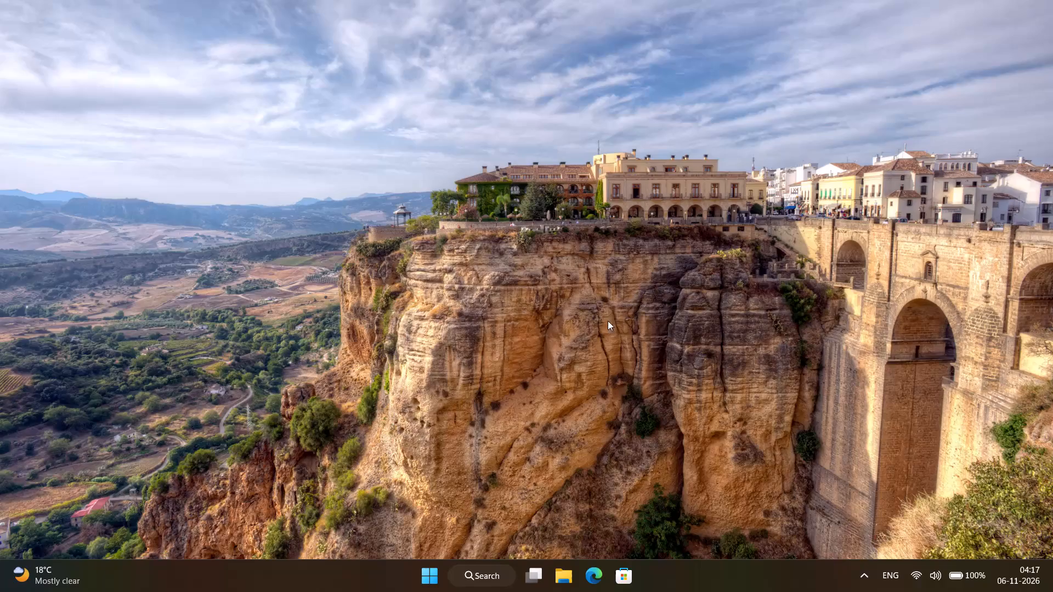
Lower the display brightness in the system quick settings to almost its minimum level.
click(960, 581)
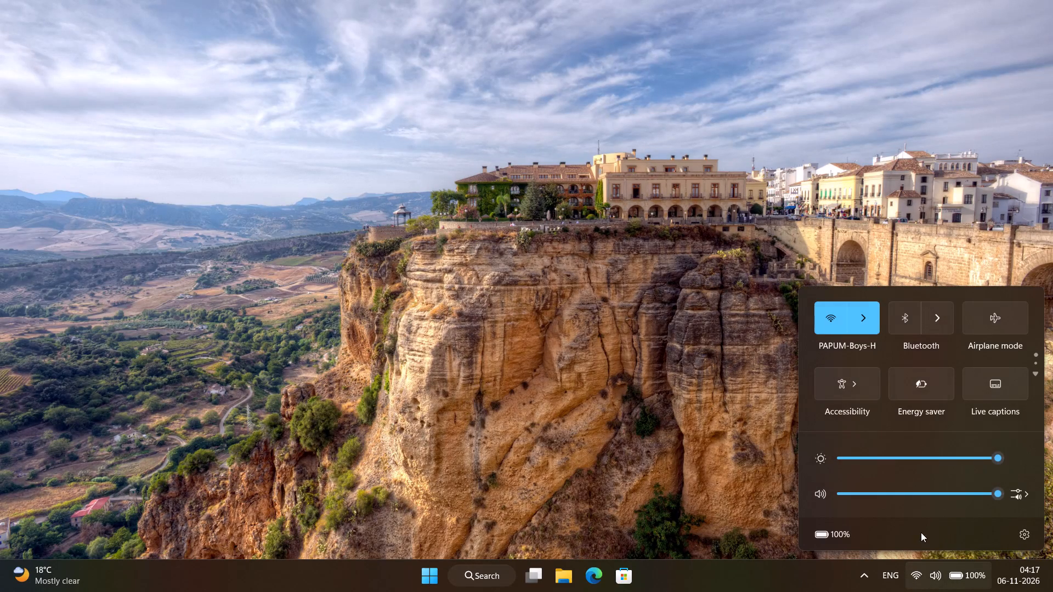
drag(891, 458, 850, 458)
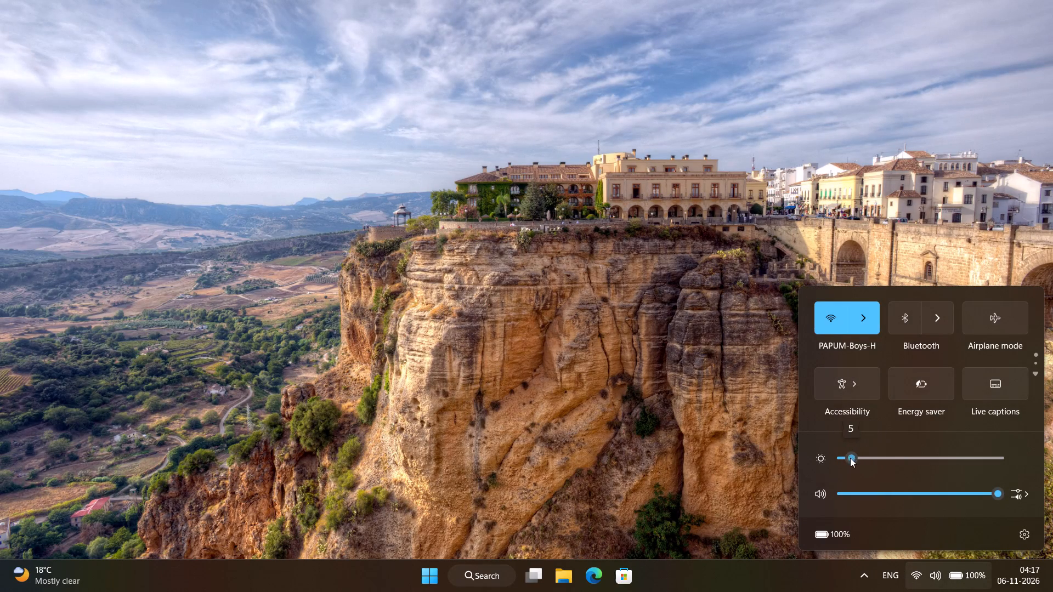
drag(850, 458, 845, 458)
Search the computer for "wha" and launch the WhatsApp app.
click(493, 574)
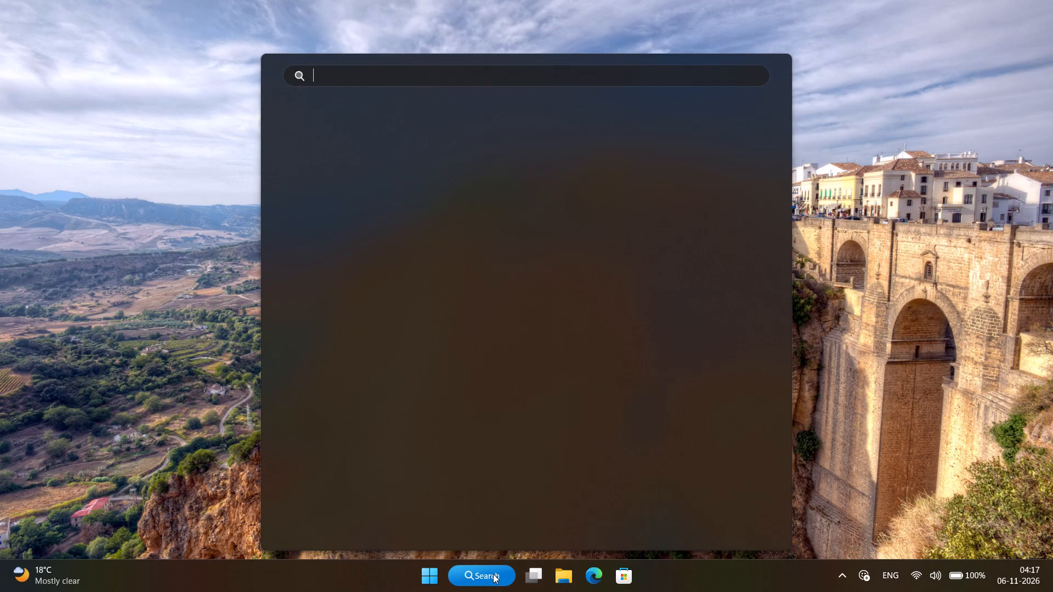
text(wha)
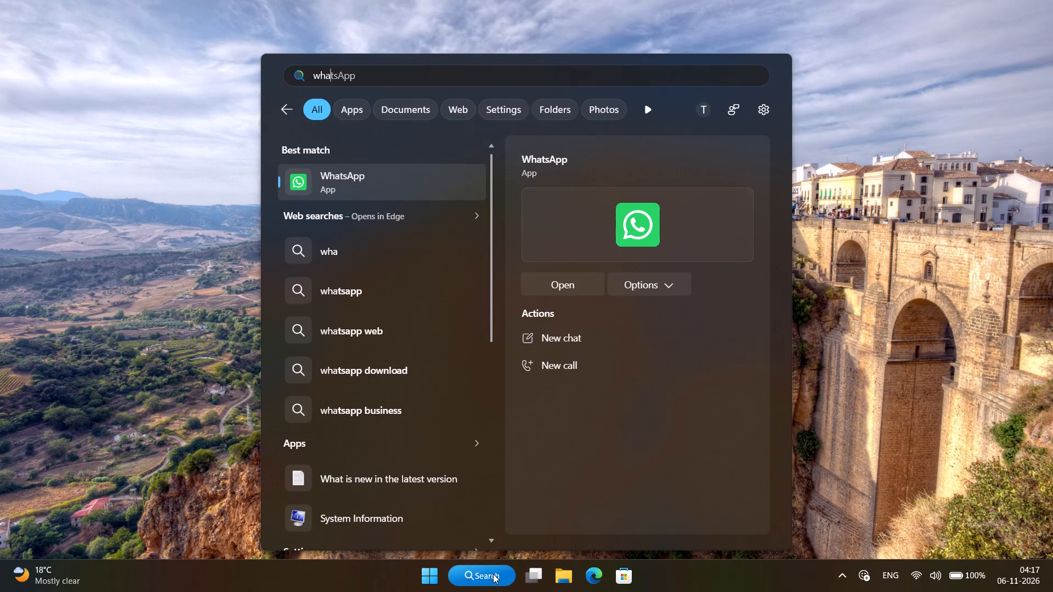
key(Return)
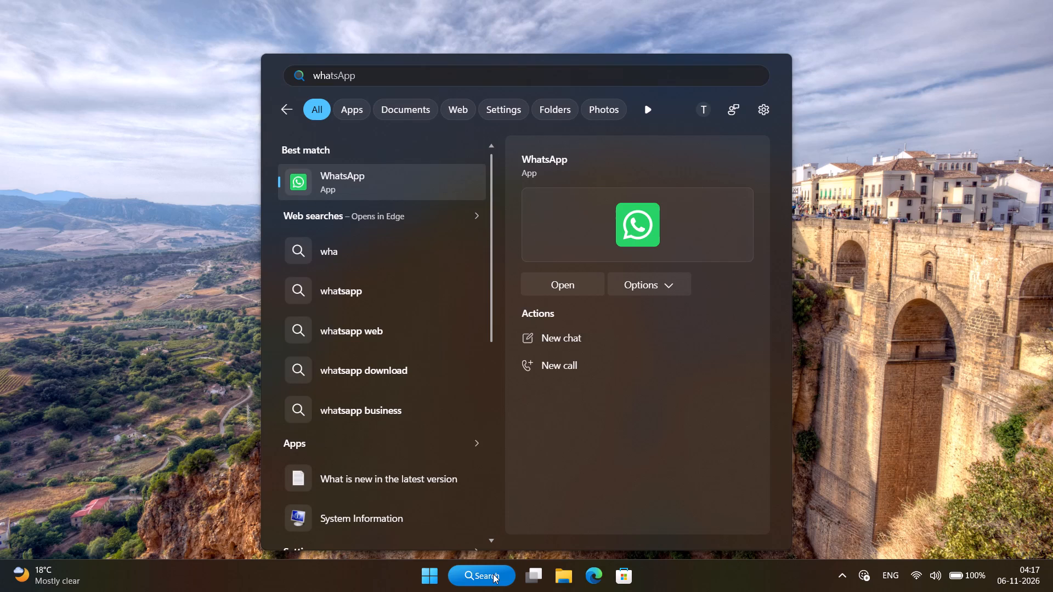
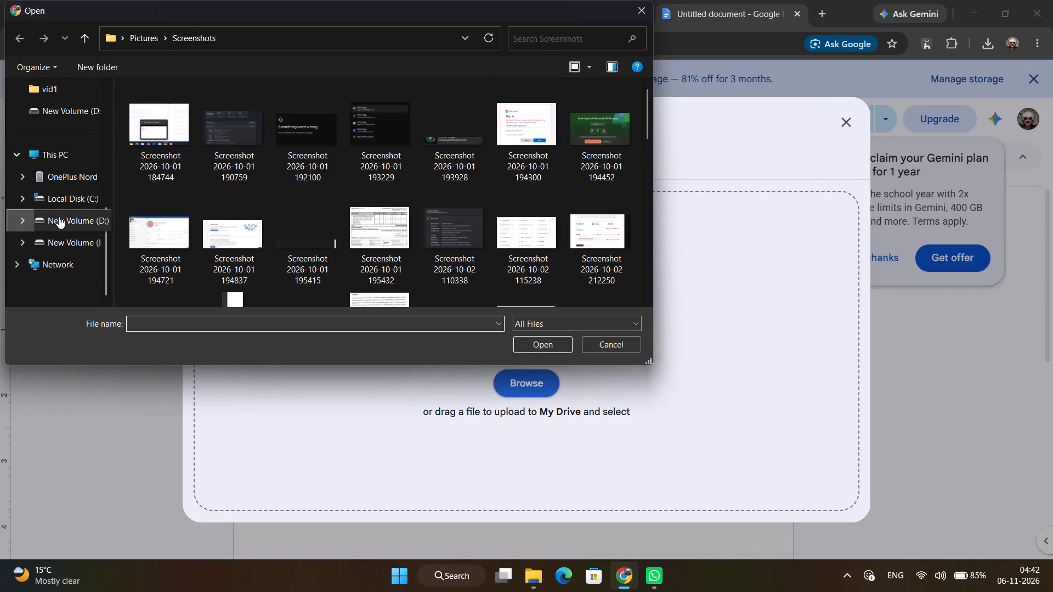
scroll(347, 213, down, 1)
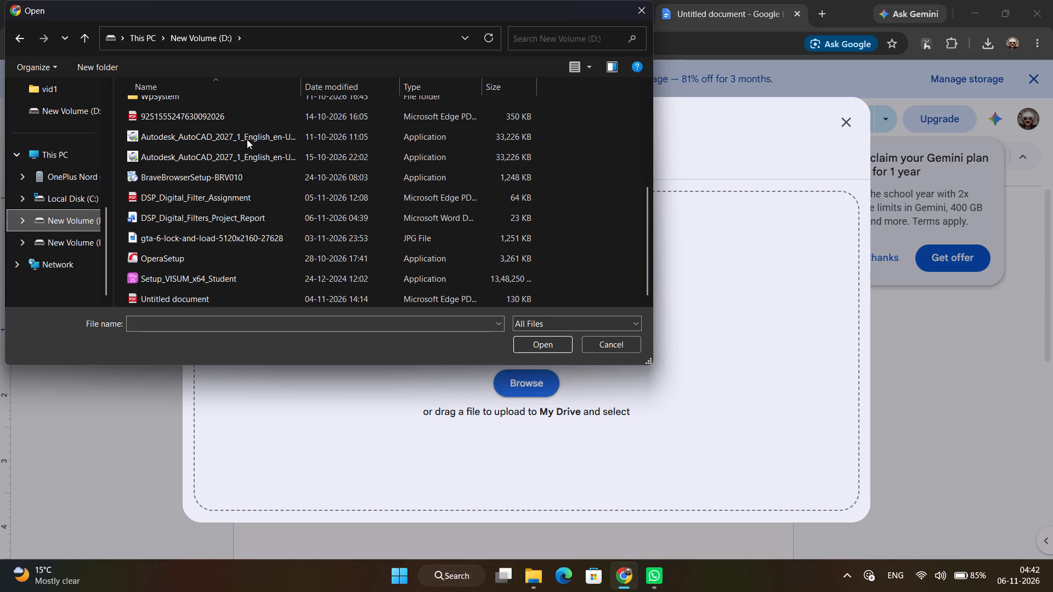
click(211, 220)
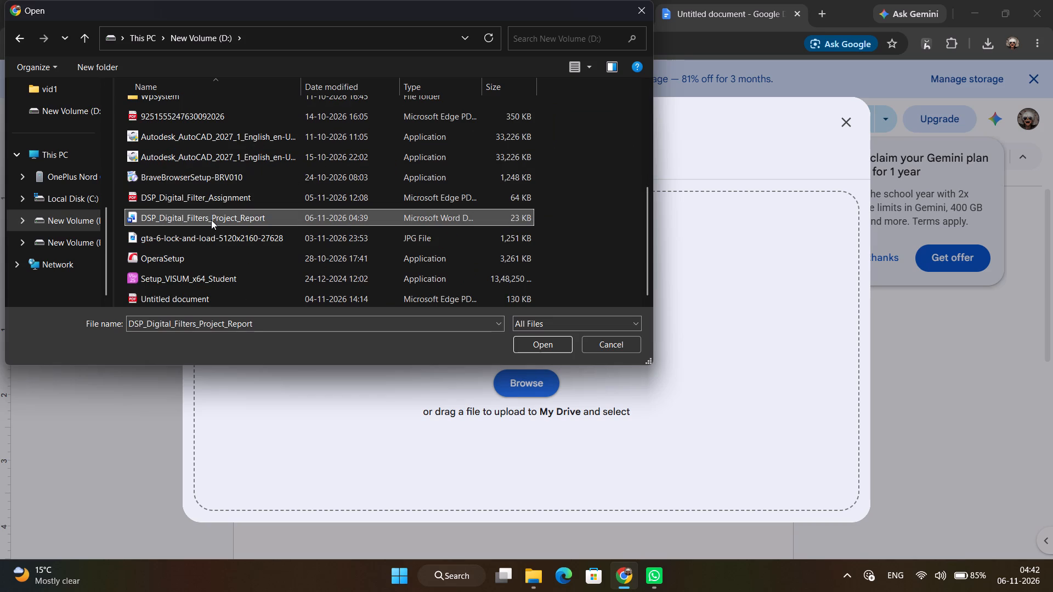
click(544, 349)
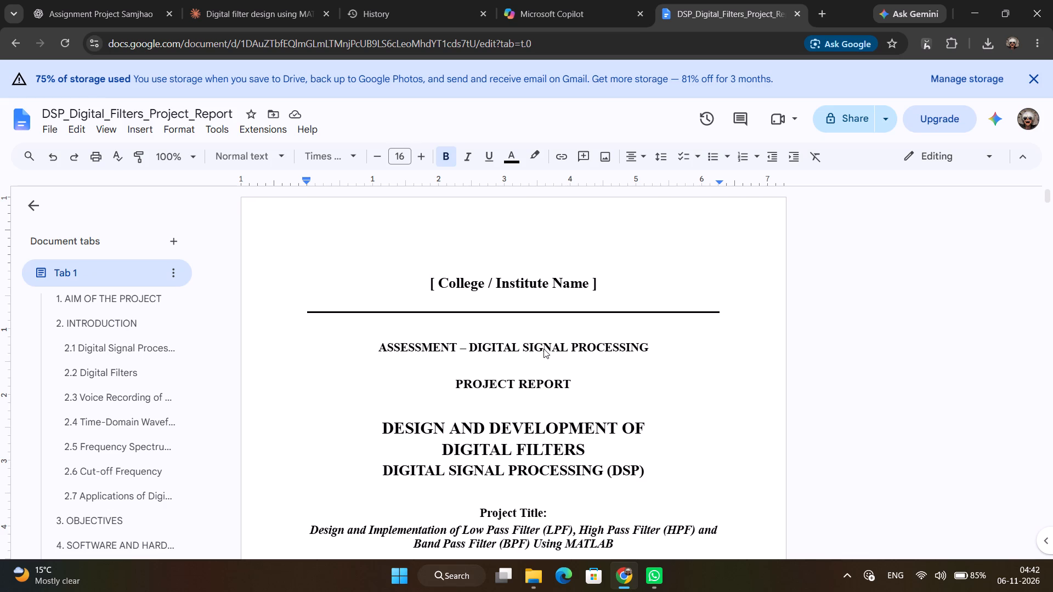
Replace the college name placeholder atop the cover page with NATIONAL INSTITUTE OF TECHNOLOGY ARUNACHAL PRADESH.
click(607, 278)
key(BackSpace)
key(BackSpace)
key(BackSpace)
key(BackSpace)
key(BackSpace)
key(BackSpace)
key(BackSpace)
key(BackSpace)
key(BackSpace)
key(BackSpace)
key(BackSpace)
key(BackSpace)
key(BackSpace)
key(BackSpace)
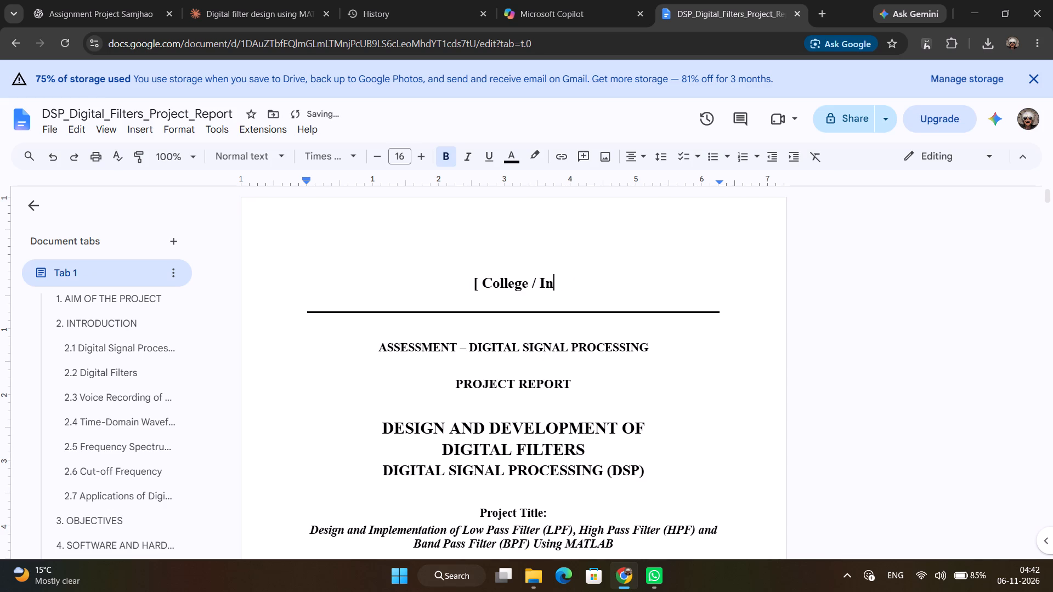
key(BackSpace)
key(BackSpace)
key(BackSpace)
key(BackSpace)
key(BackSpace)
key(BackSpace)
key(BackSpace)
key(BackSpace)
key(BackSpace)
key(BackSpace)
key(BackSpace)
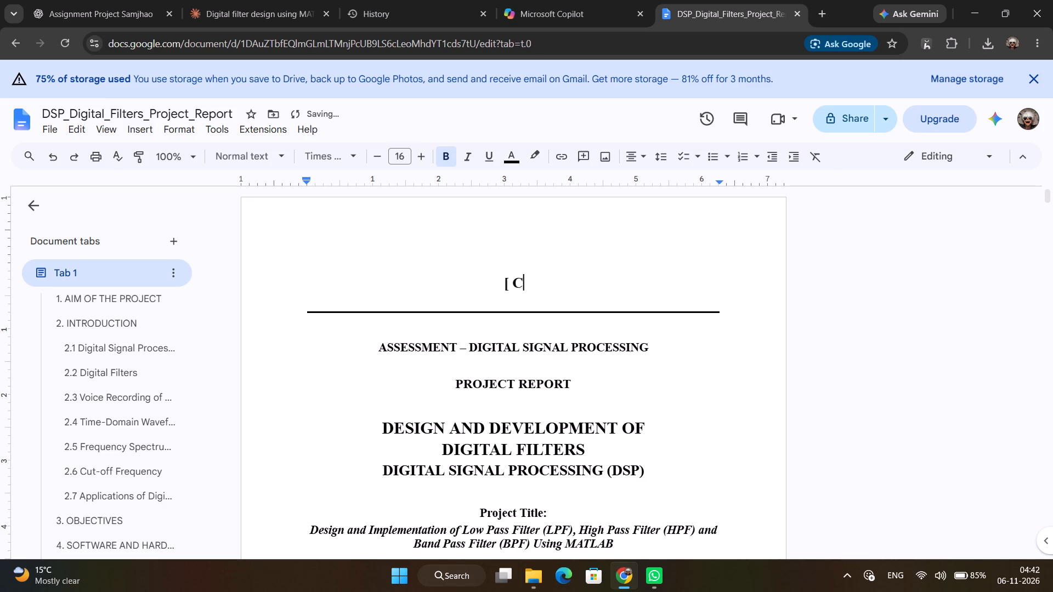
key(BackSpace)
key(BackSpace)
key(BackSpace)
text(NATI)
text(ONAL INSTI)
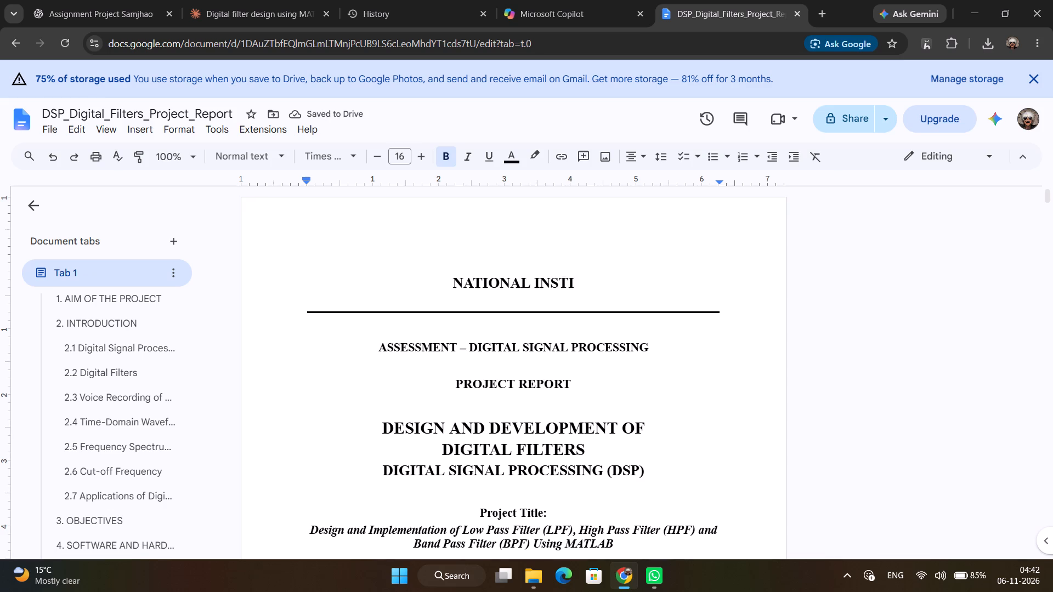
text(TUTE O)
text(F TECHNOLOGY ARUNACHAL PR)
text(ADESH)
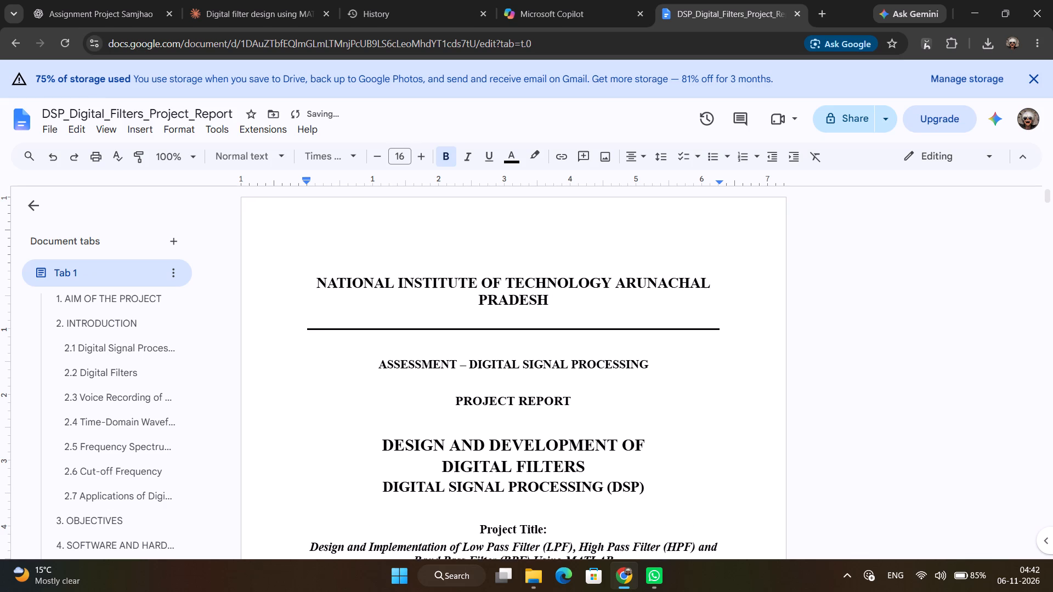
Reduce the institute name heading on the cover page to font size 14 so it fits on one line.
drag(314, 278, 617, 308)
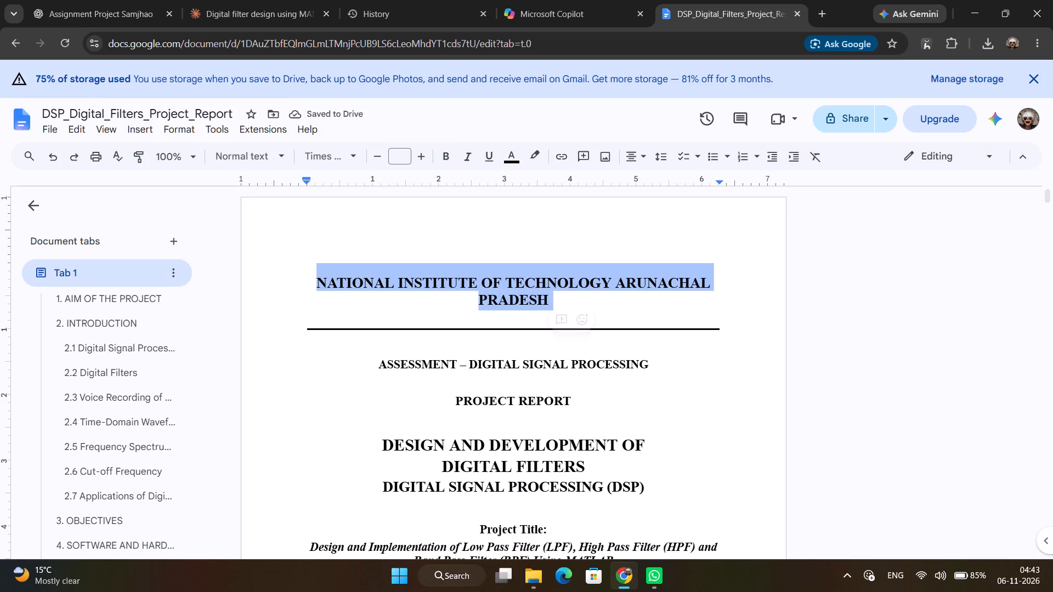
click(380, 160)
click(380, 160)
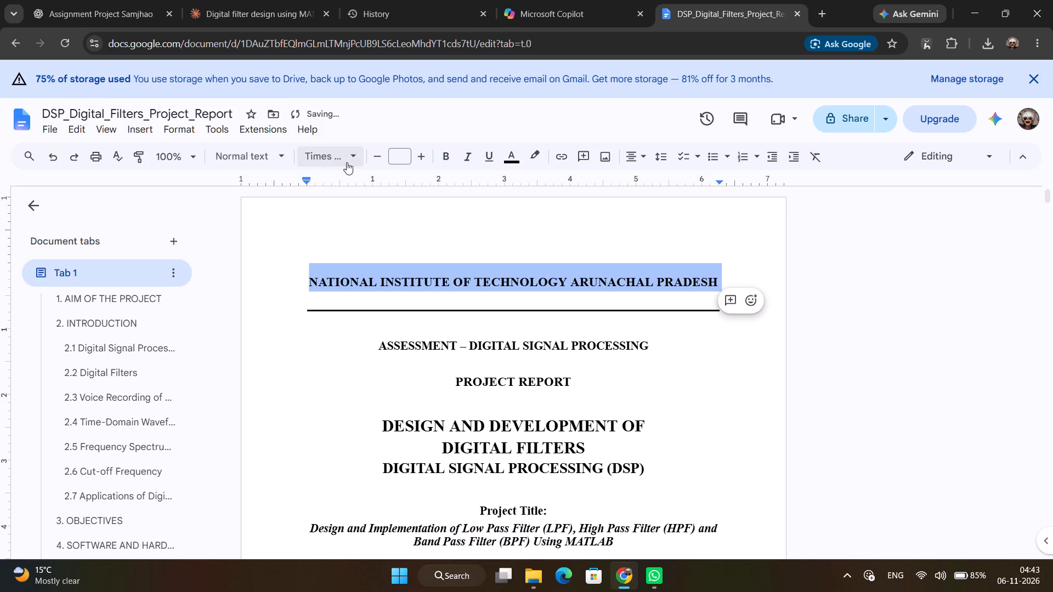
click(364, 256)
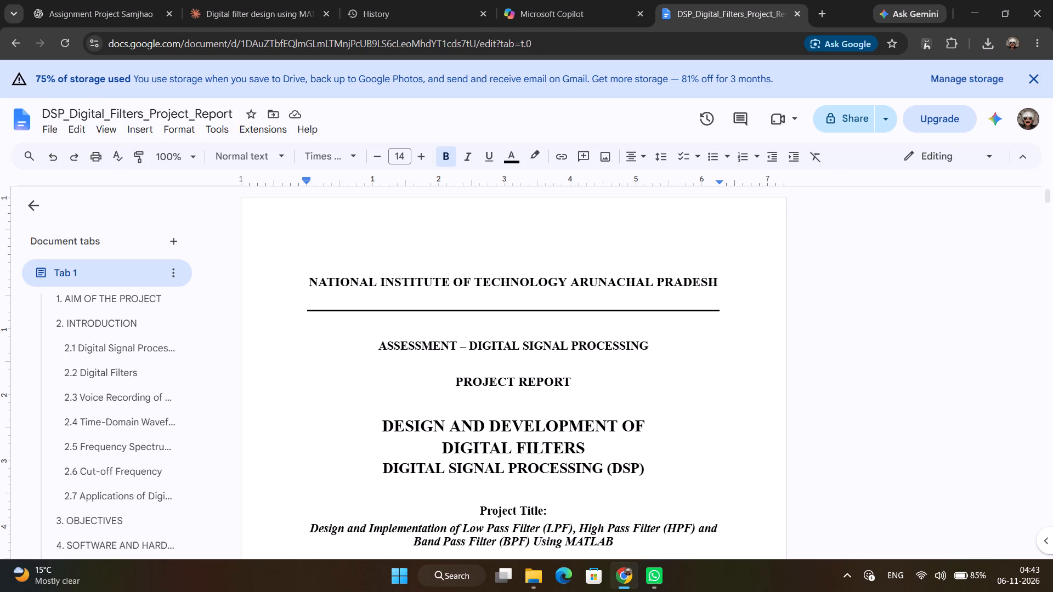
Examine the rest of the cover page, including the report heading, the project title and the group details table.
scroll(496, 368, down, 1)
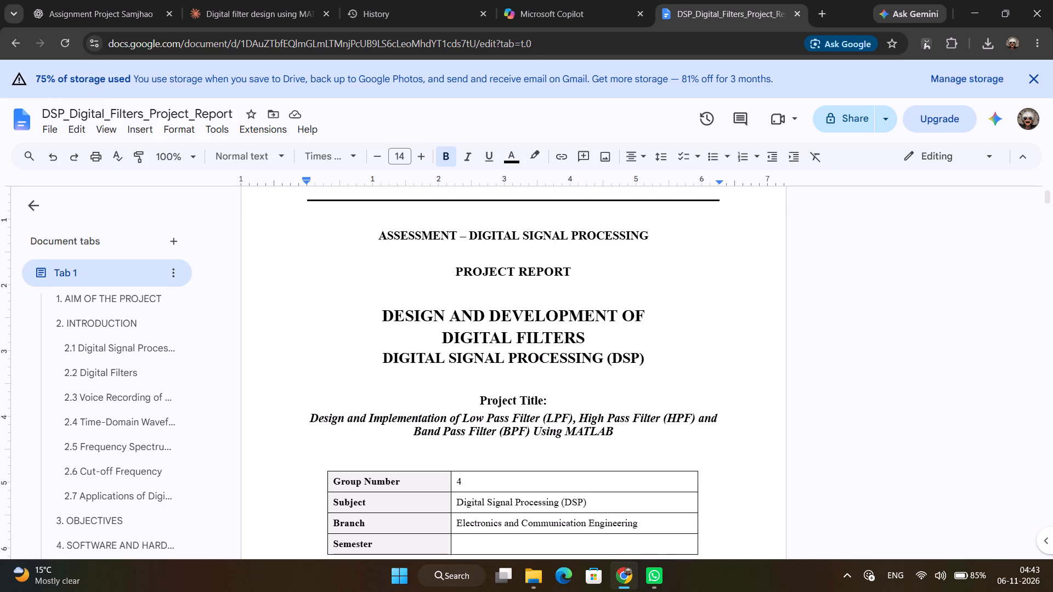
drag(389, 308, 637, 367)
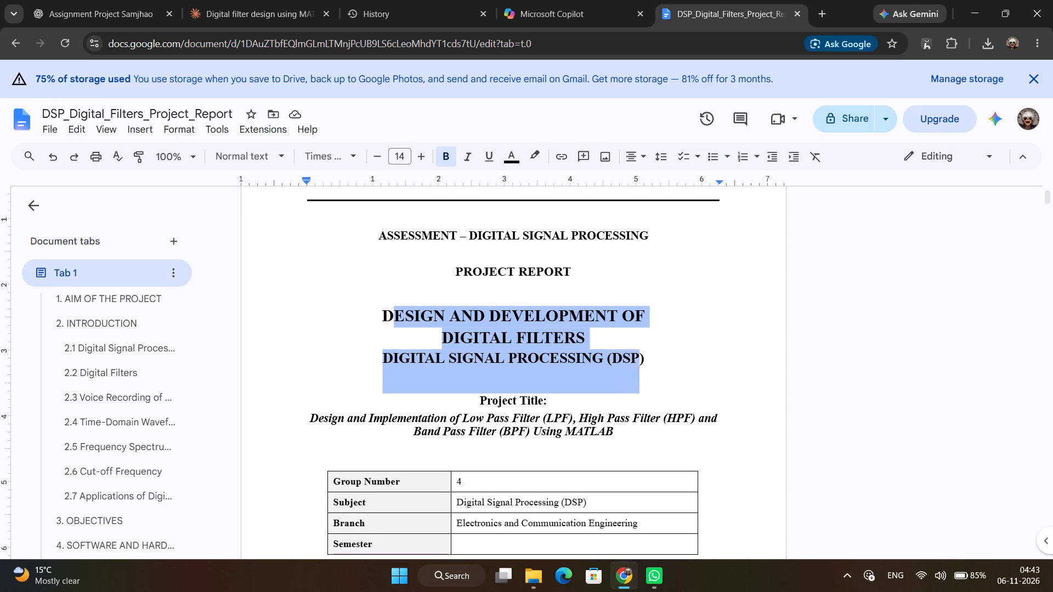
drag(637, 367, 648, 366)
click(648, 366)
scroll(648, 366, down, 1)
click(568, 344)
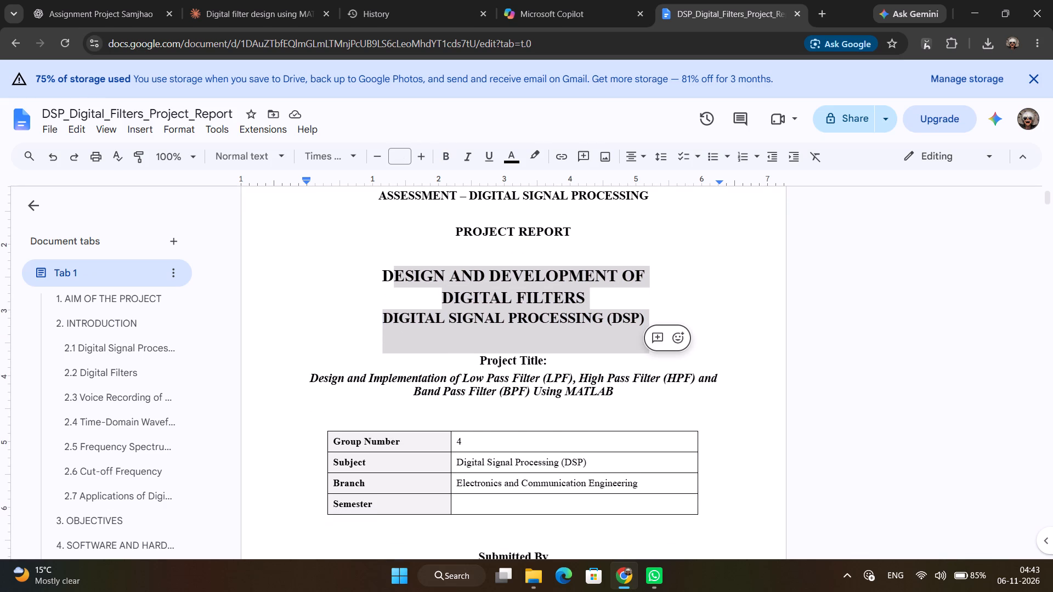
scroll(568, 344, down, 1)
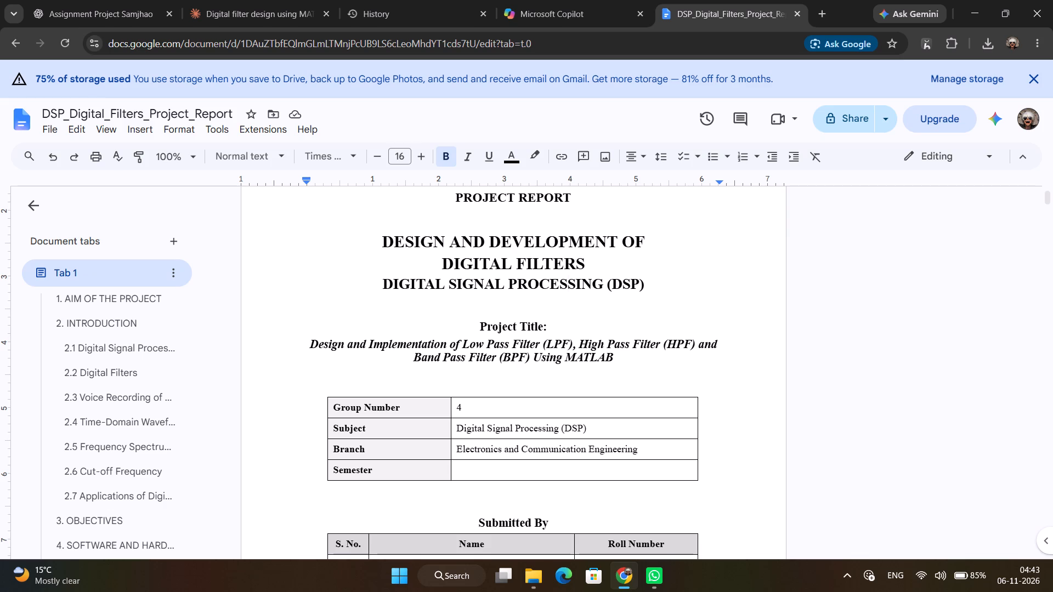
drag(462, 341, 627, 359)
click(627, 359)
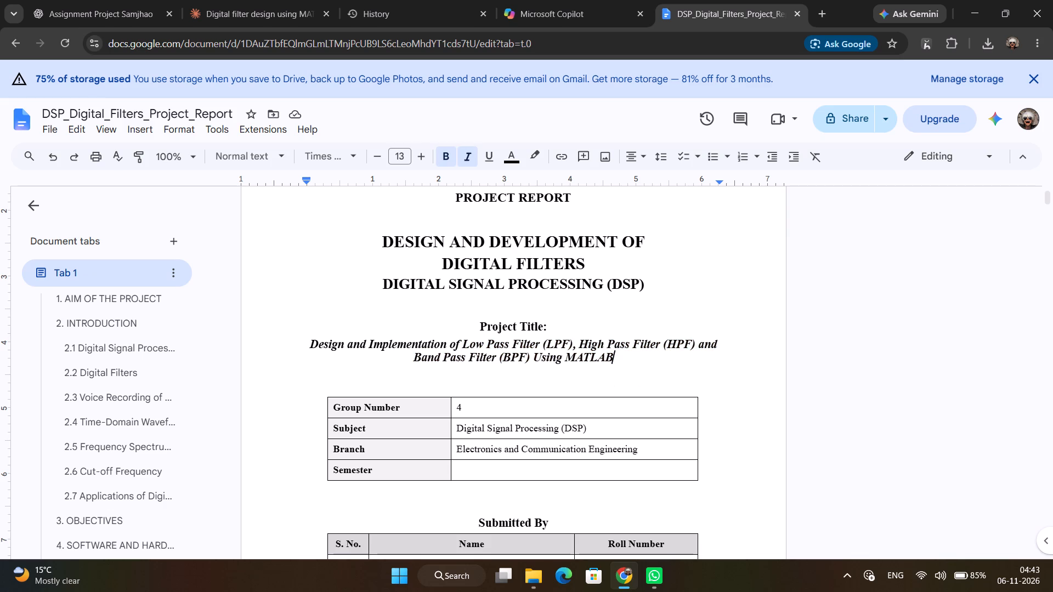
drag(617, 359, 333, 337)
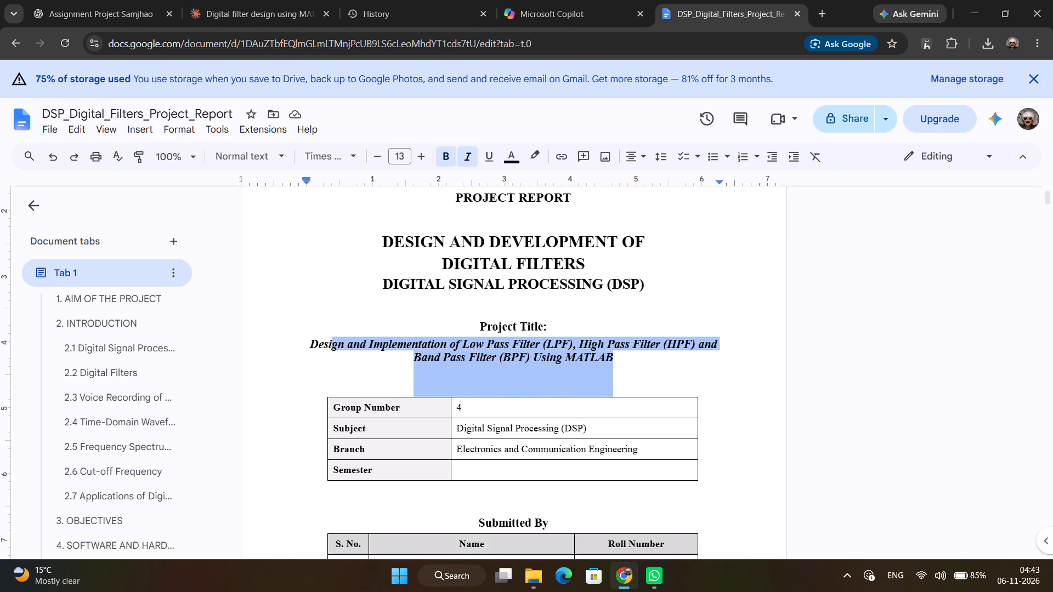
drag(333, 337, 319, 338)
click(319, 338)
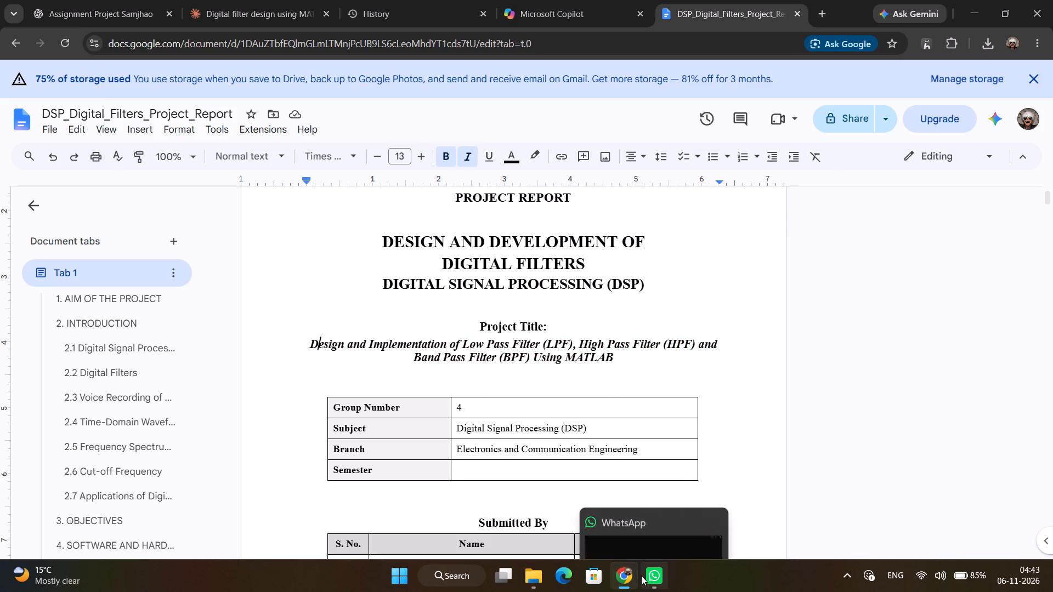
Switch to File Explorer.
click(531, 582)
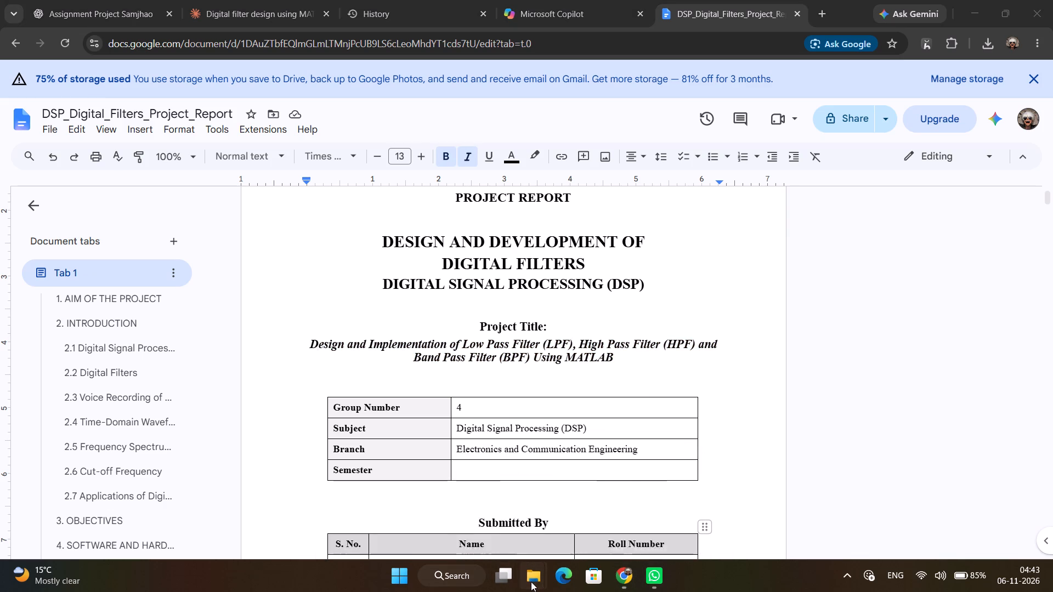
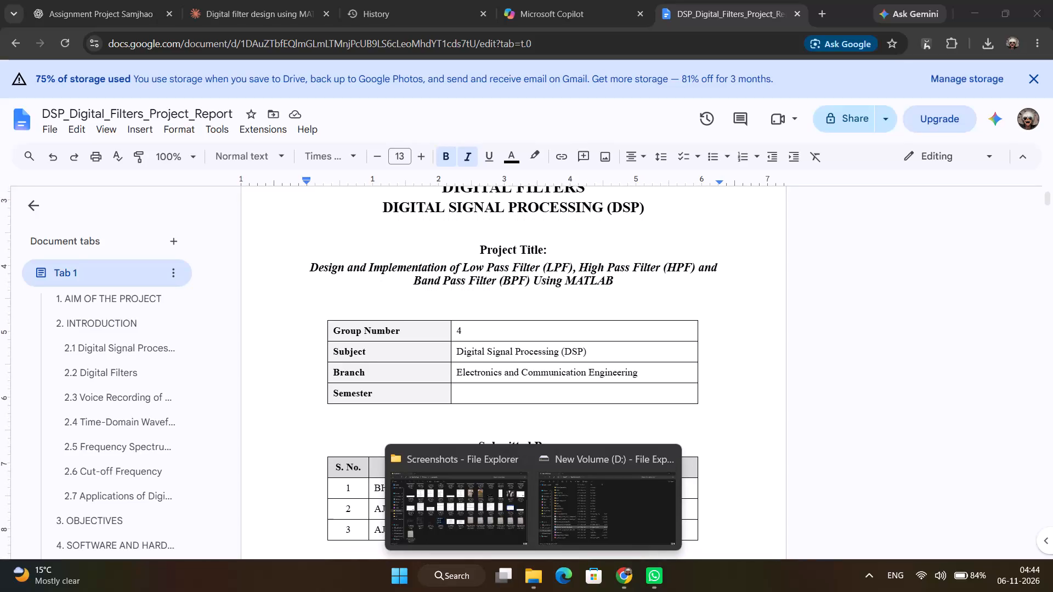
Return to the report and examine the cover page details and the table of contents entries.
scroll(733, 347, down, 2)
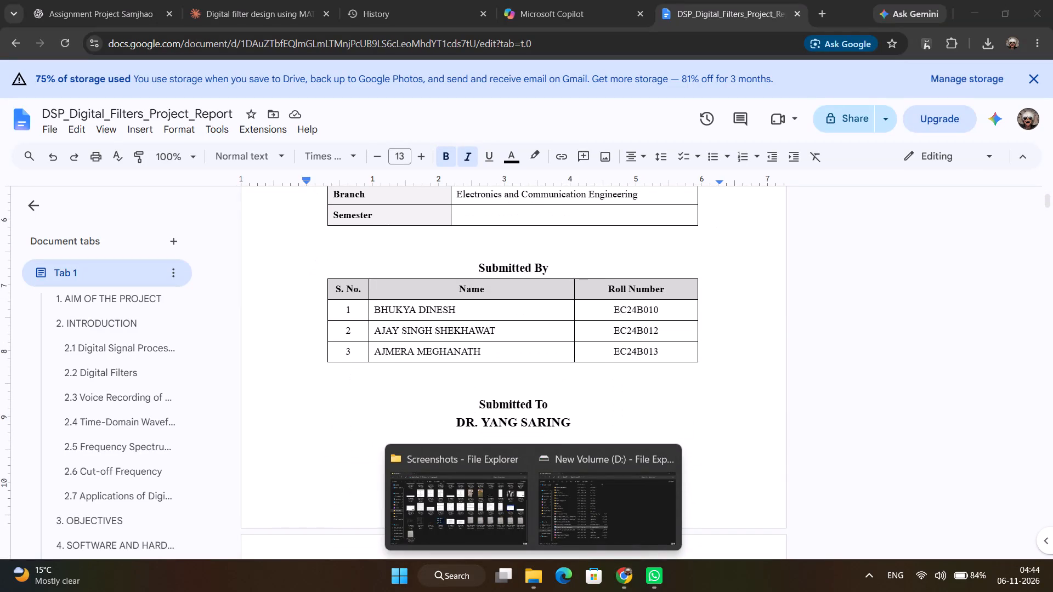
click(735, 347)
scroll(735, 347, up, 3)
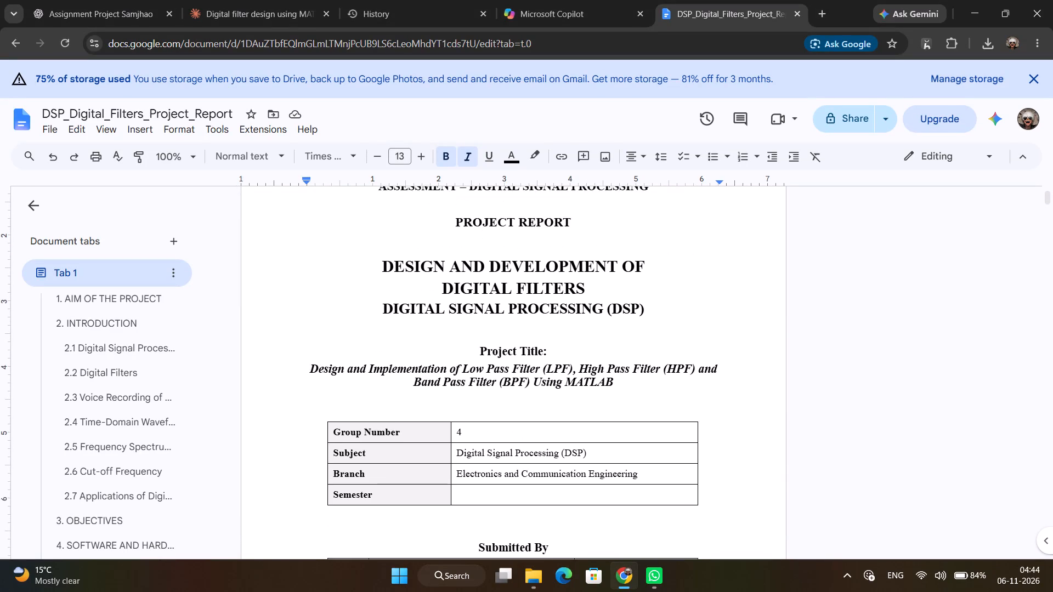
scroll(735, 347, down, 5)
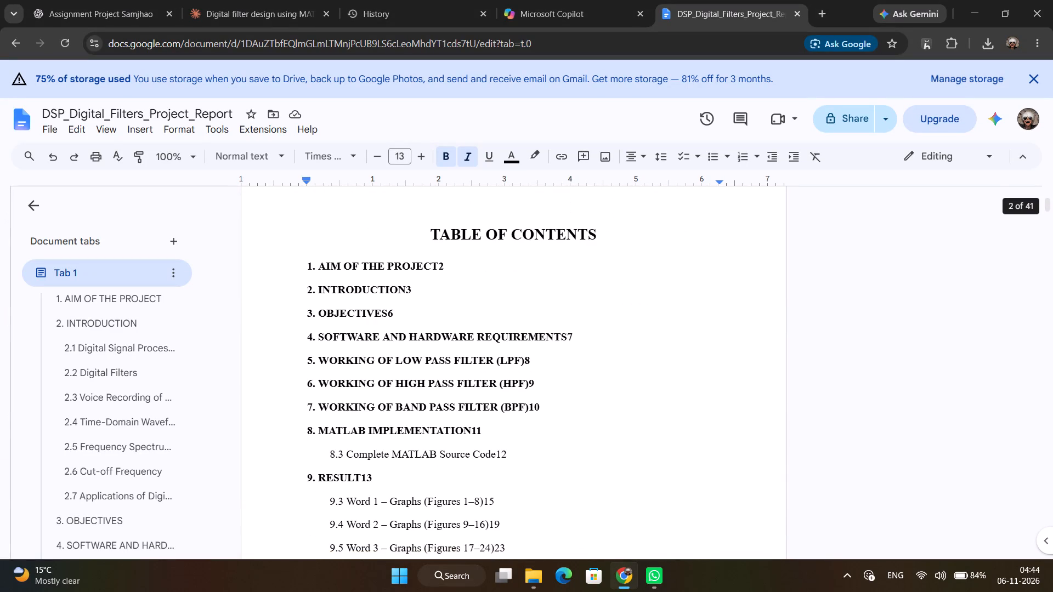
scroll(735, 347, down, 2)
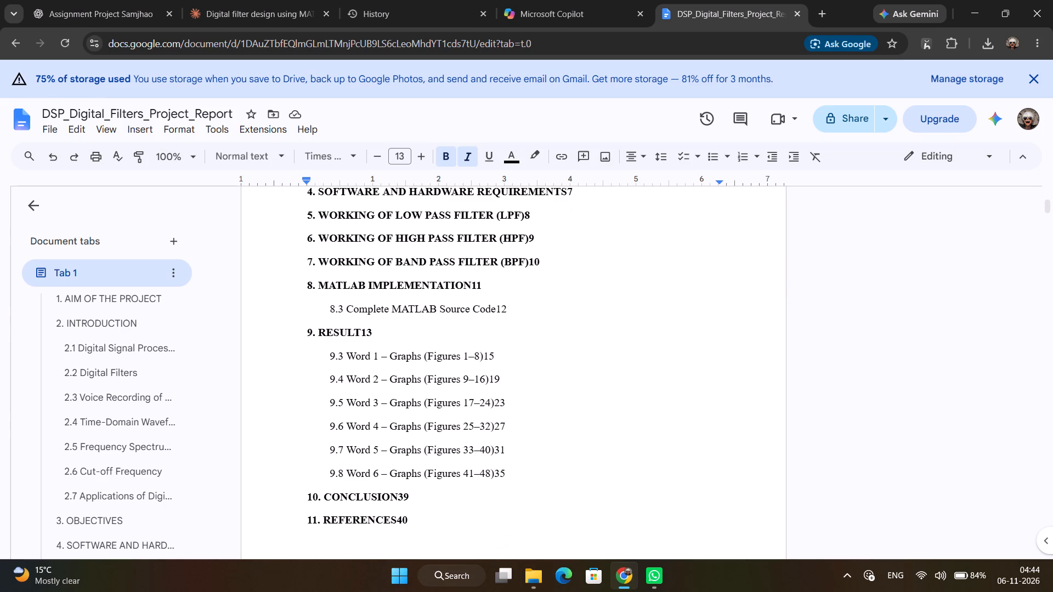
scroll(735, 347, up, 1)
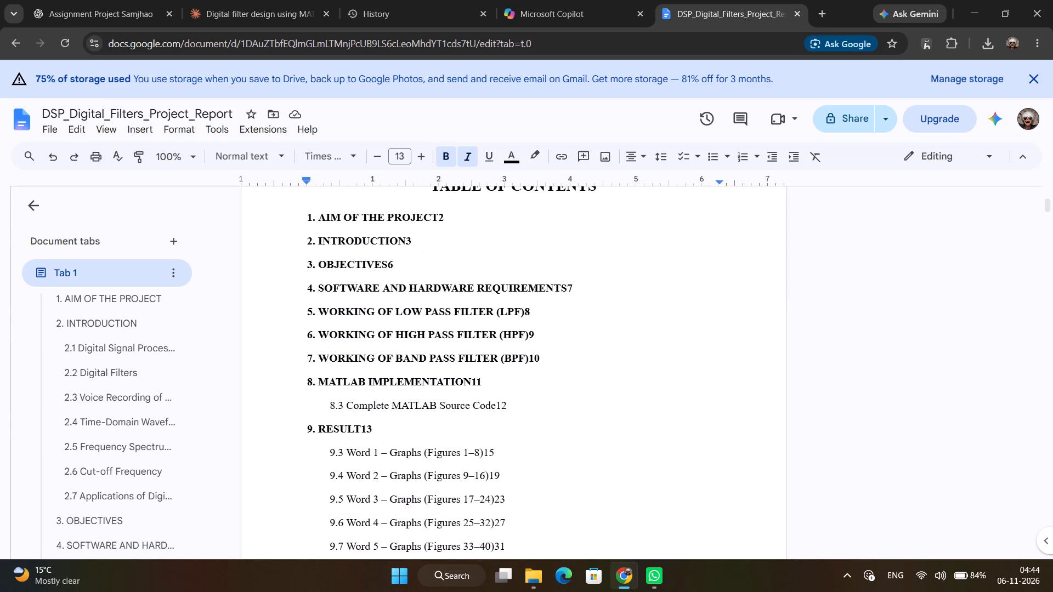
scroll(735, 347, up, 1)
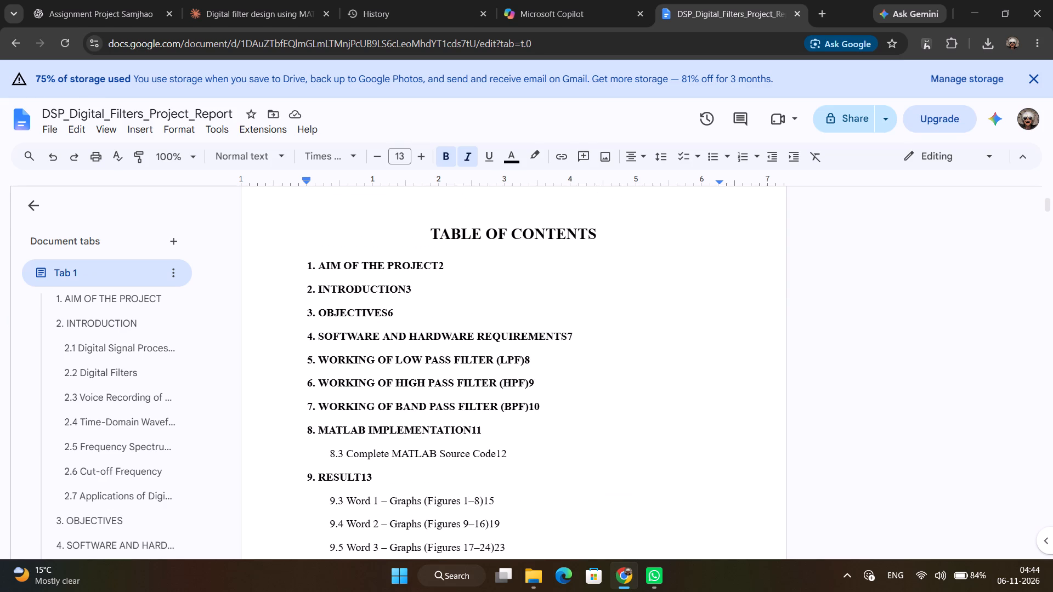
Delete the 8.3 Complete MATLAB Source Code entry from the table of contents.
scroll(735, 347, down, 1)
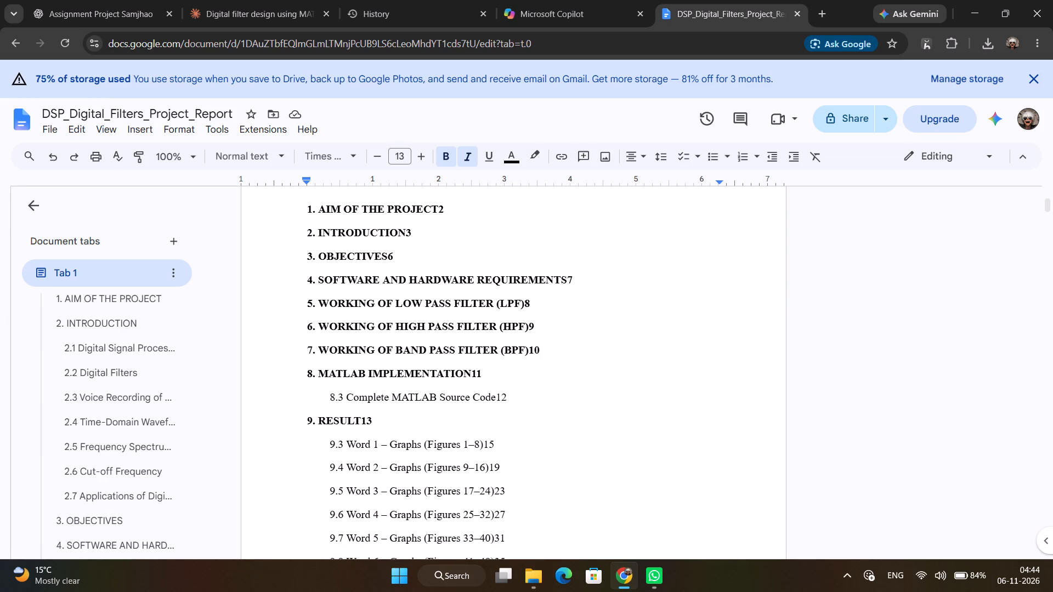
drag(327, 392, 537, 407)
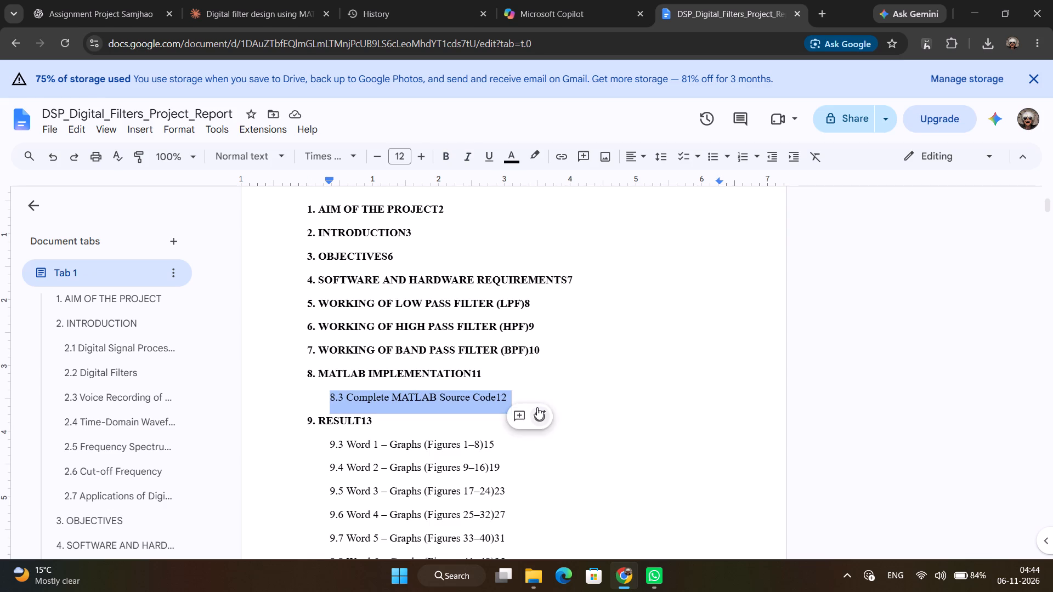
key(BackSpace)
Remove the page number from the 9. RESULT entry in the table of contents.
scroll(537, 407, up, 1)
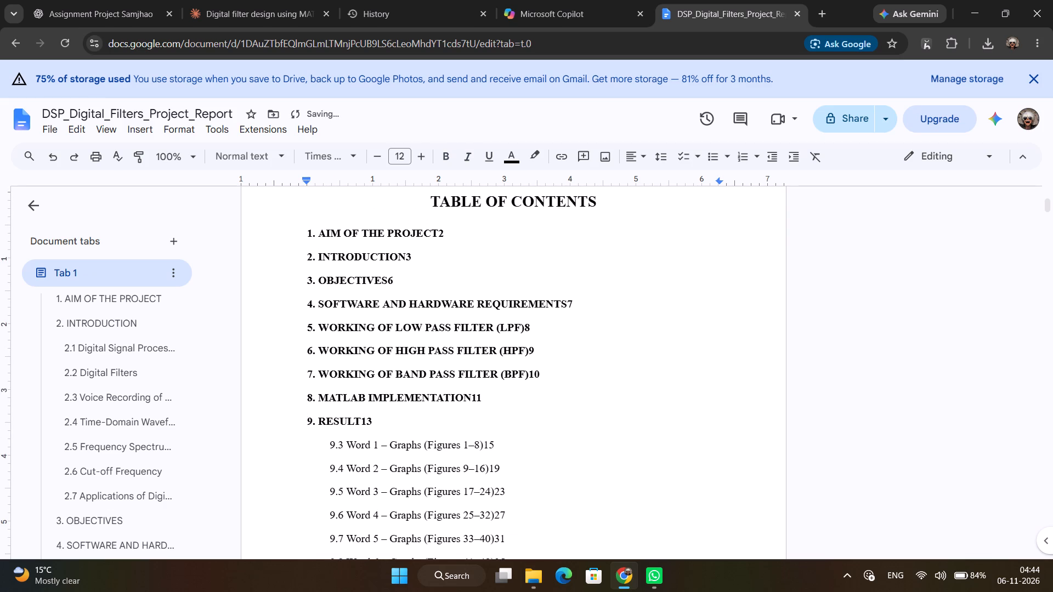
click(376, 423)
key(BackSpace)
key(BackSpace)
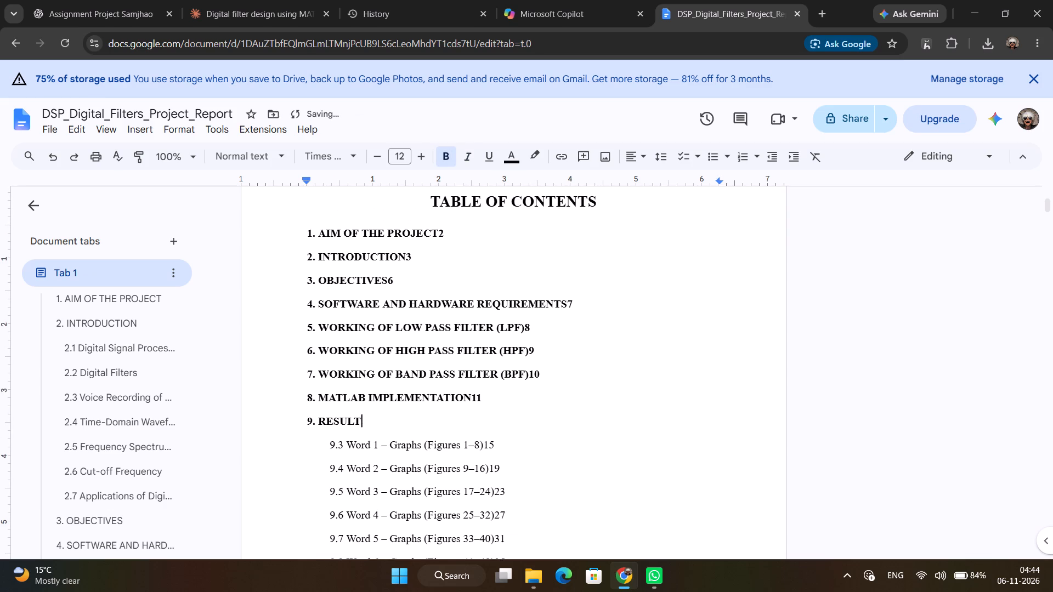
Delete the six word-graph sub-entries, 9.3 to 9.8, under 9. RESULT in the table of contents.
drag(332, 442, 519, 563)
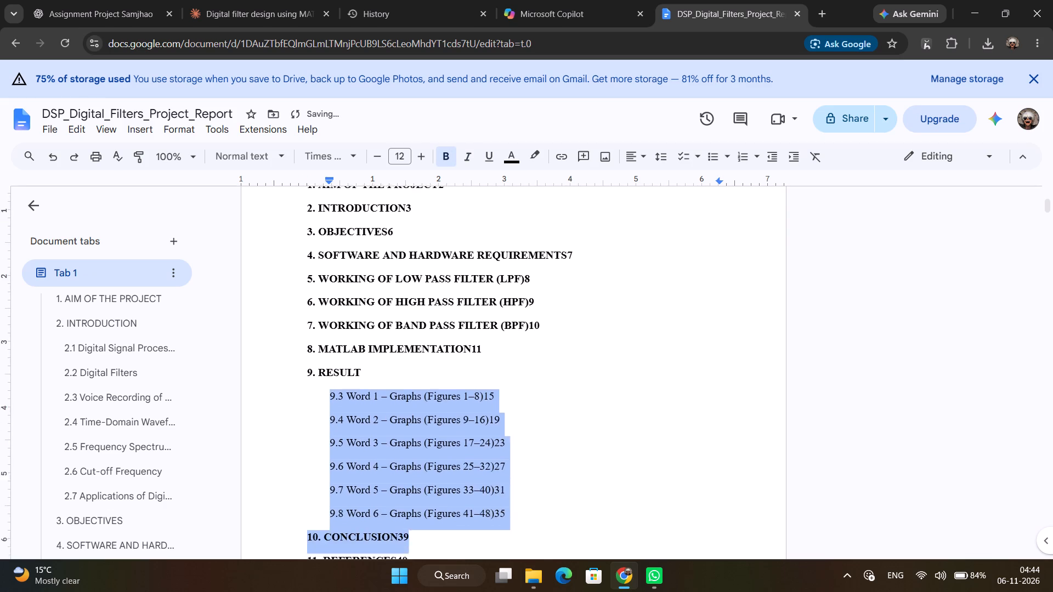
drag(519, 563, 531, 229)
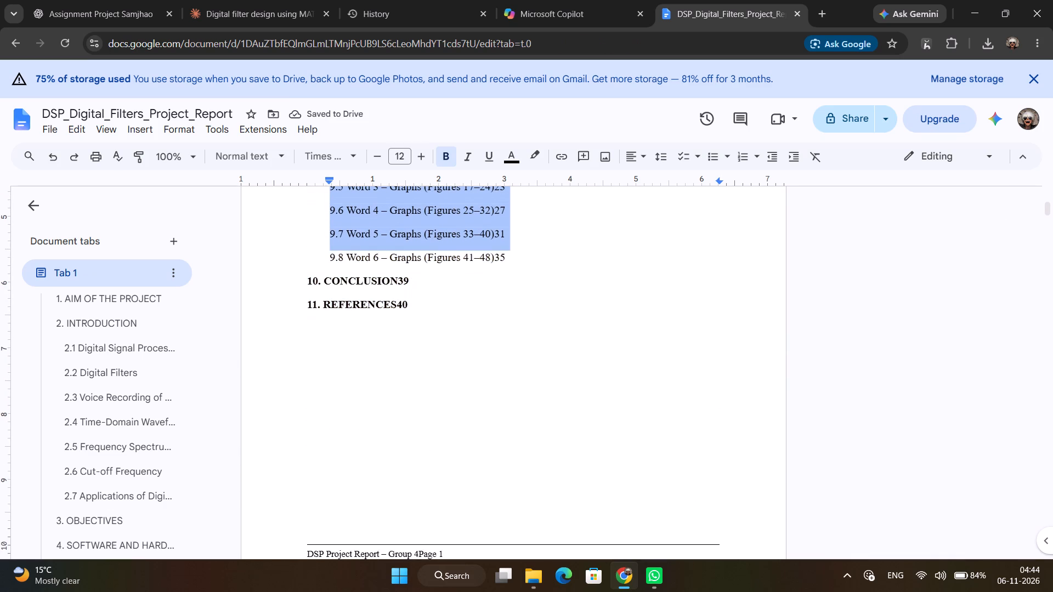
drag(531, 229, 516, 261)
key(BackSpace)
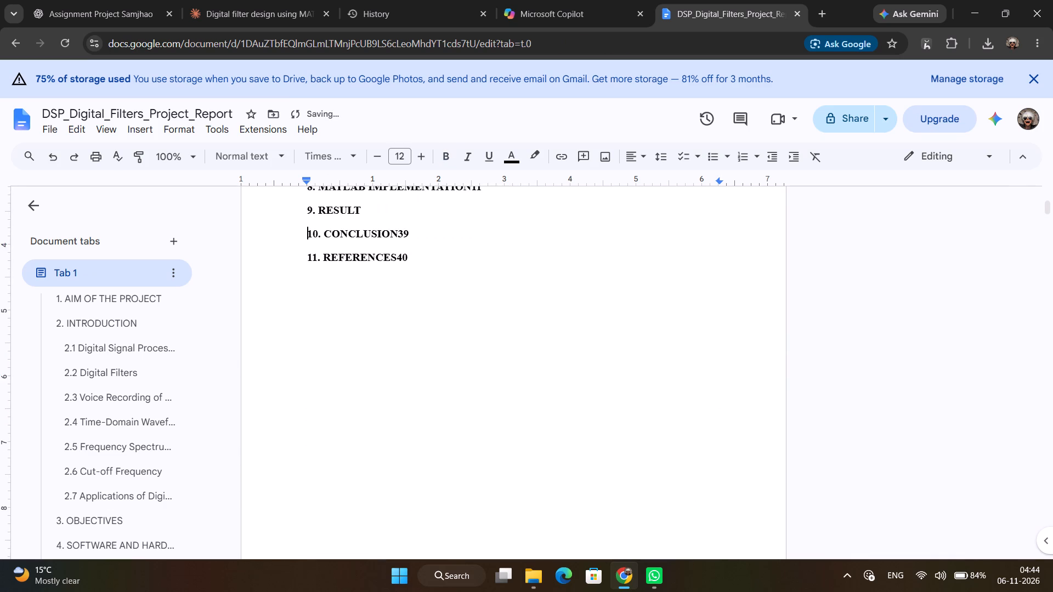
Remove the page number from the 1. AIM OF THE PROJECT entry in the table of contents.
scroll(516, 261, up, 5)
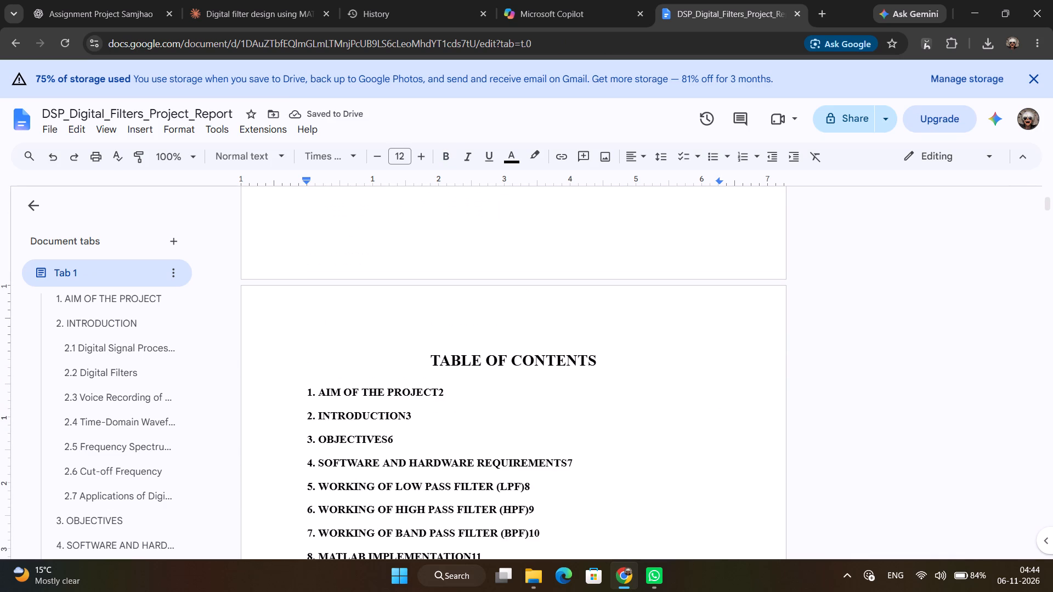
click(452, 396)
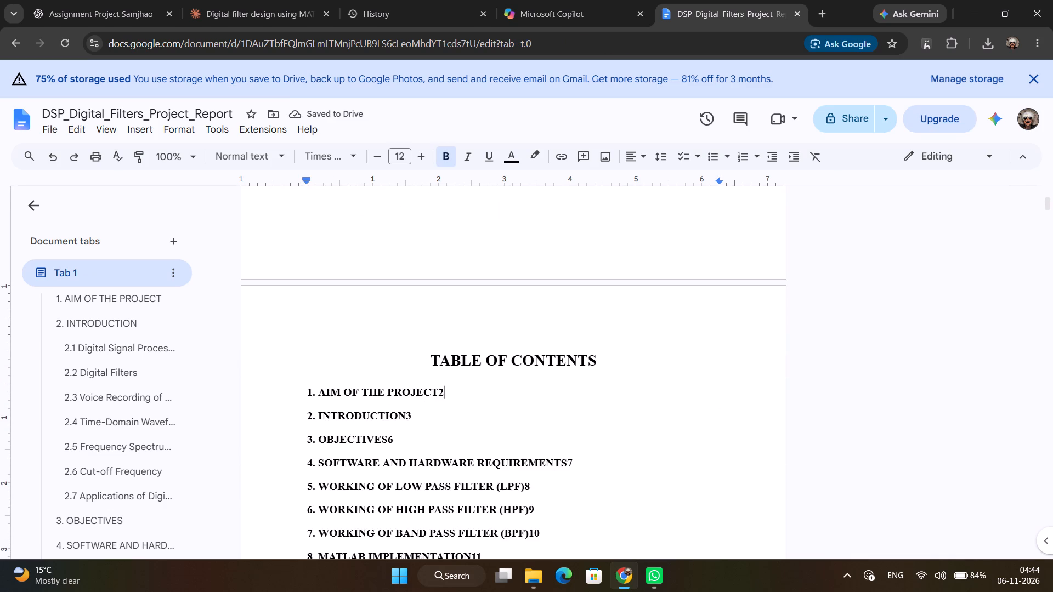
key(BackSpace)
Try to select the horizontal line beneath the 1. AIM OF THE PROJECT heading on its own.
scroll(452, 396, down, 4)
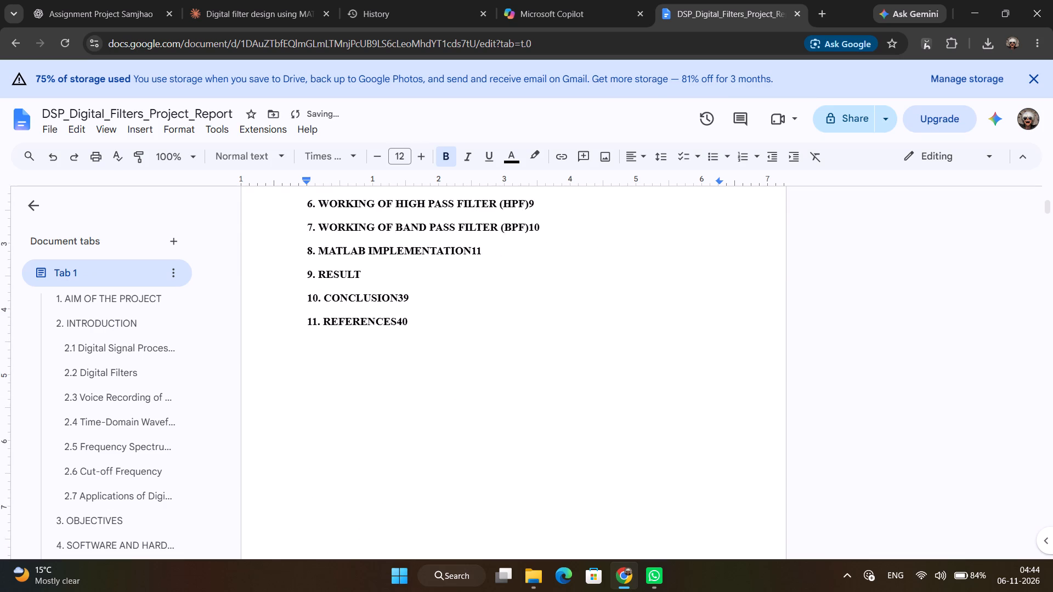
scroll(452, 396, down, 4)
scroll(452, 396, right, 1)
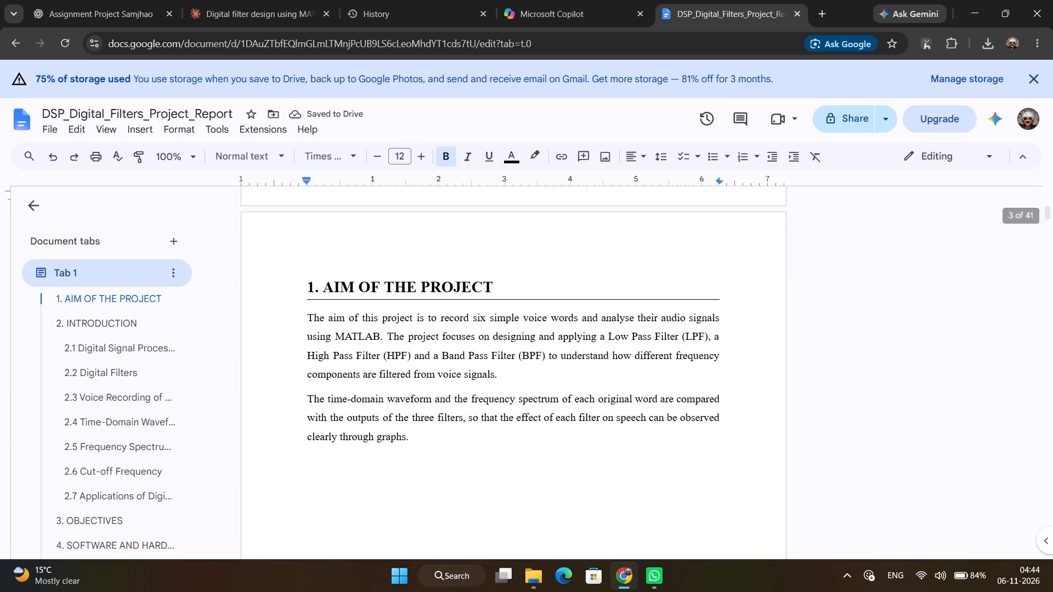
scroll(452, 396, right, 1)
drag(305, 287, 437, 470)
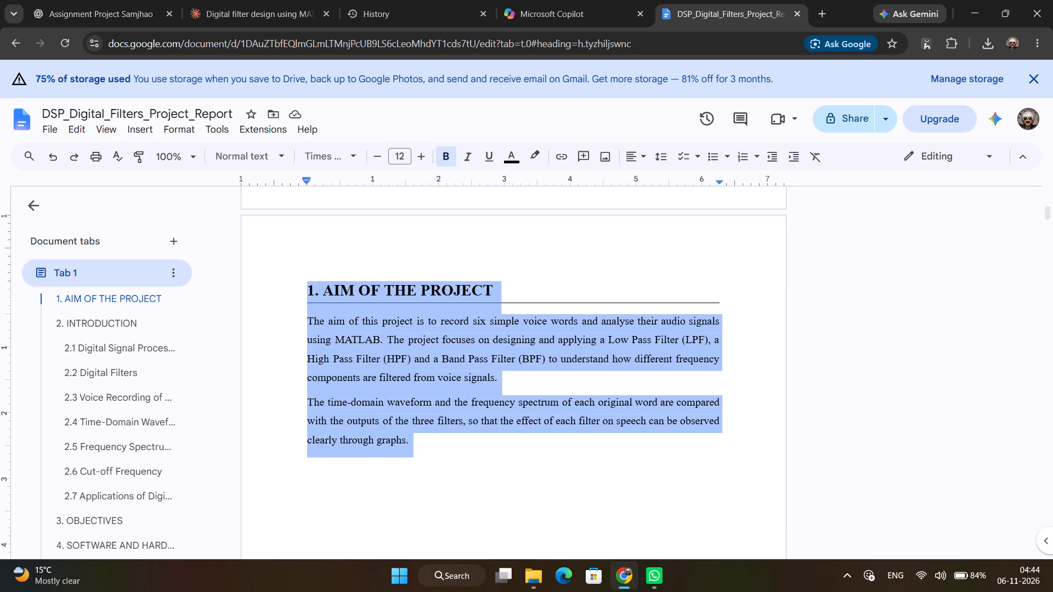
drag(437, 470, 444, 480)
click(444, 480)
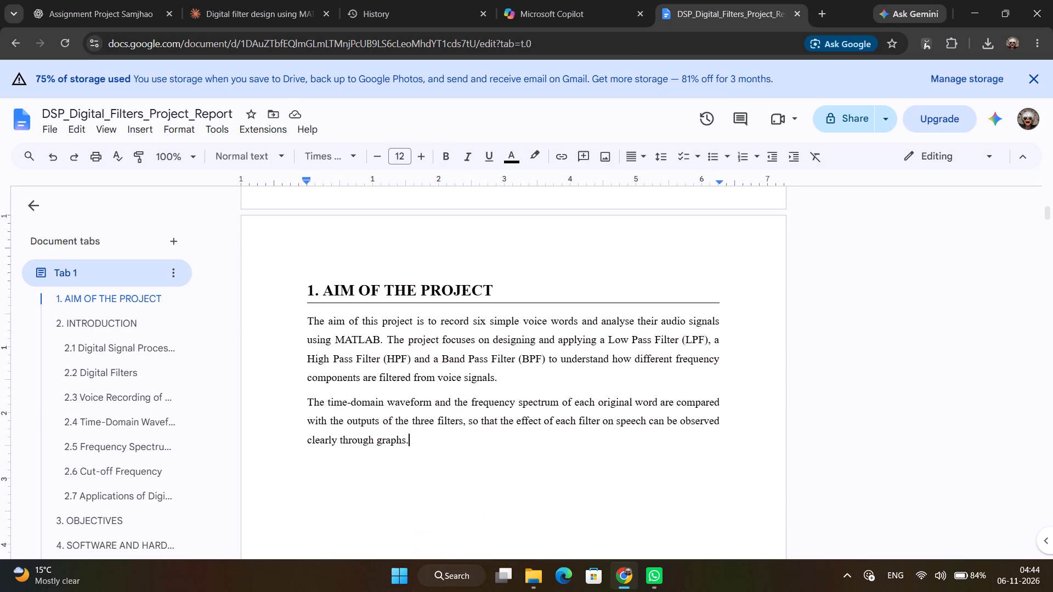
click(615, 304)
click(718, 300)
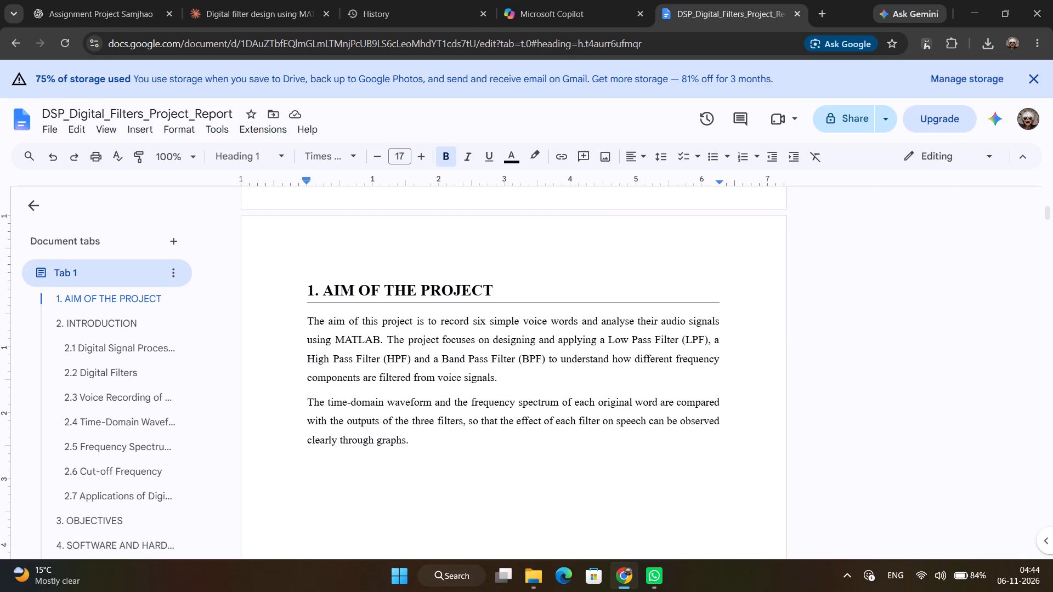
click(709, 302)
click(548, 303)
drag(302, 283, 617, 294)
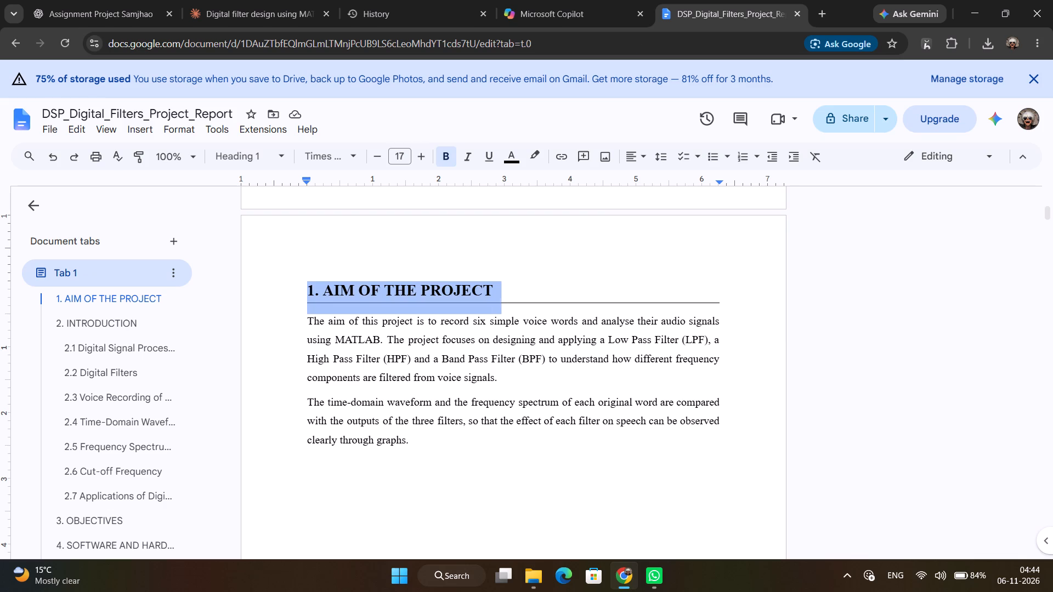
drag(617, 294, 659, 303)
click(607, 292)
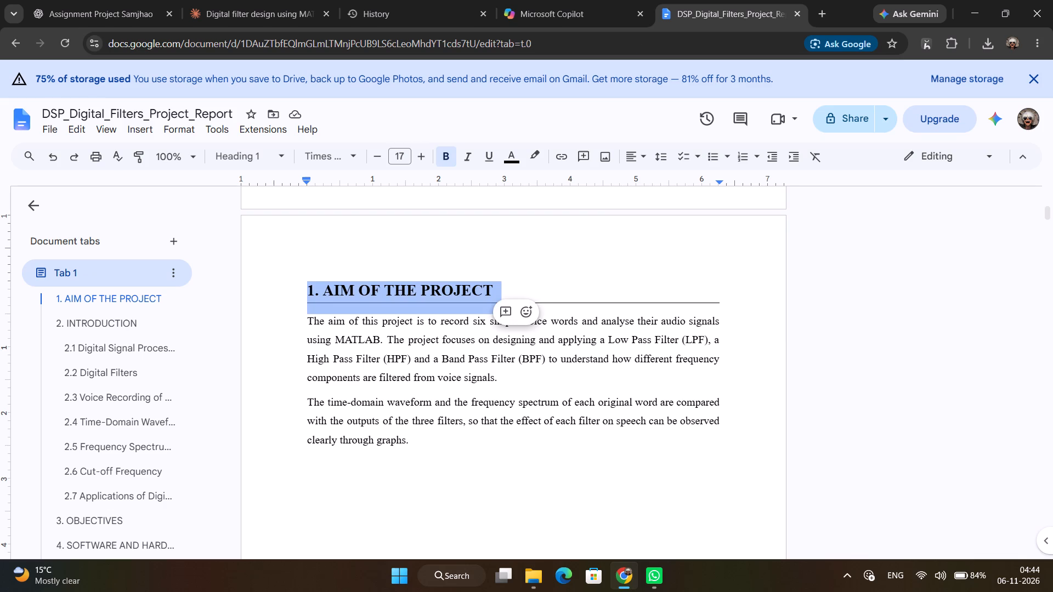
Open the page header above the 2. INTRODUCTION heading and remove it.
scroll(607, 292, down, 7)
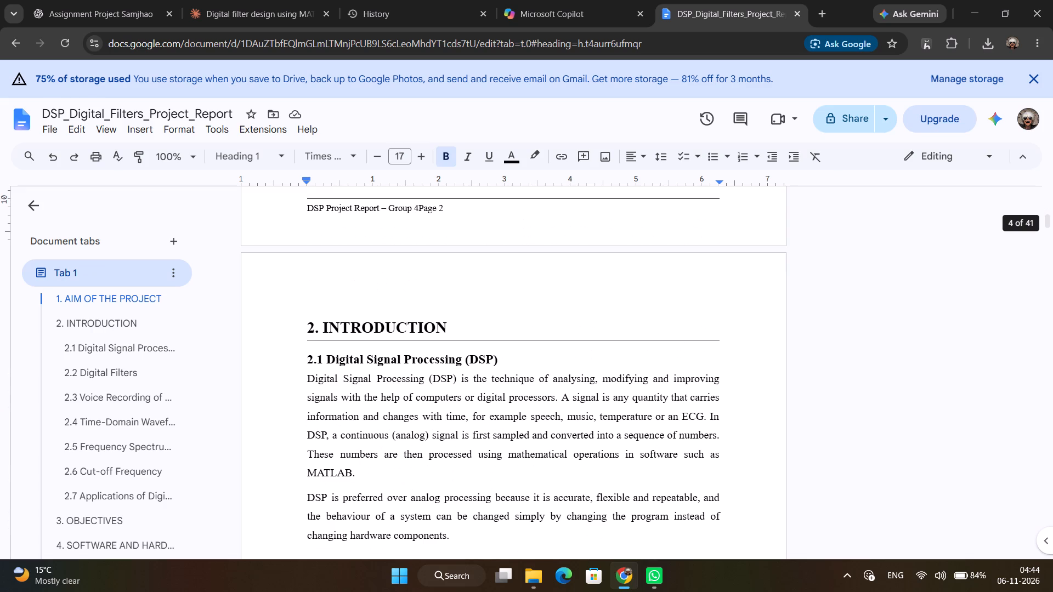
click(463, 316)
double_click(363, 277)
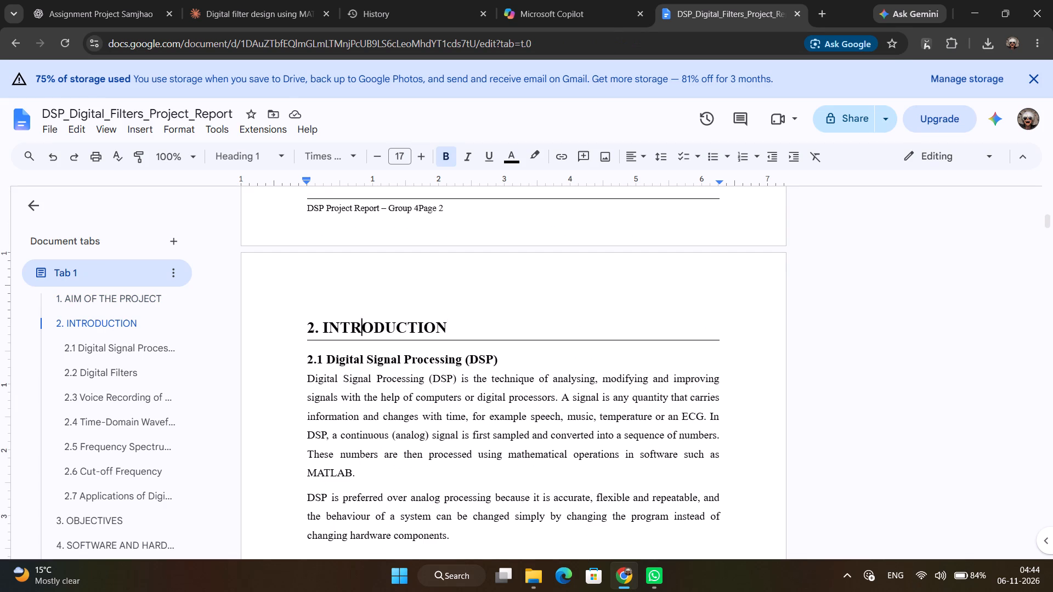
right_click(363, 277)
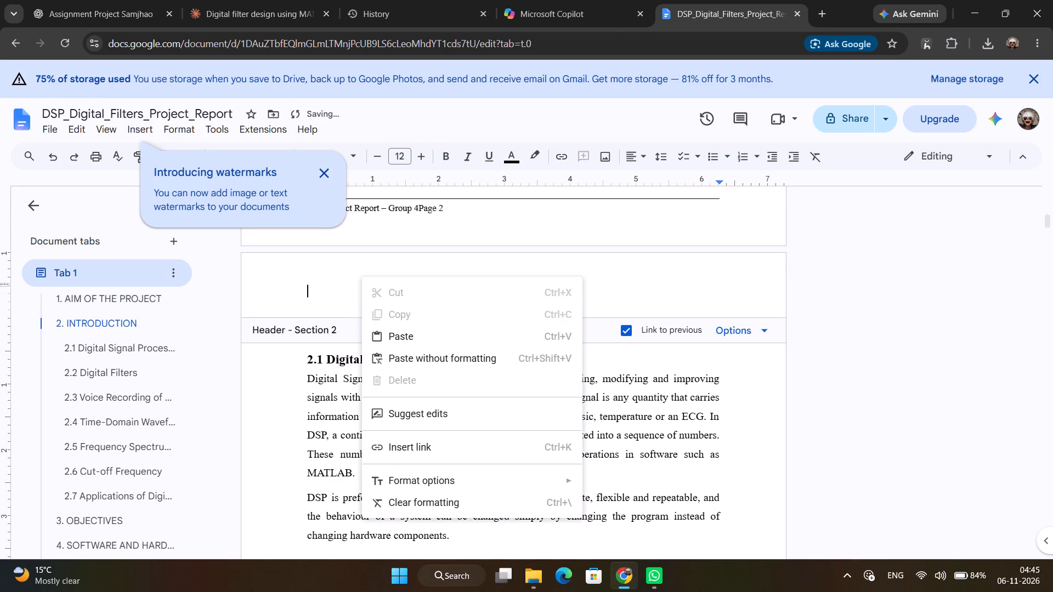
click(734, 339)
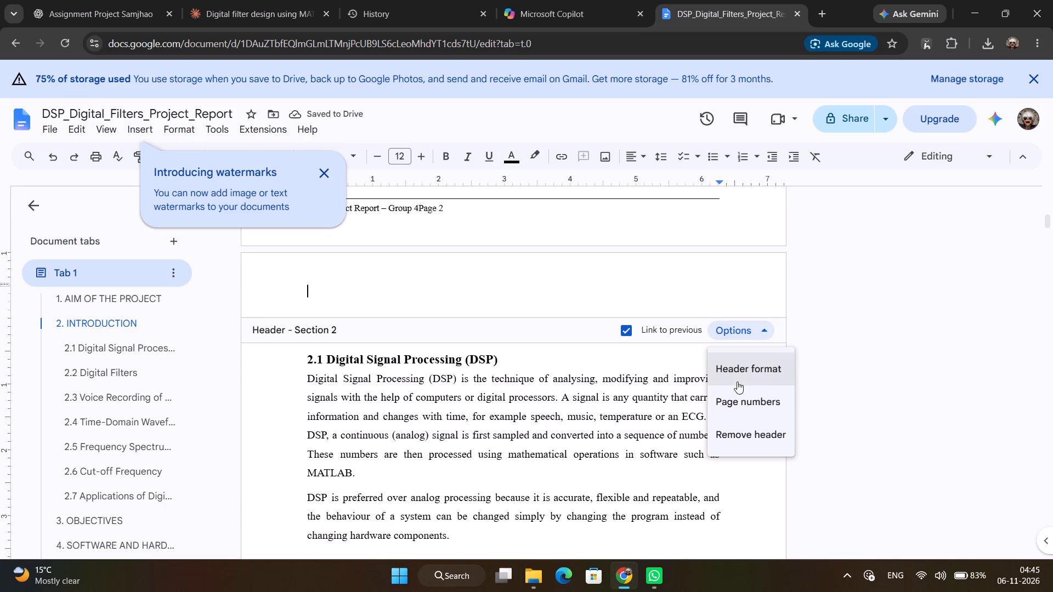
click(743, 435)
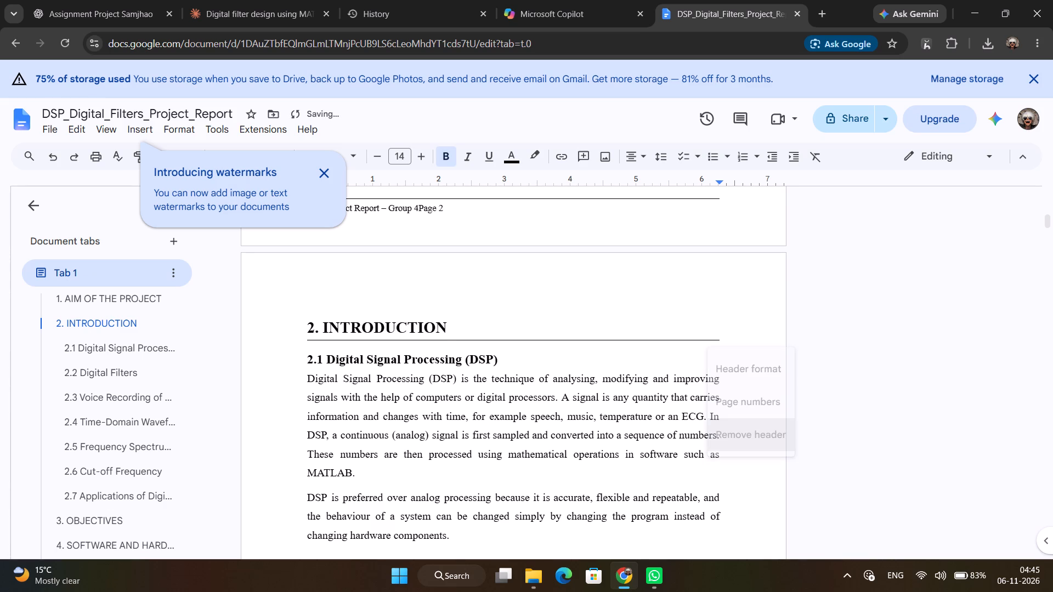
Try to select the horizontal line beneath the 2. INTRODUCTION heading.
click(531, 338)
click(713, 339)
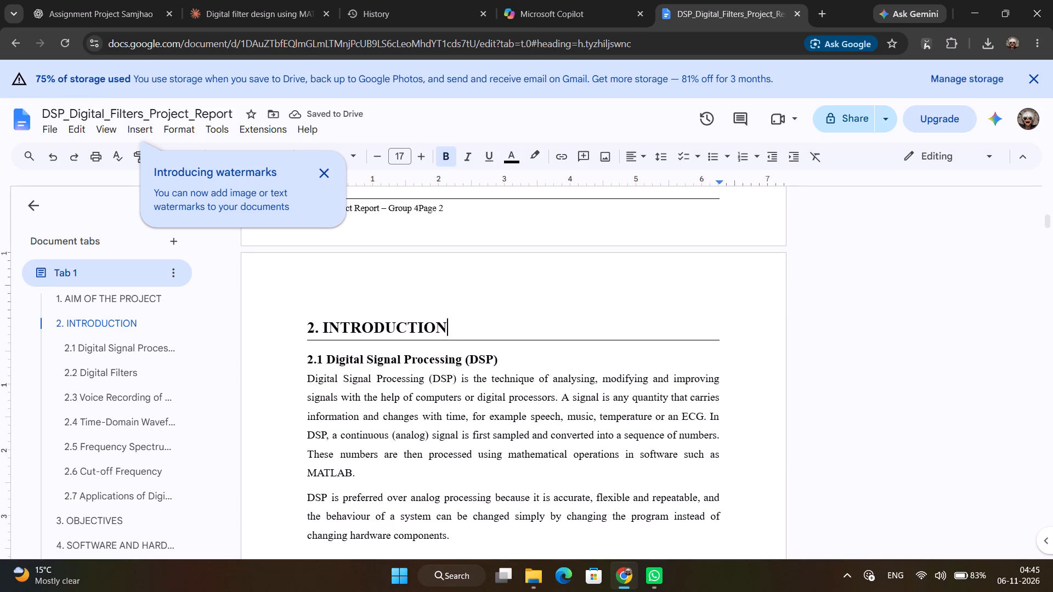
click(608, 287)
Delete Table 1 with the details of the six recorded words, including its caption, from section 2.3.
scroll(608, 287, down, 4)
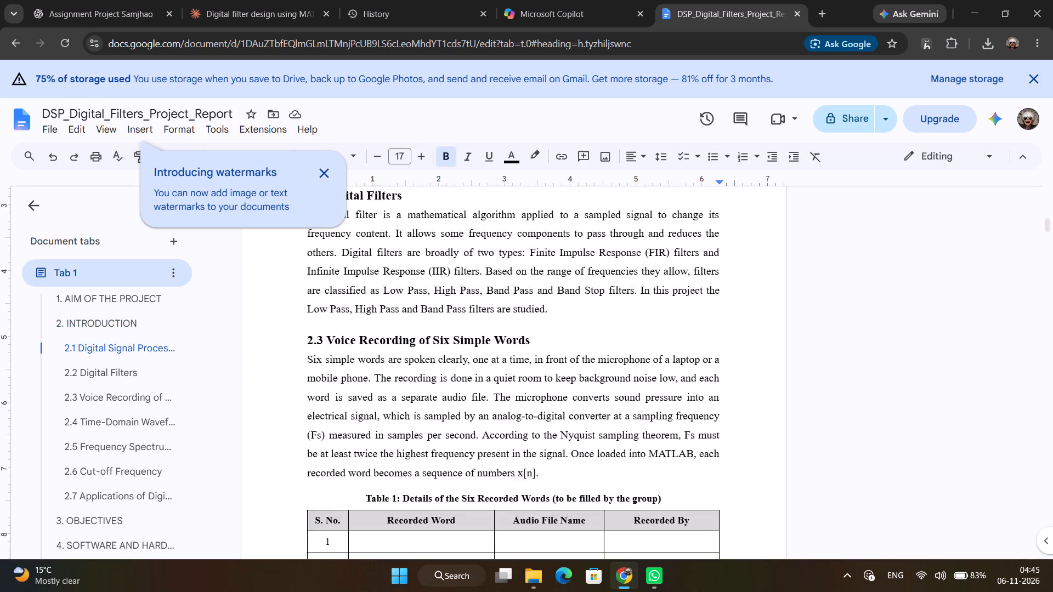
scroll(608, 287, down, 6)
scroll(608, 287, up, 2)
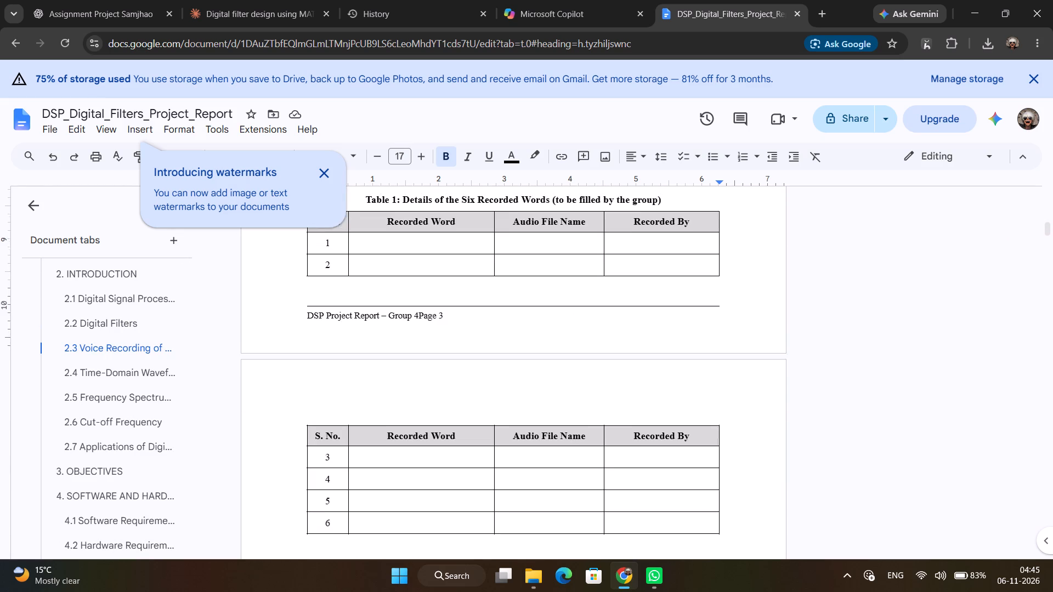
scroll(608, 287, up, 1)
click(574, 266)
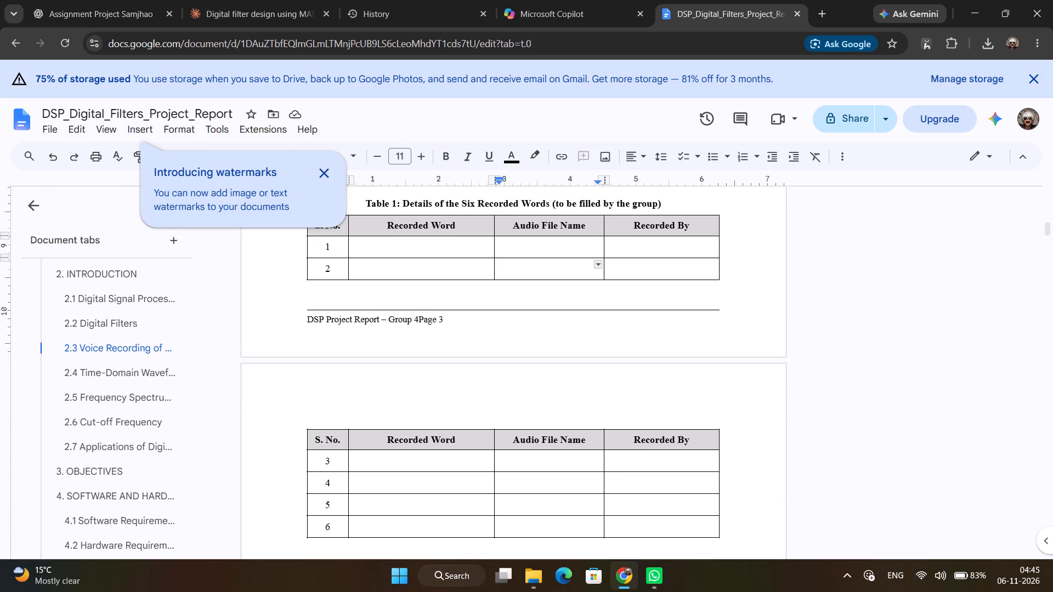
scroll(497, 242, up, 1)
drag(367, 243, 711, 454)
key(BackSpace)
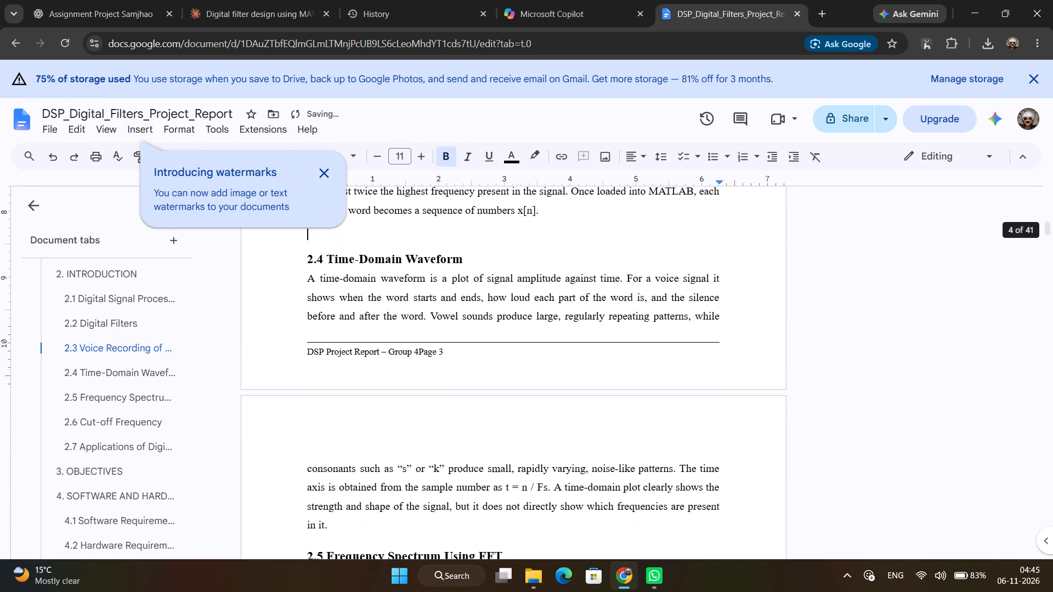
Go back to the Introduction's opening text and dismiss the tip about watermarks.
scroll(711, 454, up, 7)
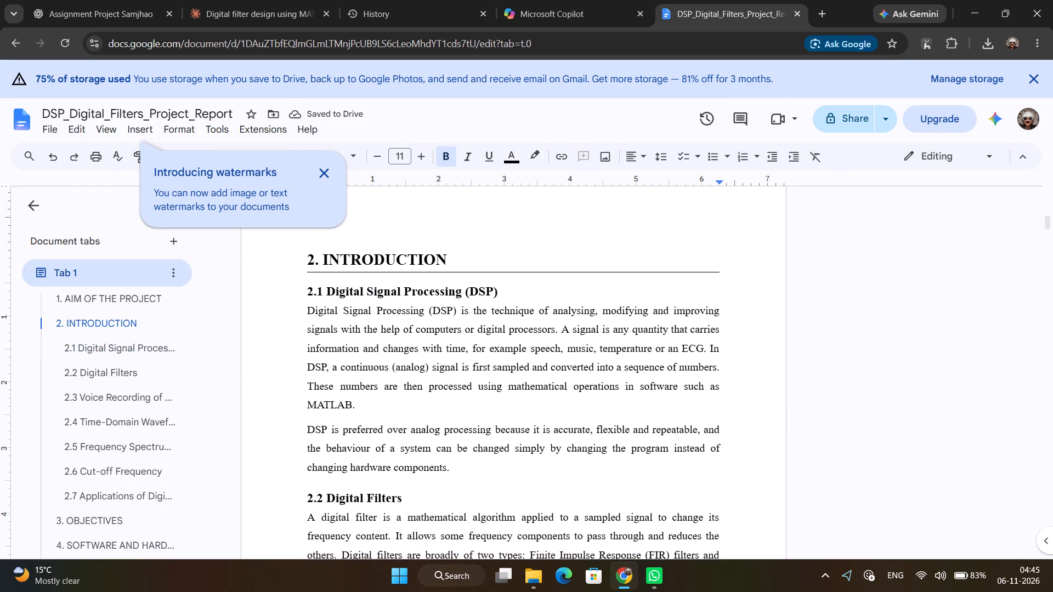
click(556, 342)
click(324, 164)
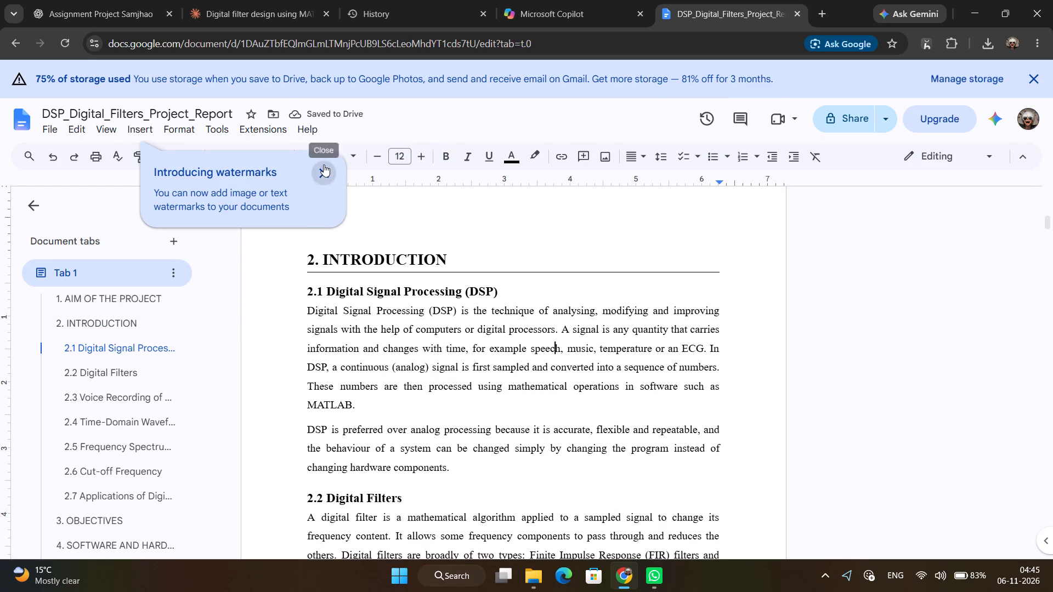
Copy the report's entire cover page, from the institute name through the Submitted To lines.
scroll(434, 449, up, 12)
scroll(434, 449, up, 12)
scroll(434, 449, down, 3)
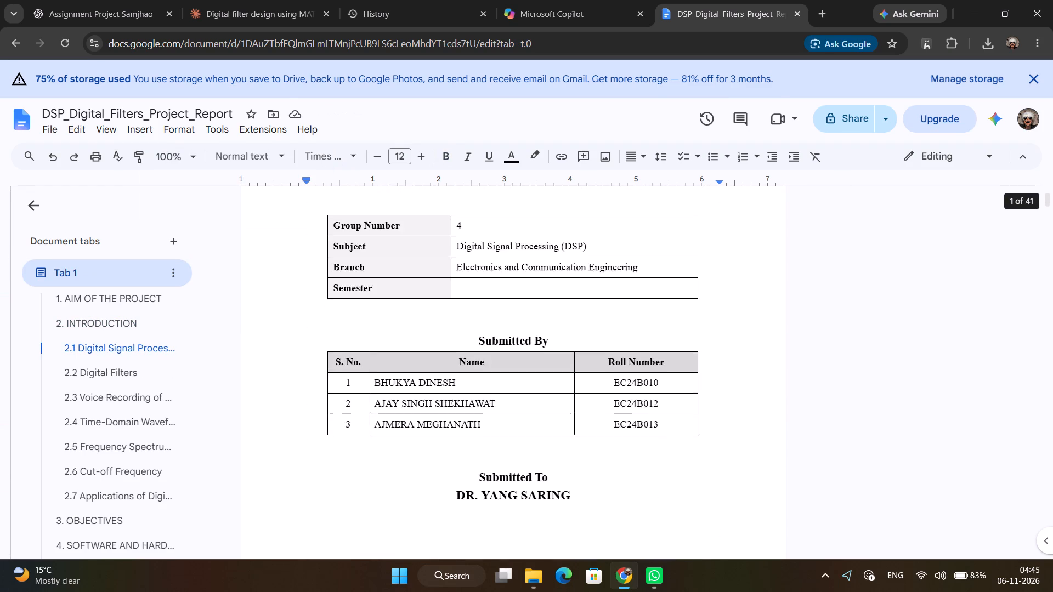
scroll(434, 449, down, 5)
scroll(434, 449, up, 11)
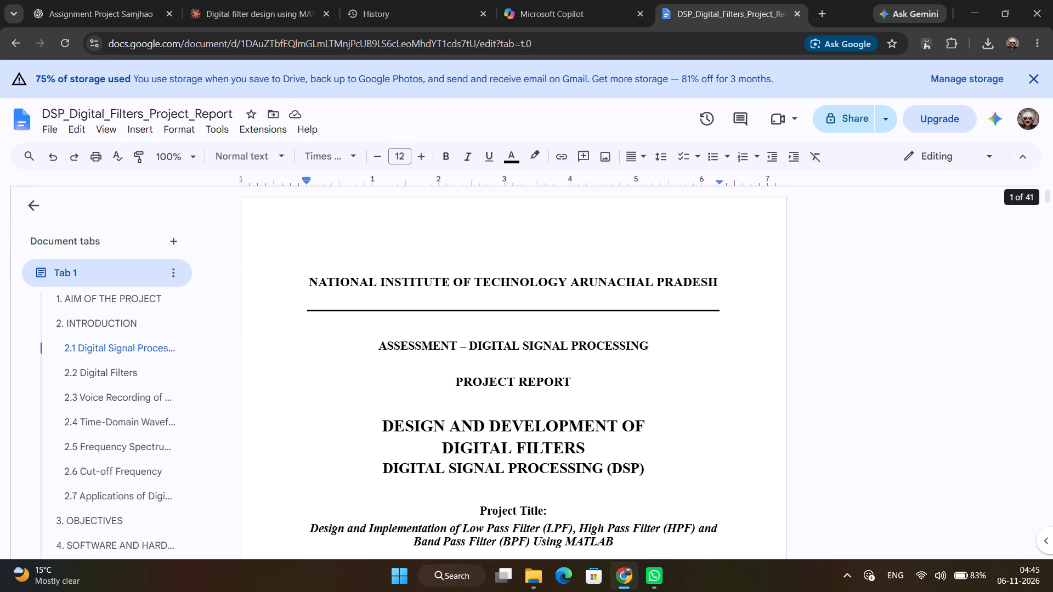
scroll(434, 449, up, 1)
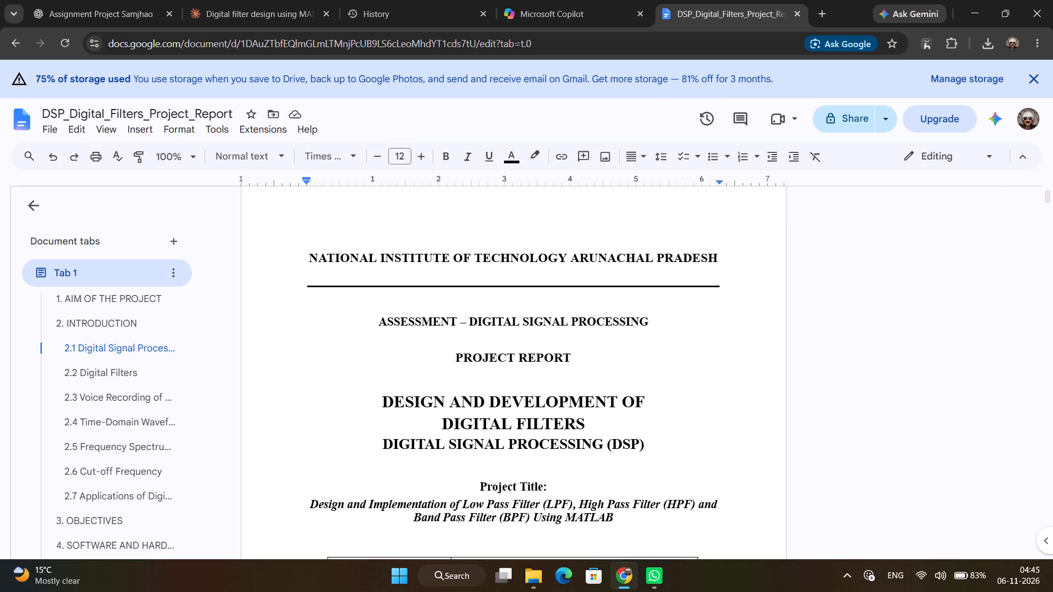
scroll(318, 323, down, 4)
scroll(318, 323, up, 6)
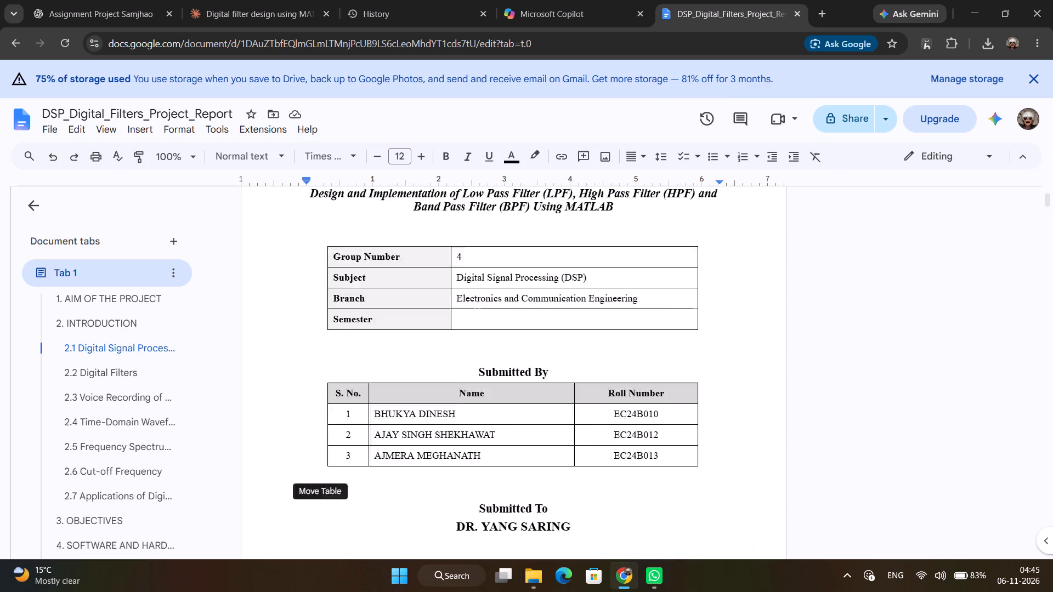
scroll(318, 323, up, 3)
drag(303, 233, 482, 561)
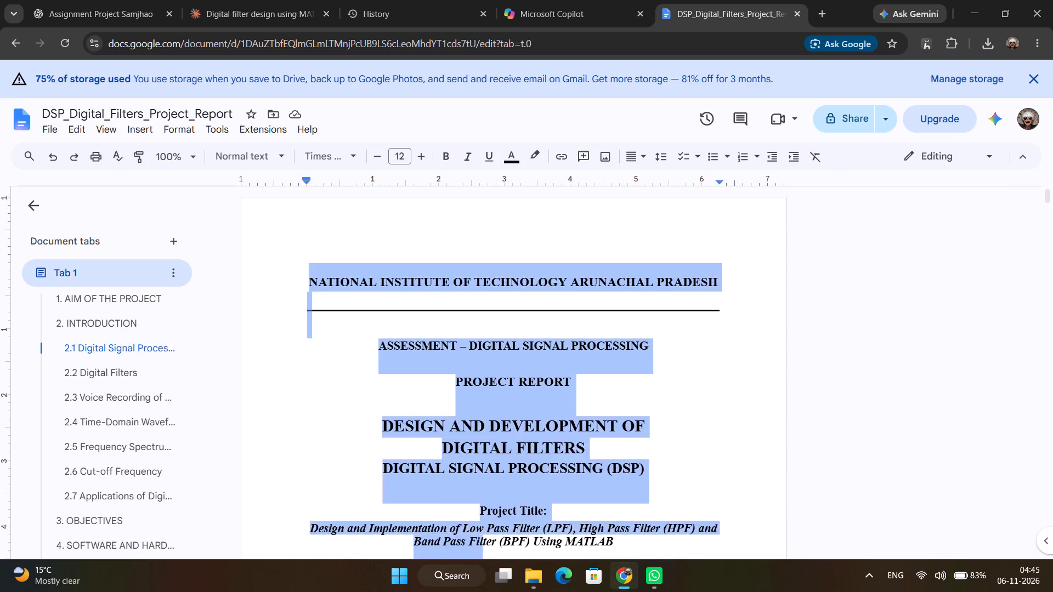
drag(482, 561, 592, 244)
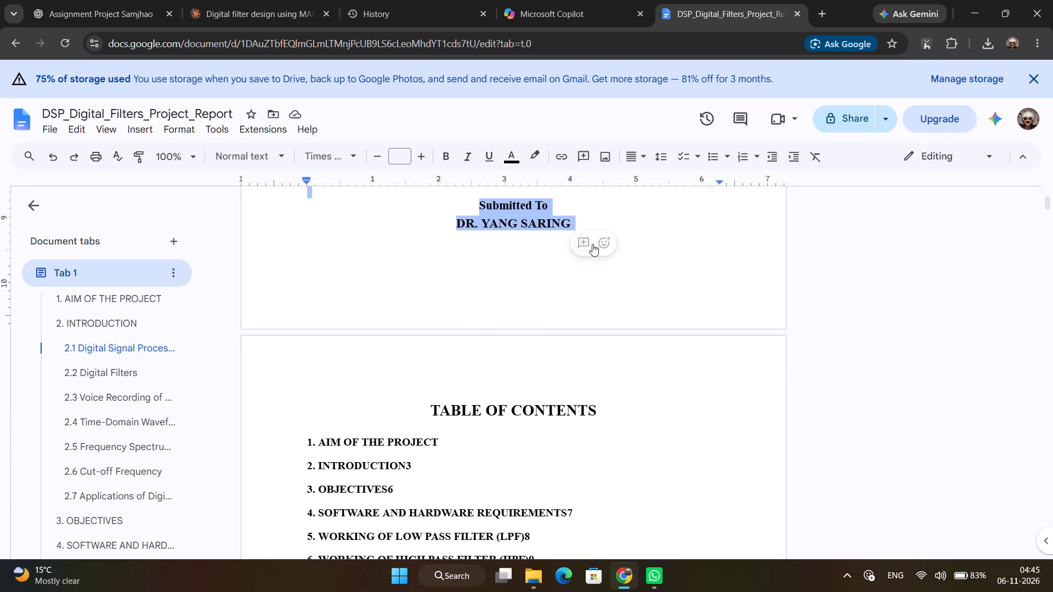
key(ctrl+c)
Create a new blank Google Docs document and paste the copied cover page into it.
click(824, 14)
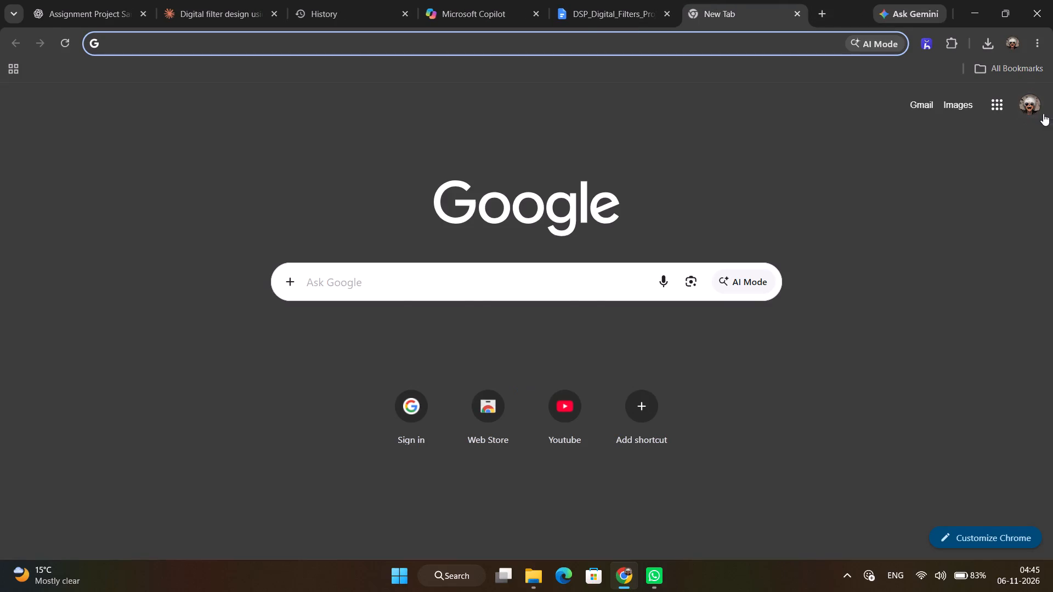
click(997, 107)
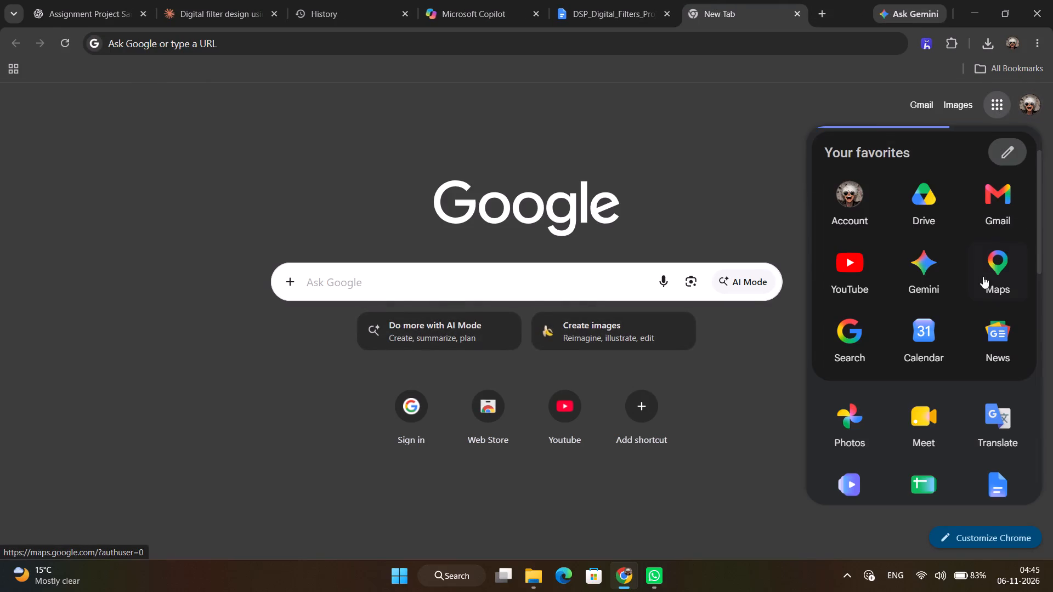
click(994, 484)
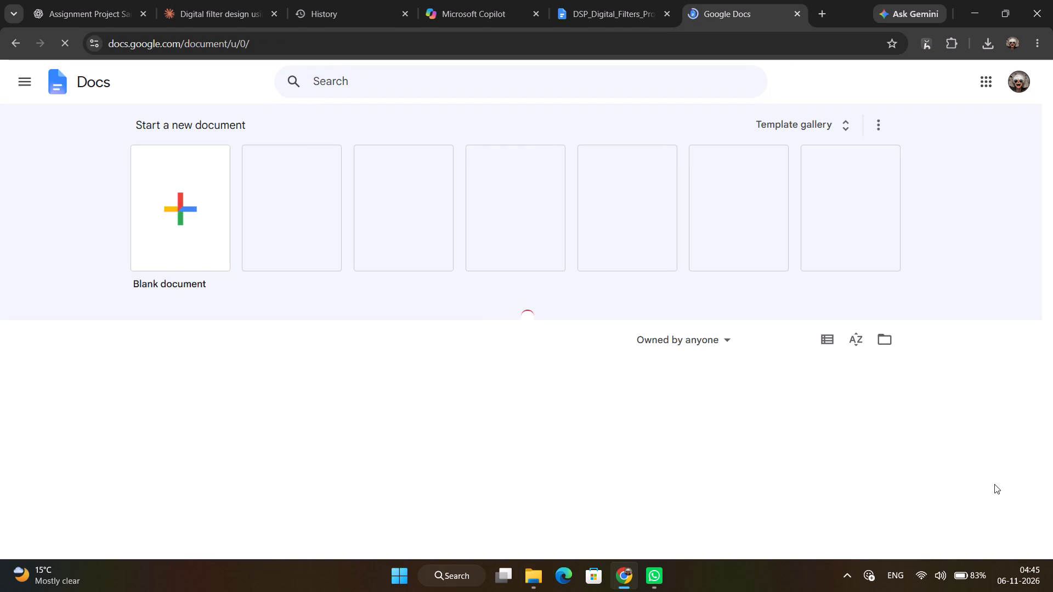
click(169, 230)
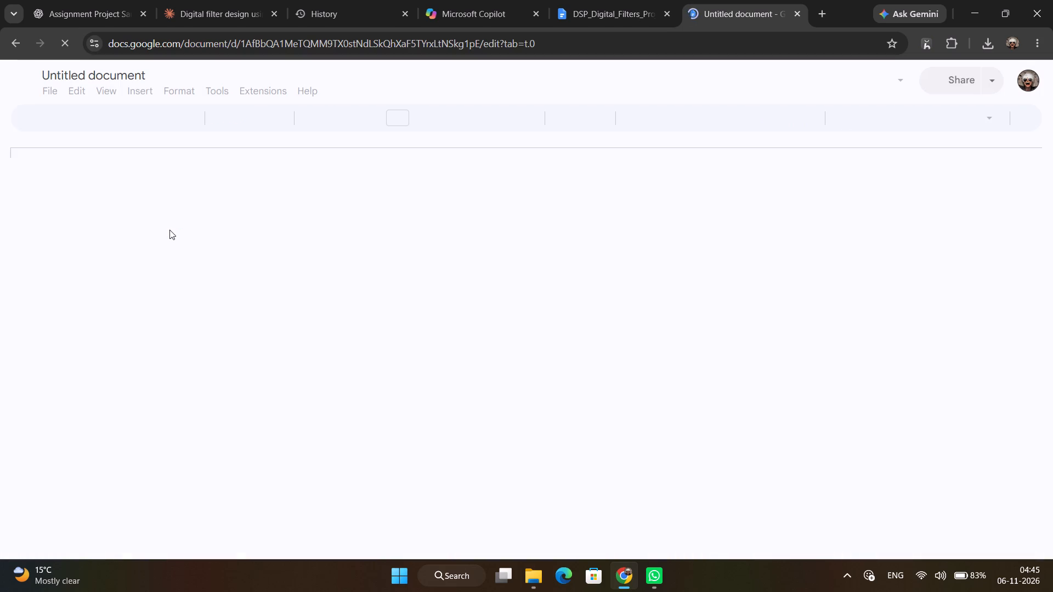
click(356, 235)
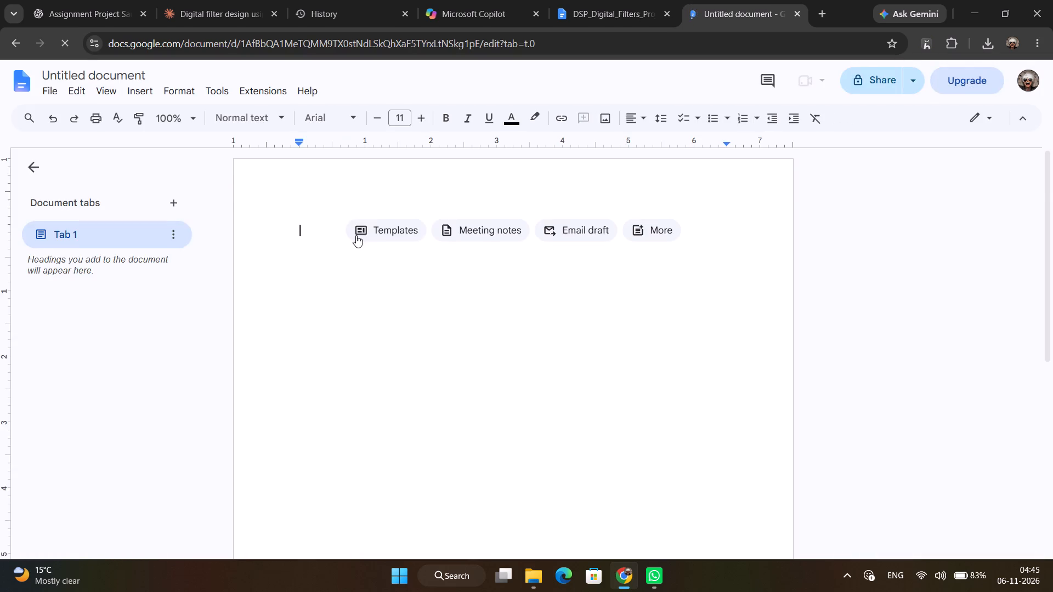
key(ctrl+v)
Add a leading space to the NATIONAL INSTITUTE OF TECHNOLOGY ARUNACHAL PRADESH heading and centre-align the line.
scroll(356, 235, up, 2)
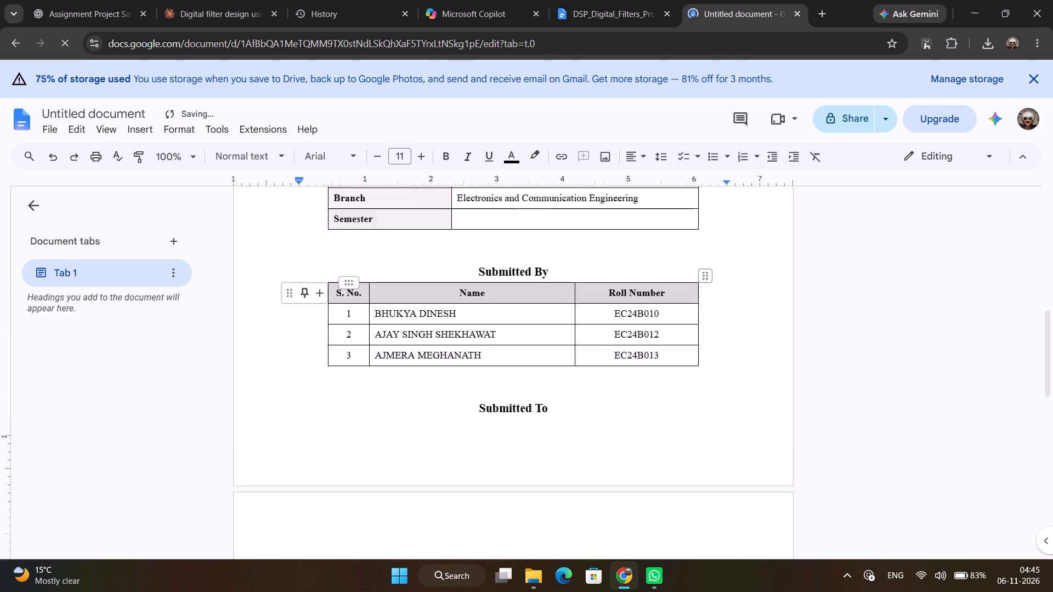
scroll(356, 235, up, 5)
click(299, 258)
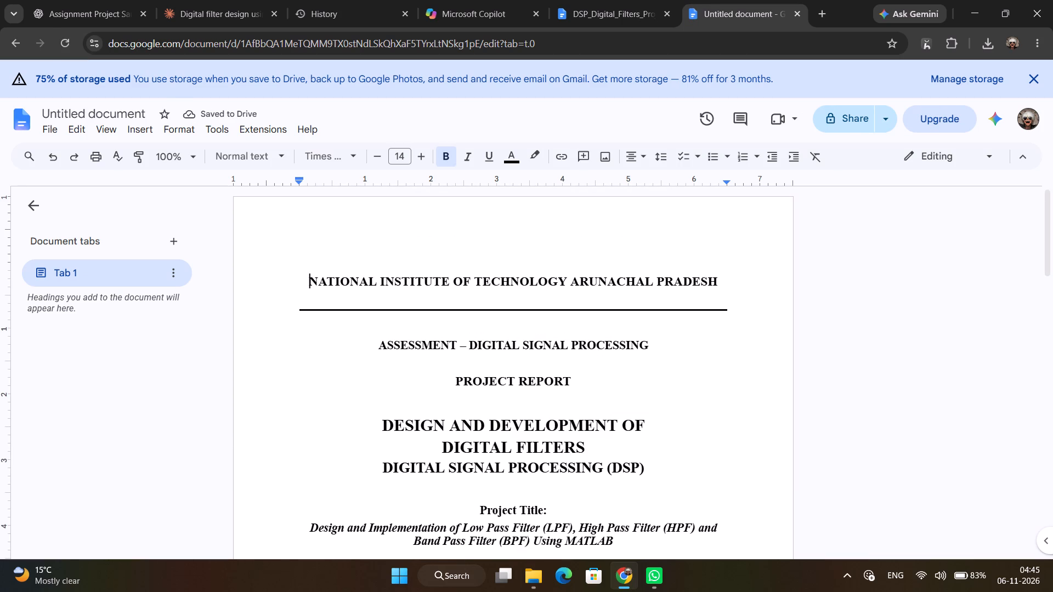
key(BackSpace)
key(BackSpace)
key(BackSpace)
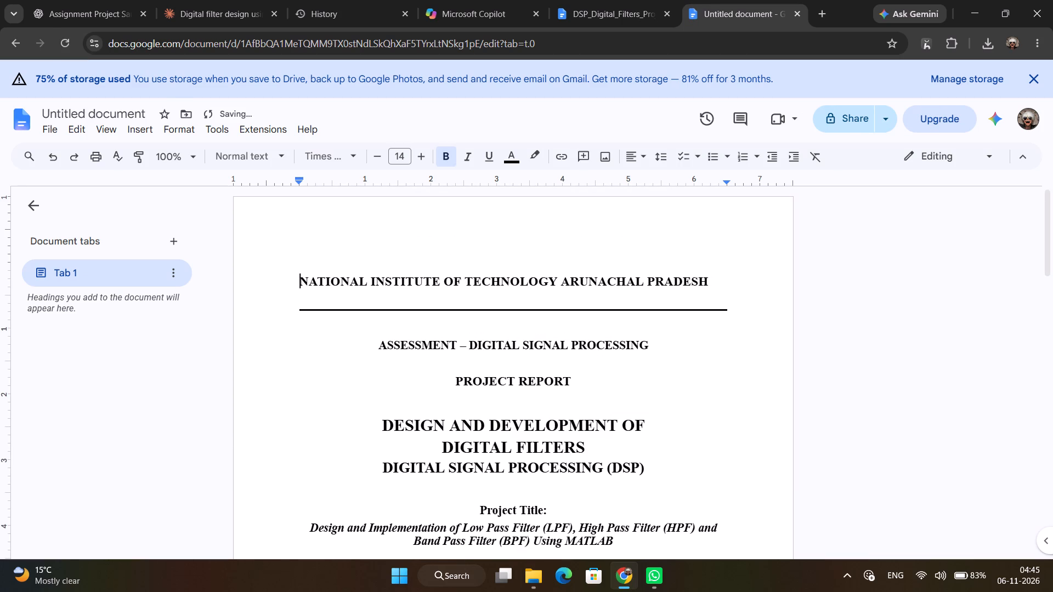
key(space)
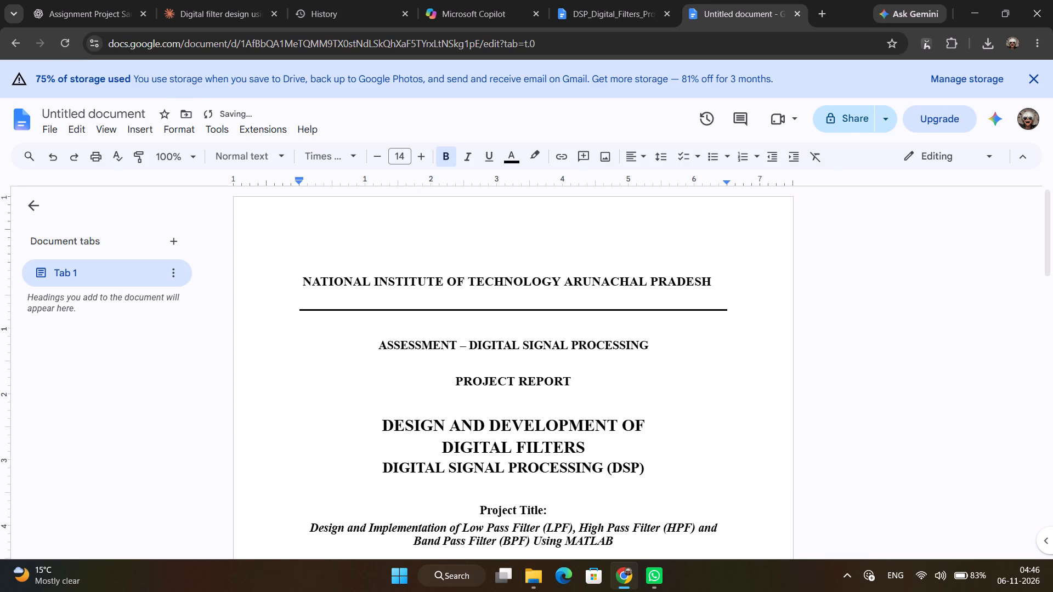
drag(298, 276, 727, 275)
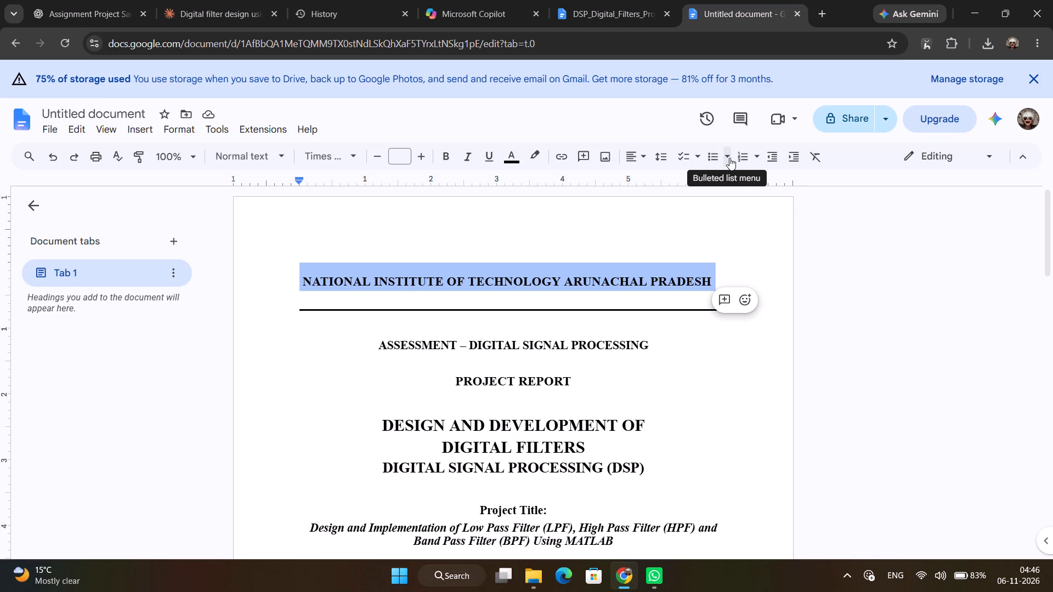
click(646, 154)
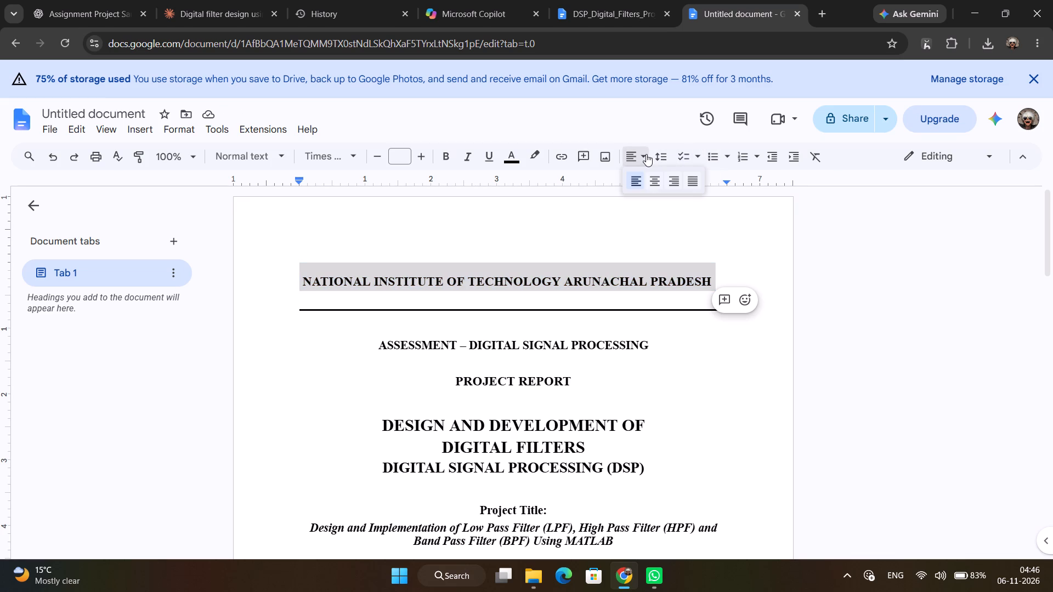
click(656, 181)
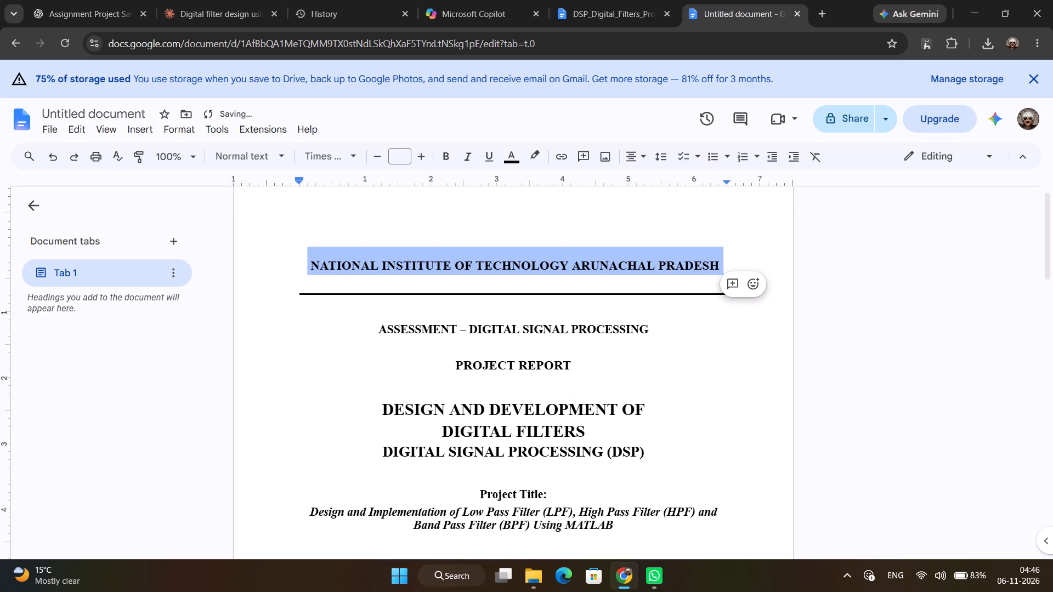
Merge PROJECT REPORT into the ASSESSMENT line above and break it back onto its own centred line.
click(455, 363)
key(BackSpace)
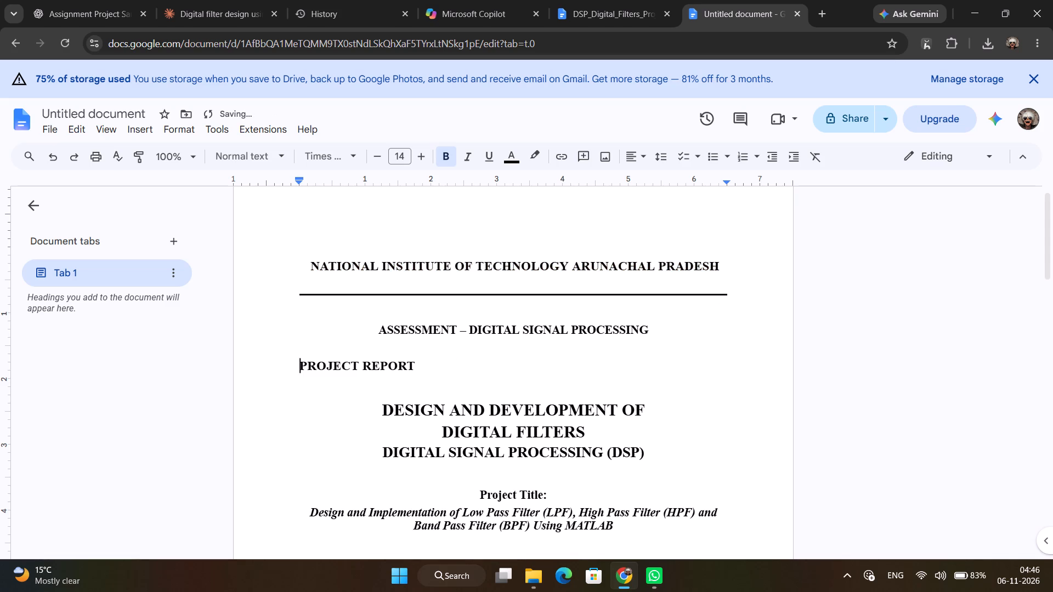
key(BackSpace)
key(Return)
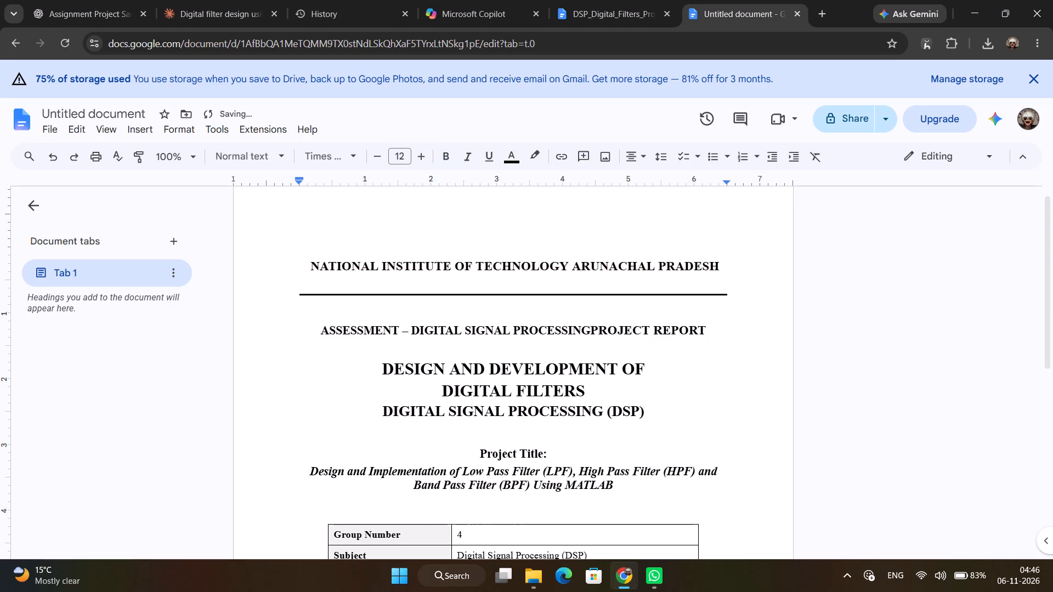
Remove the gap between the student table and Submitted To, and shift that line toward the page centre with spaces.
scroll(455, 363, down, 1)
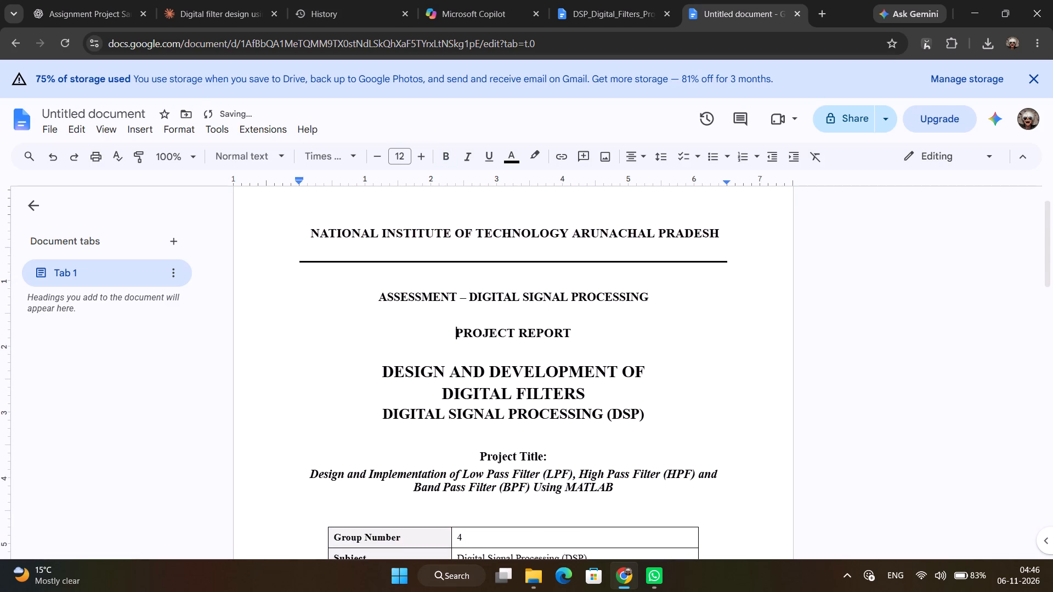
scroll(455, 363, down, 4)
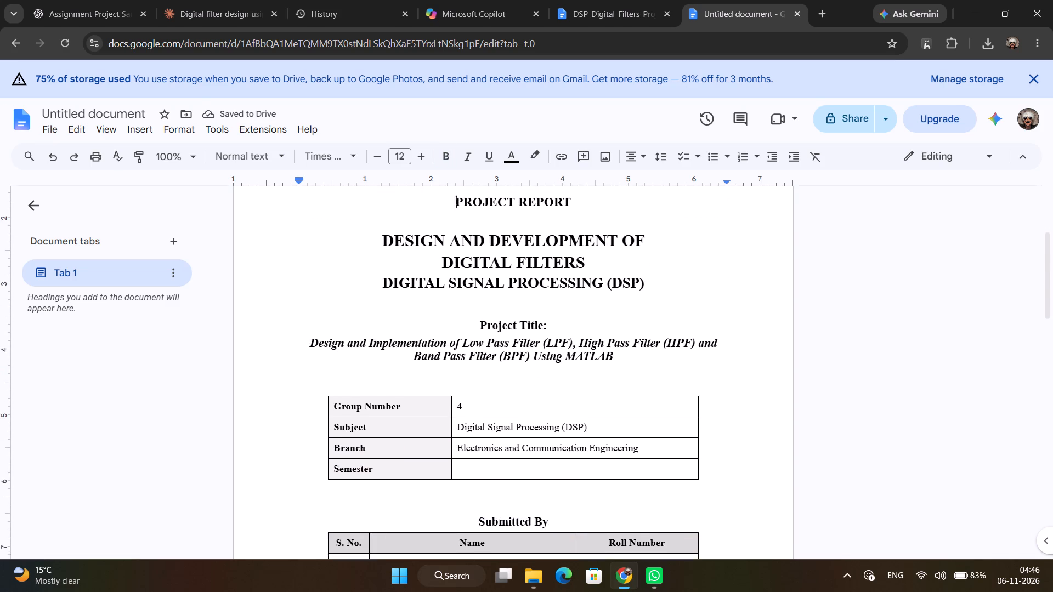
scroll(455, 363, down, 4)
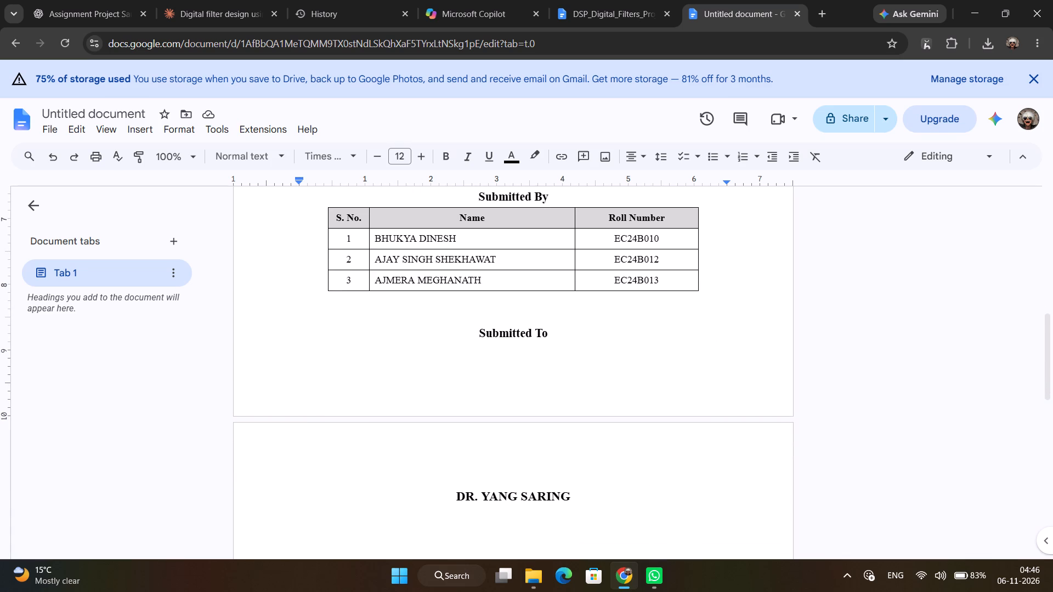
click(474, 336)
key(BackSpace)
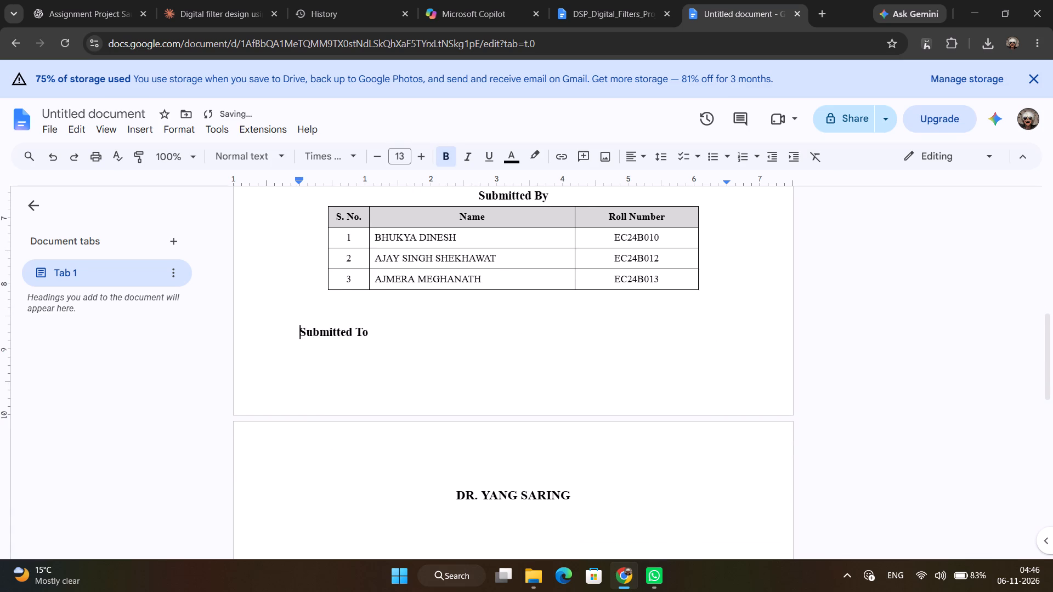
key(BackSpace)
key(space)
key(space)
key(space)
key(space)
key(space)
key(space)
key(space)
key(space)
key(space)
key(space)
key(space)
key(space)
key(space)
key(space)
key(space)
key(space)
key(space)
key(space)
key(space)
key(space)
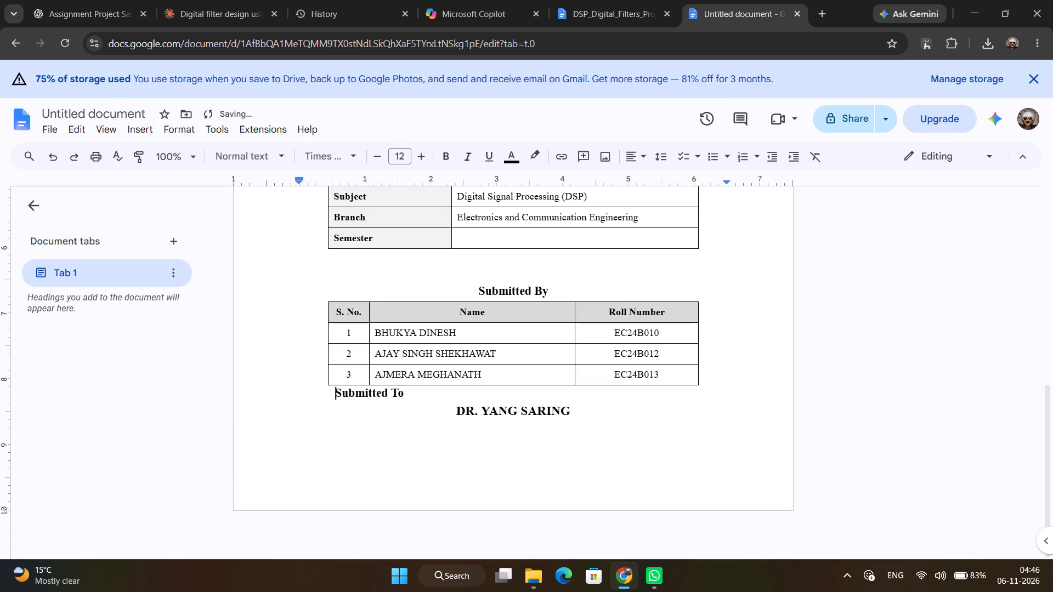
key(space)
key(space)
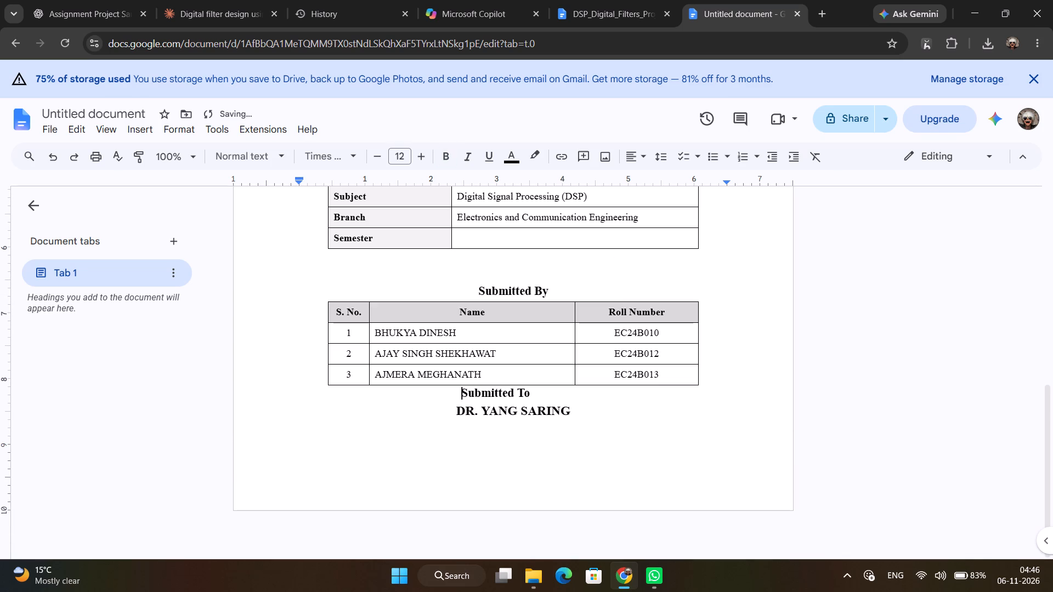
Centre-align the Submitted To line together with the instructor's name beneath it.
drag(463, 393, 583, 428)
click(643, 158)
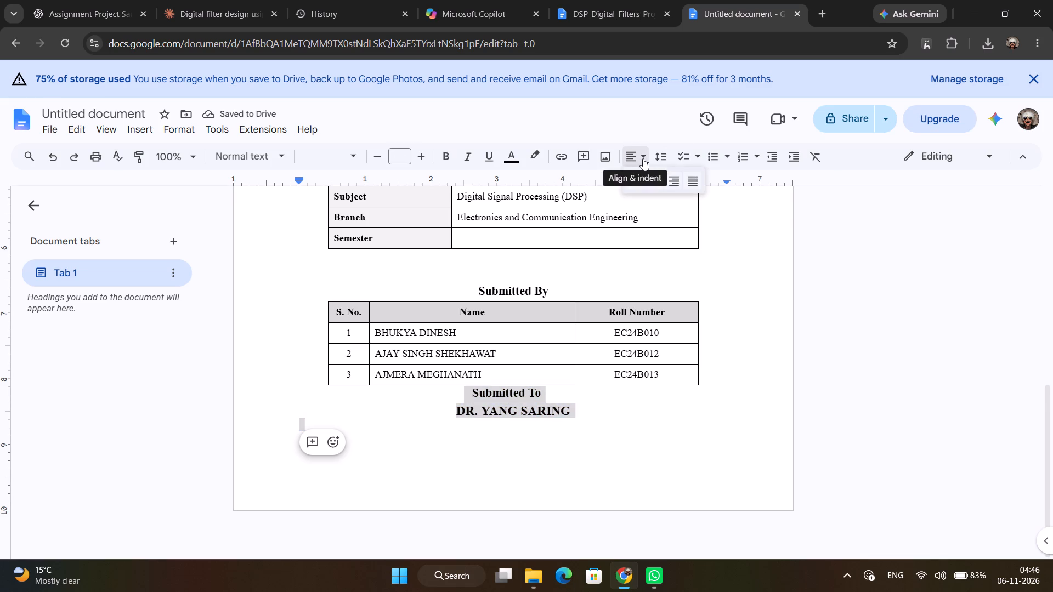
click(651, 183)
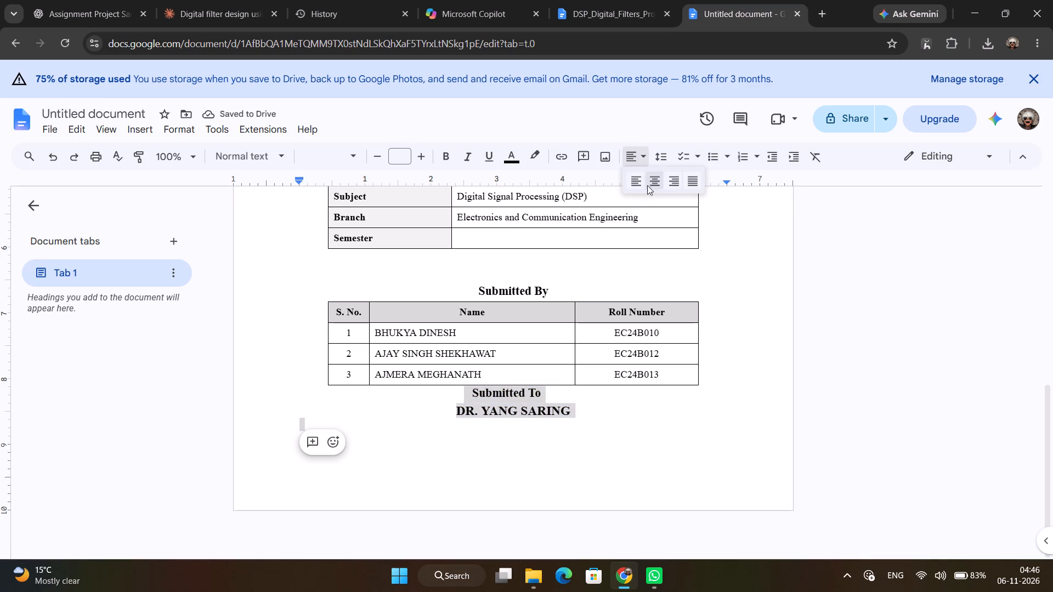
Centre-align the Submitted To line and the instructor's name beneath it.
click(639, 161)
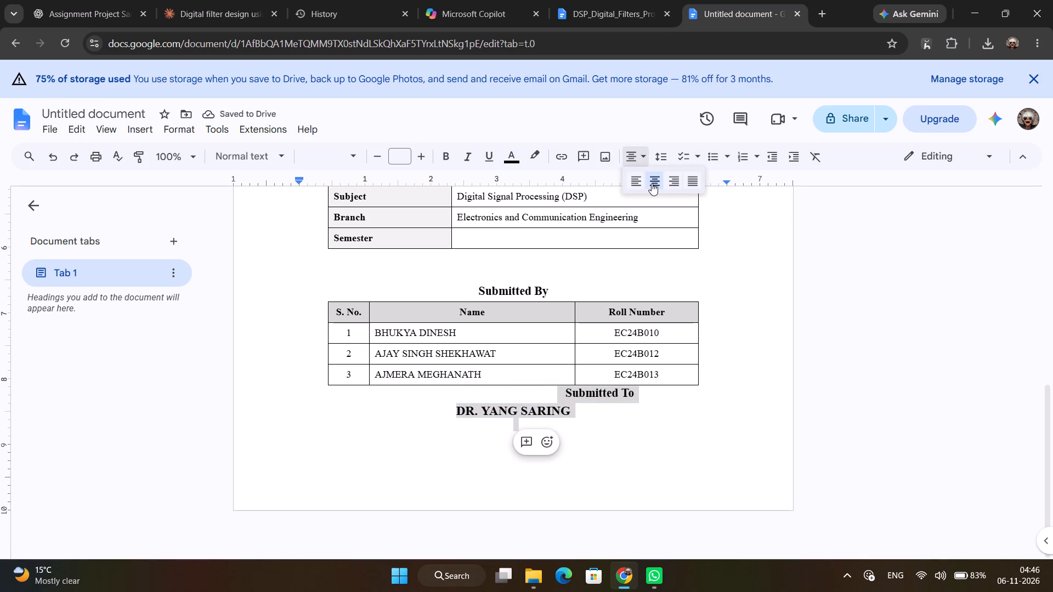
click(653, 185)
Delete all the leading spaces in front of Submitted To so the text starts its own line.
click(553, 391)
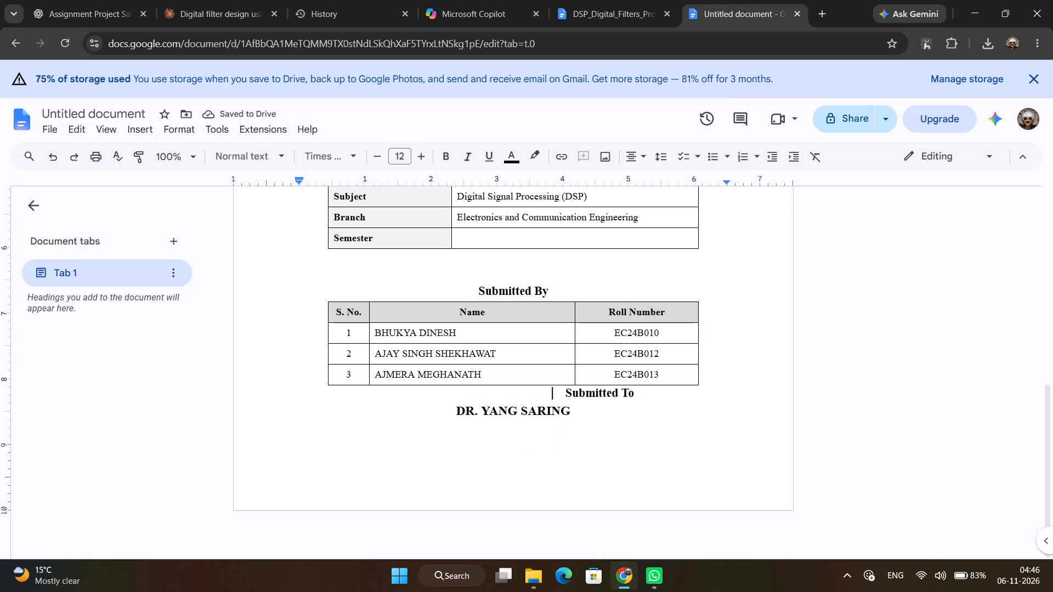
key(Right)
key(Right)
key(Right)
key(Right)
key(BackSpace)
key(BackSpace)
key(BackSpace)
key(BackSpace)
key(BackSpace)
key(BackSpace)
key(BackSpace)
key(BackSpace)
key(BackSpace)
key(BackSpace)
key(BackSpace)
key(BackSpace)
key(BackSpace)
key(BackSpace)
key(BackSpace)
key(BackSpace)
key(BackSpace)
key(BackSpace)
key(BackSpace)
key(BackSpace)
key(BackSpace)
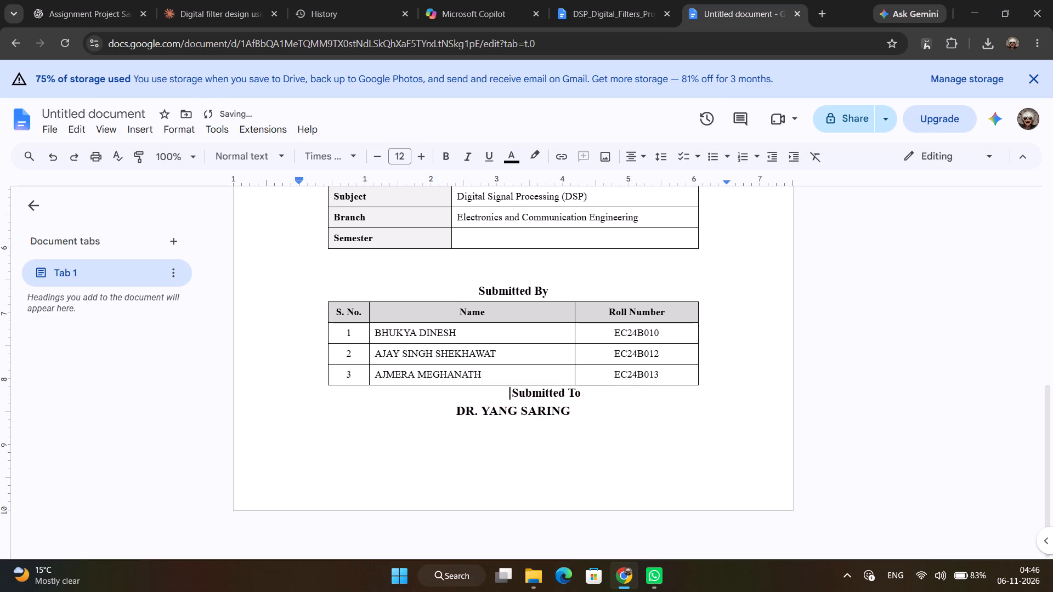
key(BackSpace)
key(BackSpace)
key(BackSpace)
key(BackSpace)
key(BackSpace)
key(BackSpace)
key(BackSpace)
key(BackSpace)
key(BackSpace)
key(BackSpace)
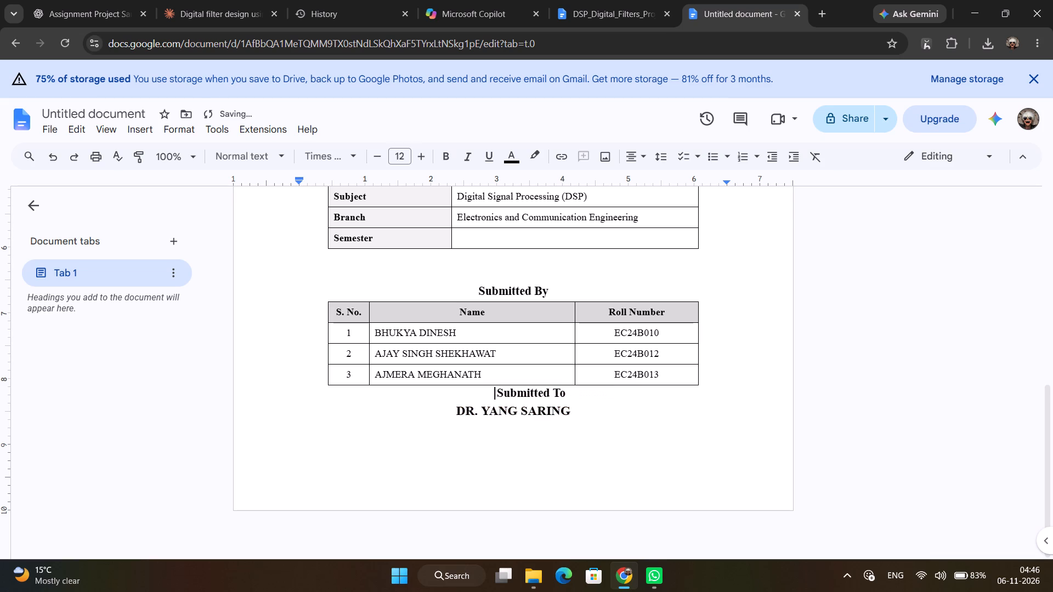
key(BackSpace)
key(BackSpace)
key(BackSpace)
key(BackSpace)
key(BackSpace)
key(BackSpace)
key(BackSpace)
key(BackSpace)
key(BackSpace)
key(BackSpace)
key(BackSpace)
key(BackSpace)
key(BackSpace)
key(BackSpace)
key(BackSpace)
key(BackSpace)
key(BackSpace)
key(BackSpace)
key(BackSpace)
key(BackSpace)
key(BackSpace)
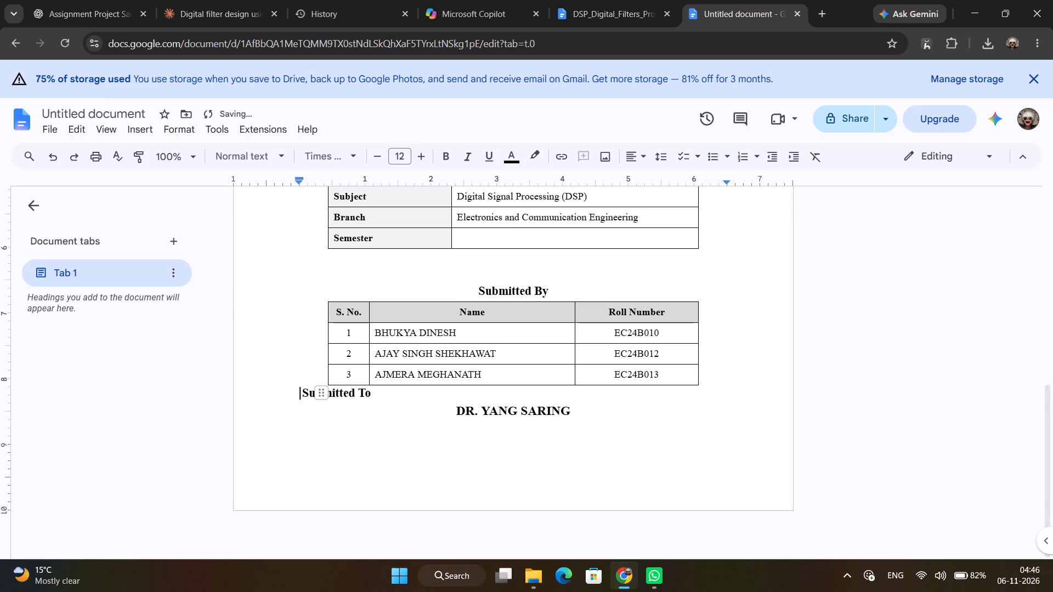
Centre-align the Submitted To line together with the instructor's name below it.
drag(298, 392, 584, 434)
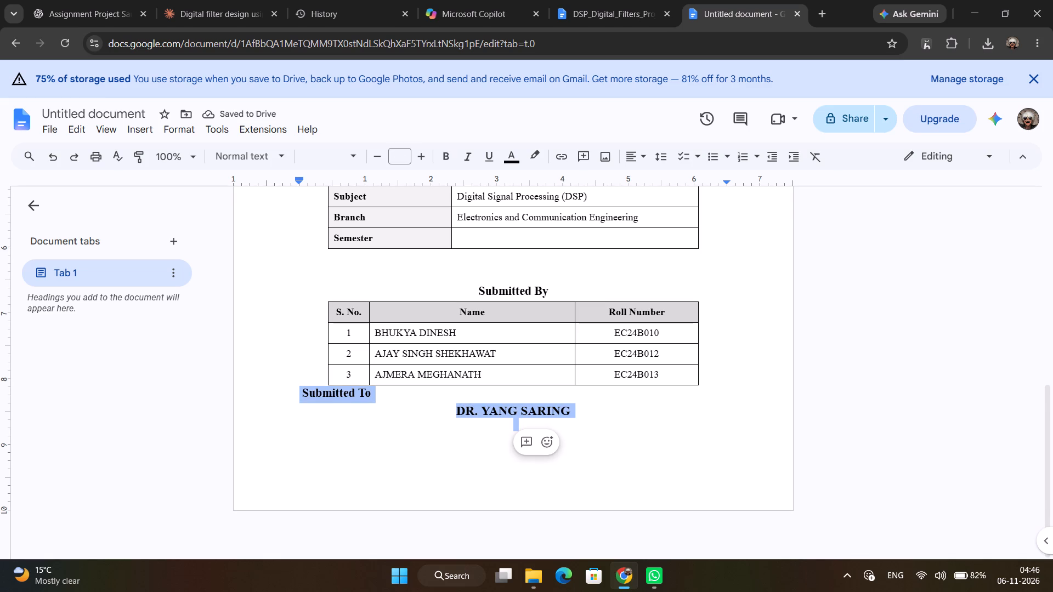
click(642, 153)
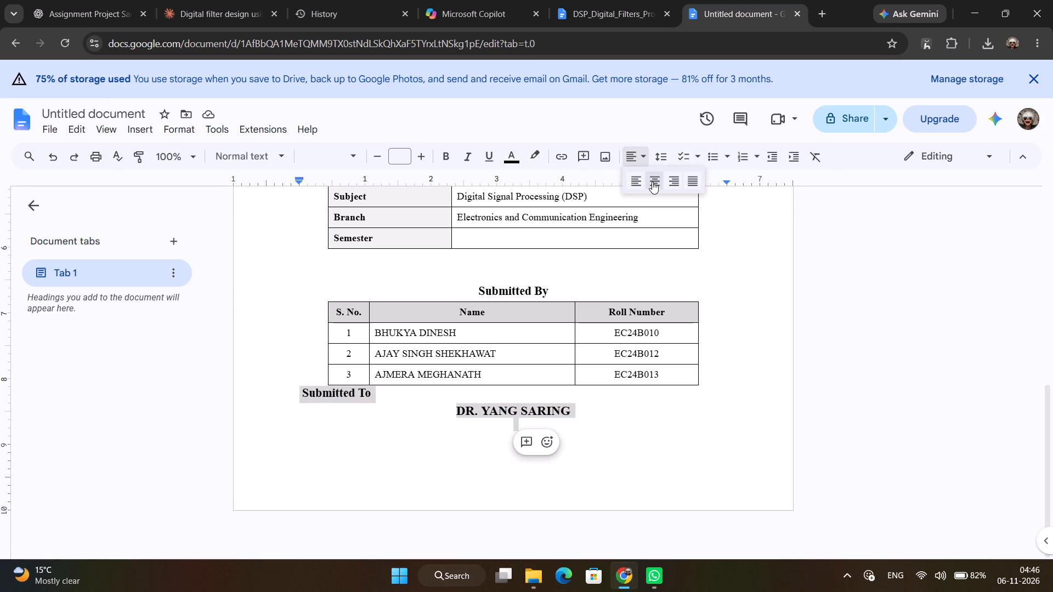
click(652, 181)
click(593, 425)
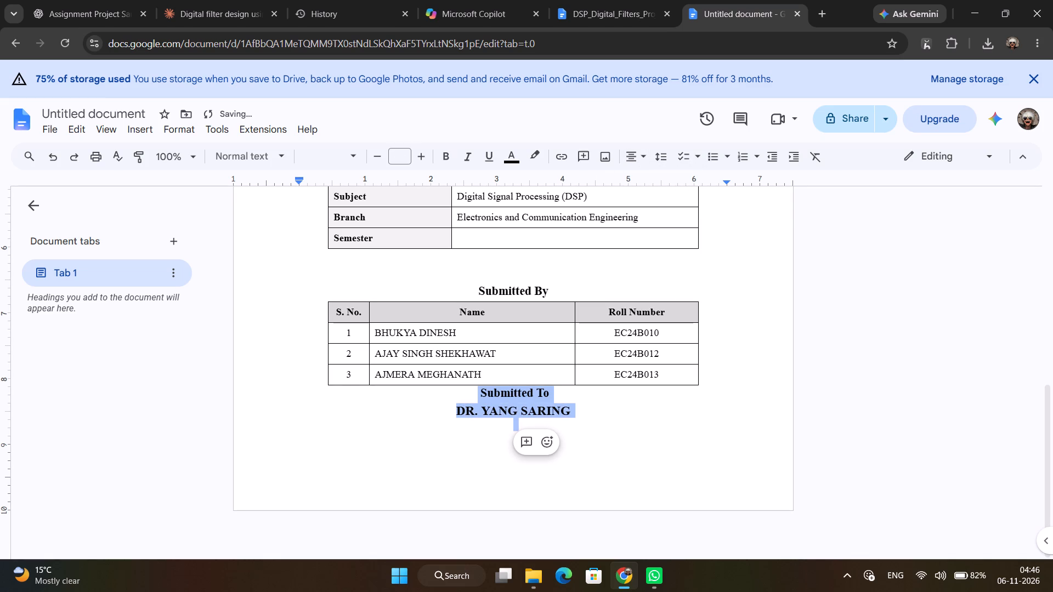
Close the gap between the project details table and the Submitted By heading.
click(477, 291)
key(BackSpace)
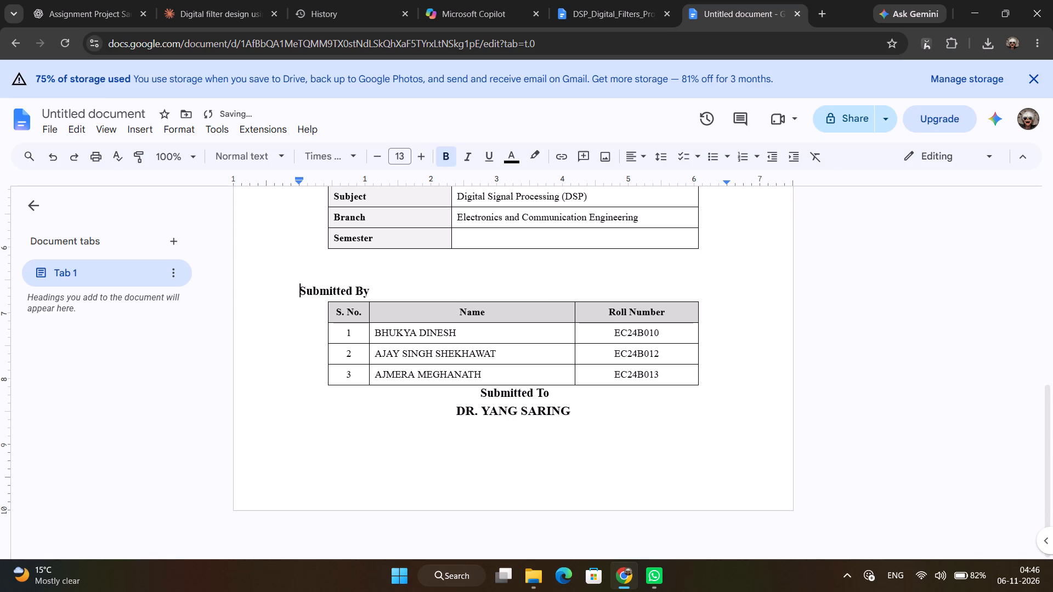
key(BackSpace)
Fill in the Semester row of the project details table with 5th.
scroll(477, 291, up, 1)
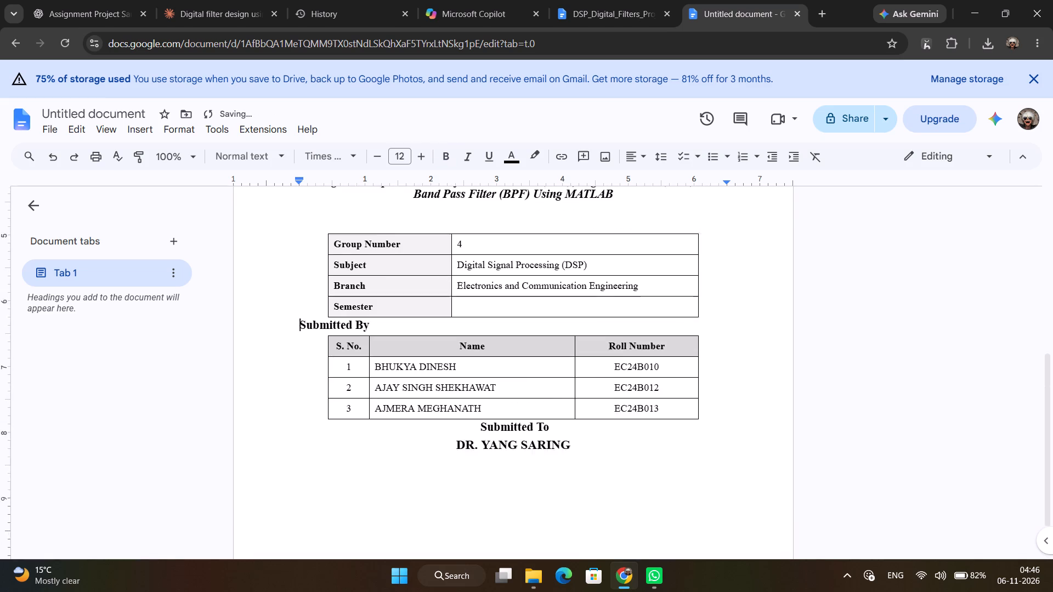
scroll(477, 291, up, 1)
click(504, 344)
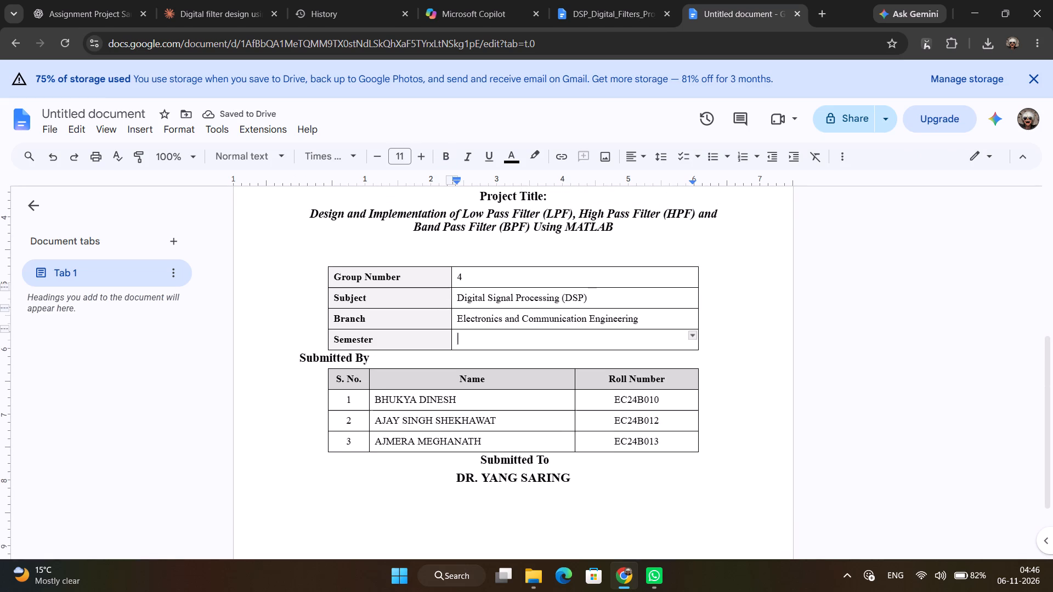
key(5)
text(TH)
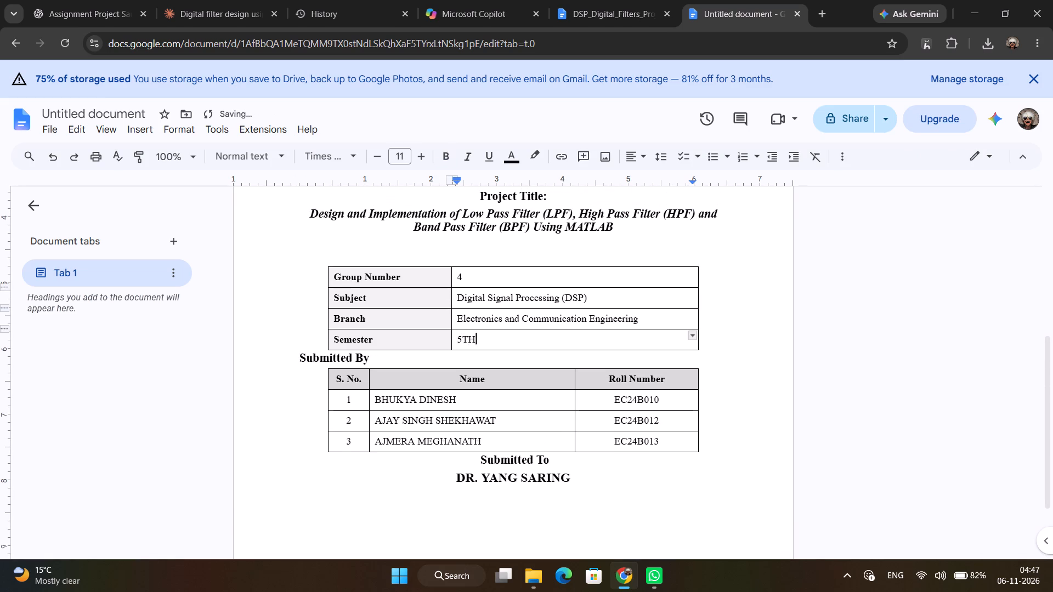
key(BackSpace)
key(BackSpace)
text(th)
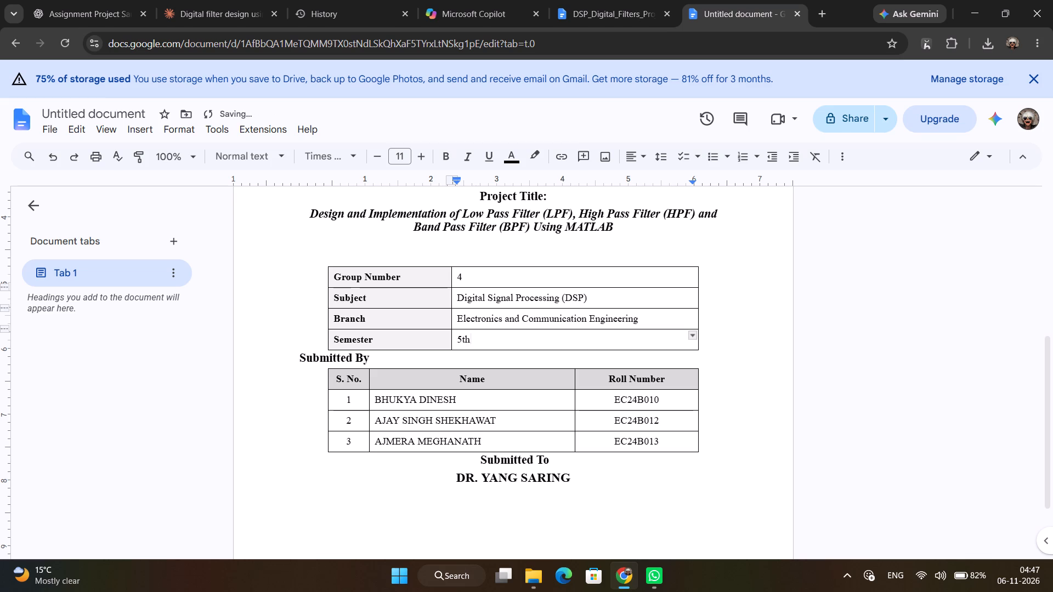
Centre-align the Submitted By heading and all the text in the student table under it.
drag(279, 352, 704, 425)
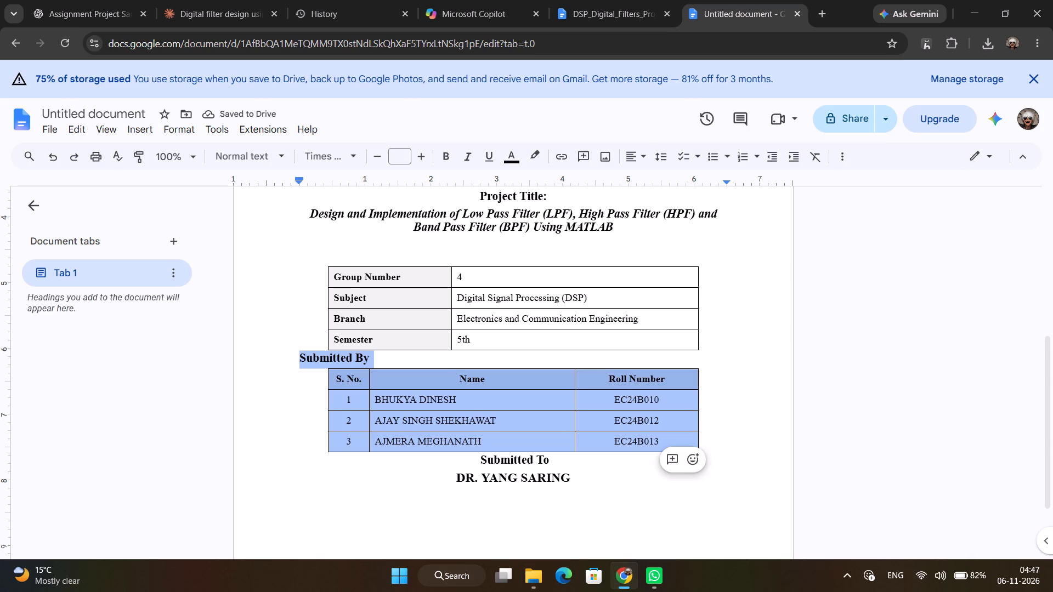
click(639, 154)
click(658, 178)
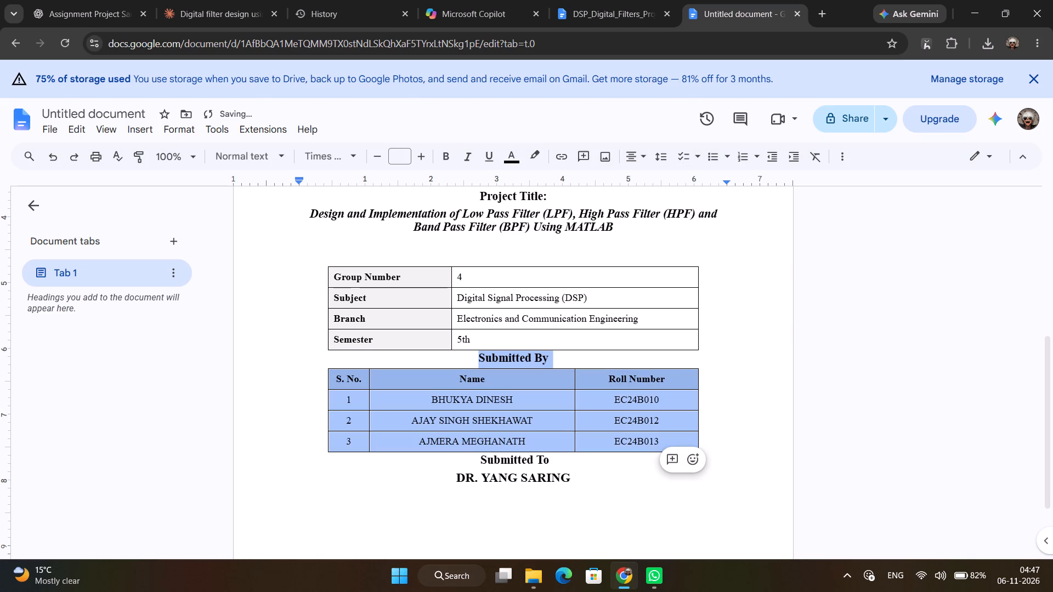
Insert one blank line above the Submitted By heading and one above the Submitted To line.
click(475, 361)
key(Return)
scroll(475, 361, up, 1)
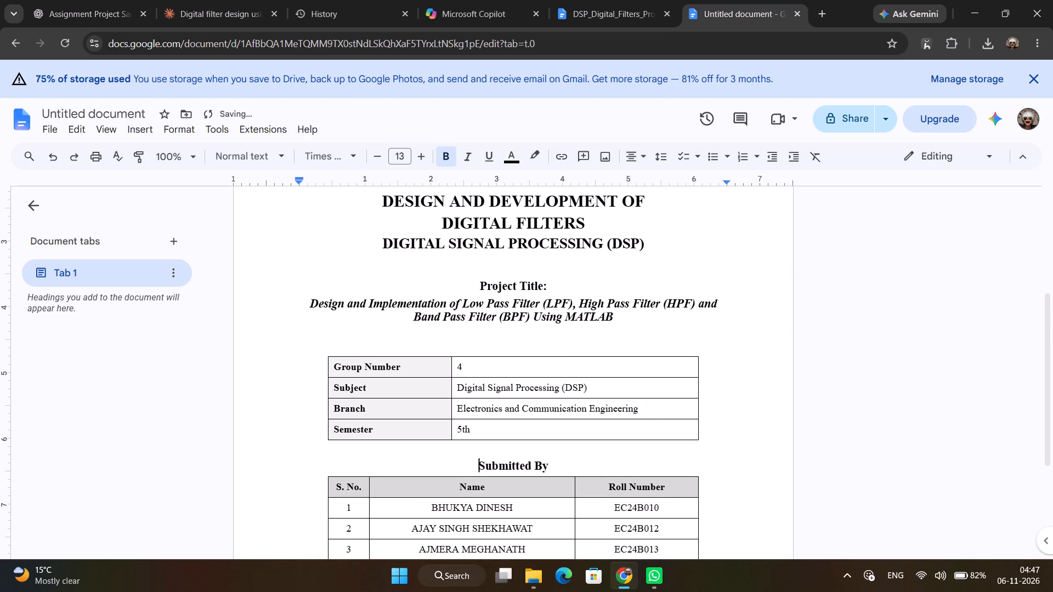
scroll(475, 361, down, 2)
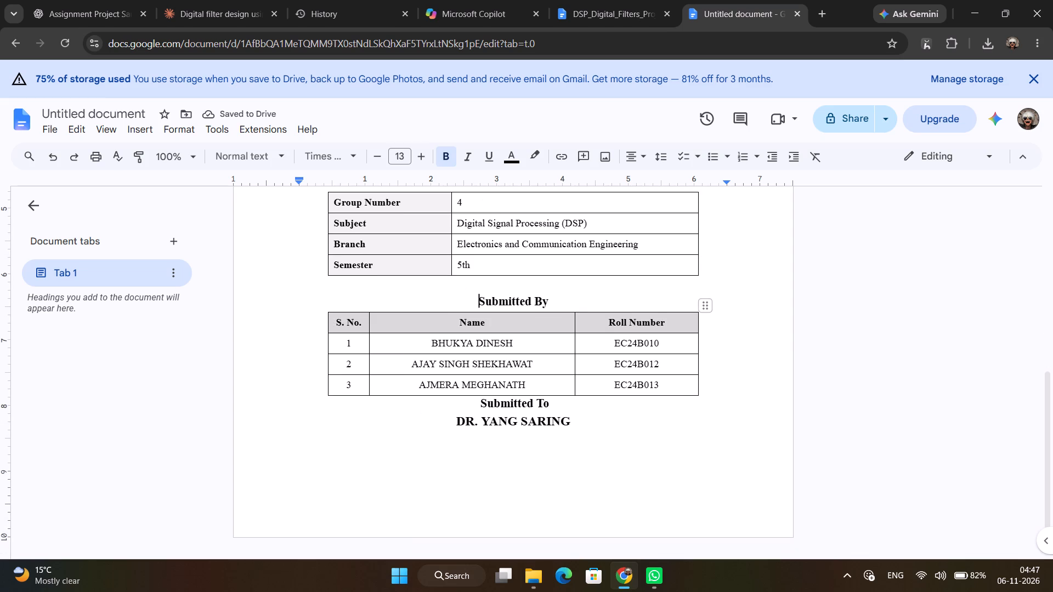
scroll(475, 361, down, 1)
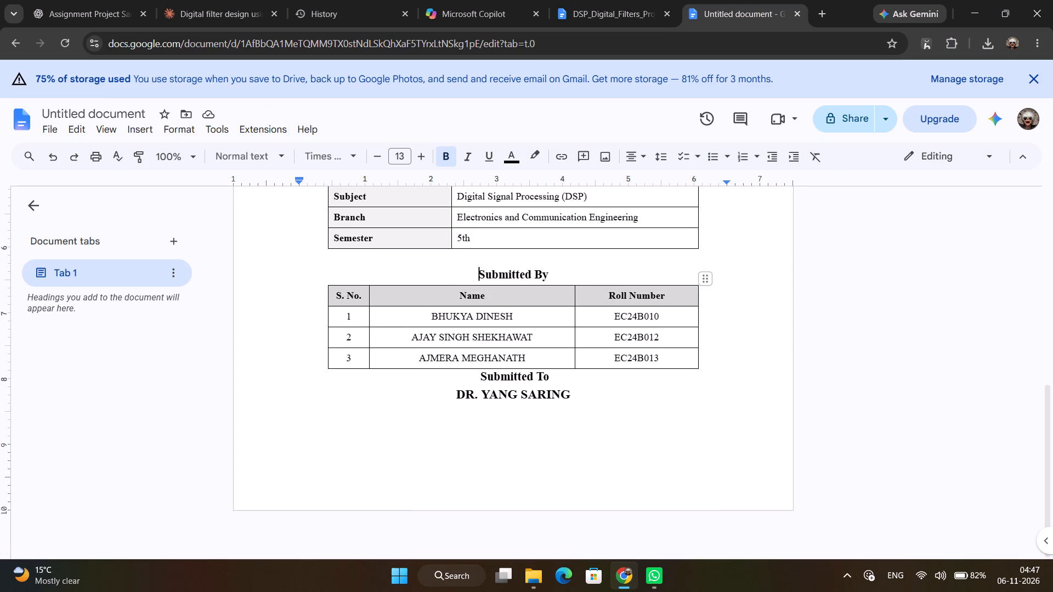
scroll(475, 361, down, 1)
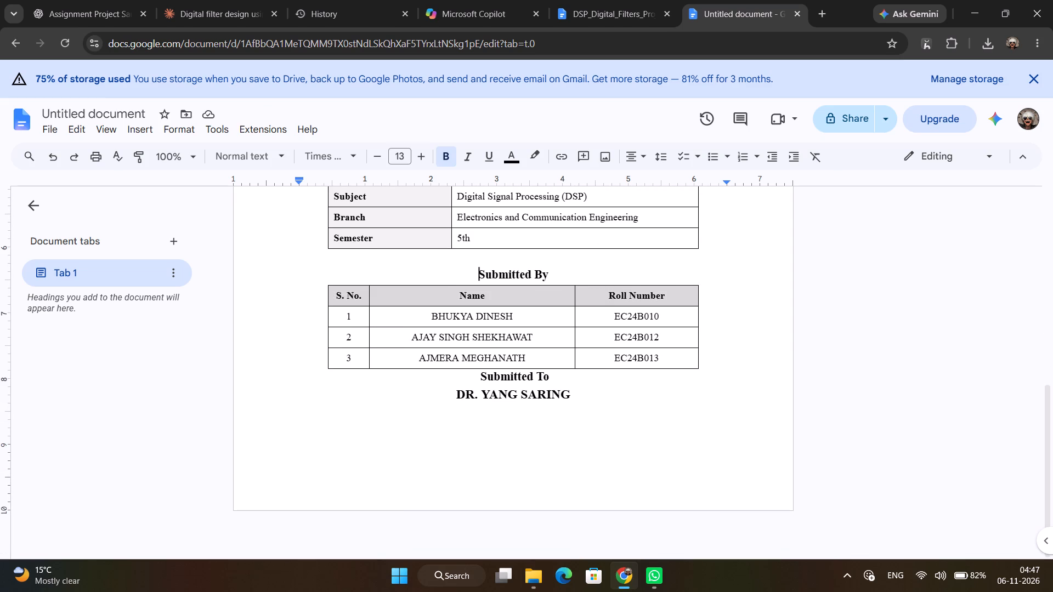
click(474, 384)
key(Return)
Add two blank lines after the instructor's name to continue the document onto a second page.
scroll(474, 384, down, 2)
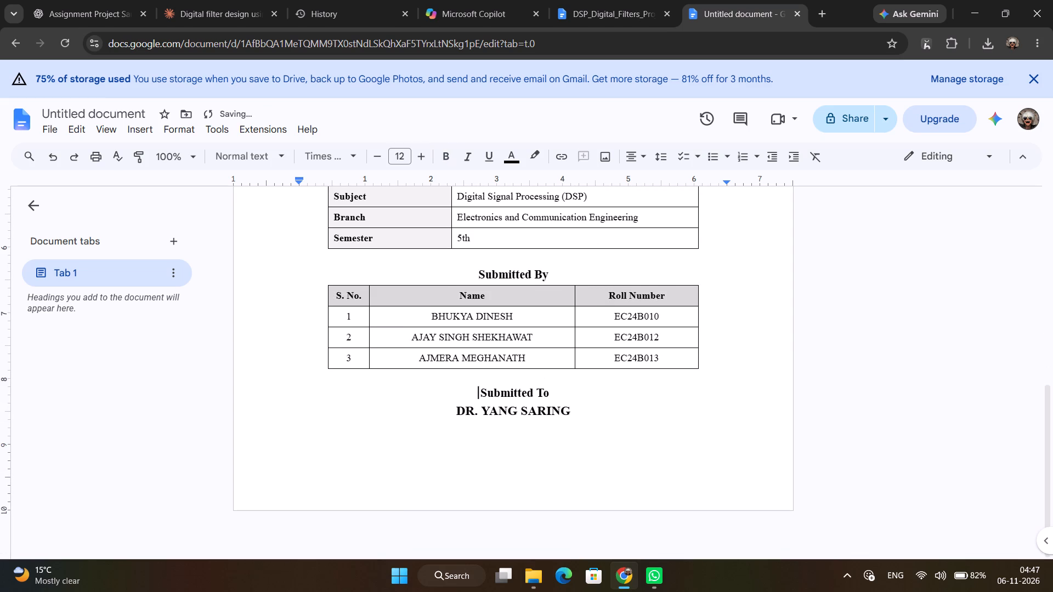
scroll(474, 384, down, 1)
click(637, 424)
key(Return)
key(Return)
scroll(637, 424, down, 3)
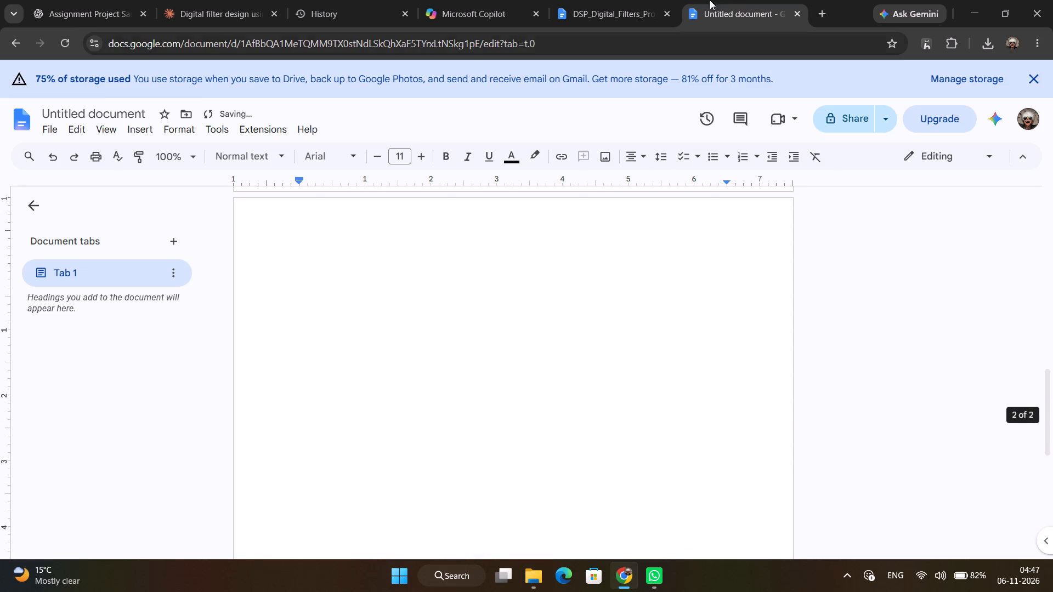
Switch to the DSP_Digital_Filters_Project_Report document and select the table of contents from its heading through 8. MATLAB IMPLEMENTATION.
click(625, 1)
scroll(502, 362, down, 1)
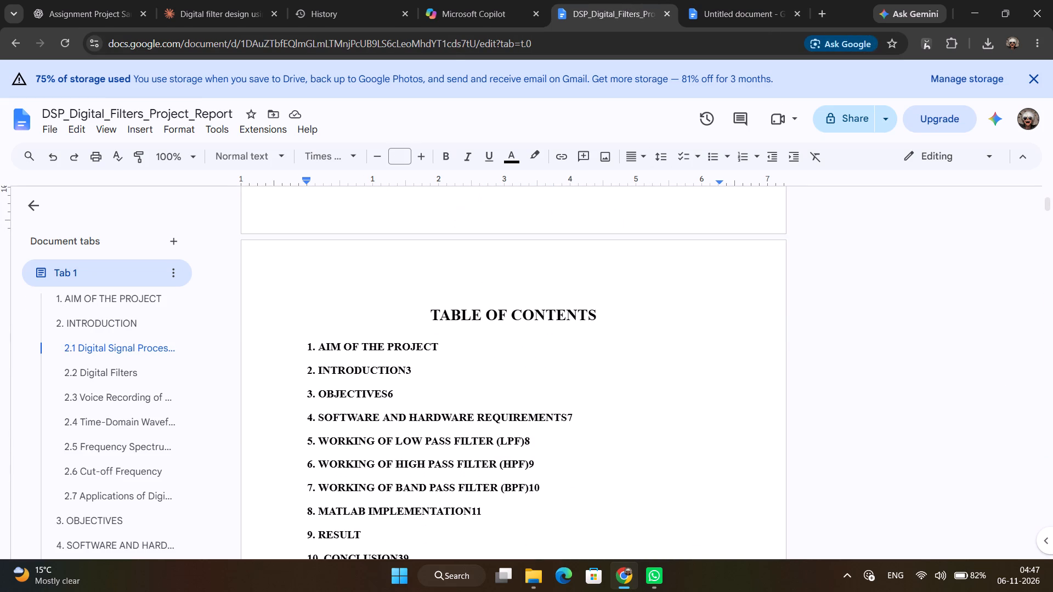
drag(427, 300, 558, 511)
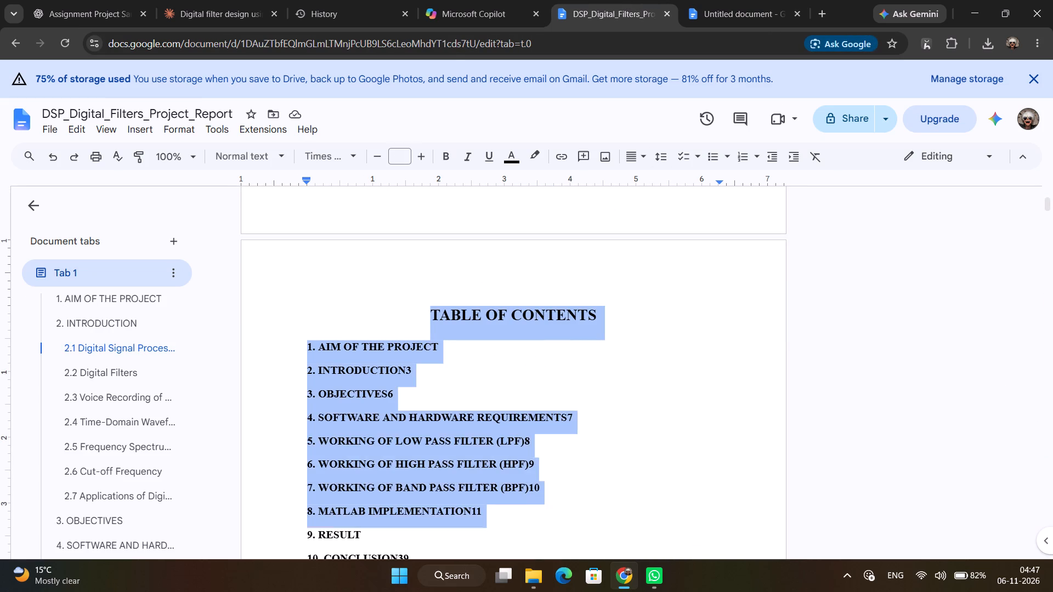
Copy the whole table of contents from the project report and paste it onto the new document's blank page after the cover.
drag(558, 511, 469, 347)
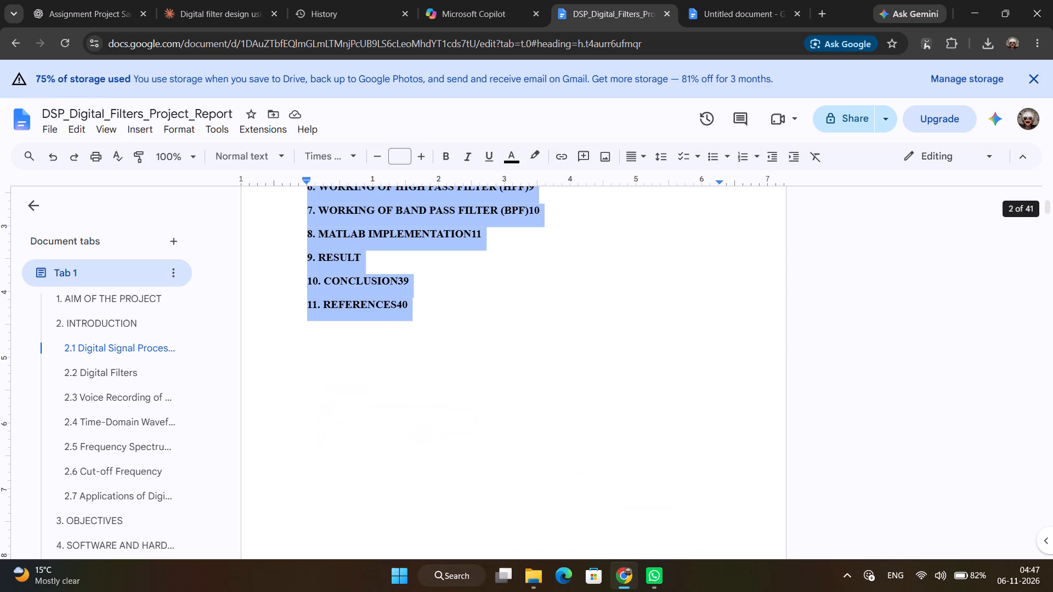
drag(469, 347, 461, 330)
key(ctrl+c)
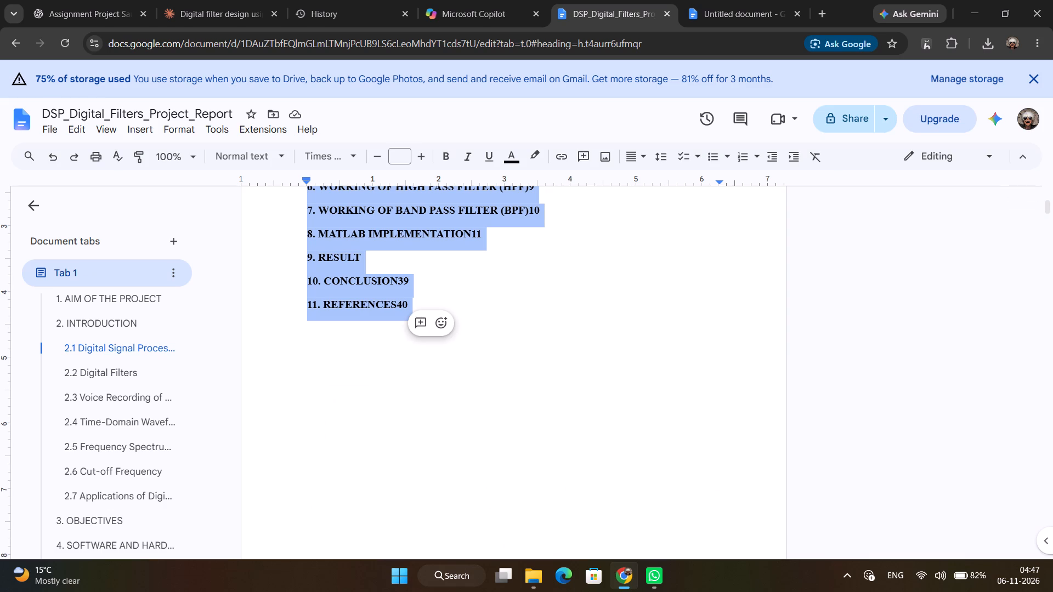
click(697, 0)
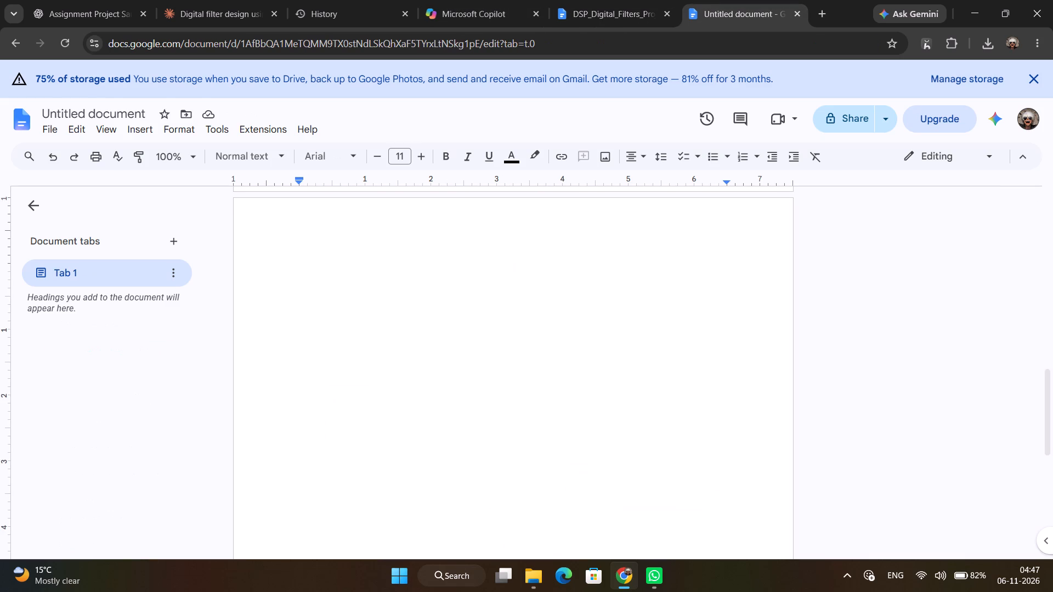
click(370, 277)
key(ctrl+v)
Delete the trailing page number from the 2. INTRODUCTION entry in the pasted table of contents.
scroll(370, 277, up, 1)
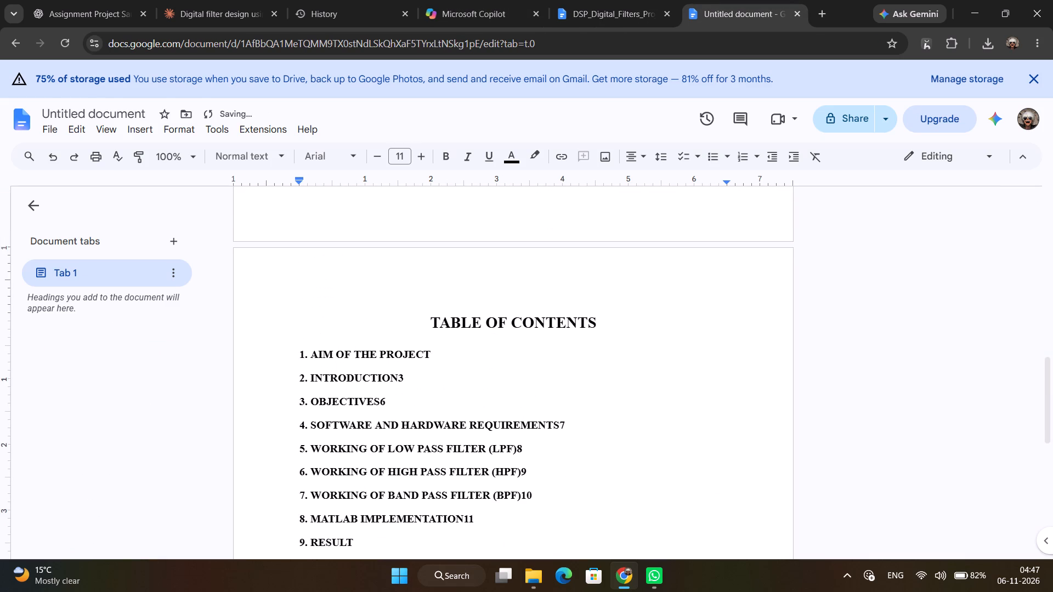
scroll(370, 277, up, 1)
click(404, 396)
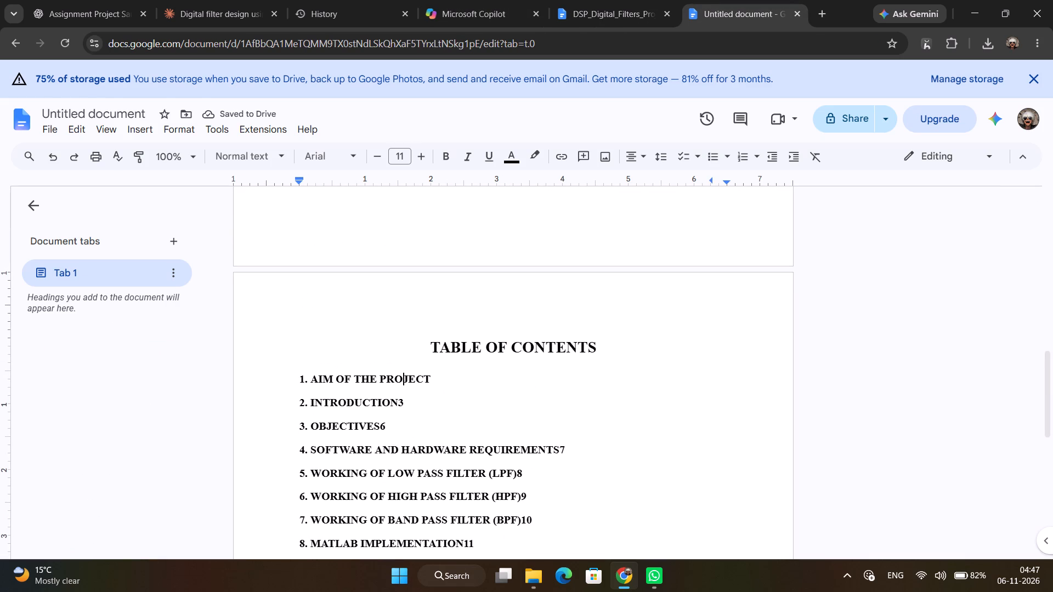
click(405, 403)
key(BackSpace)
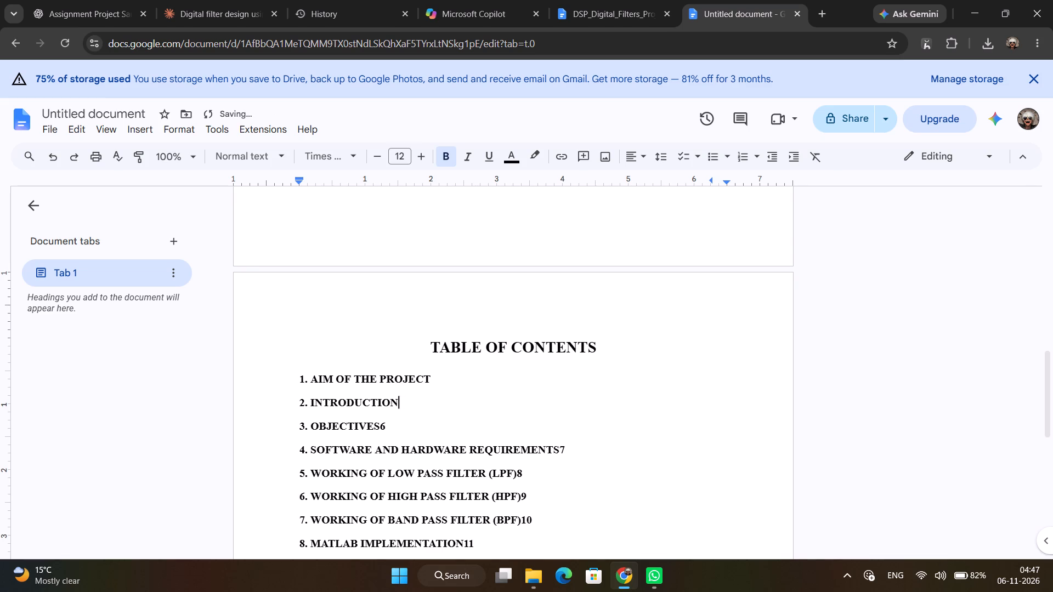
Delete the trailing page numbers from entries 3. OBJECTIVES through 6. WORKING OF HIGH PASS FILTER (HPF) in the table of contents.
click(399, 426)
key(BackSpace)
scroll(399, 426, down, 1)
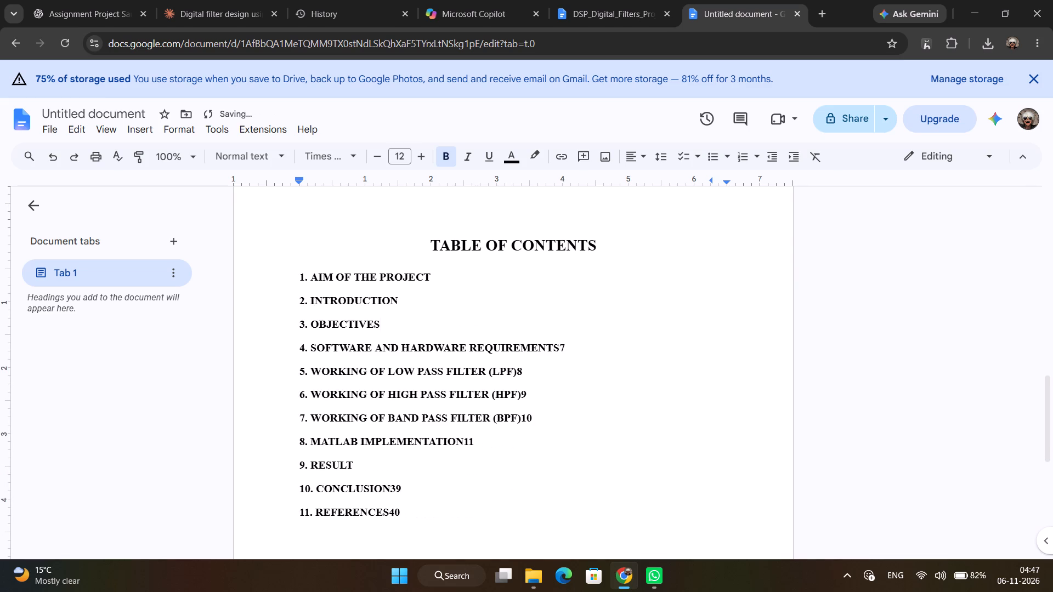
click(581, 345)
key(BackSpace)
click(528, 369)
key(BackSpace)
click(535, 392)
key(BackSpace)
Delete the trailing two-digit page numbers from the BAND PASS FILTER, MATLAB IMPLEMENTATION, CONCLUSION and REFERENCES entries.
click(536, 419)
key(BackSpace)
key(BackSpace)
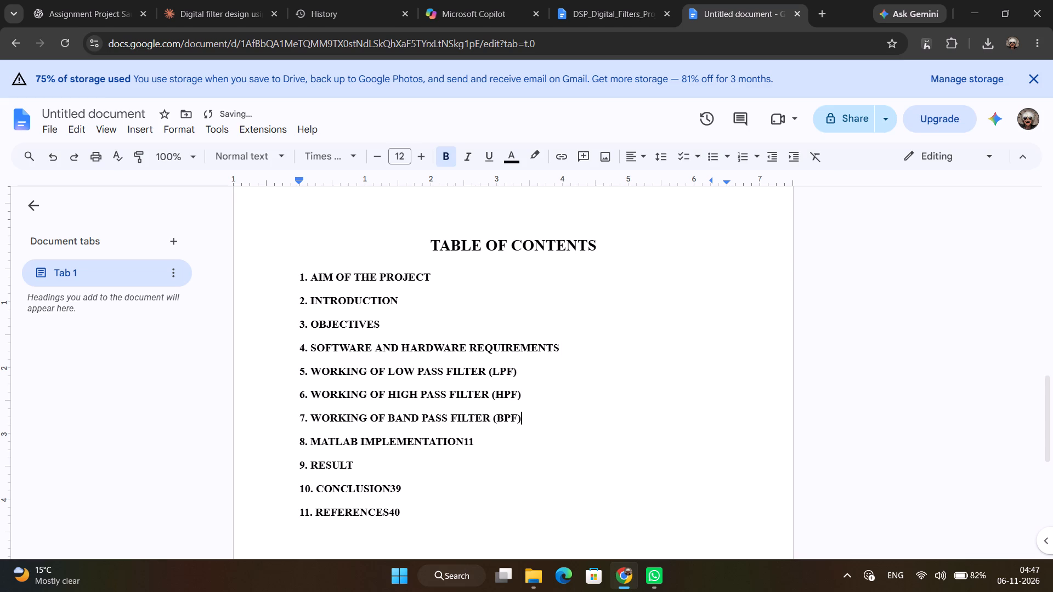
click(485, 445)
key(BackSpace)
key(BackSpace)
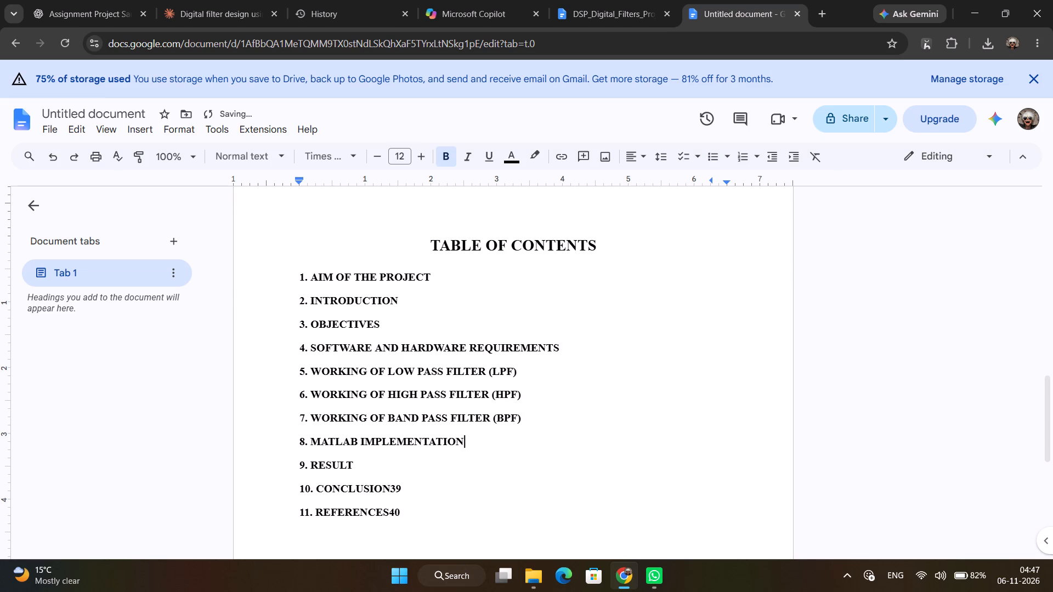
click(405, 488)
key(BackSpace)
key(BackSpace)
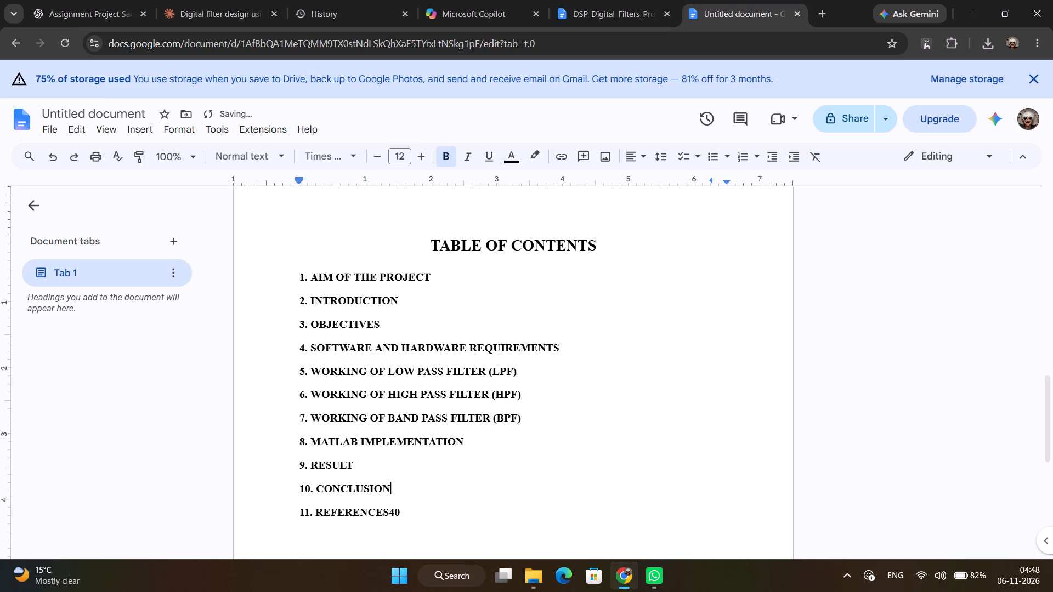
click(400, 514)
key(BackSpace)
key(BackSpace)
Copy the heading 1. AIM OF THE PROJECT from the project report and paste it after blank lines on the page following the table of contents.
click(596, 0)
click(440, 350)
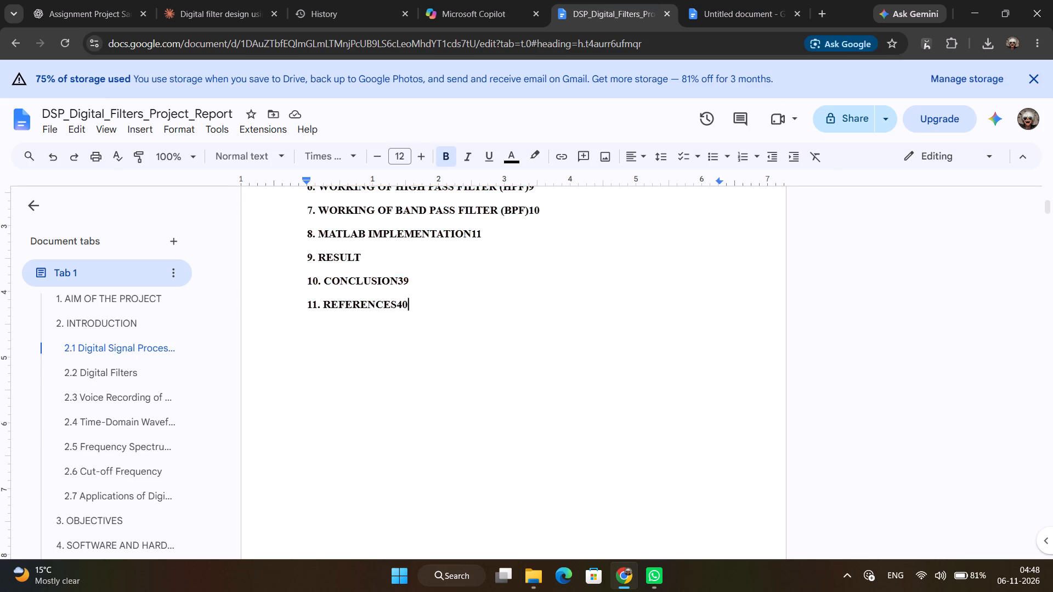
scroll(440, 350, down, 6)
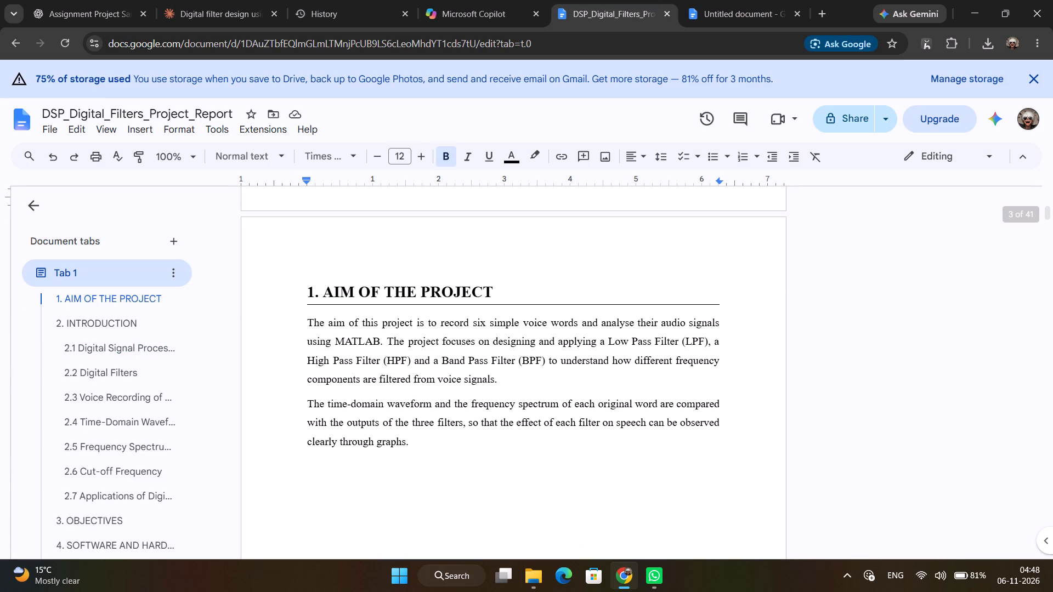
drag(306, 292, 505, 287)
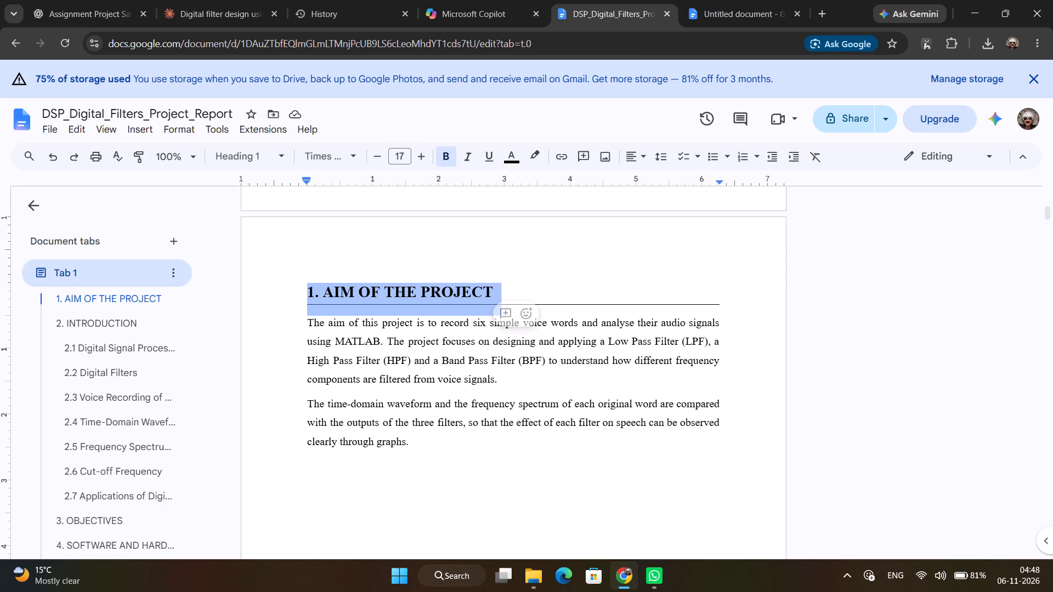
key(ctrl+c)
click(721, 0)
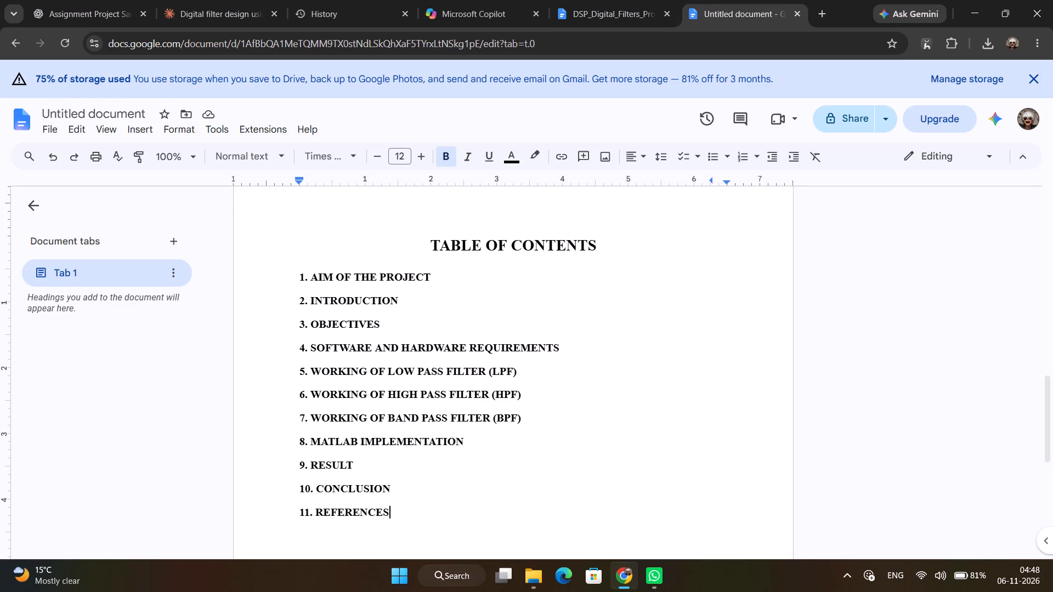
click(595, 447)
scroll(595, 447, down, 7)
click(506, 422)
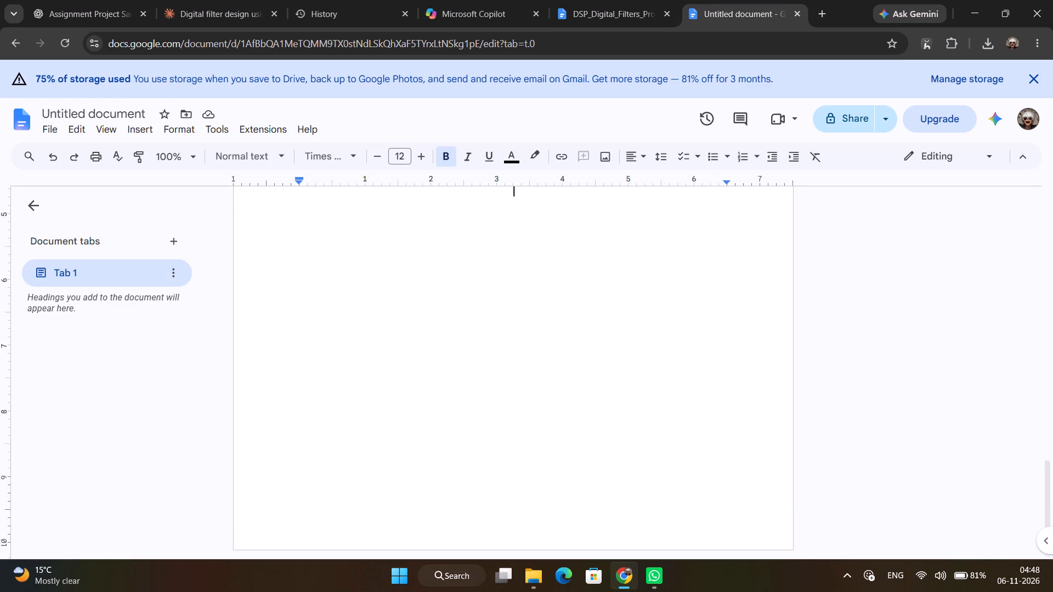
key(Return)
key(Return)
key(Return)
key(Return)
key(Return)
key(Return)
key(Return)
key(Return)
key(Return)
key(Return)
key(Return)
key(Return)
key(Return)
key(Return)
key(Return)
key(Return)
key(Return)
key(Return)
key(Return)
key(Return)
key(Return)
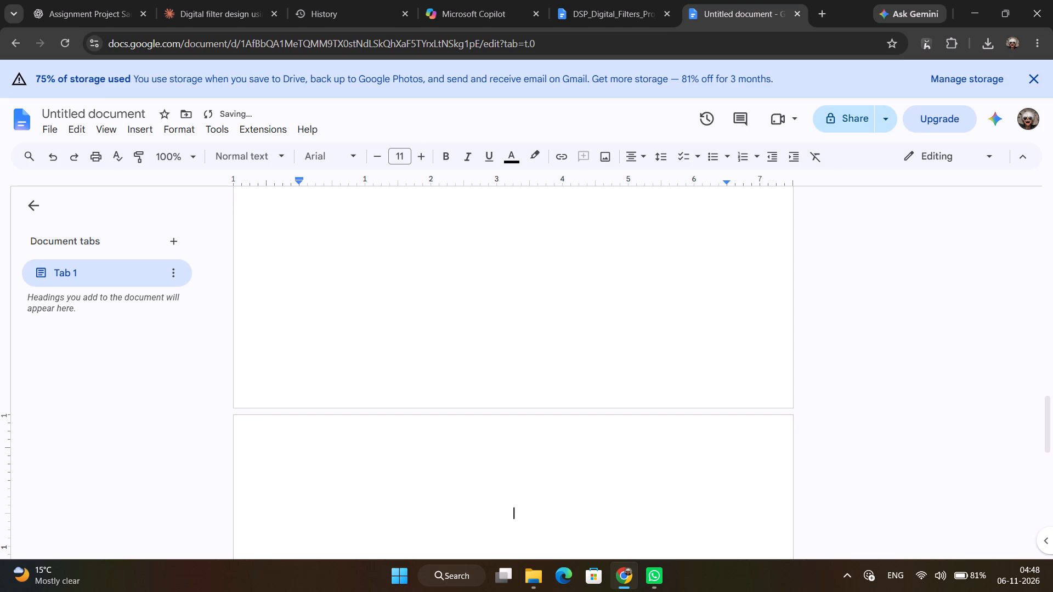
key(ctrl+v)
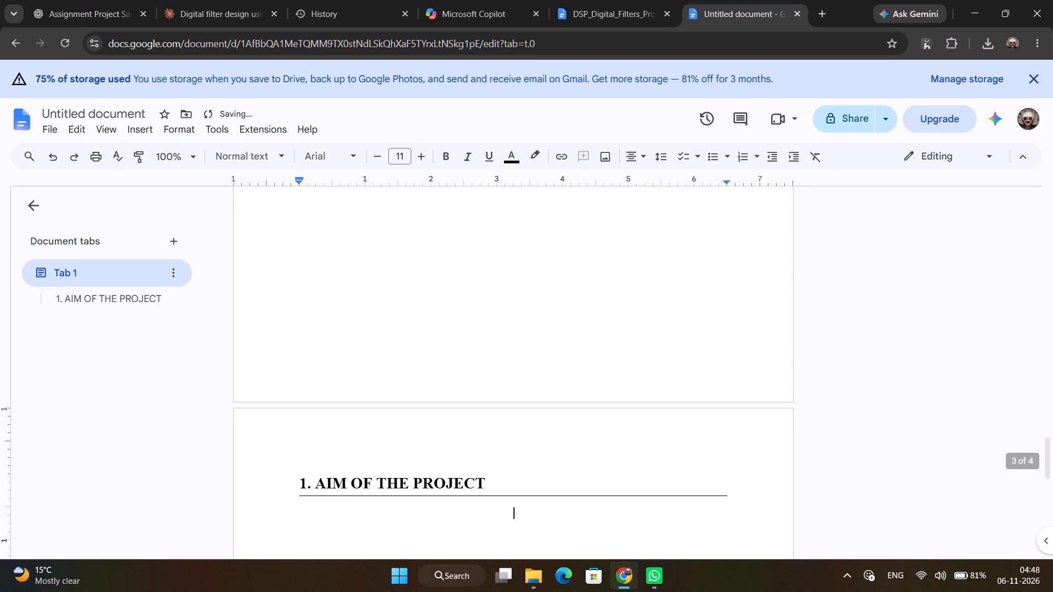
Delete the pasted 1. AIM OF THE PROJECT heading text from the new document.
drag(494, 470, 270, 460)
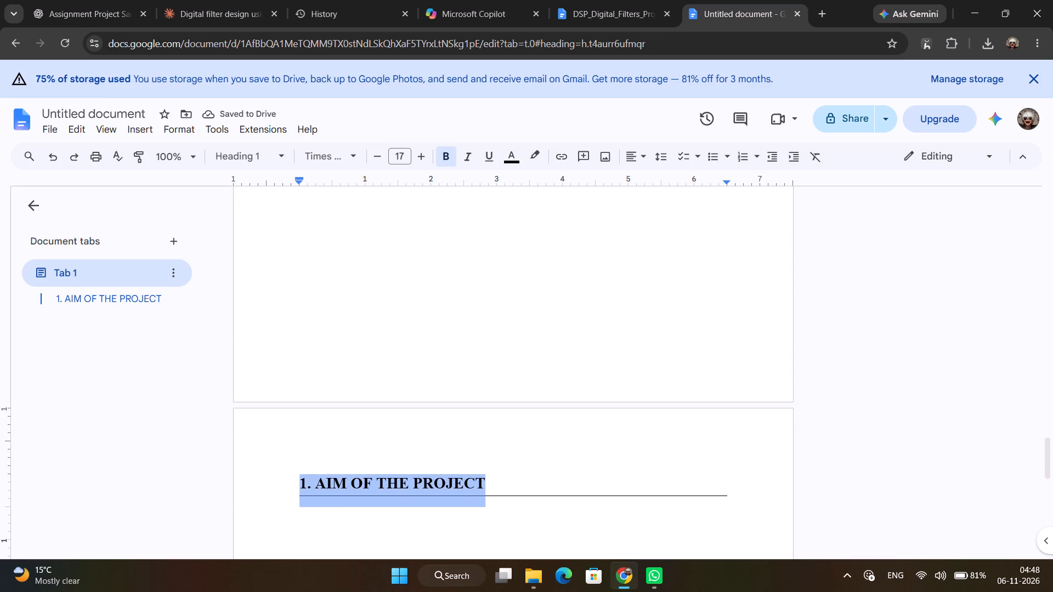
key(BackSpace)
key(BackSpace)
key(BackSpace)
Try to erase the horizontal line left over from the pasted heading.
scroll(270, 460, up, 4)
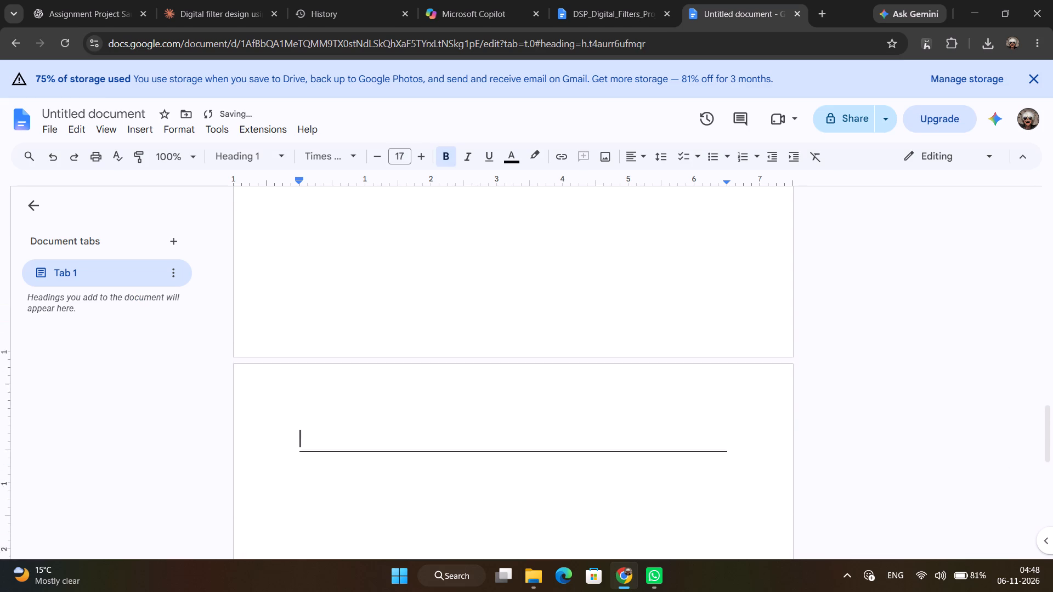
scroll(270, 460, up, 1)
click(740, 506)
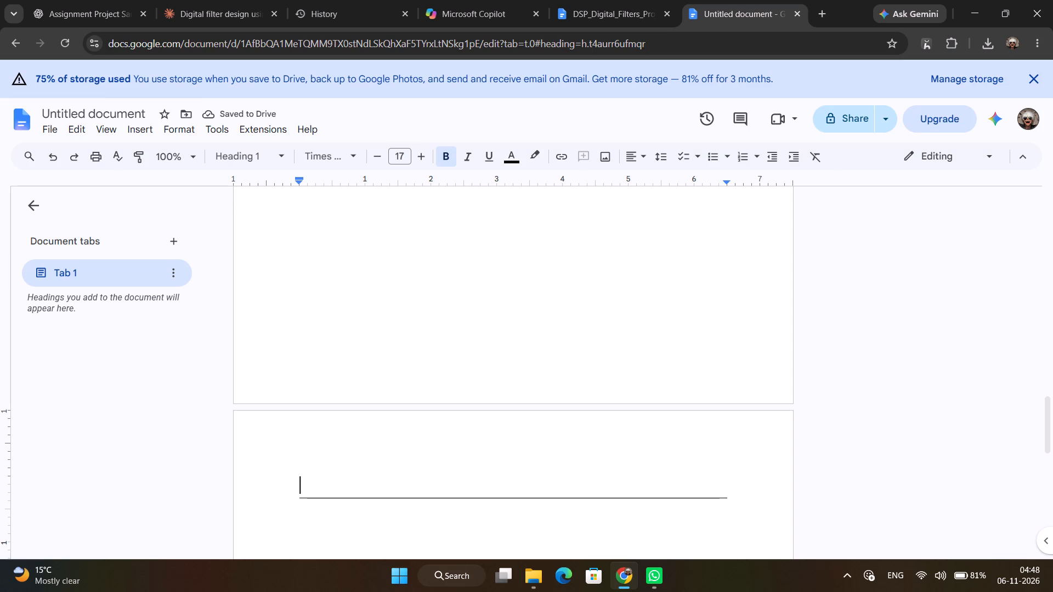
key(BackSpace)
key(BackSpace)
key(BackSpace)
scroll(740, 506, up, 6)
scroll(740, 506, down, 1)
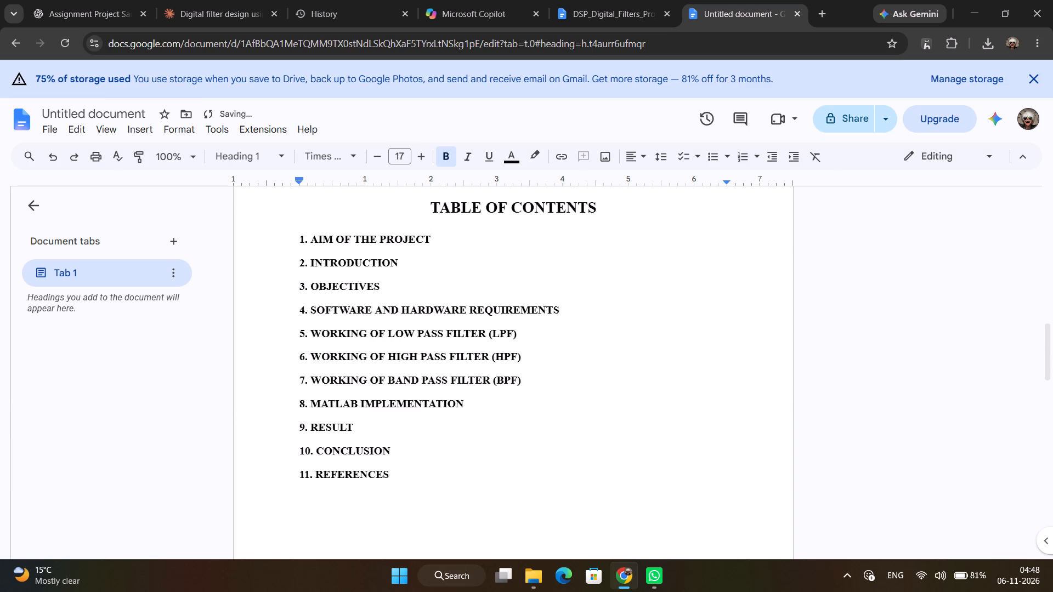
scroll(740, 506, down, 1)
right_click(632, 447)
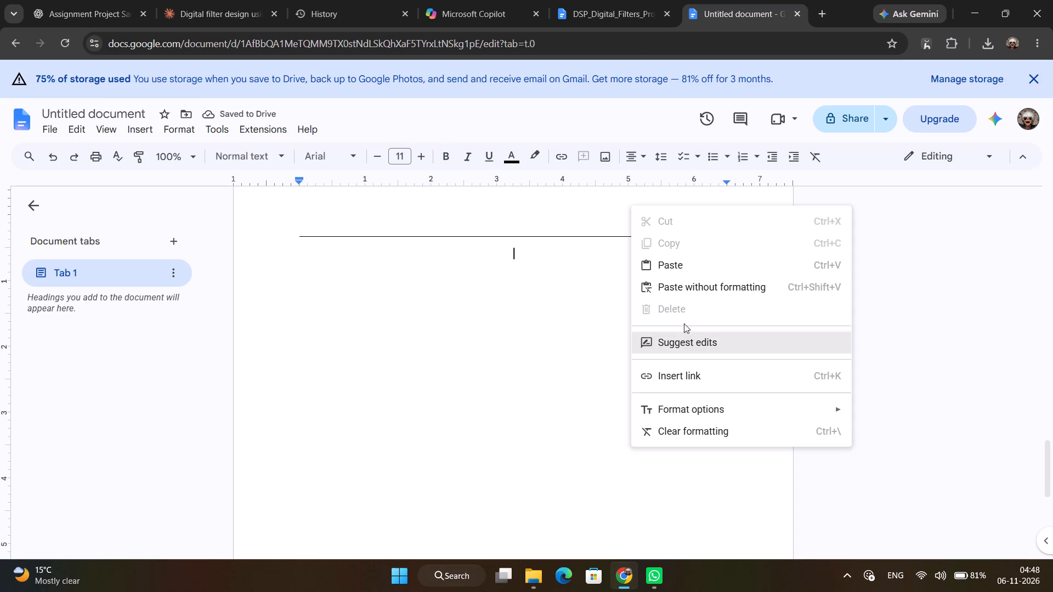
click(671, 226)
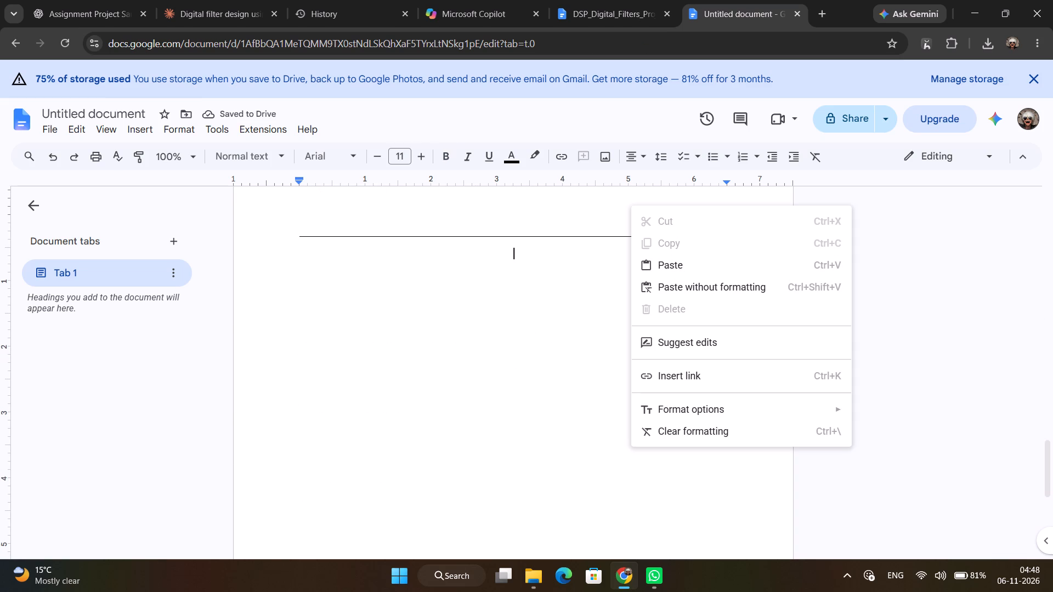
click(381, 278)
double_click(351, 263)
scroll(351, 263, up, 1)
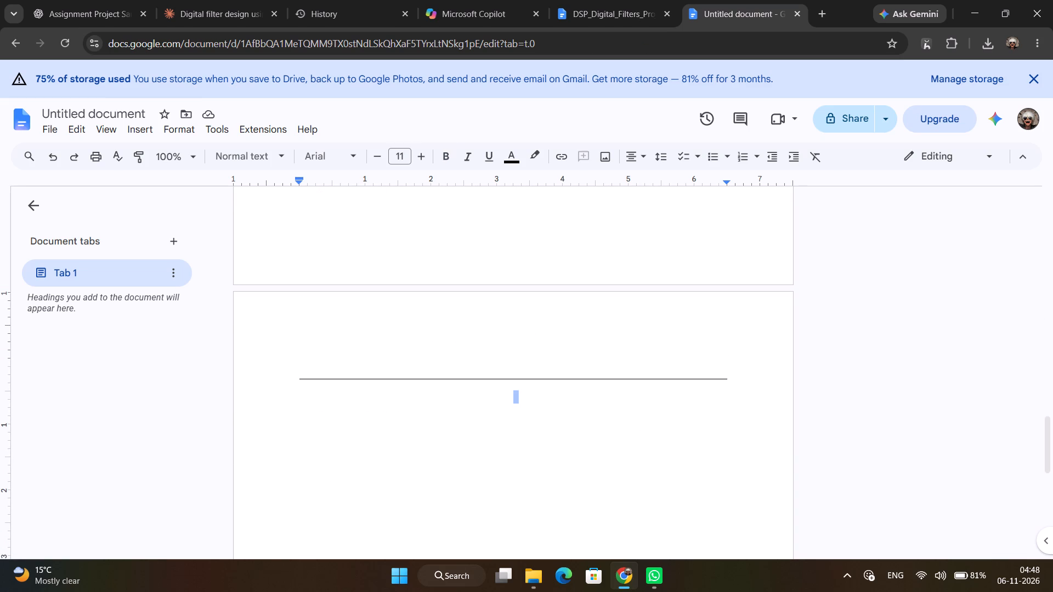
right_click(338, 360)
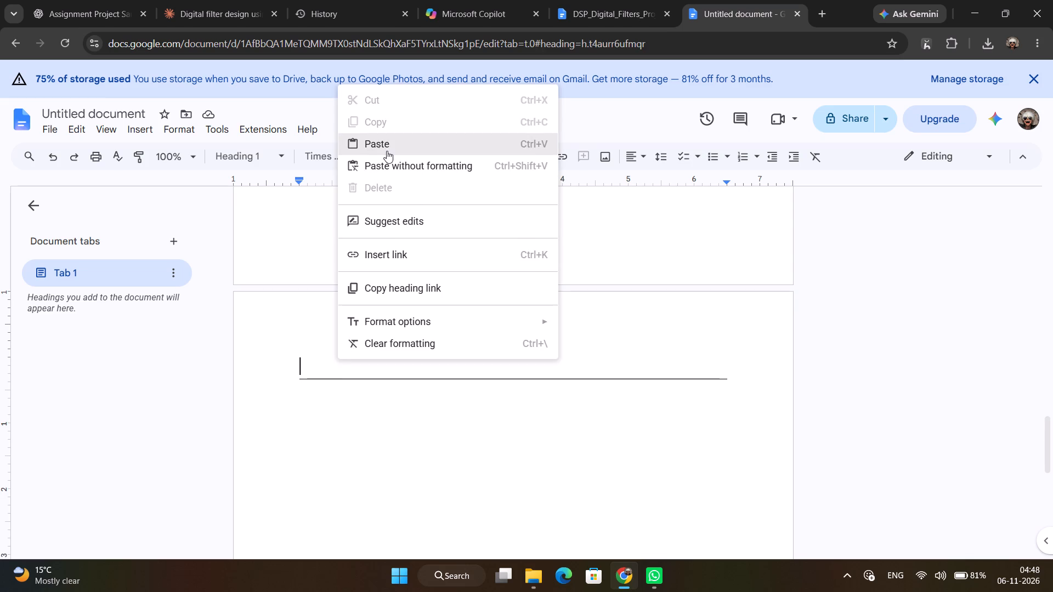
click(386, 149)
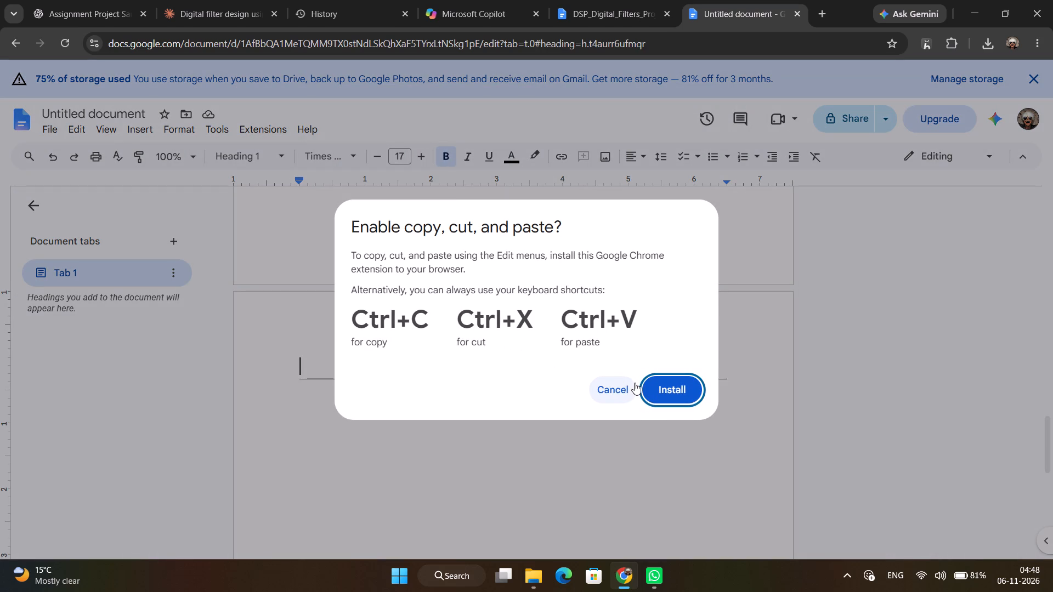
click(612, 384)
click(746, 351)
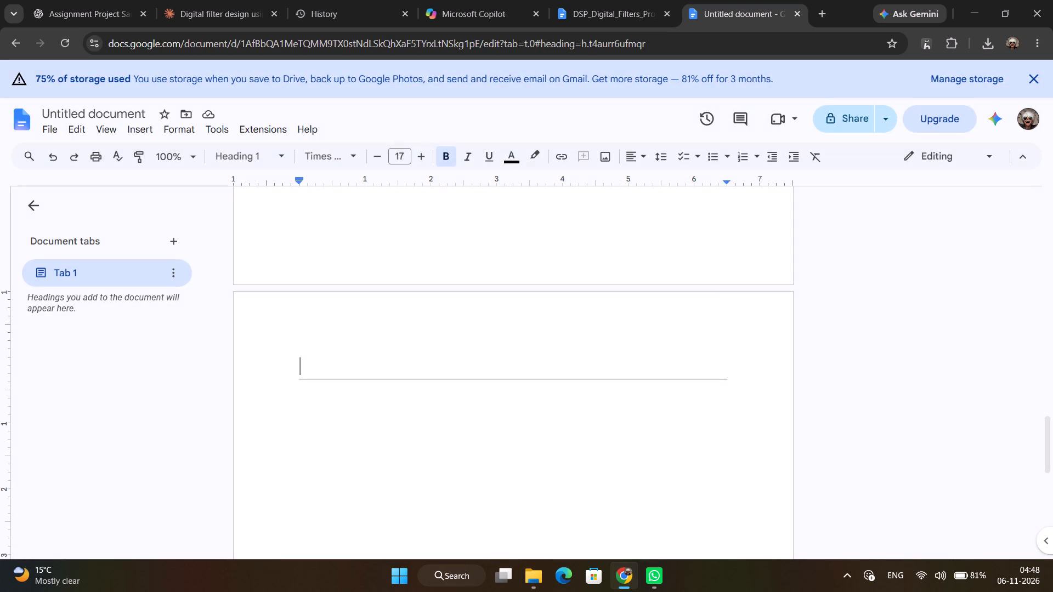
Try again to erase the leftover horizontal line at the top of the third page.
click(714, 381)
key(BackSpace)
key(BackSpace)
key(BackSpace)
Enter the heading text AIM OF PROJECT on a blank line below the table of contents entries.
scroll(631, 389, up, 2)
scroll(545, 386, up, 1)
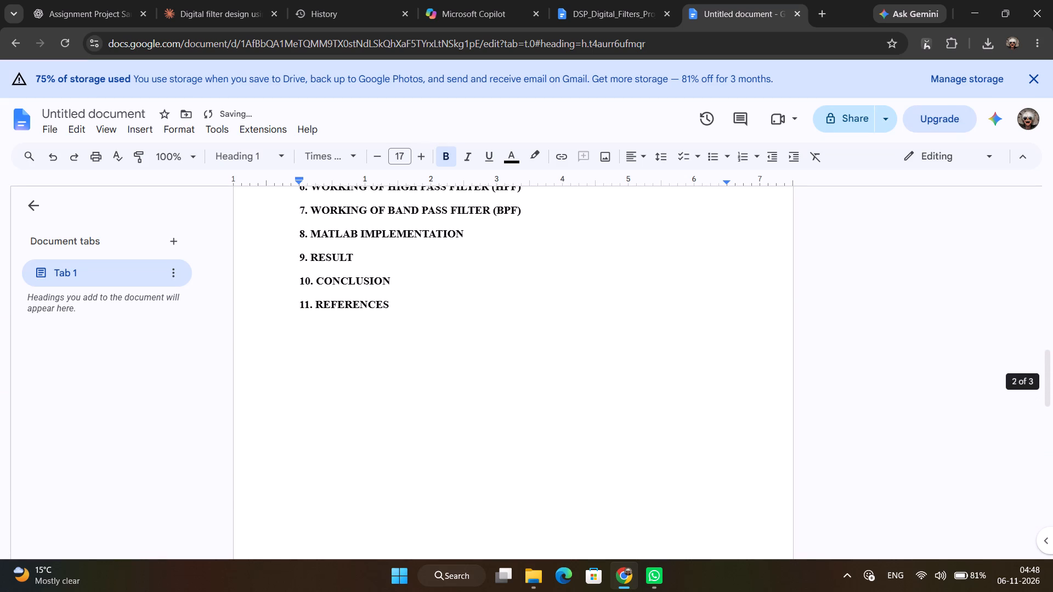
scroll(545, 386, up, 1)
click(431, 425)
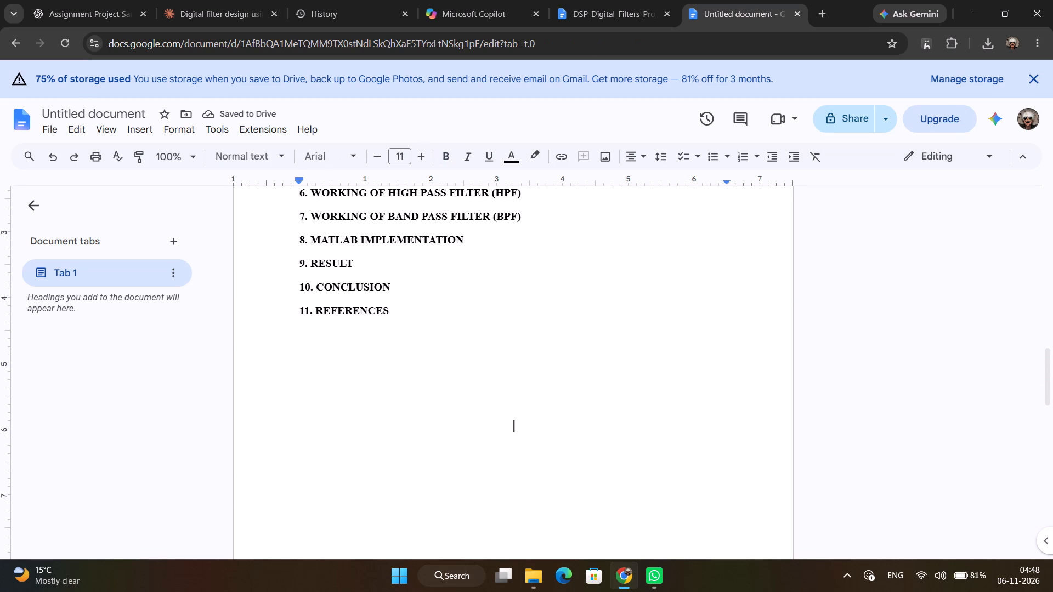
scroll(431, 425, up, 1)
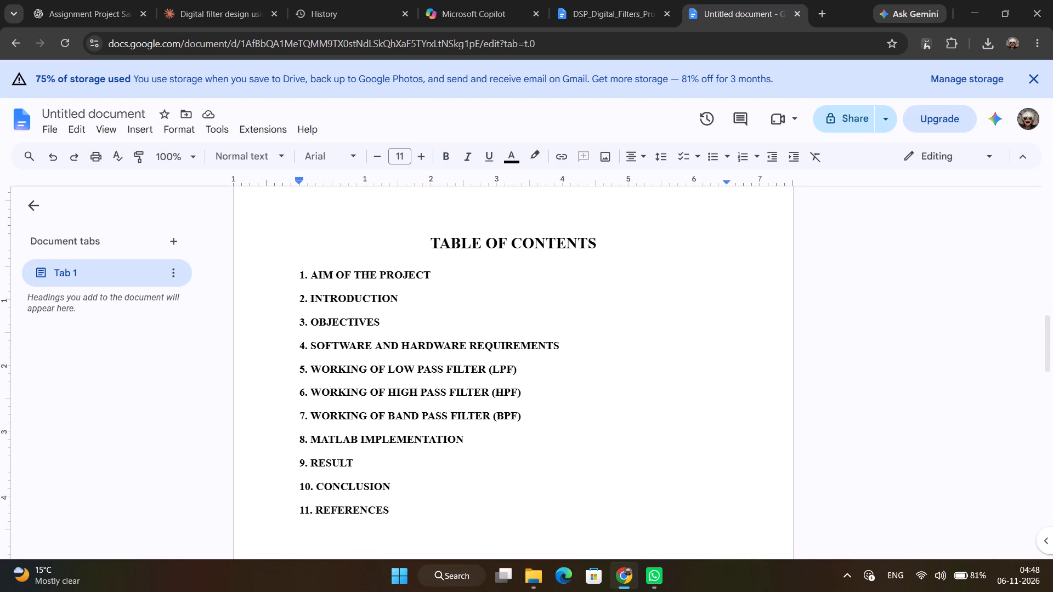
scroll(431, 425, down, 2)
text(AIM OF)
key(space)
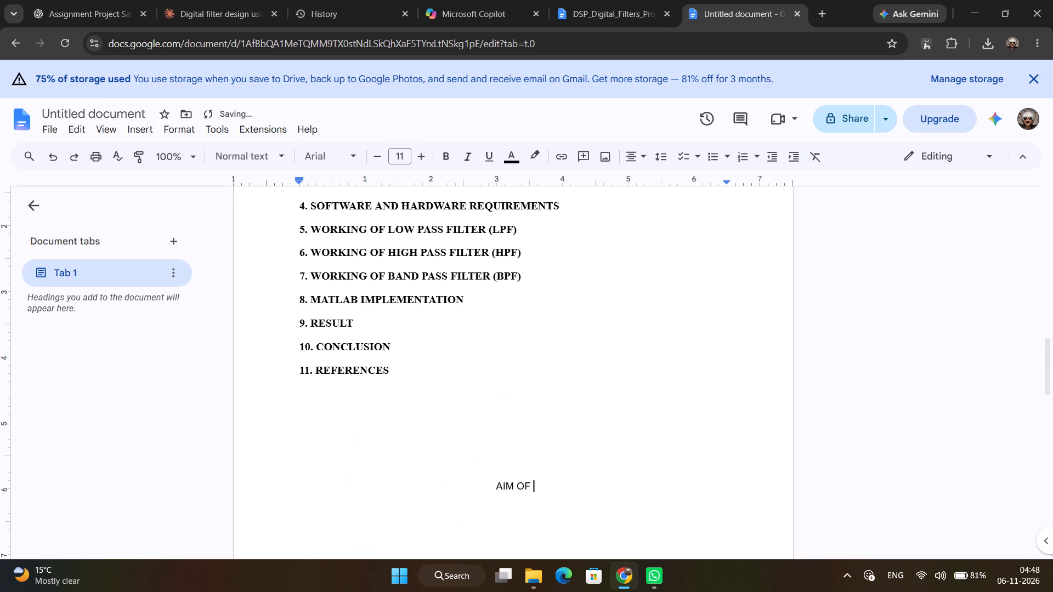
text(PROJECT)
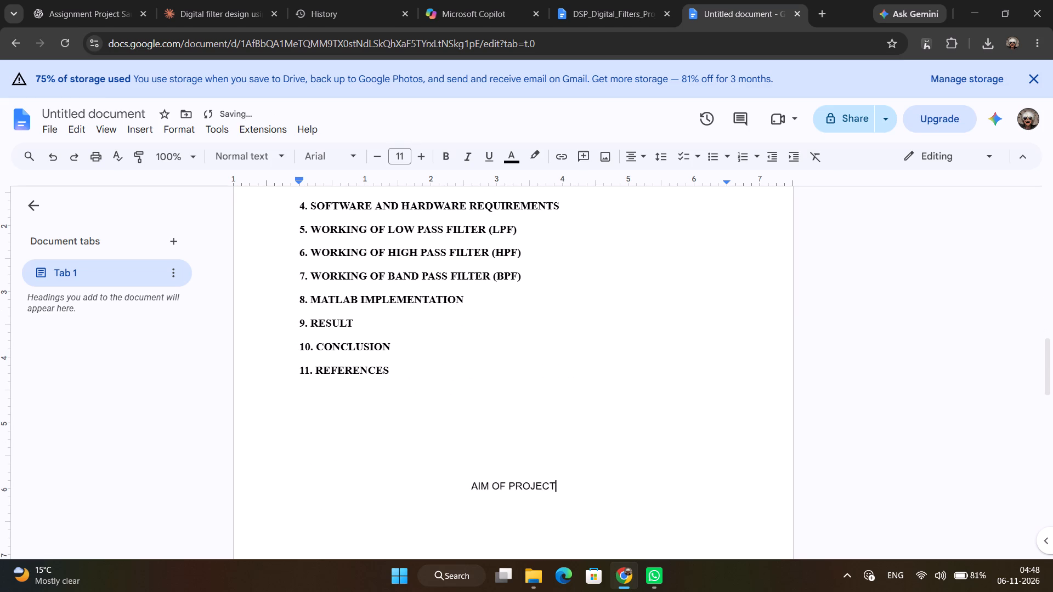
Left-align the AIM OF PROJECT line.
drag(466, 476, 586, 493)
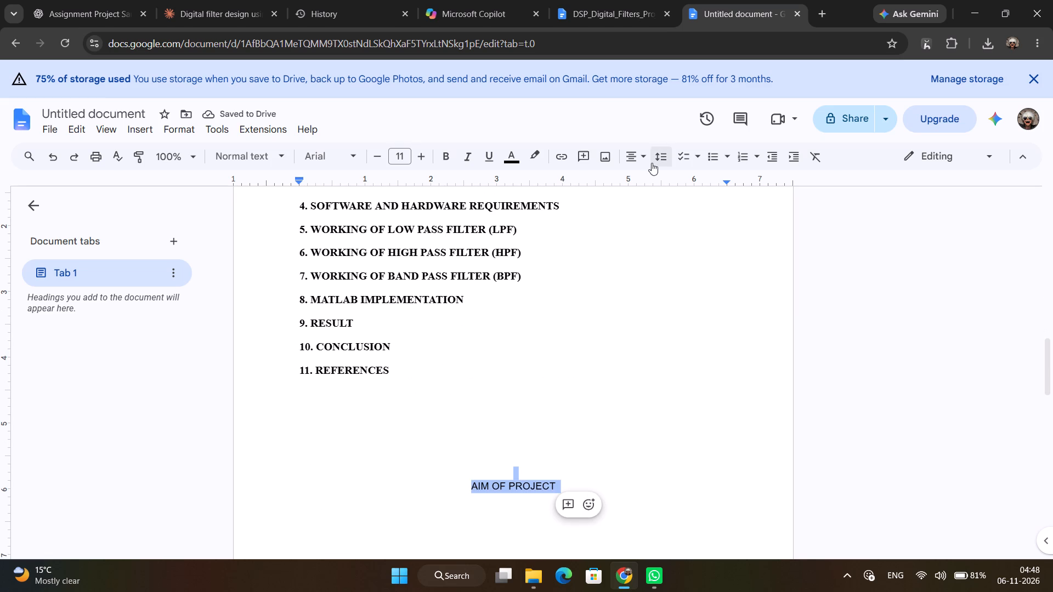
click(636, 155)
click(636, 173)
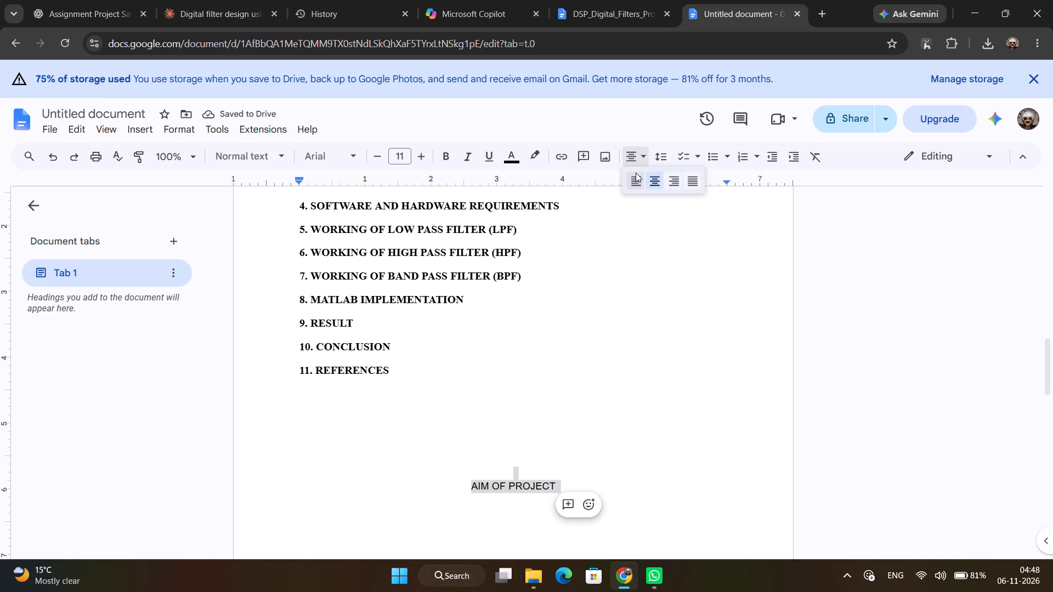
Set the font of the AIM OF PROJECT line to Times New Roman.
click(347, 164)
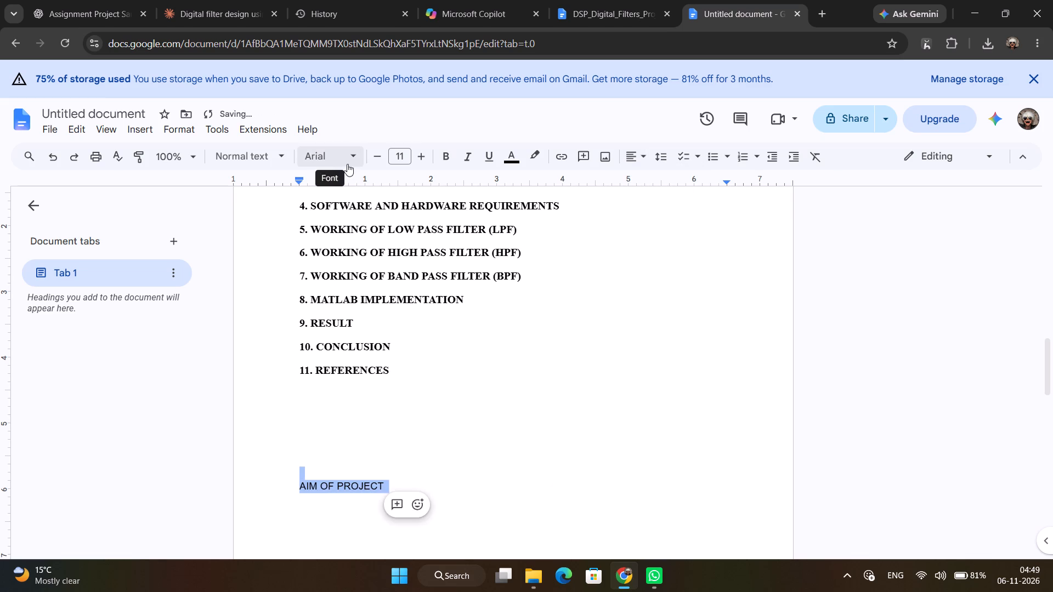
scroll(372, 301, down, 8)
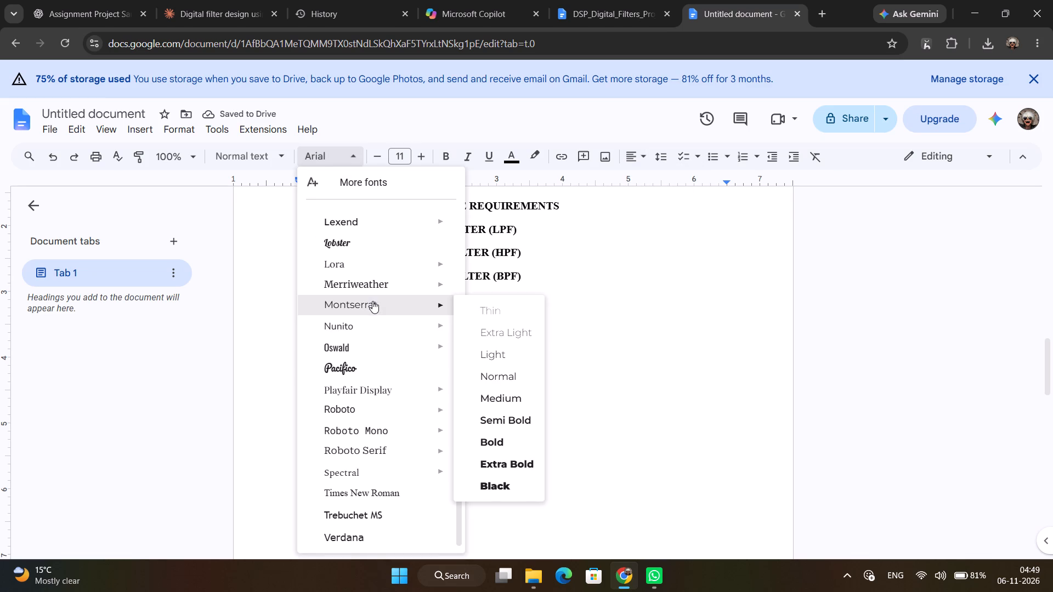
scroll(372, 301, down, 6)
click(384, 493)
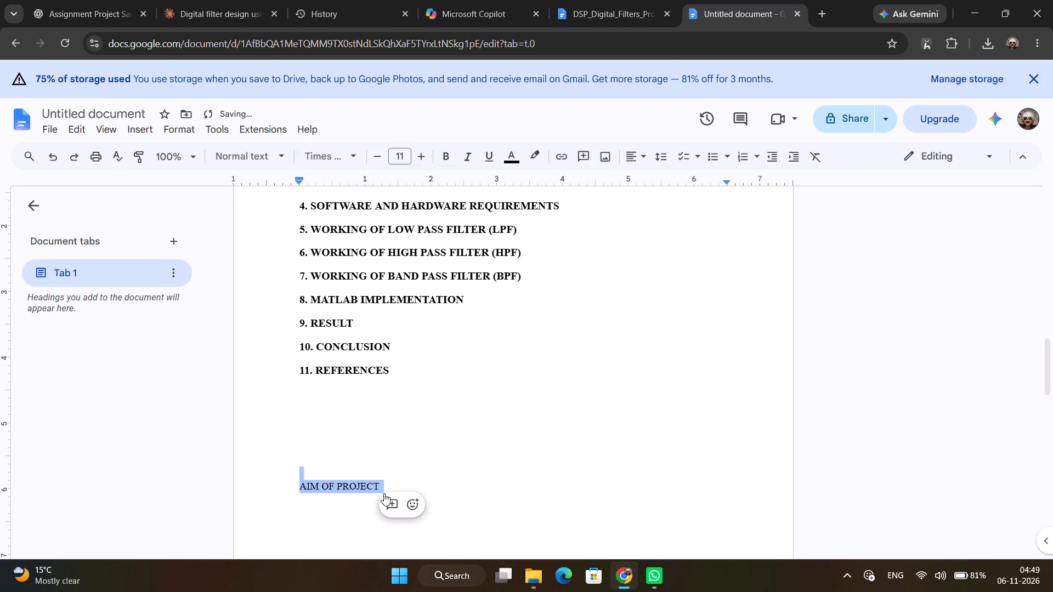
Make the AIM OF PROJECT text bold and set its font size to 12, matching the contents entries.
click(393, 263)
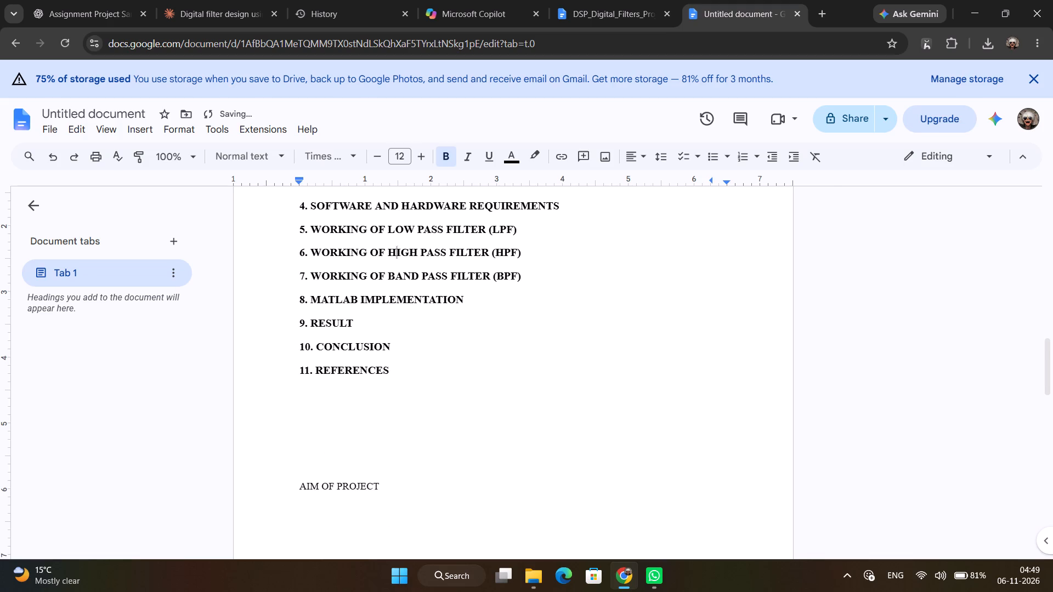
drag(300, 487, 401, 472)
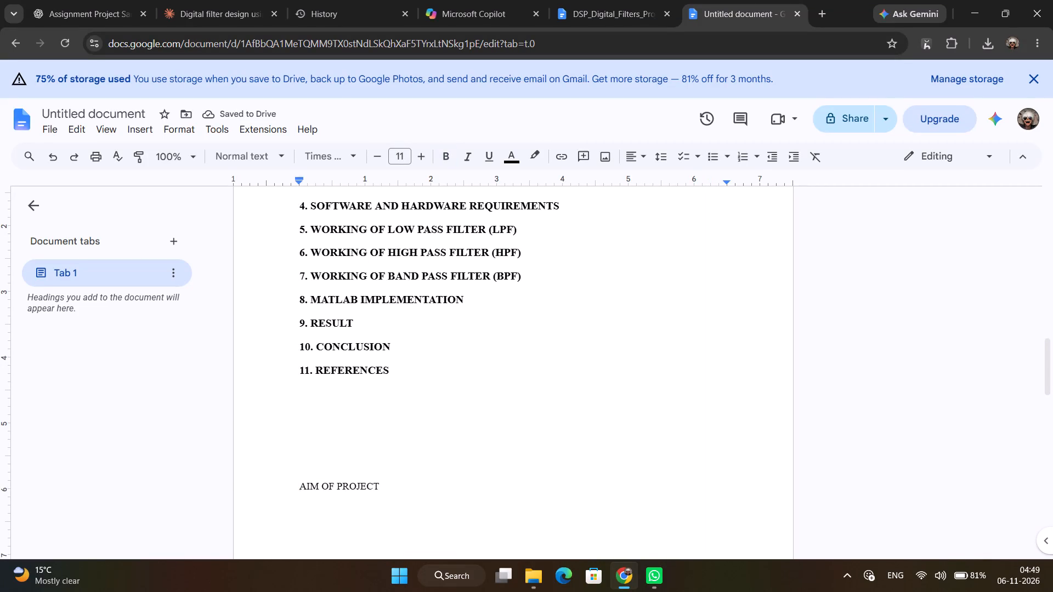
drag(384, 481, 293, 488)
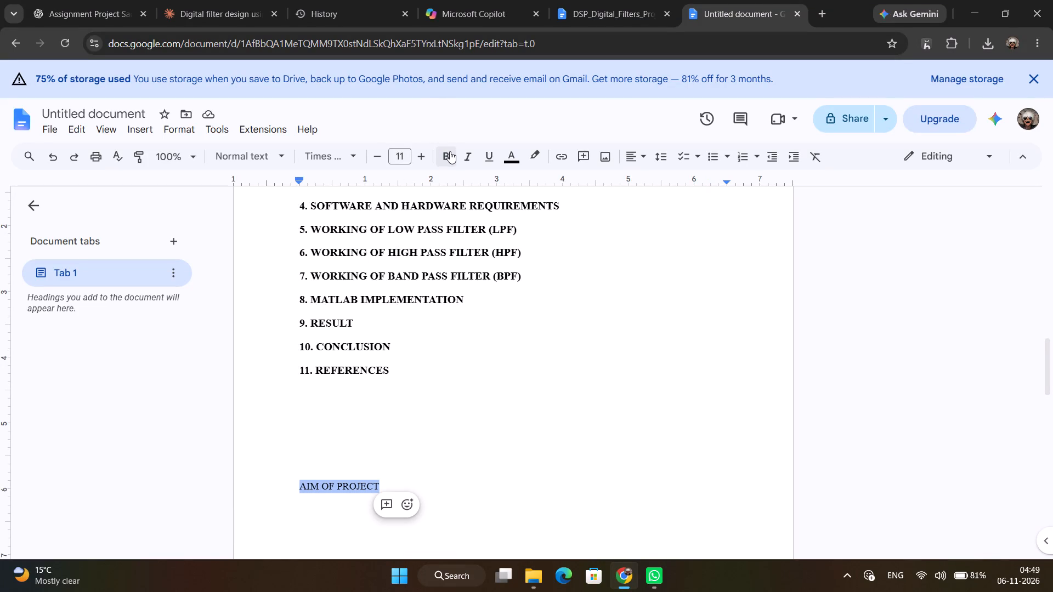
click(450, 151)
click(423, 162)
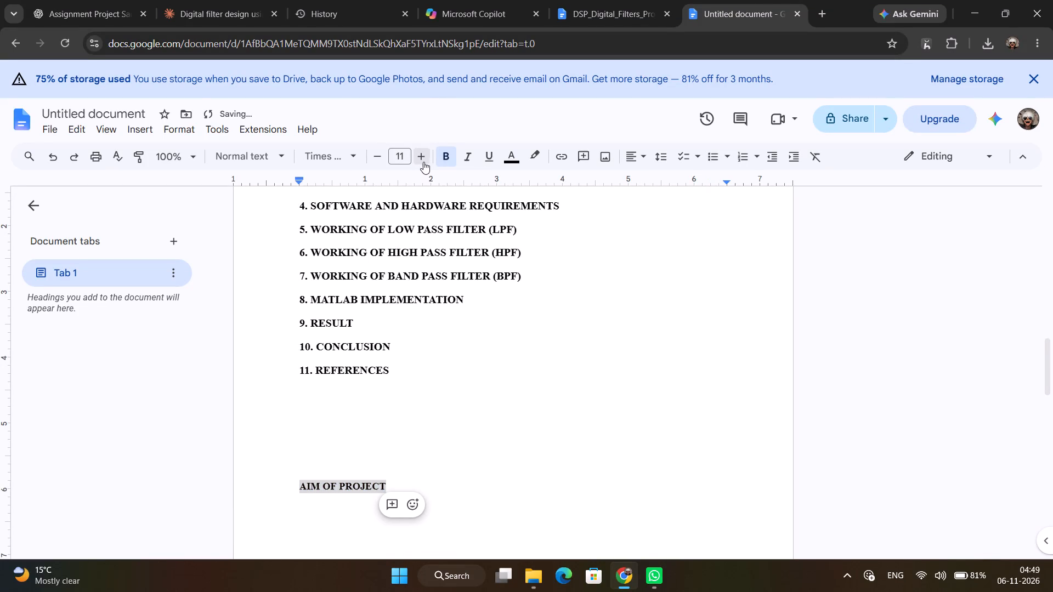
Insert a 1 and a run of blank lines before AIM OF PROJECT, moving the heading to the top of the third page.
click(293, 492)
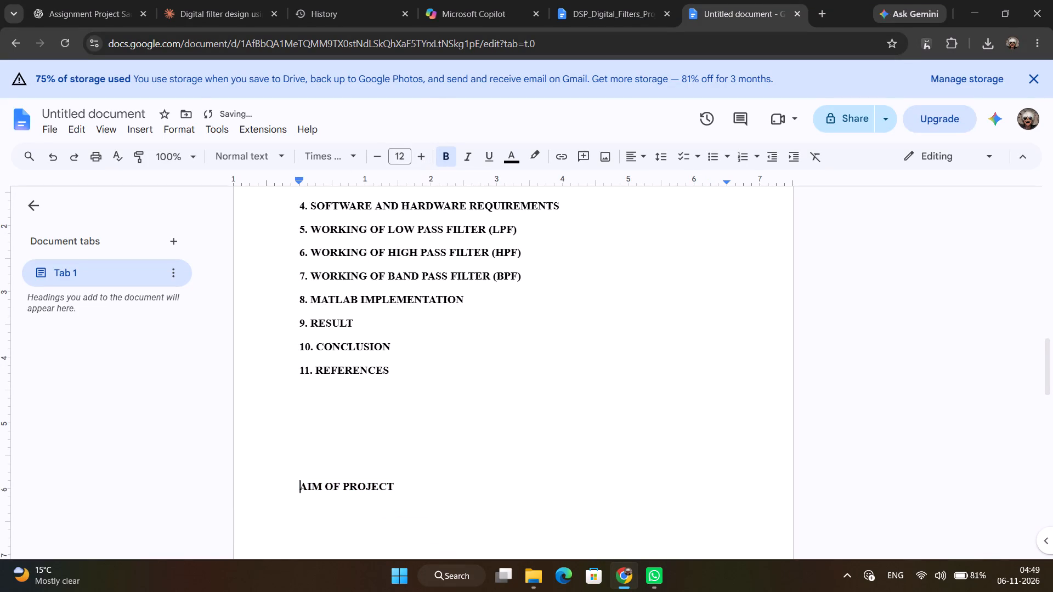
key(1)
key(Return)
key(Return)
key(Return)
key(Return)
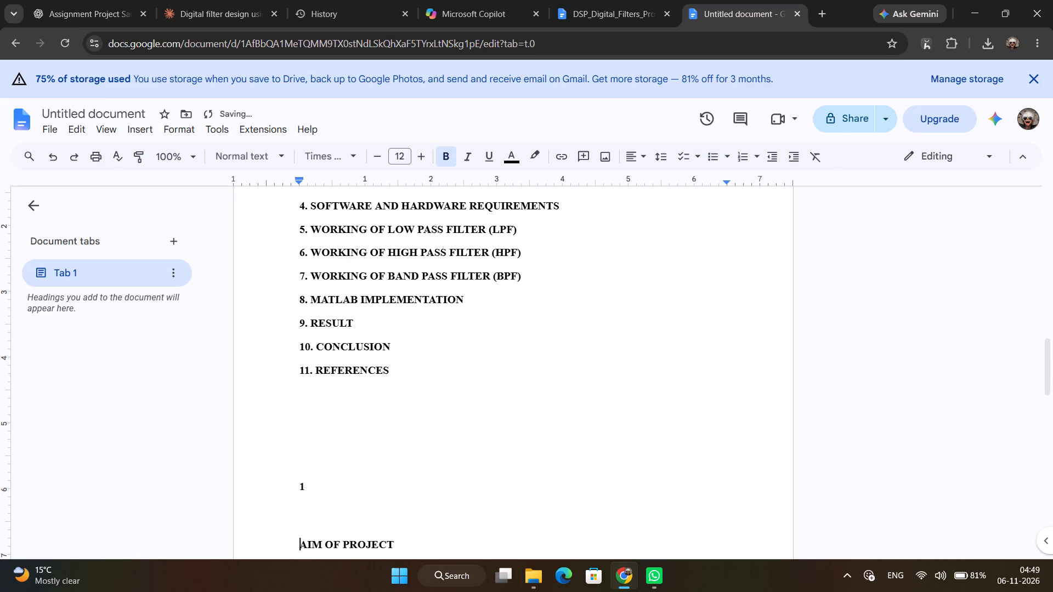
key(Return)
key(Return)
key(Return)
key(Return)
key(Return)
key(Return)
key(Return)
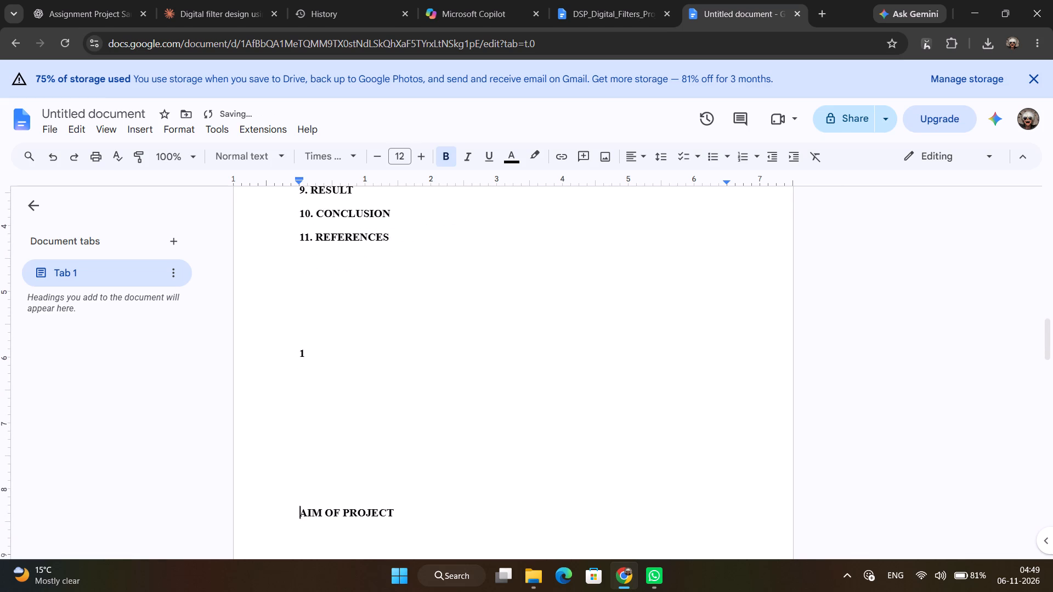
key(Return)
key(Return)
key(Return)
key(Return)
Add three blank lines next to the horizontal line at the top of the fourth page.
scroll(293, 492, down, 4)
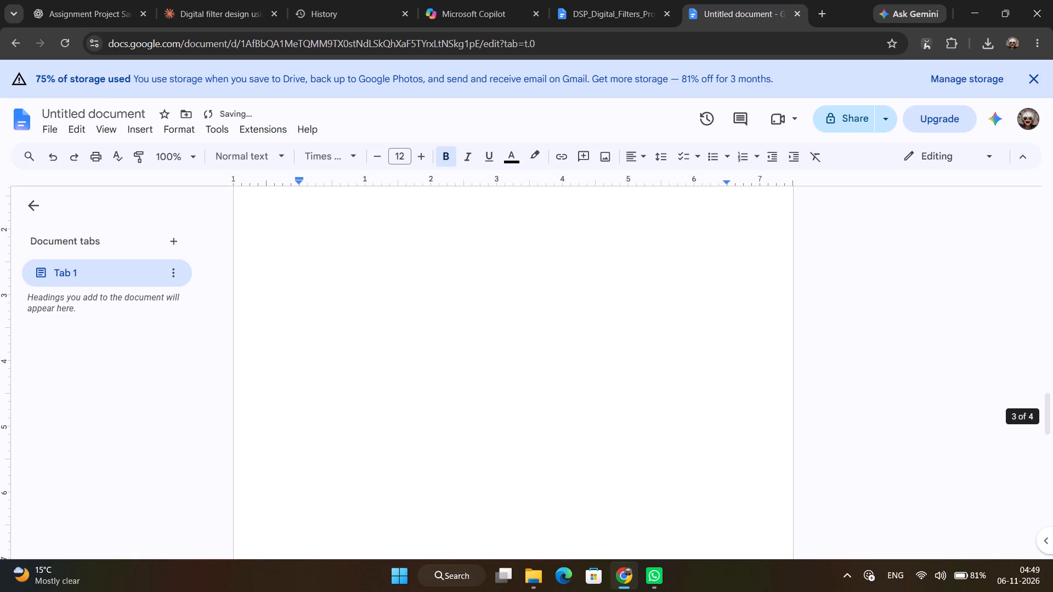
scroll(331, 434, down, 5)
scroll(331, 434, up, 1)
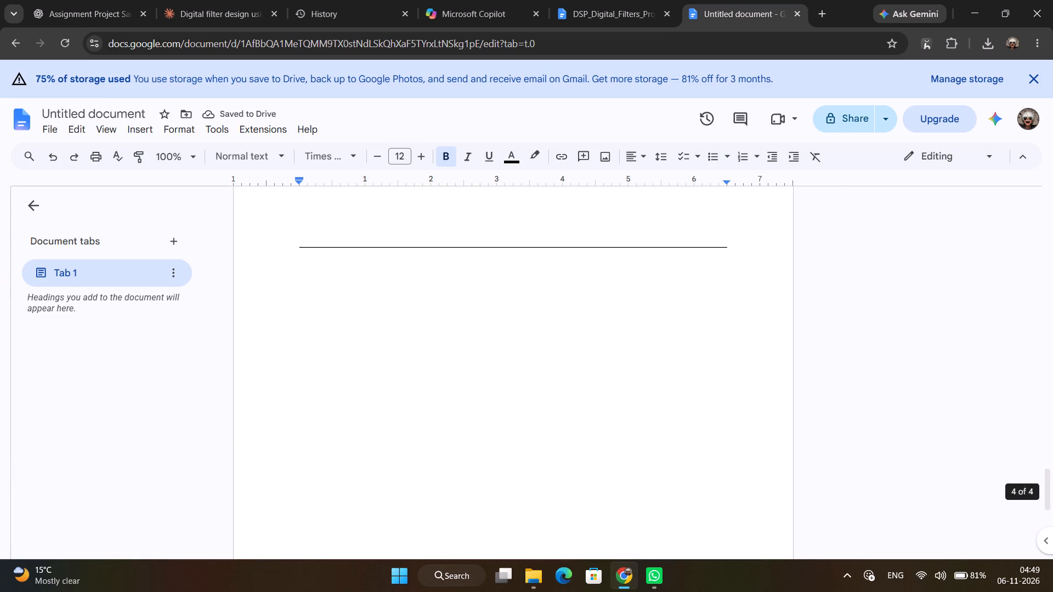
scroll(331, 434, up, 1)
click(361, 379)
key(Return)
key(Return)
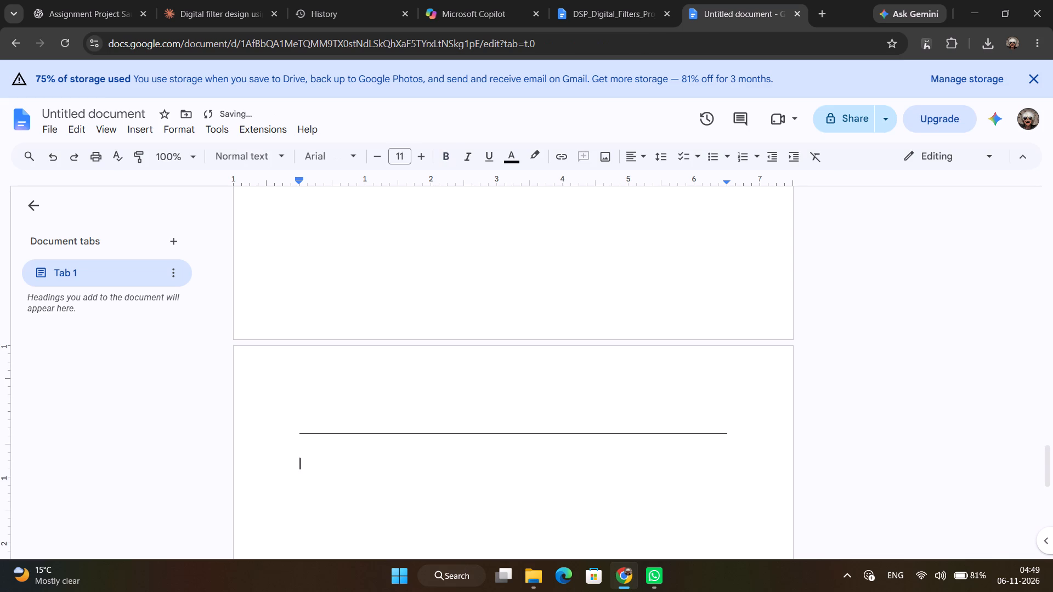
key(Return)
click(438, 420)
Number the AIM OF PROJECT heading on the third page as item 1.
scroll(438, 420, up, 4)
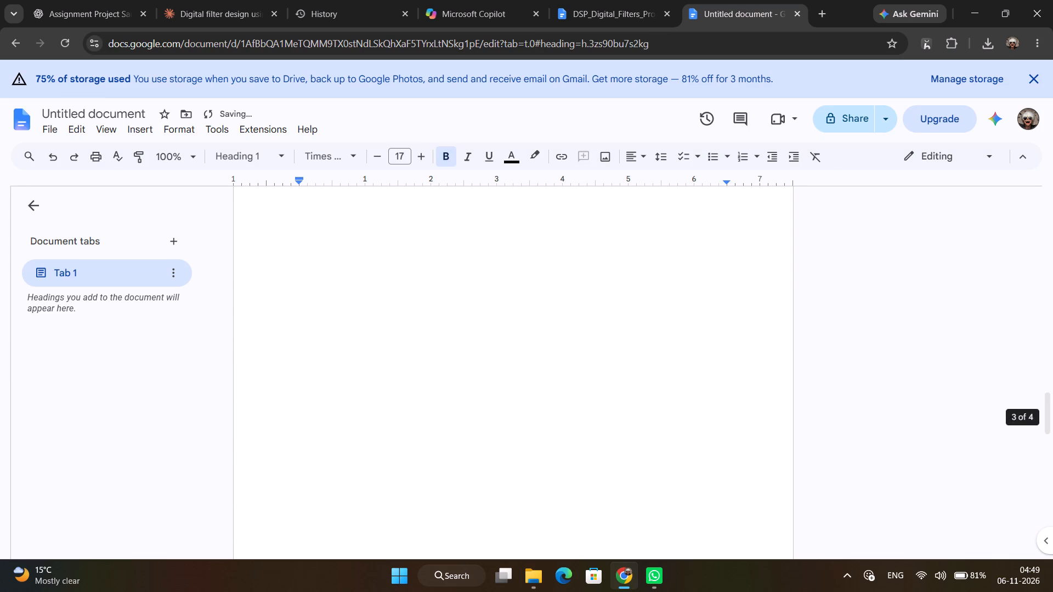
scroll(438, 420, up, 5)
scroll(438, 420, down, 2)
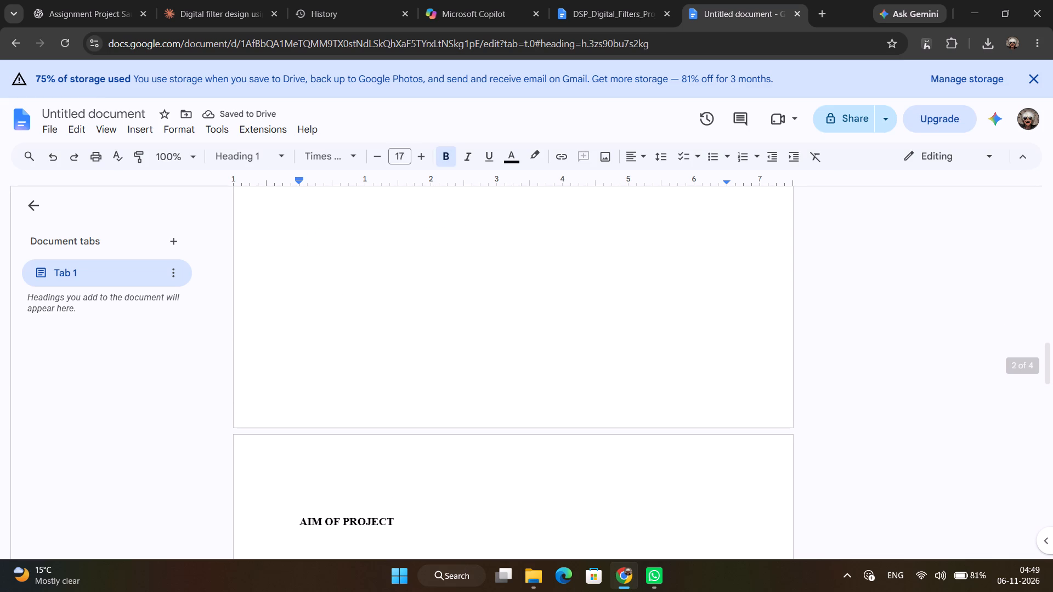
click(296, 519)
text(1.)
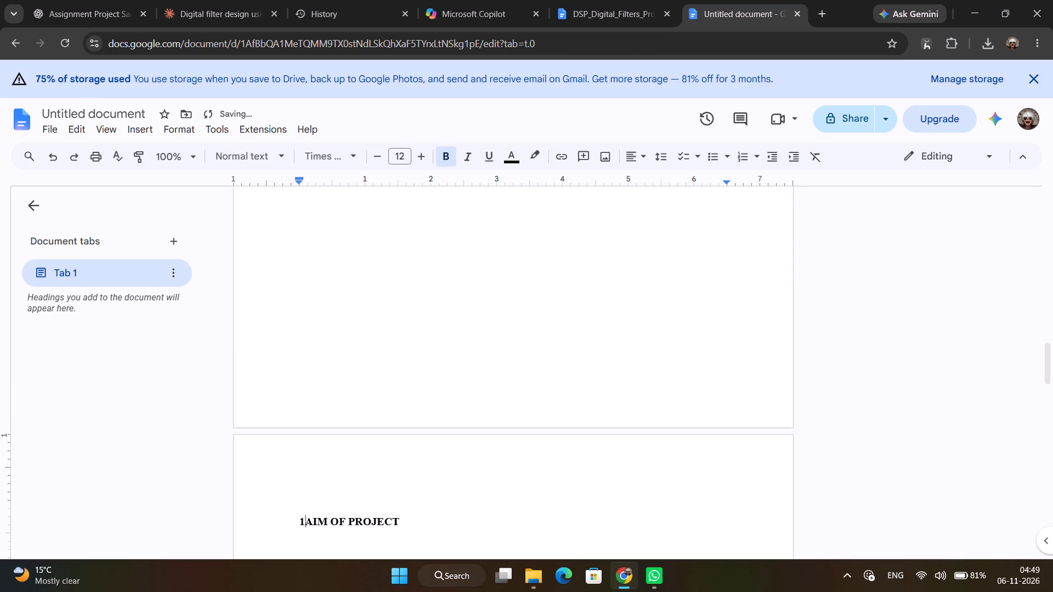
key(space)
Delete the stray 1 standing alone below the table of contents entries on the second page.
scroll(301, 549, up, 1)
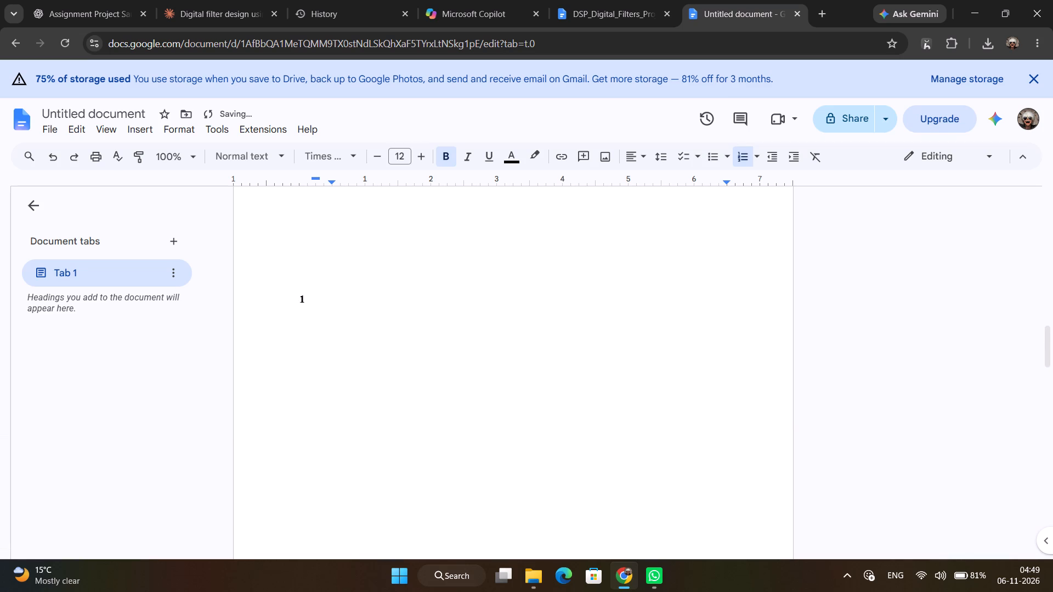
click(318, 316)
key(BackSpace)
key(BackSpace)
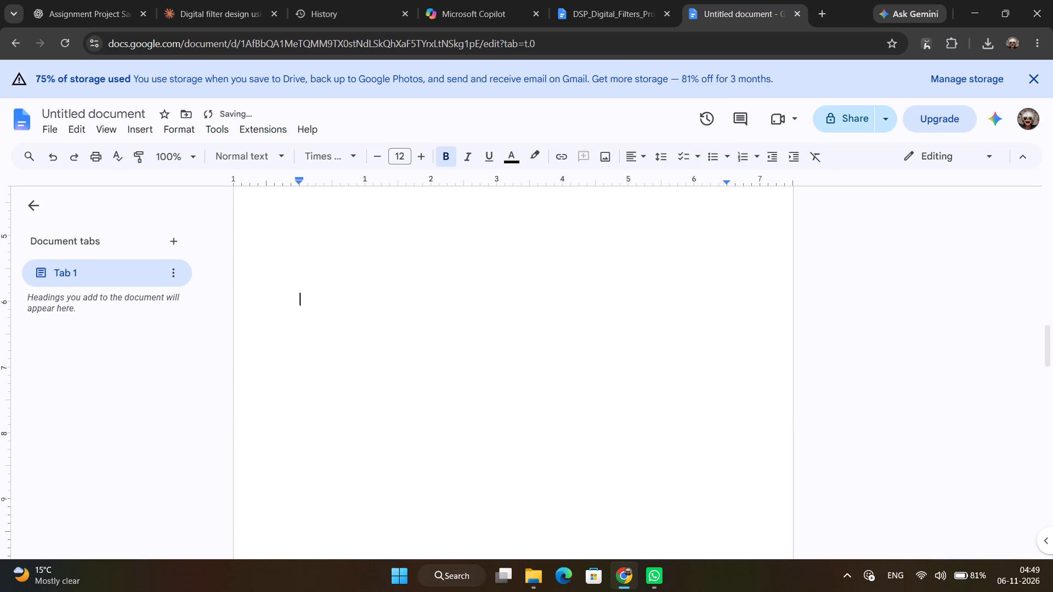
Switch to DSP_Digital_Filters_Project_Report and copy the two paragraphs under the heading 1. AIM OF THE PROJECT.
scroll(318, 316, up, 4)
scroll(318, 316, down, 7)
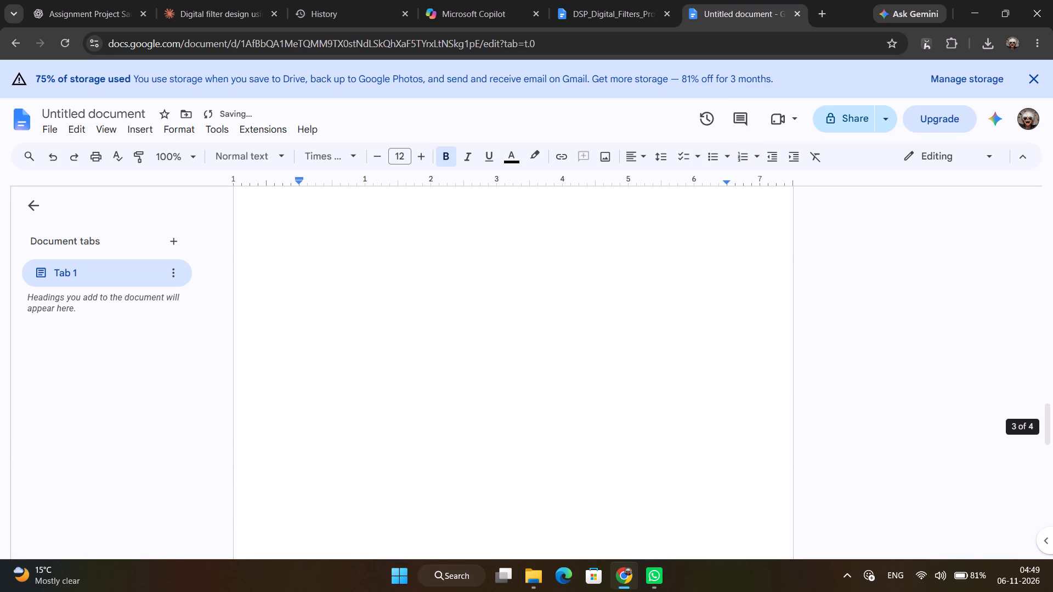
scroll(338, 433, up, 2)
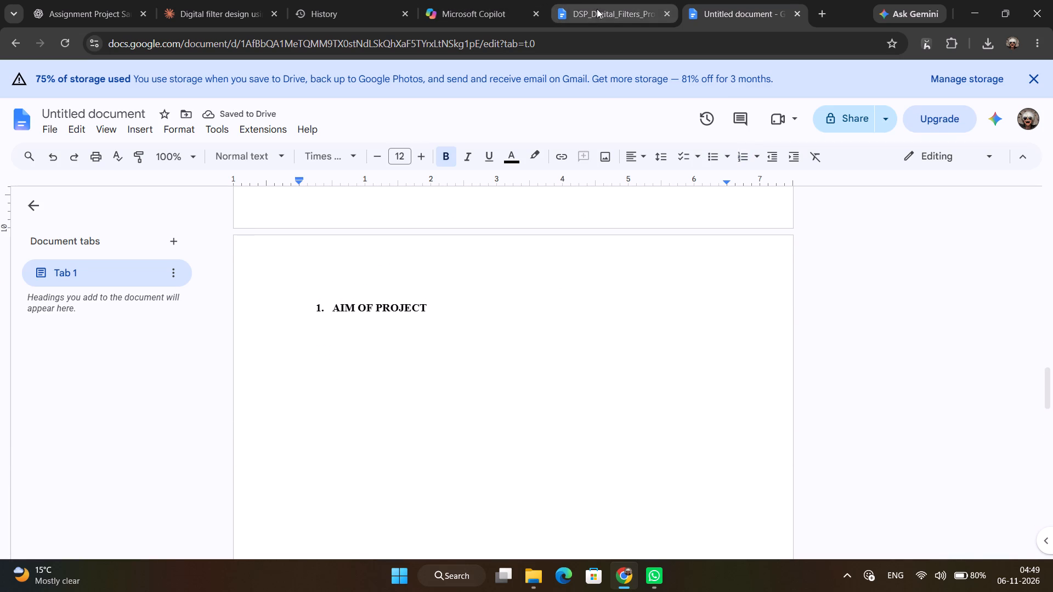
click(597, 9)
click(319, 331)
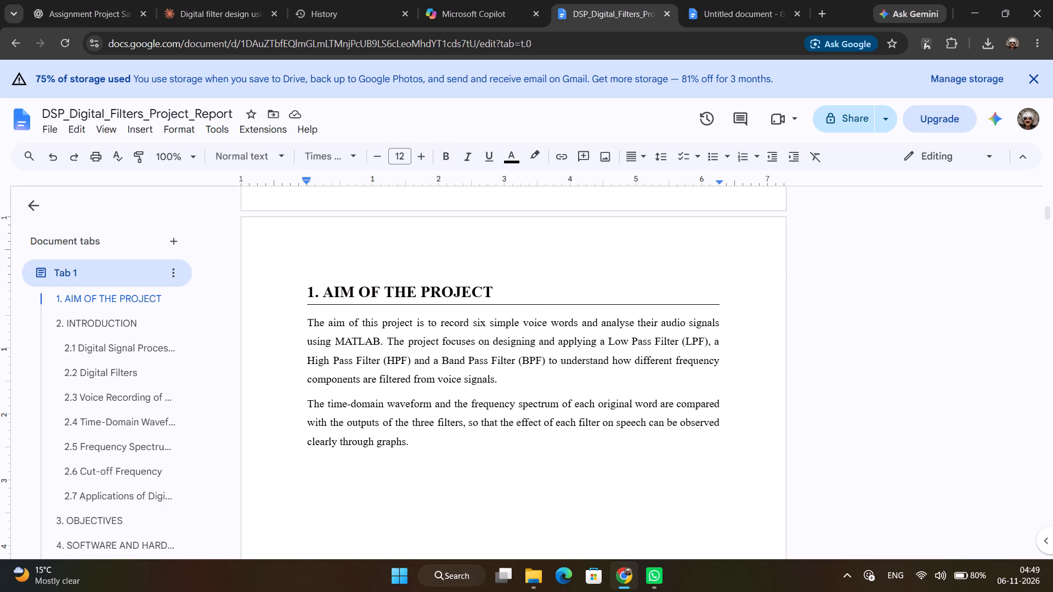
drag(307, 325, 575, 328)
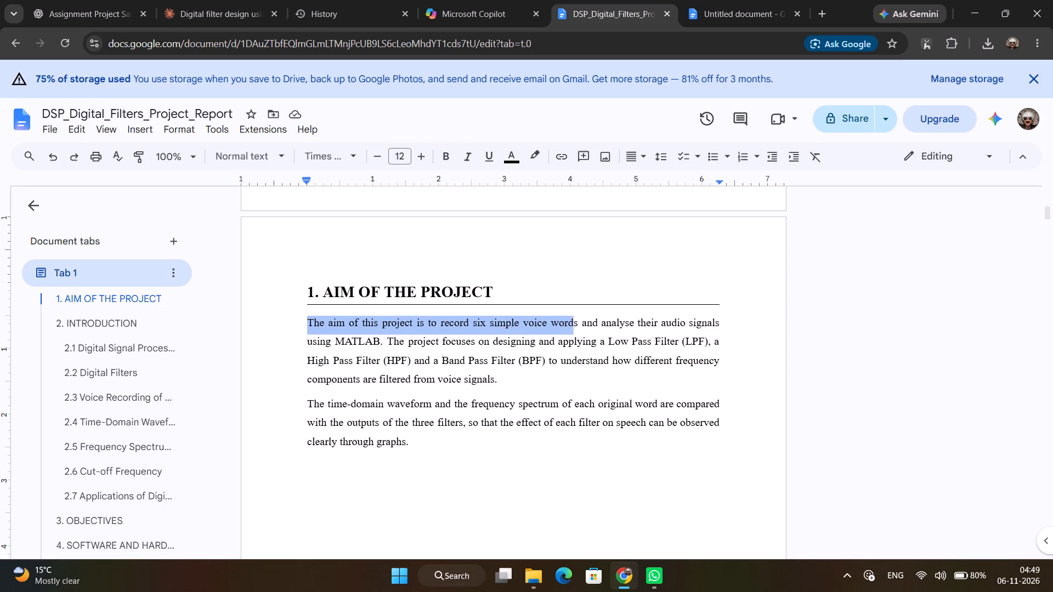
drag(575, 328, 562, 367)
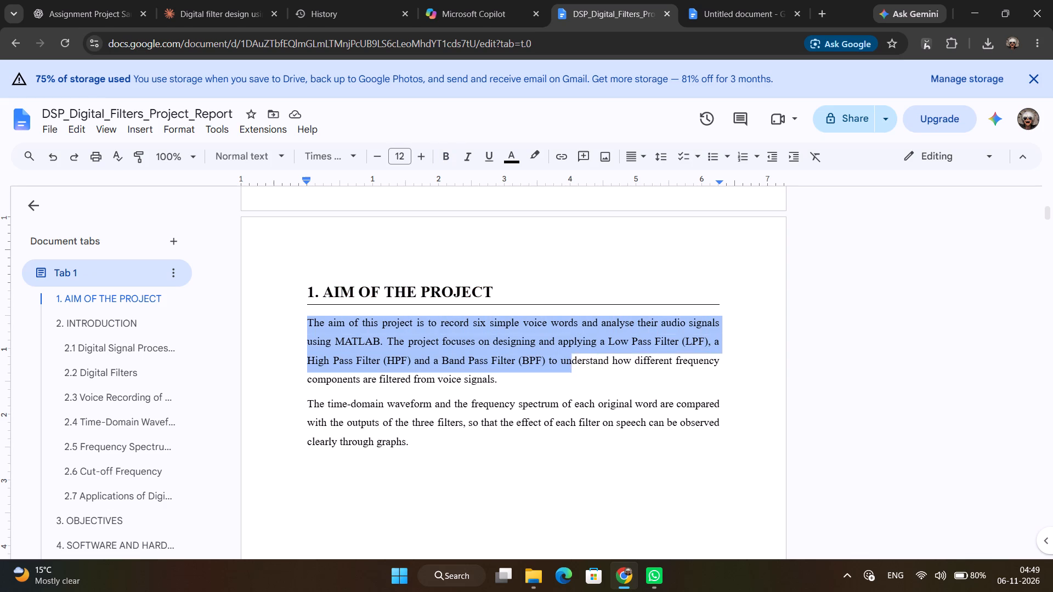
drag(562, 367, 501, 382)
click(501, 382)
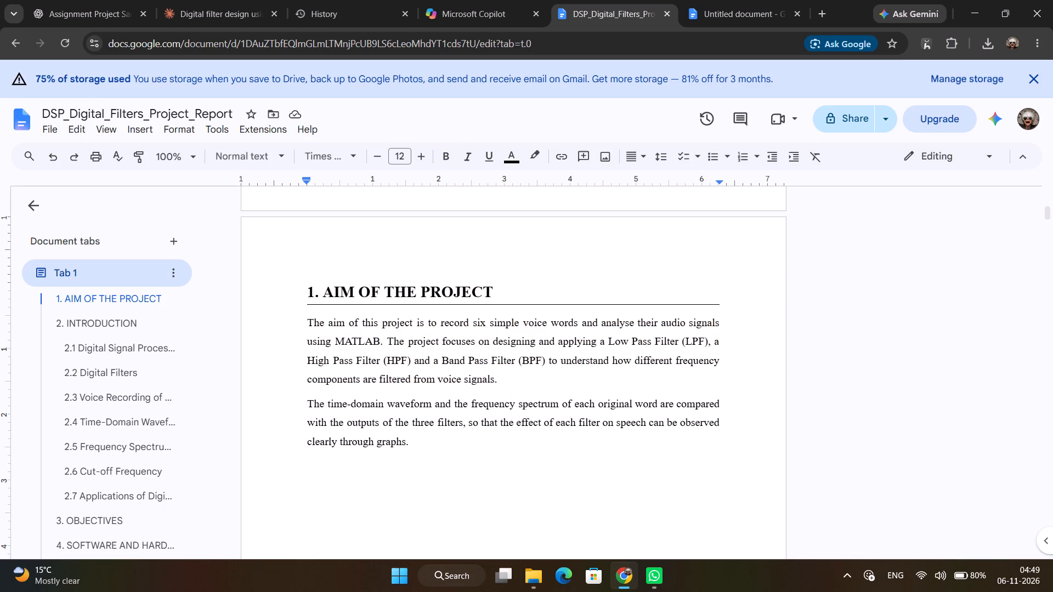
drag(308, 398, 455, 467)
click(455, 467)
drag(407, 442, 310, 320)
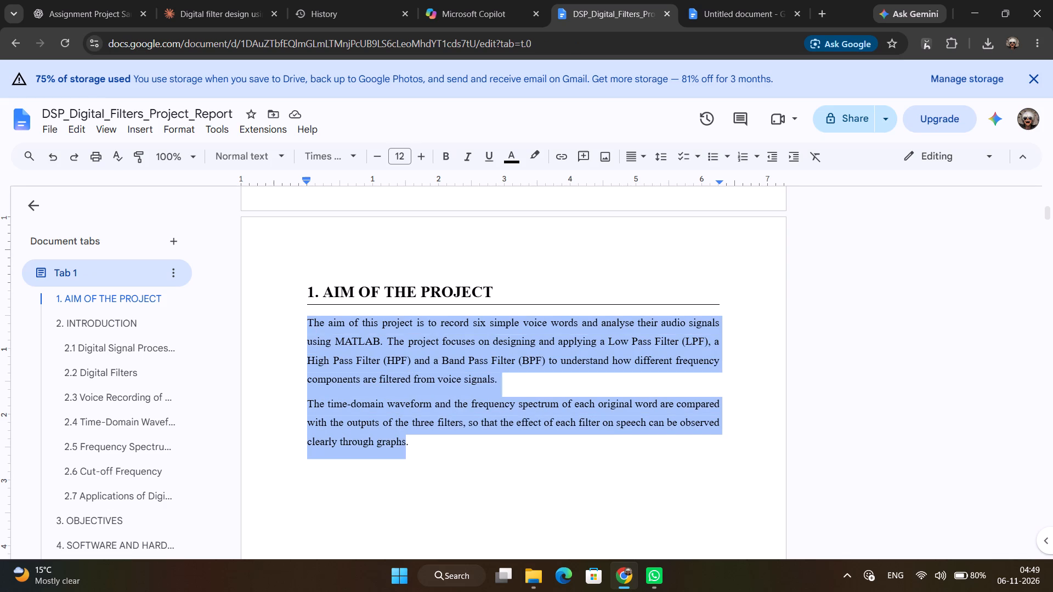
drag(310, 320, 308, 322)
key(ctrl+c)
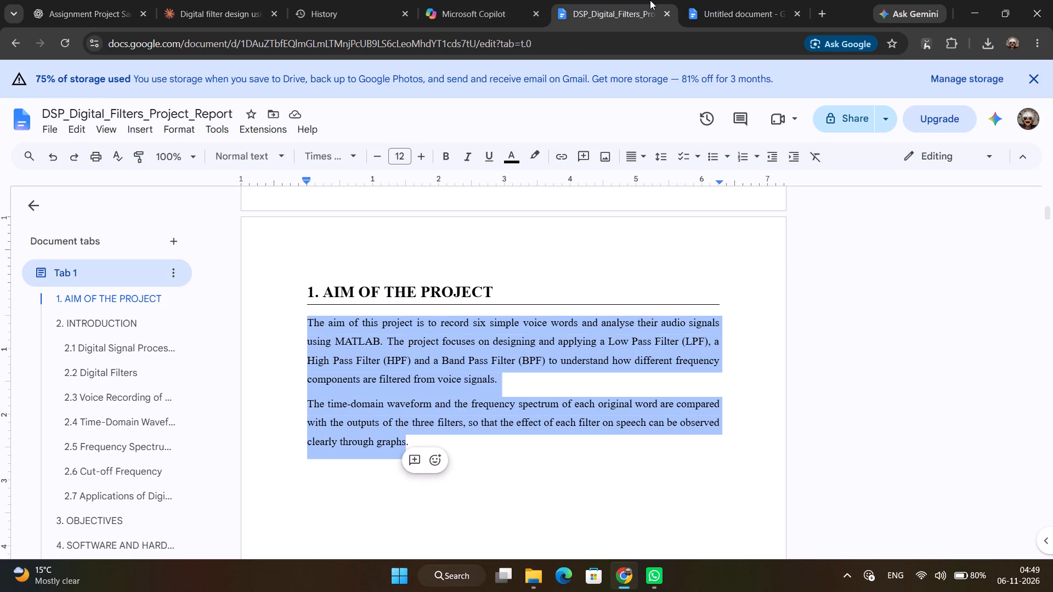
Return to the untitled document and paste the copied paragraphs after the AIM OF PROJECT heading, separated by a space.
click(717, 0)
click(441, 308)
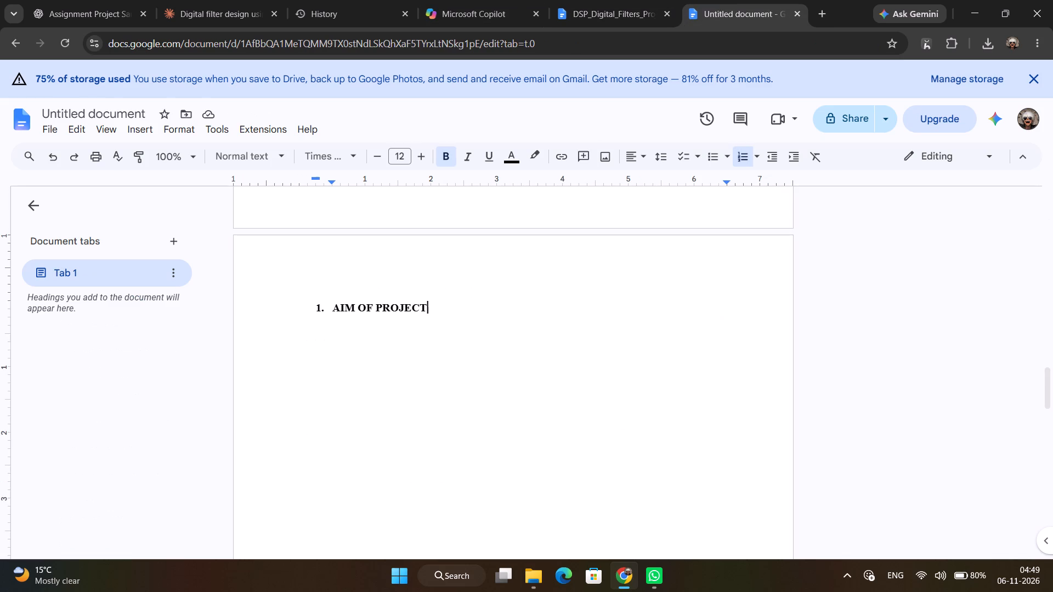
key(space)
key(ctrl+v)
Start the pasted aim text on its own line below the heading and remove the list numbering from both paragraphs.
click(427, 304)
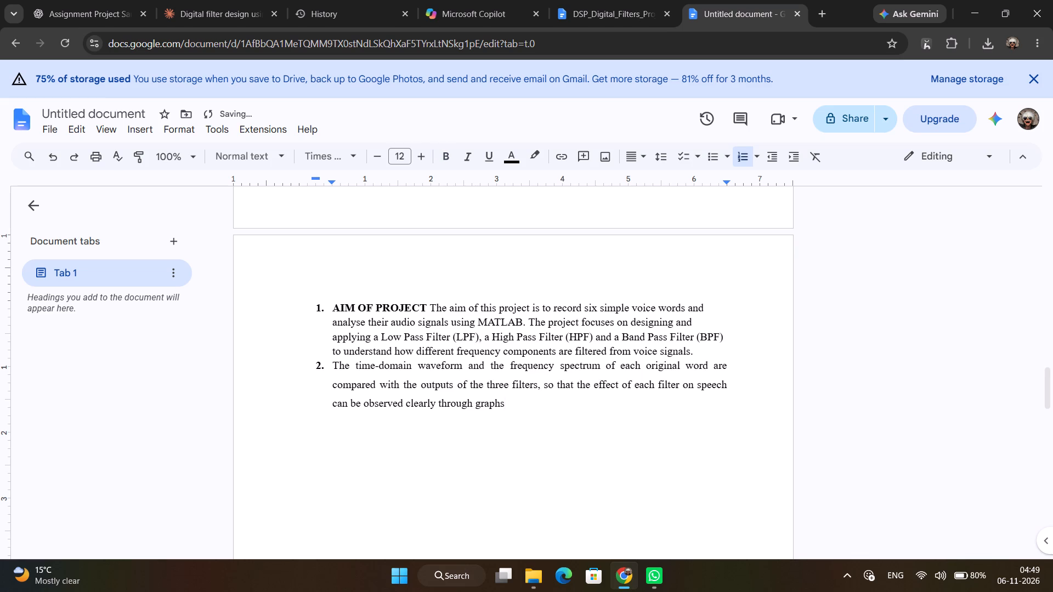
key(Return)
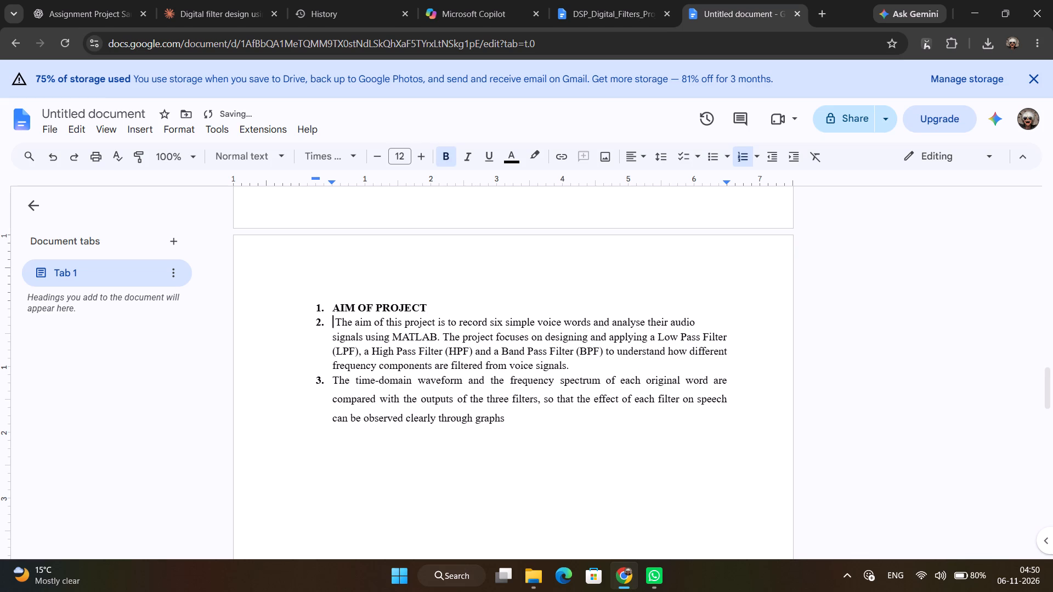
key(BackSpace)
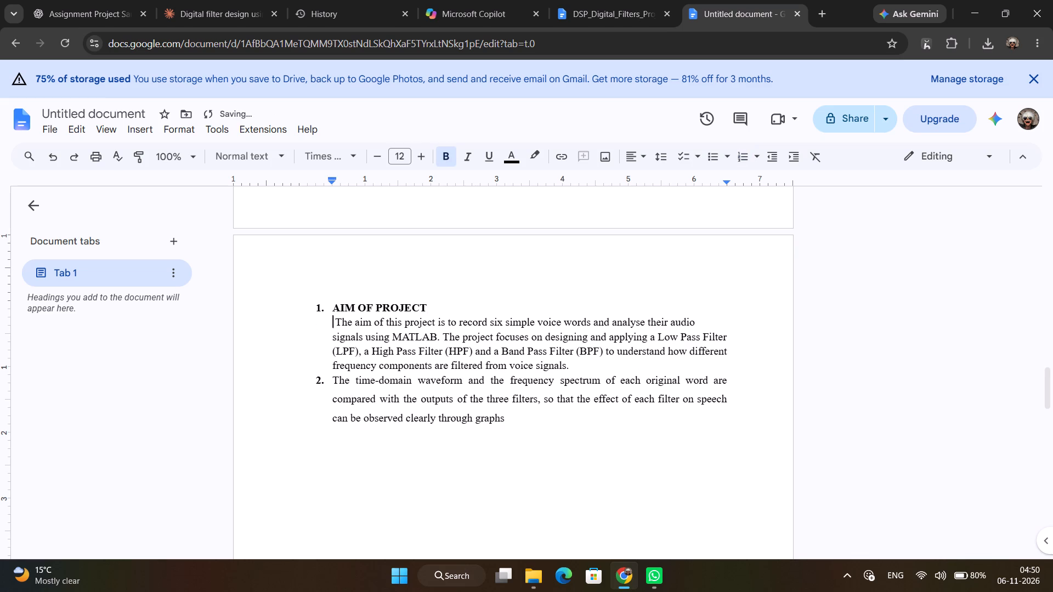
click(331, 371)
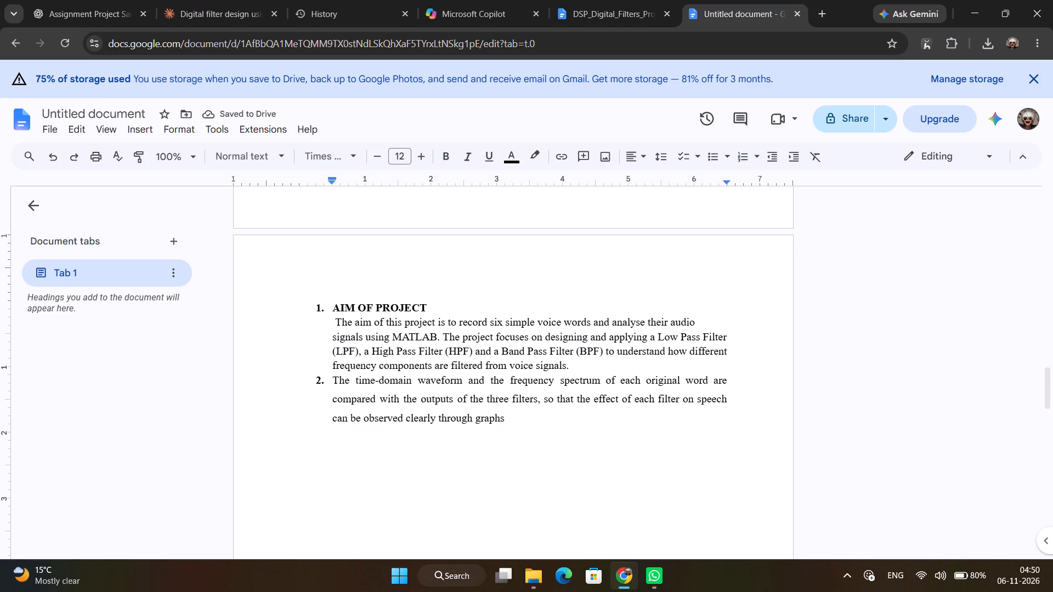
click(331, 380)
key(BackSpace)
Remove the leading space before the first aim paragraph under the AIM OF PROJECT heading.
scroll(331, 380, up, 1)
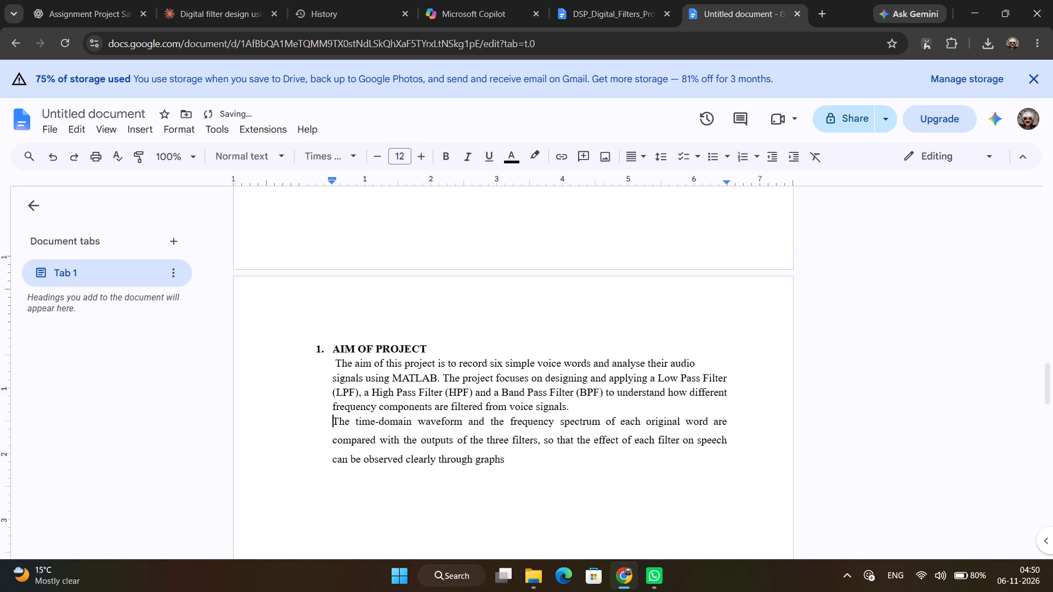
scroll(331, 380, up, 1)
click(437, 382)
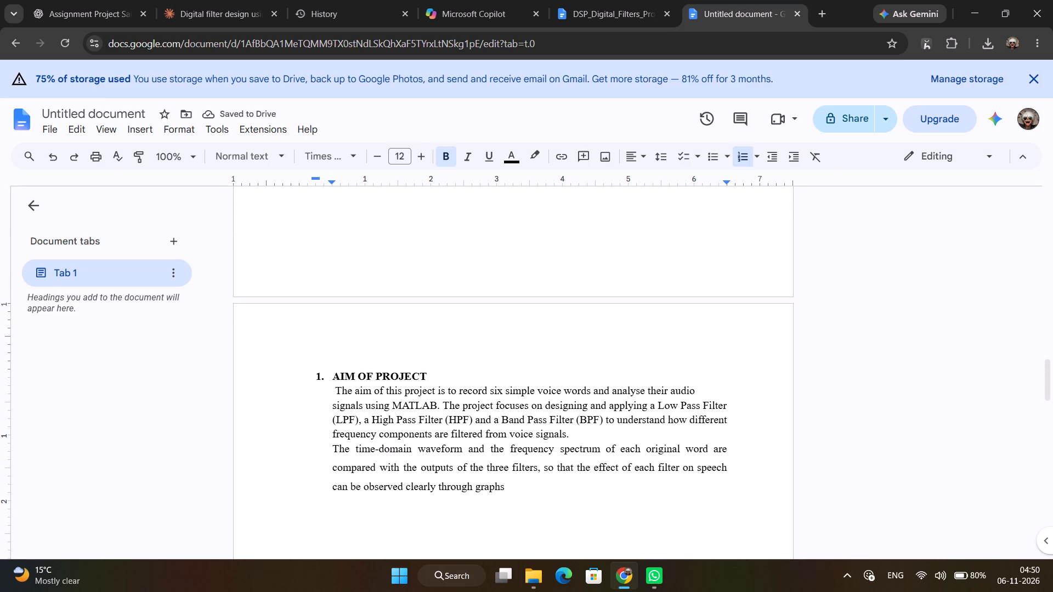
click(335, 388)
key(BackSpace)
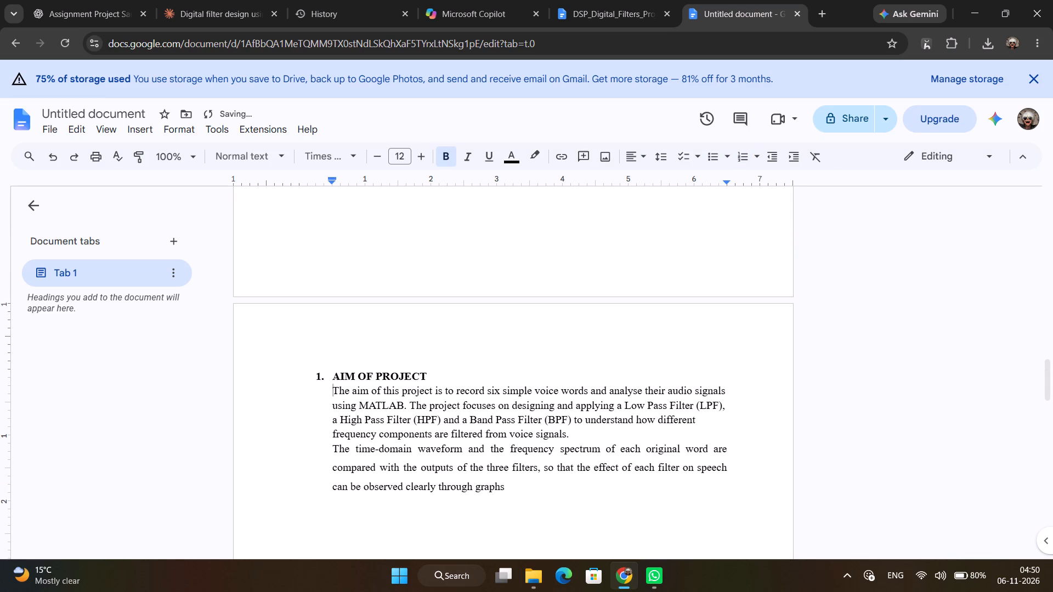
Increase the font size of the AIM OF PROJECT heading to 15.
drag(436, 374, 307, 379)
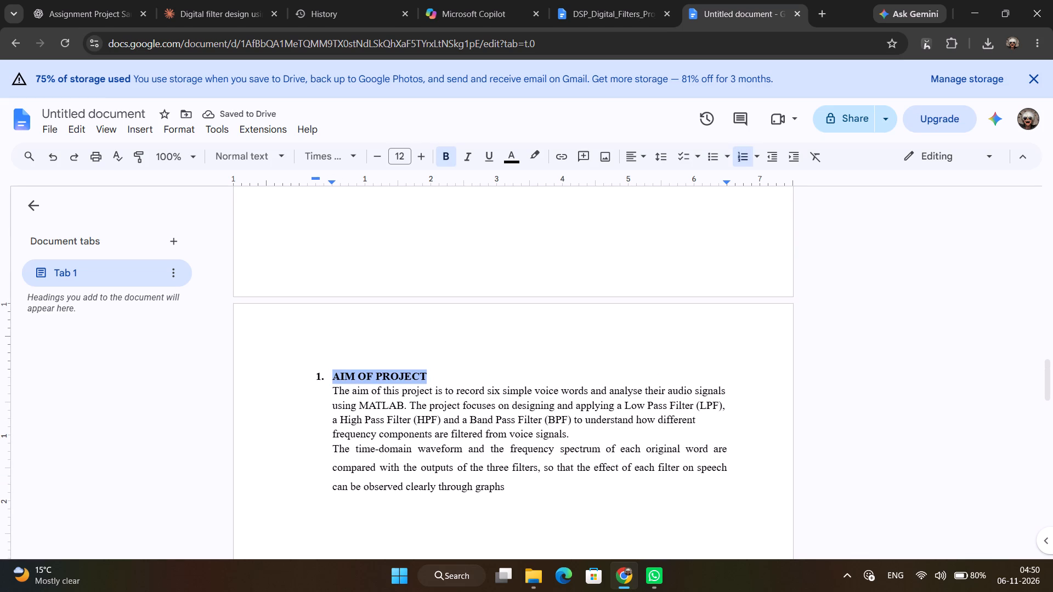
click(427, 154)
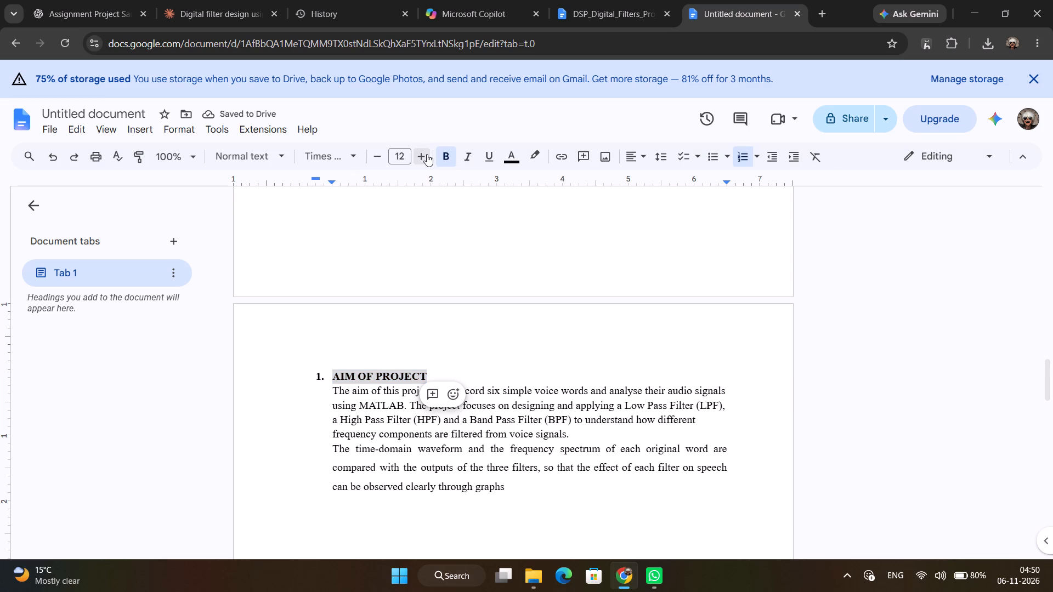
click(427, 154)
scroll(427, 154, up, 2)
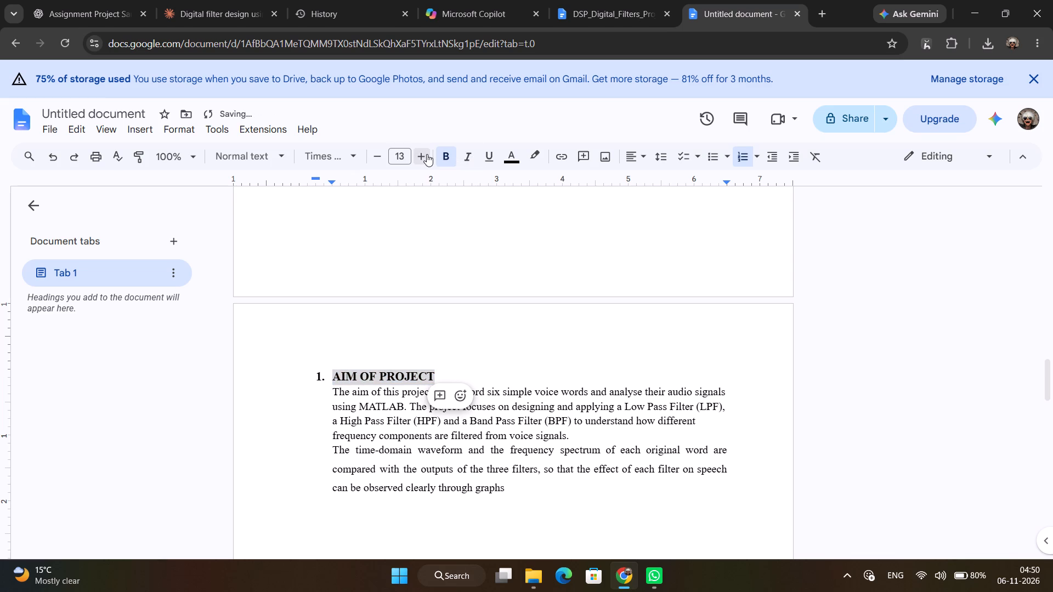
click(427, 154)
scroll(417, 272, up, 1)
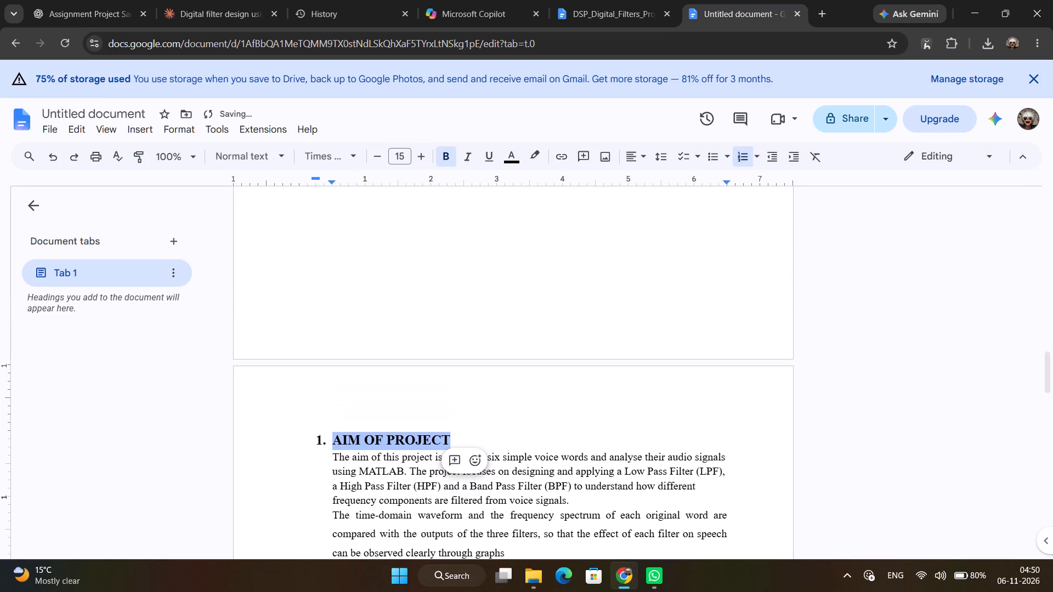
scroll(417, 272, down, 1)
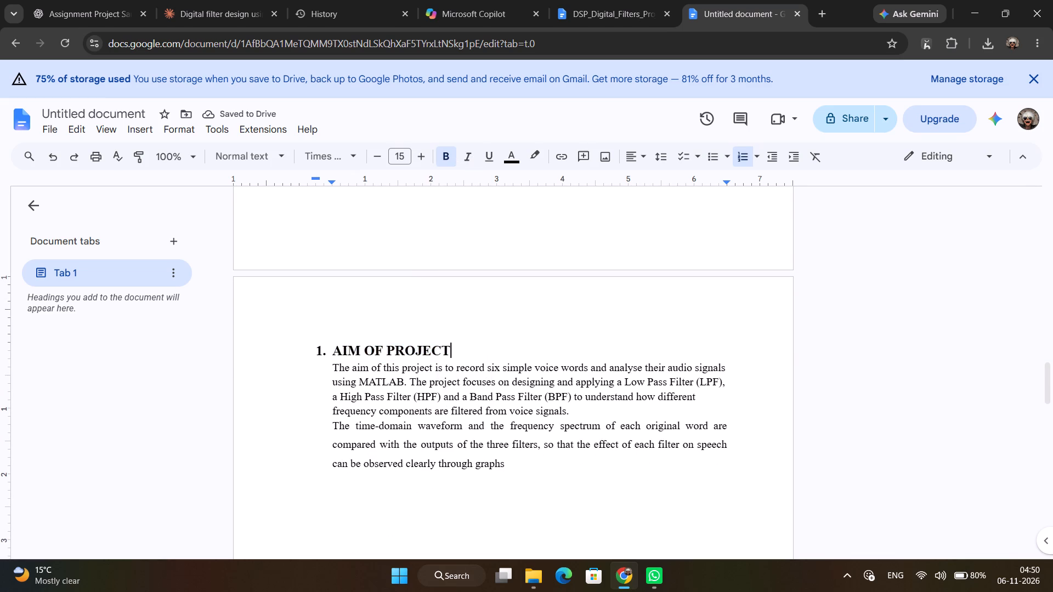
Append :- to the end of the AIM OF PROJECT heading, keeping the aim text directly beneath it.
click(478, 350)
key(shift+colon)
key(minus)
key(Return)
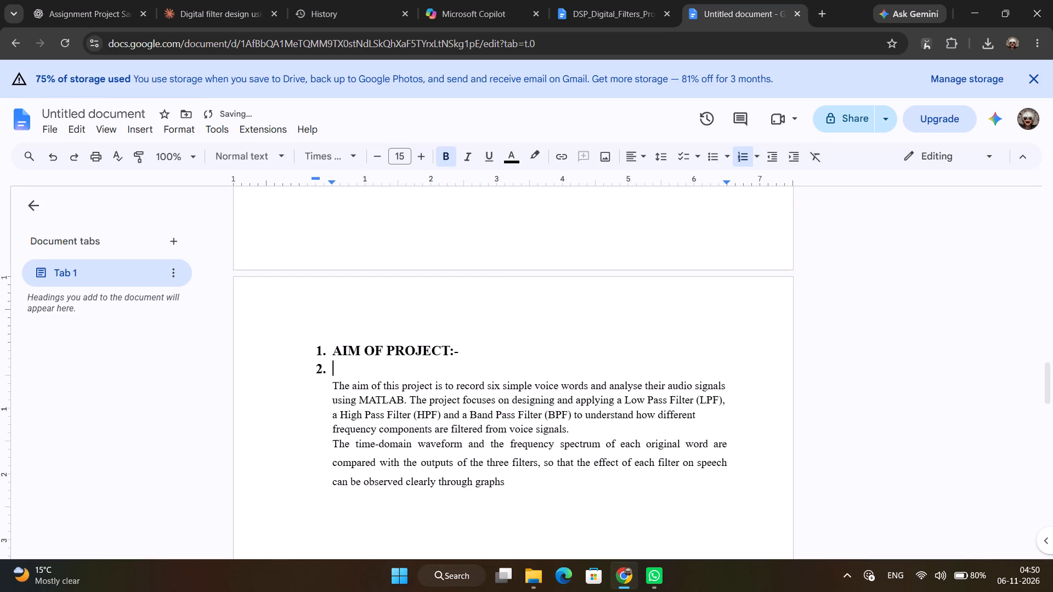
key(BackSpace)
key(BackSpace)
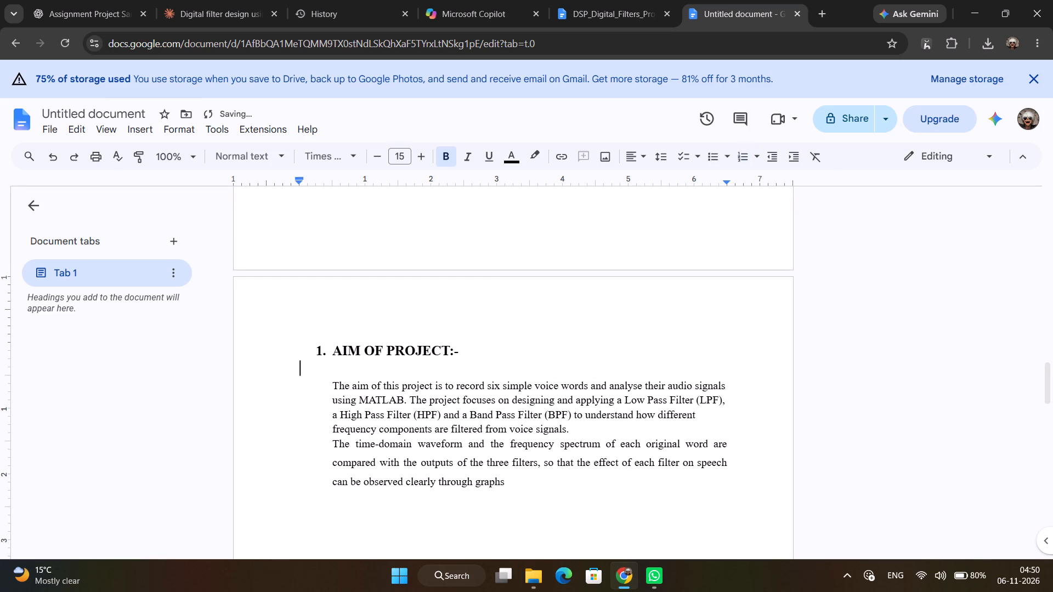
key(BackSpace)
scroll(478, 350, down, 1)
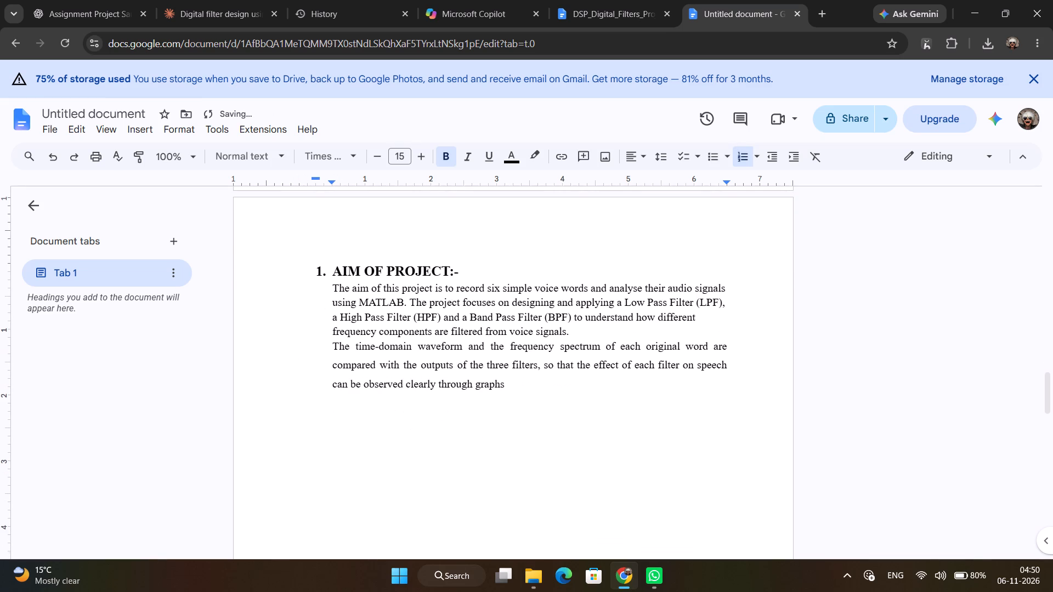
scroll(478, 350, up, 7)
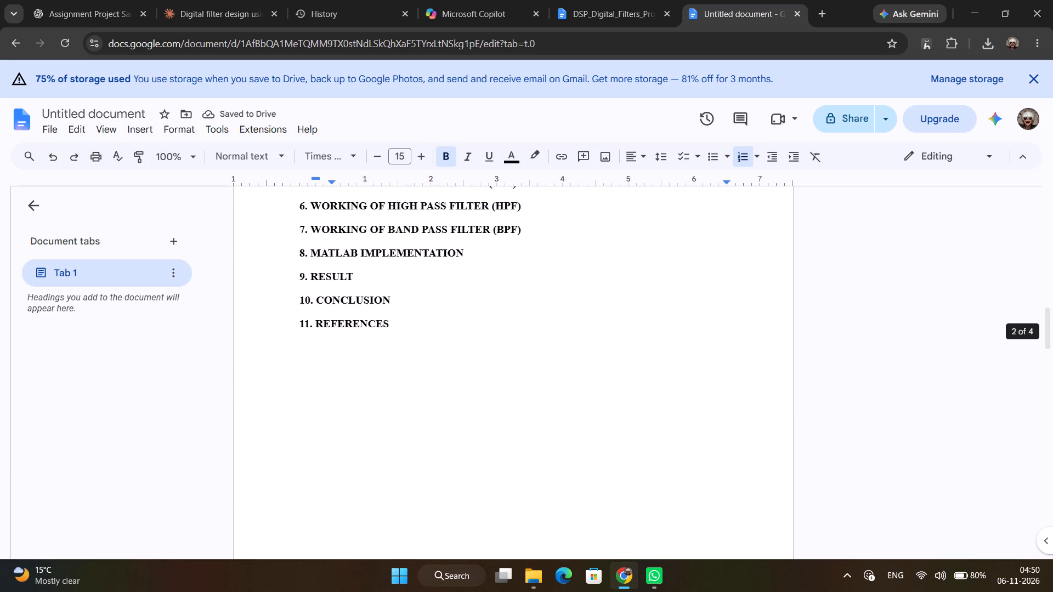
scroll(478, 350, down, 5)
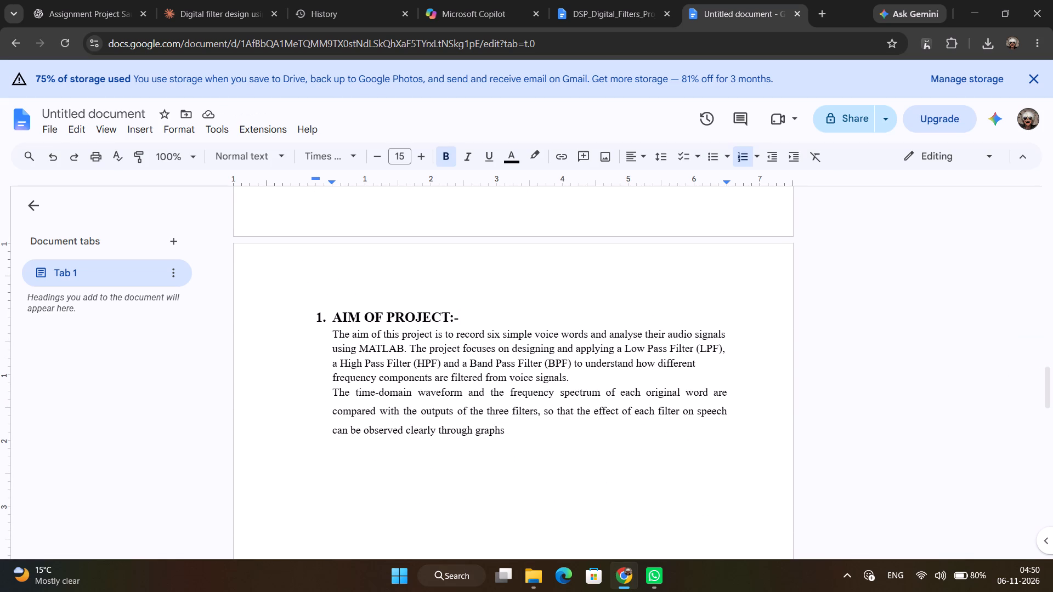
Replace the automatic list number of the AIM OF PROJECT heading with plain text 1. flush at the margin.
click(314, 308)
key(BackSpace)
key(BackSpace)
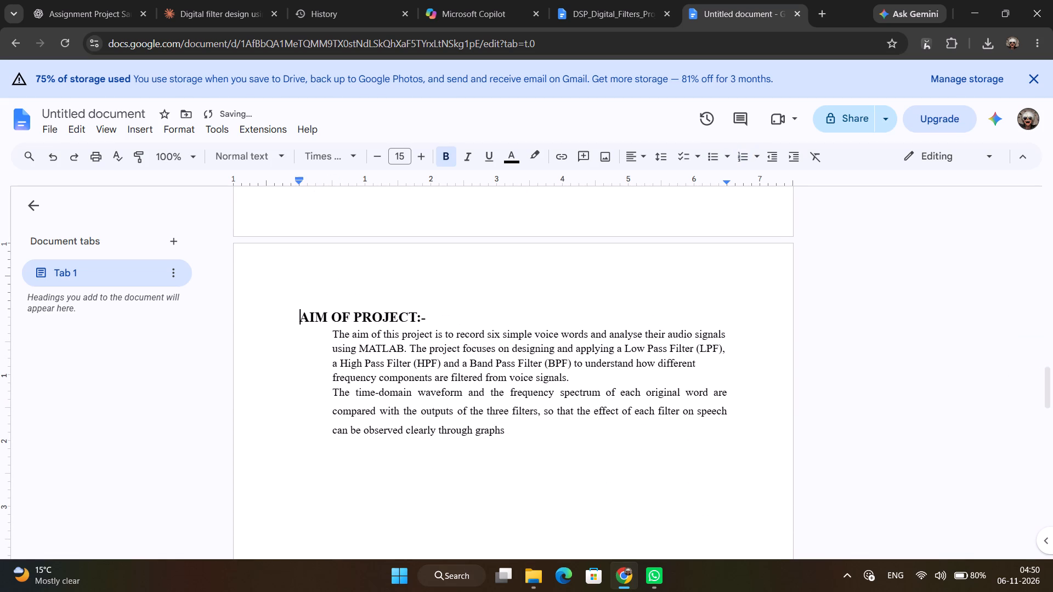
key(BackSpace)
key(Return)
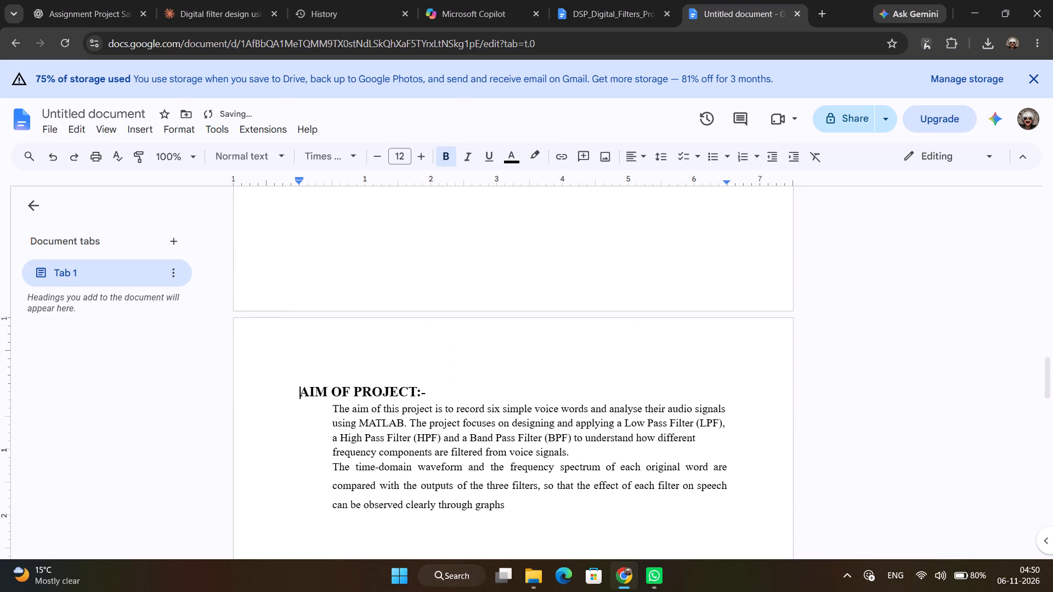
text(1.)
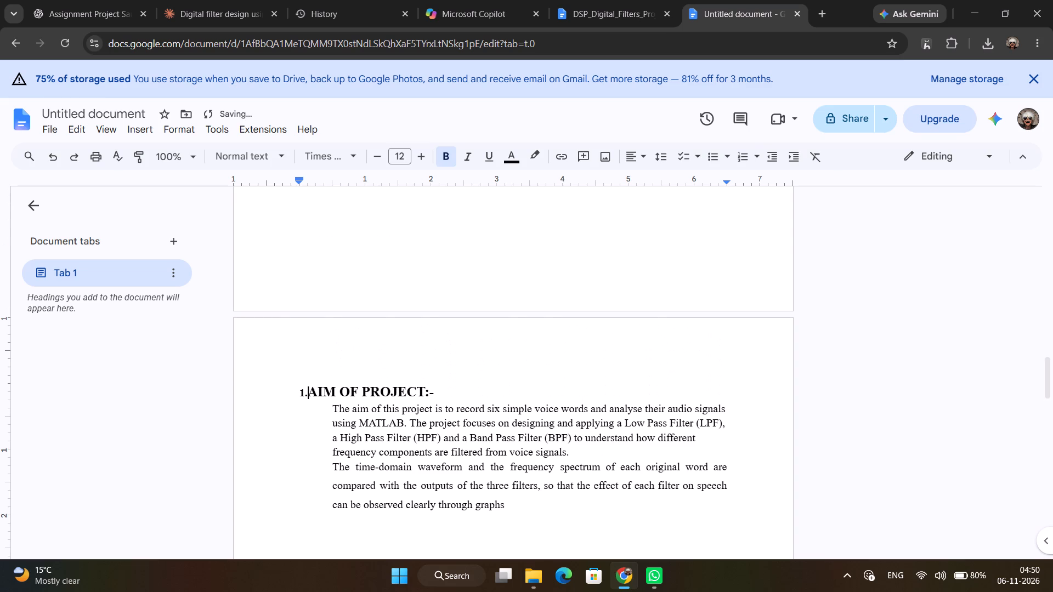
Set the whole 1.AIM OF PROJECT:- heading, including its number, to font size 14.
click(324, 390)
drag(430, 389, 245, 381)
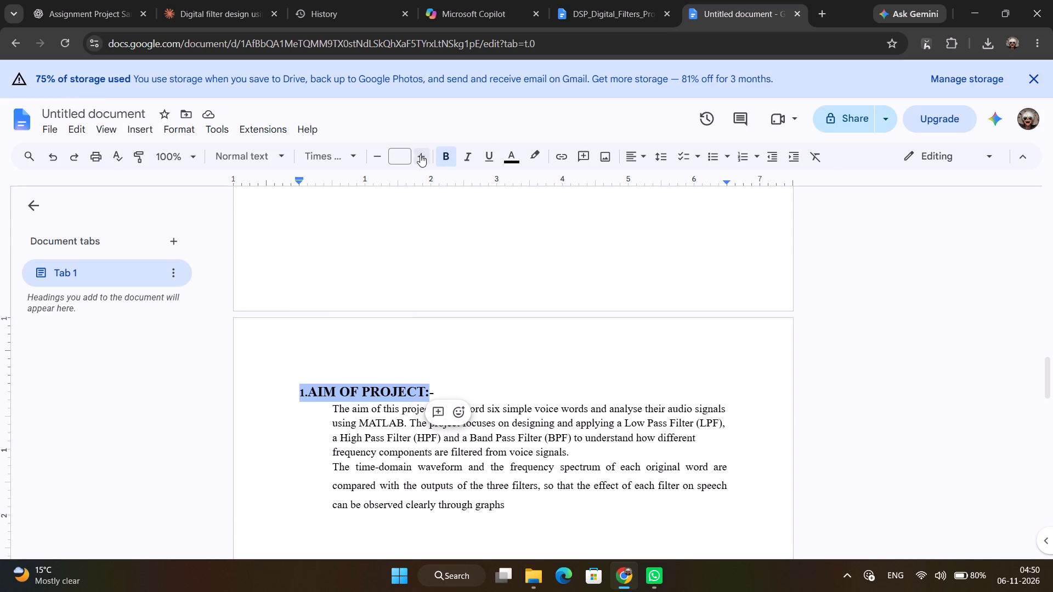
double_click(418, 155)
click(418, 155)
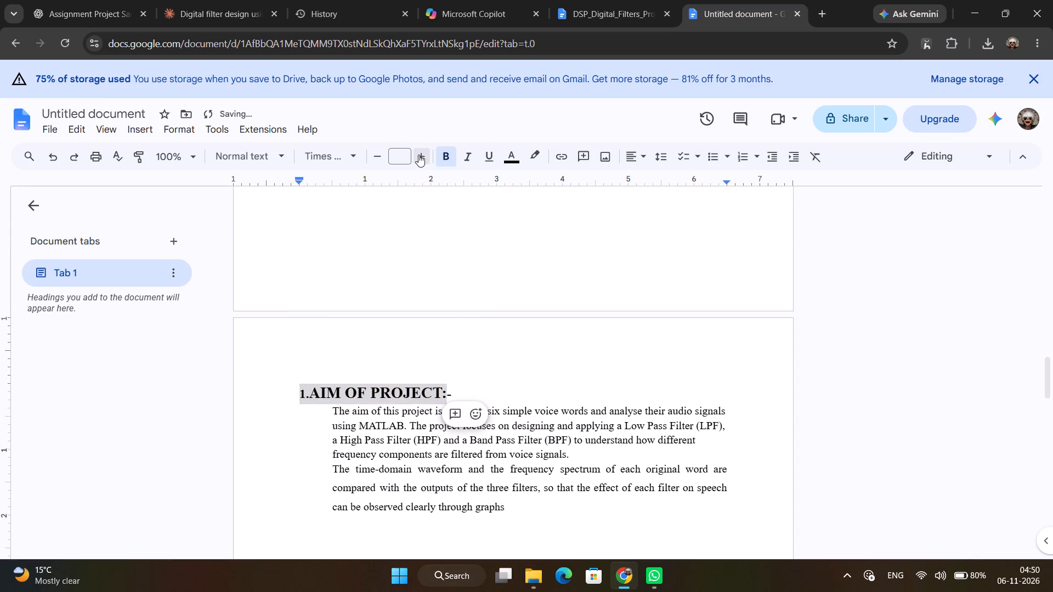
click(403, 155)
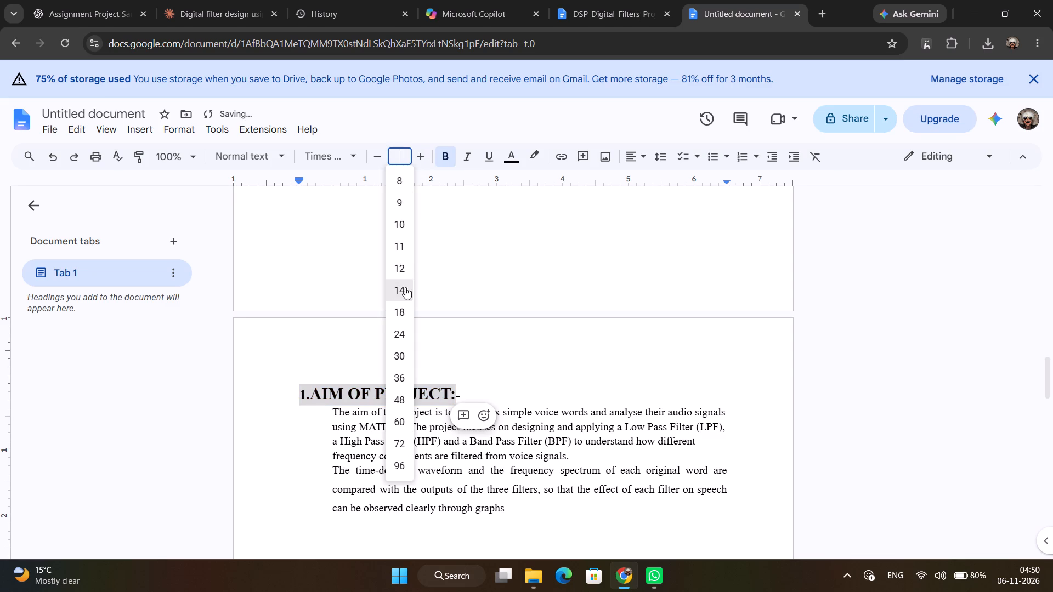
click(404, 289)
drag(431, 386, 312, 388)
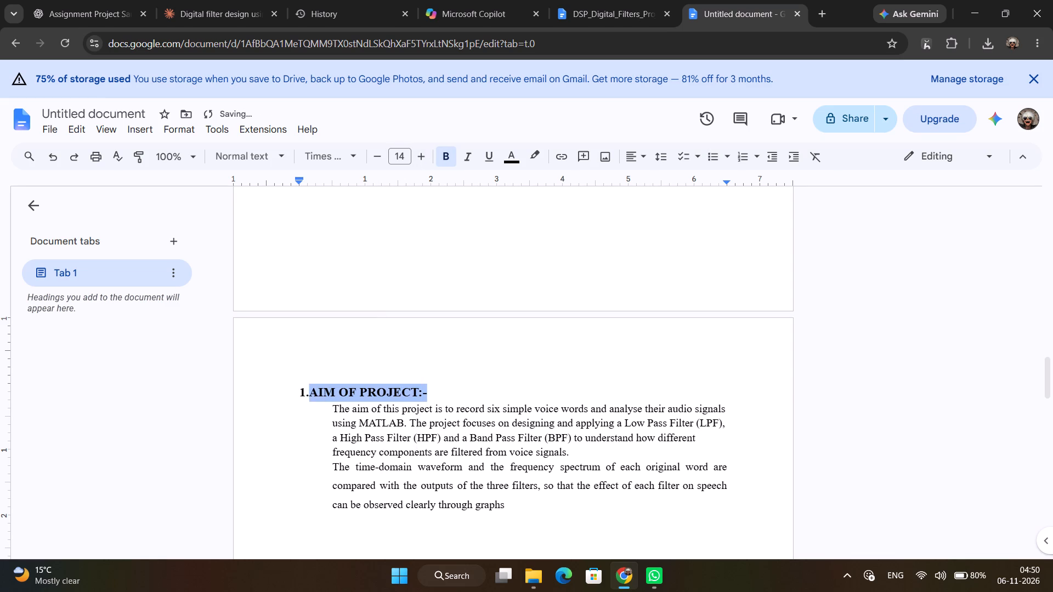
drag(312, 388, 288, 386)
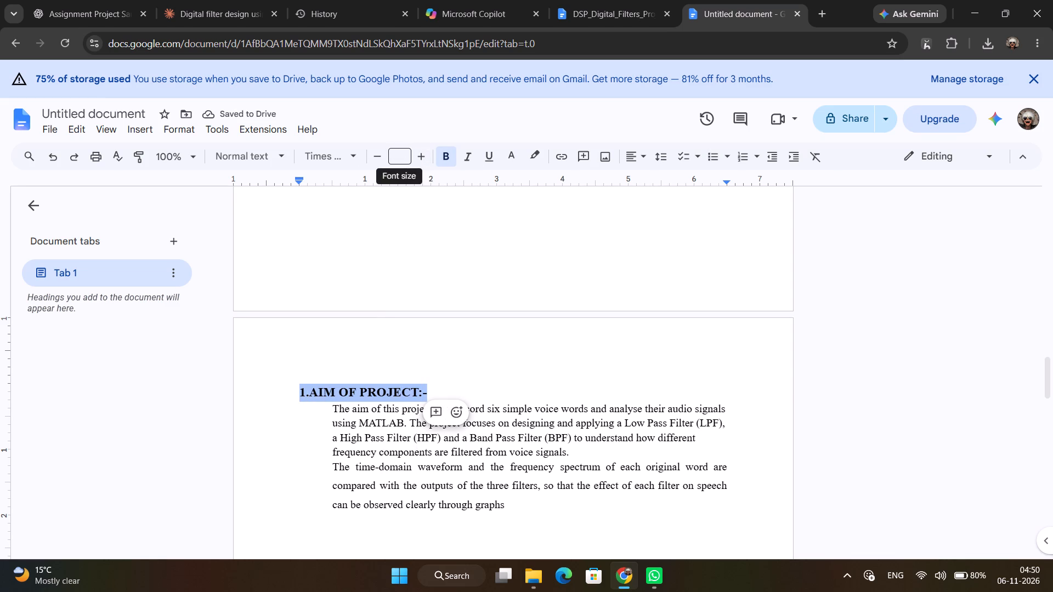
click(403, 152)
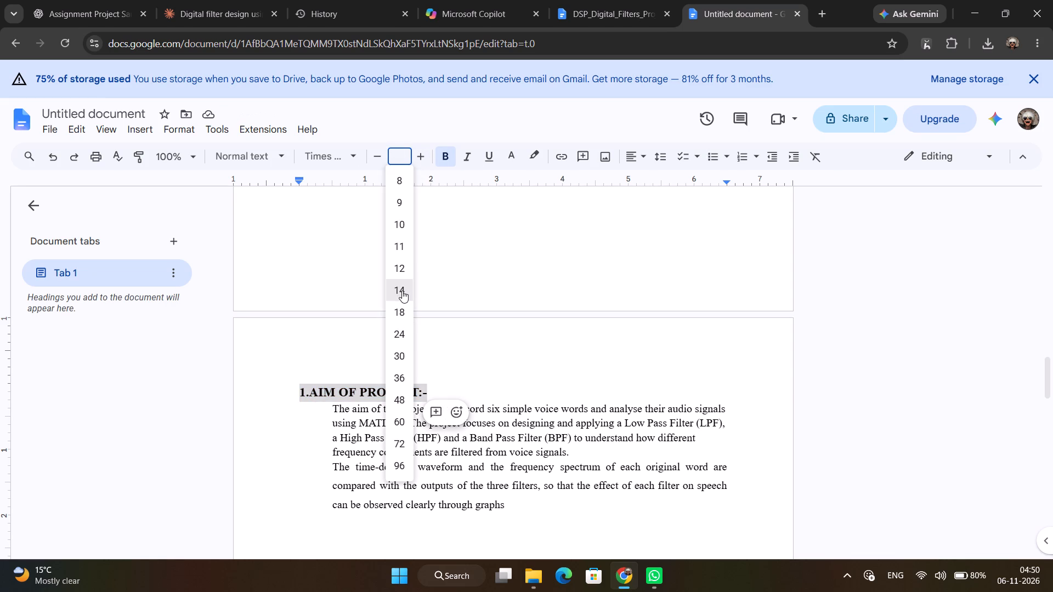
click(402, 291)
click(428, 389)
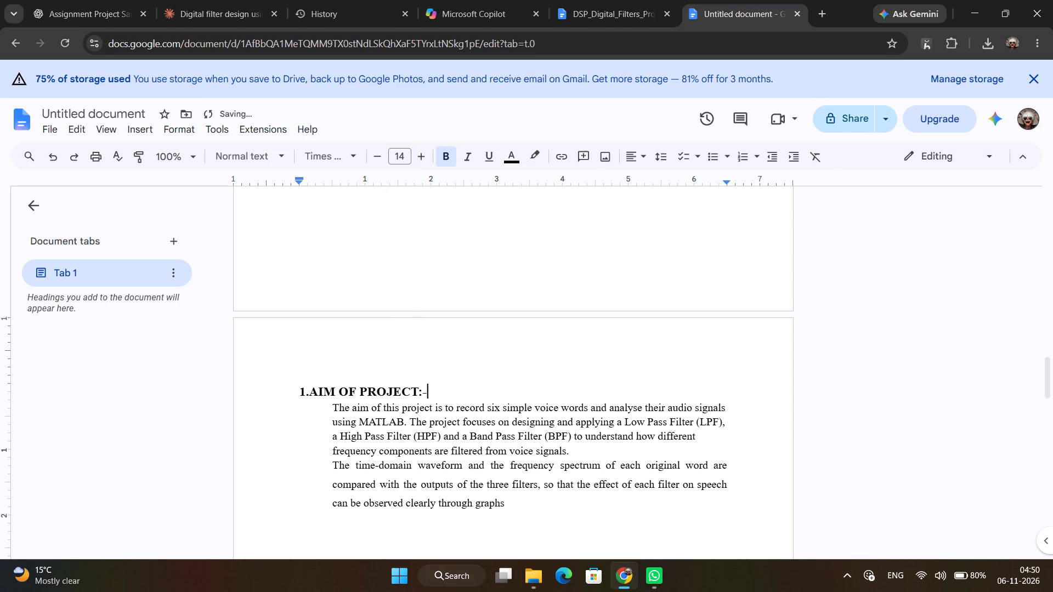
Remove the indentation of both aim paragraphs so that they align with the heading.
click(329, 417)
click(332, 407)
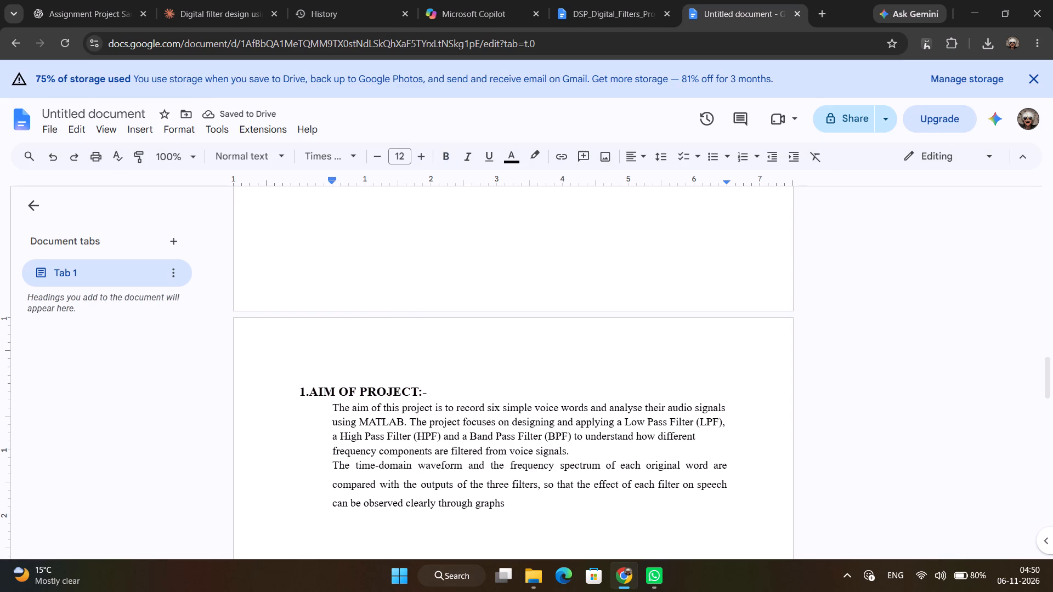
key(BackSpace)
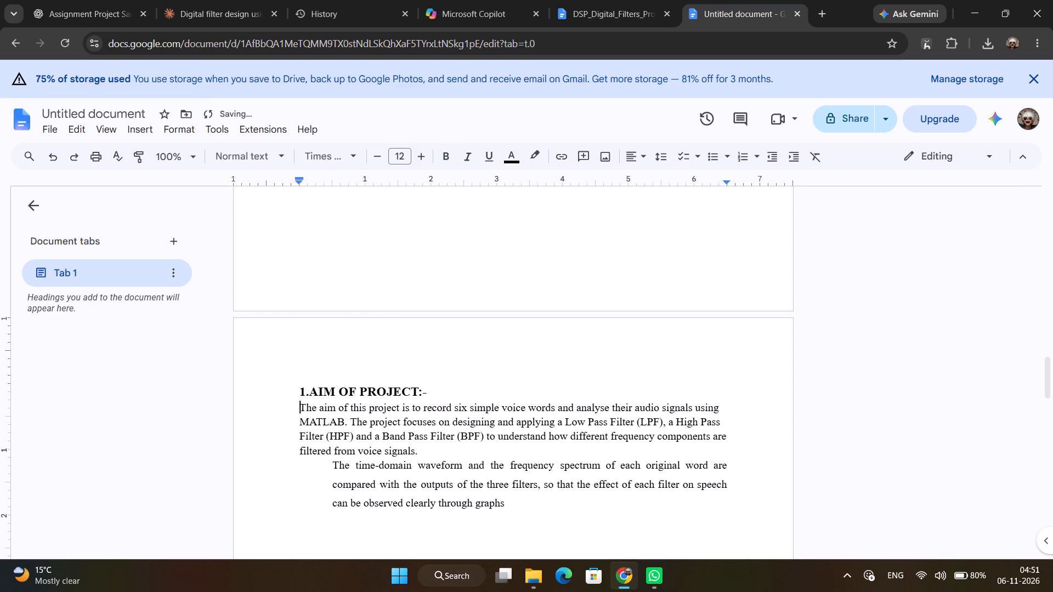
click(329, 466)
key(BackSpace)
Copy the whole Aim section, heading and both paragraphs, and paste two copies of it below the original.
scroll(329, 466, down, 1)
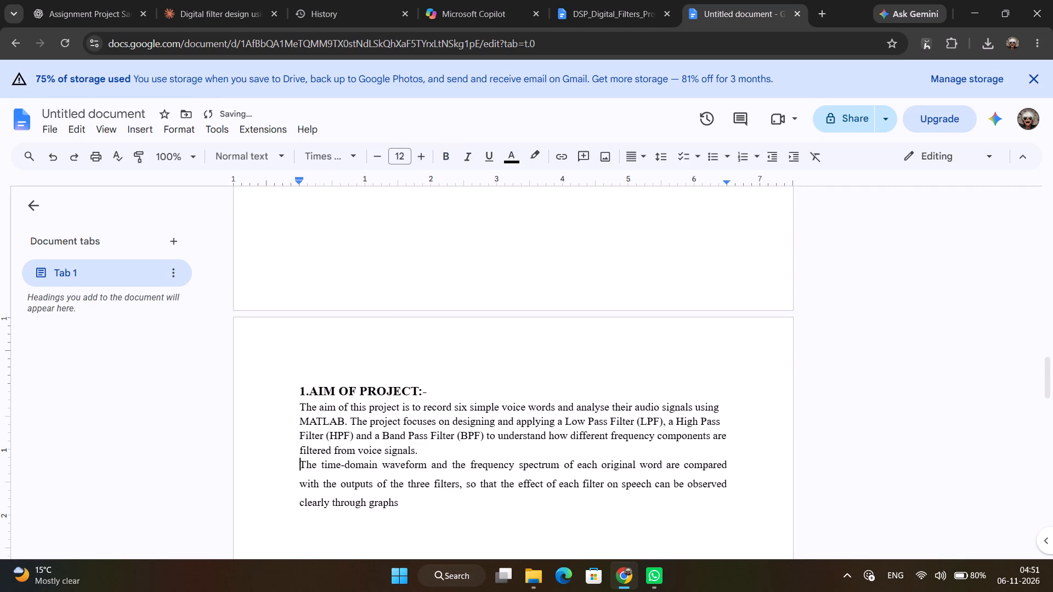
scroll(329, 466, down, 1)
click(413, 433)
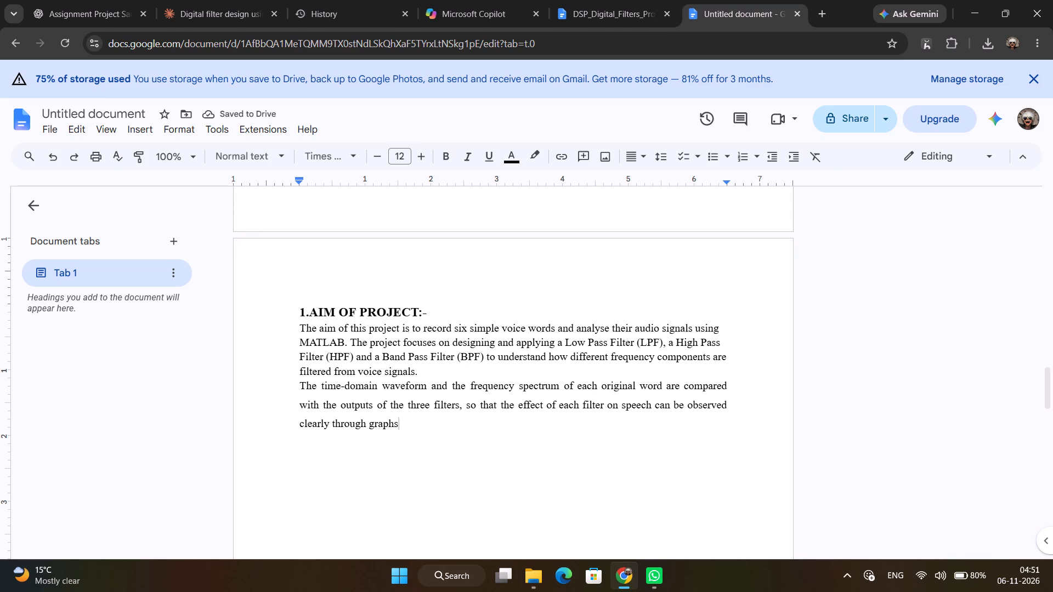
key(Return)
drag(301, 304, 402, 424)
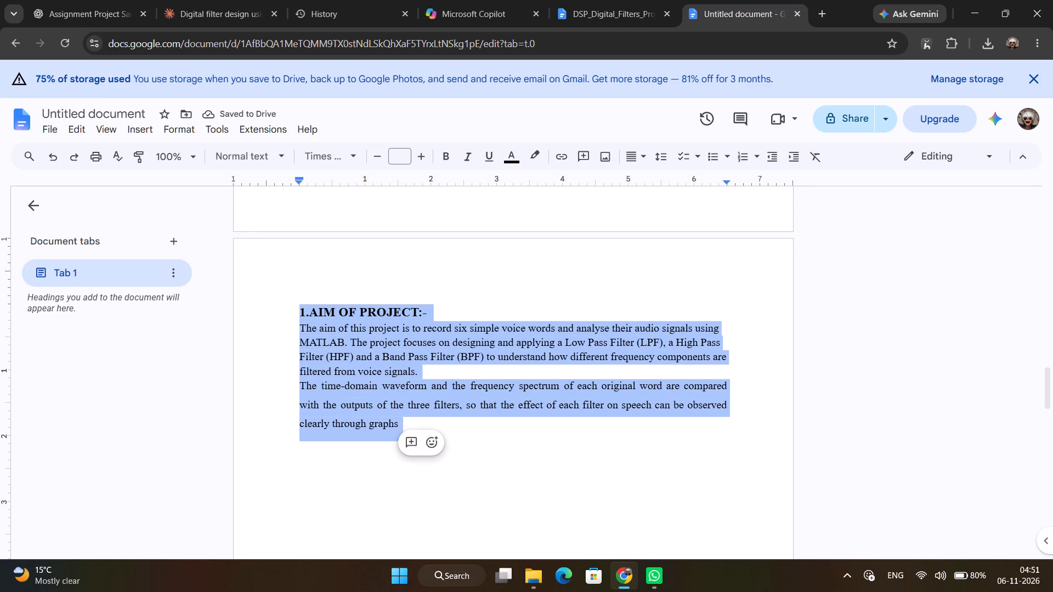
key(ctrl+c)
click(358, 466)
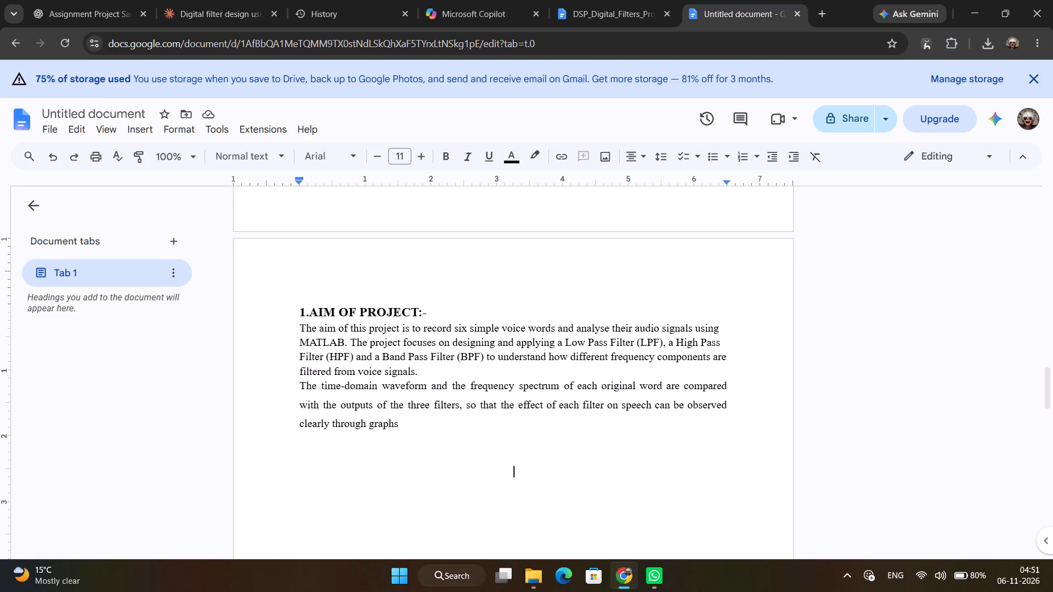
click(401, 422)
key(Return)
key(ctrl+v)
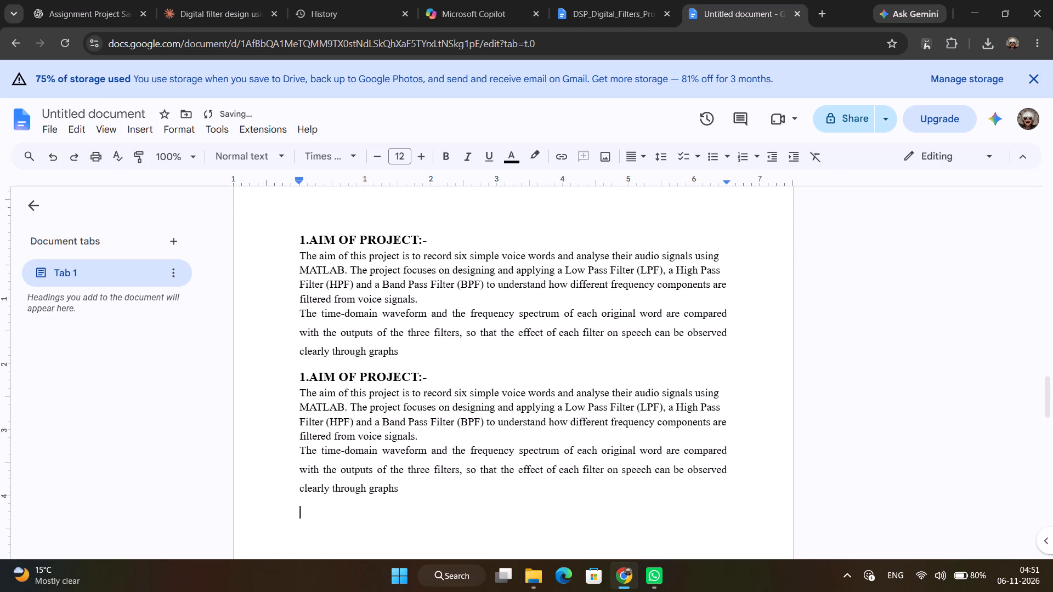
key(Return)
key(BackSpace)
key(ctrl+v)
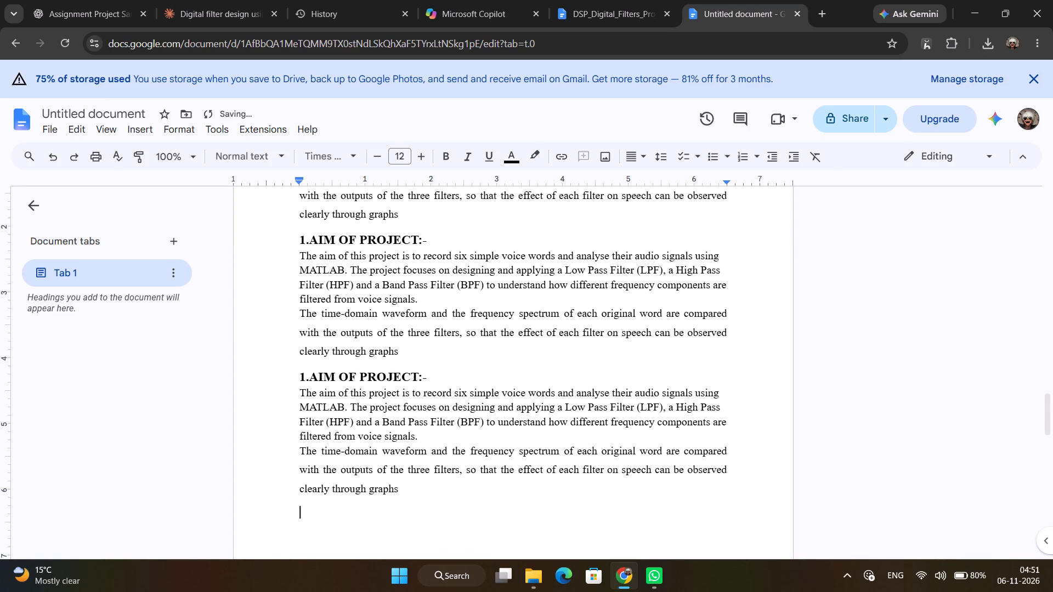
Paste one more copy of the Aim section at the end of the document.
key(ctrl+v)
Replace AIM OF PROJECT with INTRODACTION in the heading of the third Aim section, keeping its number and the :- ending.
scroll(401, 422, up, 5)
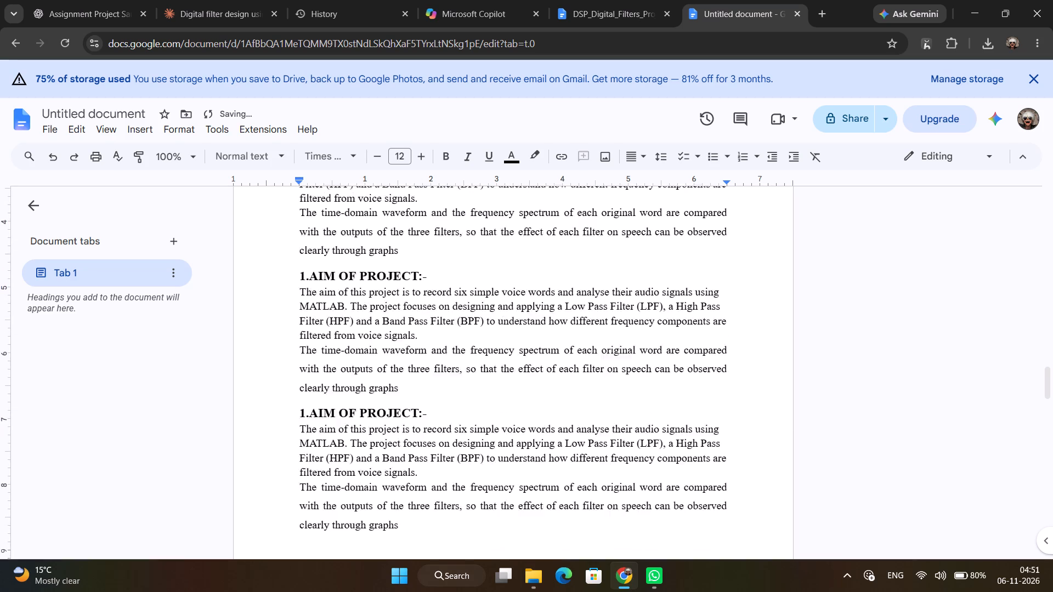
scroll(401, 422, up, 6)
scroll(401, 422, down, 6)
scroll(401, 422, up, 1)
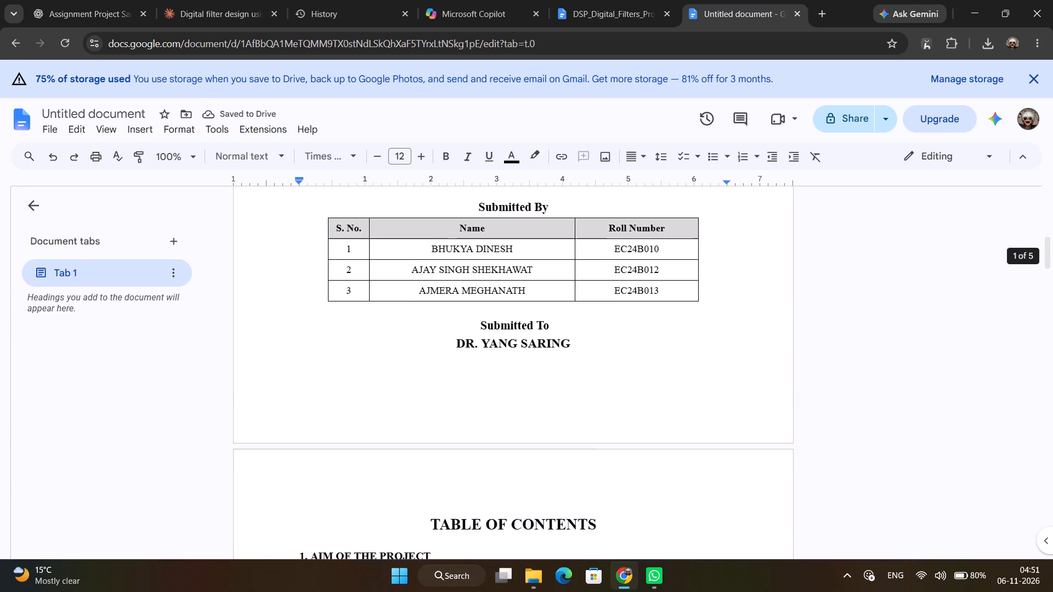
scroll(401, 422, down, 10)
scroll(401, 422, up, 1)
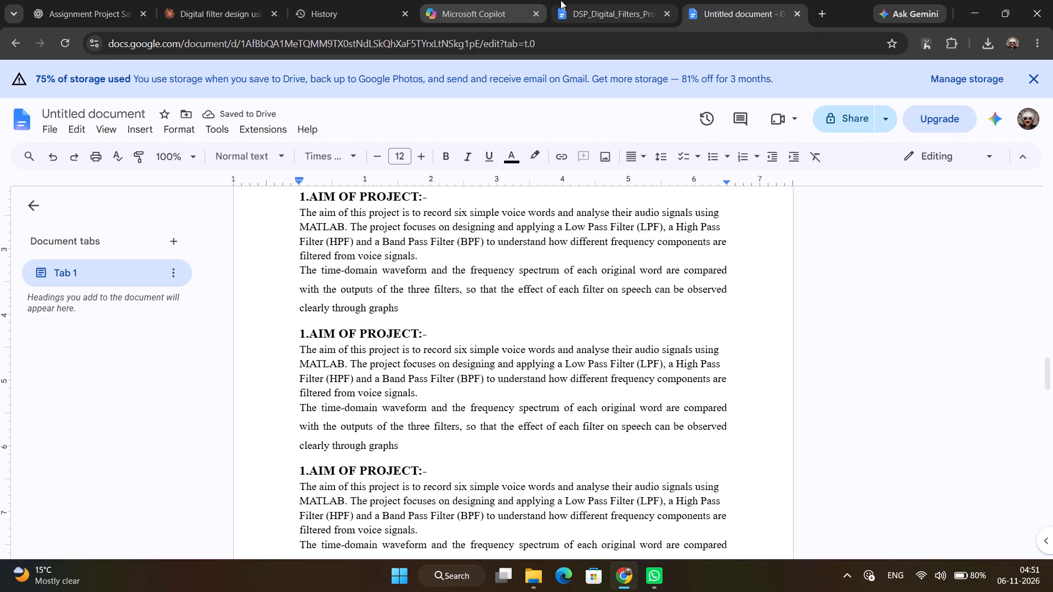
click(427, 332)
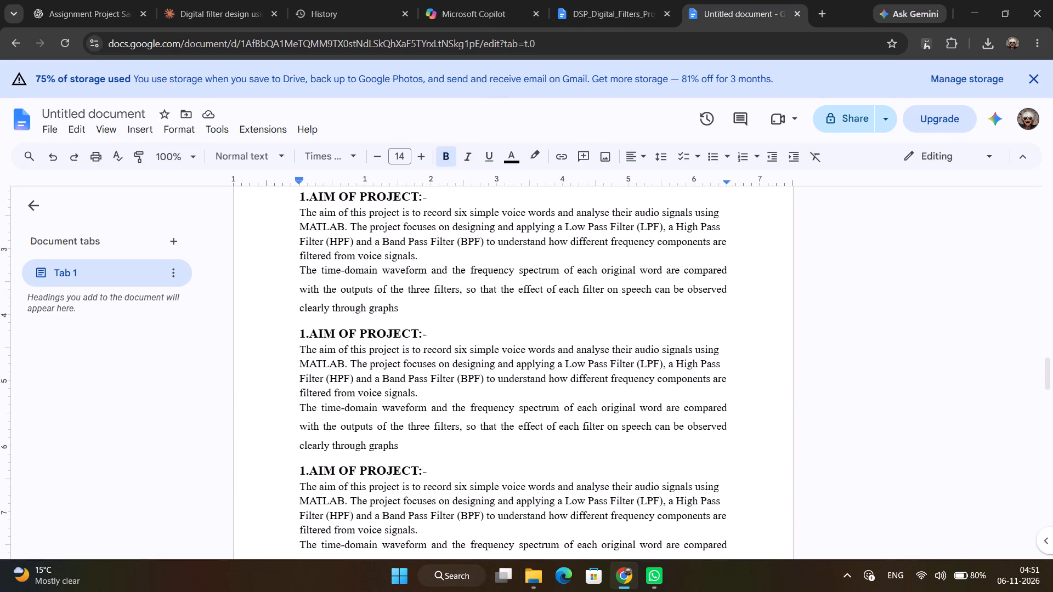
click(420, 332)
key(BackSpace)
key(BackSpace)
key(BackSpace)
key(BackSpace)
key(BackSpace)
key(BackSpace)
key(BackSpace)
key(BackSpace)
key(BackSpace)
key(BackSpace)
key(BackSpace)
key(BackSpace)
key(BackSpace)
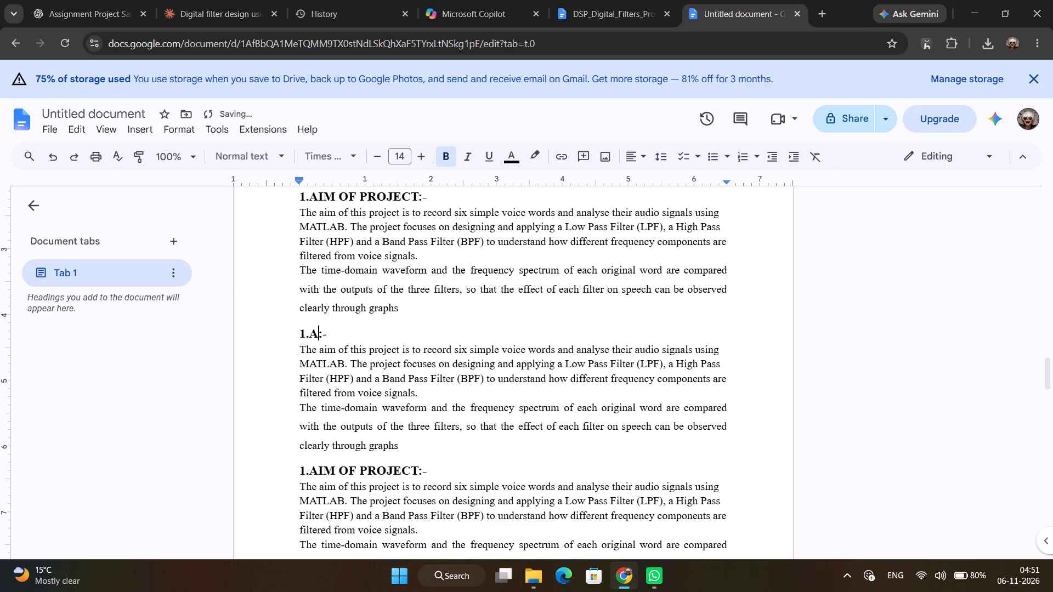
key(BackSpace)
text(INTRO)
key(d)
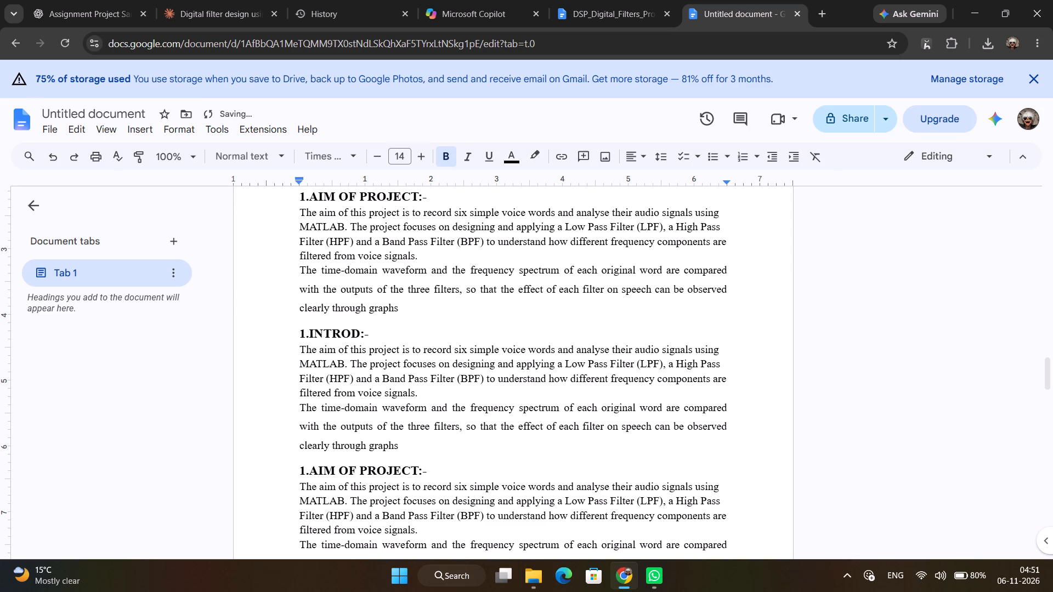
text(ACTION)
Copy the word INTRODACTION over AIM OF PROJECT in the second section's heading, then renumber and correct it to read 2.INTRODUCTION:-.
scroll(429, 386, up, 7)
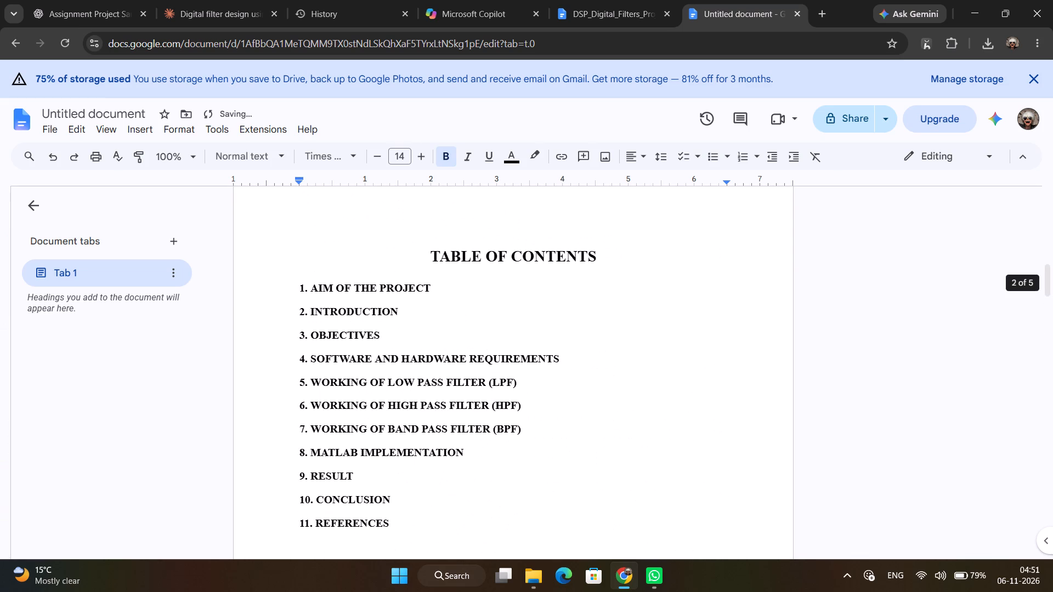
scroll(429, 386, down, 8)
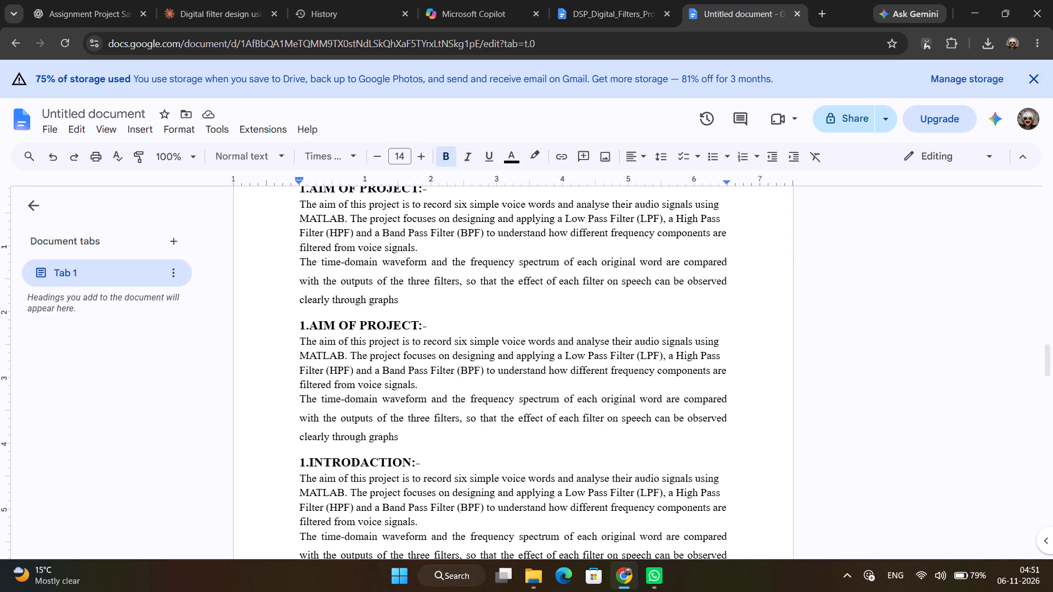
drag(309, 462, 410, 464)
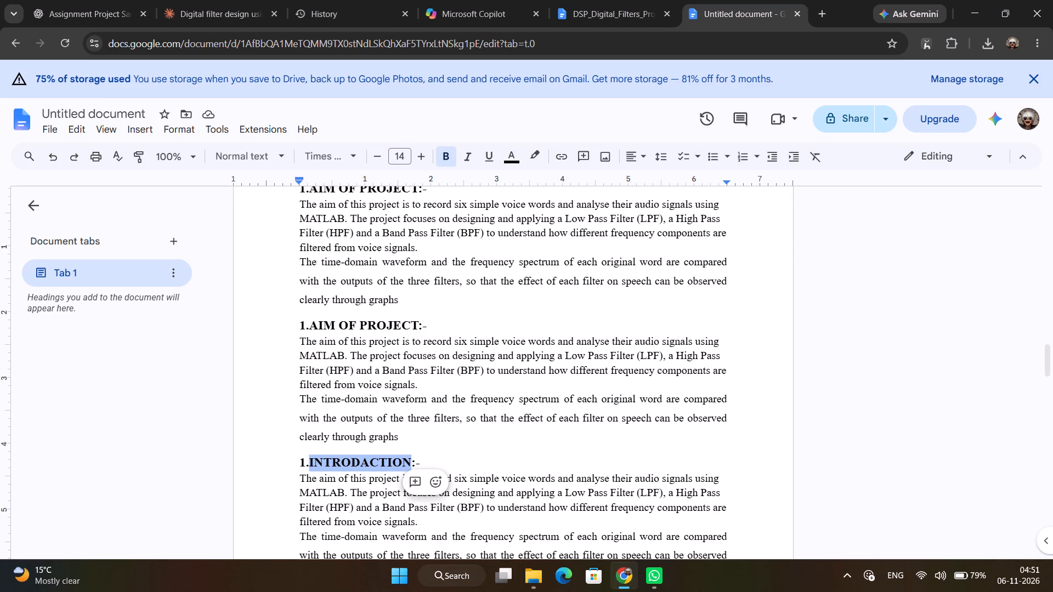
key(ctrl+c)
drag(308, 324, 349, 323)
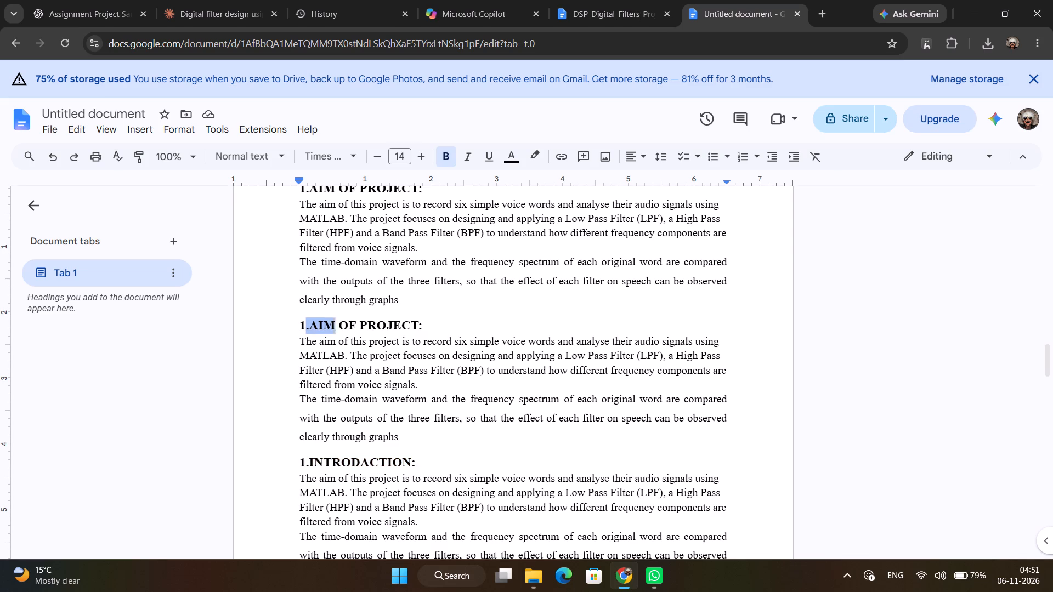
drag(349, 323, 417, 326)
key(ctrl+v)
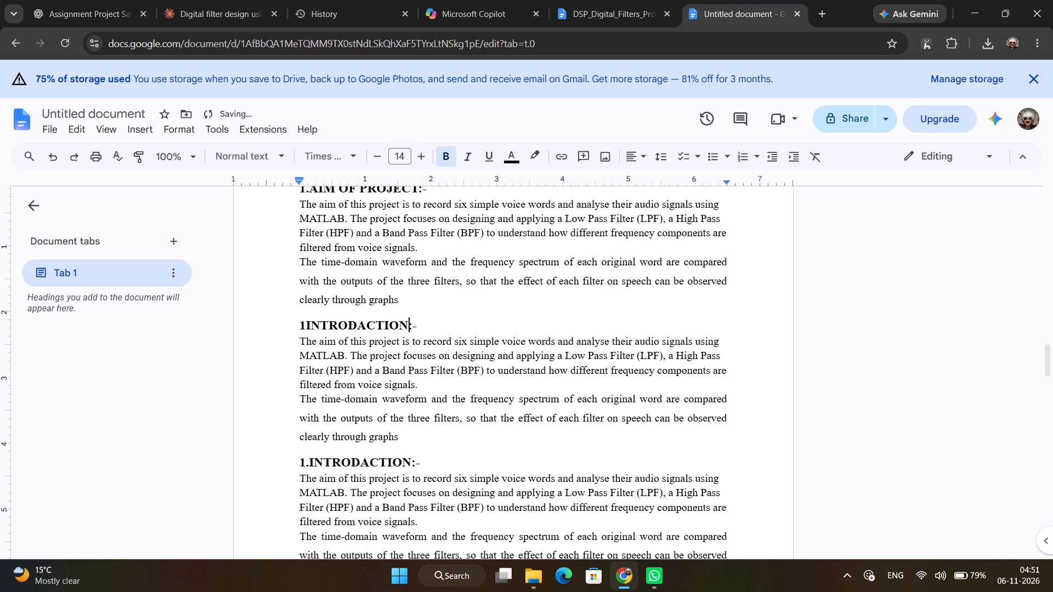
click(303, 326)
key(Right)
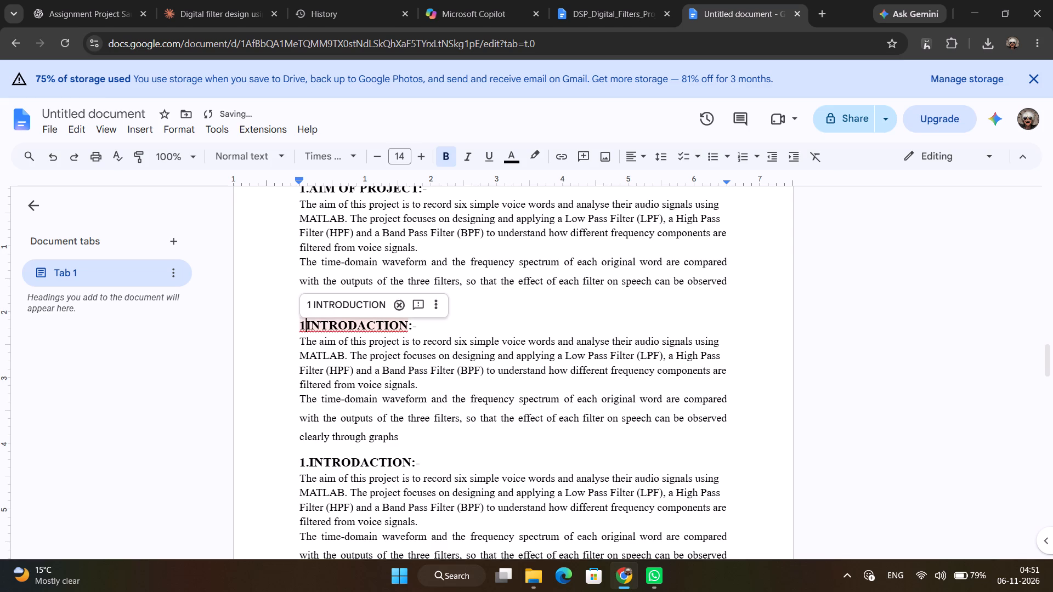
key(BackSpace)
text(2.)
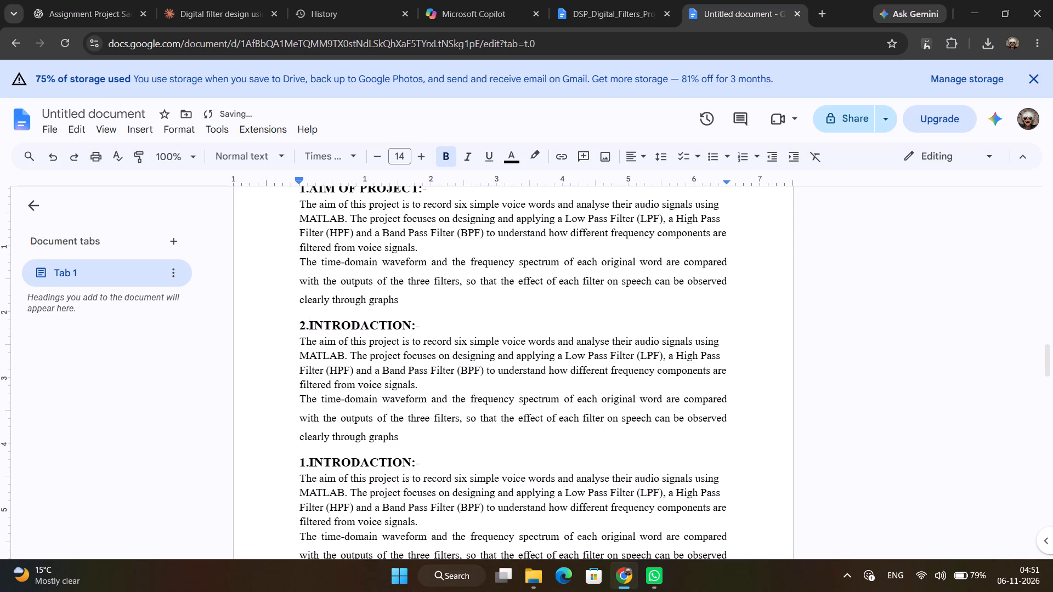
click(367, 325)
key(BackSpace)
key(u)
scroll(367, 325, up, 1)
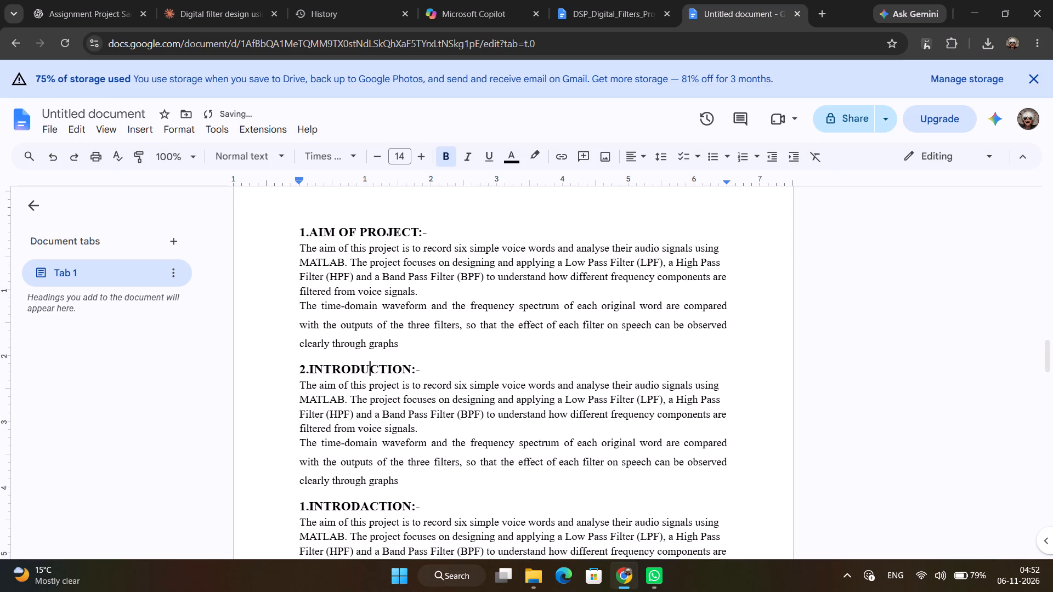
click(605, 0)
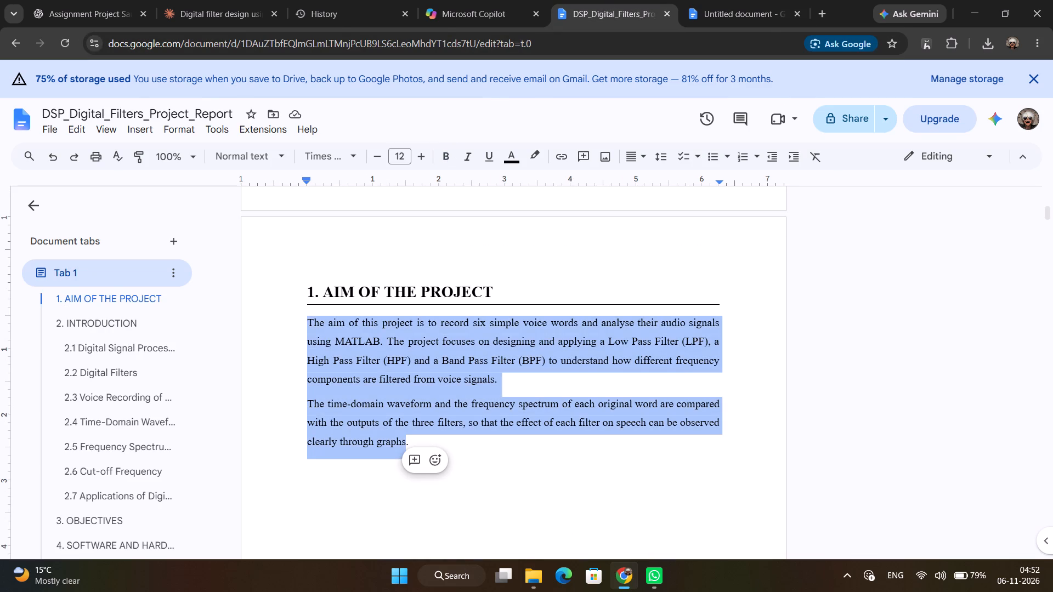
scroll(468, 359, down, 8)
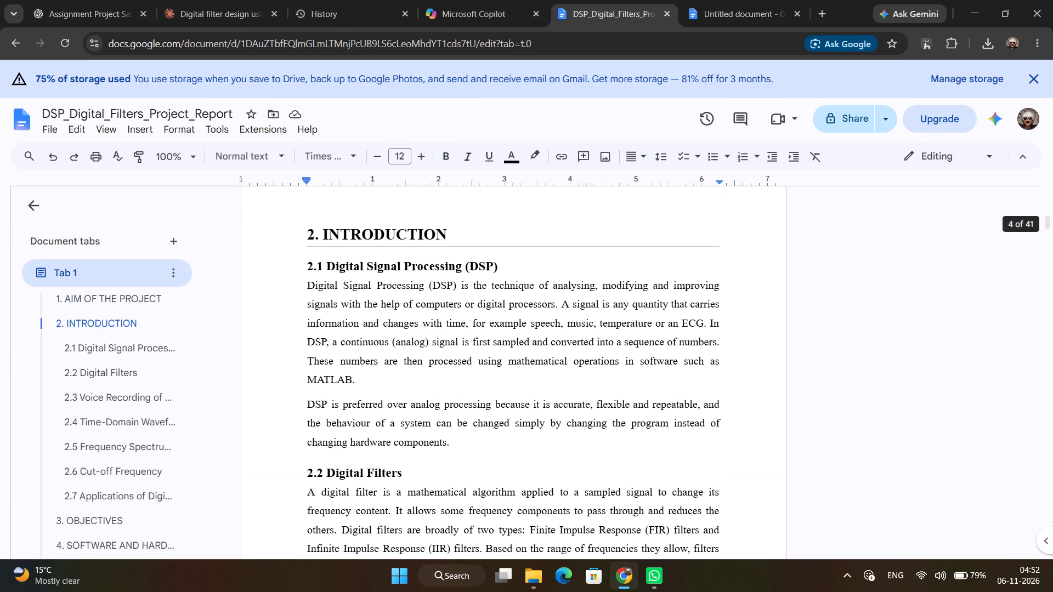
scroll(468, 359, down, 2)
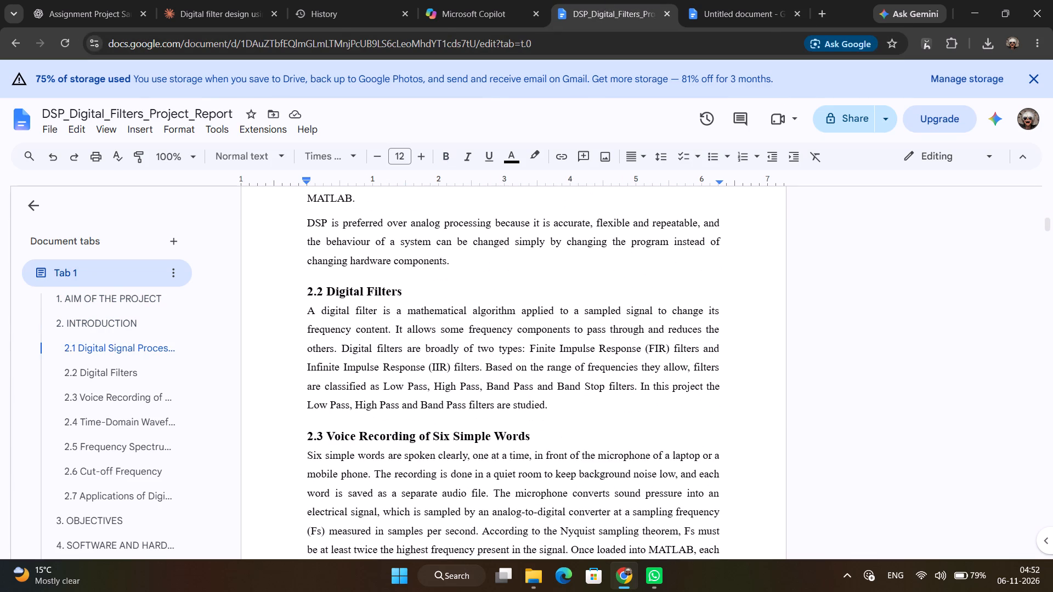
scroll(468, 359, down, 1)
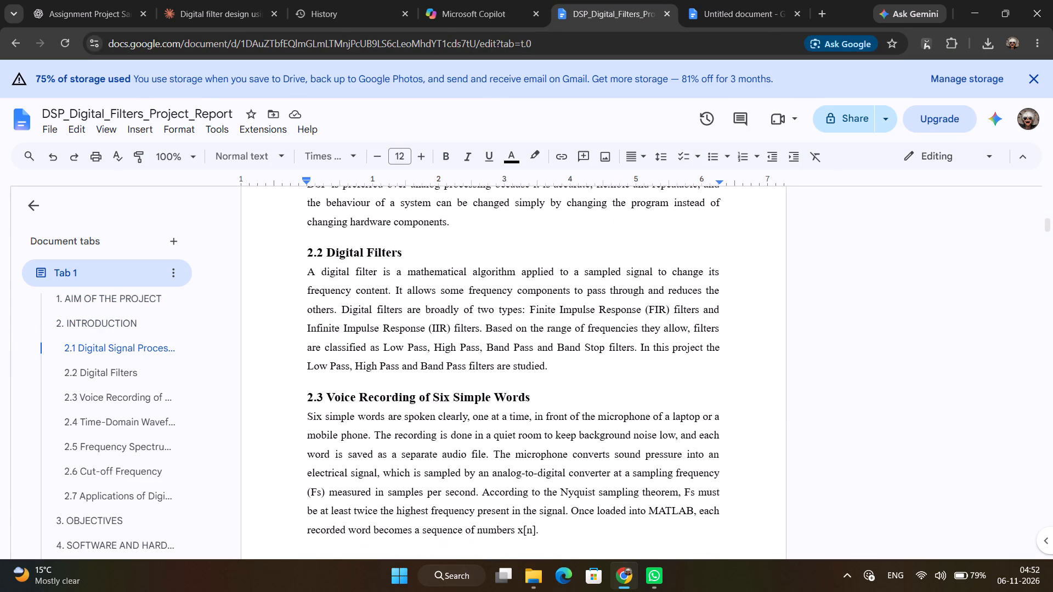
scroll(468, 359, up, 3)
scroll(468, 359, down, 3)
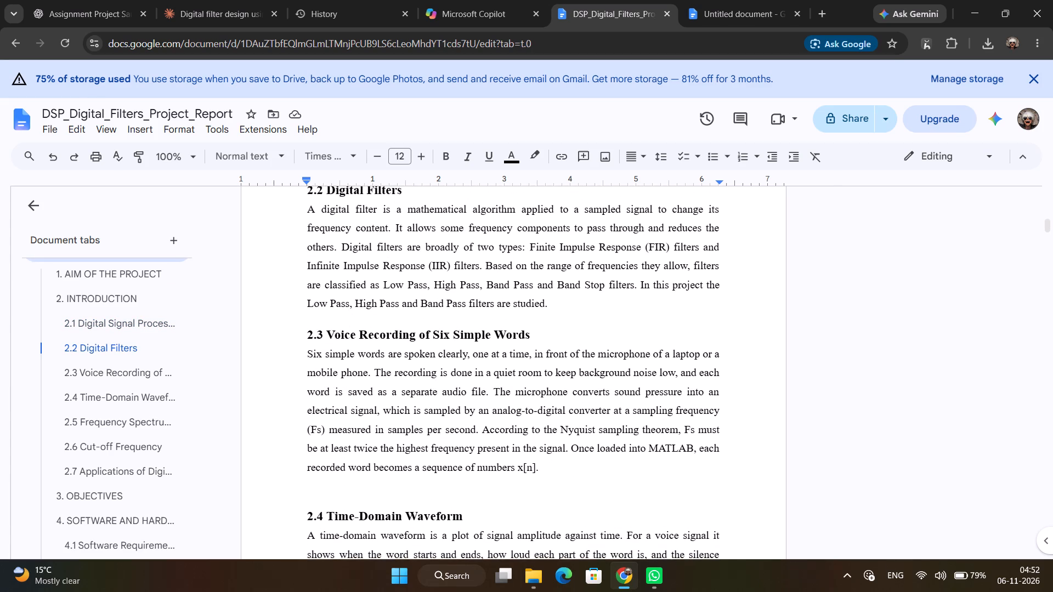
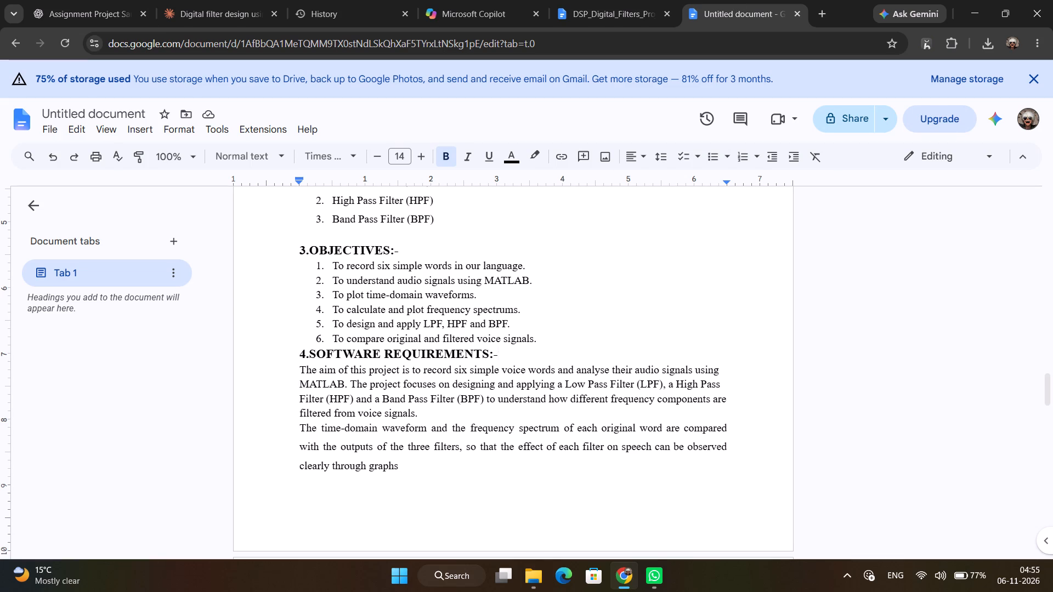
drag(299, 371, 399, 464)
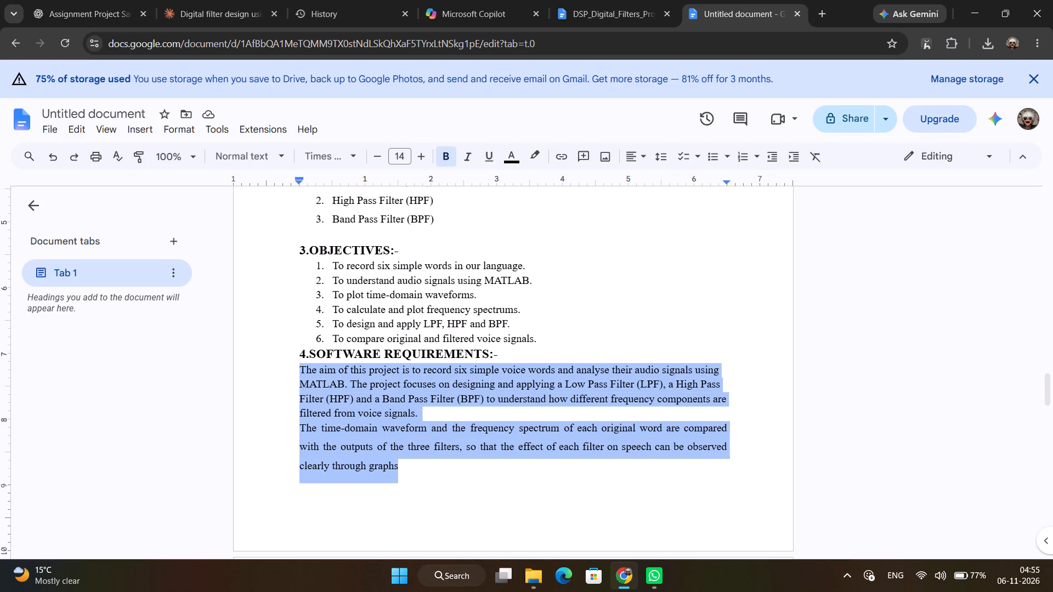
drag(399, 464, 400, 466)
key(ctrl+v)
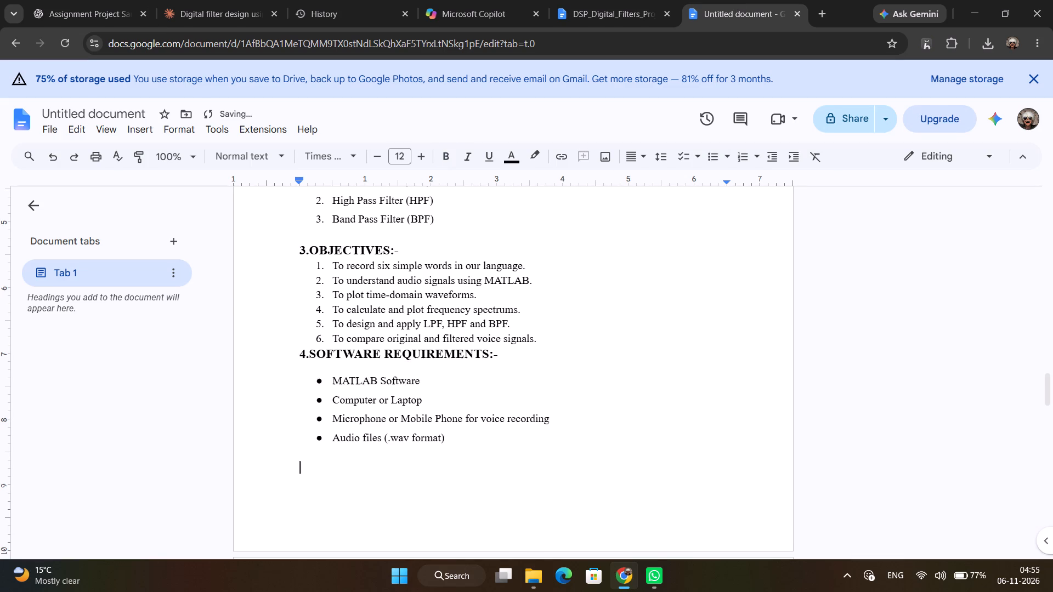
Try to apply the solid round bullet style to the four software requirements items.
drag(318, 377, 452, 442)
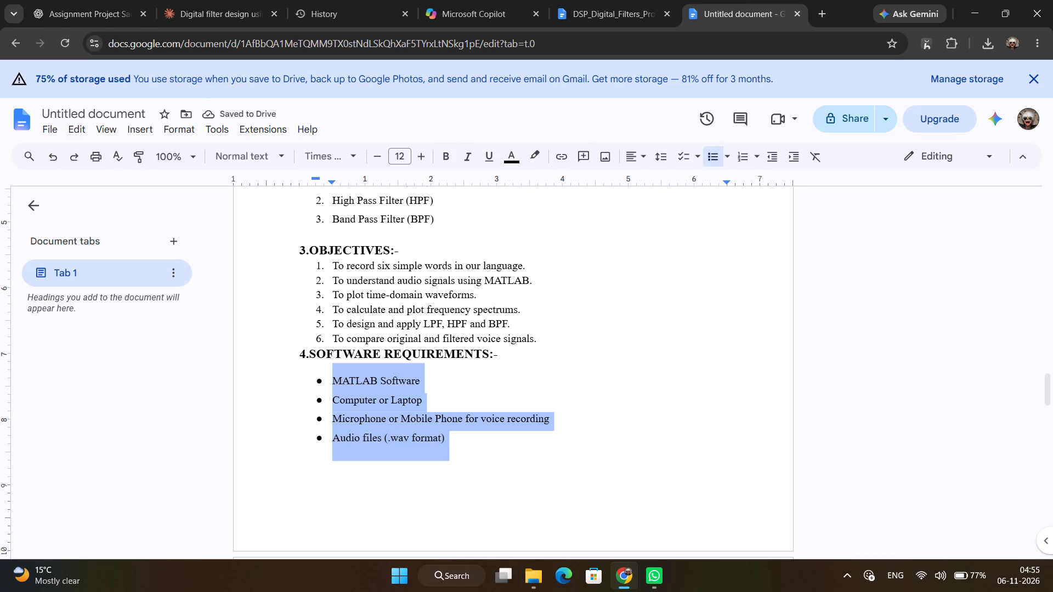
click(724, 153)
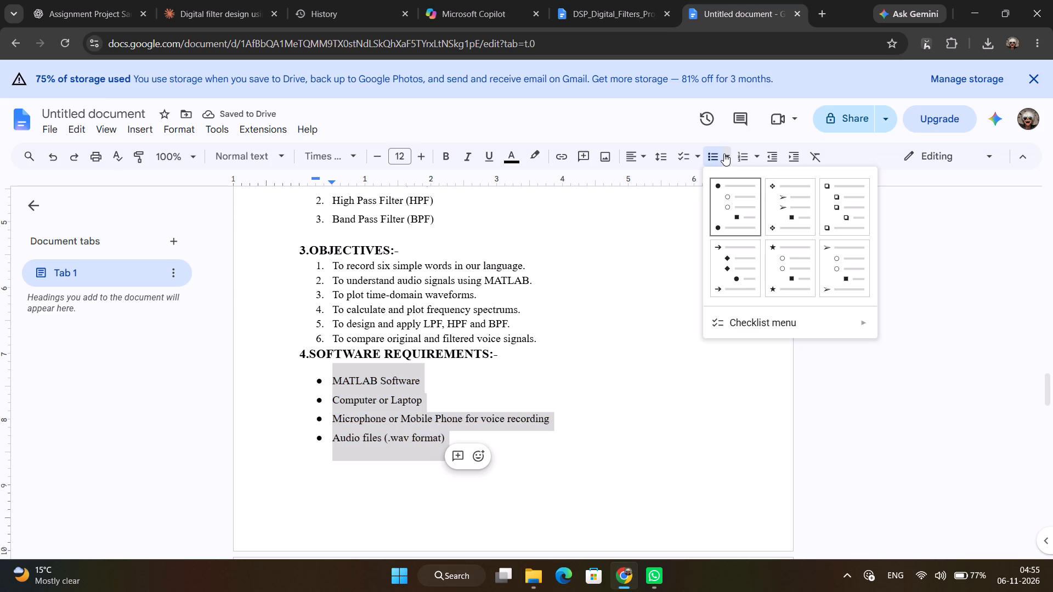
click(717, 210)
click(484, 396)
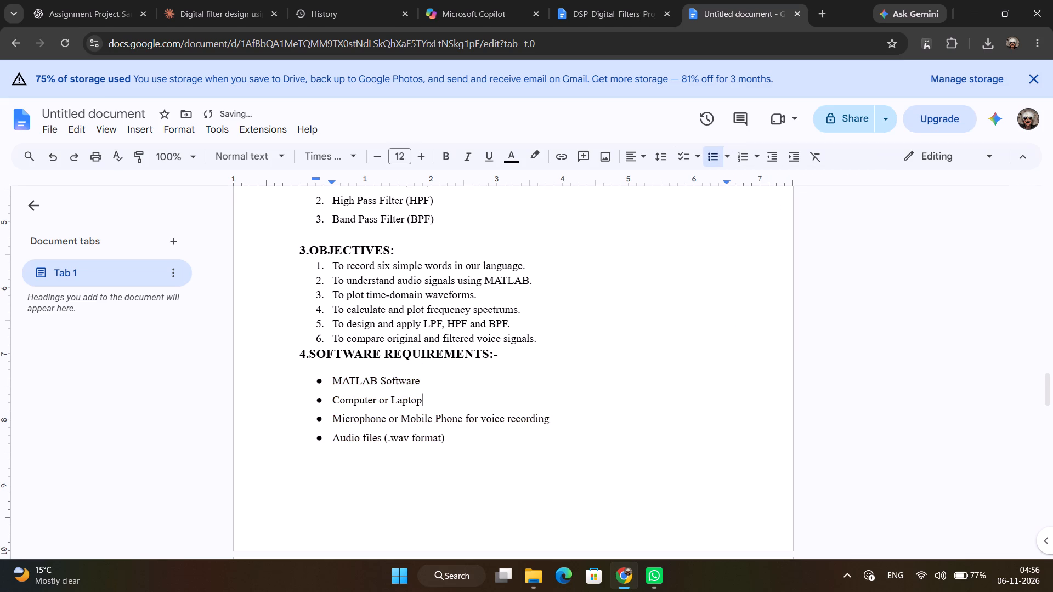
Remove the bullets and extra spacing from MATLAB Software and Computer or Laptop, keeping each on its own line beneath heading 4.
scroll(343, 363, up, 2)
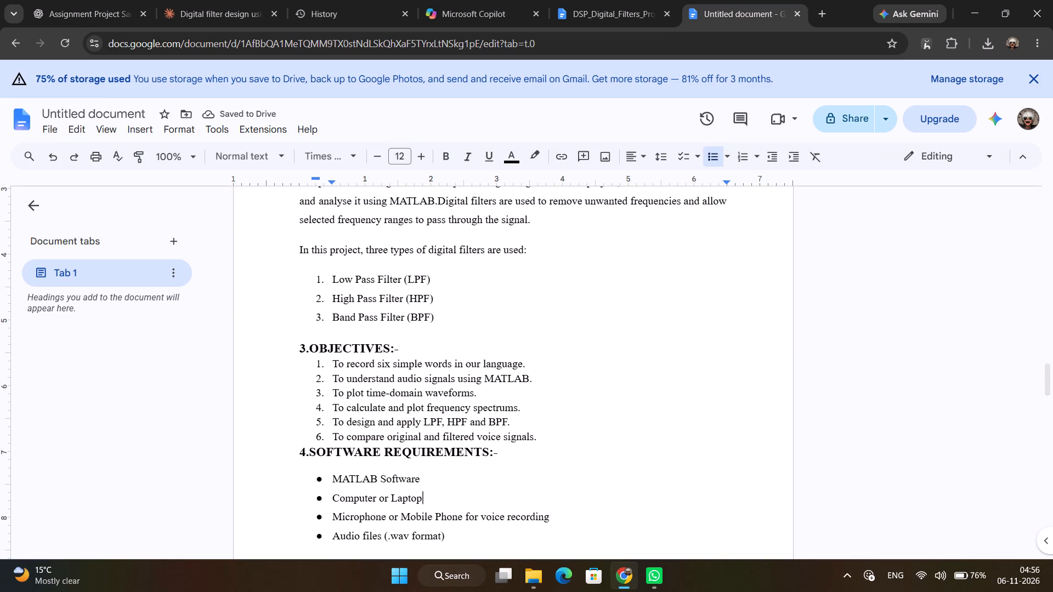
click(331, 470)
key(BackSpace)
key(BackSpace)
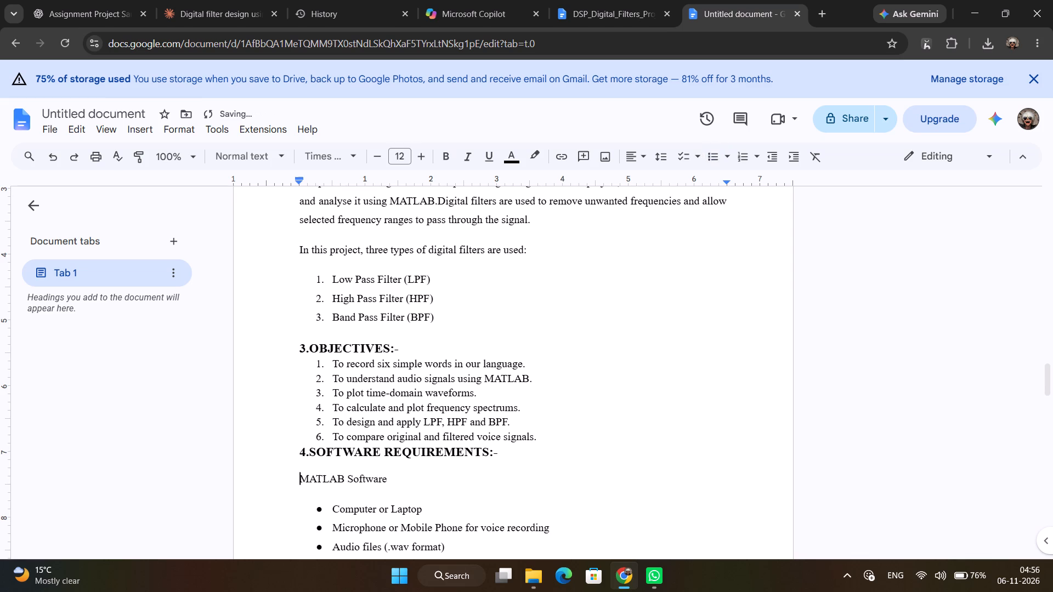
key(BackSpace)
key(Return)
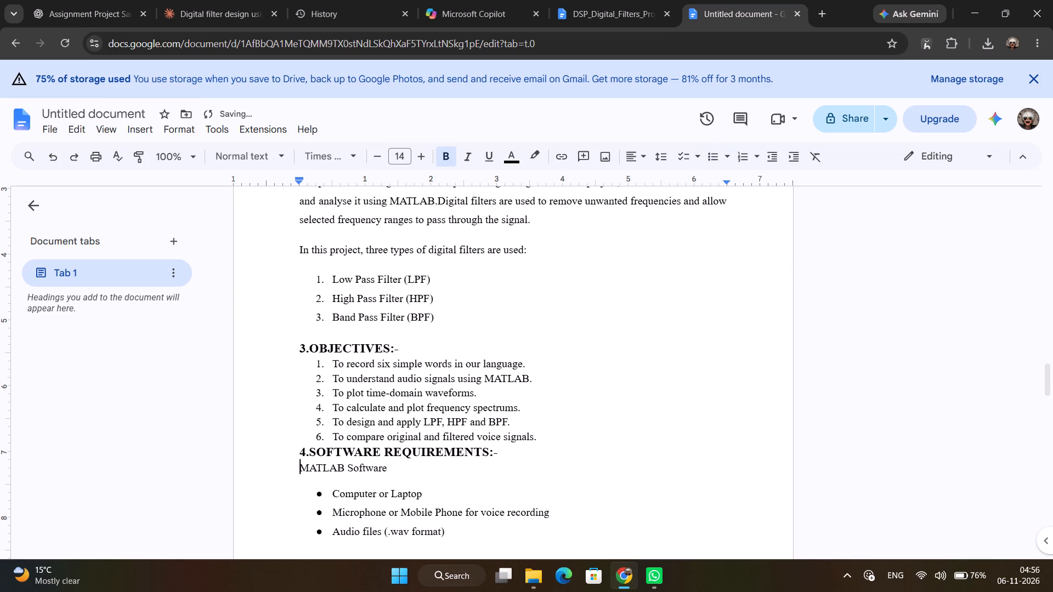
click(330, 493)
key(BackSpace)
key(BackSpace)
key(BackSpace)
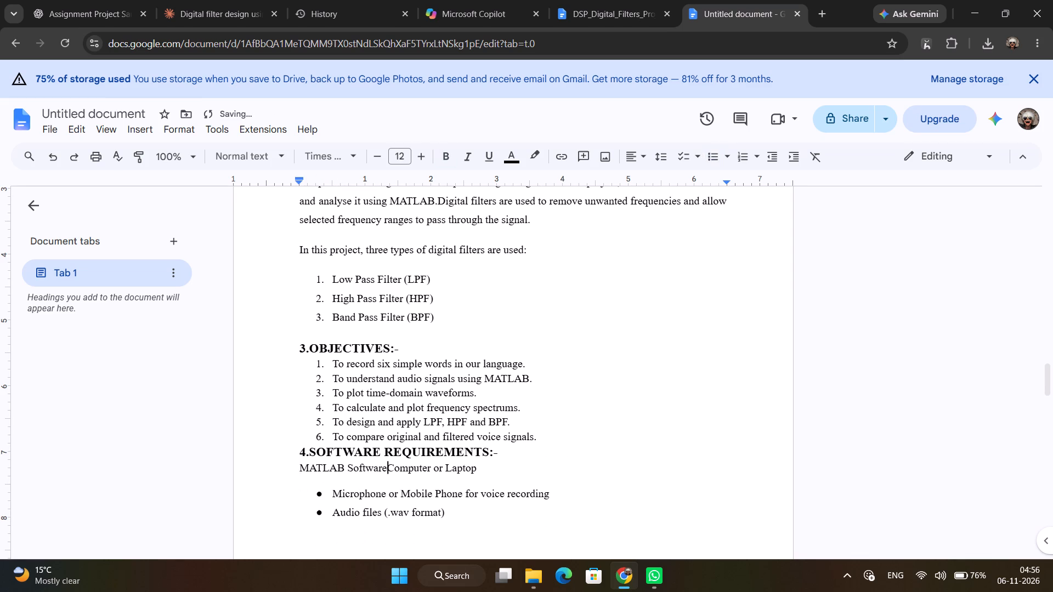
key(Return)
Remove the bullets and extra spacing from the Microphone or Mobile Phone and Audio files items, keeping each on its own line.
click(335, 509)
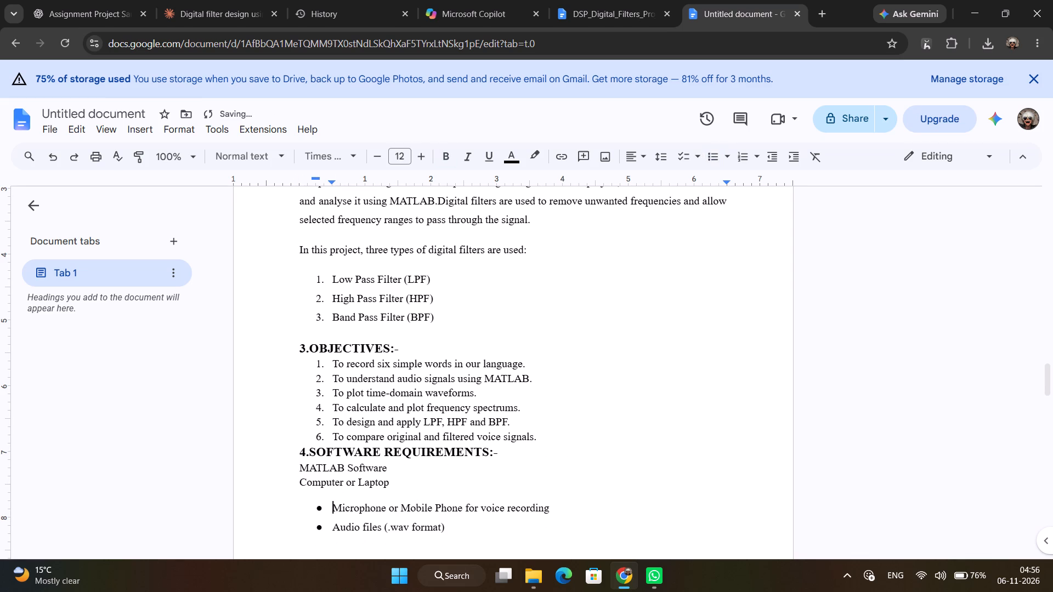
key(BackSpace)
key(BackSpace)
key(BackSpace)
key(Return)
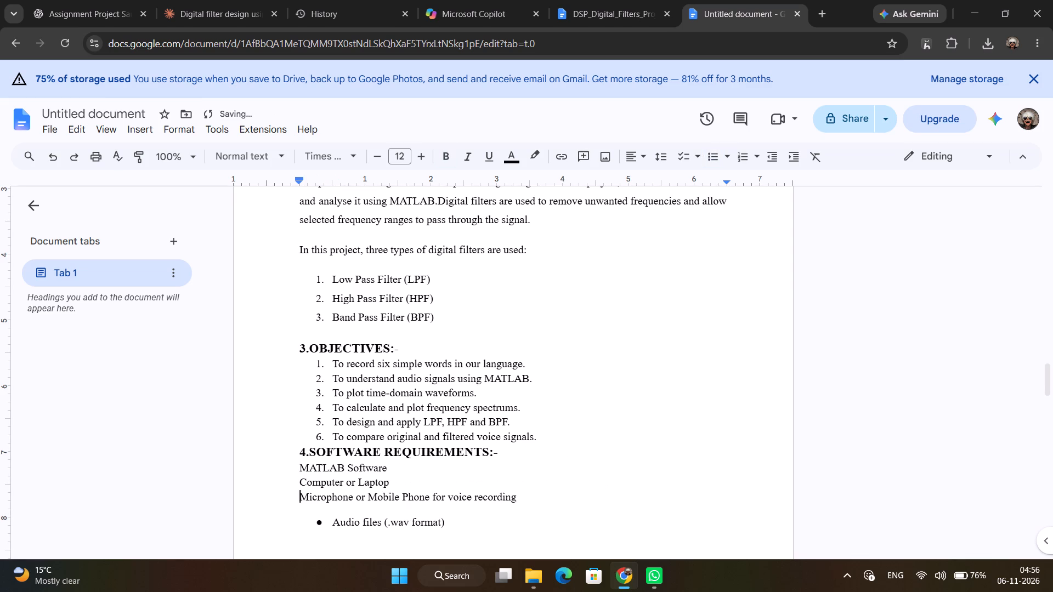
click(333, 523)
key(BackSpace)
key(BackSpace)
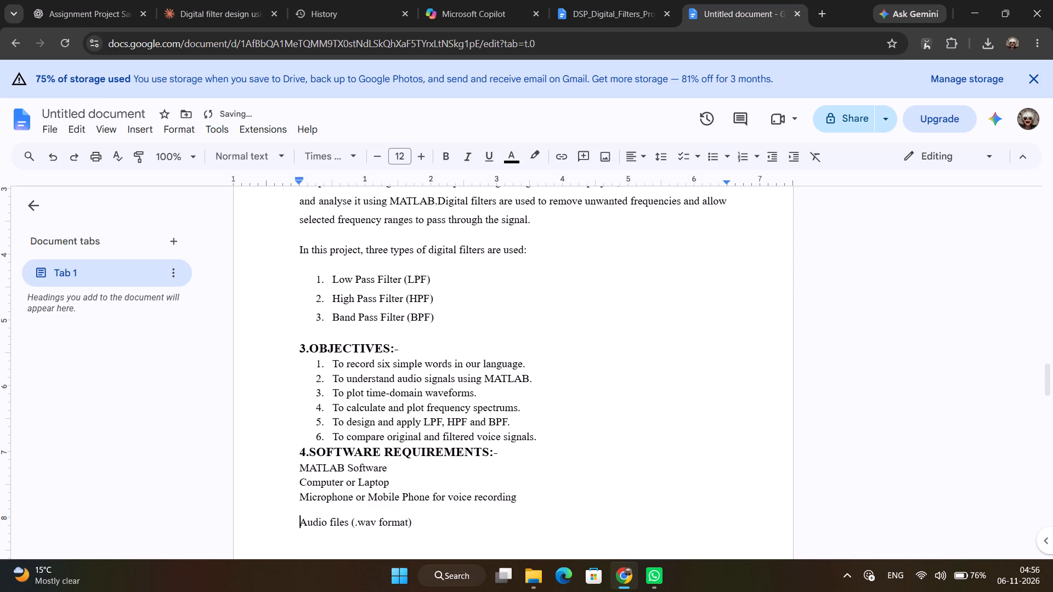
key(BackSpace)
key(Return)
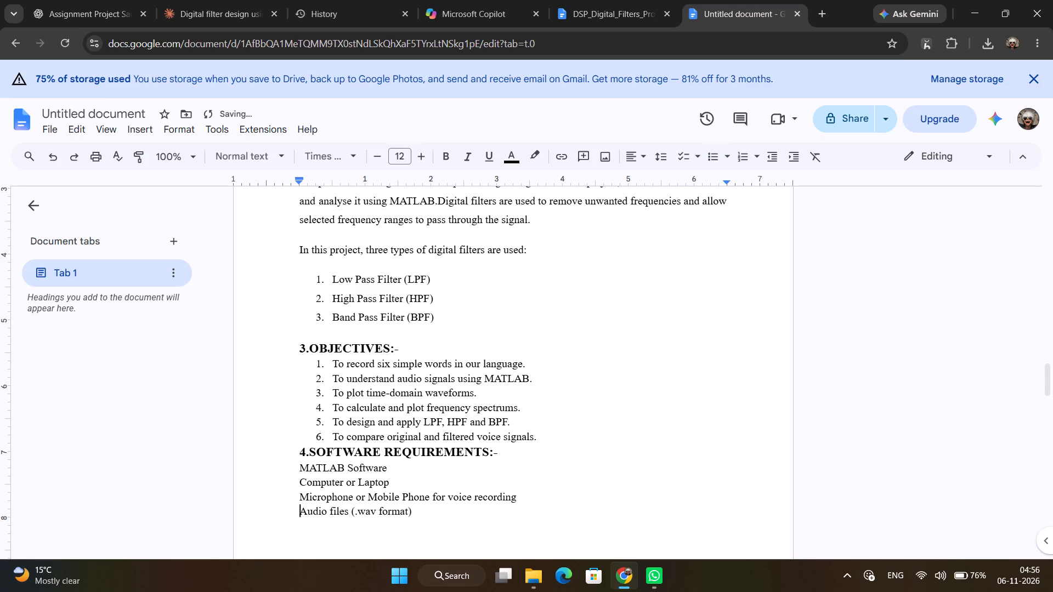
Format the four tightened software requirements lines as a bulleted list.
drag(302, 464, 422, 509)
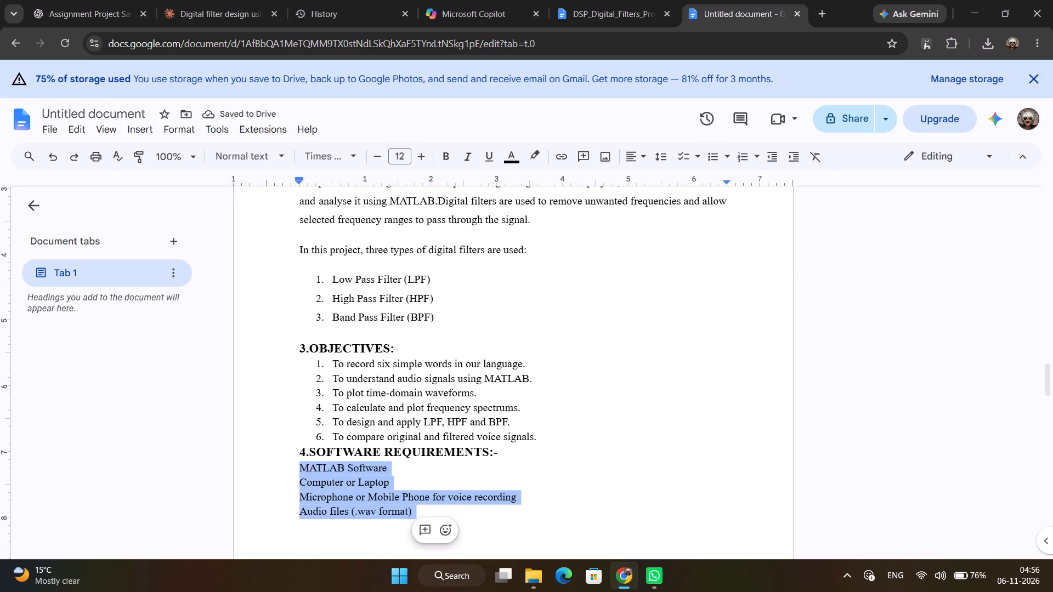
click(709, 157)
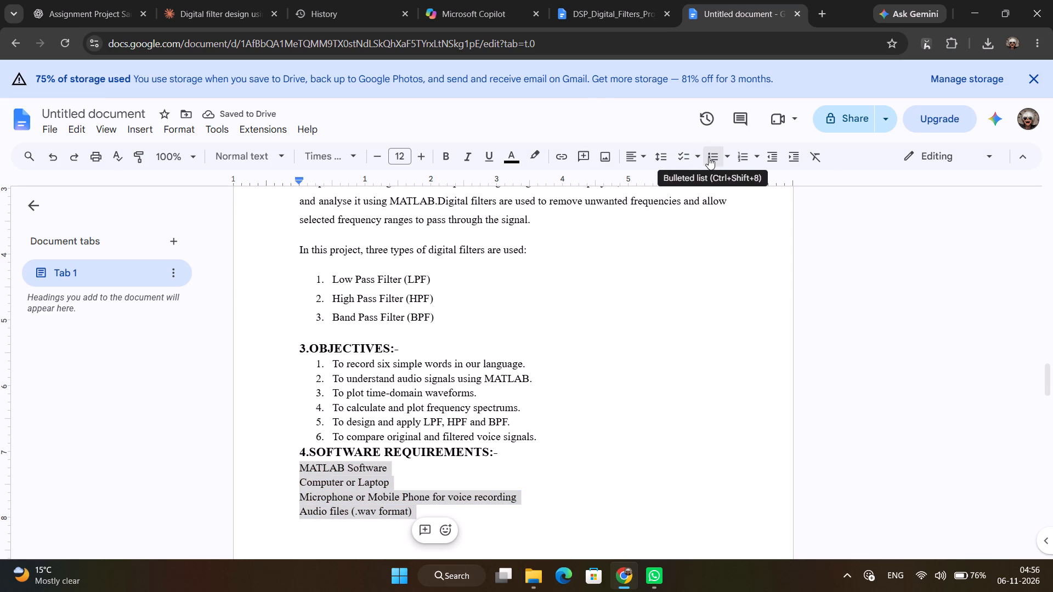
scroll(423, 467, down, 1)
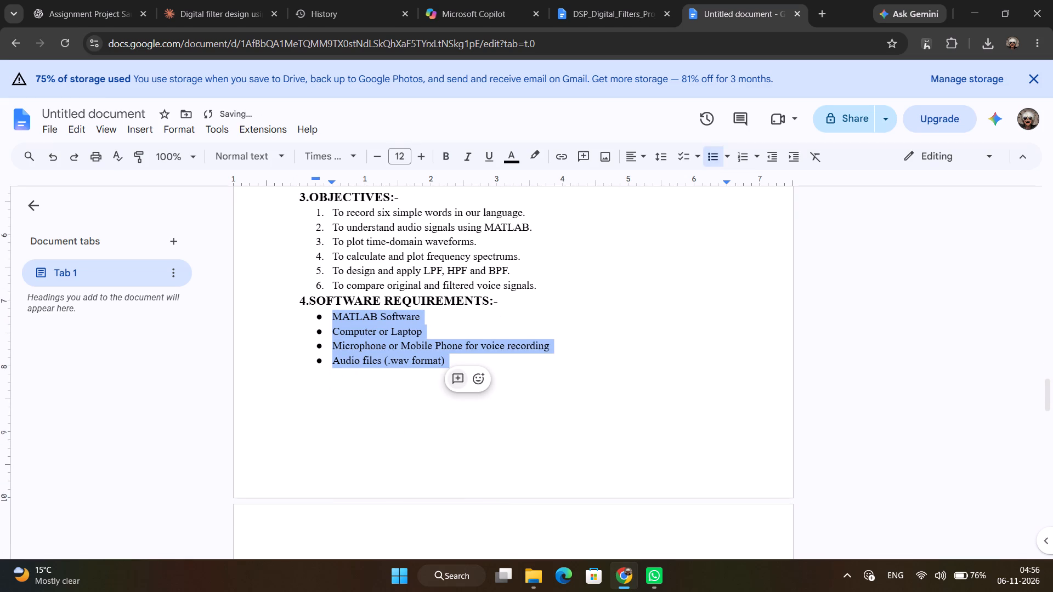
click(537, 361)
End the Aim of Project text with a full stop after graphs and add a blank line above 2.INTRODUCTION.
scroll(537, 361, up, 6)
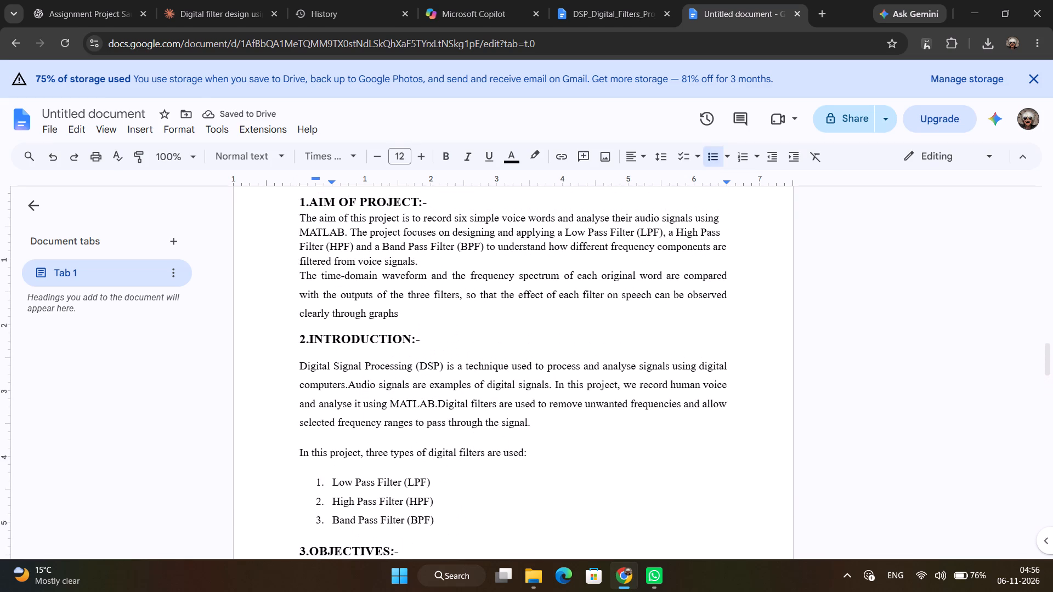
scroll(537, 361, up, 1)
click(424, 383)
key(period)
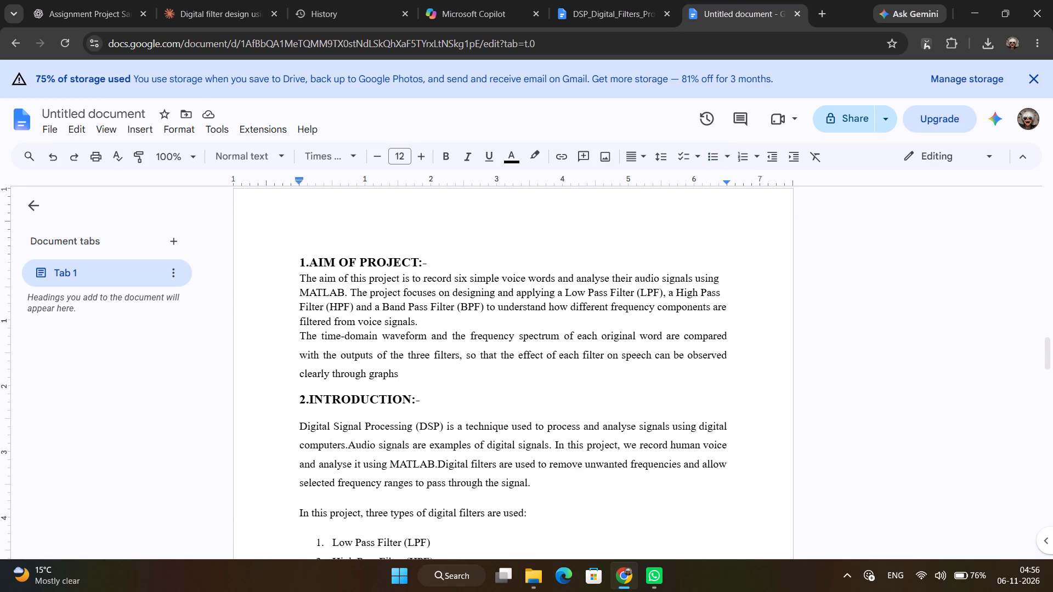
key(Return)
Rejoin and re-break the first Introduction paragraph below its heading to close the gap and tighten its line spacing.
scroll(424, 383, down, 2)
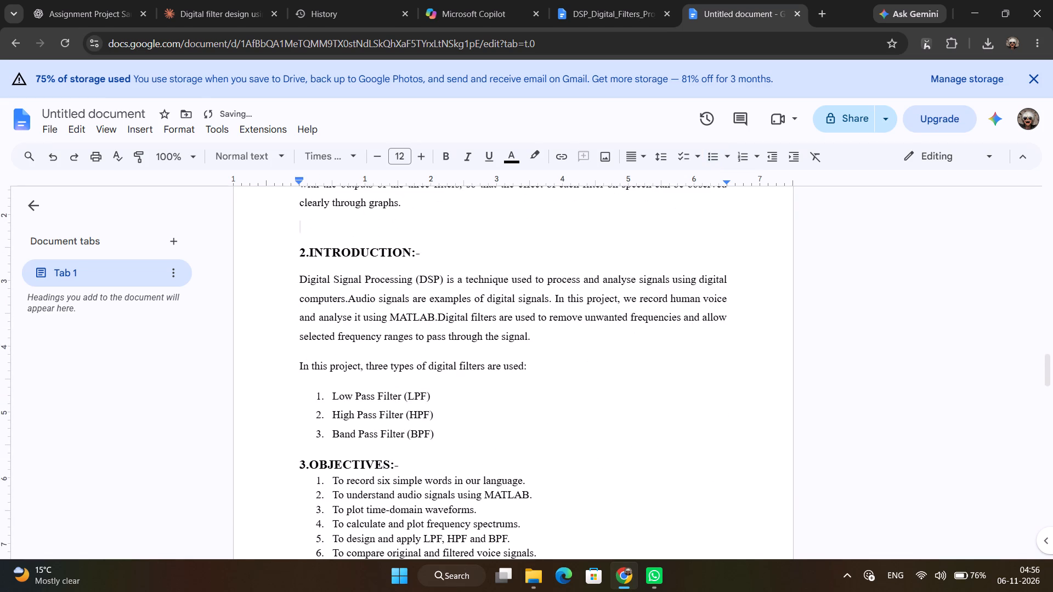
scroll(424, 383, up, 1)
scroll(424, 383, down, 1)
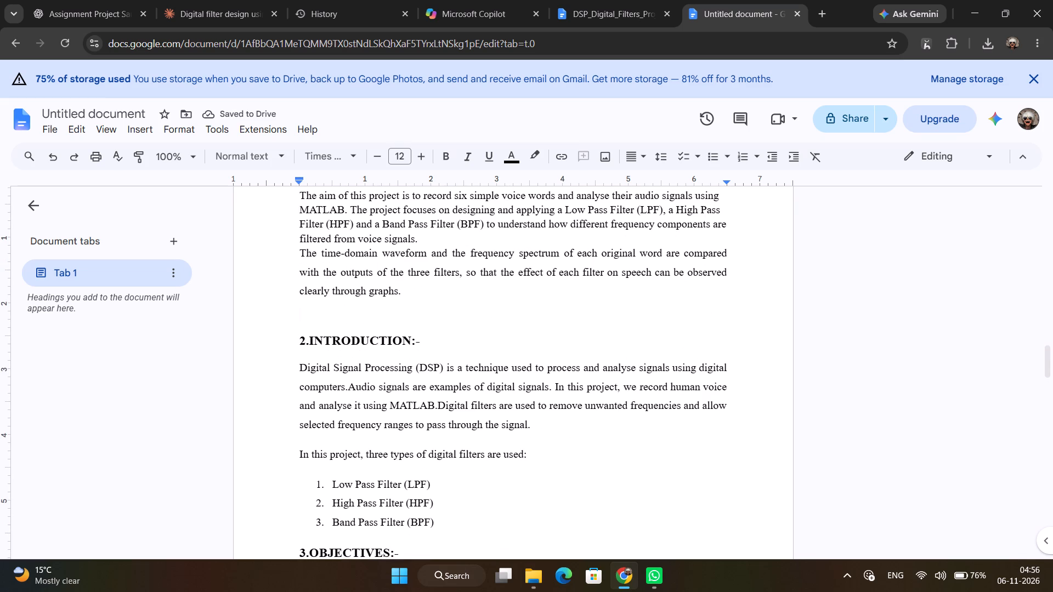
click(305, 371)
key(Left)
key(BackSpace)
key(Return)
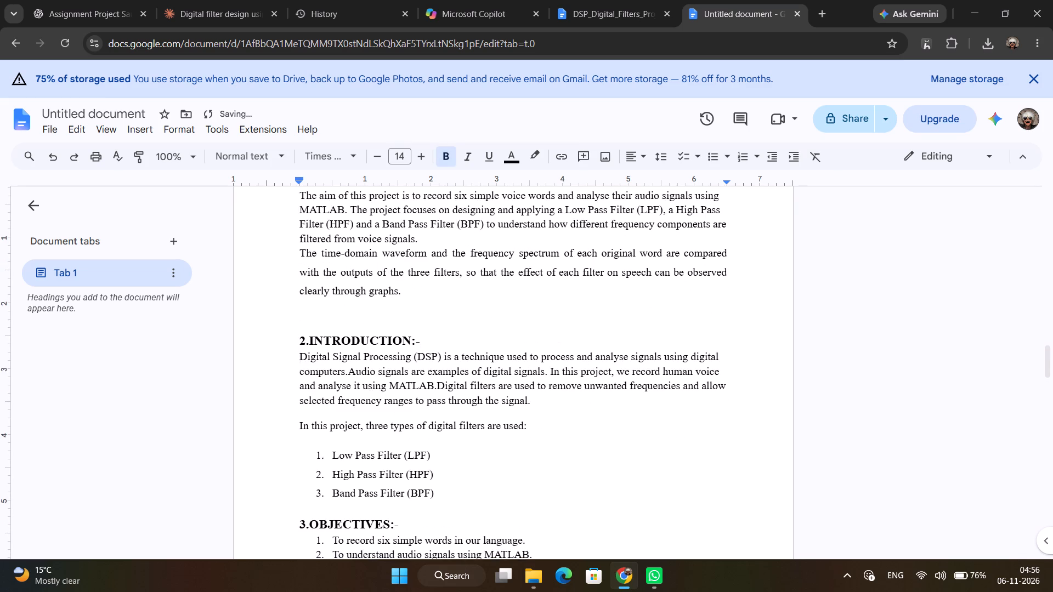
Close the gap above the line In this project, three types of digital filters are used, keeping it on its own line.
click(296, 428)
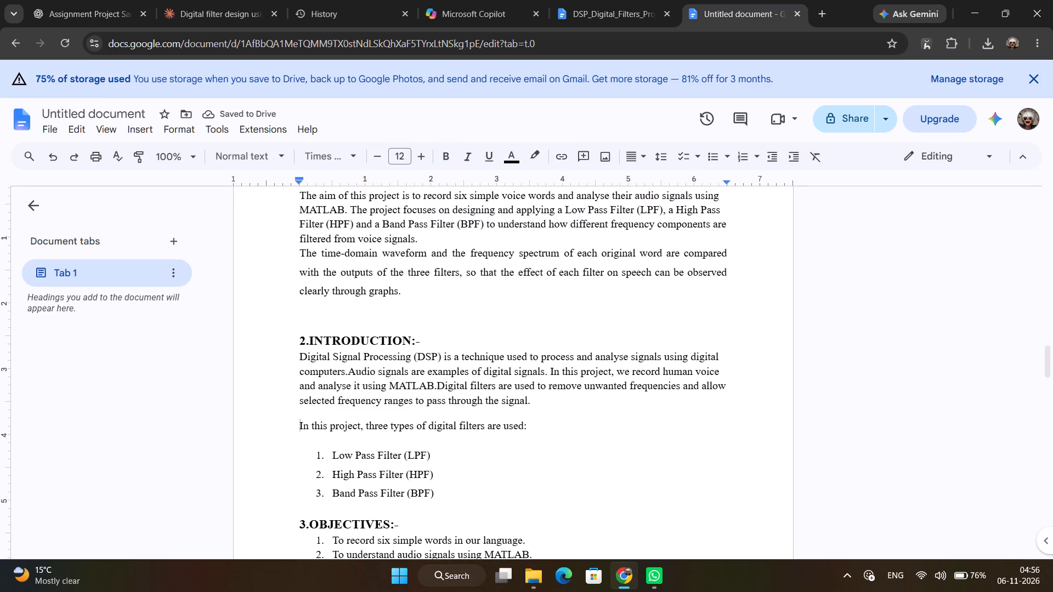
key(BackSpace)
key(Return)
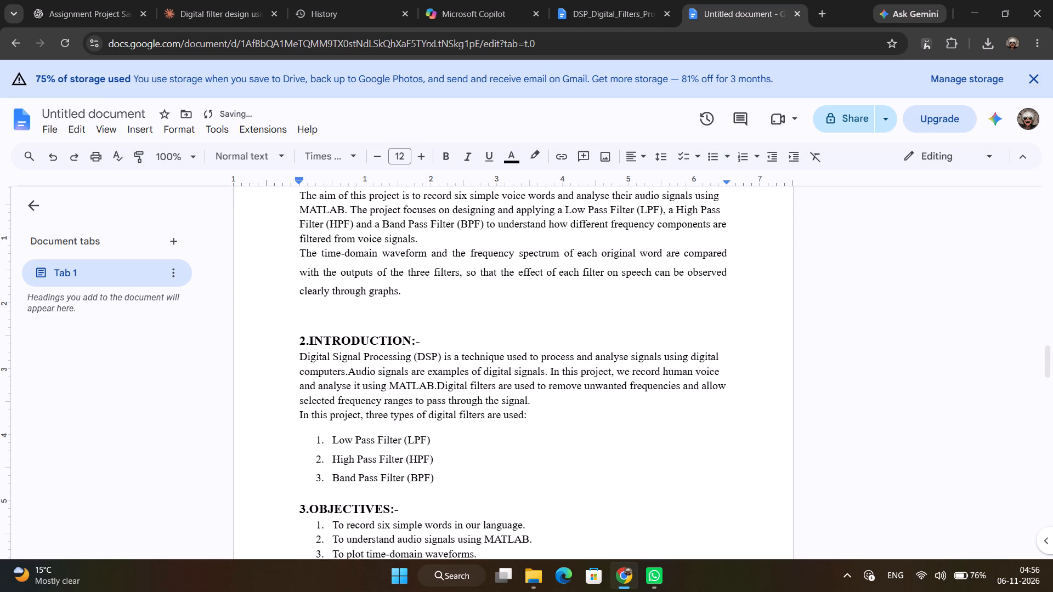
Rejoin and re-break the second Aim of Project paragraph, starting The time-domain waveform, to tighten its line spacing.
scroll(316, 460, up, 1)
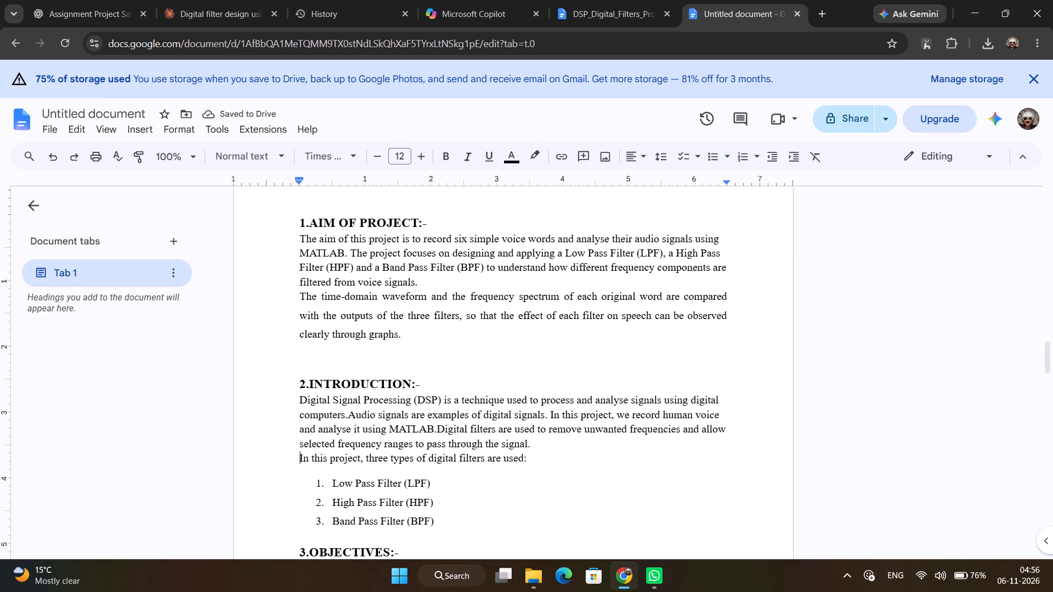
click(301, 296)
key(equal)
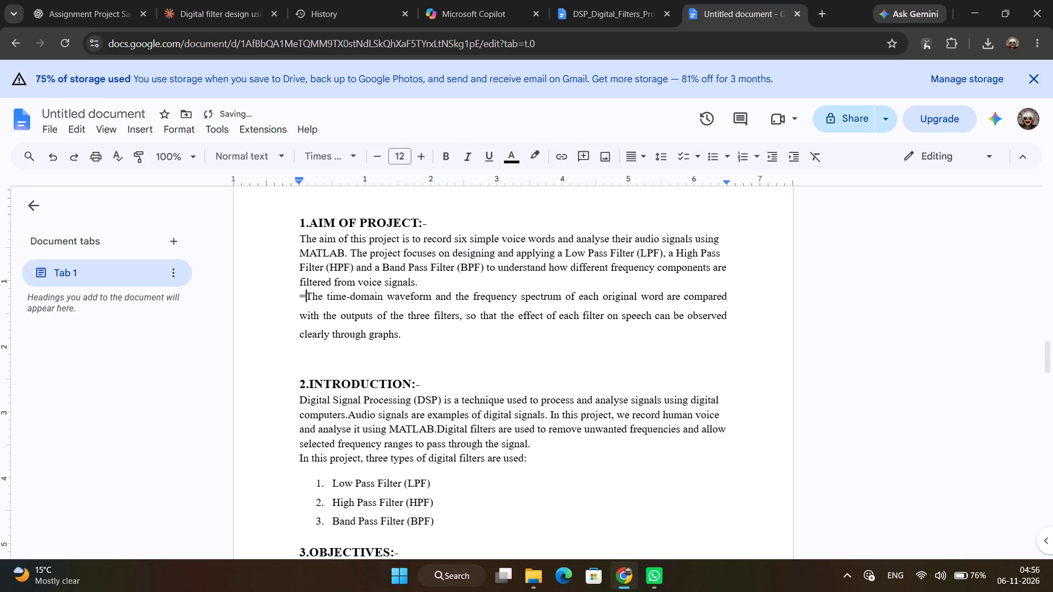
key(BackSpace)
key(BackSpace)
key(Return)
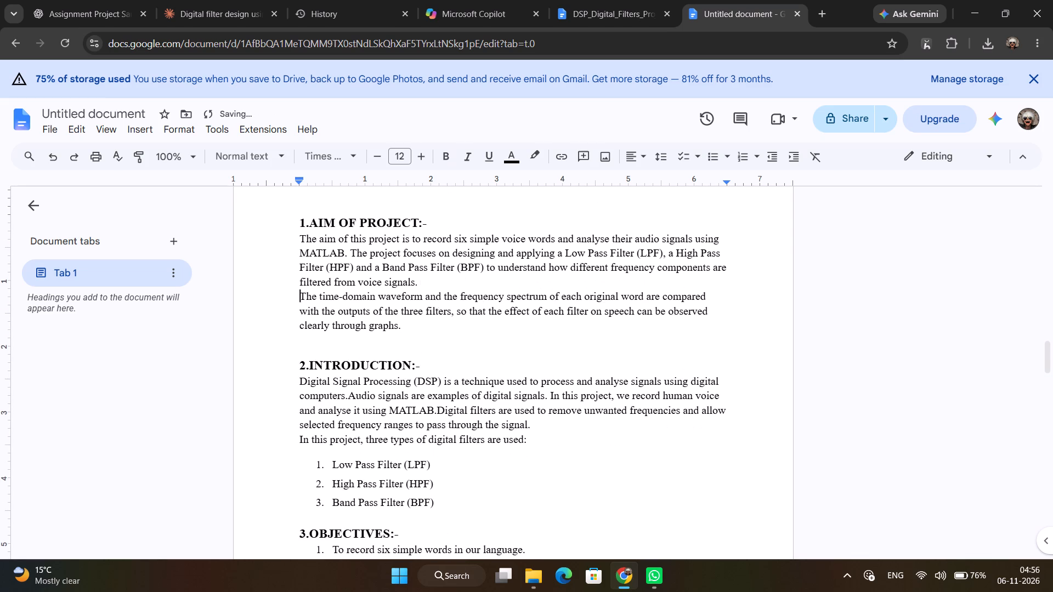
Add a blank line between the sixth objective and the 4.SOFTWARE REQUIREMENTS heading, without a list number.
scroll(301, 296, down, 1)
scroll(322, 377, up, 1)
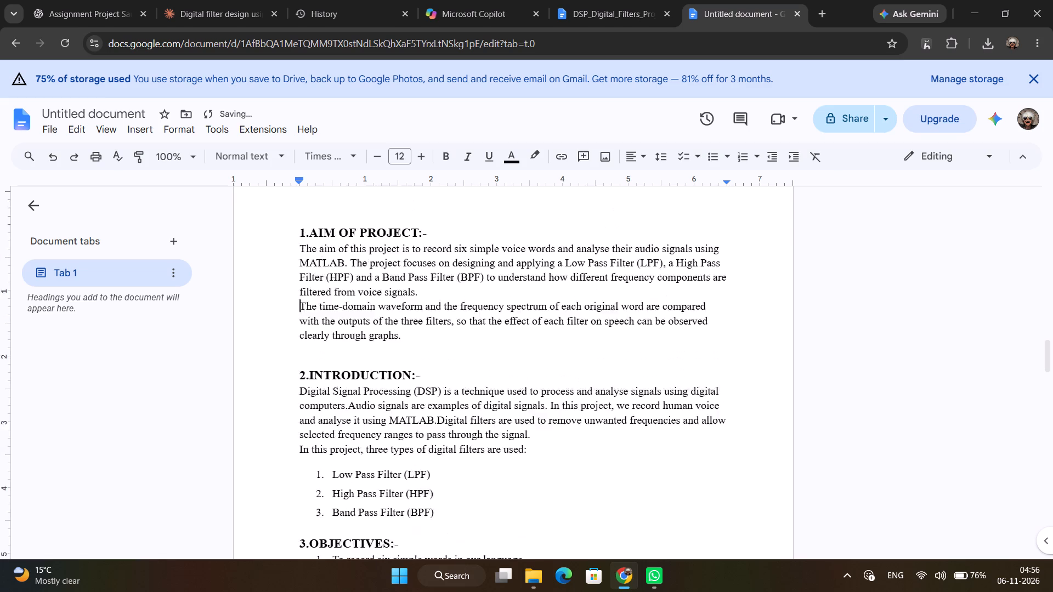
scroll(322, 377, up, 1)
scroll(322, 377, down, 4)
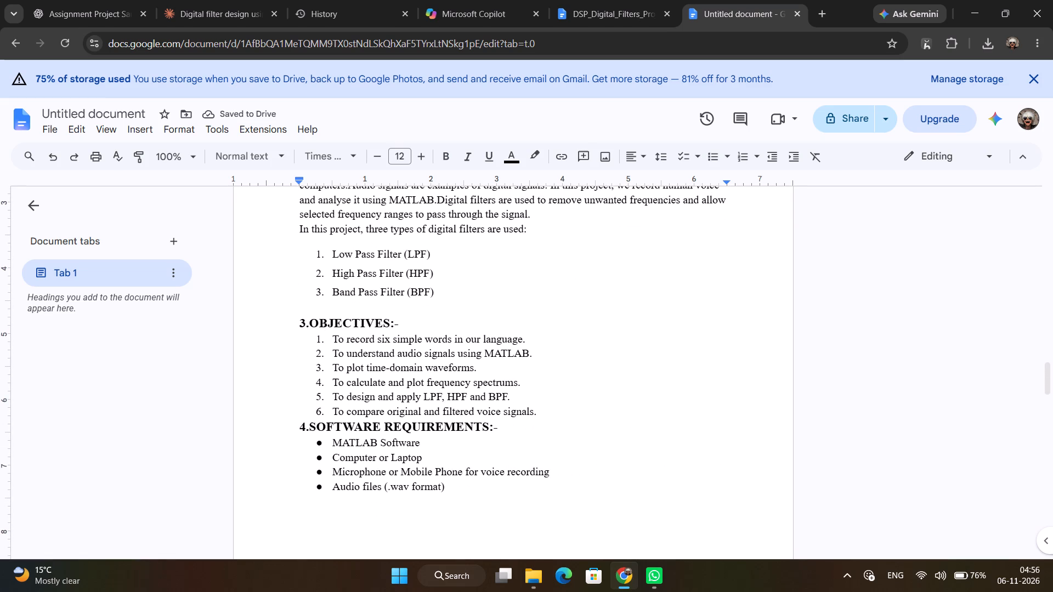
scroll(336, 269, down, 2)
scroll(336, 269, up, 1)
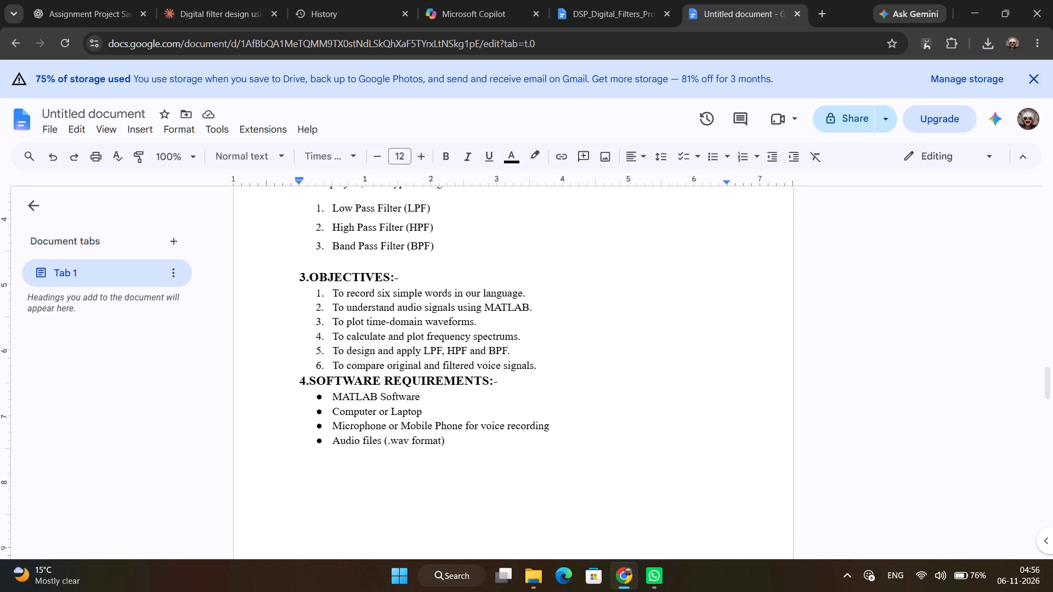
scroll(336, 269, up, 1)
scroll(335, 339, up, 1)
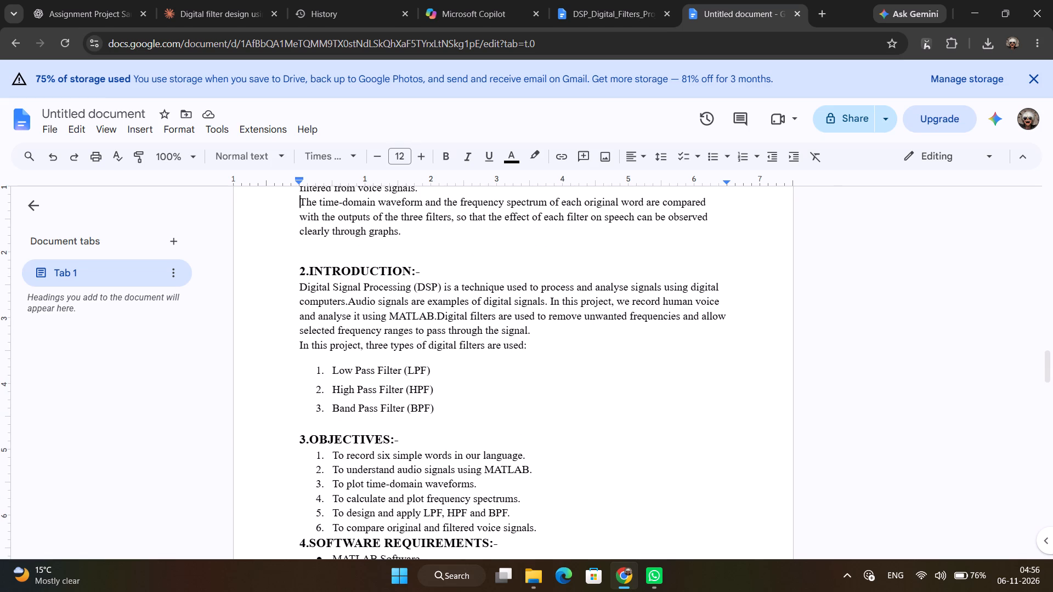
scroll(335, 460, down, 1)
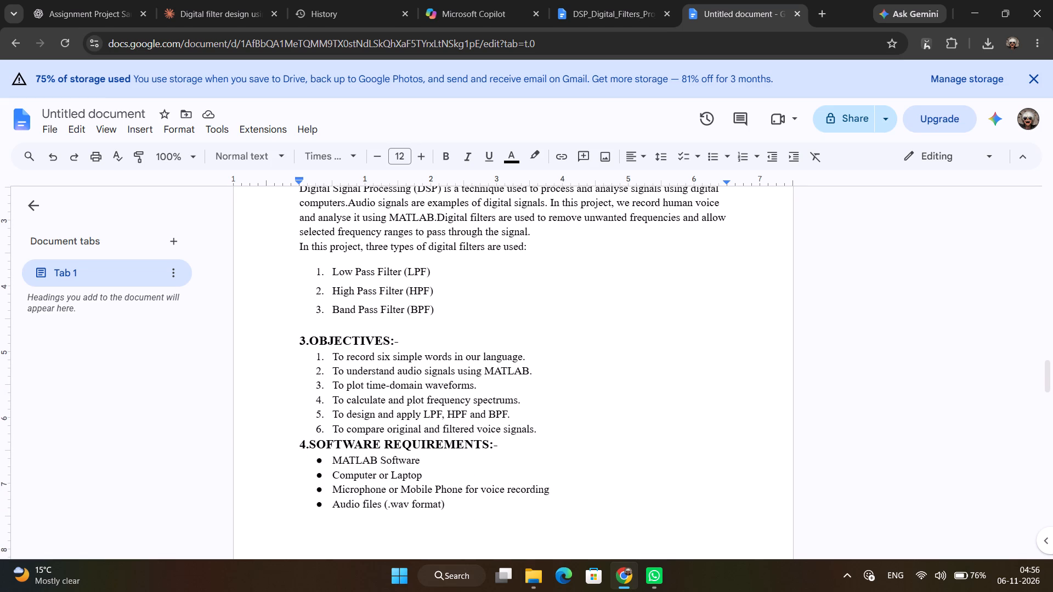
click(543, 430)
key(Return)
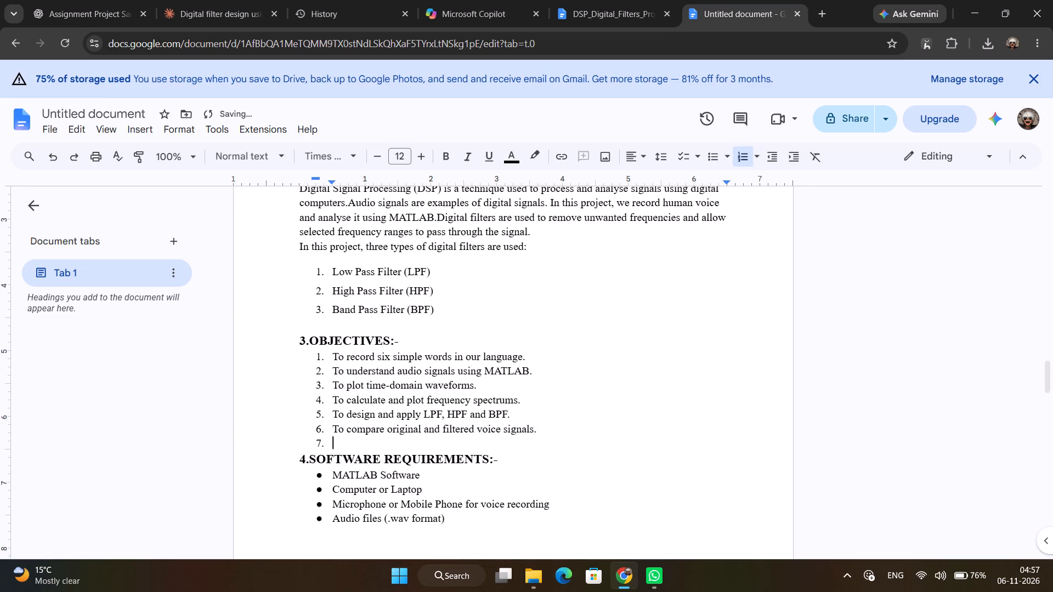
key(BackSpace)
Paste a copy of the 1.AIM OF PROJECT heading and its two paragraphs below the Software Requirements list.
scroll(543, 430, down, 2)
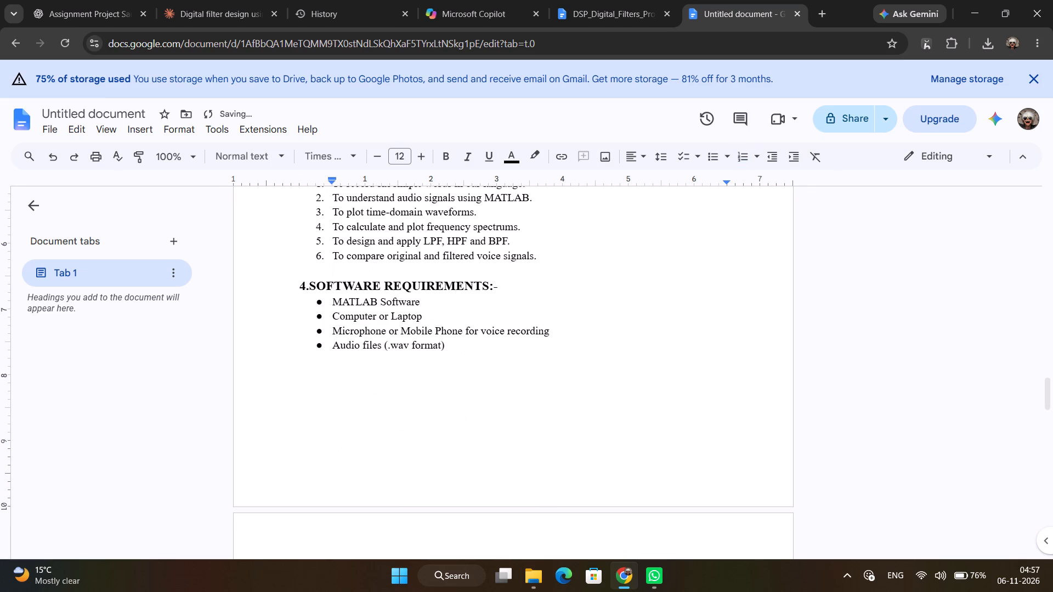
scroll(543, 430, down, 1)
click(457, 287)
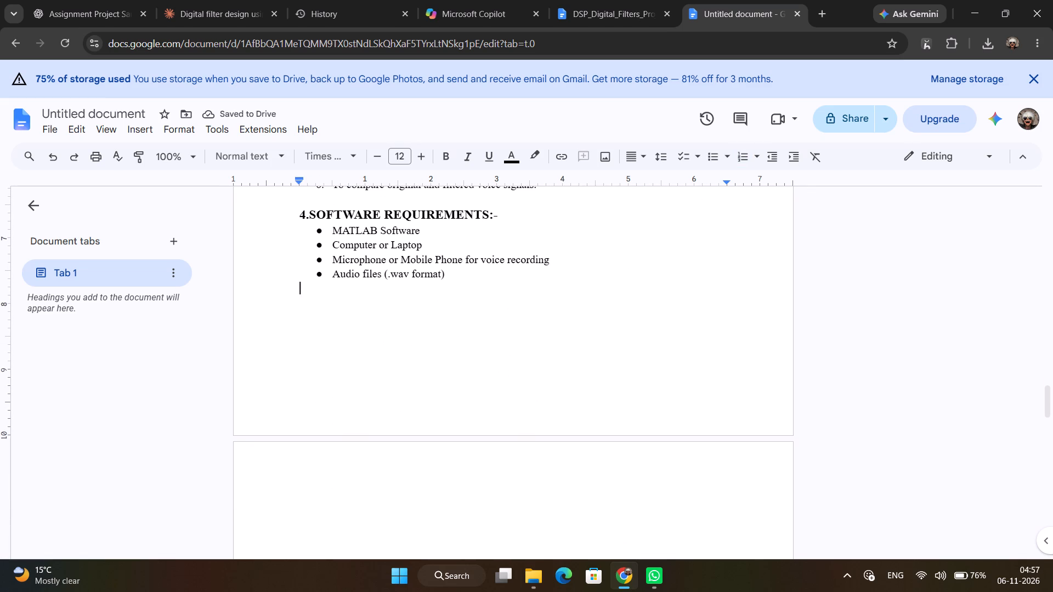
drag(290, 212, 457, 295)
click(457, 295)
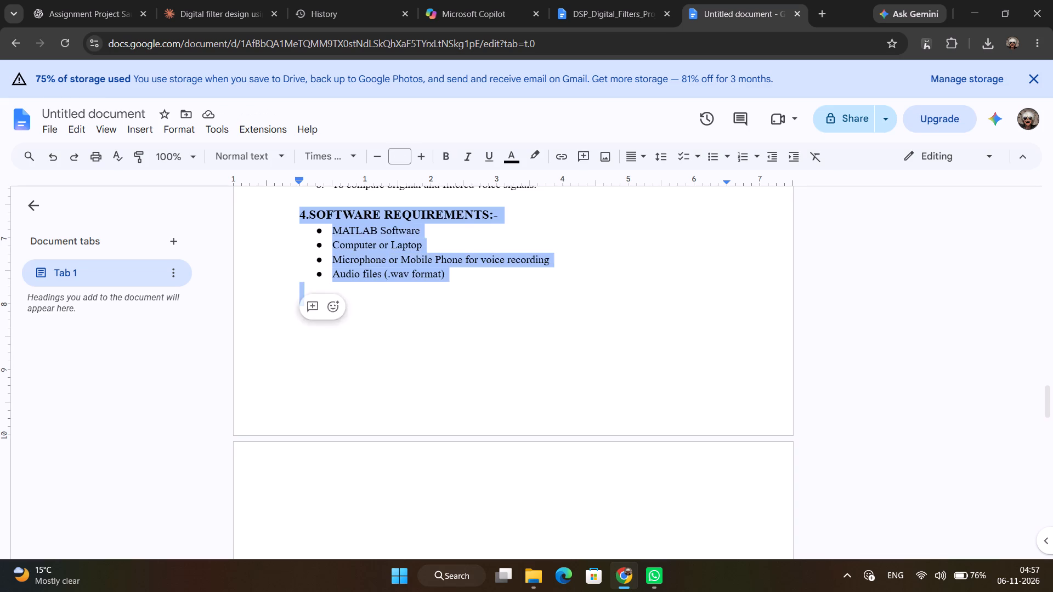
scroll(457, 295, up, 4)
scroll(326, 265, up, 3)
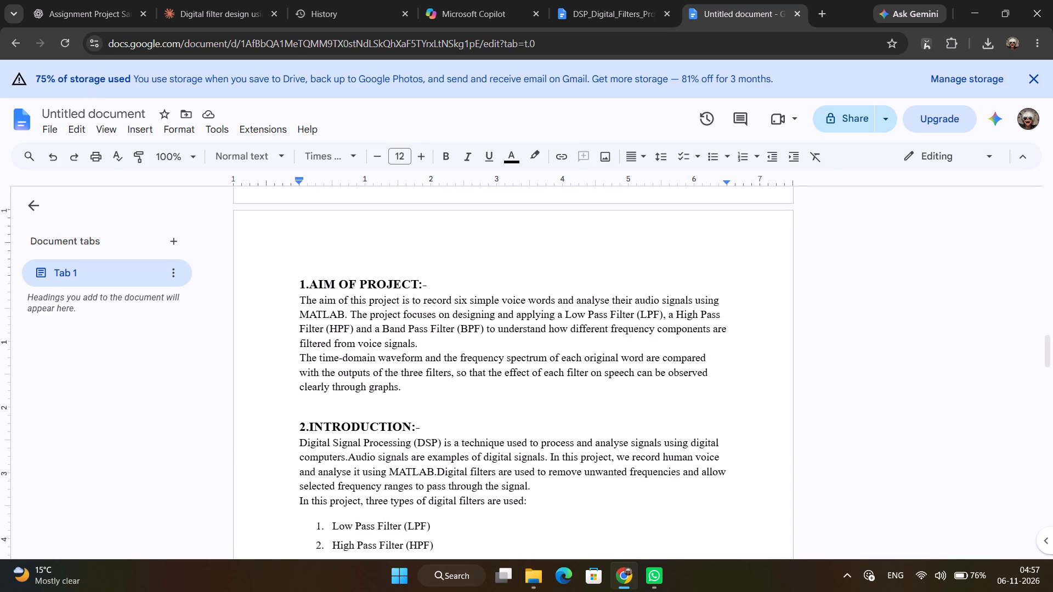
drag(295, 276, 422, 388)
key(ctrl+c)
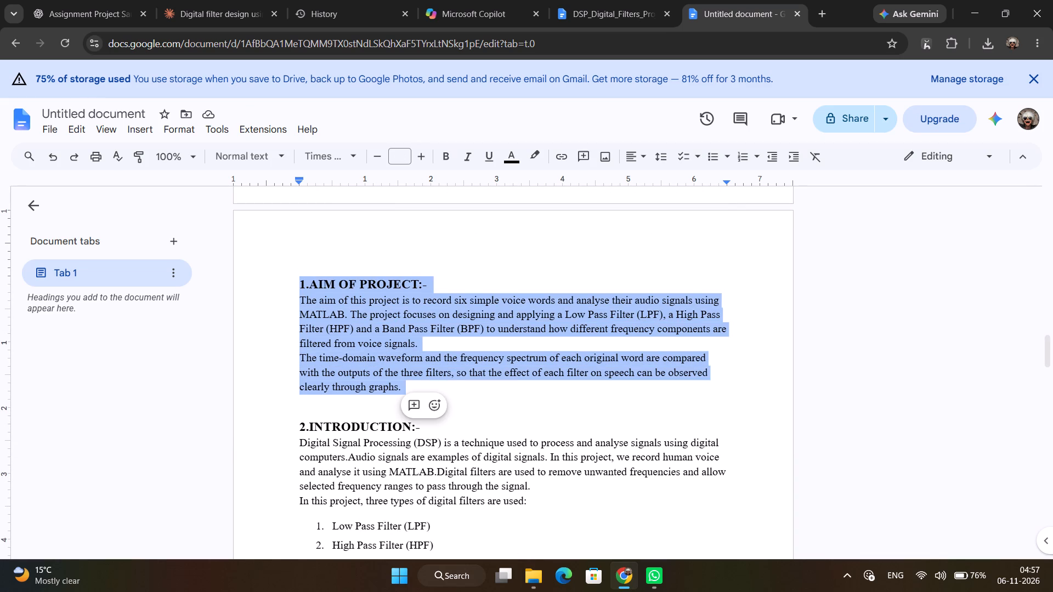
scroll(422, 388, down, 4)
click(393, 390)
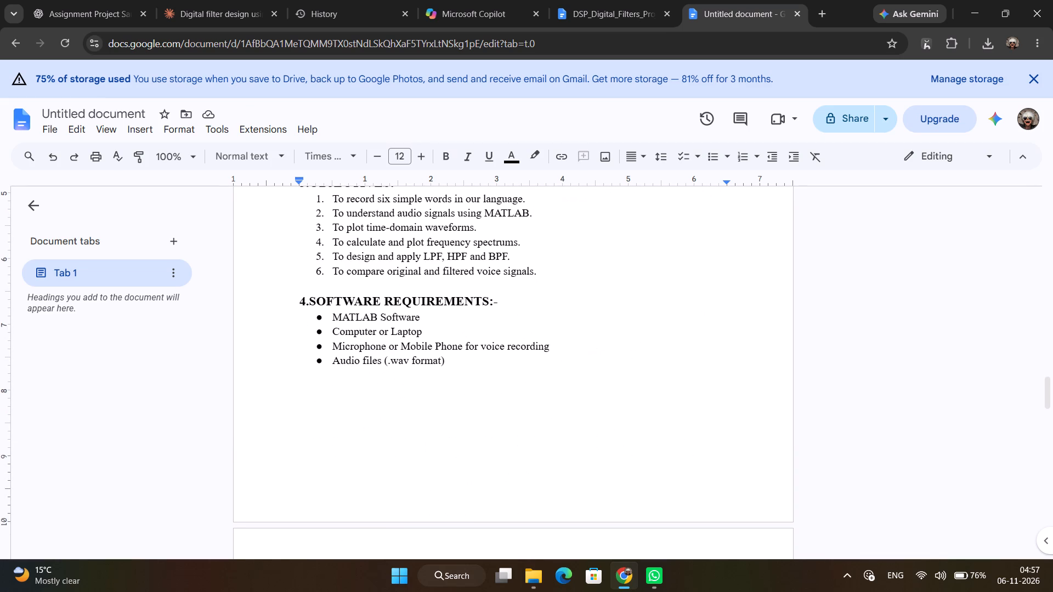
key(ctrl+v)
scroll(393, 390, up, 2)
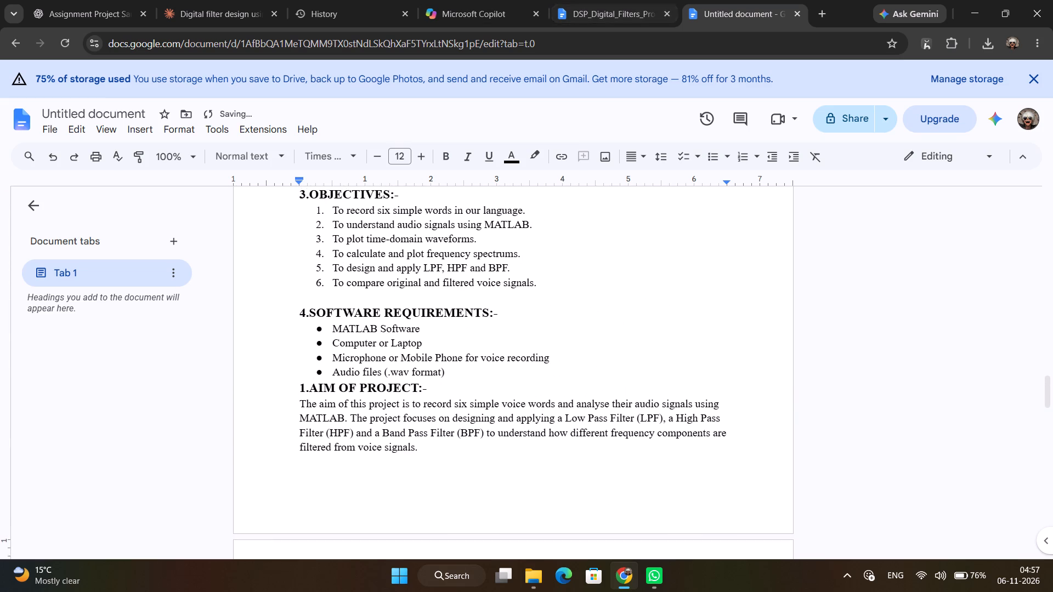
scroll(351, 371, up, 9)
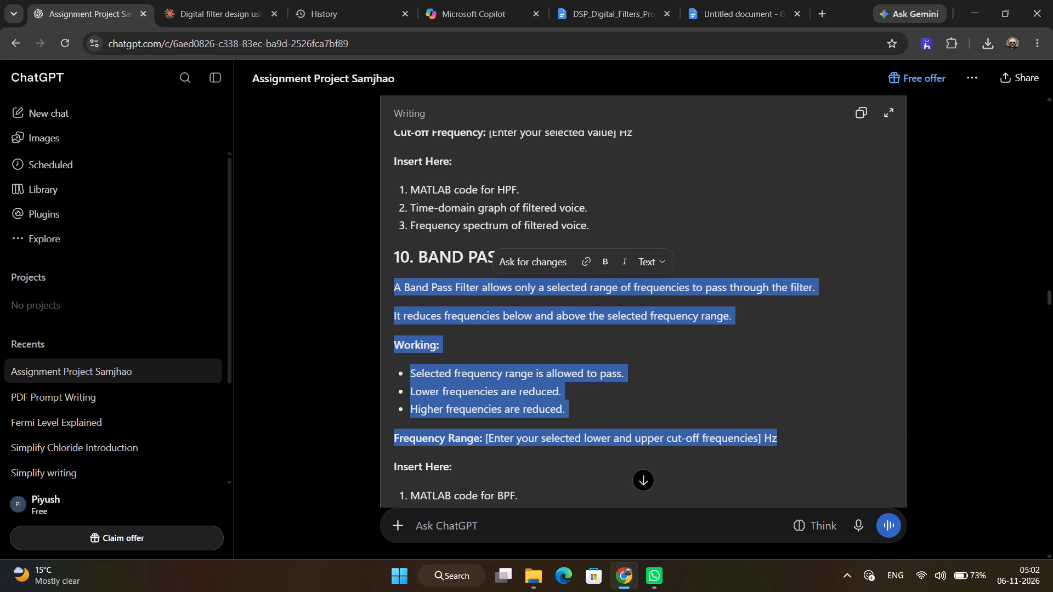
drag(806, 436, 800, 436)
key(ctrl+c)
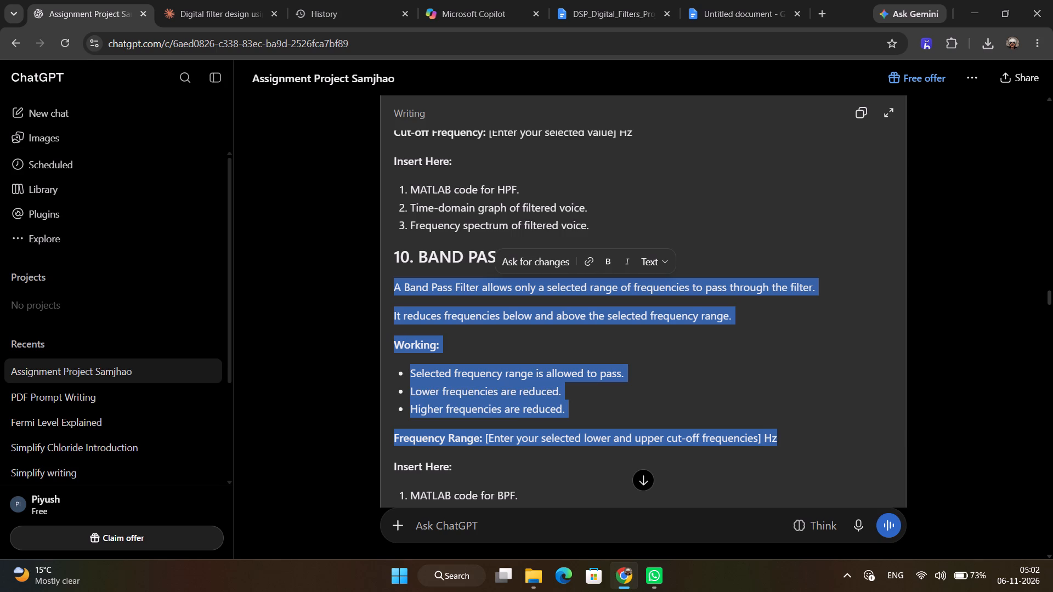
click(739, 1)
scroll(572, 463, down, 2)
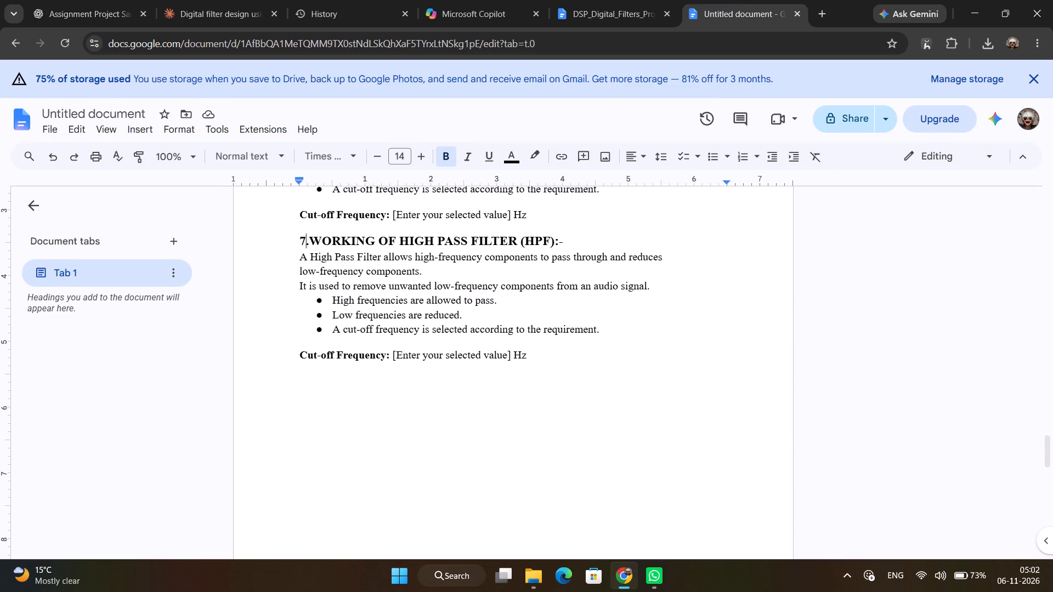
drag(302, 257, 351, 272)
drag(351, 272, 537, 358)
key(ctrl+v)
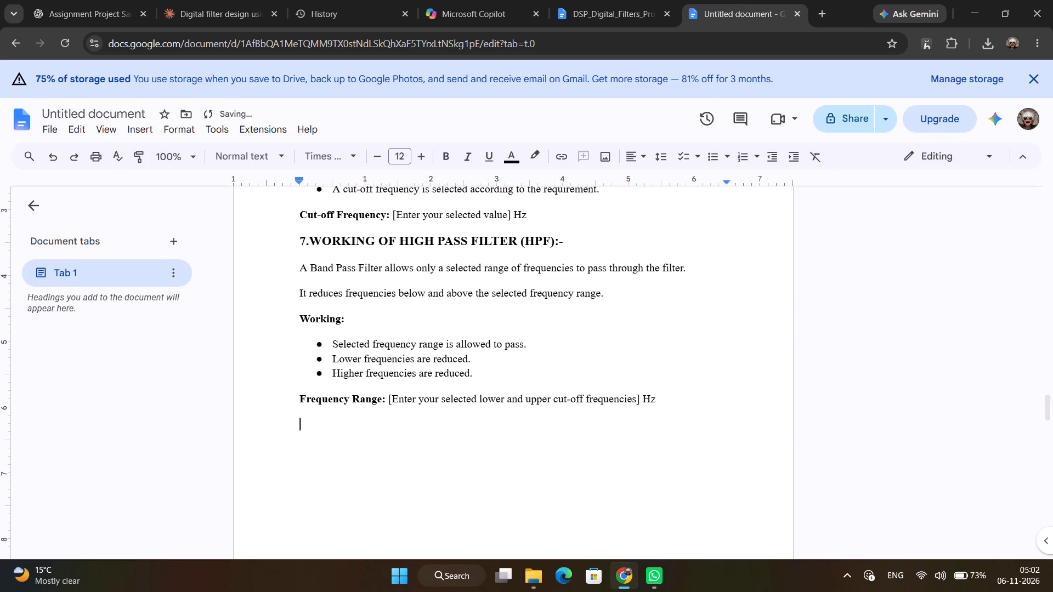
Join the "A Band Pass Filter allows" and "It reduces frequencies" paragraphs onto the section 7 heading line.
scroll(537, 358, up, 1)
click(297, 317)
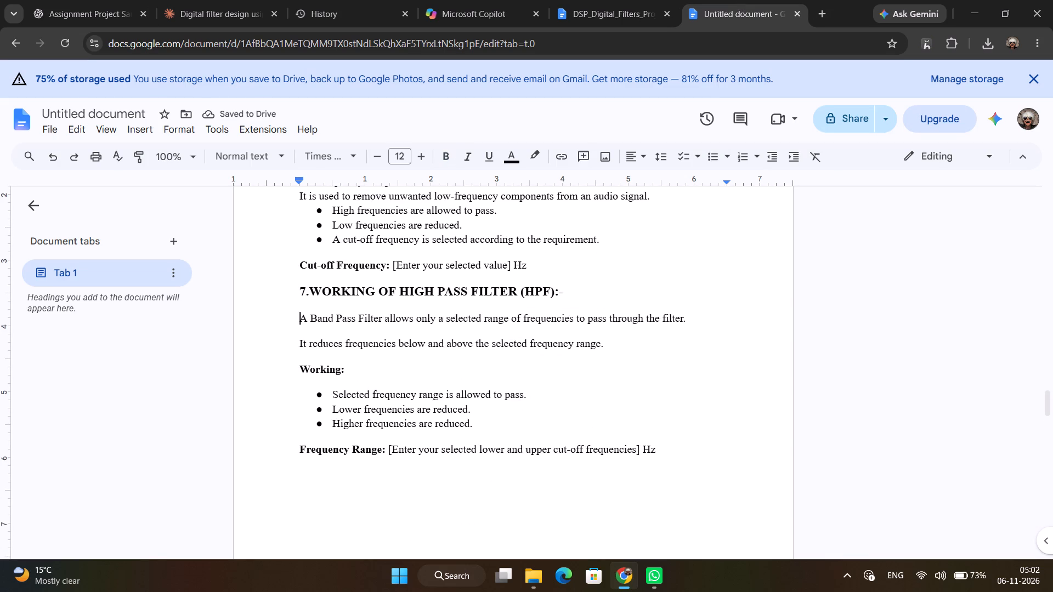
key(BackSpace)
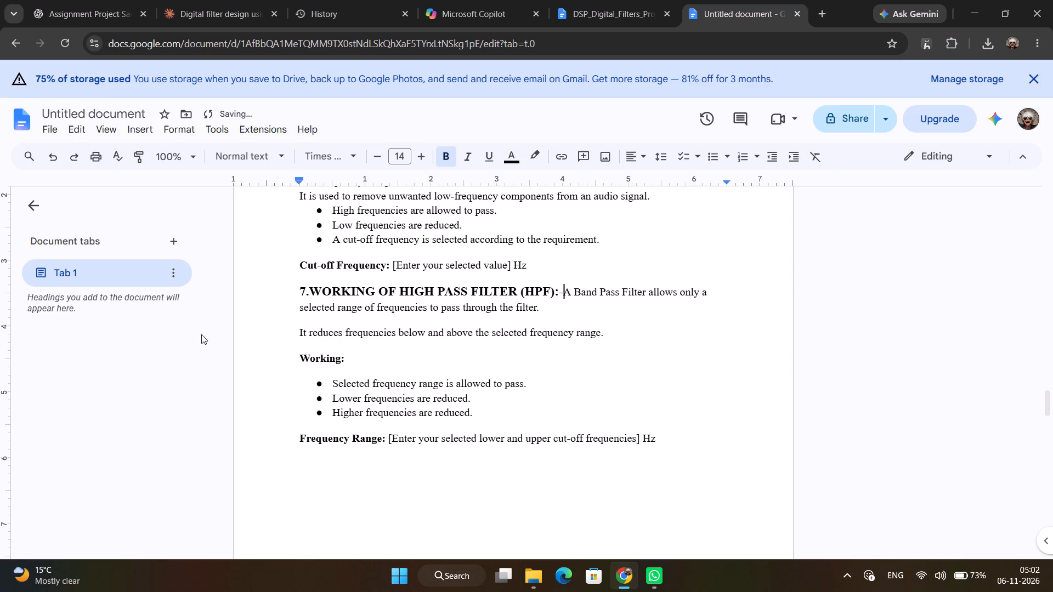
click(299, 333)
key(BackSpace)
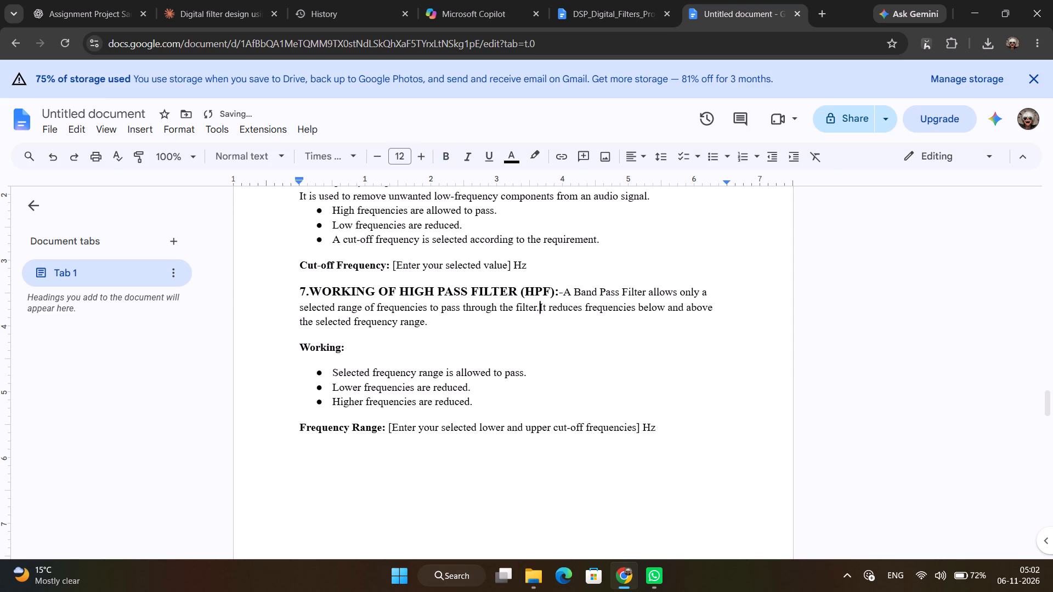
Delete section 7's "Working:" label and put "Selected frequency range is allowed to pass." as a plain line directly under the description.
click(332, 371)
key(BackSpace)
key(BackSpace)
key(BackSpace)
key(BackSpace)
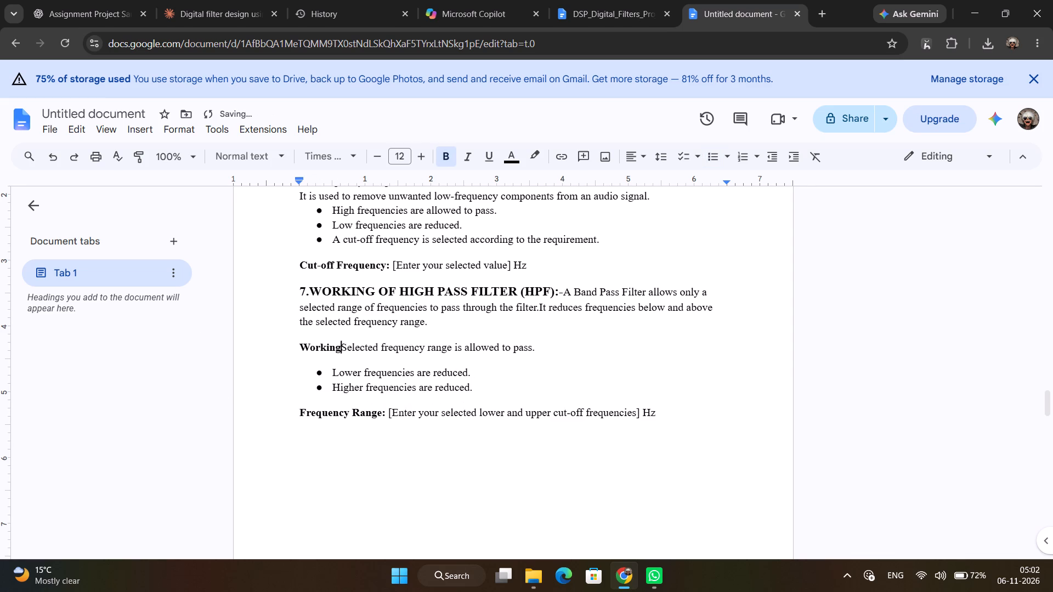
key(BackSpace)
key(BackSpace)
key(BackSpace)
key(BackSpace)
key(BackSpace)
key(BackSpace)
key(BackSpace)
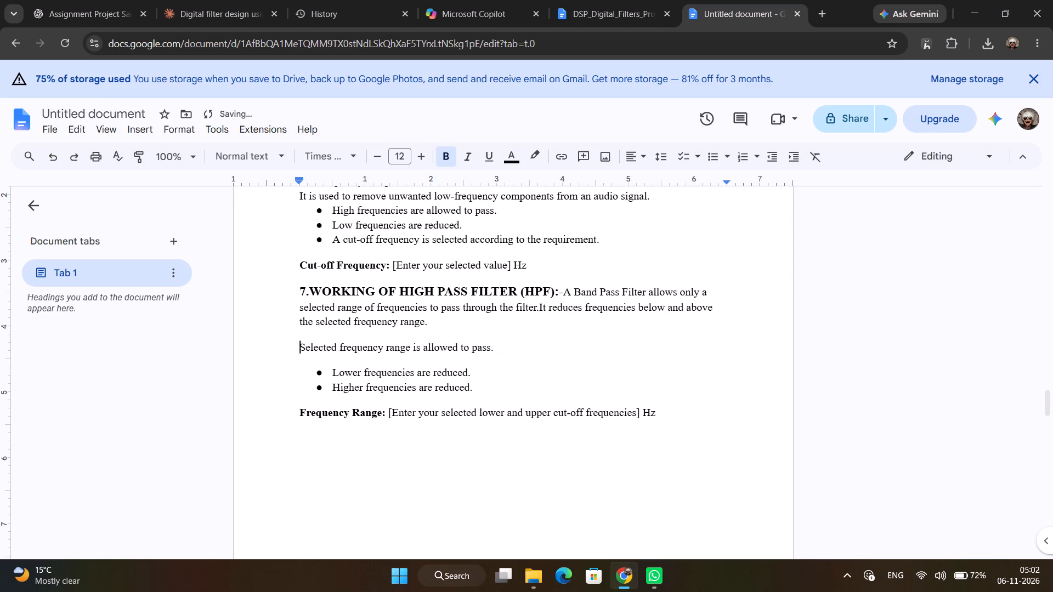
key(BackSpace)
key(Return)
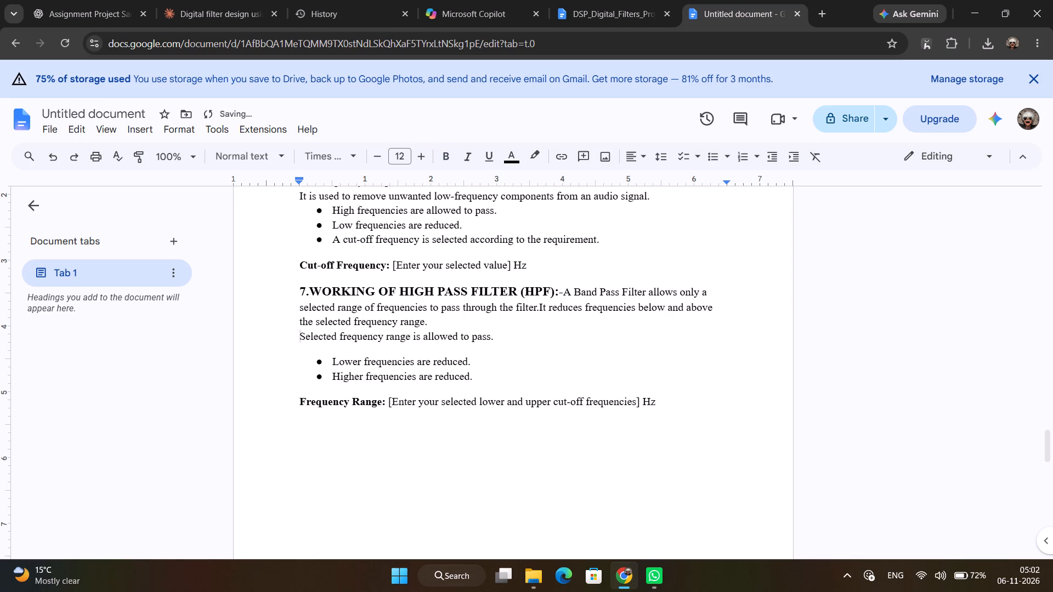
Turn "Lower frequencies are reduced." and "Higher frequencies are reduced." into plain lines directly below the selected frequency range line, without gaps.
click(333, 357)
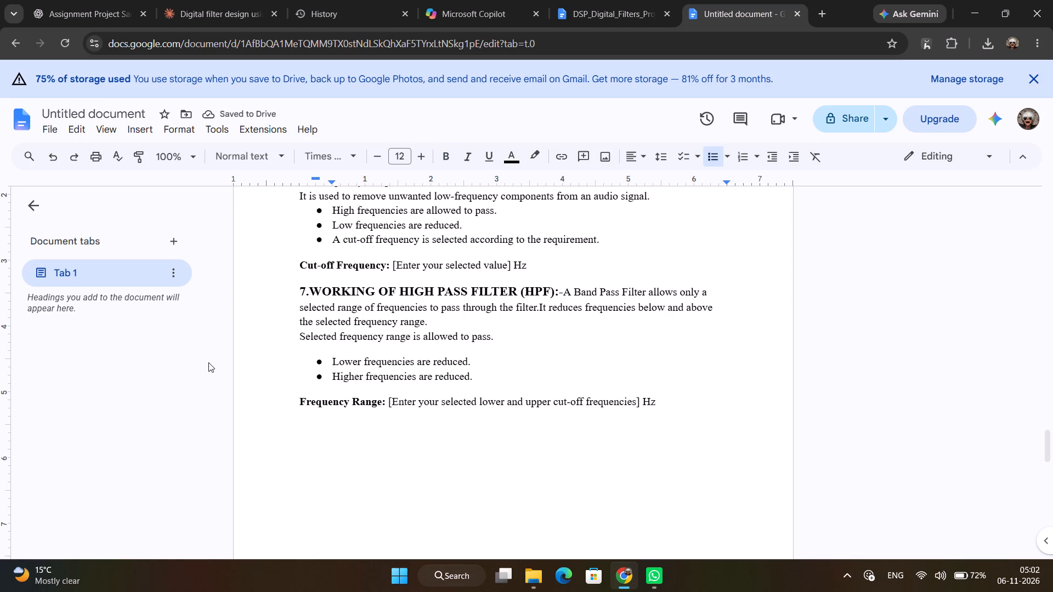
key(BackSpace)
key(BackSpace)
key(BackSpace)
key(Return)
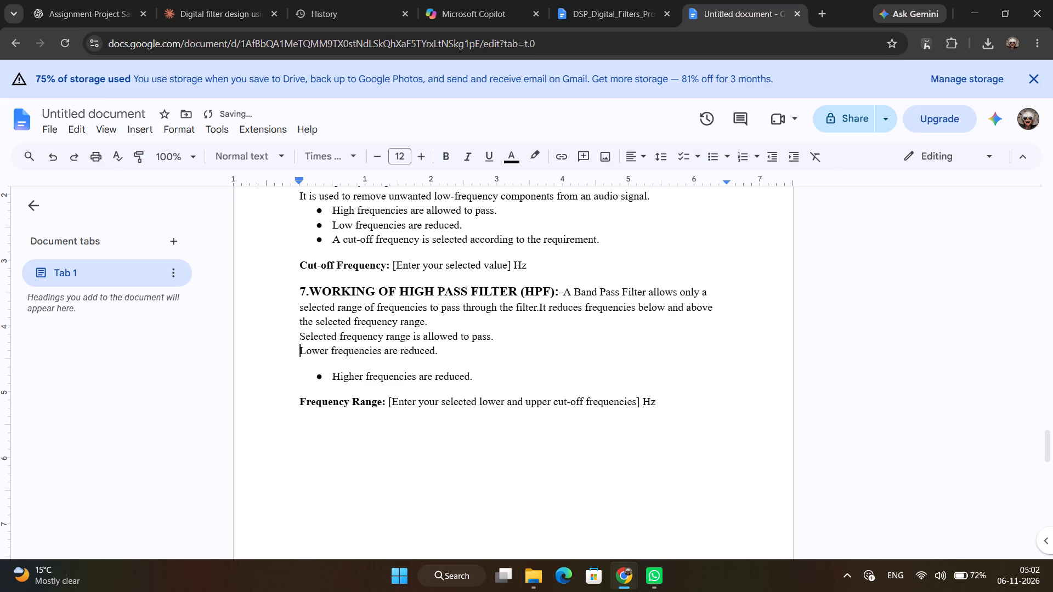
click(333, 378)
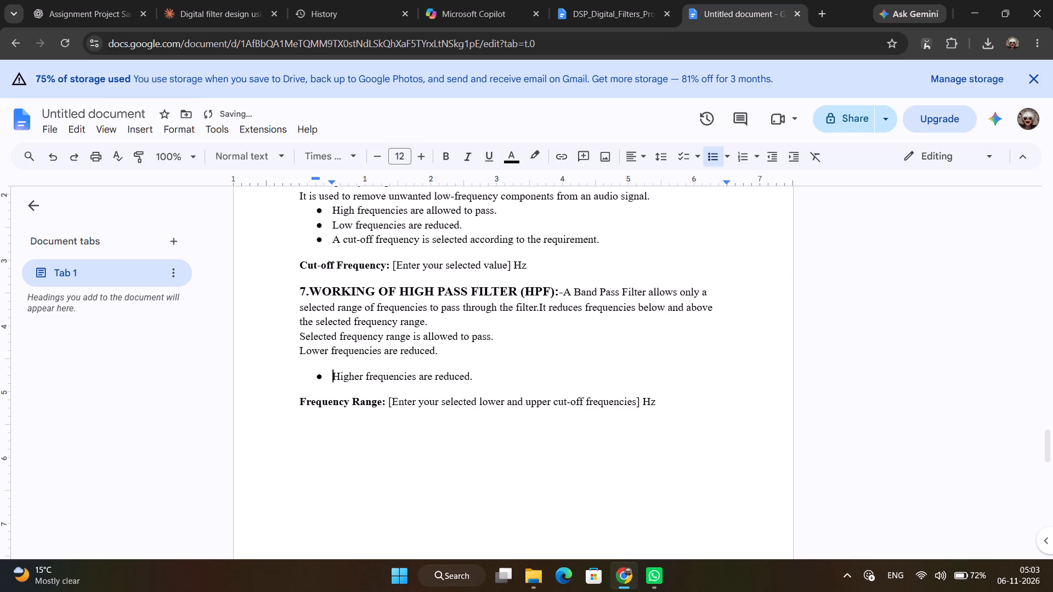
key(BackSpace)
key(BackSpace)
key(BackSpace)
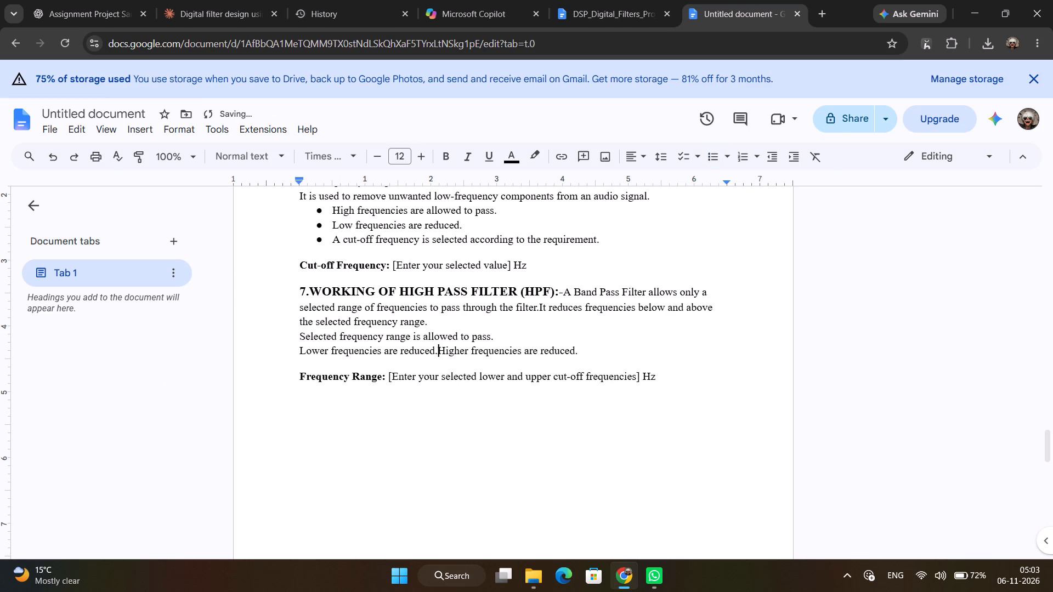
key(Return)
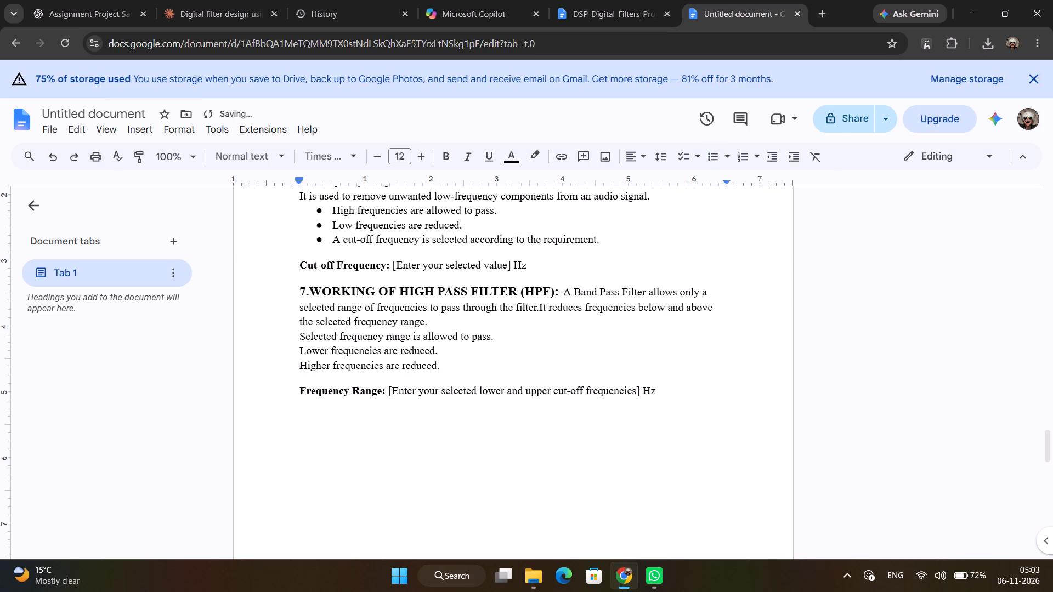
Format section 7's three lines, from "Selected frequency range" to "Higher frequencies are reduced.", as a bulleted list.
drag(295, 337, 446, 372)
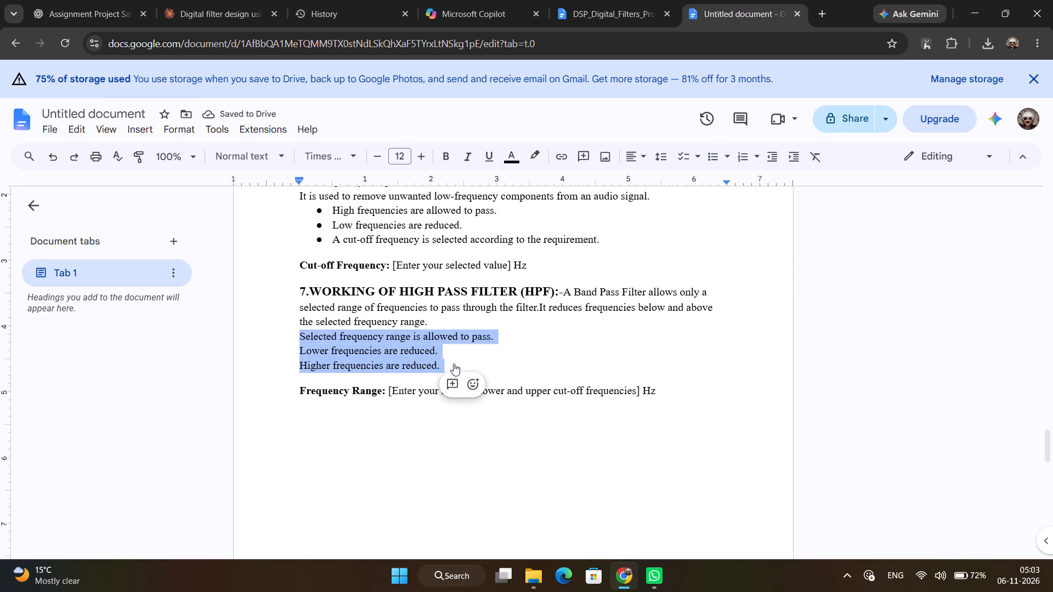
click(714, 160)
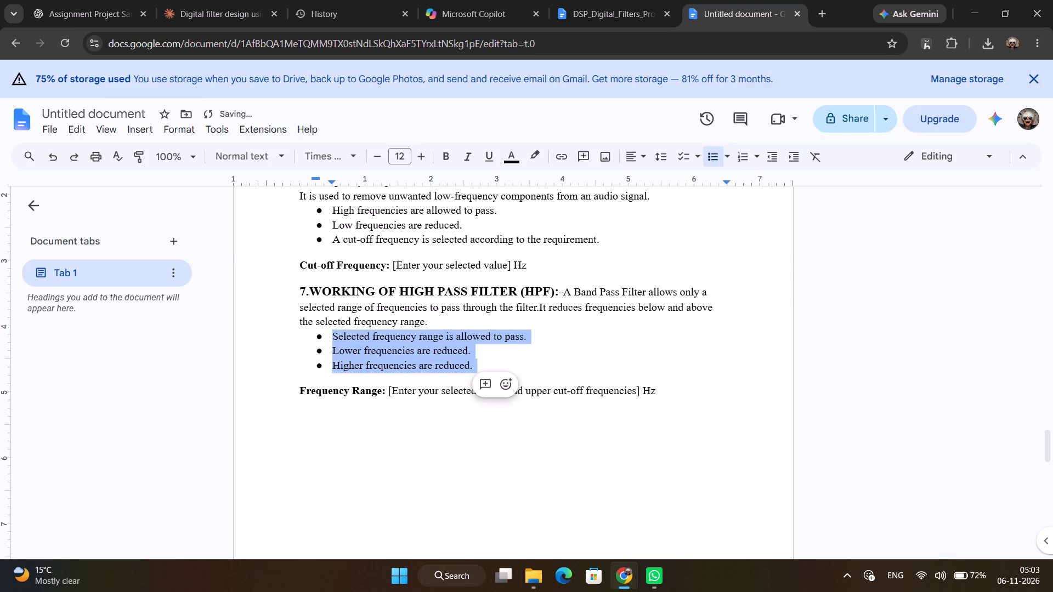
Start the "A Band Pass Filter allows" sentence on a new line below the section 7 heading.
click(564, 292)
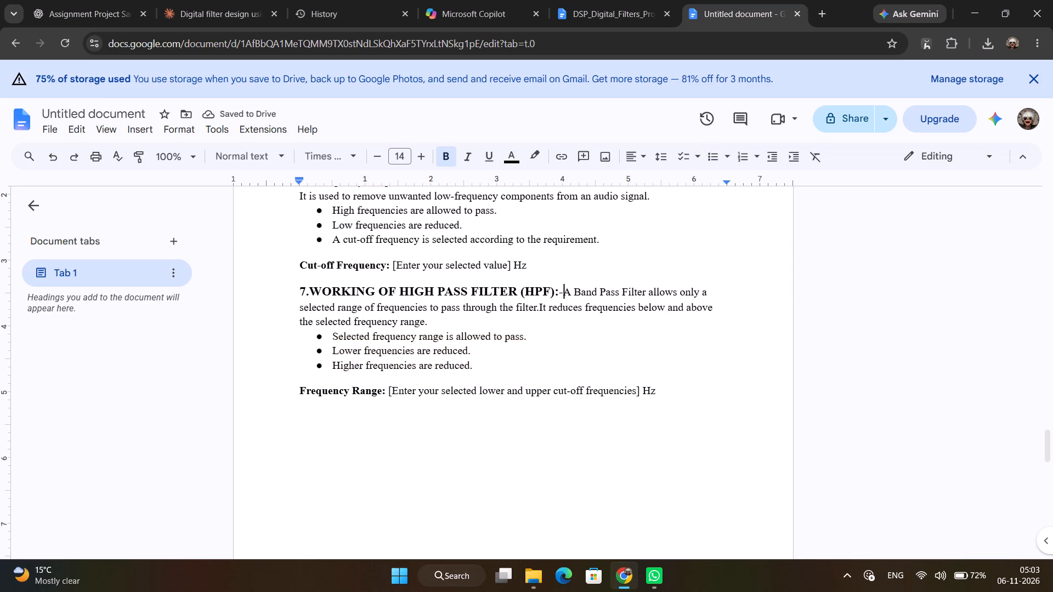
key(Return)
Replace section 7's heading title with "WORKING OF BAND PASS FILTER (BPF)" copied from the table of contents, keeping the number and trailing ":-".
scroll(350, 306, up, 1)
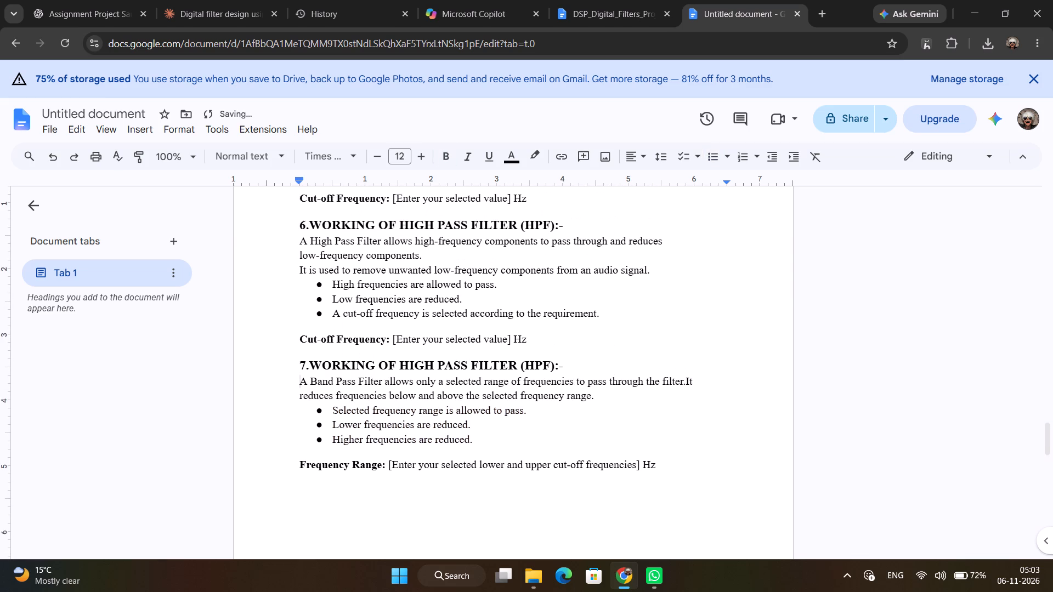
scroll(350, 306, up, 13)
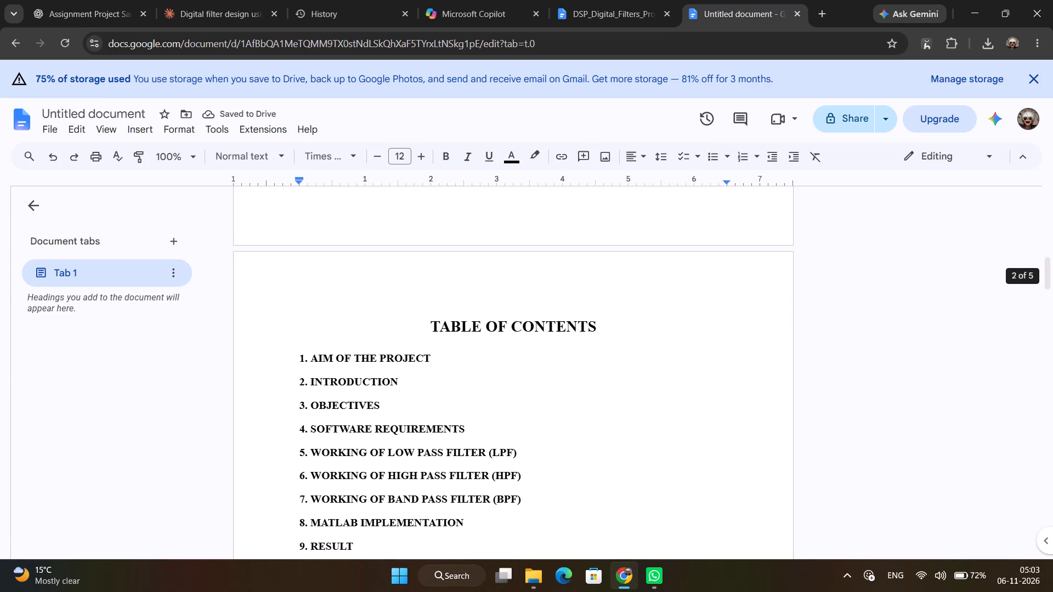
drag(524, 498, 394, 499)
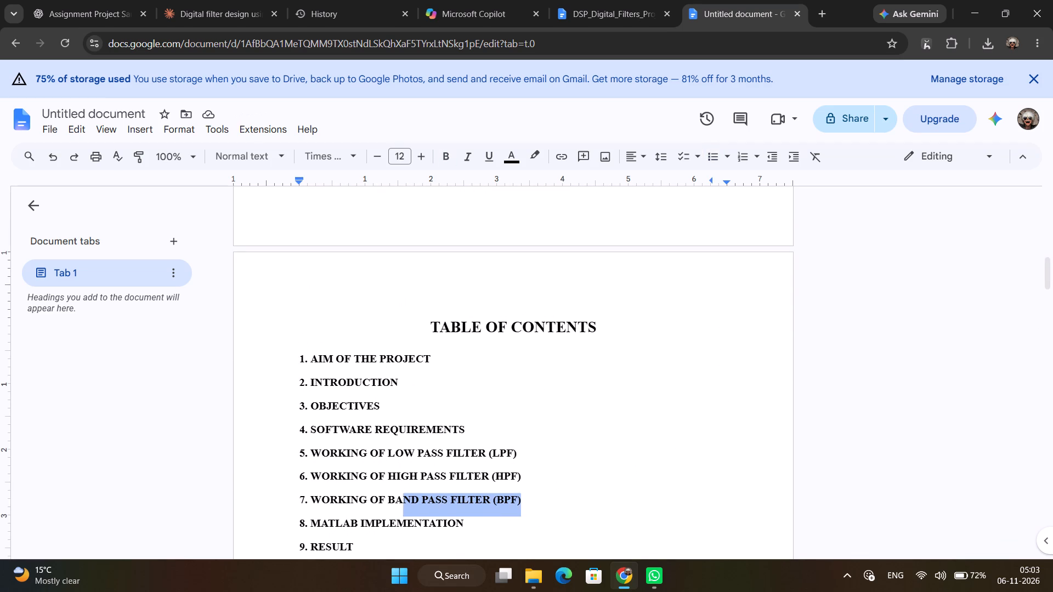
drag(394, 499, 312, 502)
key(ctrl+c)
scroll(312, 502, down, 3)
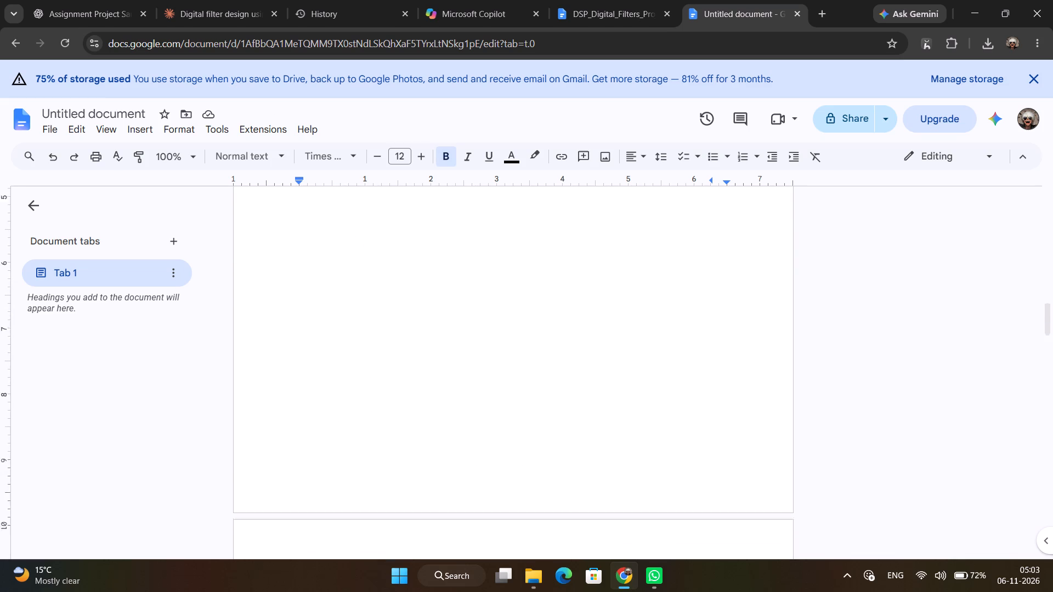
scroll(312, 502, down, 14)
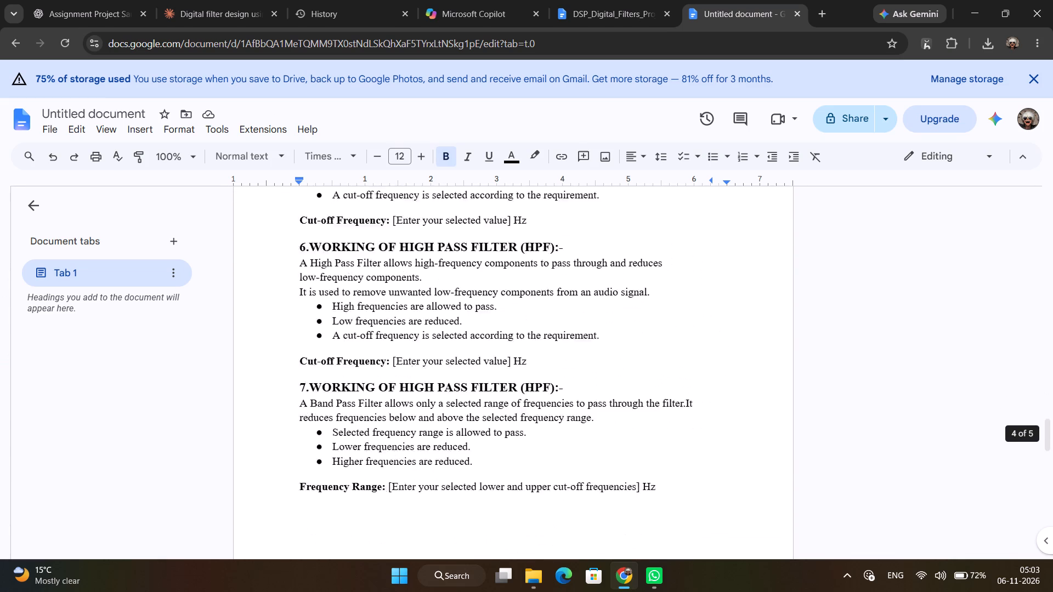
scroll(312, 502, down, 1)
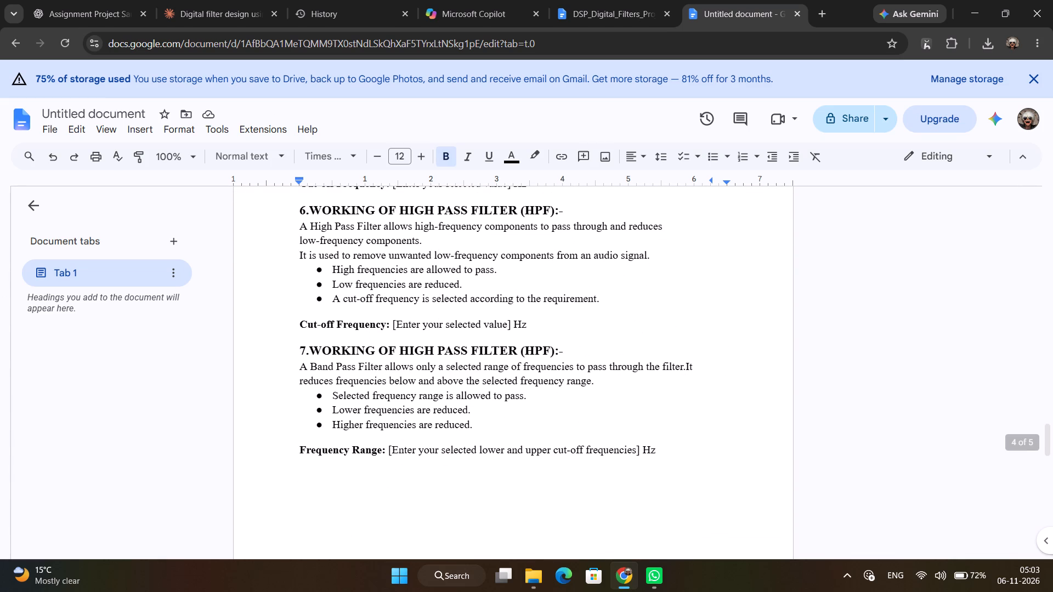
drag(553, 352, 399, 353)
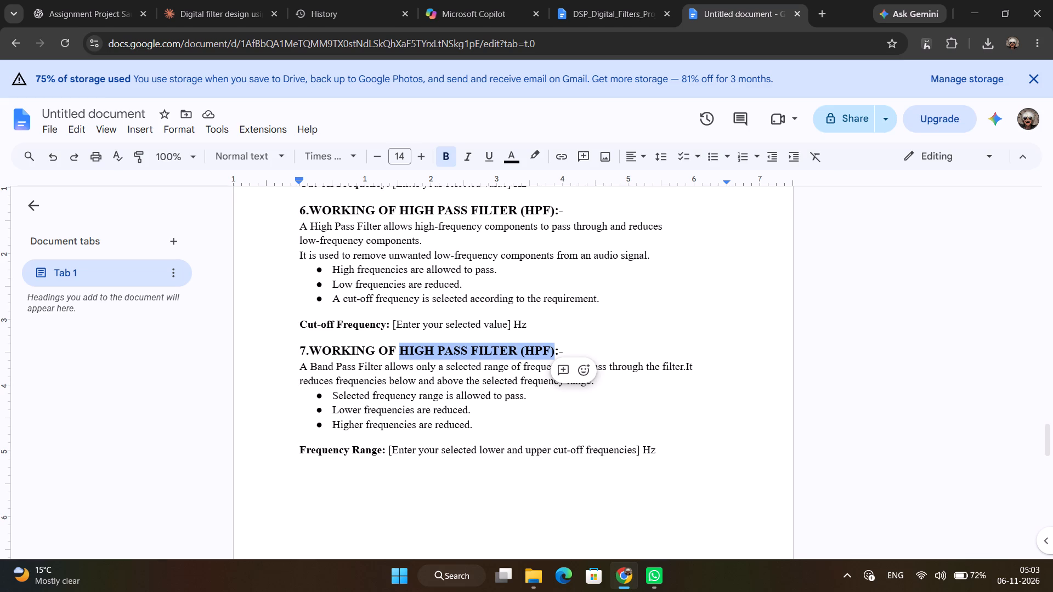
ctrl+drag(312, 349, 552, 348)
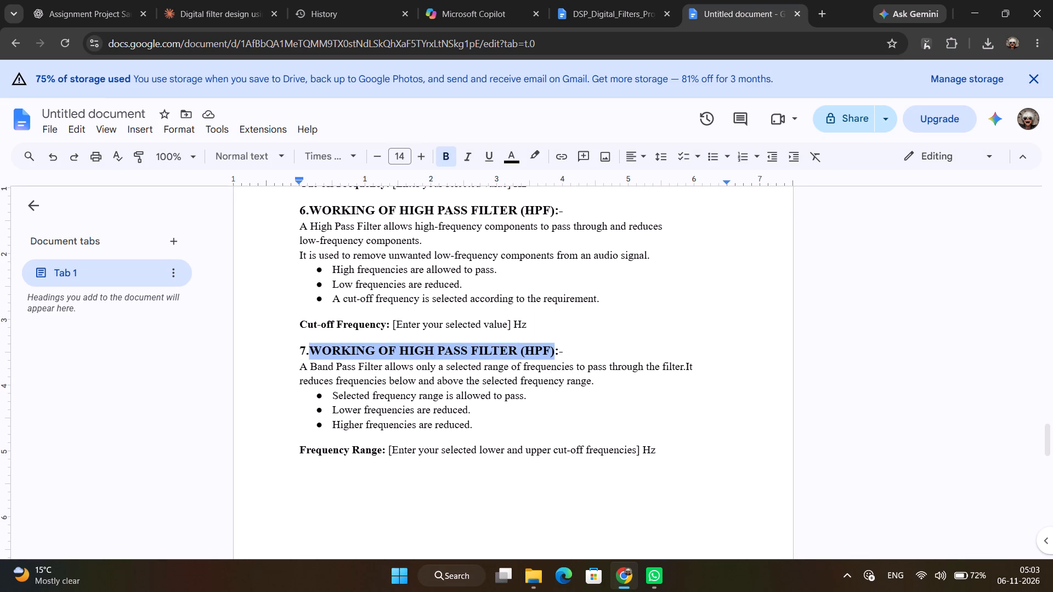
ctrl+drag(552, 348, 534, 353)
ctrl+drag(534, 353, 552, 354)
ctrl+drag(552, 354, 556, 354)
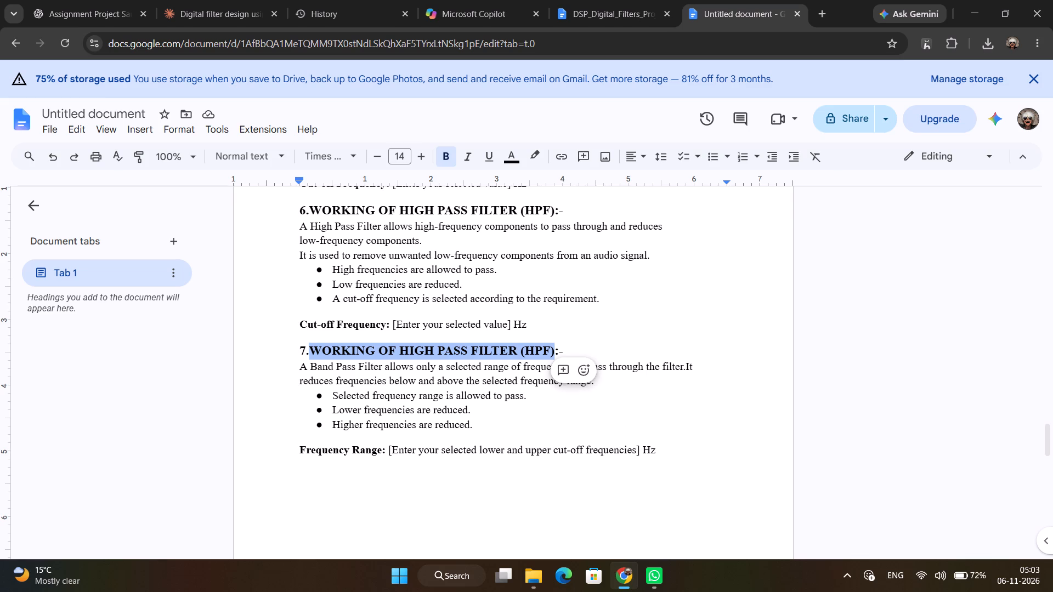
key(ctrl+v)
drag(286, 354, 554, 354)
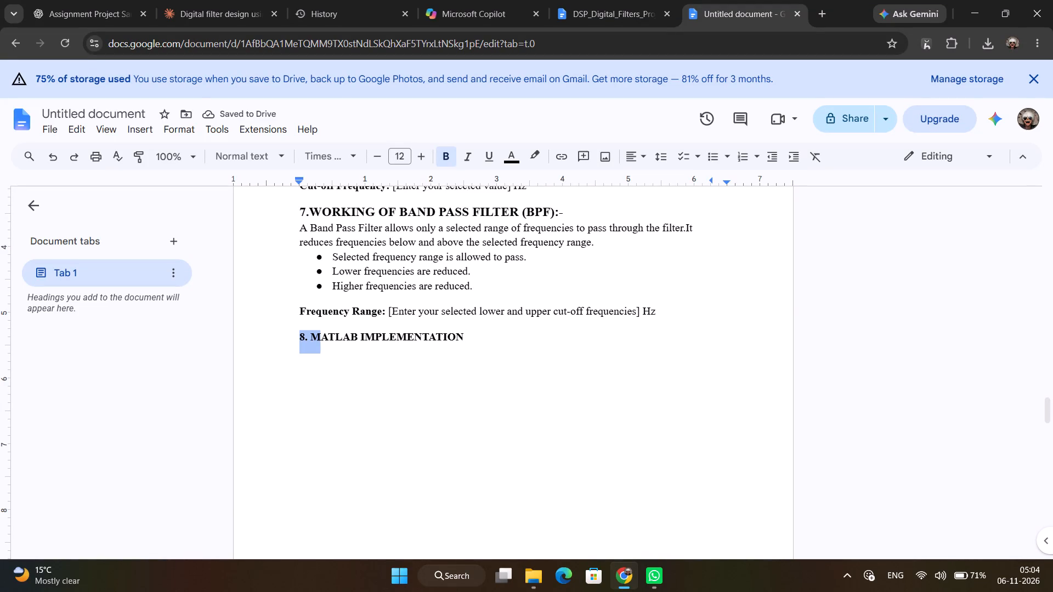
drag(351, 343, 475, 350)
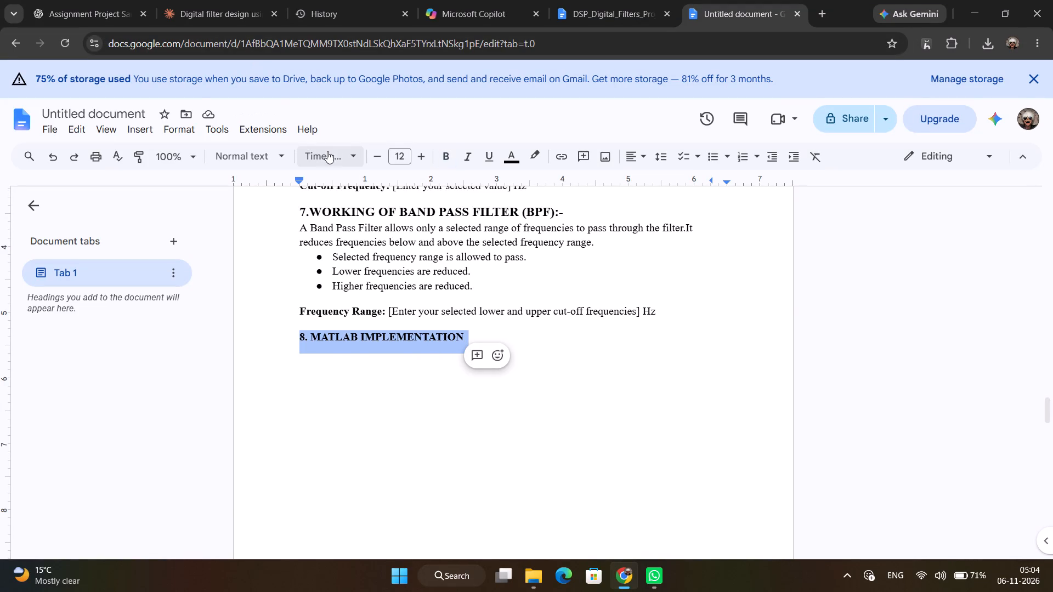
click(329, 152)
click(361, 231)
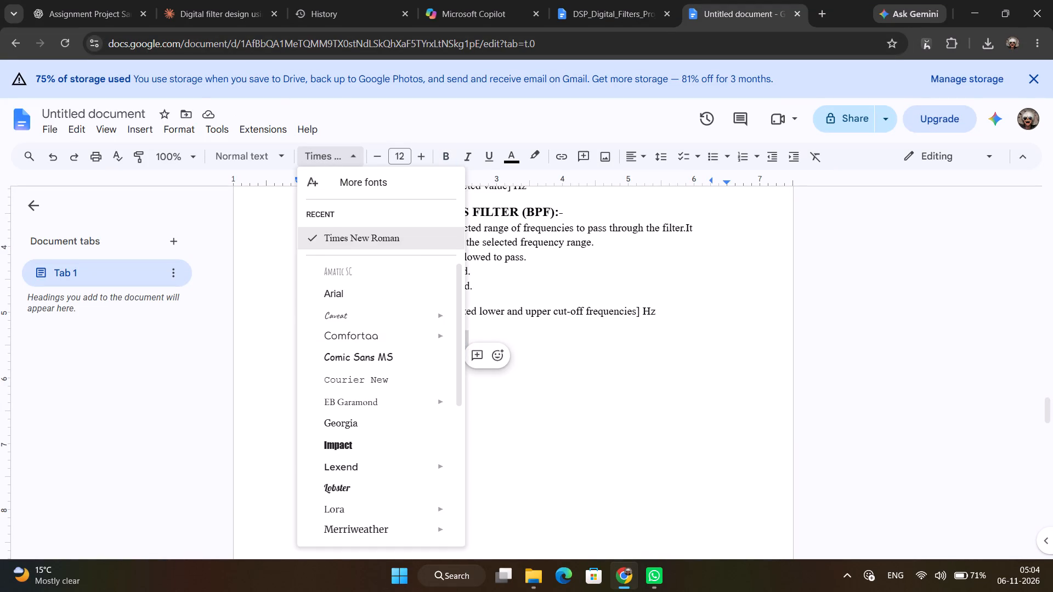
click(422, 155)
click(422, 155)
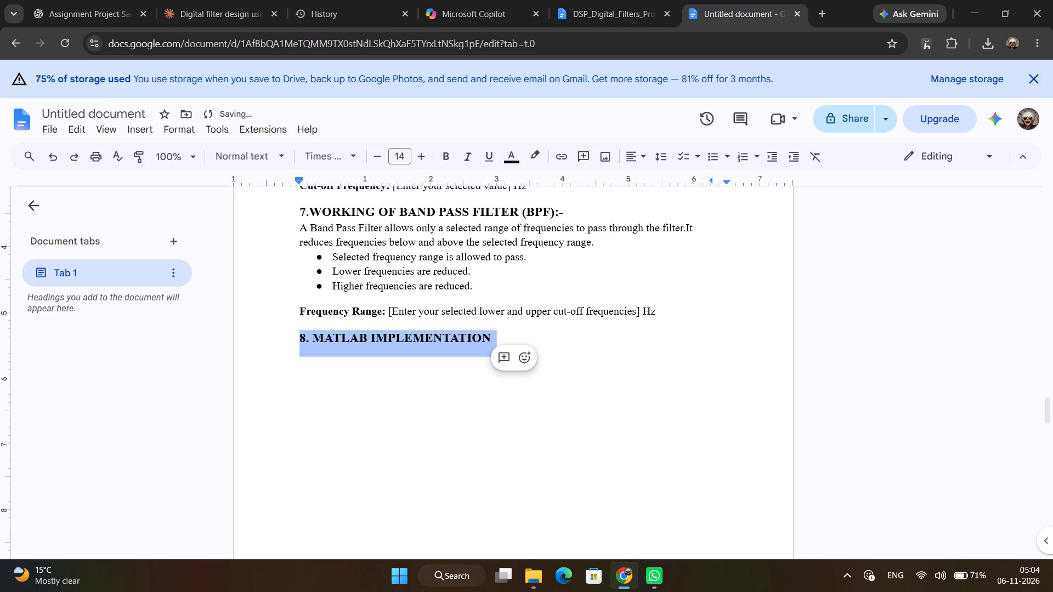
Add ":-" to the section 8 heading and replace the word IMPLEMENTATION with CODE, making it "8. MATLAB CODE:-".
click(504, 333)
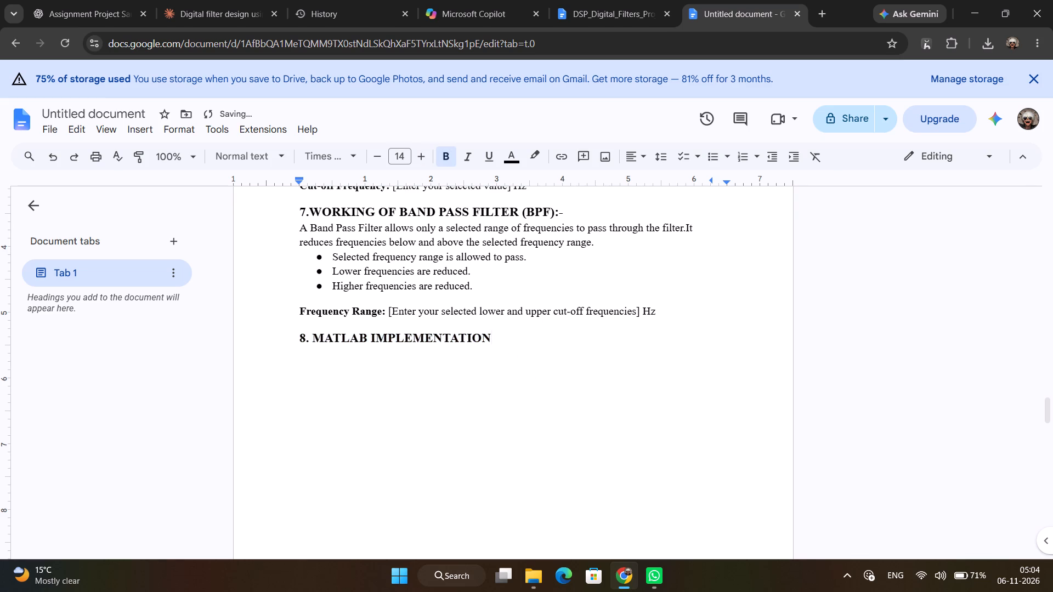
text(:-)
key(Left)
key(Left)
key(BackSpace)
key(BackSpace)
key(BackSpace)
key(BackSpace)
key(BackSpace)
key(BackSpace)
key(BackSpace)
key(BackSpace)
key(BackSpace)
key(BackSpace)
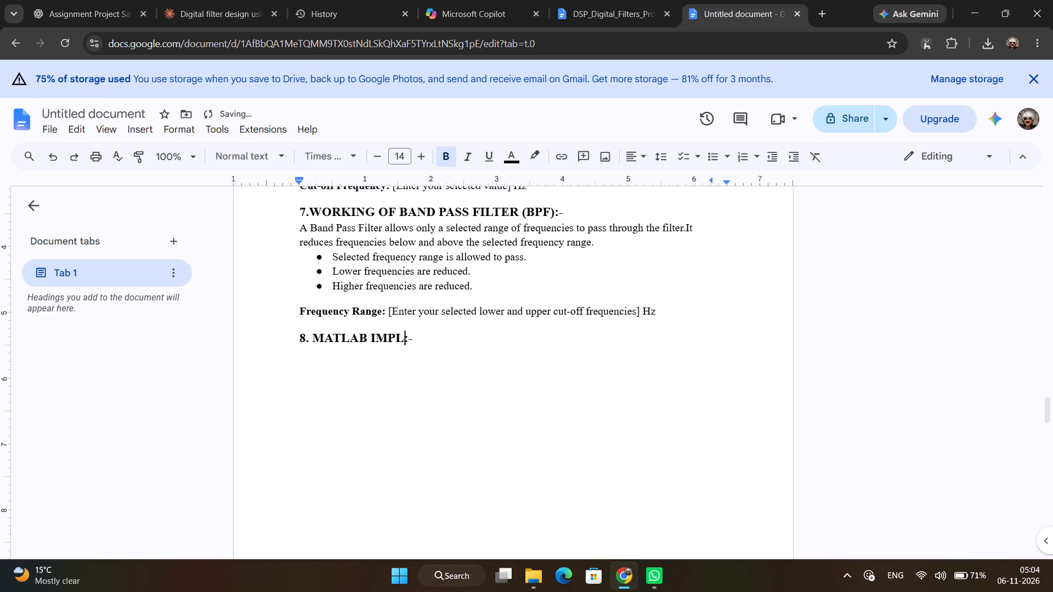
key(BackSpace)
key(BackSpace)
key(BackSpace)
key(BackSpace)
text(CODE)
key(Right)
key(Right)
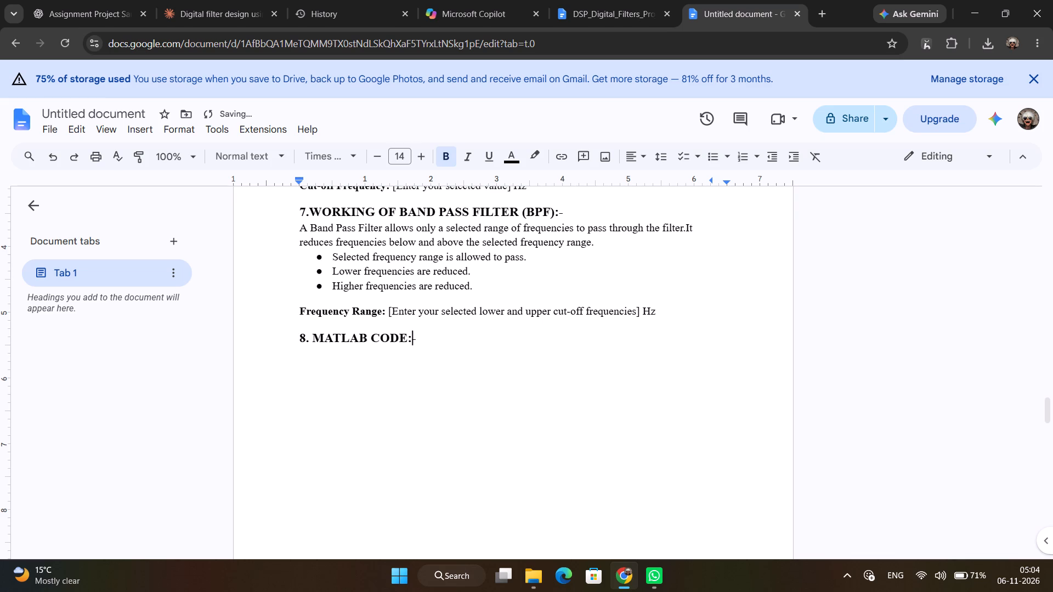
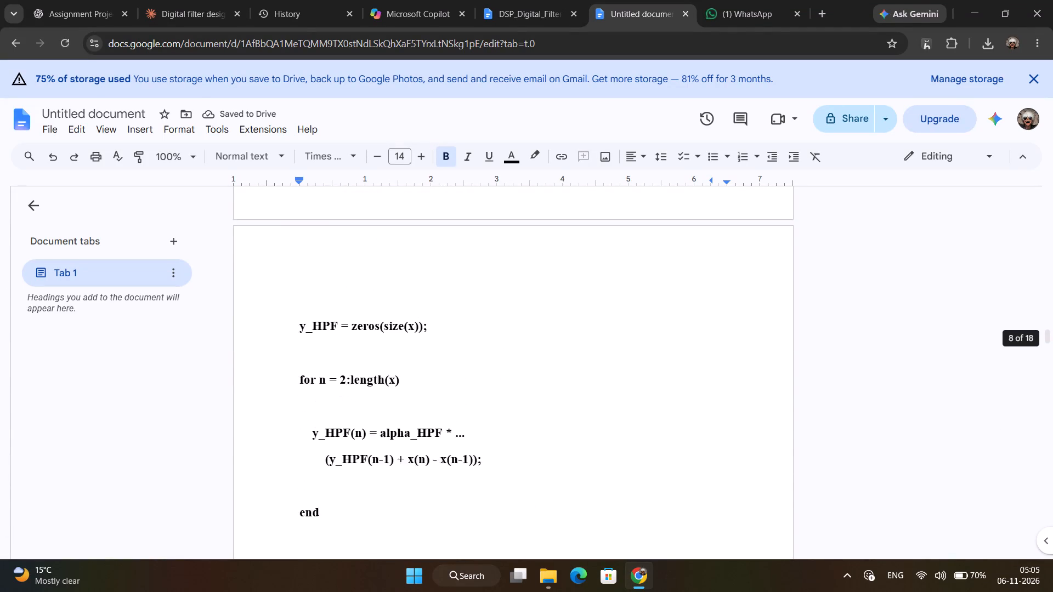
Select the MATLAB code listing in section 8, from its beginning past the final program-completed line, and open its font size for editing.
scroll(347, 366, up, 15)
scroll(347, 366, down, 1)
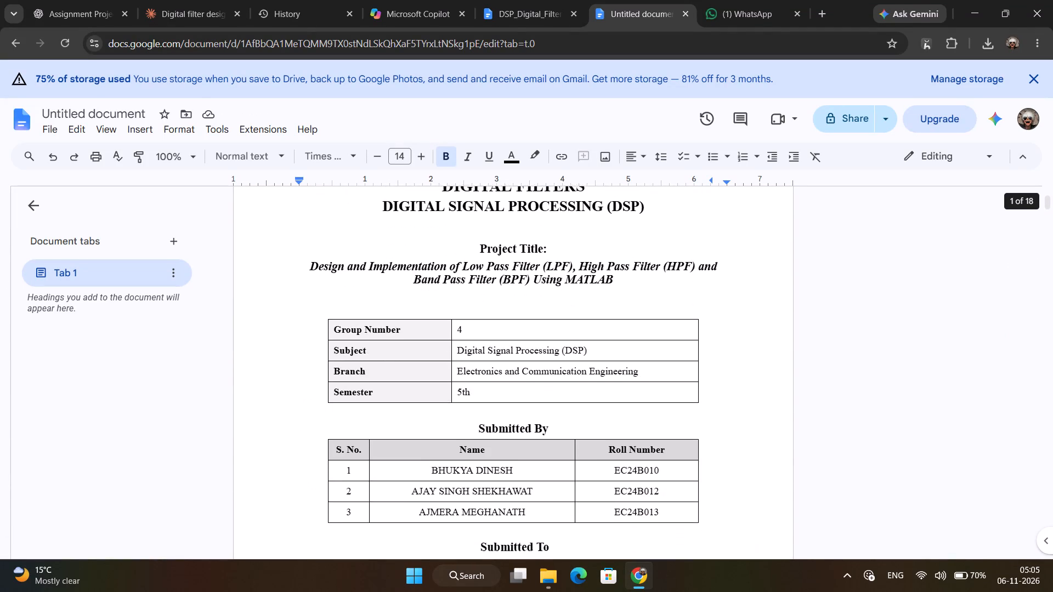
scroll(347, 366, down, 13)
scroll(347, 366, up, 1)
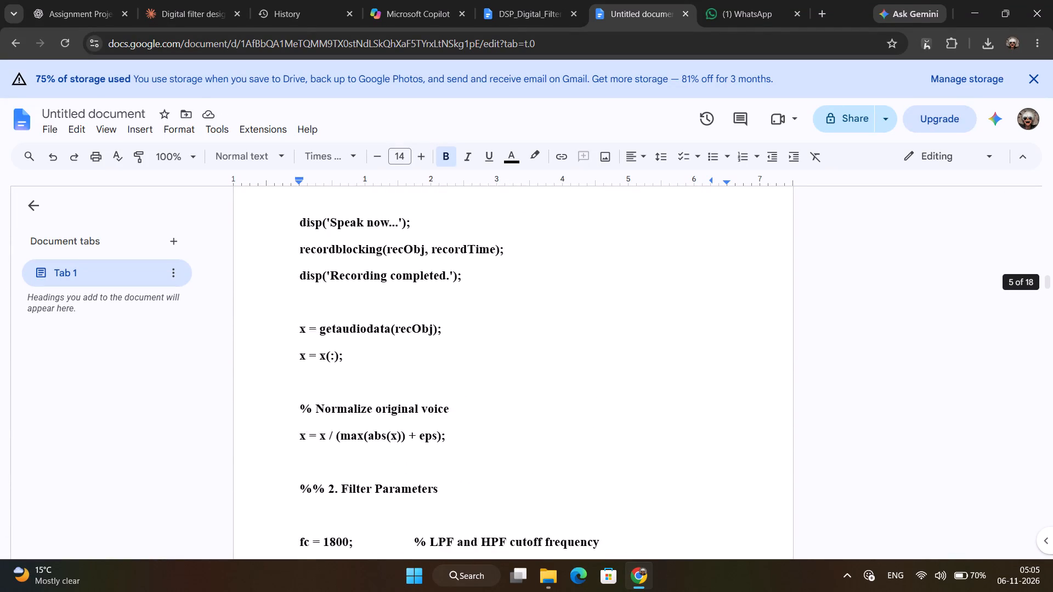
scroll(347, 366, up, 1)
scroll(347, 366, down, 1)
drag(297, 379, 492, 591)
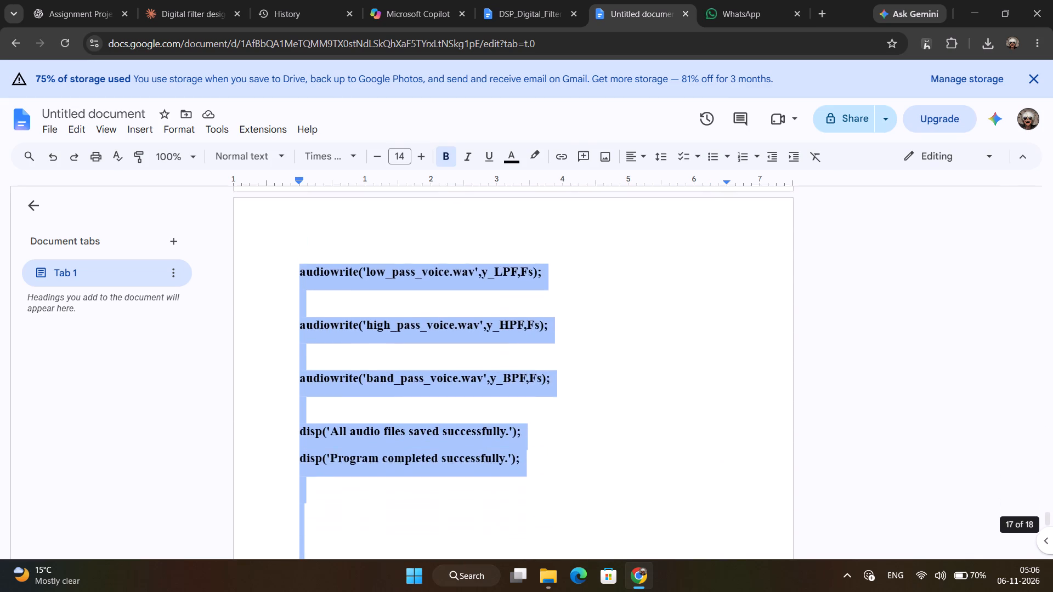
drag(492, 591, 415, 286)
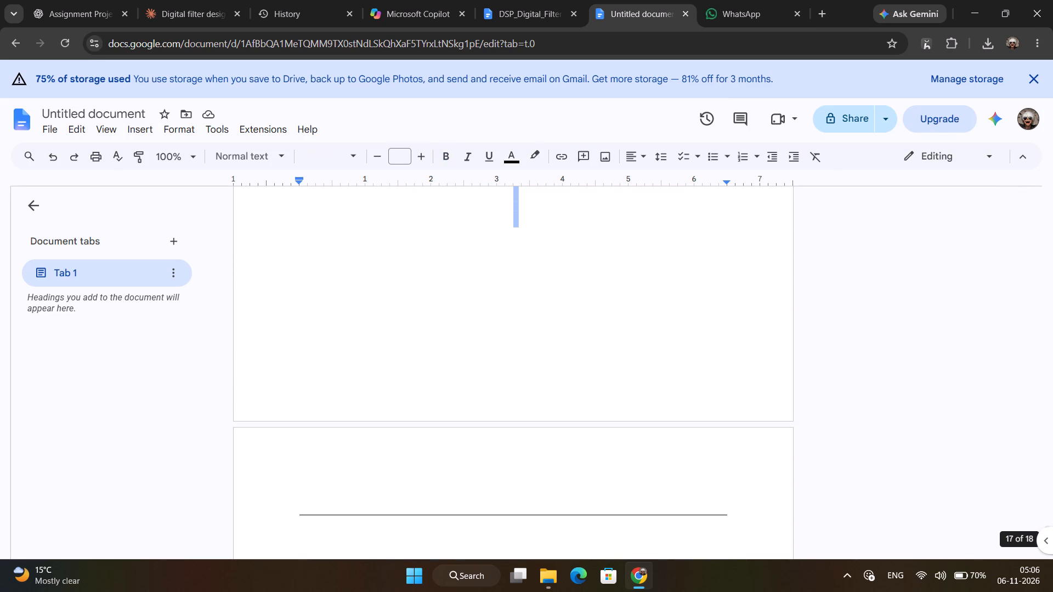
click(404, 153)
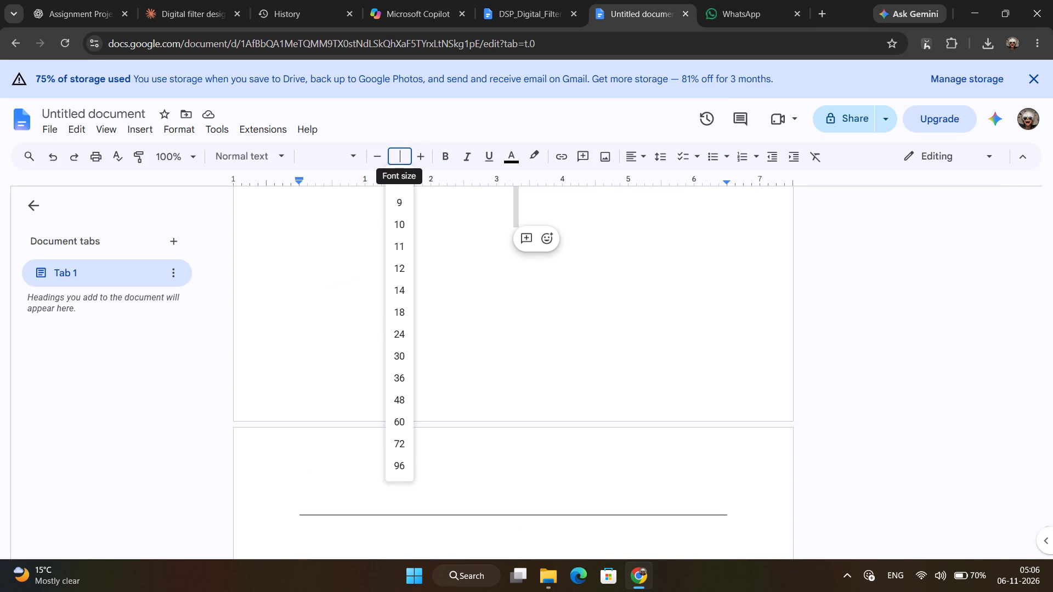
Format the selected MATLAB code as 9-point Times New Roman.
click(403, 206)
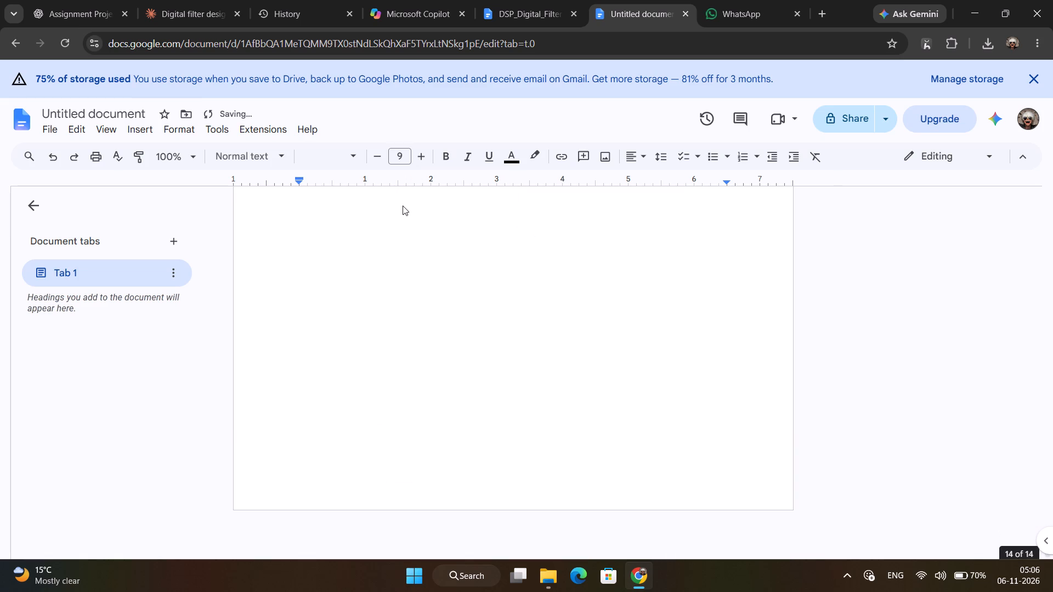
scroll(439, 382, up, 9)
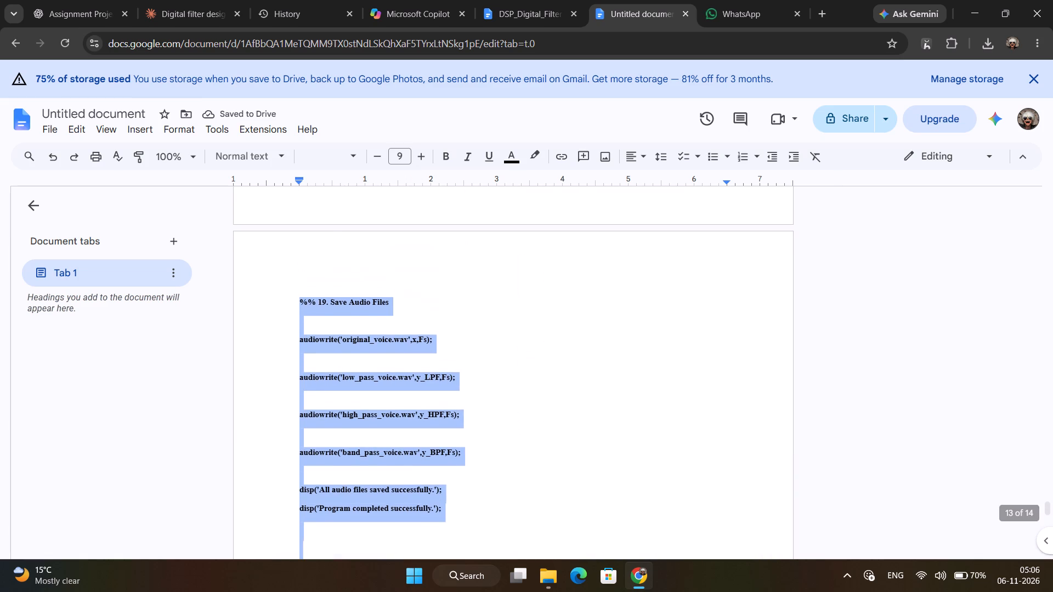
click(358, 151)
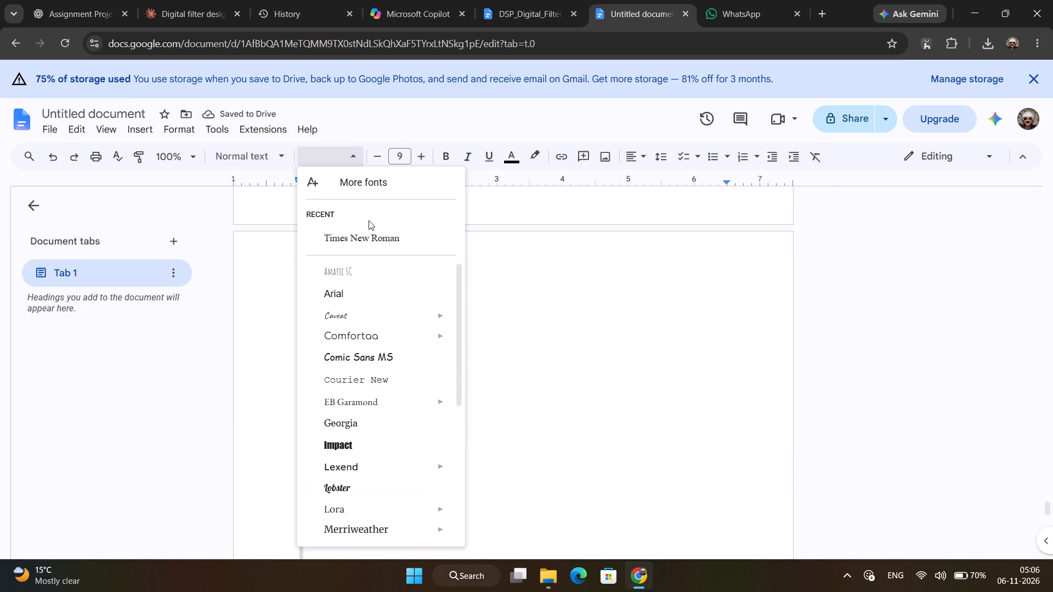
click(372, 234)
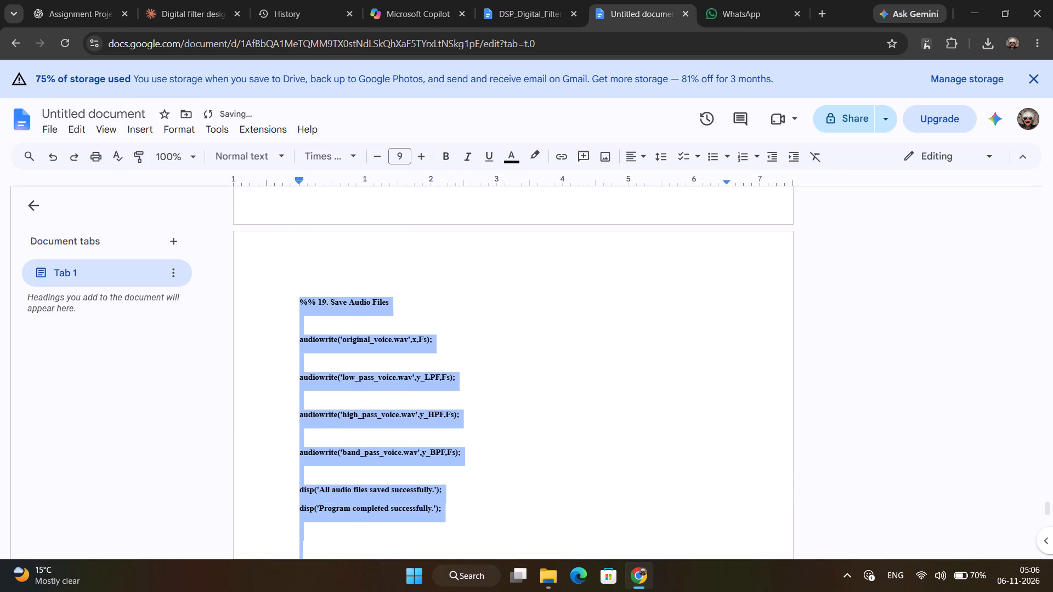
Delete the blank line between "close all;" and the "%% 1. Voice Recording" comment at the start of the MATLAB code.
scroll(363, 326, up, 17)
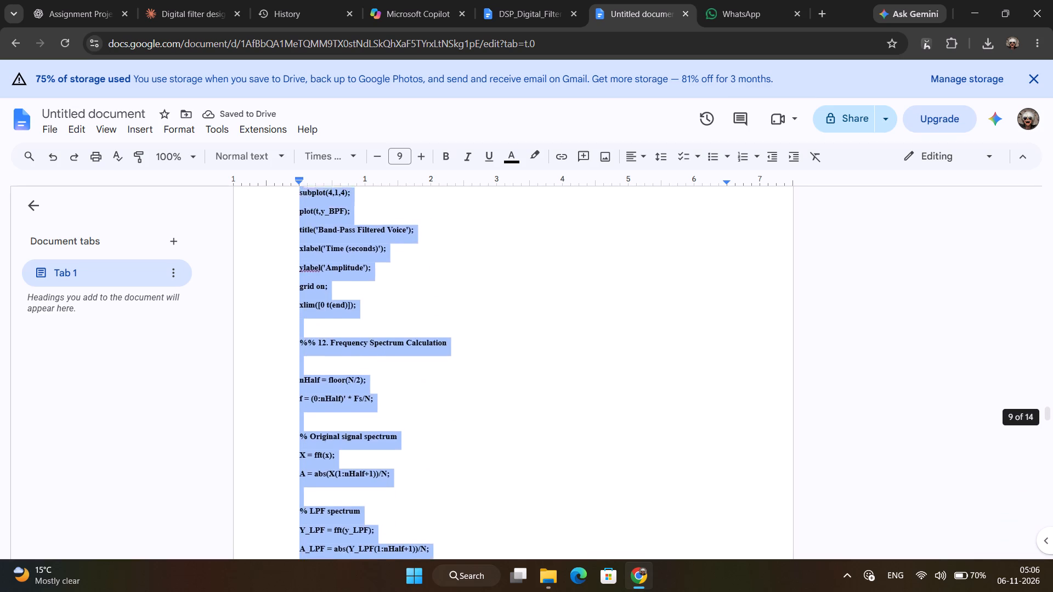
scroll(363, 326, up, 14)
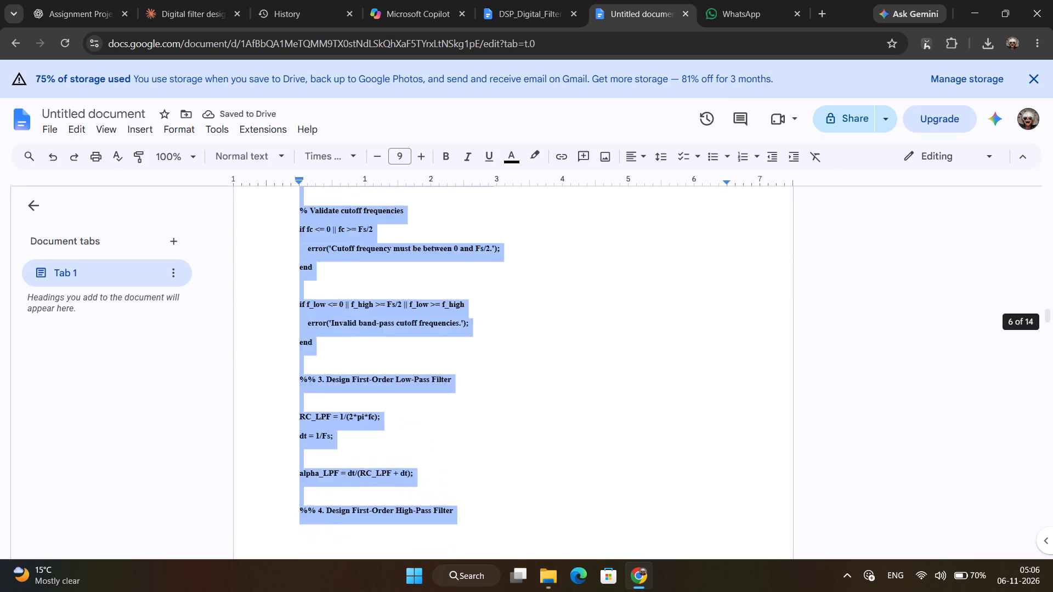
scroll(363, 326, up, 6)
scroll(363, 326, down, 7)
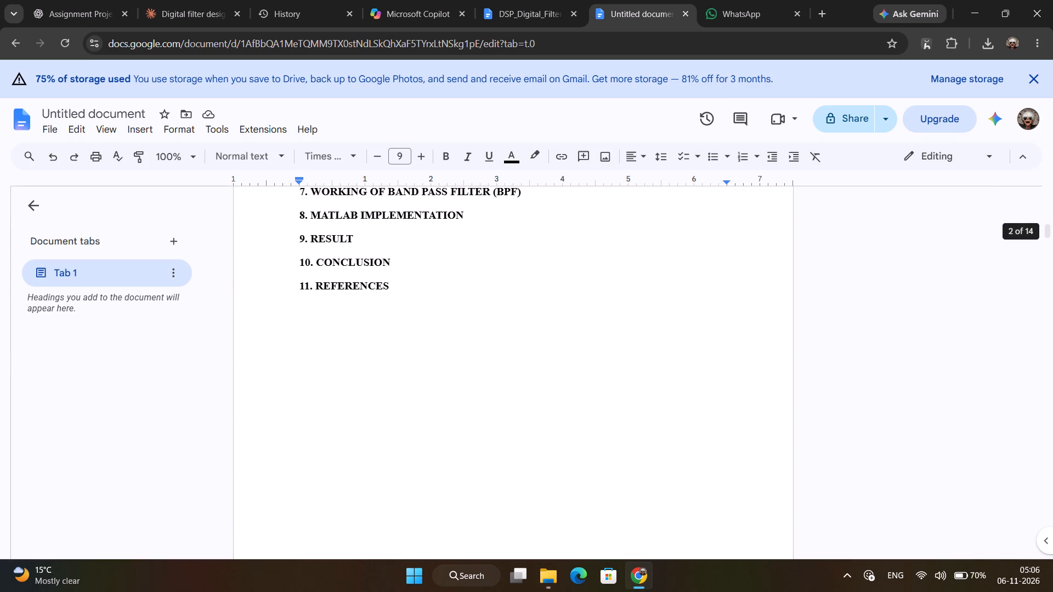
scroll(363, 326, down, 9)
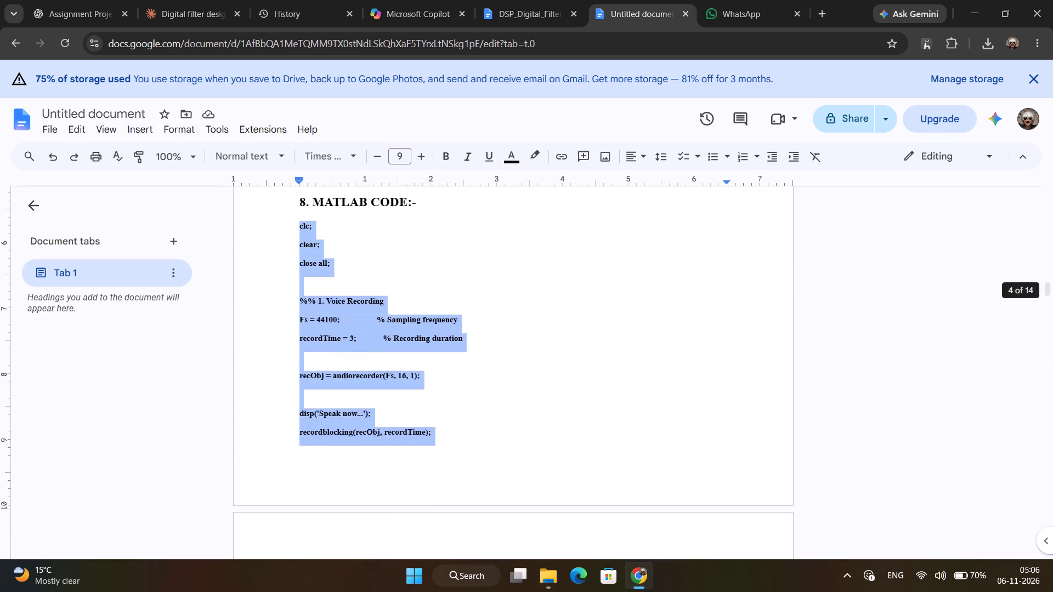
scroll(363, 326, down, 2)
click(312, 400)
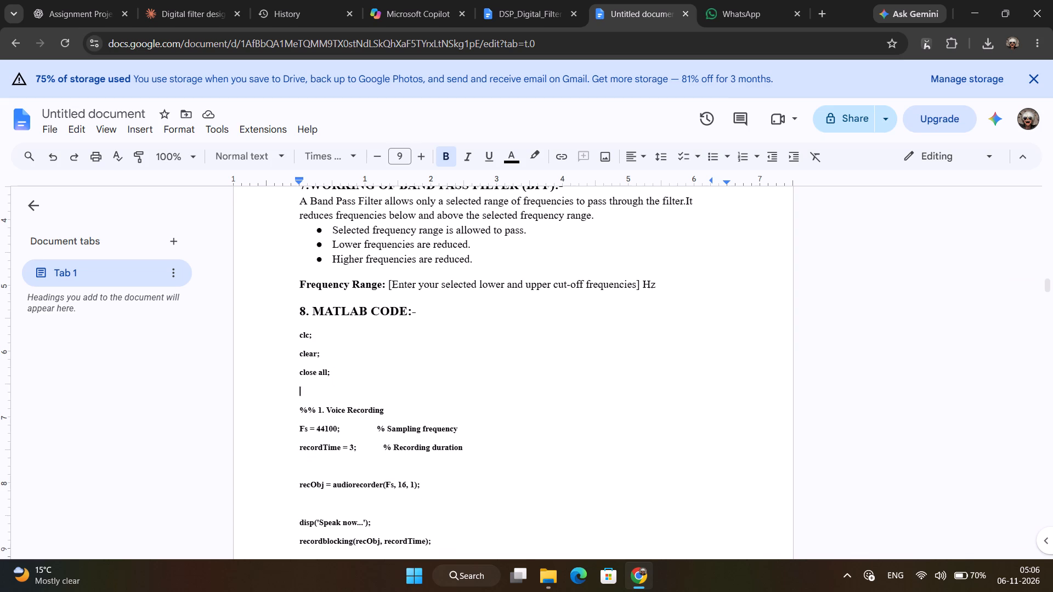
click(296, 408)
key(BackSpace)
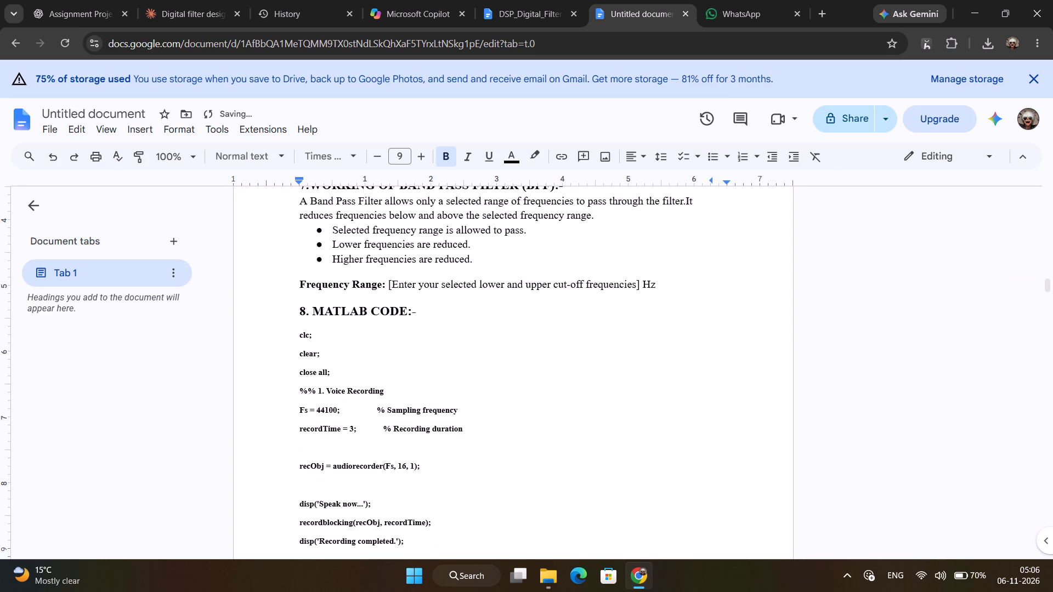
Remove the blank lines within the Voice Recording code, down to the "% Normalize original voice" comment, keeping that comment on its own line.
click(302, 464)
key(Left)
key(BackSpace)
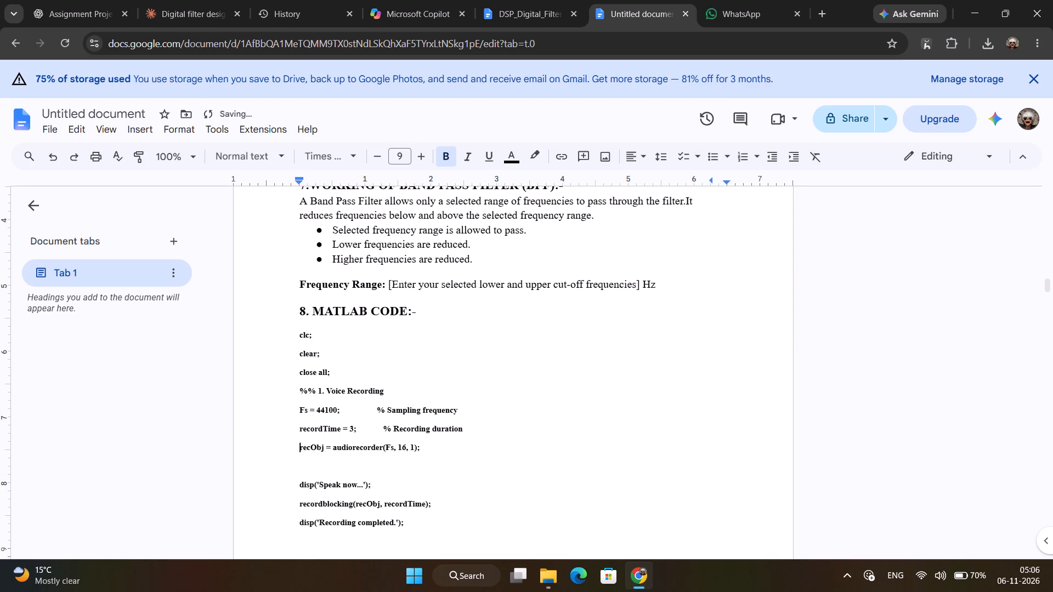
click(302, 482)
key(BackSpace)
scroll(302, 482, down, 1)
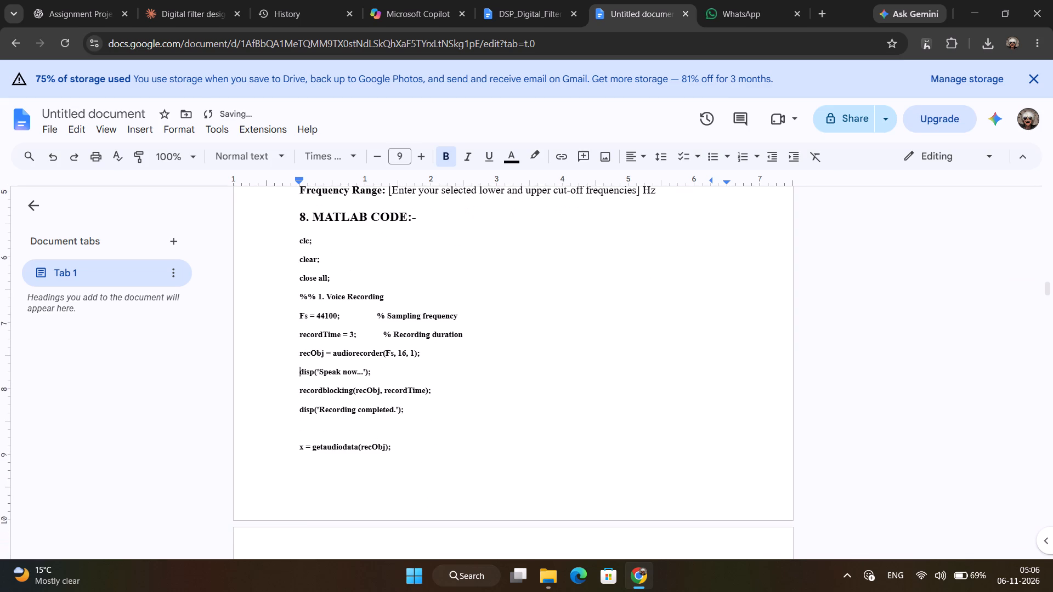
click(293, 450)
key(BackSpace)
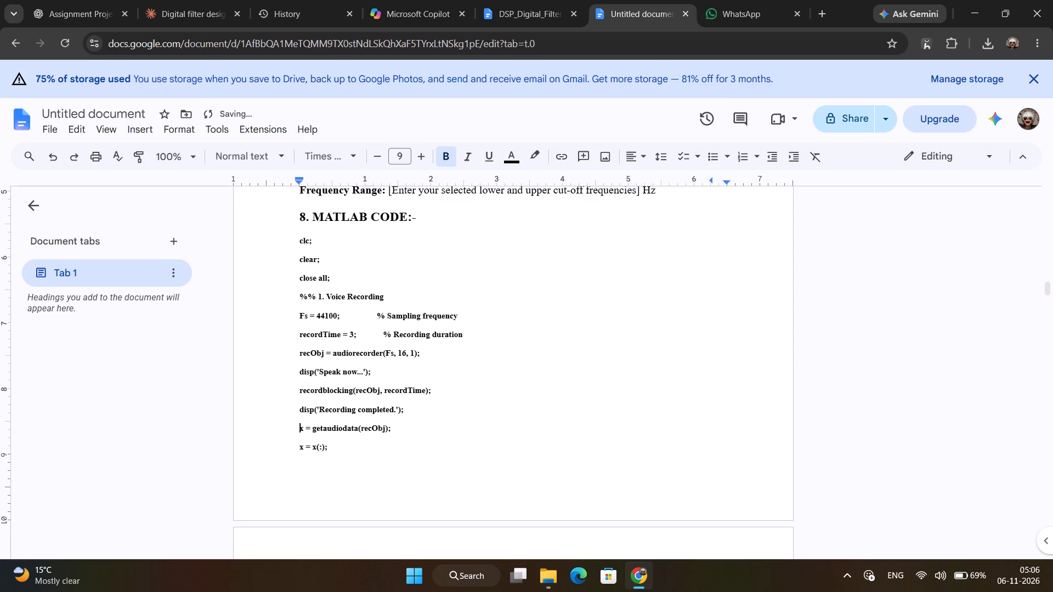
scroll(293, 450, down, 2)
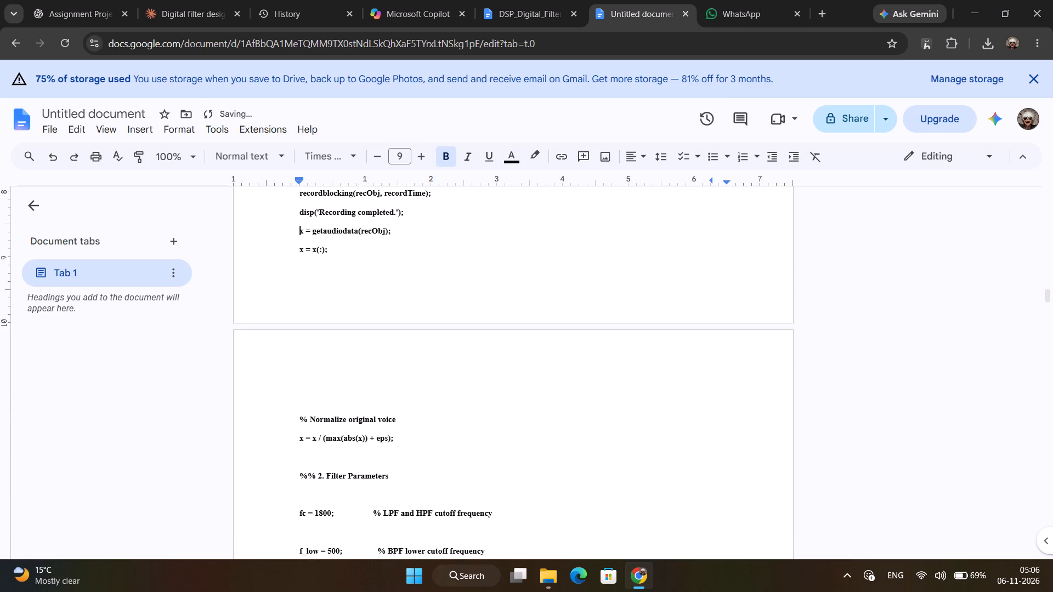
click(300, 421)
key(BackSpace)
key(BackSpace)
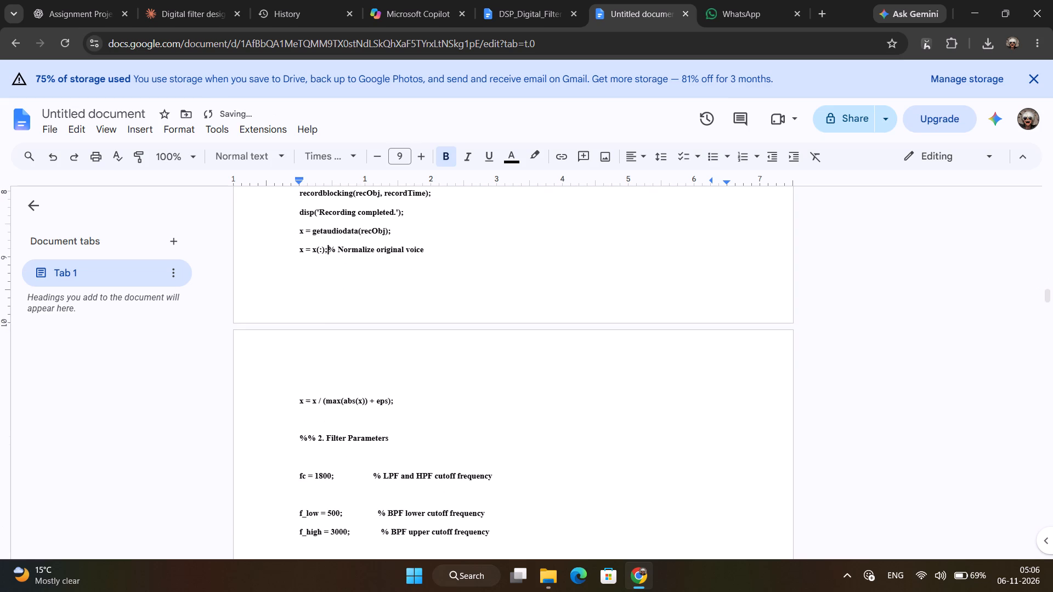
key(Return)
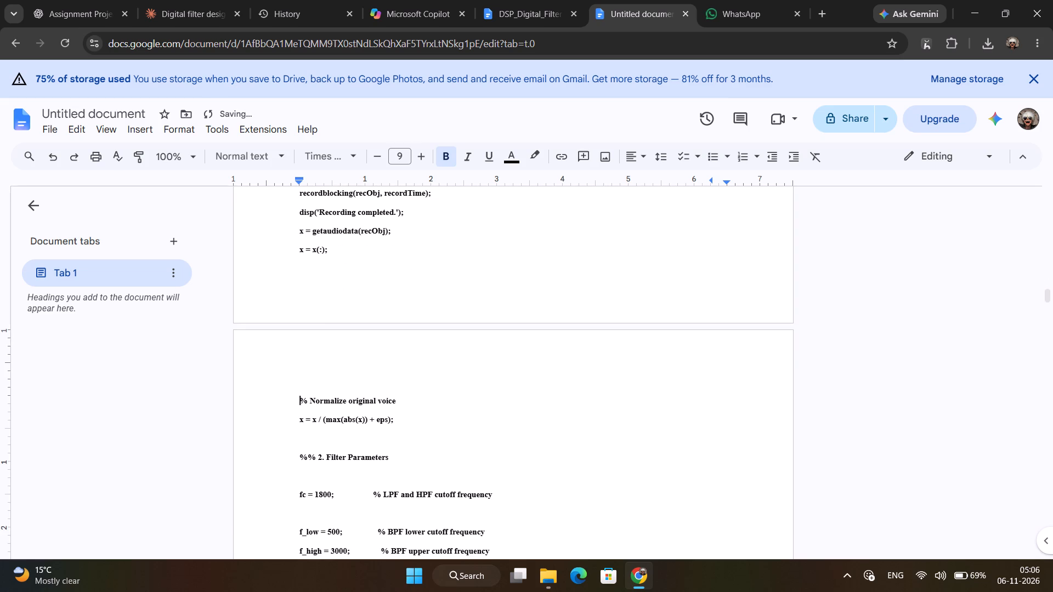
Remove the blank lines before and within the "%% 2. Filter Parameters" code, through the second cutoff validation if block.
click(299, 453)
key(BackSpace)
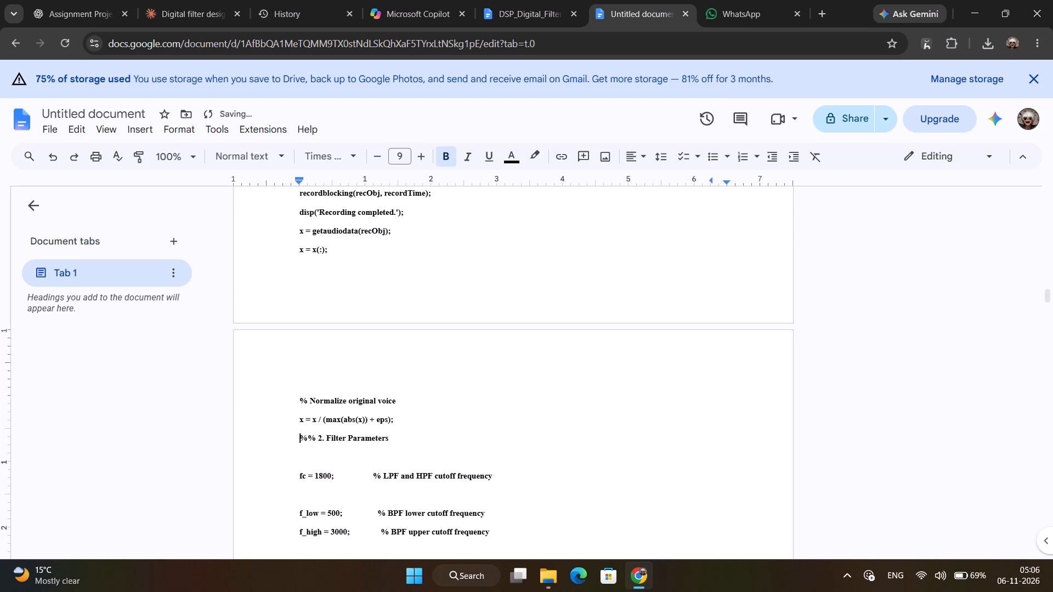
click(296, 481)
key(BackSpace)
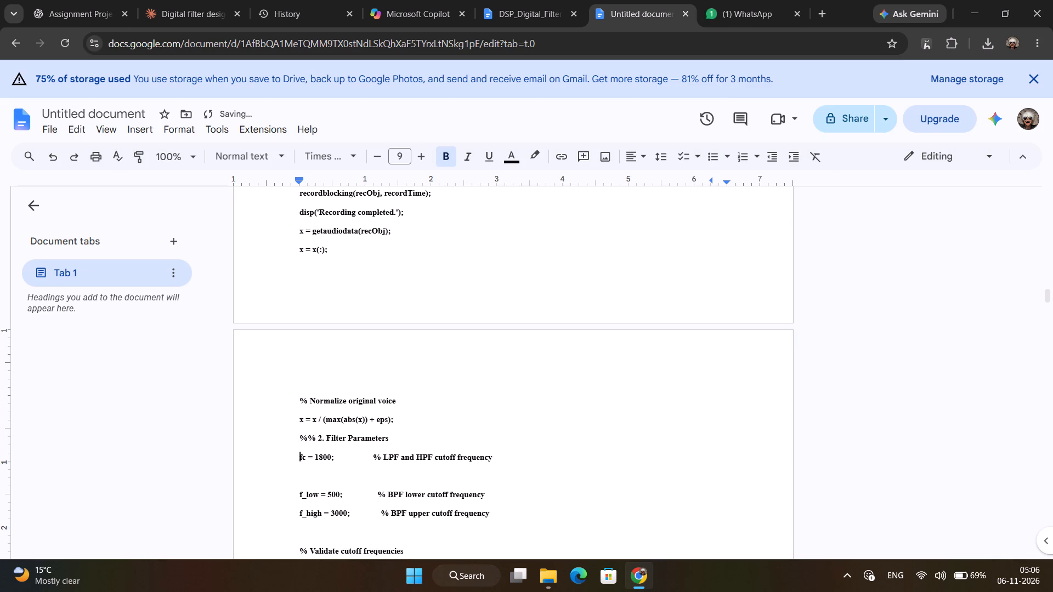
click(298, 498)
key(BackSpace)
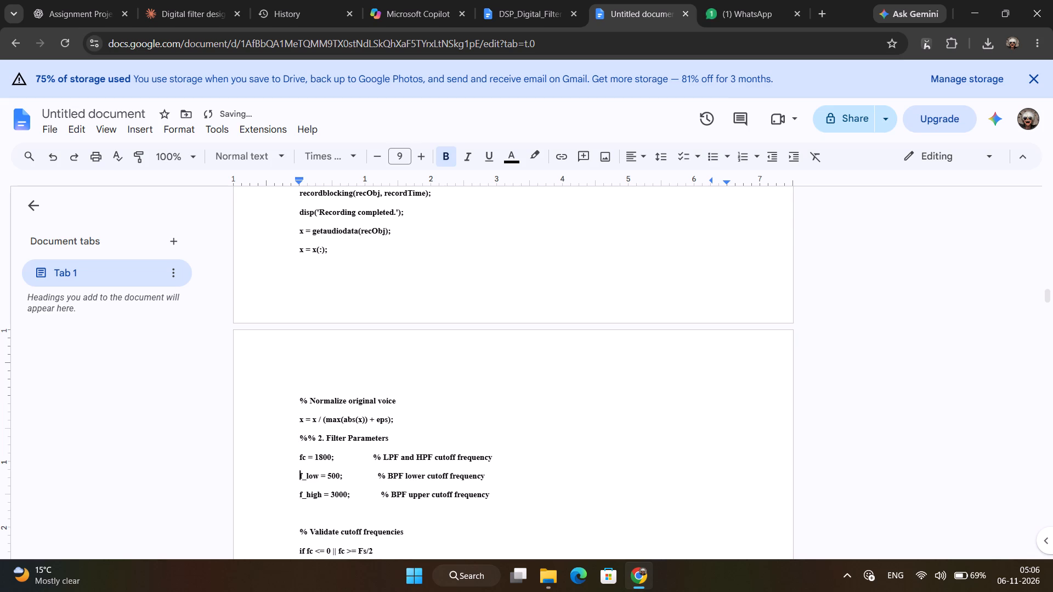
scroll(298, 511, down, 1)
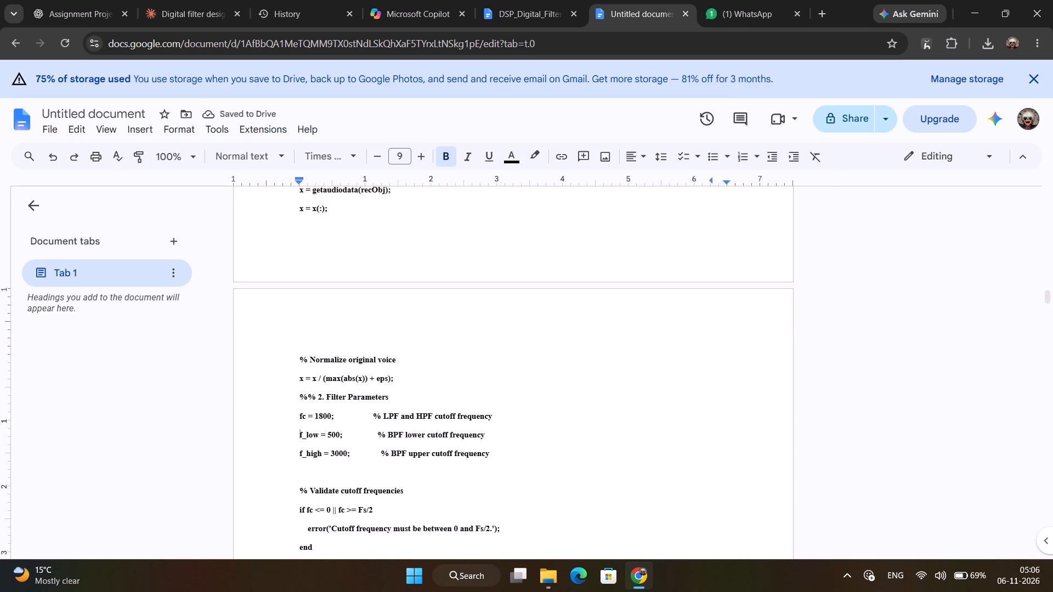
click(298, 494)
key(BackSpace)
scroll(298, 494, down, 1)
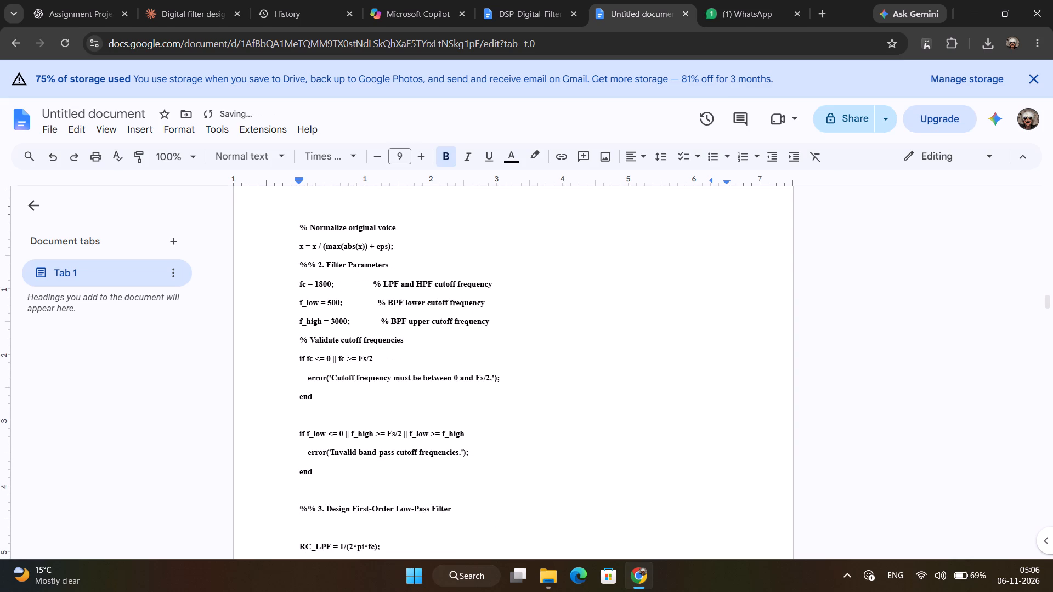
click(296, 434)
key(BackSpace)
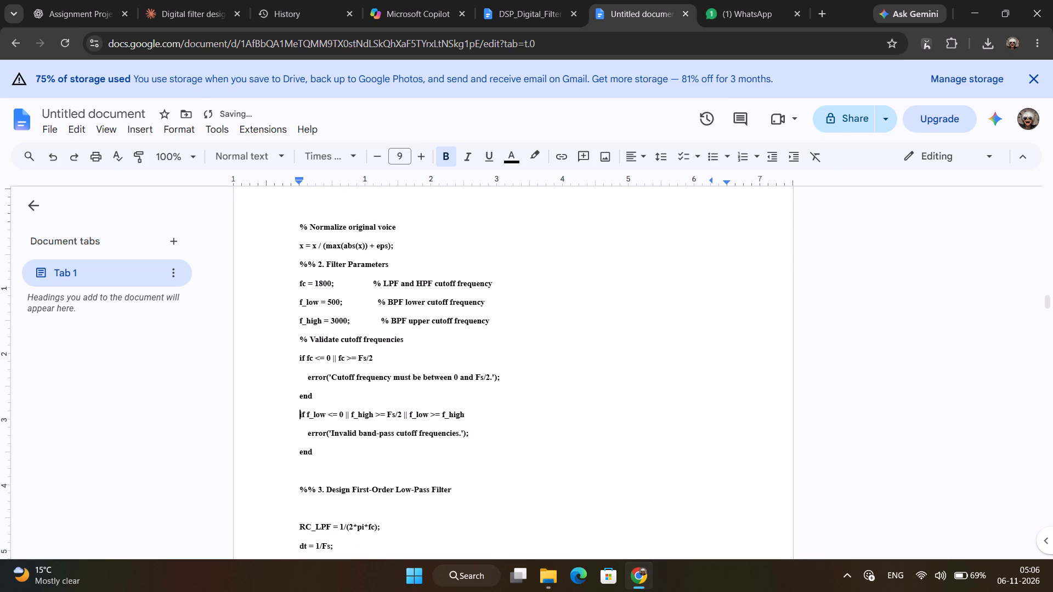
Remove the blank lines before and within the "%% 3. Design First-Order Low-Pass Filter" code, down to the alpha_LPF line.
scroll(296, 434, down, 1)
click(296, 423)
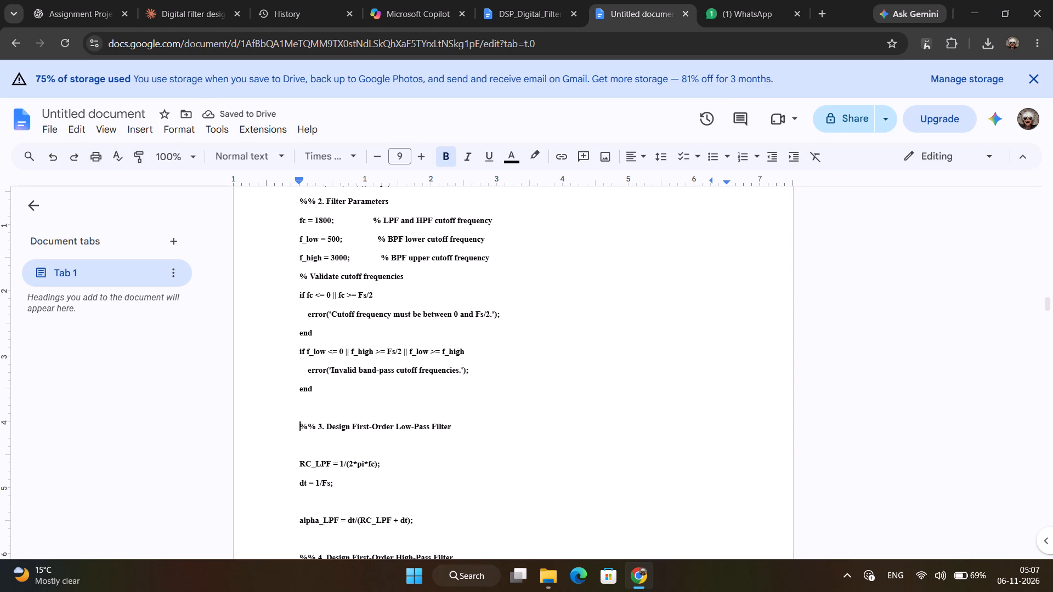
key(BackSpace)
click(292, 445)
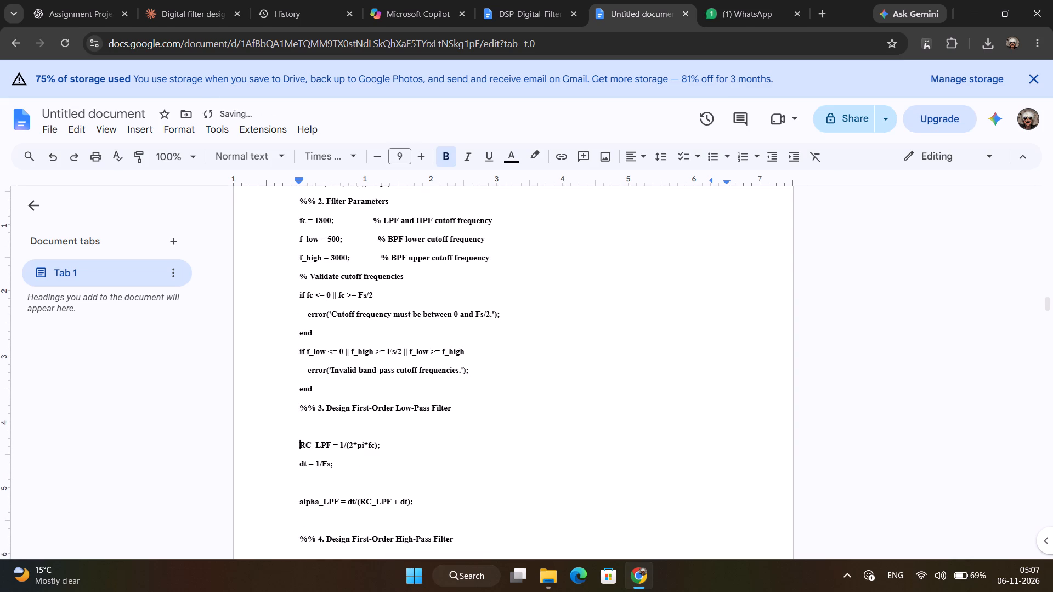
key(BackSpace)
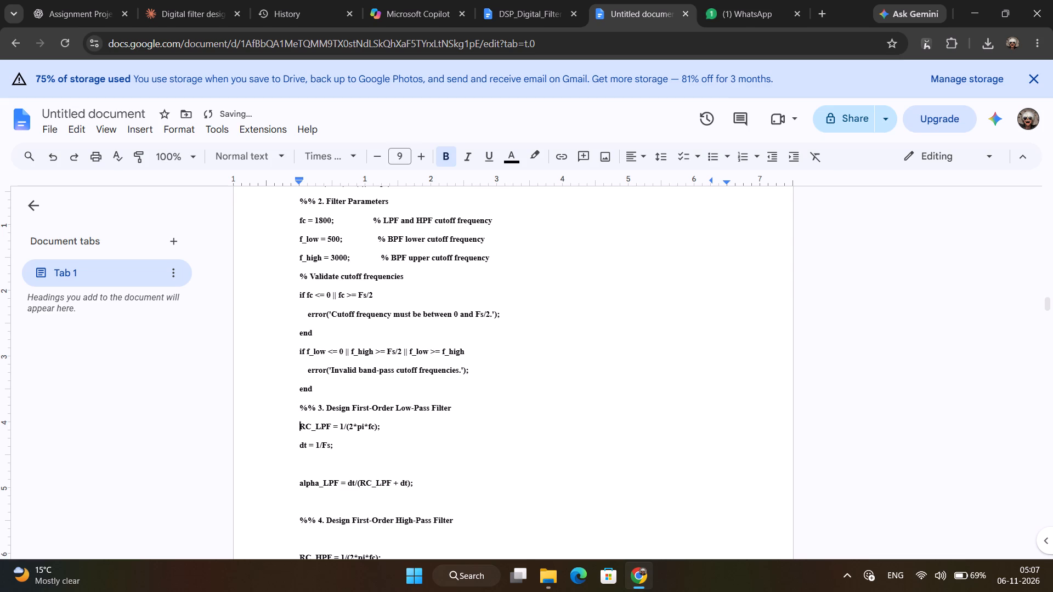
click(299, 483)
key(BackSpace)
Remove the blank lines before and within the "%% 4. Design First-Order High-Pass Filter" code, down to the alpha_HPF line.
scroll(299, 483, down, 1)
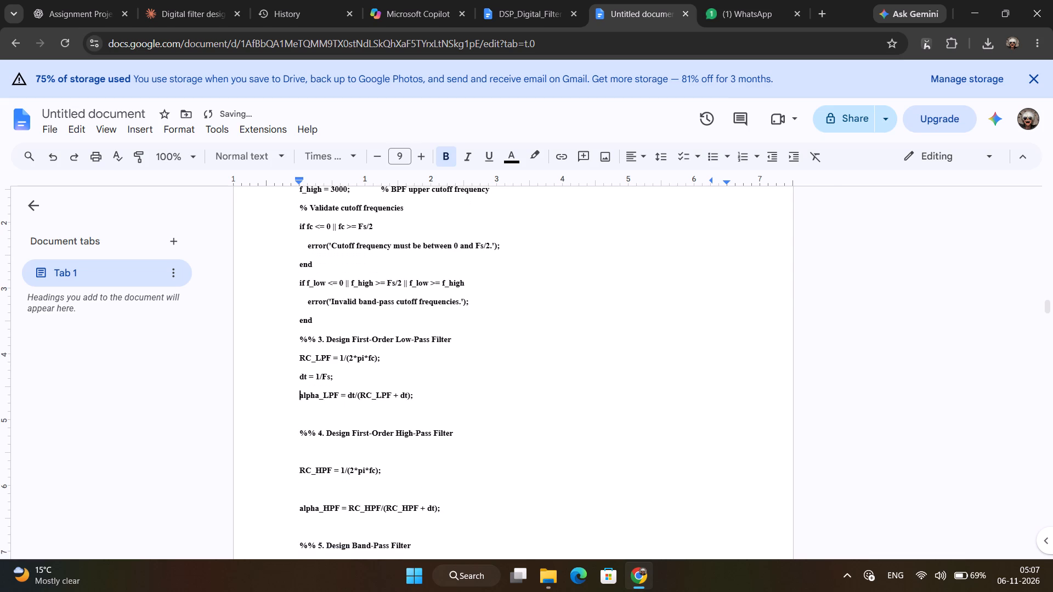
click(299, 431)
key(BackSpace)
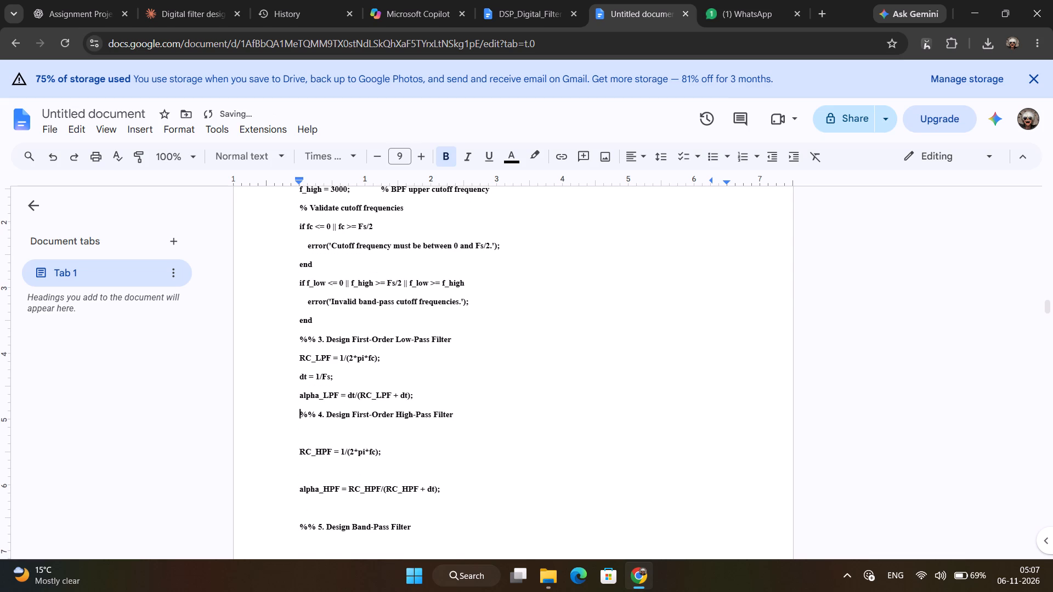
scroll(299, 431, down, 1)
click(300, 425)
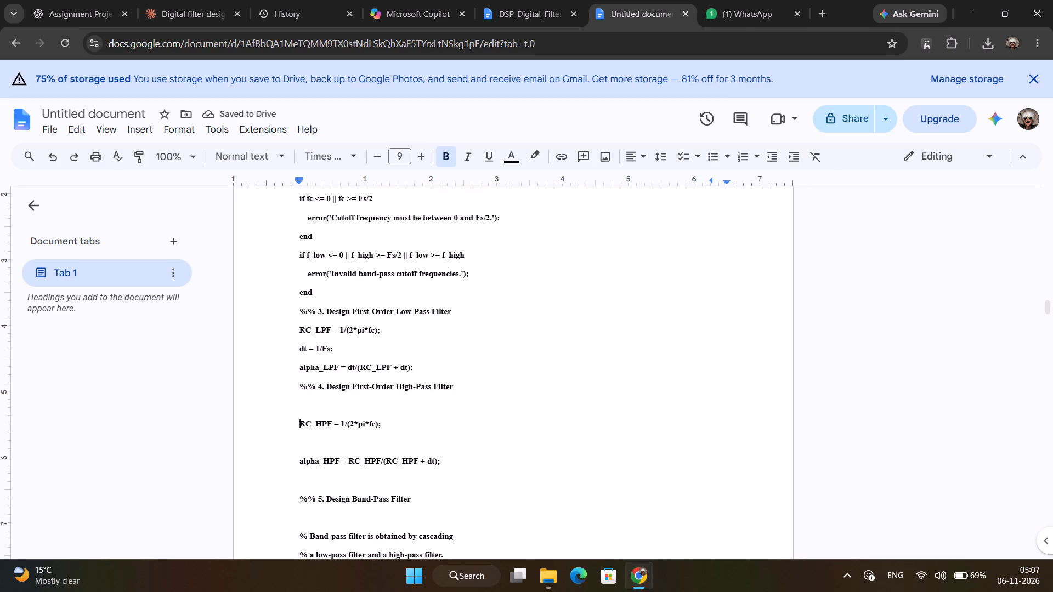
key(BackSpace)
click(298, 443)
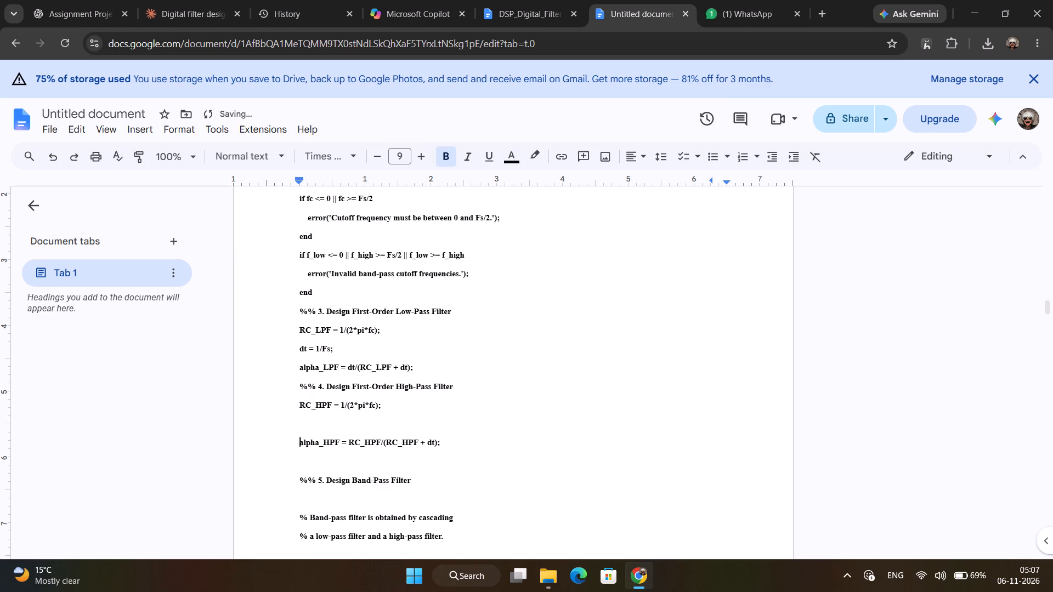
key(BackSpace)
Remove the blank lines before and within the "%% 5. Design Band-Pass Filter" code, down to the alpha_BPF_LPF line.
click(298, 457)
key(BackSpace)
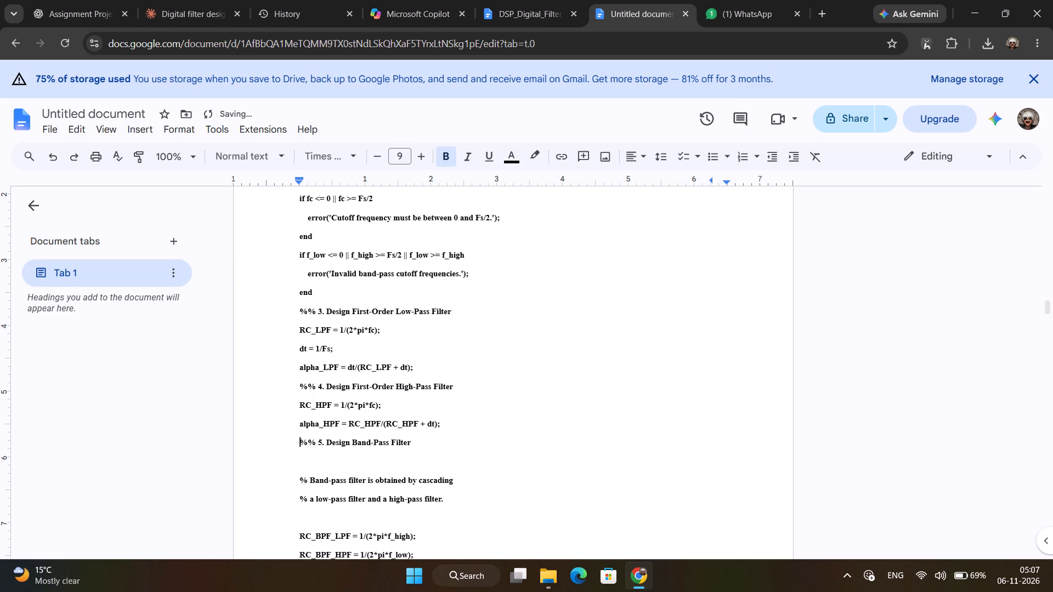
click(299, 481)
key(BackSpace)
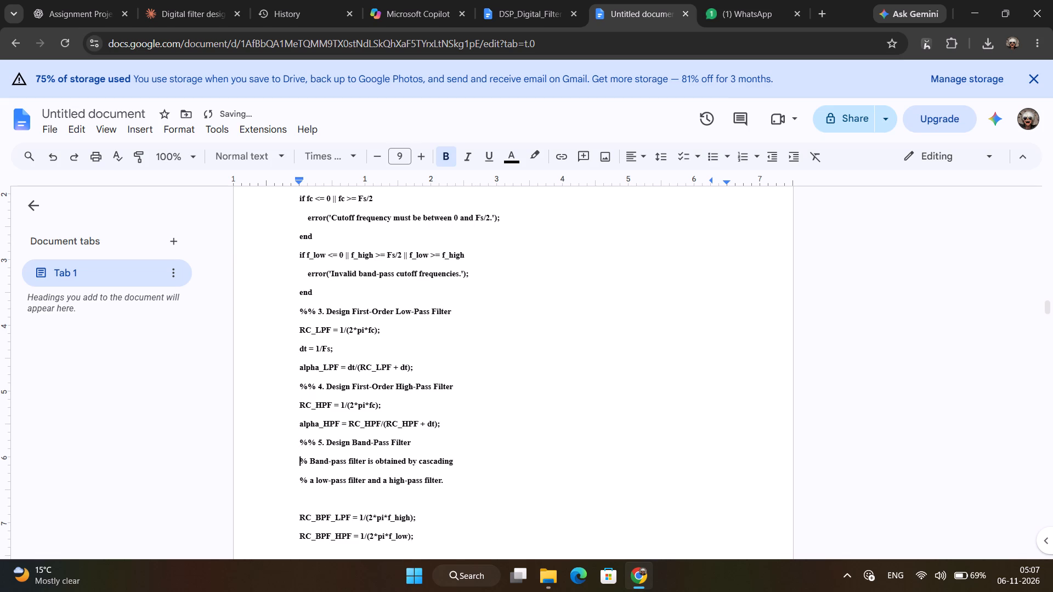
click(296, 514)
key(BackSpace)
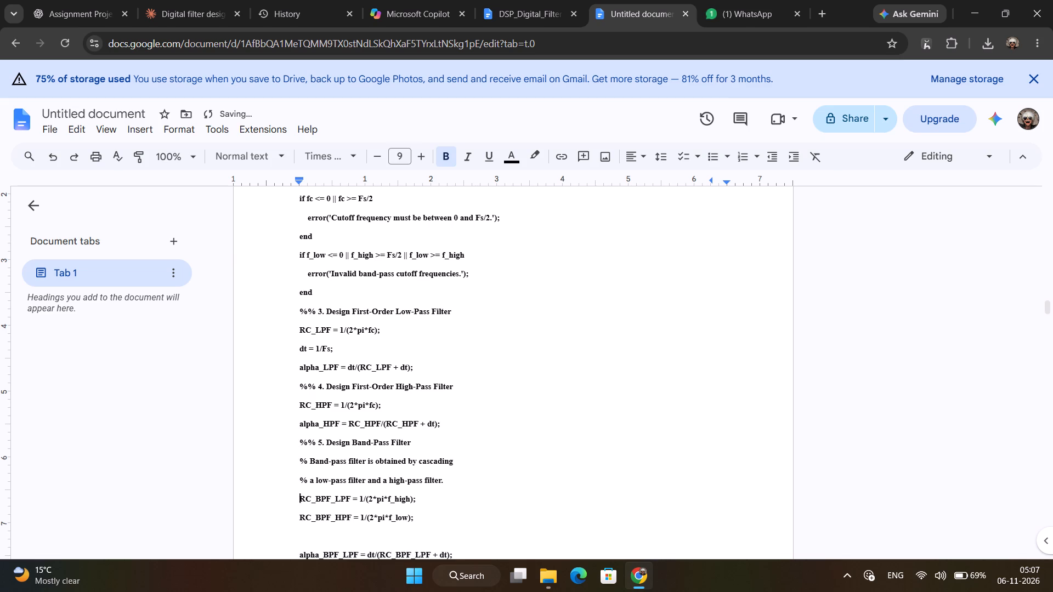
scroll(296, 514, down, 1)
click(293, 435)
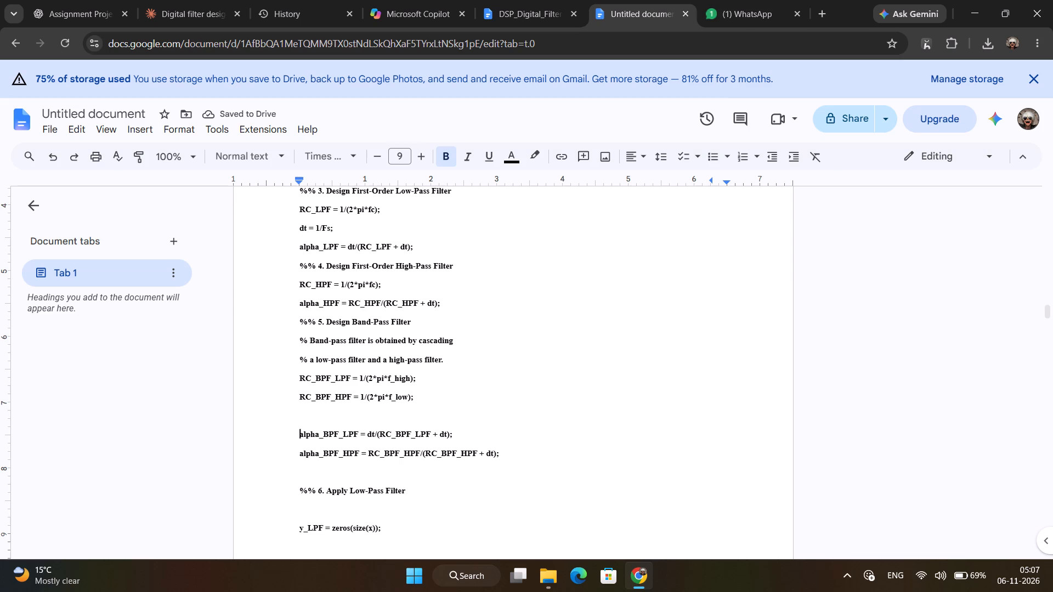
key(BackSpace)
Remove the blank lines before and within the "%% 6. Apply Low-Pass Filter" code, down to its for n = 2:length(x) line.
click(298, 463)
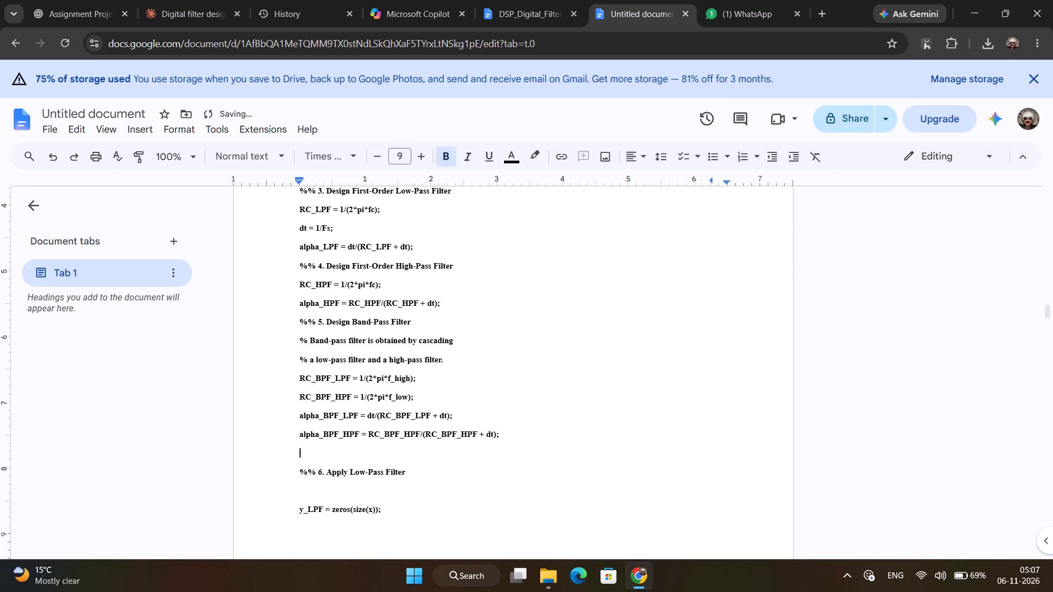
click(296, 473)
key(BackSpace)
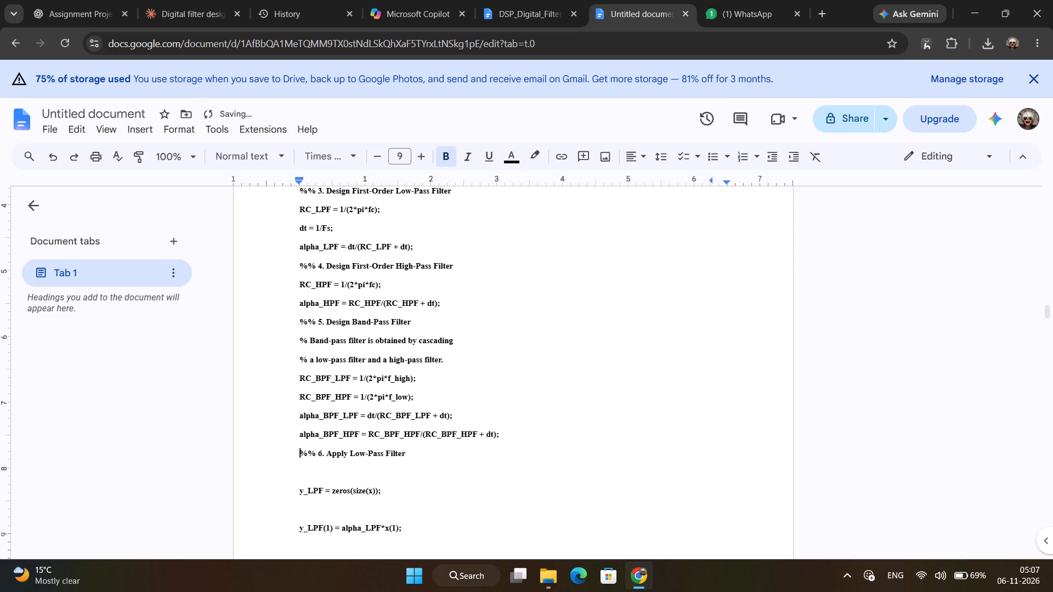
click(299, 486)
key(BackSpace)
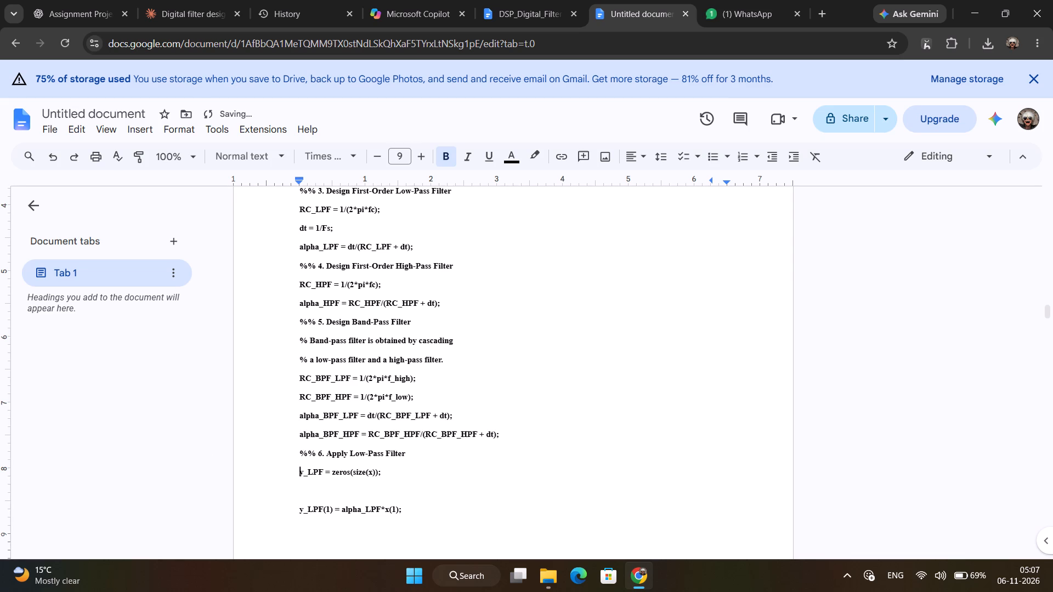
click(297, 514)
key(BackSpace)
scroll(297, 514, down, 1)
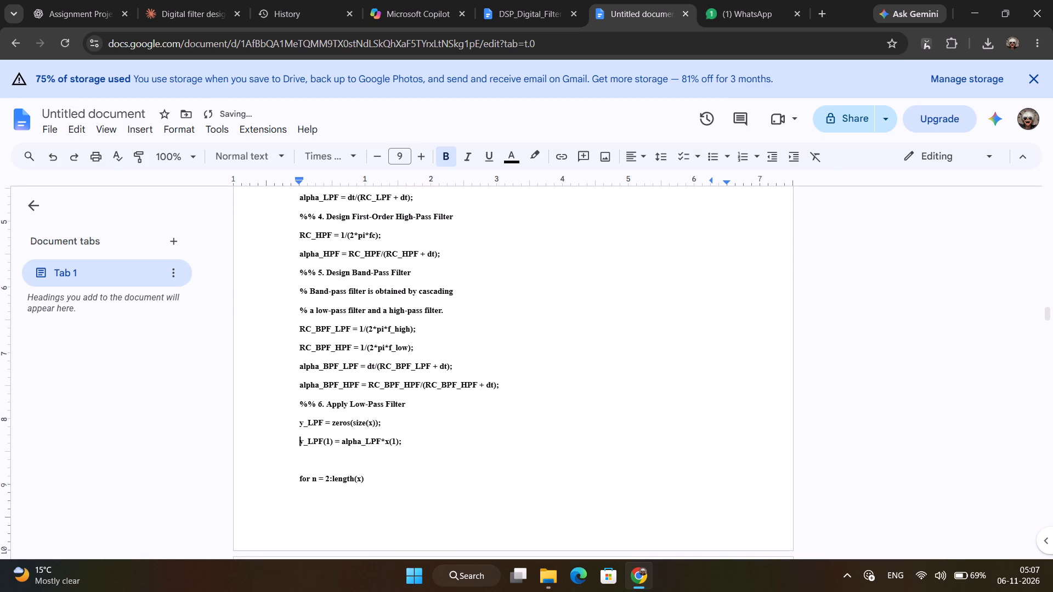
click(301, 482)
key(BackSpace)
Remove the blank line and extra indentation before the y_LPF(n) line in the low-pass loop, keeping it on its own line.
scroll(301, 482, down, 1)
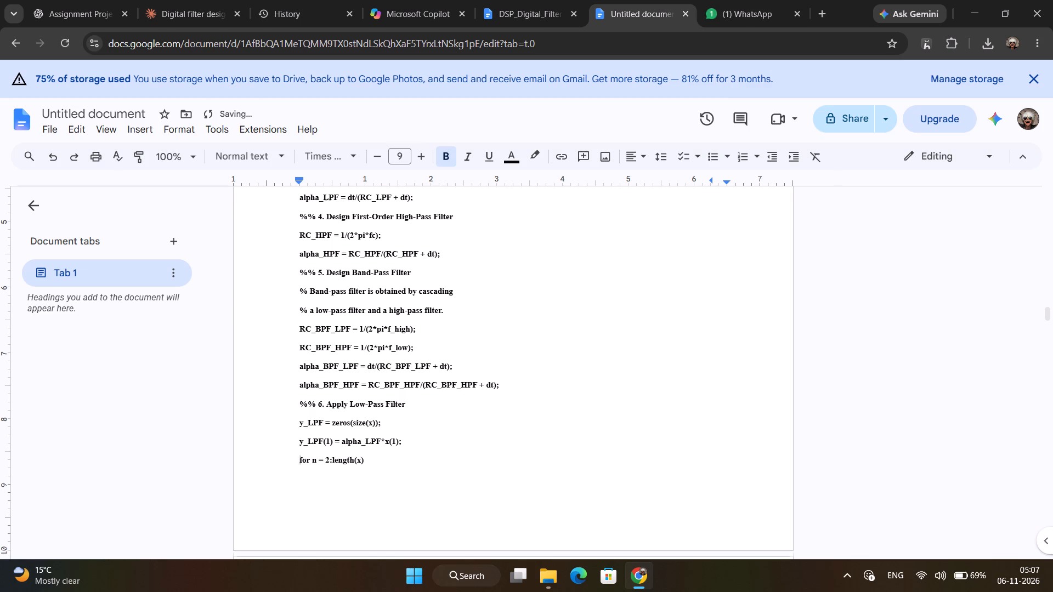
scroll(301, 482, down, 1)
click(306, 479)
key(BackSpace)
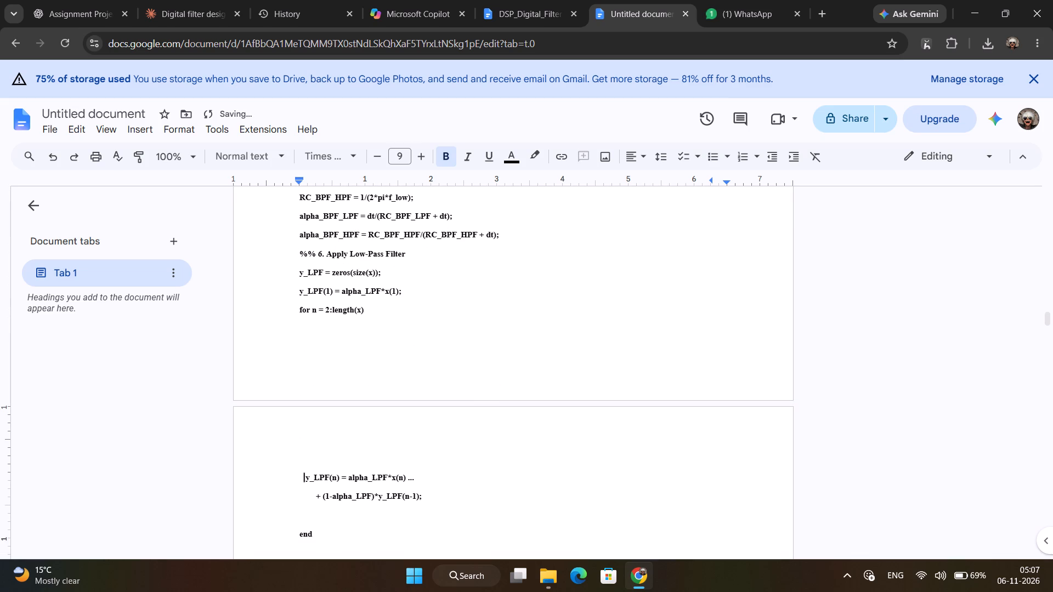
key(BackSpace)
key(BackSpace)
key(BackSpace)
key(BackSpace)
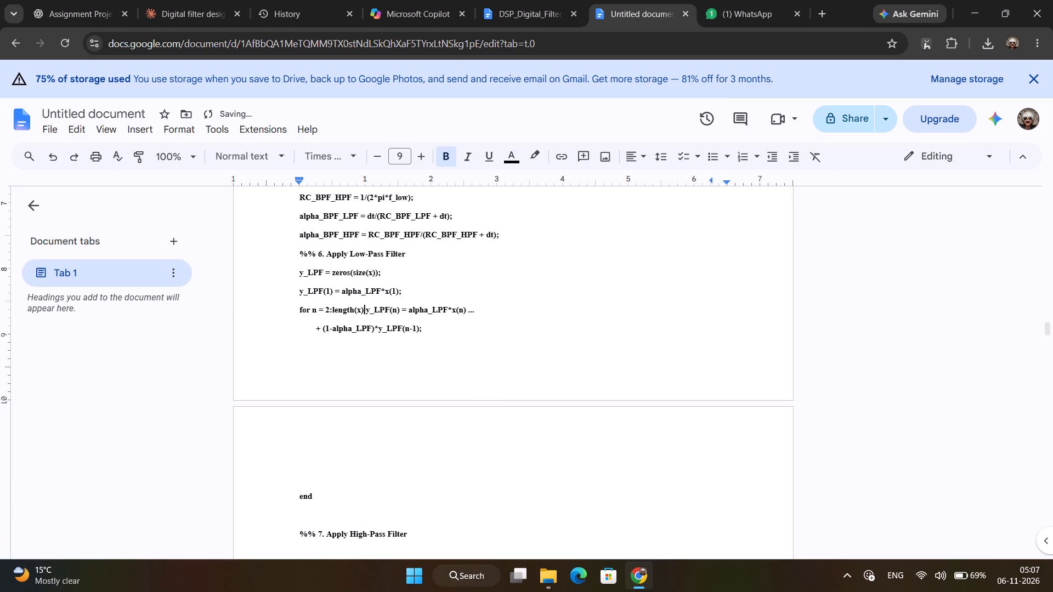
key(Return)
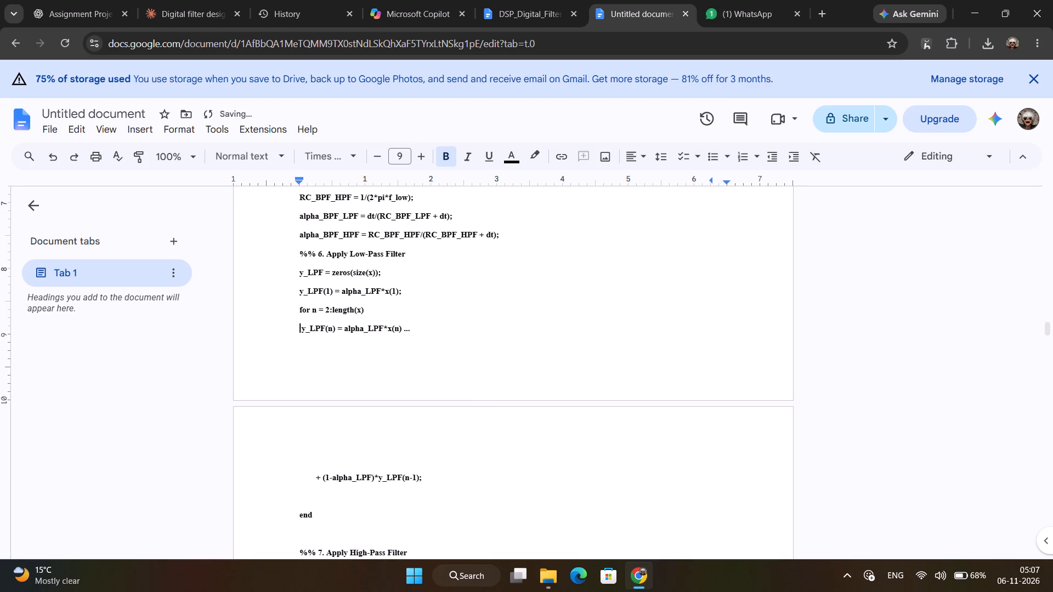
Join the "+ (1-alpha_LPF)*y_LPF(n-1);" continuation onto the y_LPF(n) line, deleting its indentation and the "..." marker.
click(312, 473)
key(BackSpace)
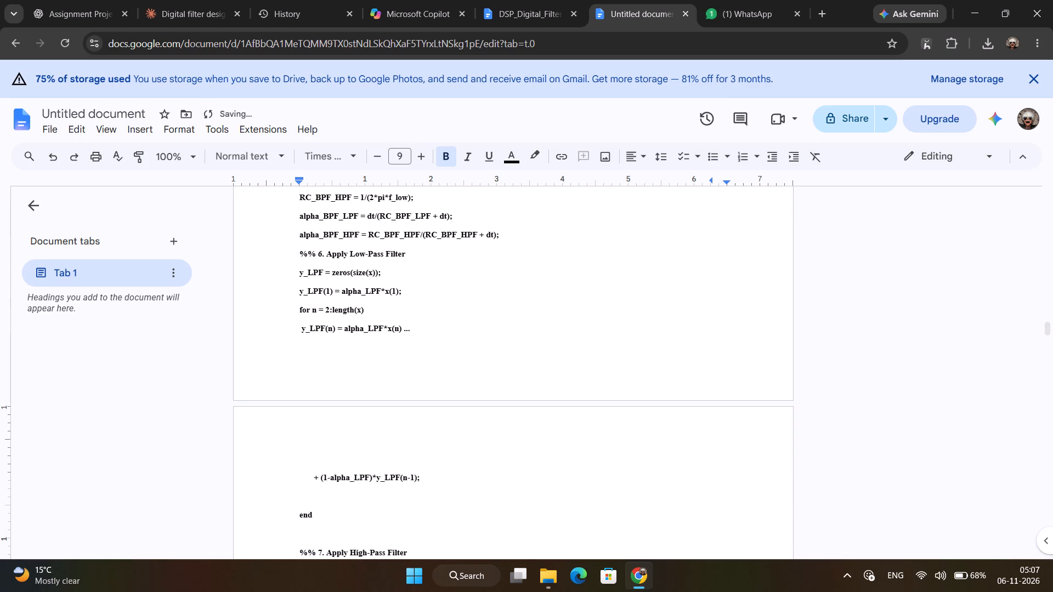
key(BackSpace)
key(BackSpace)
key(BackSpace)
key(BackSpace)
key(BackSpace)
key(BackSpace)
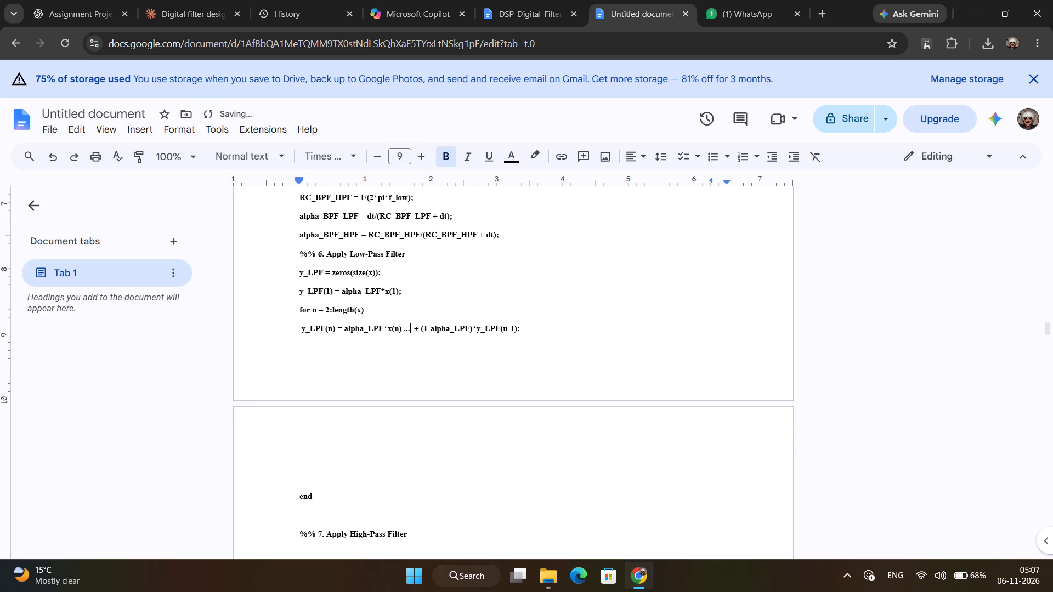
key(BackSpace)
key(BackSpace)
key(BackSpace)
key(BackSpace)
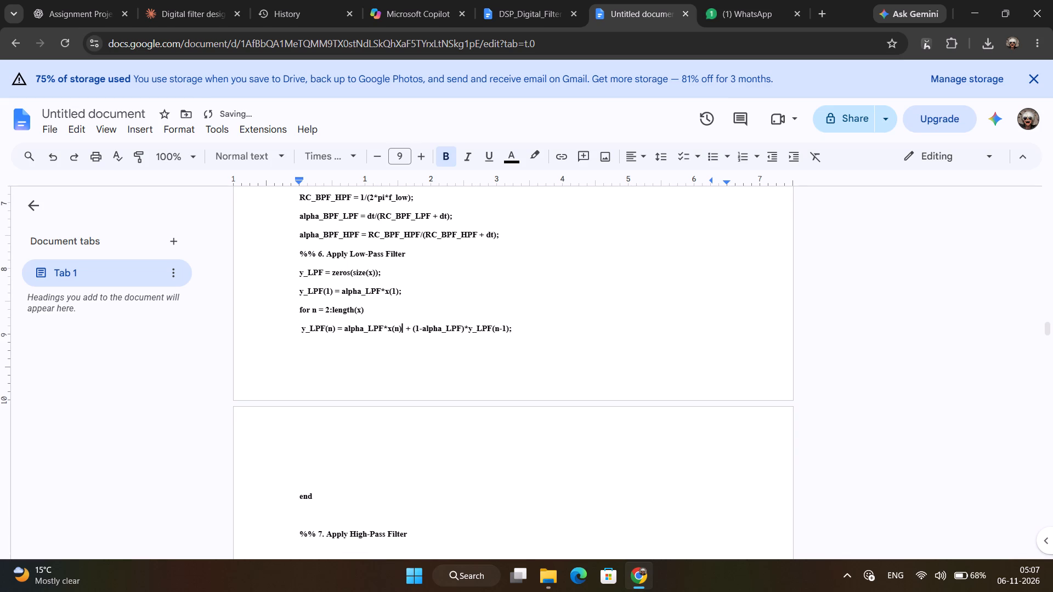
Remove the blank line before the low-pass loop's end line and the semicolon closing the y_LPF(n) line.
scroll(312, 473, down, 1)
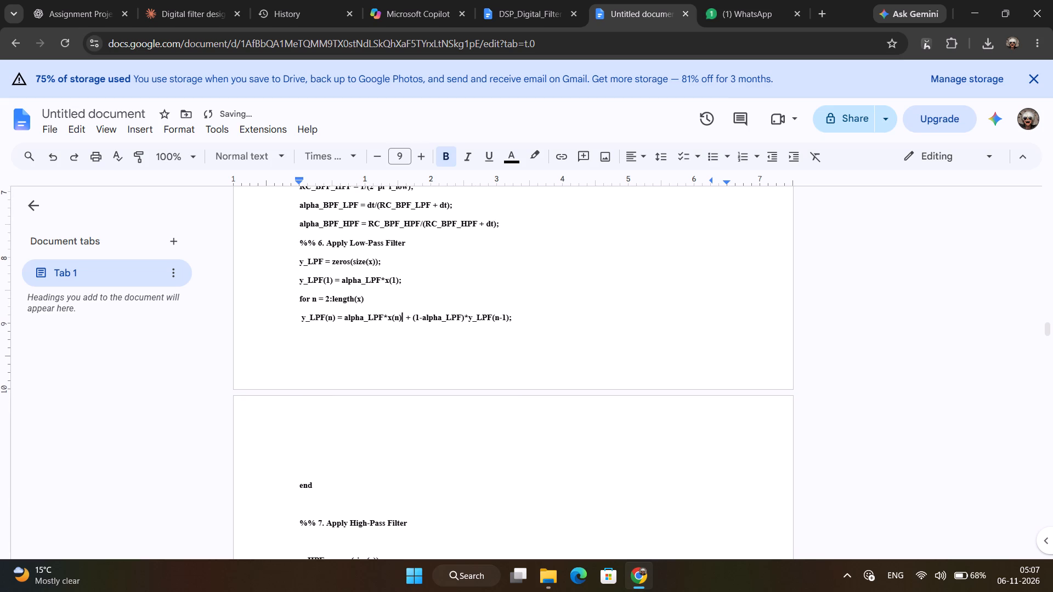
click(298, 479)
key(BackSpace)
key(BackSpace)
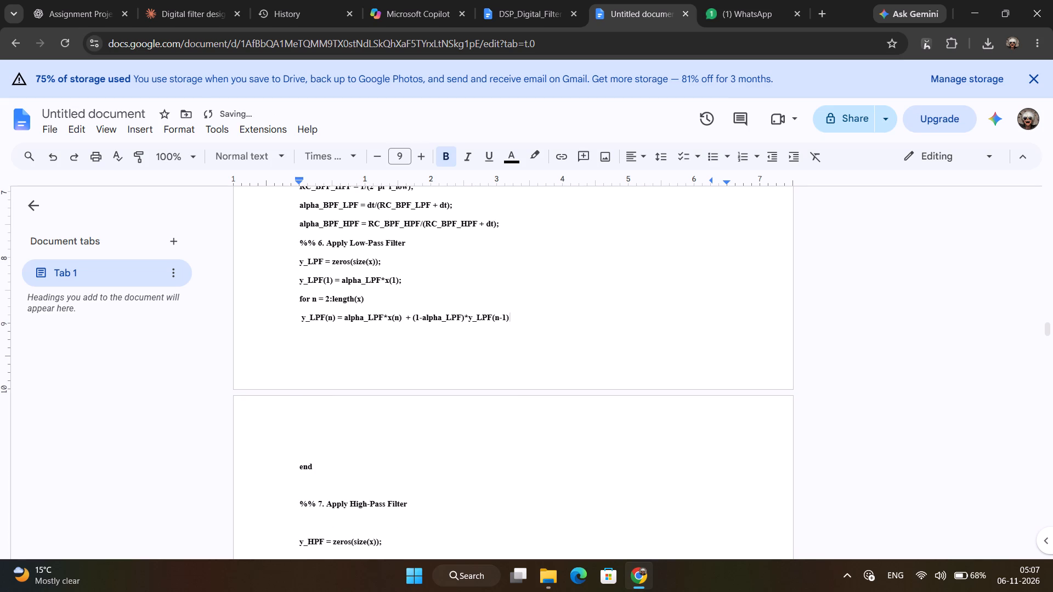
click(297, 470)
key(BackSpace)
key(Return)
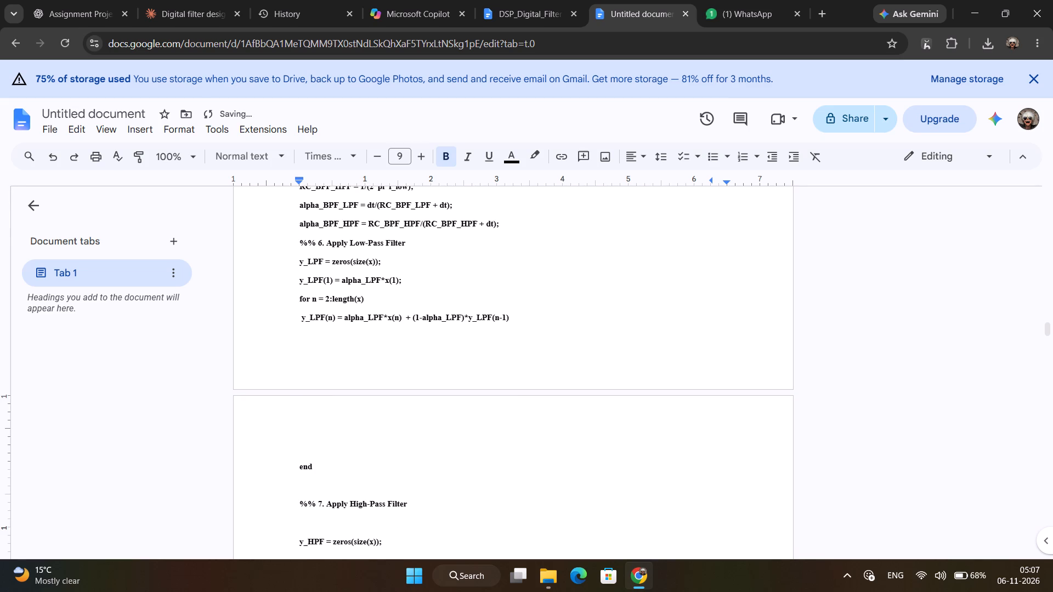
Remove the blank lines before and within the "%% 7. Apply High-Pass Filter" code, down to its for n = 2:length(x) line.
click(297, 505)
key(BackSpace)
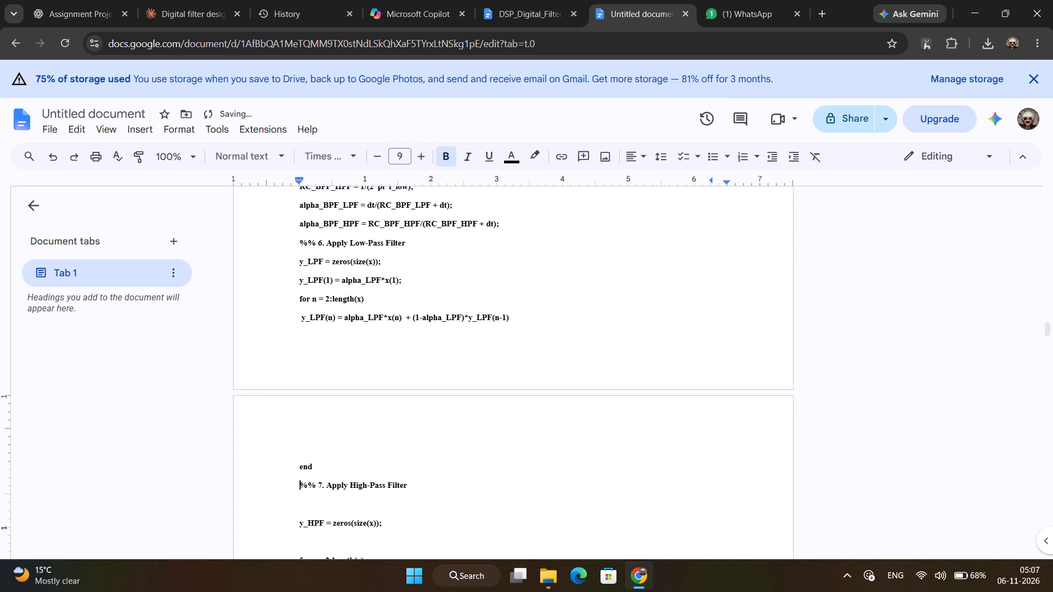
click(296, 526)
key(BackSpace)
scroll(296, 526, down, 2)
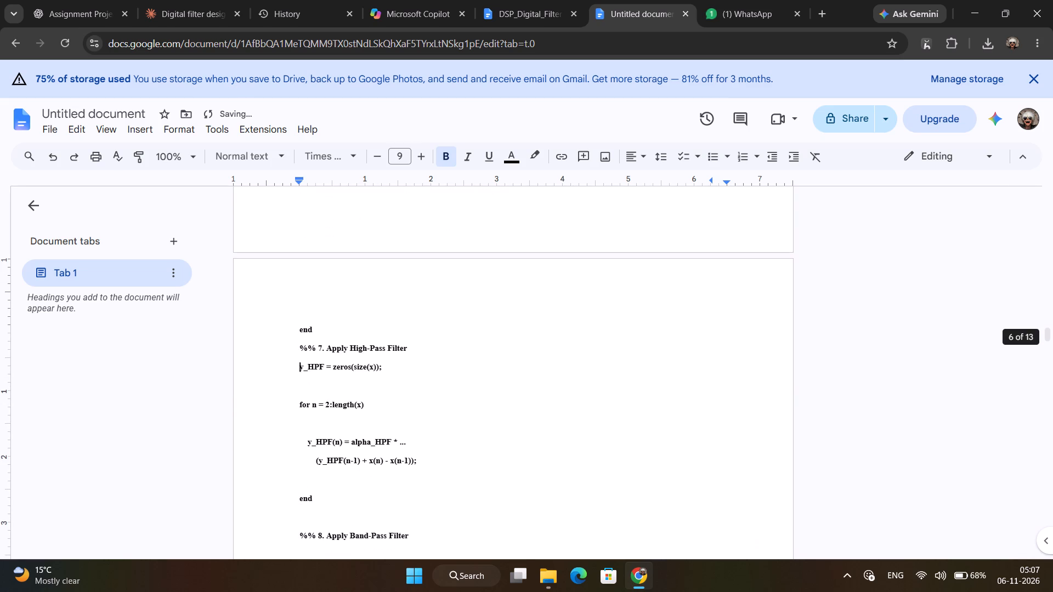
click(295, 411)
key(BackSpace)
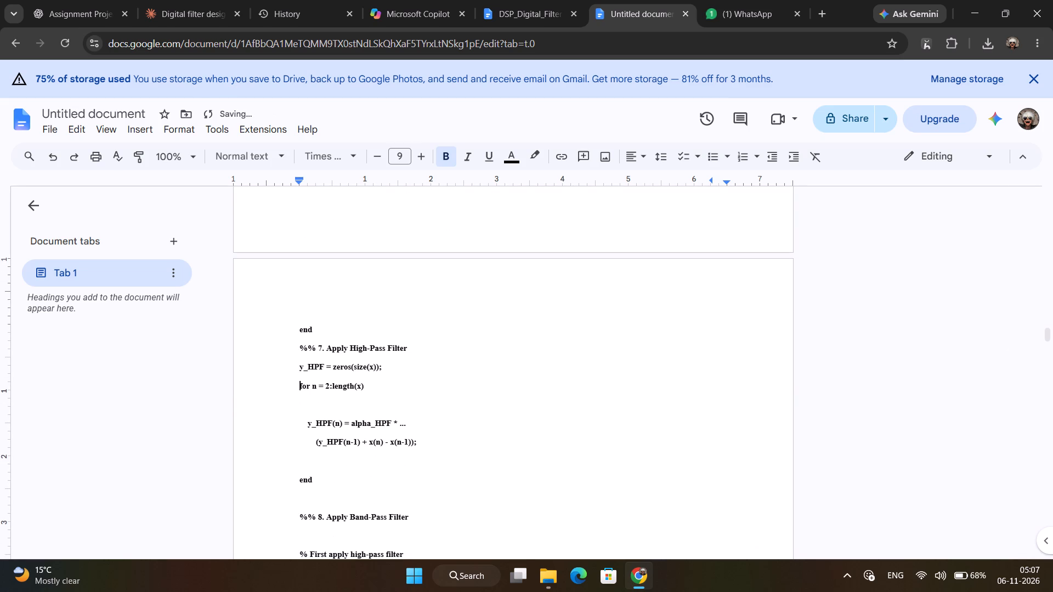
Remove the blank line and the indentation before the y_HPF(n) line in the high-pass loop.
click(308, 429)
key(BackSpace)
key(BackSpace)
key(BackSpace)
key(BackSpace)
key(BackSpace)
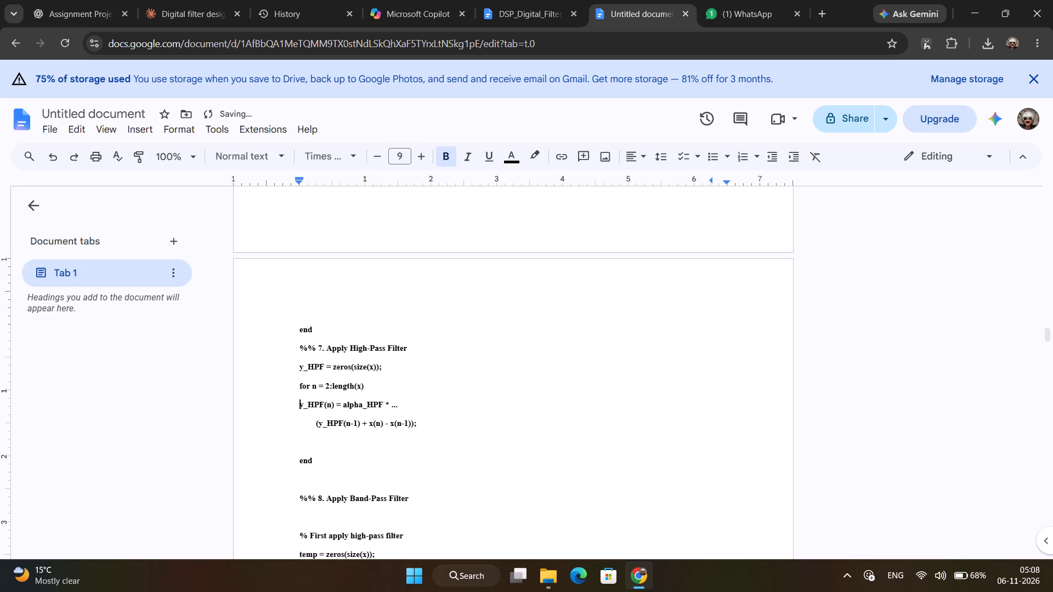
Reduce the indentation of the "(y_HPF(n-1) + x(n) - x(n-1));" continuation to a single space, keeping it on its own line.
click(313, 420)
key(BackSpace)
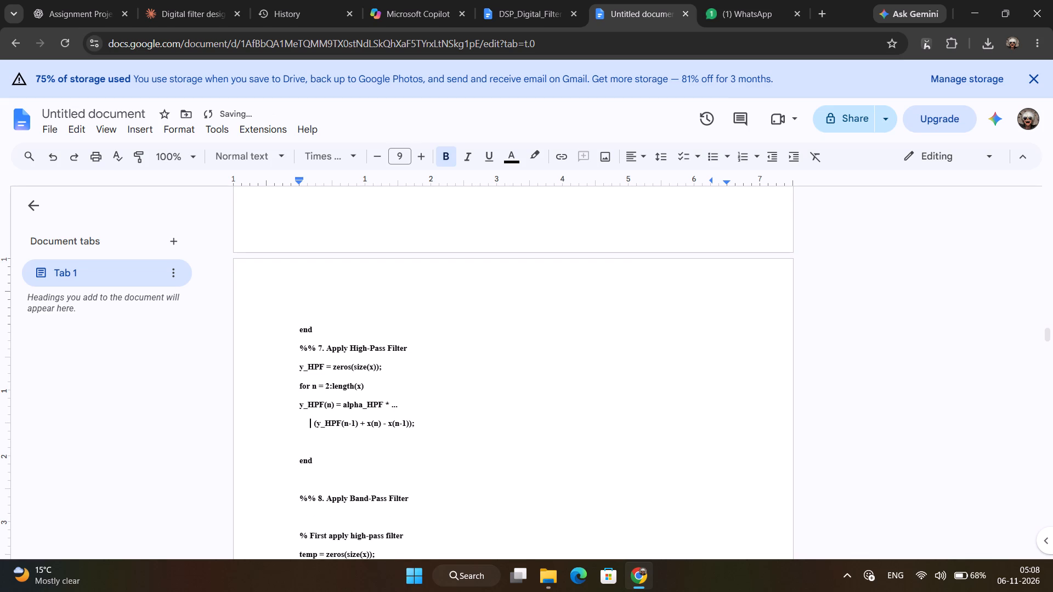
key(BackSpace)
key(Right)
key(BackSpace)
key(BackSpace)
key(BackSpace)
key(BackSpace)
key(BackSpace)
key(BackSpace)
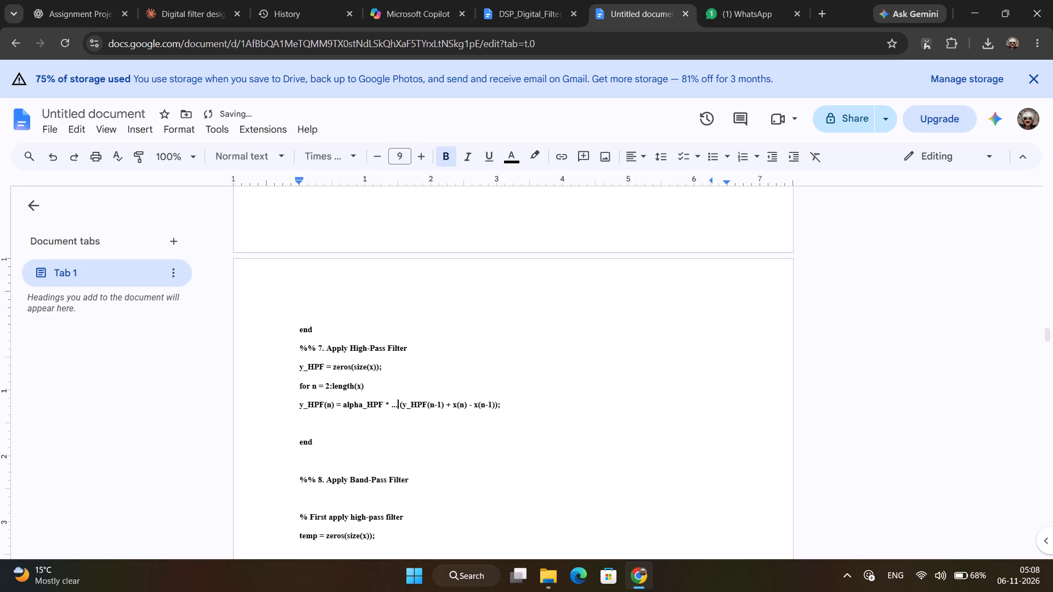
key(Return)
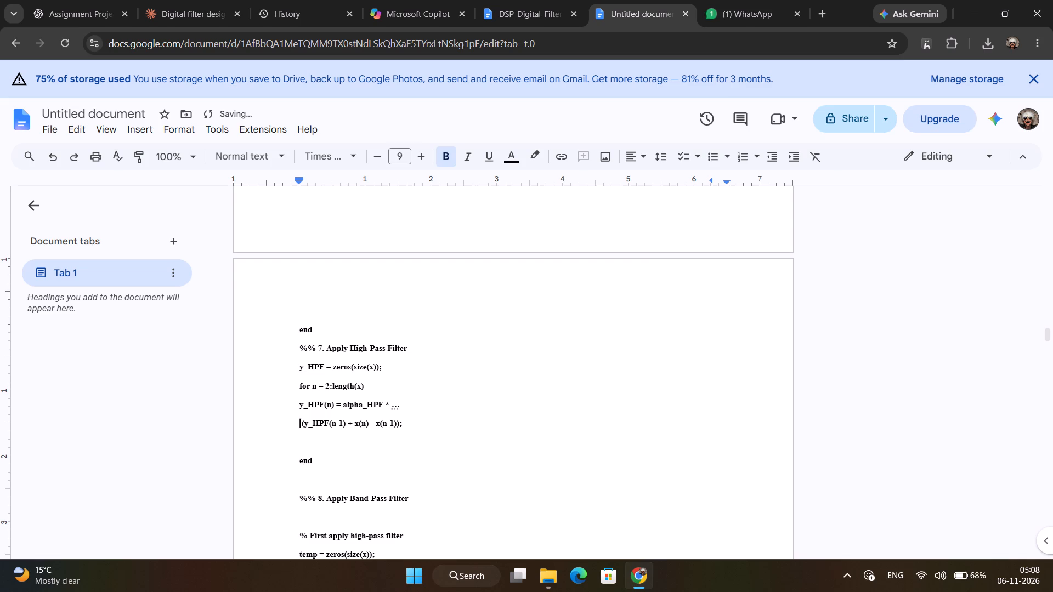
Remove the blank lines from the high-pass loop's end line through the "%% 8. Apply Band-Pass Filter" code's first for line.
click(297, 456)
click(299, 467)
key(BackSpace)
click(301, 485)
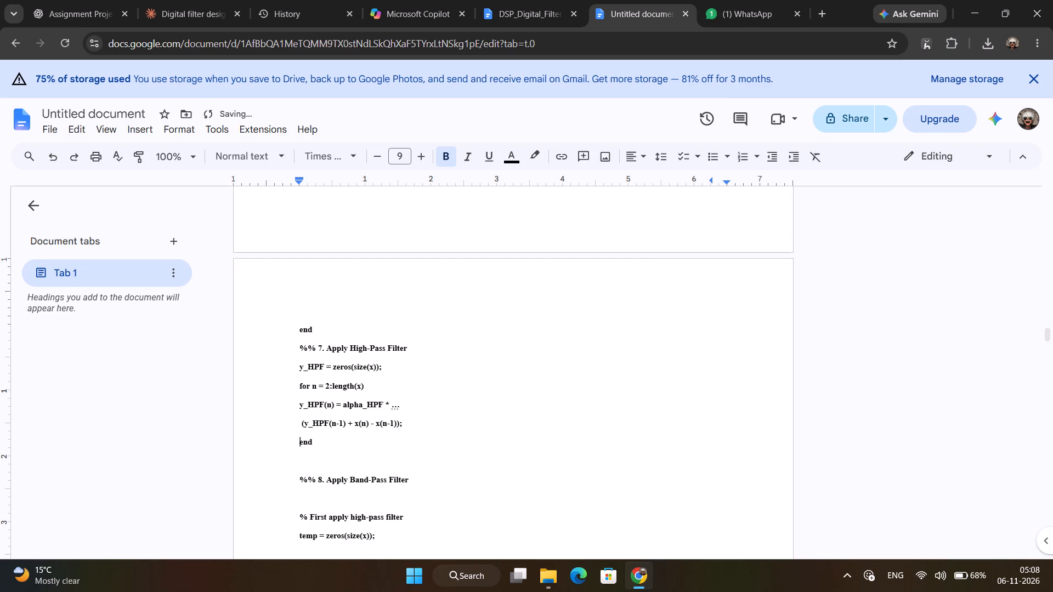
key(BackSpace)
click(302, 505)
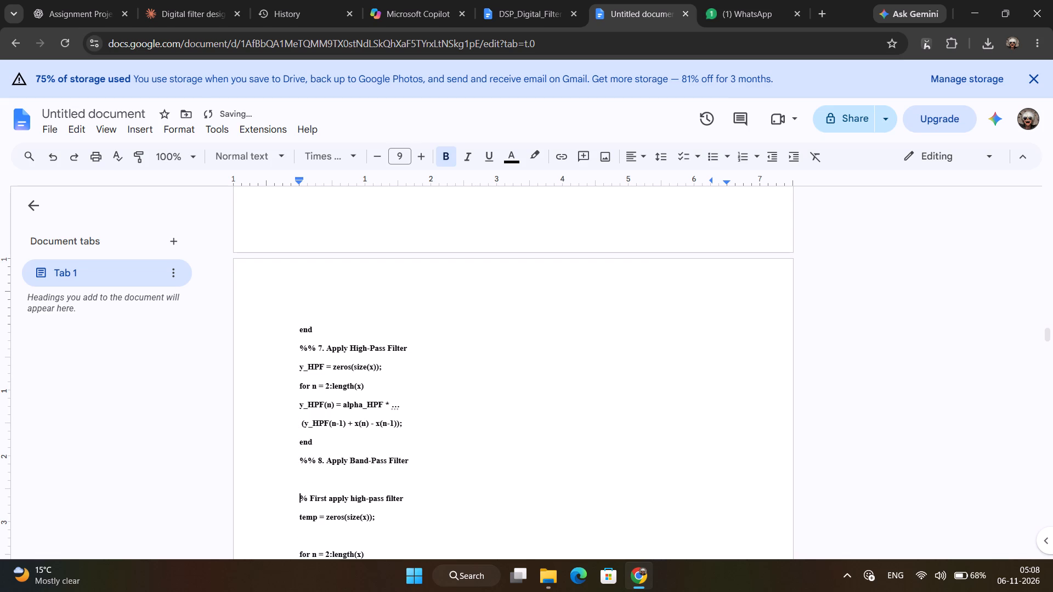
key(BackSpace)
click(300, 538)
key(BackSpace)
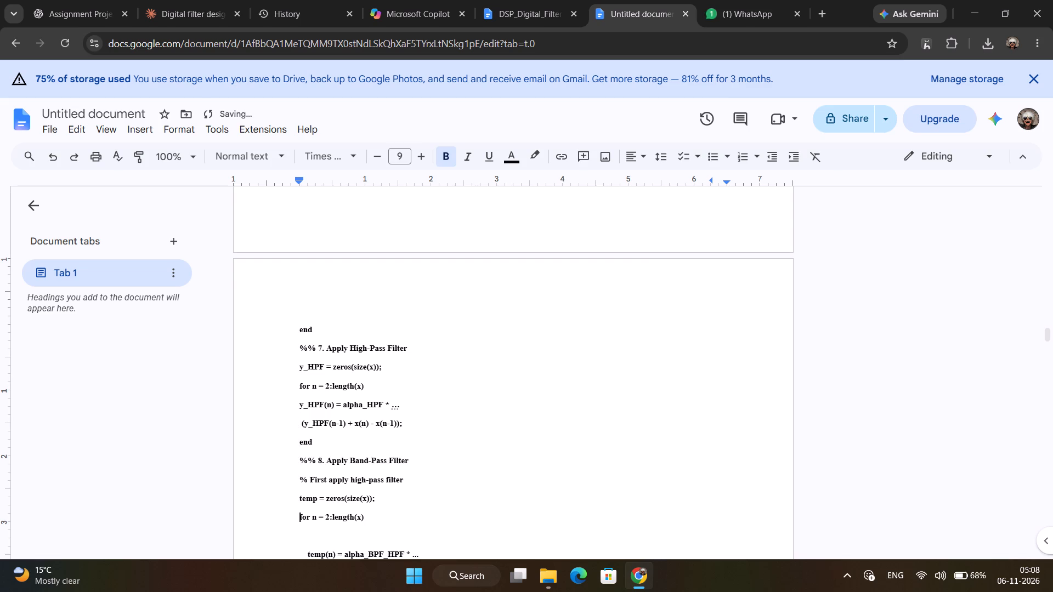
Remove the blank line and extra indentation before the temp(n) line in the first band-pass loop, keeping it on its own line.
scroll(300, 538, down, 1)
click(305, 427)
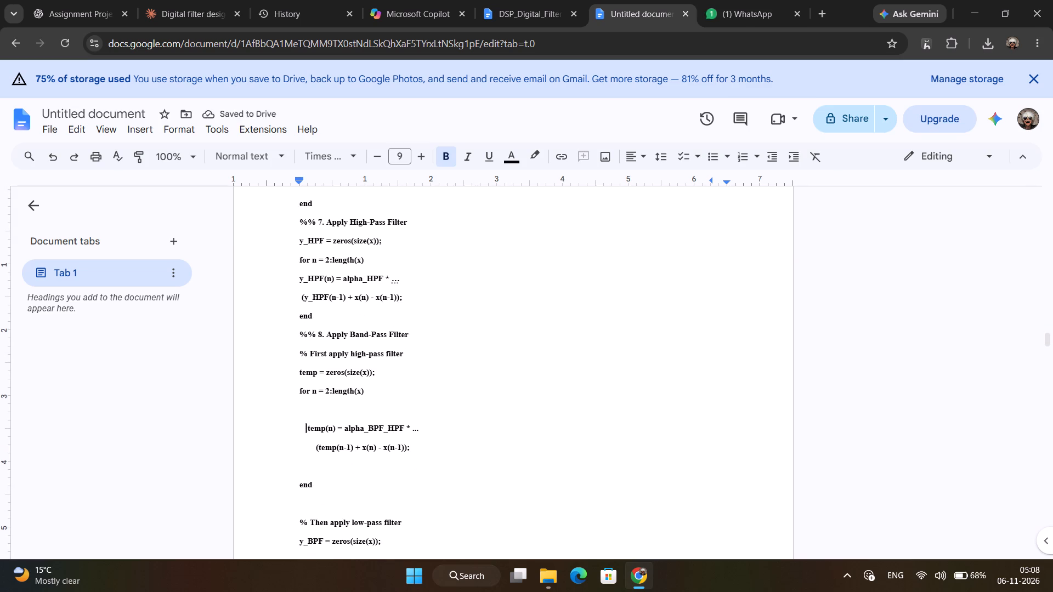
key(BackSpace)
key(BackSpace)
key(BackSpace)
key(BackSpace)
key(BackSpace)
key(Return)
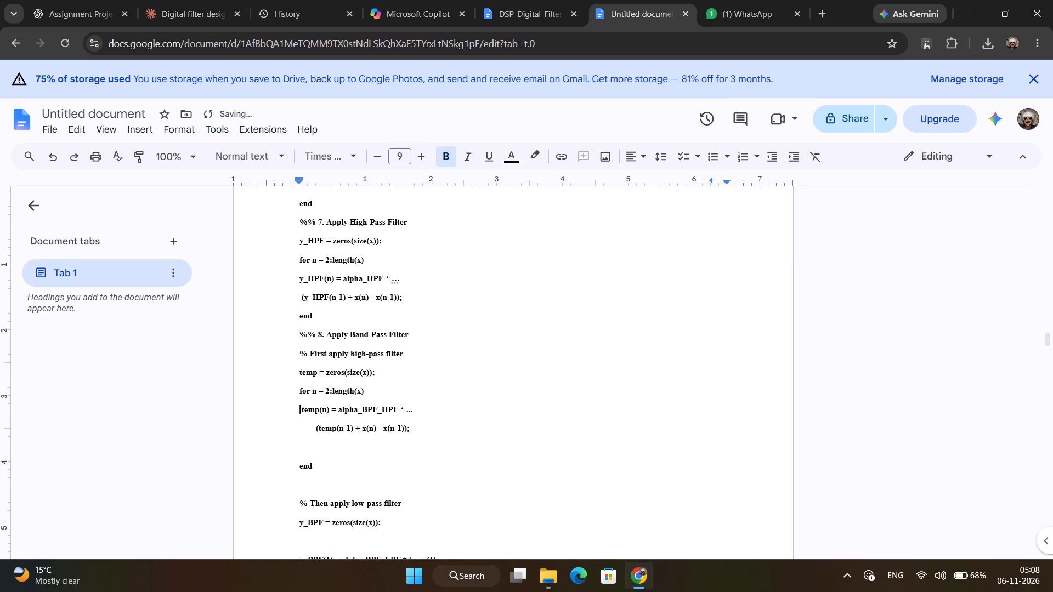
Remove the blank lines from the first band-pass loop's end line through the "% Then apply low-pass filter" code, down to its for line.
click(298, 465)
key(BackSpace)
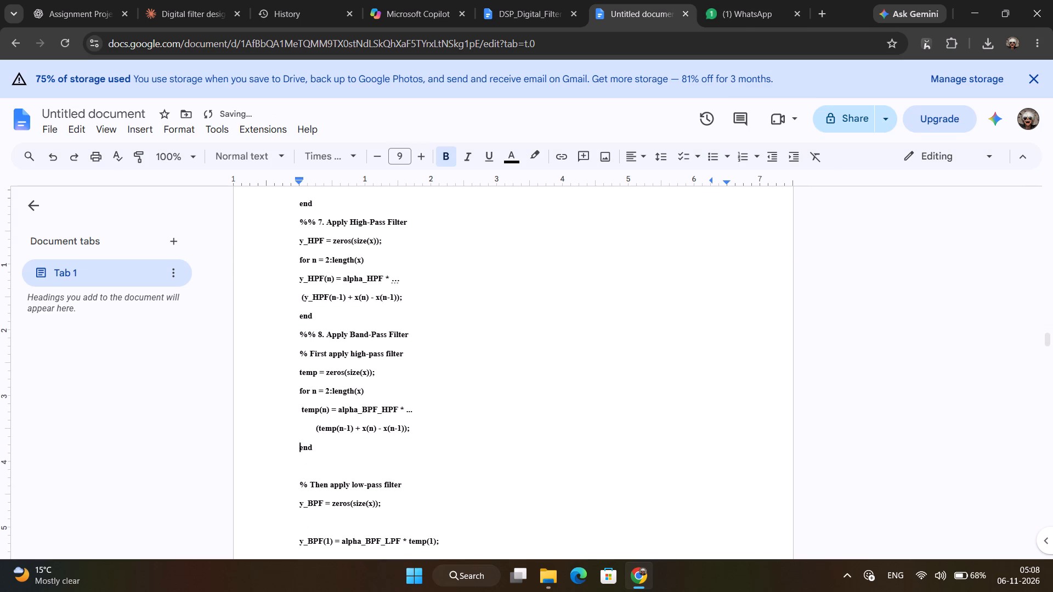
click(299, 481)
key(BackSpace)
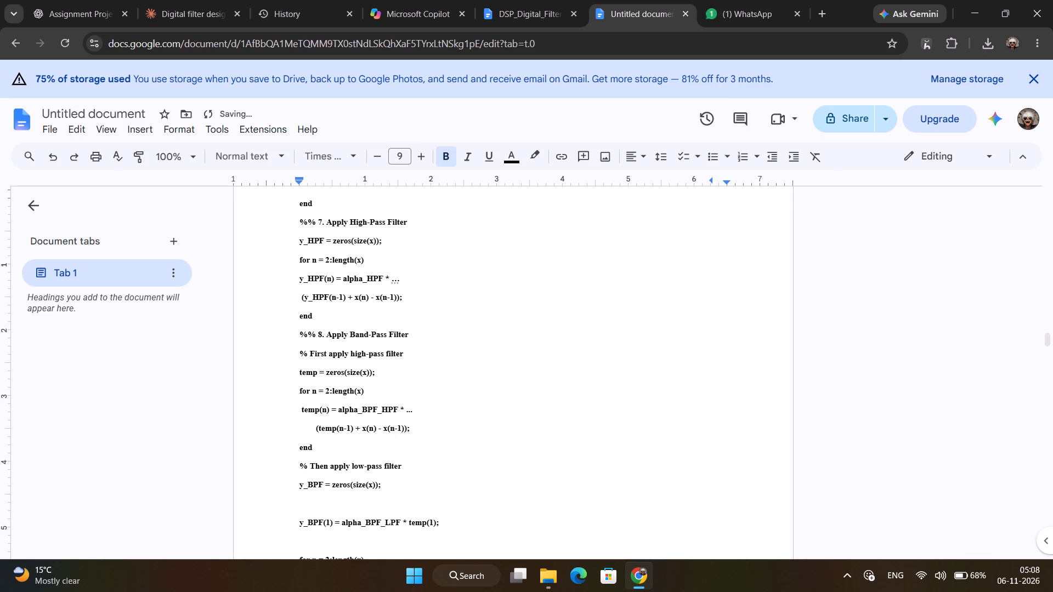
click(296, 522)
key(BackSpace)
scroll(296, 522, down, 1)
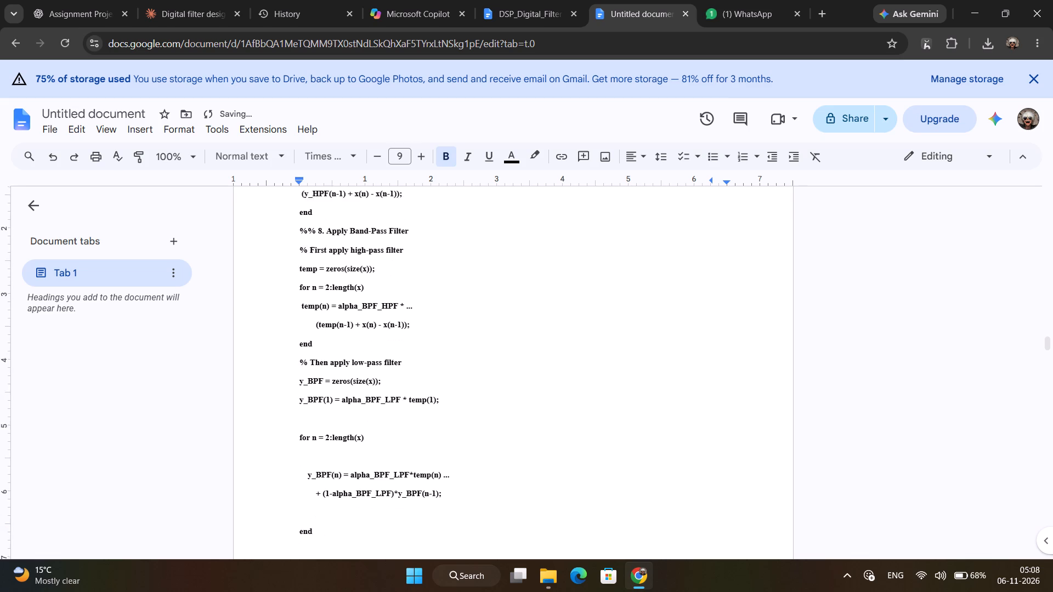
scroll(296, 522, down, 1)
click(299, 429)
key(BackSpace)
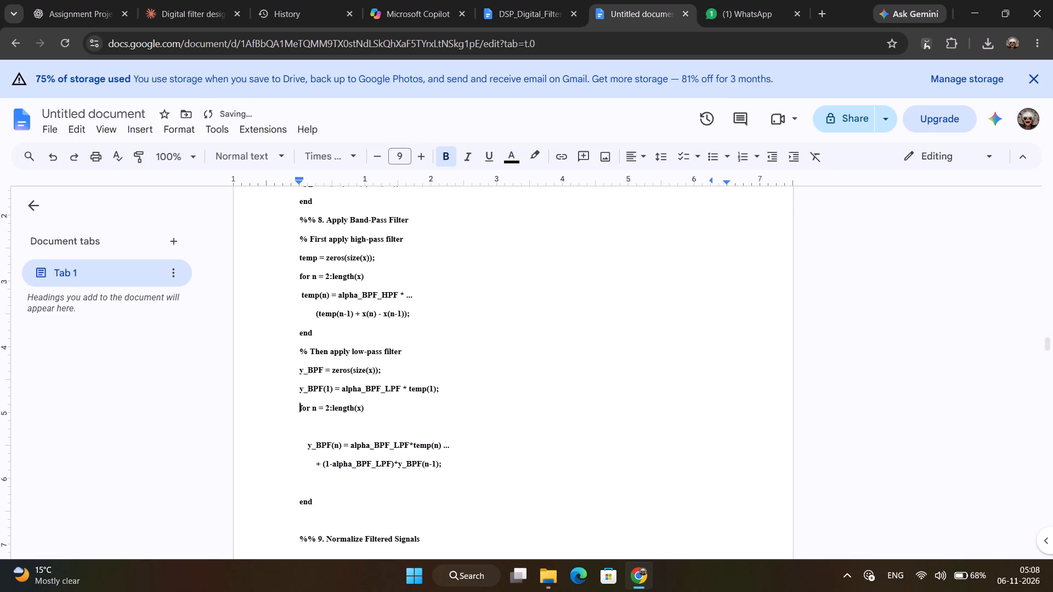
Remove the blank line before the y_BPF(n) line in the second band-pass loop and reduce its indentation to a single space.
click(303, 450)
key(BackSpace)
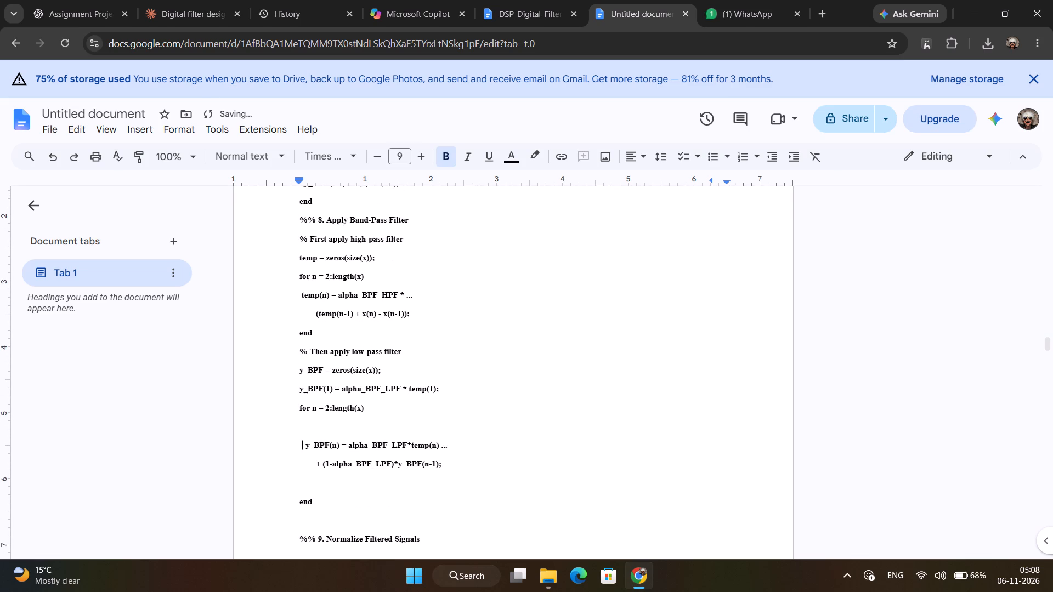
key(Right)
key(BackSpace)
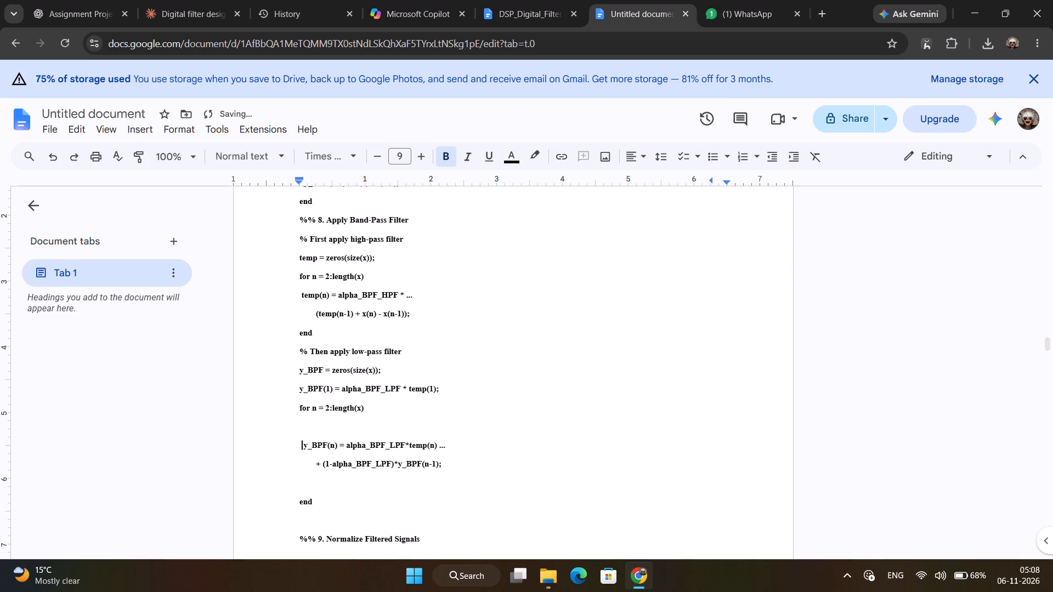
key(BackSpace)
key(BackSpace)
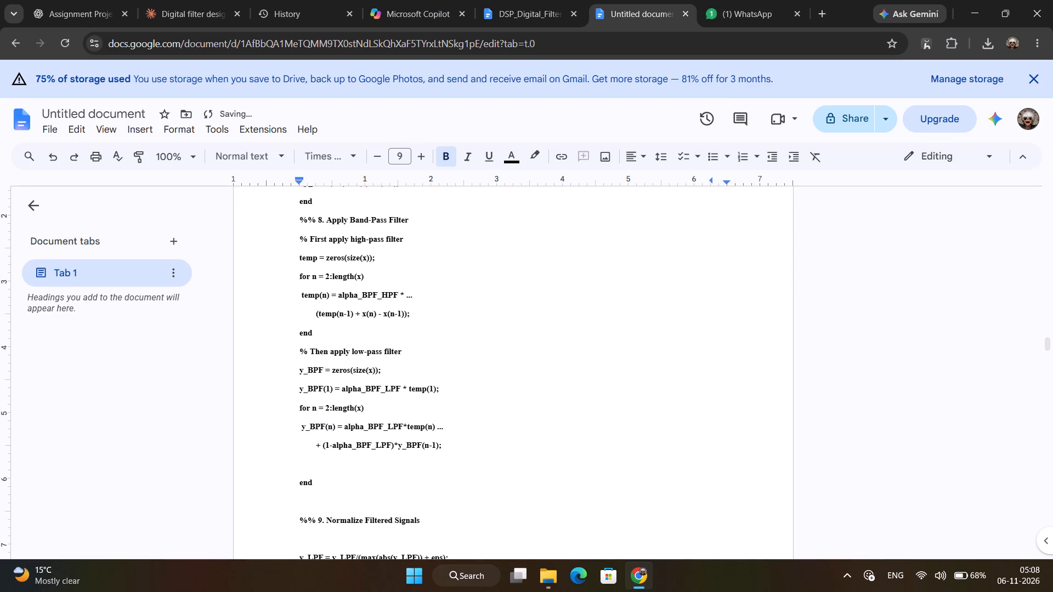
Remove the blank lines from the second band-pass loop's end line through the "%% 9. Normalize Filtered Signals" code, down to its y_BPF line.
click(301, 481)
key(BackSpace)
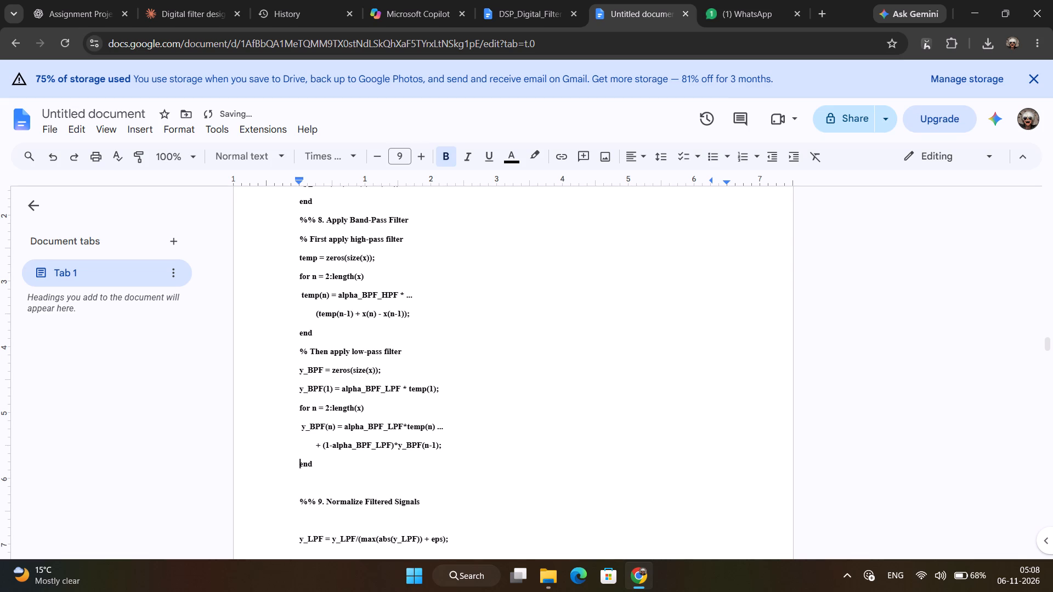
click(301, 502)
key(BackSpace)
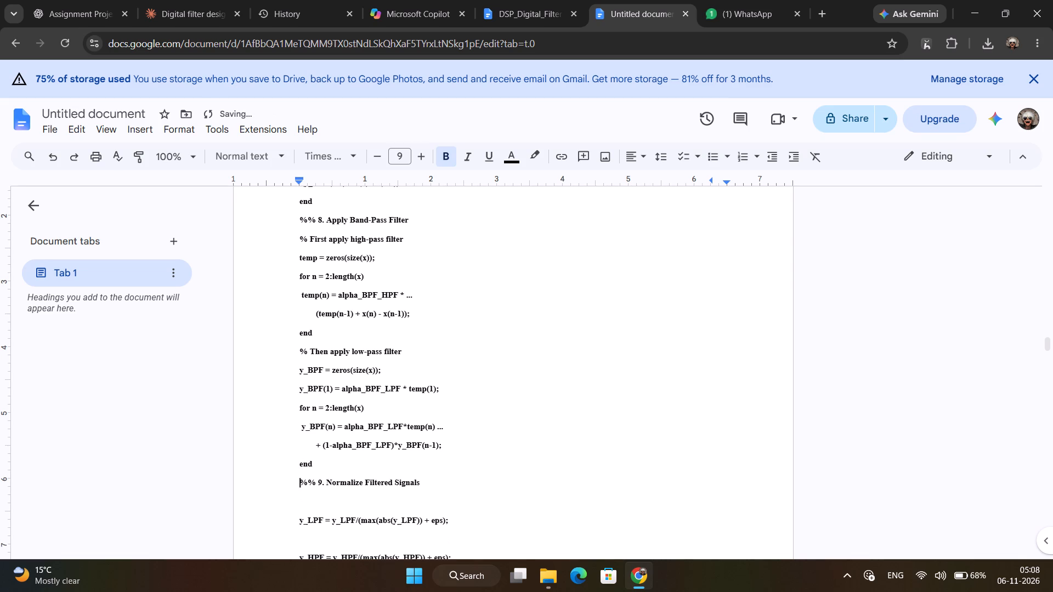
click(299, 520)
key(BackSpace)
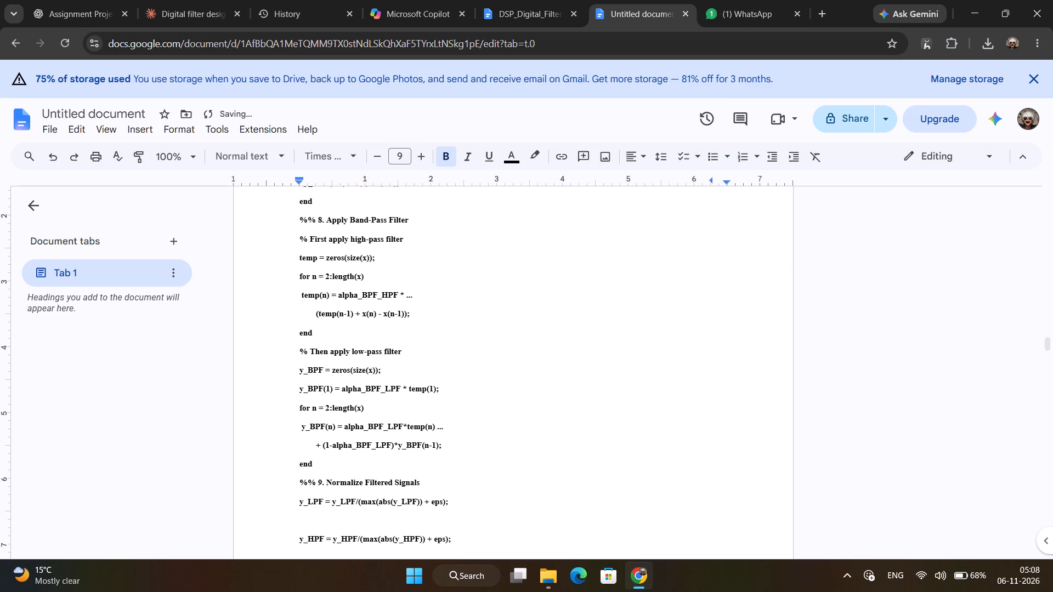
click(299, 543)
key(BackSpace)
scroll(299, 543, down, 2)
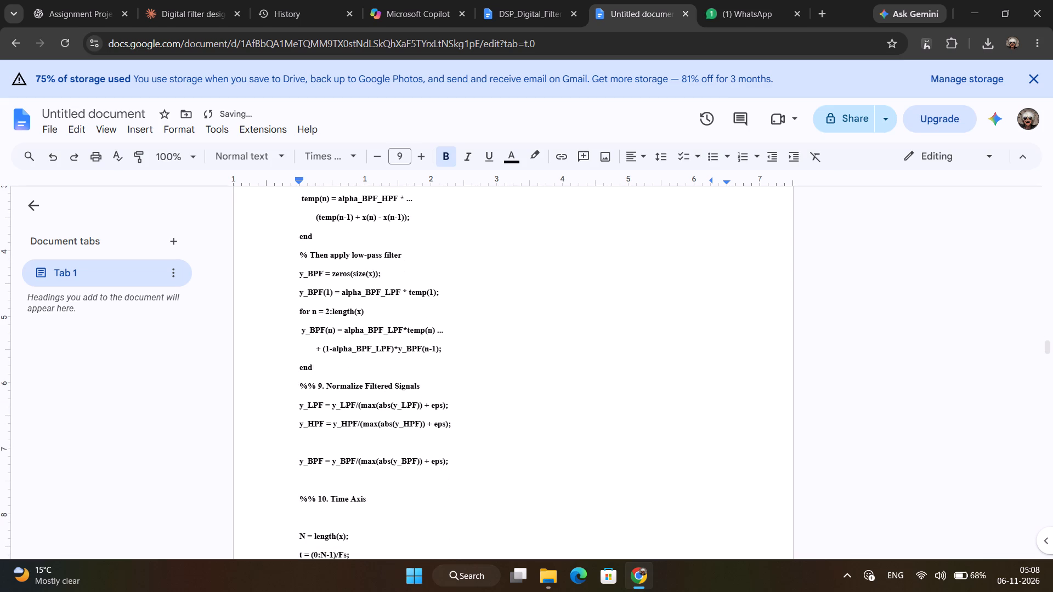
click(300, 468)
key(BackSpace)
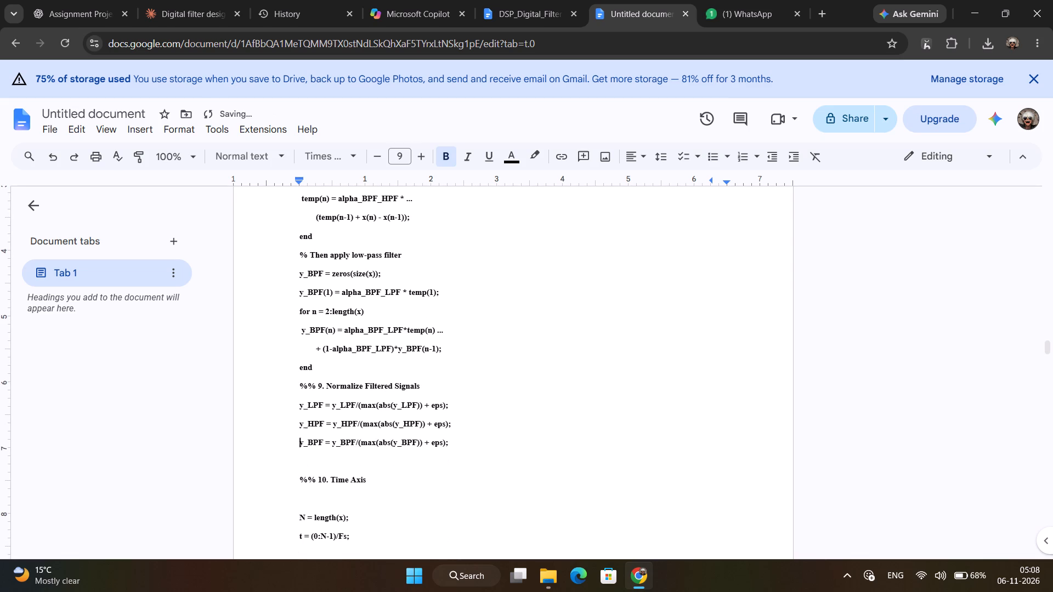
Remove the blank lines before the "%% 10. Time Axis" heading and its "N = length(x);" line.
click(300, 482)
key(BackSpace)
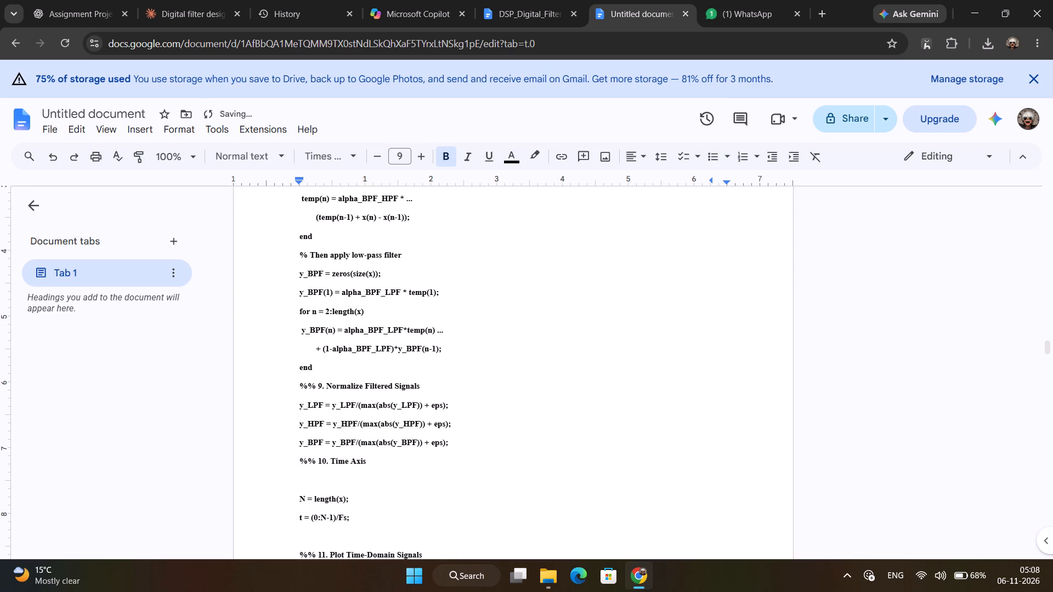
click(301, 499)
key(BackSpace)
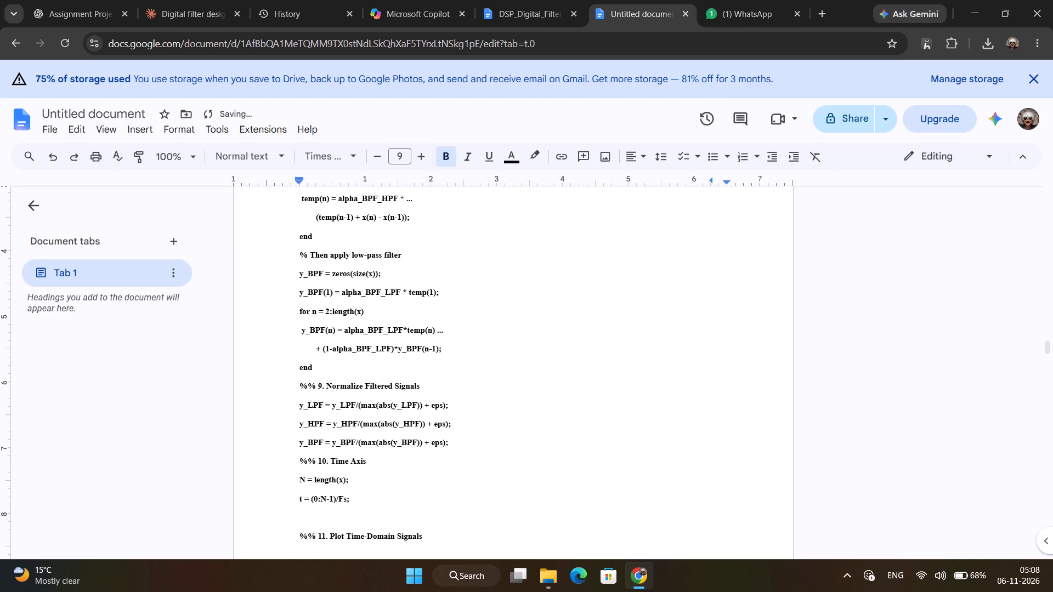
Remove the blank lines before the "%% 11. Plot Time-Domain Signals" heading, its figure line and the subplot(4,1,1) line.
click(296, 534)
key(BackSpace)
scroll(296, 534, down, 1)
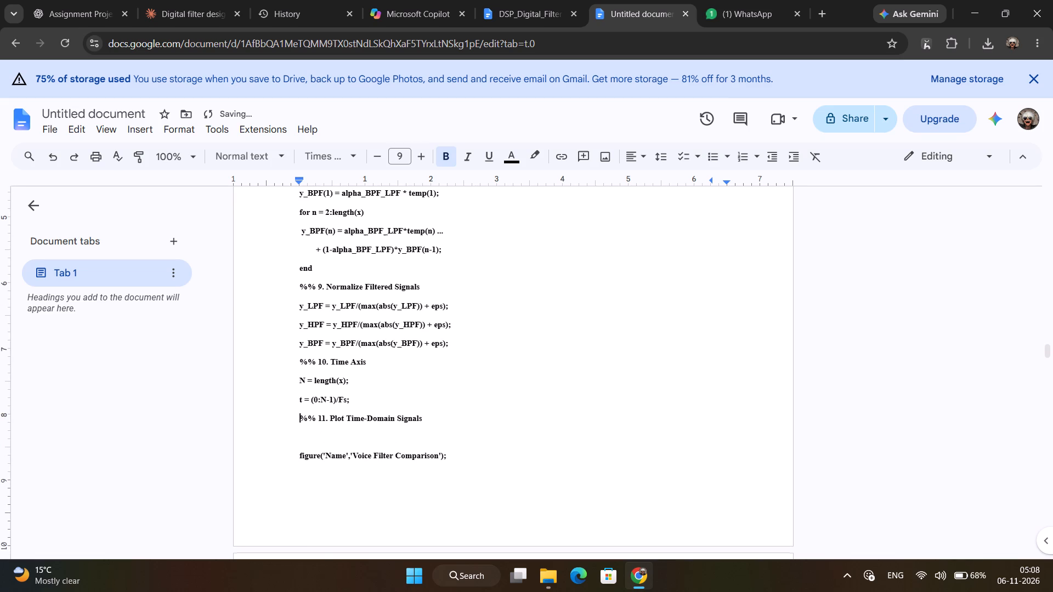
click(298, 453)
key(BackSpace)
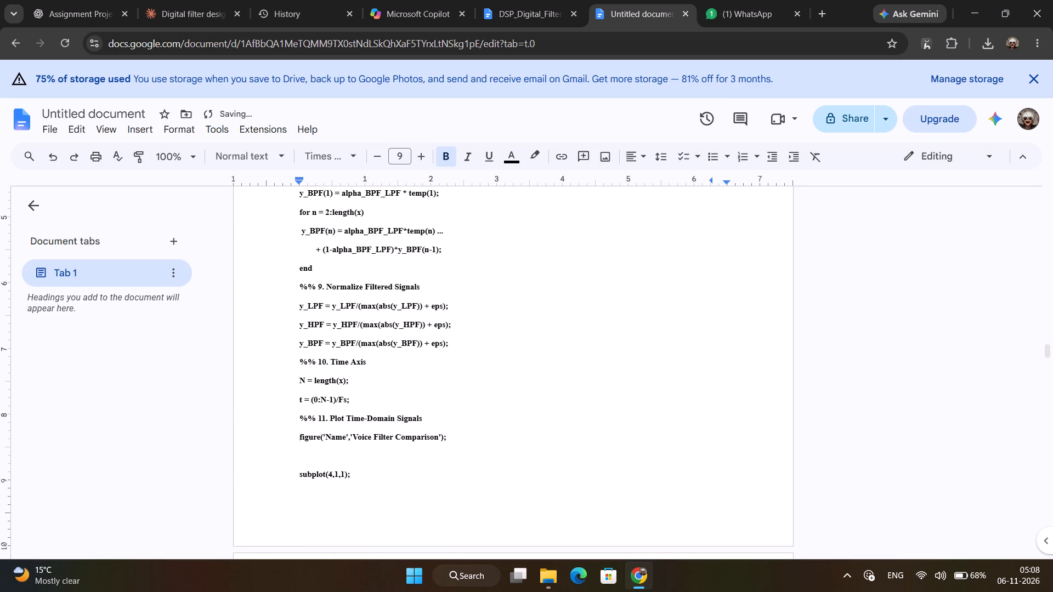
scroll(298, 453, down, 1)
click(299, 408)
key(BackSpace)
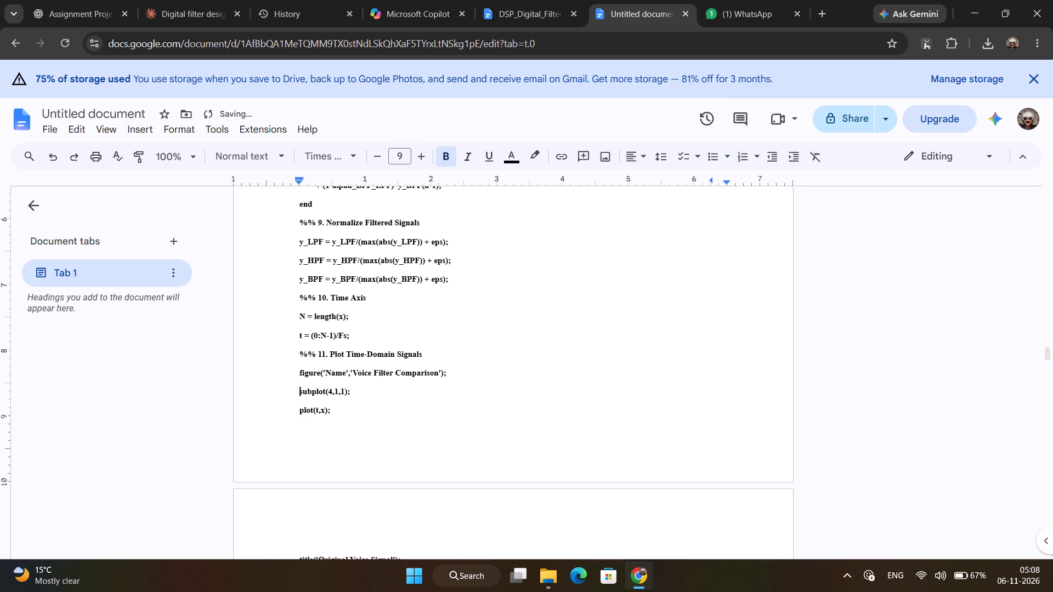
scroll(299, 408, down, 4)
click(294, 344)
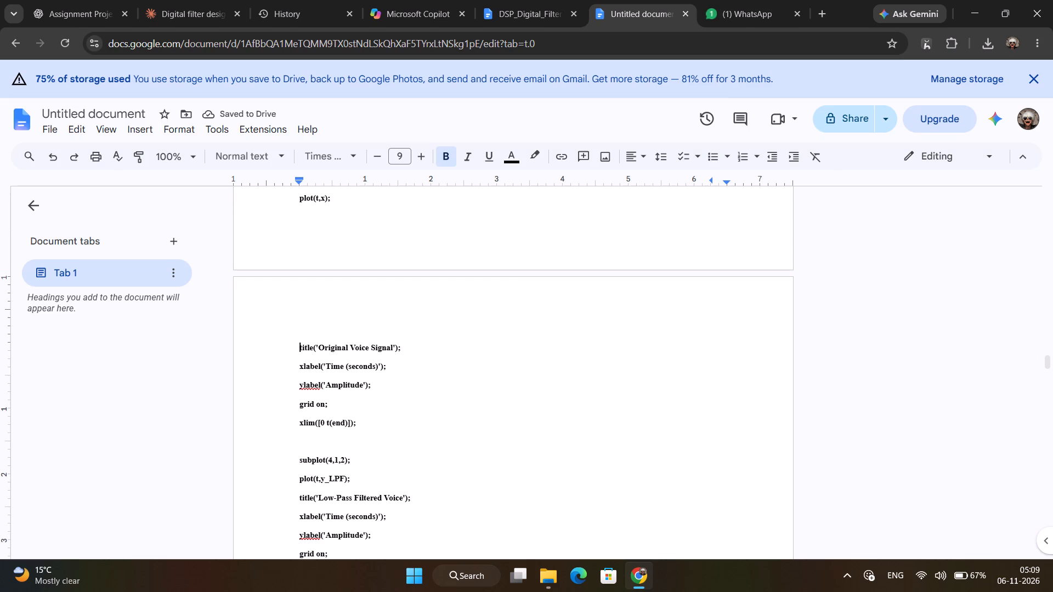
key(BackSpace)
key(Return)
Remove the blank lines before the subplot(4,1,2), subplot(4,1,3) and subplot(4,1,4) lines of the time-domain plots.
click(299, 460)
key(BackSpace)
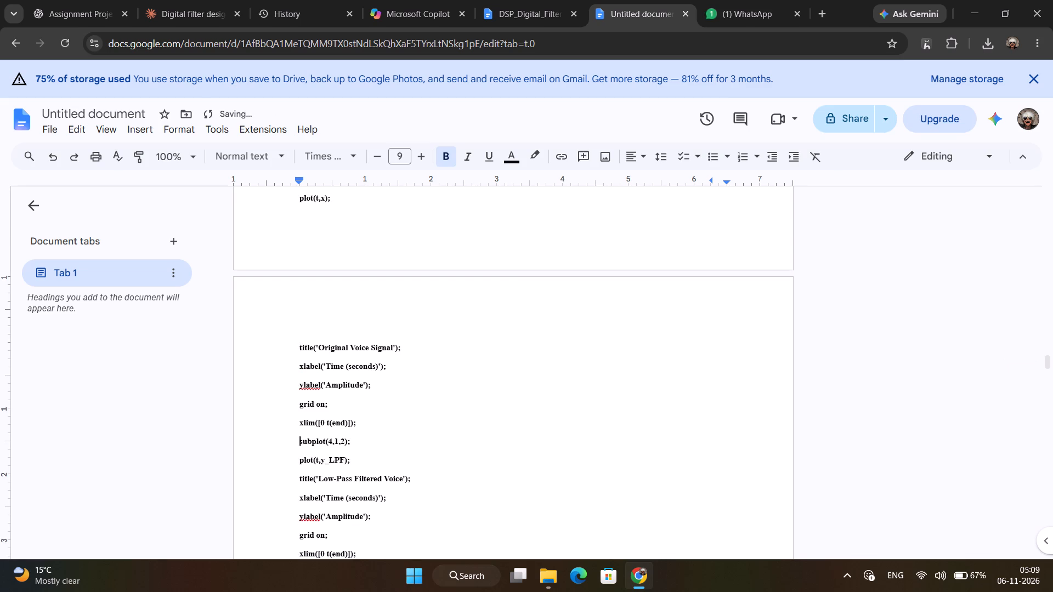
scroll(299, 460, down, 1)
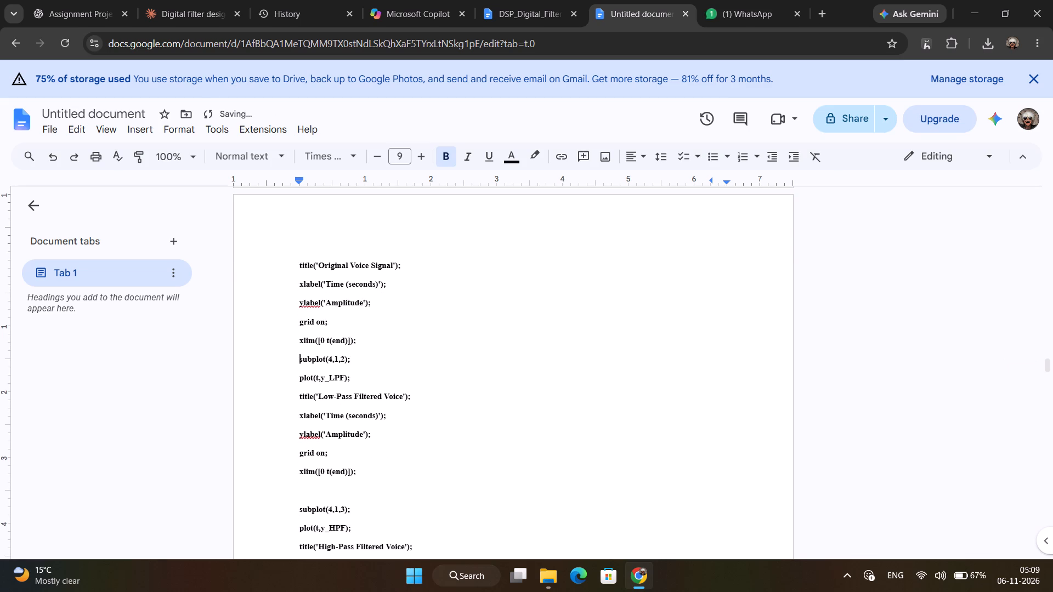
click(299, 510)
key(BackSpace)
scroll(299, 510, down, 2)
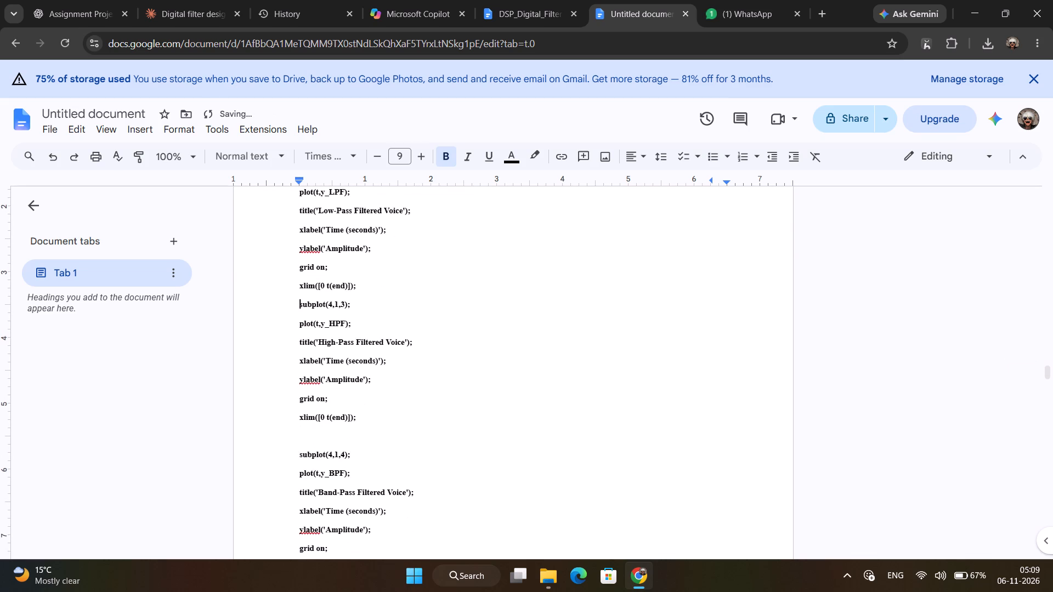
click(299, 453)
key(BackSpace)
Remove the blank lines before the "%% 12. Frequency Spectrum Calculation" heading, its nHalf line and the "% Original signal spectrum" comment.
scroll(299, 453, down, 3)
click(296, 414)
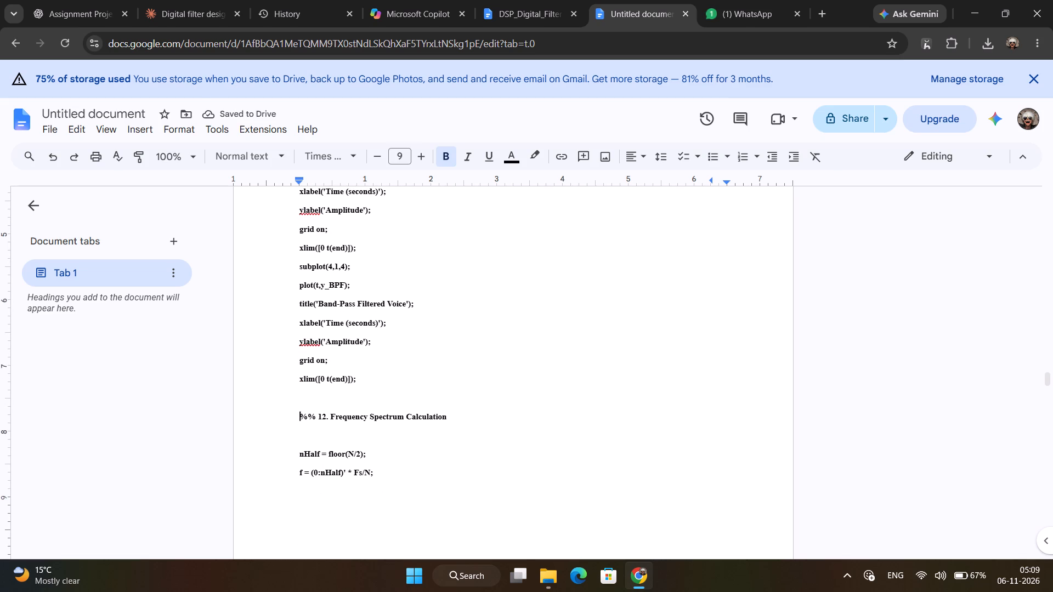
key(BackSpace)
click(297, 435)
key(BackSpace)
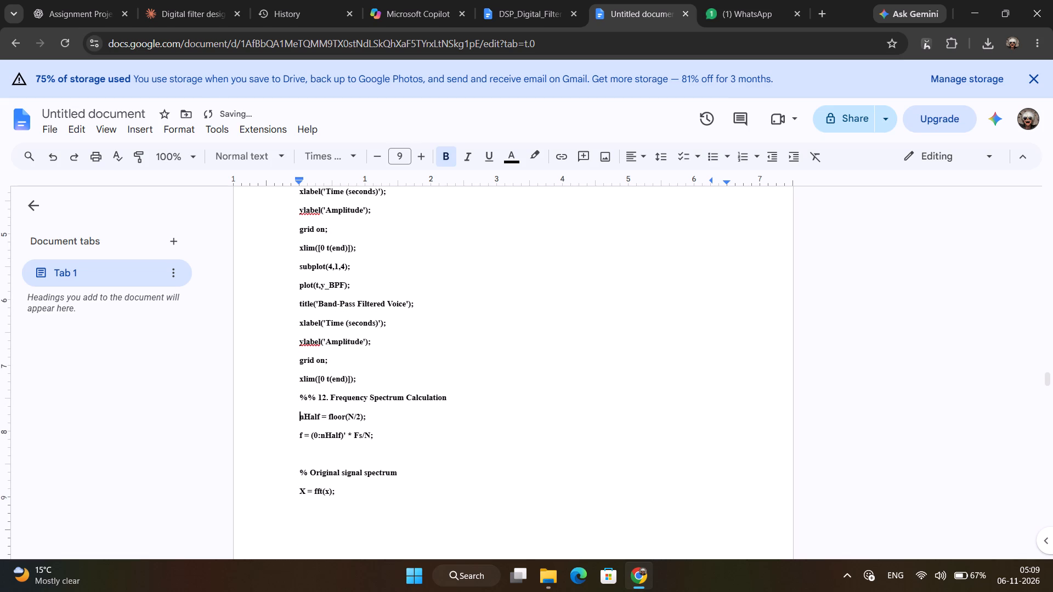
click(299, 472)
key(BackSpace)
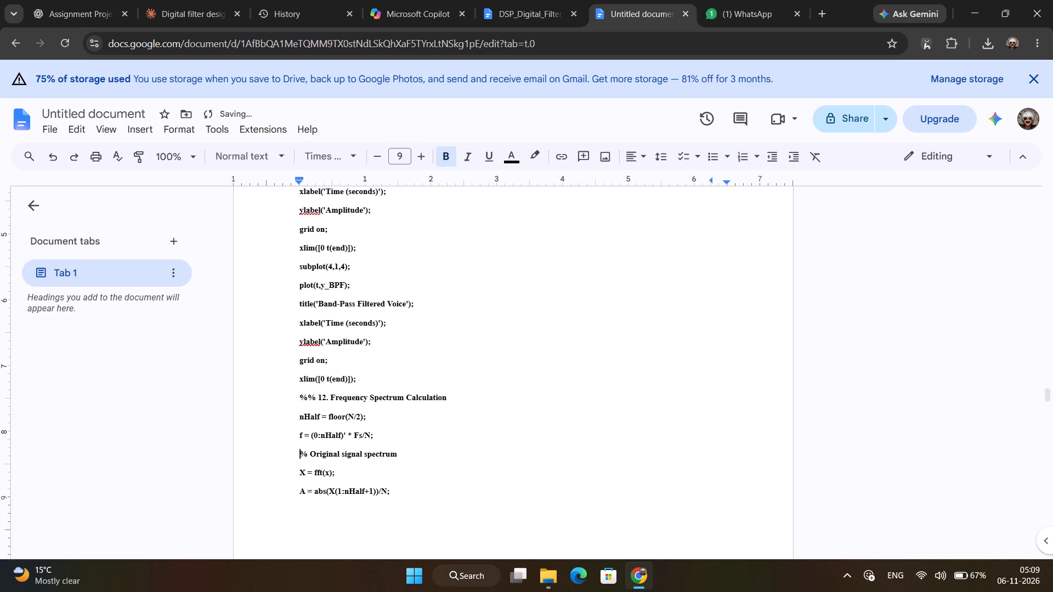
Remove the blank lines before the "% HPF spectrum", "% BPF spectrum" and "% Single-sided amplitude correction" comments.
scroll(299, 472, down, 4)
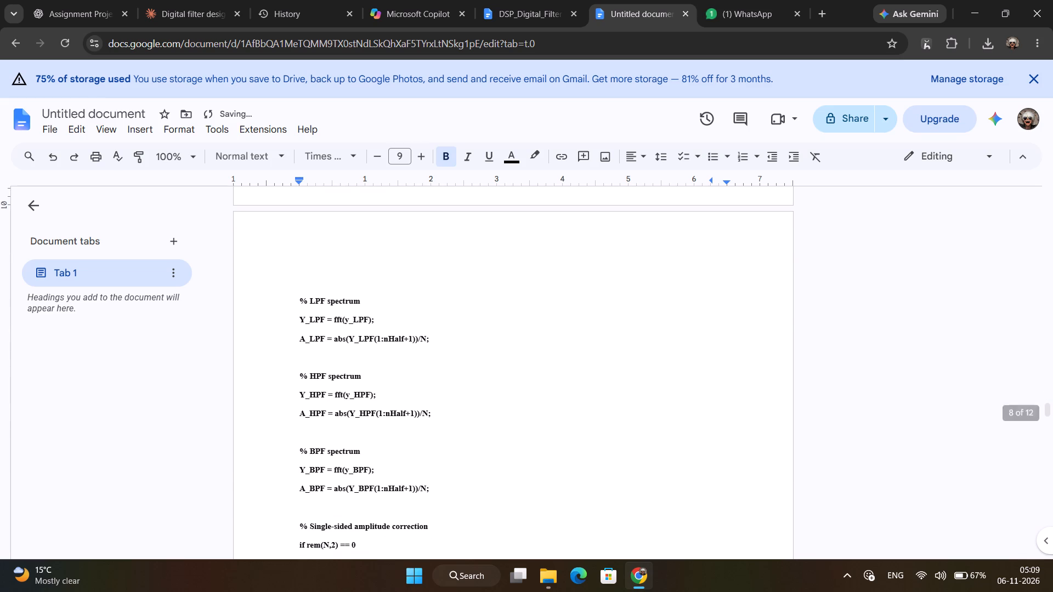
click(297, 374)
key(BackSpace)
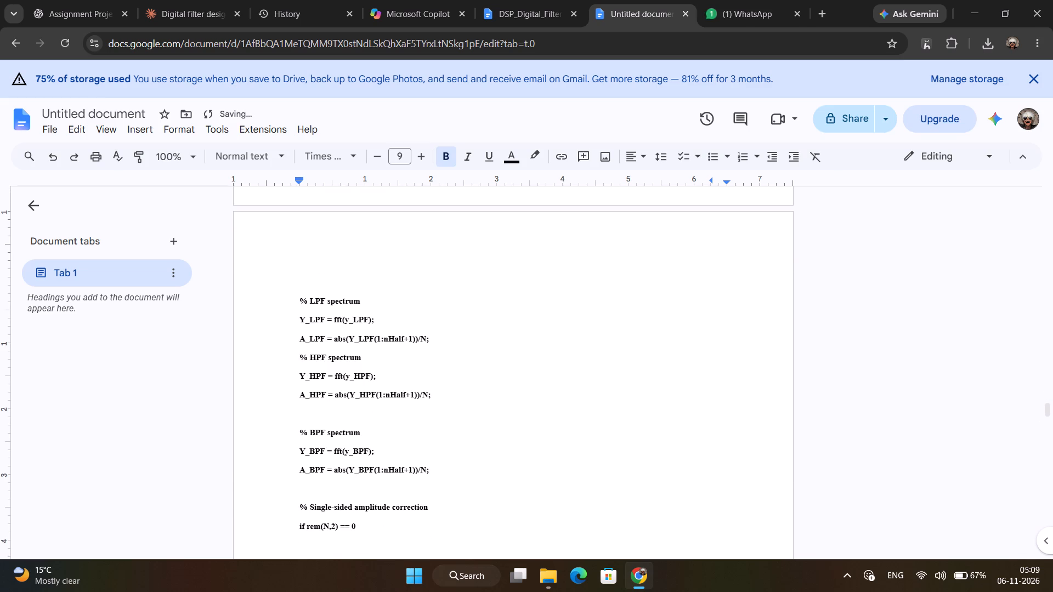
click(293, 427)
click(299, 436)
key(BackSpace)
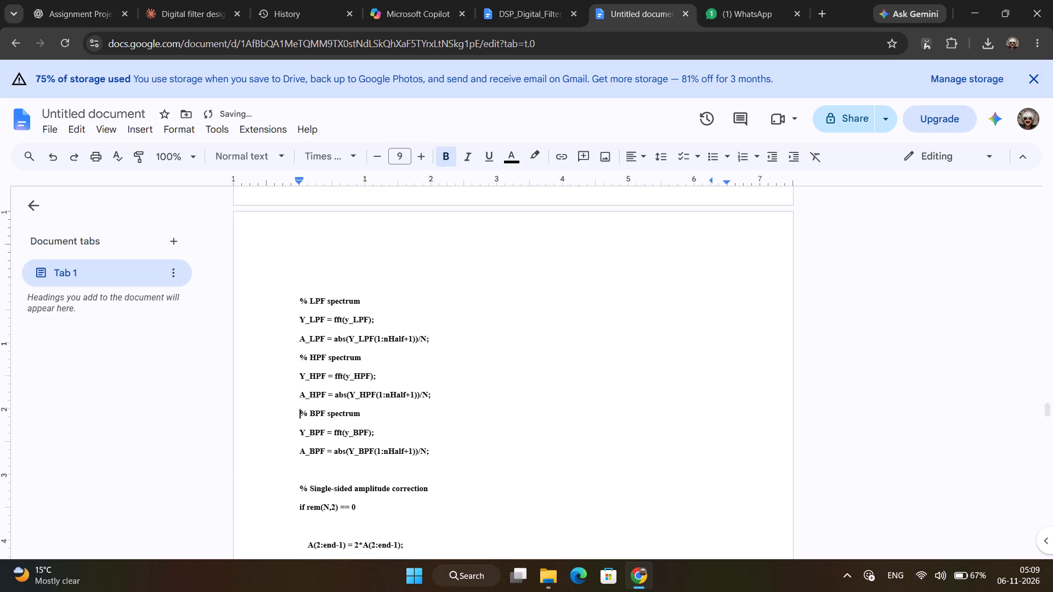
click(300, 481)
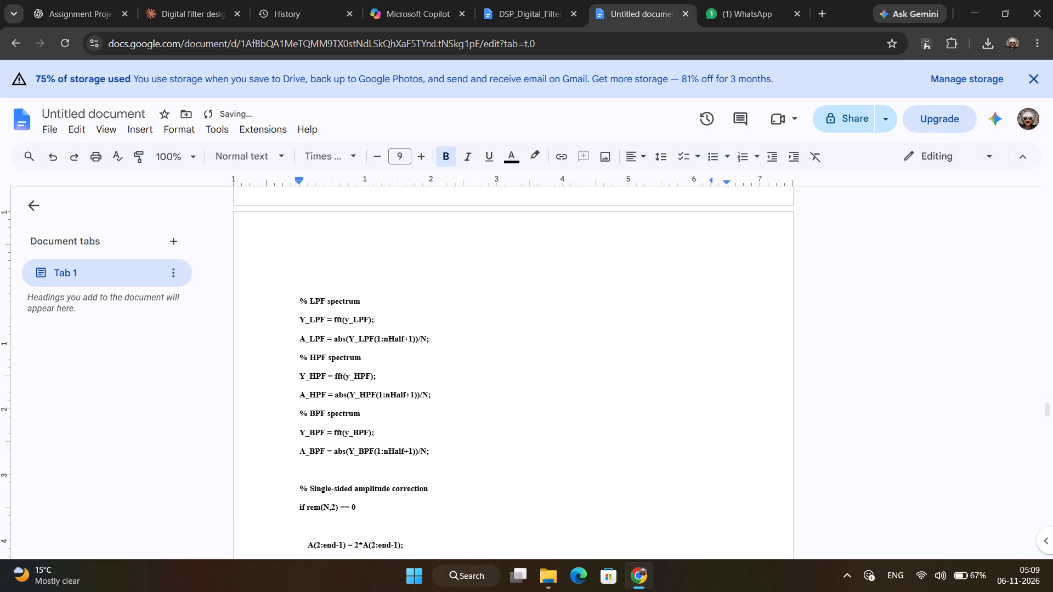
click(299, 494)
key(BackSpace)
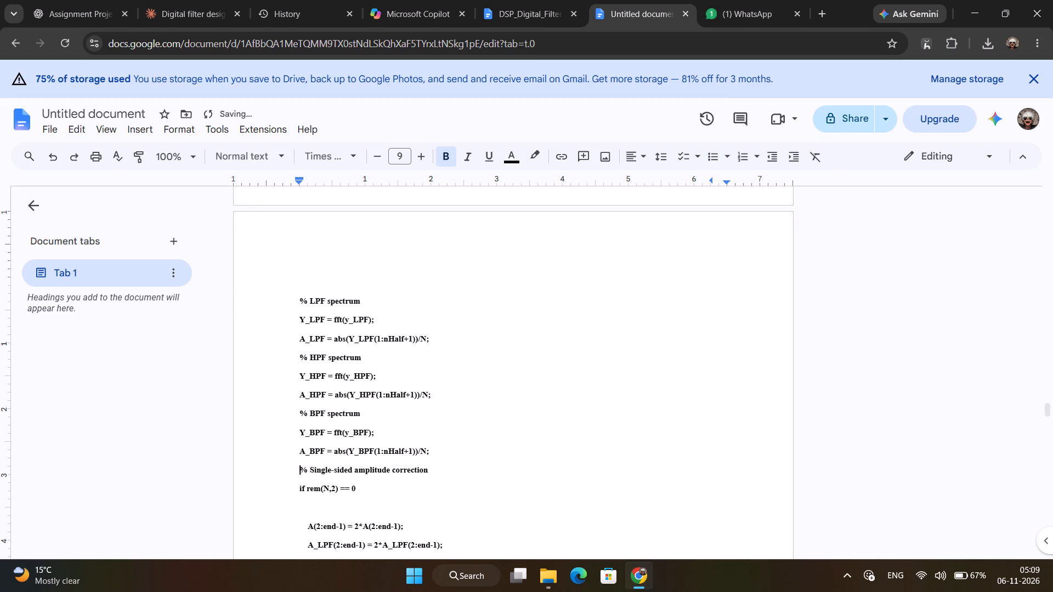
Remove the blank line before "A(2:end-1) = 2*A(2:end-1);" and reduce its indentation to a single space.
click(307, 523)
key(BackSpace)
key(BackSpace)
key(BackSpace)
key(BackSpace)
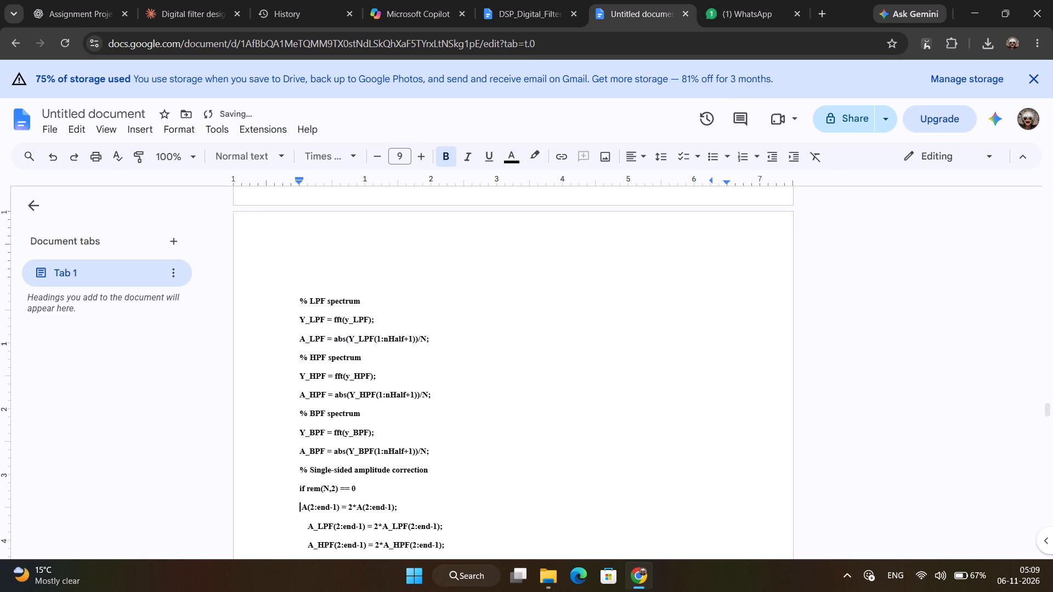
Reduce the indentation of the A_LPF(2:end-1), A_HPF(2:end-1) and A_BPF(2:end-1) lines in the if branch to a single space.
click(307, 531)
scroll(307, 531, down, 2)
key(BackSpace)
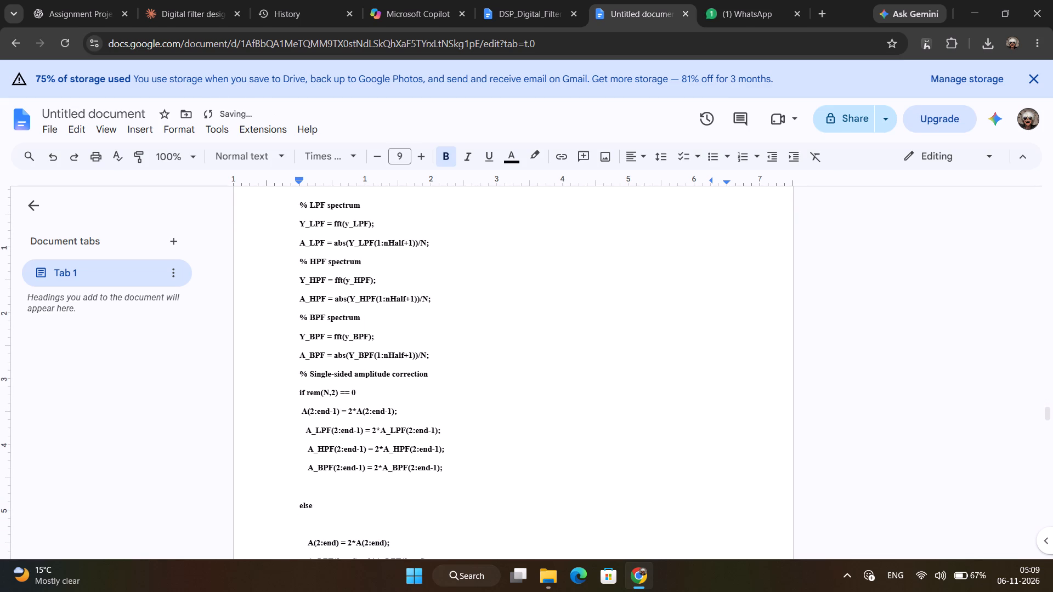
key(BackSpace)
key(BackSpace)
key(BackSpace)
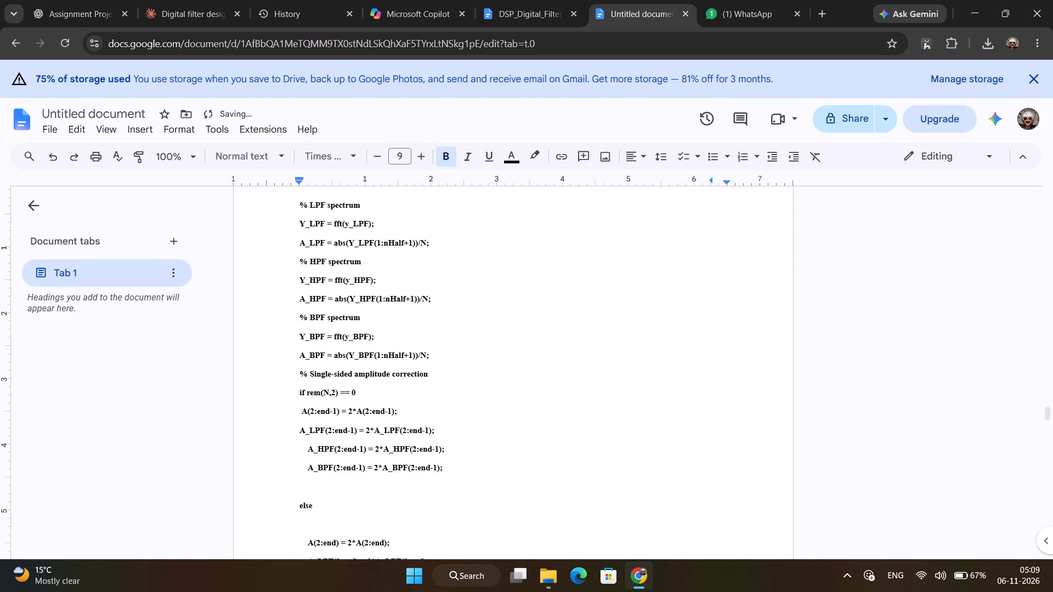
key(space)
click(305, 447)
key(BackSpace)
key(BackSpace)
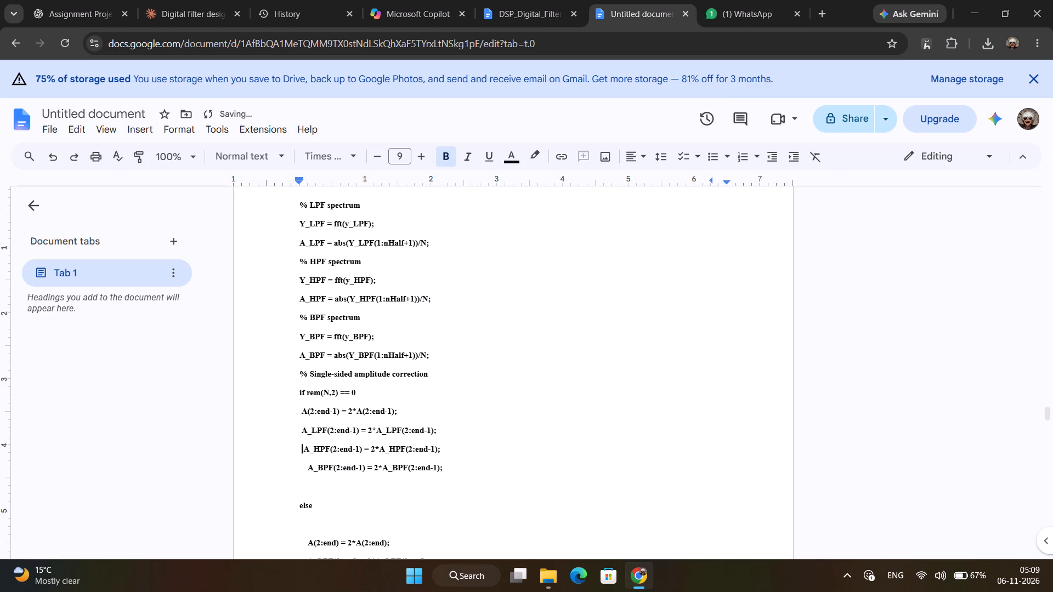
key(BackSpace)
click(309, 468)
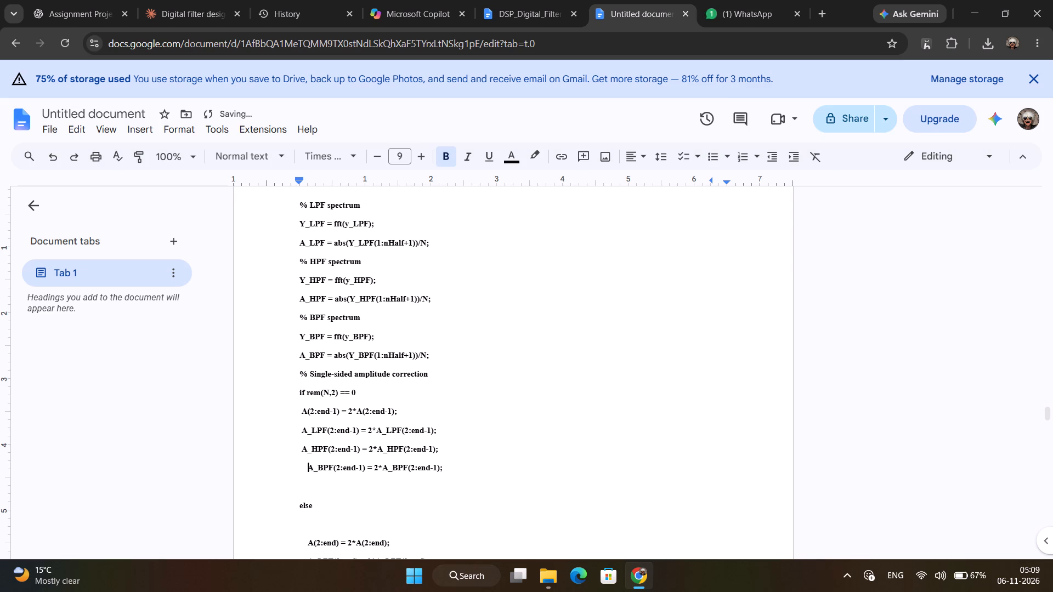
key(BackSpace)
key(BackSpace)
key(BackSpace)
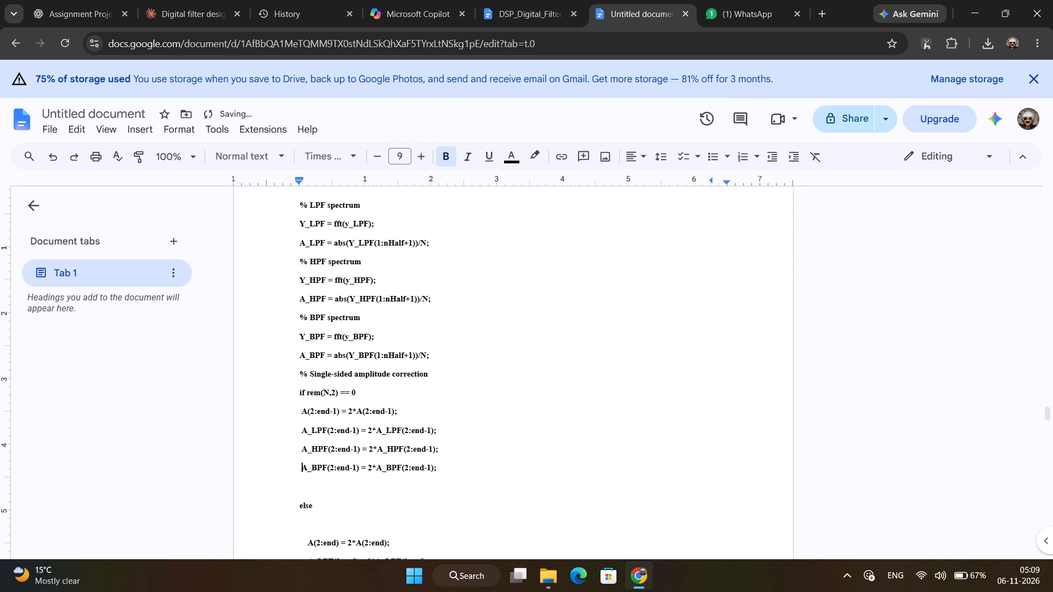
Remove the blank line before the else line of the single-sided amplitude correction.
click(297, 506)
key(BackSpace)
Remove the blank line after else and reduce the indentation of "A(2:end) = 2*A(2:end);" to two spaces.
scroll(297, 506, down, 1)
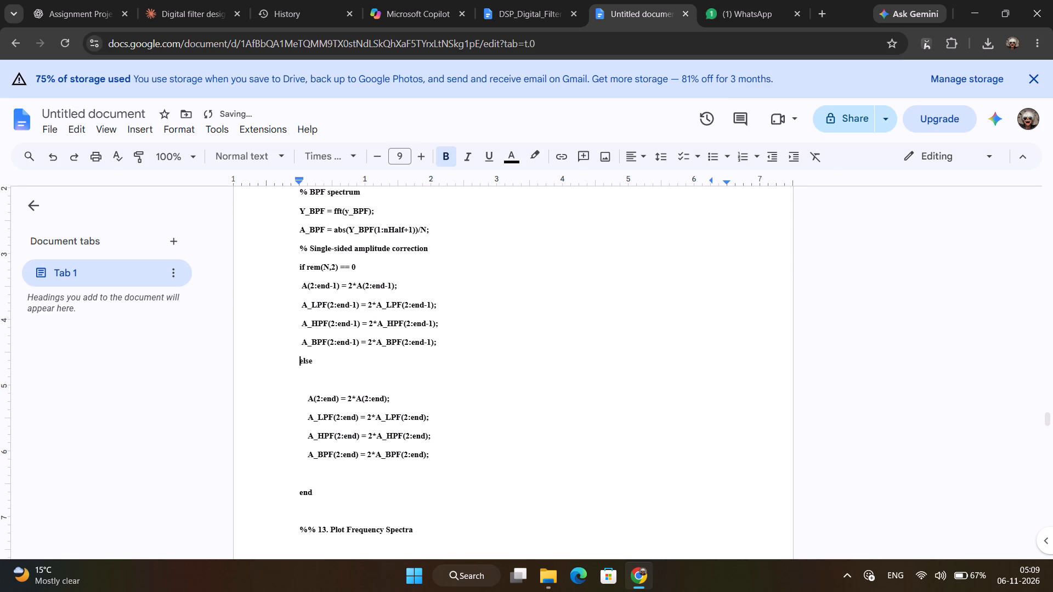
click(305, 396)
key(BackSpace)
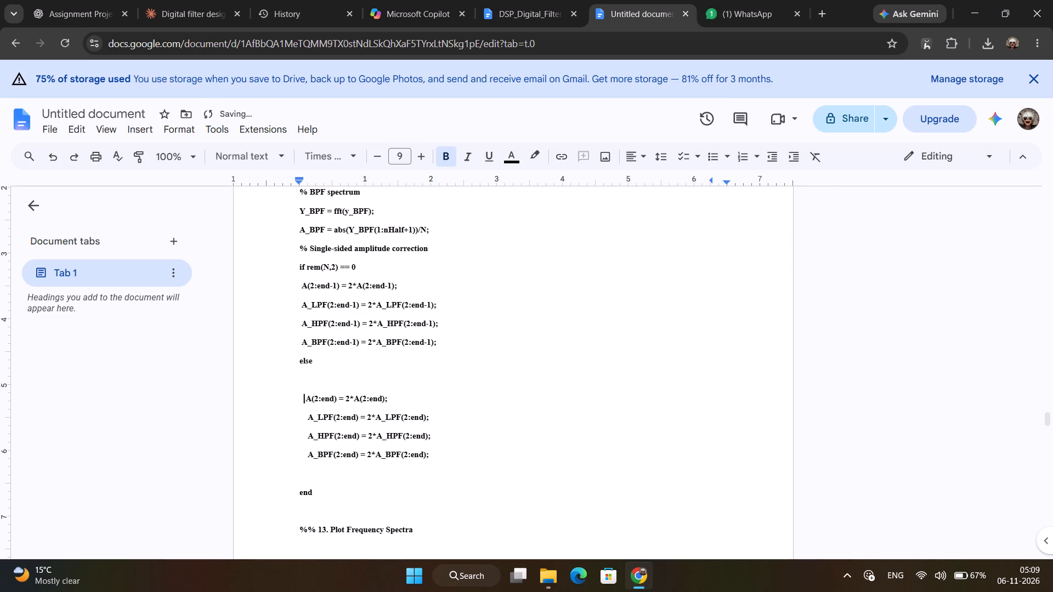
key(BackSpace)
key(BackSpace)
key(BackSpace)
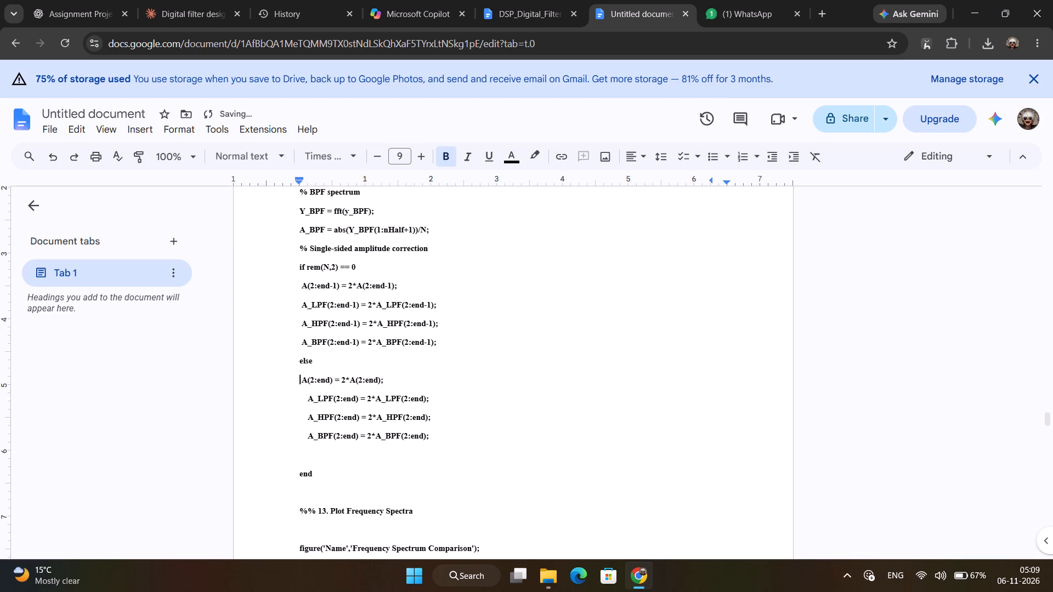
key(space)
Reduce the indentation of the A_LPF(2:end), A_HPF(2:end) and A_BPF(2:end) lines in the else branch to two spaces.
click(308, 401)
key(BackSpace)
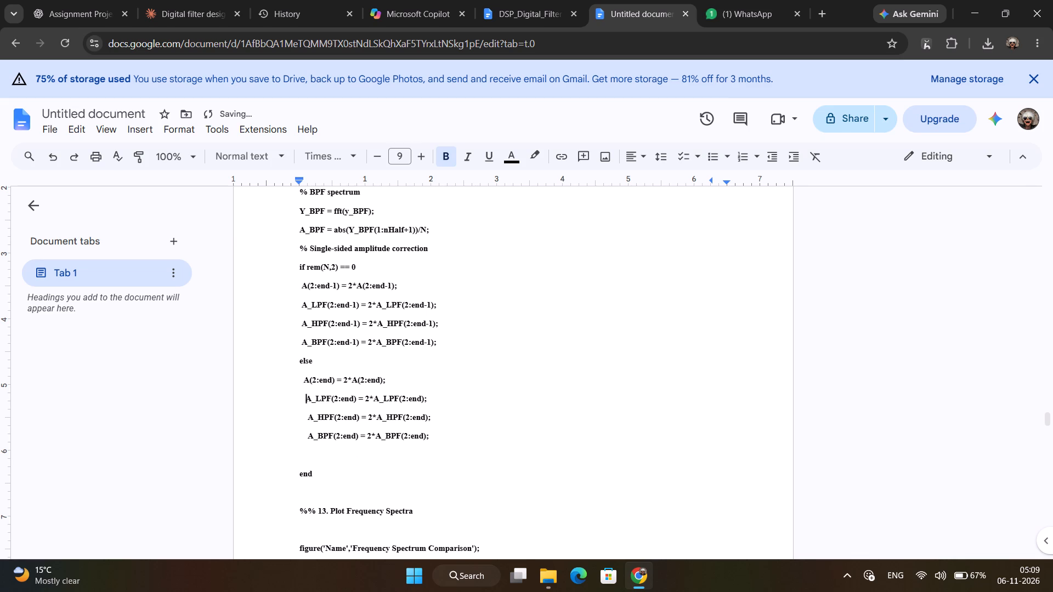
key(BackSpace)
click(307, 418)
key(BackSpace)
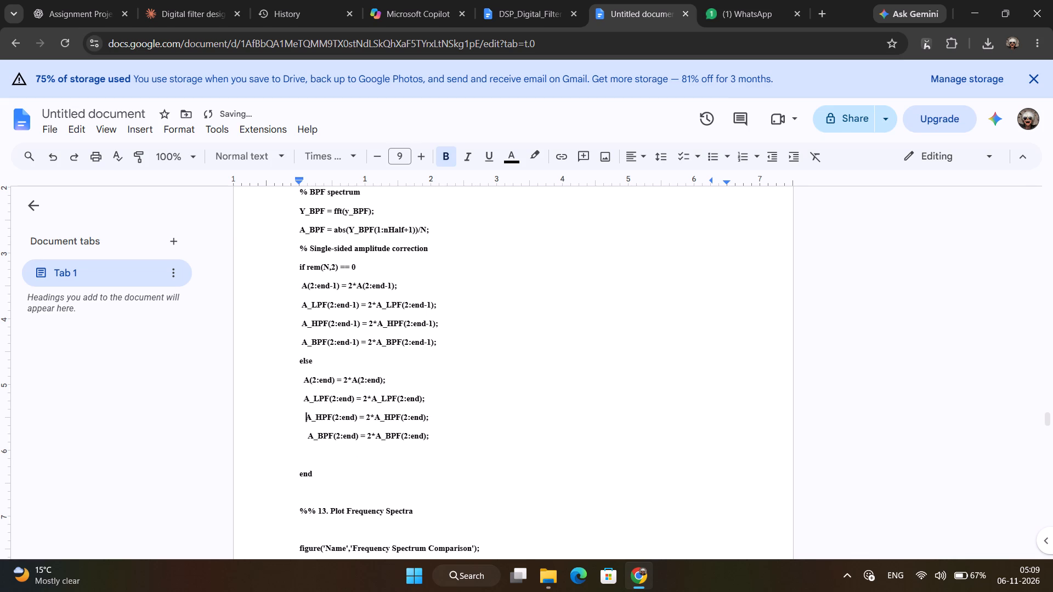
key(BackSpace)
click(309, 438)
key(BackSpace)
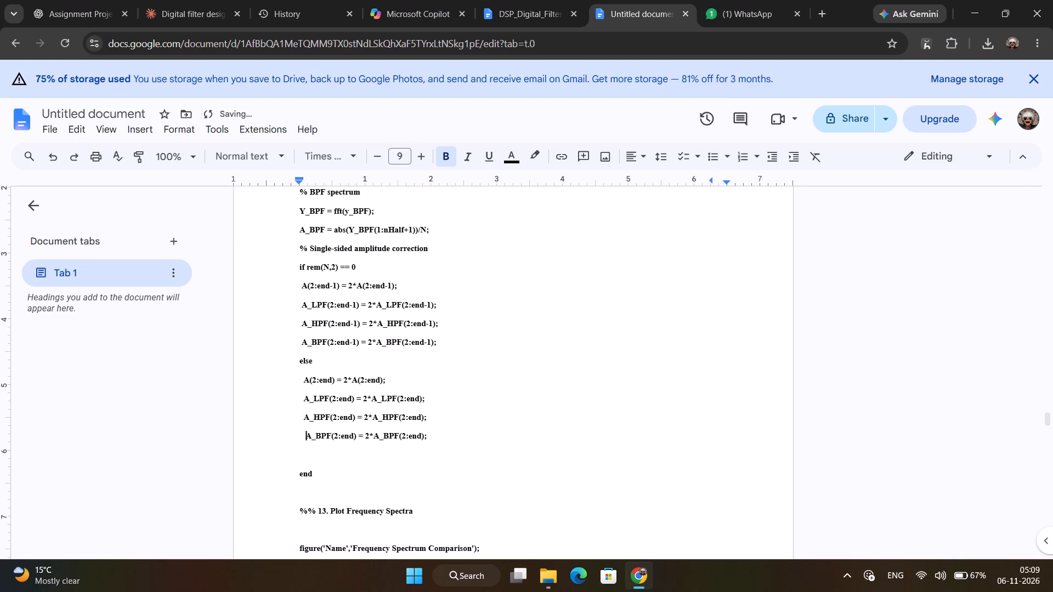
key(BackSpace)
Remove the blank lines before end, the "%% 13. Plot Frequency Spectra" heading, the Frequency Spectrum Comparison figure line and subplot(4,1,1).
click(297, 476)
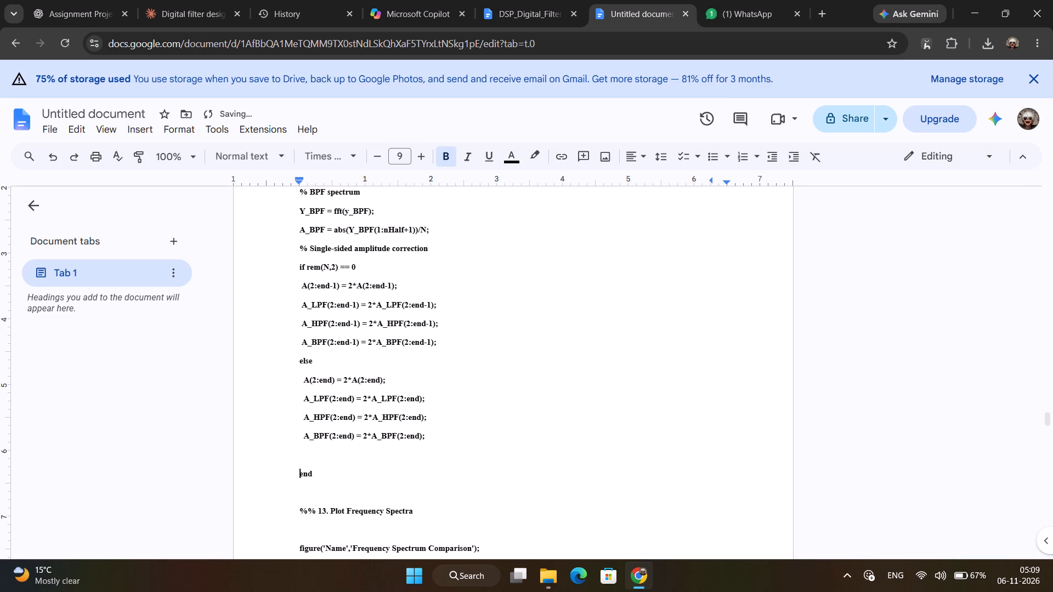
key(BackSpace)
click(297, 496)
key(BackSpace)
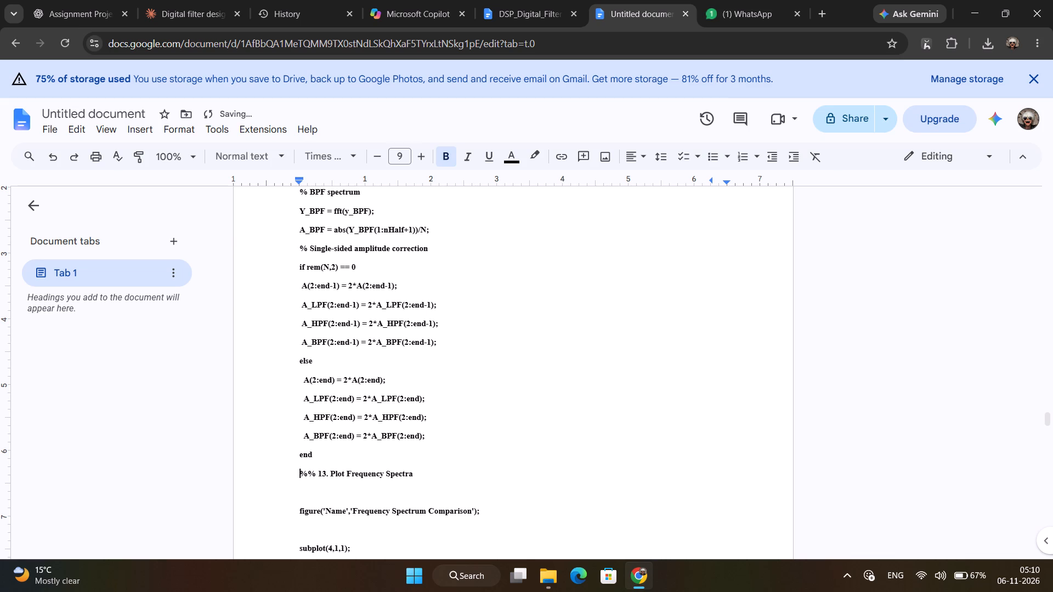
click(297, 518)
key(BackSpace)
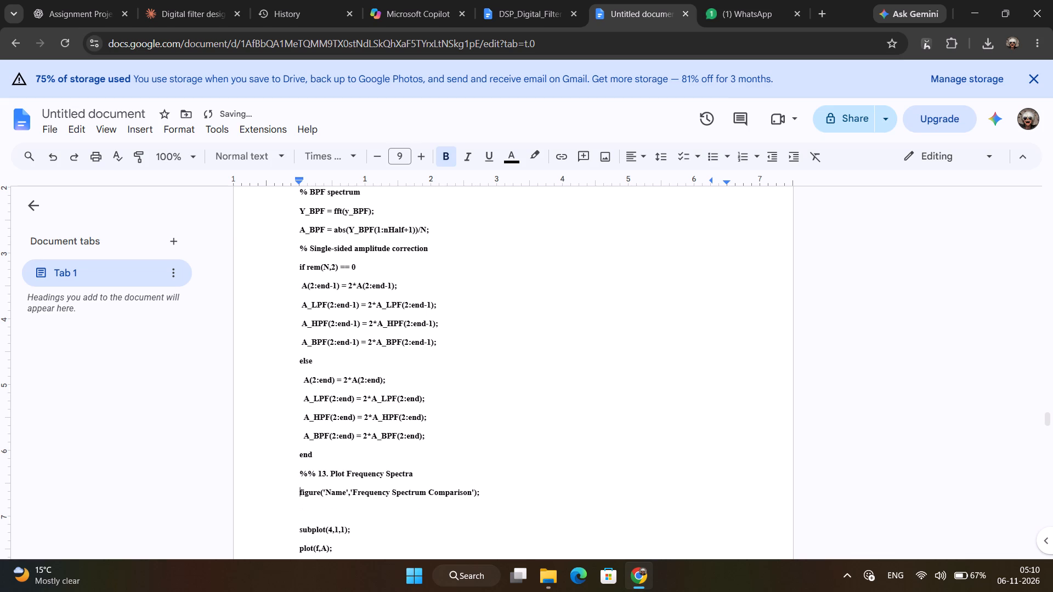
scroll(297, 518, down, 1)
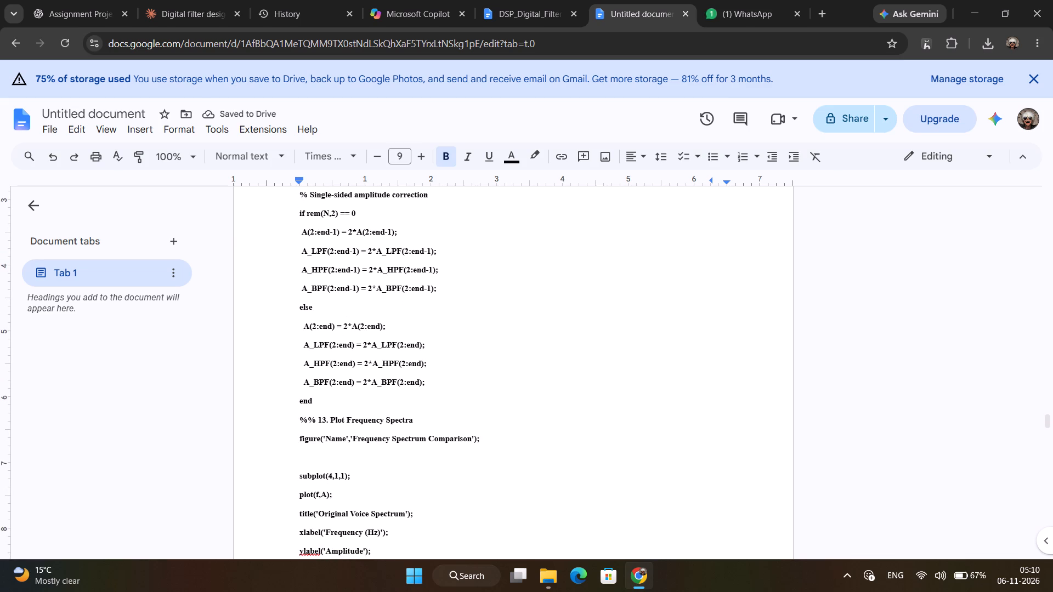
click(301, 477)
key(BackSpace)
At the end of the code, remove the blank lines before disp('All audio files saved successfully.') and the band-pass and high-pass audiowrite lines.
scroll(290, 517, down, 2)
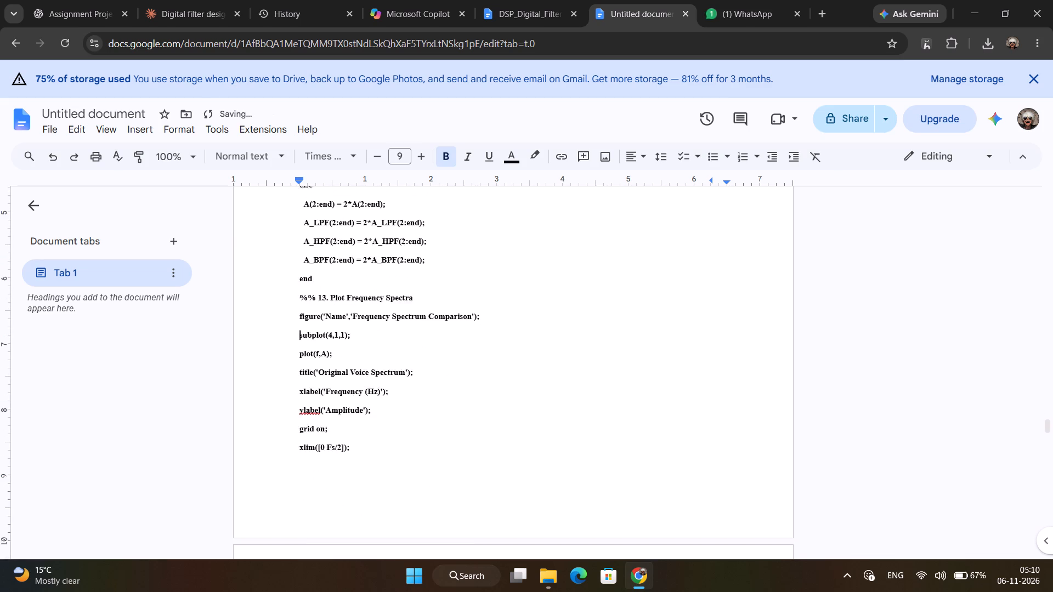
scroll(290, 517, down, 9)
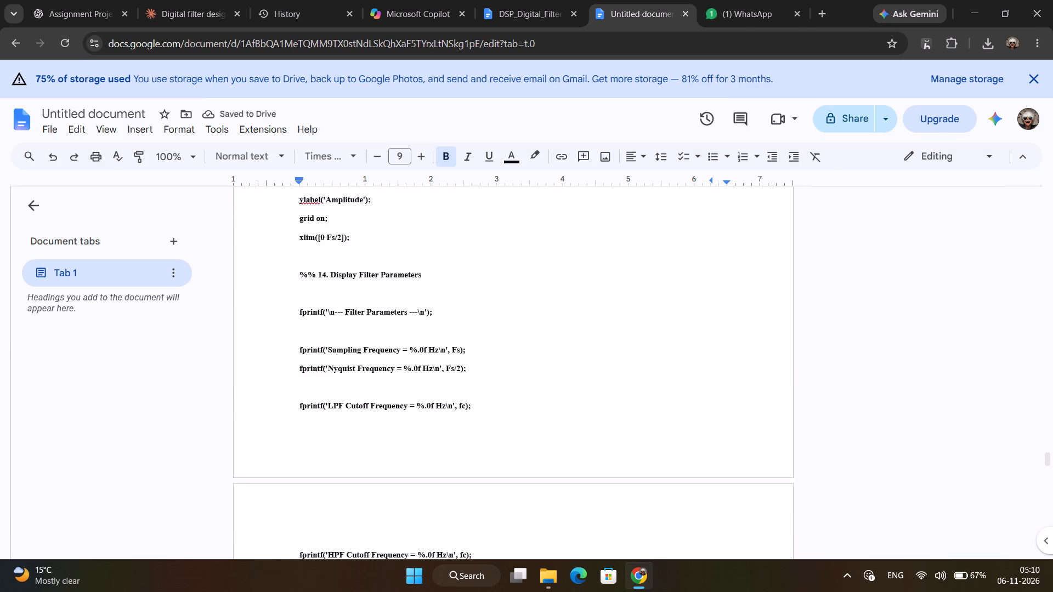
scroll(290, 517, down, 10)
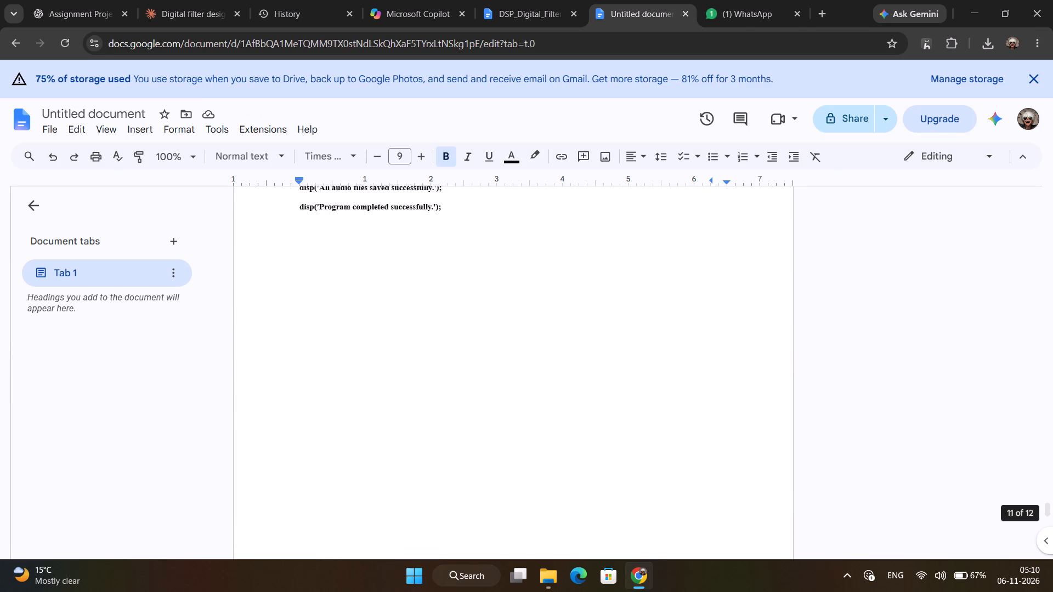
scroll(290, 517, down, 1)
scroll(290, 517, up, 7)
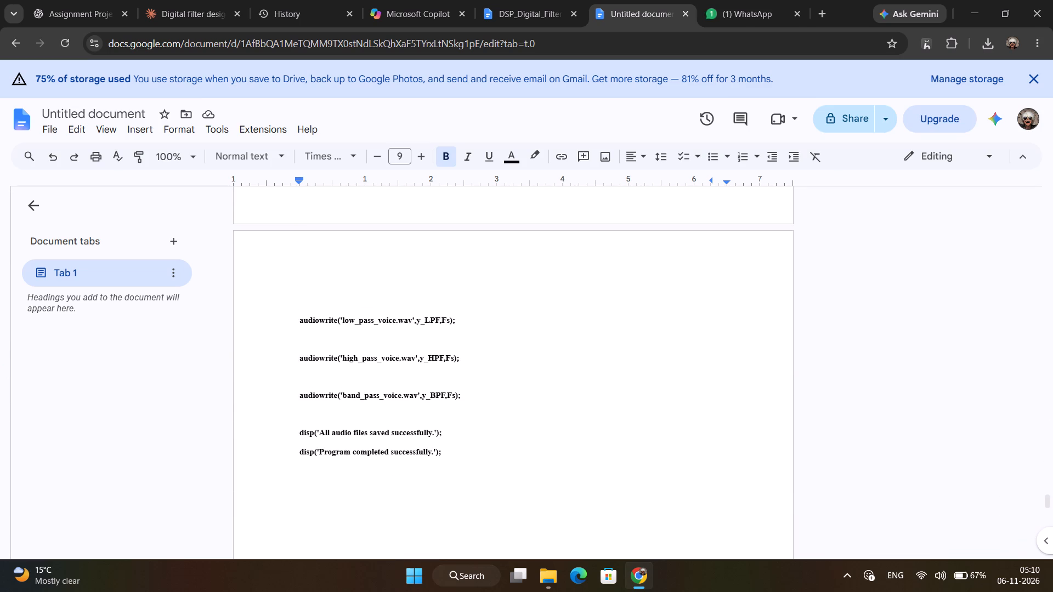
click(301, 432)
key(BackSpace)
click(299, 397)
key(BackSpace)
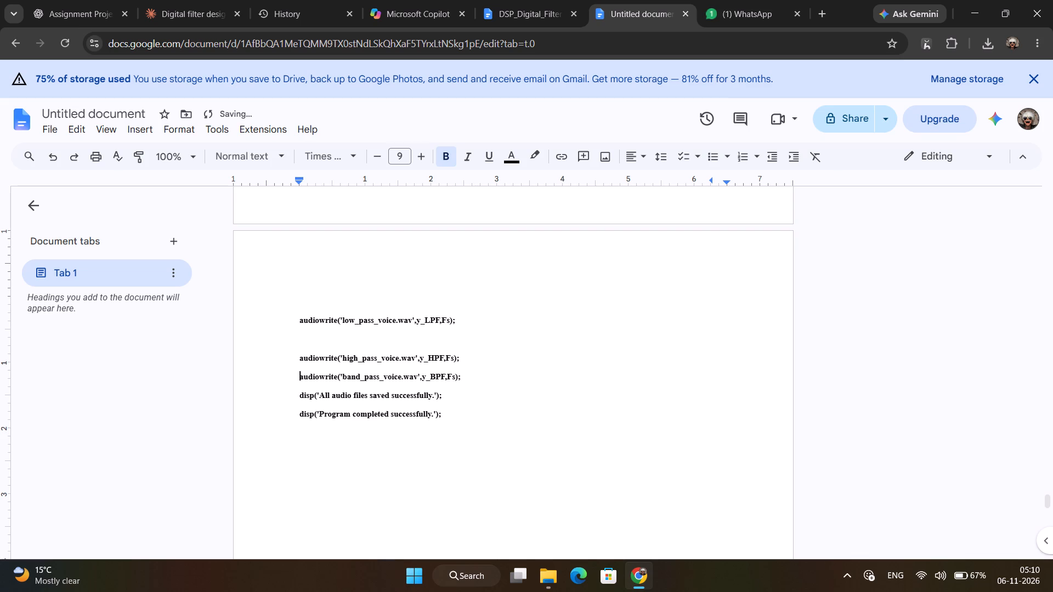
click(301, 355)
key(BackSpace)
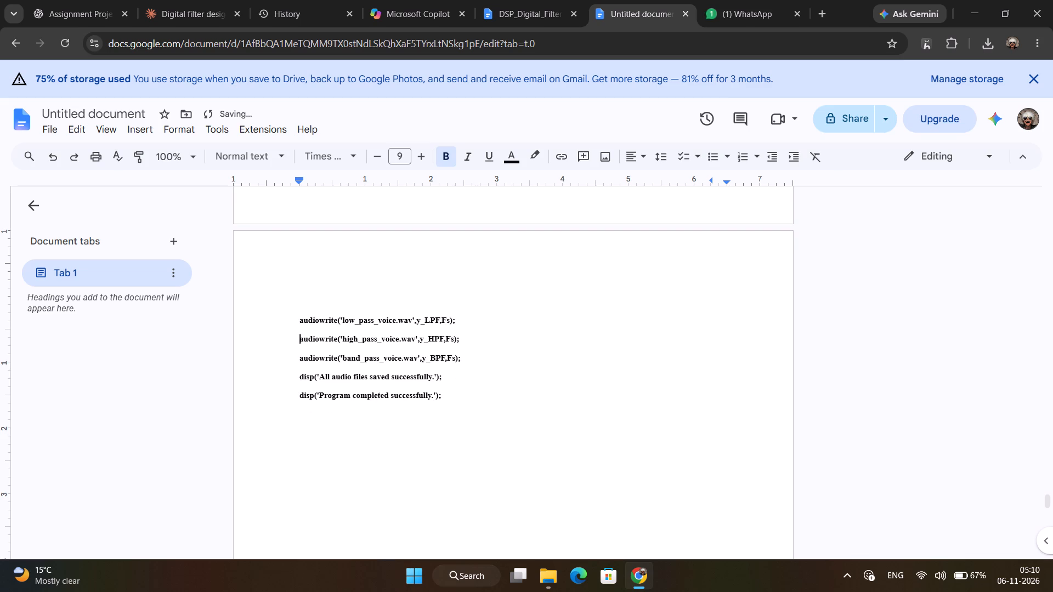
Remove the blank line before the audiowrite('low_pass_voice.wav',y_LPF,Fs) line.
scroll(301, 355, up, 1)
click(296, 352)
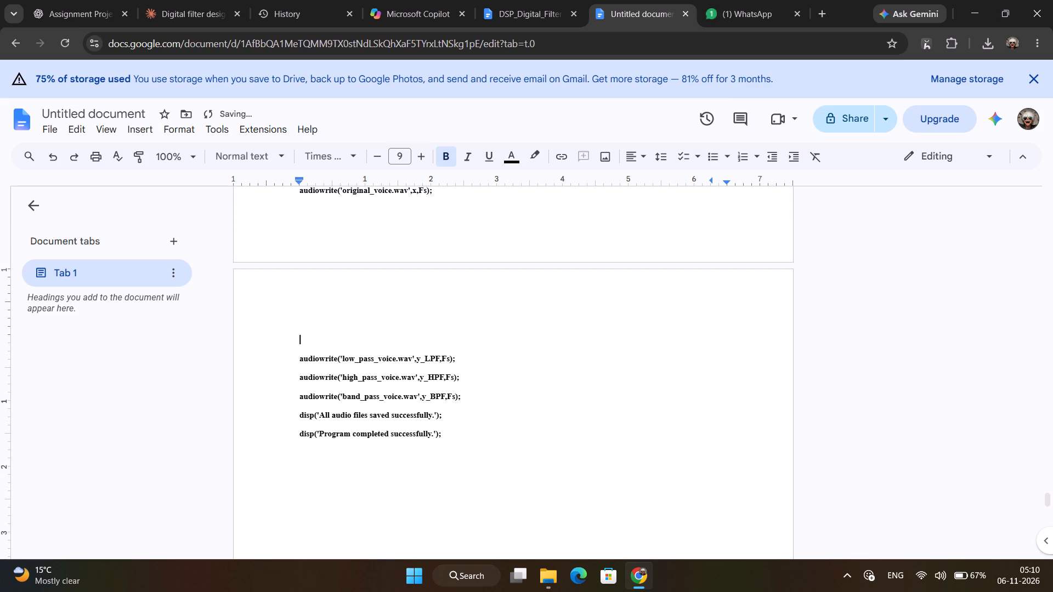
key(BackSpace)
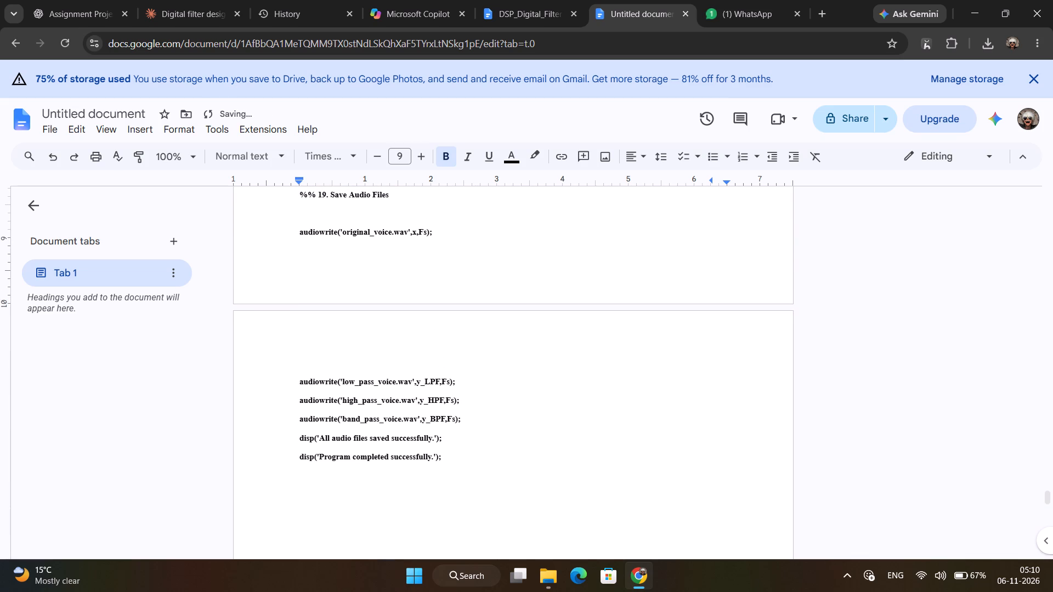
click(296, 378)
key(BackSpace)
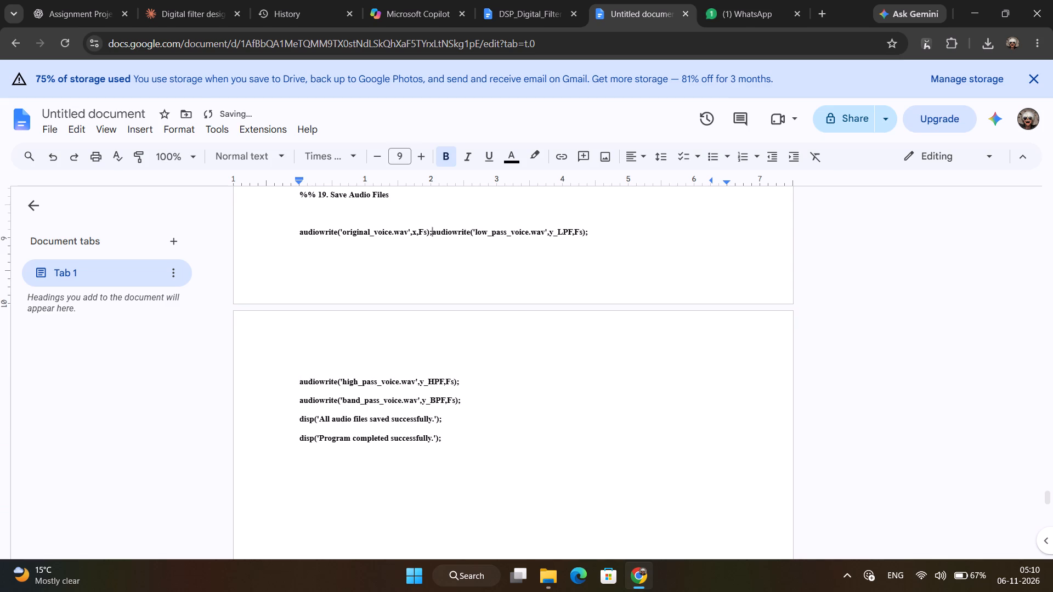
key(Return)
Remove the blank lines before the audiowrite('original_voice.wav',x,Fs) line and the "%% 19. Save Audio Files" heading.
scroll(296, 379, up, 1)
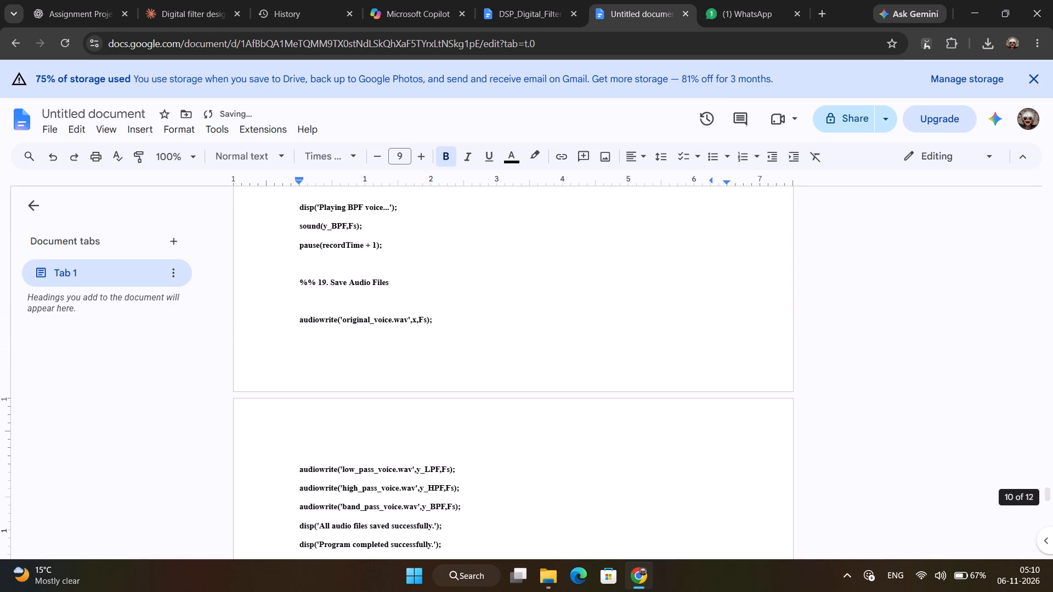
click(296, 319)
key(BackSpace)
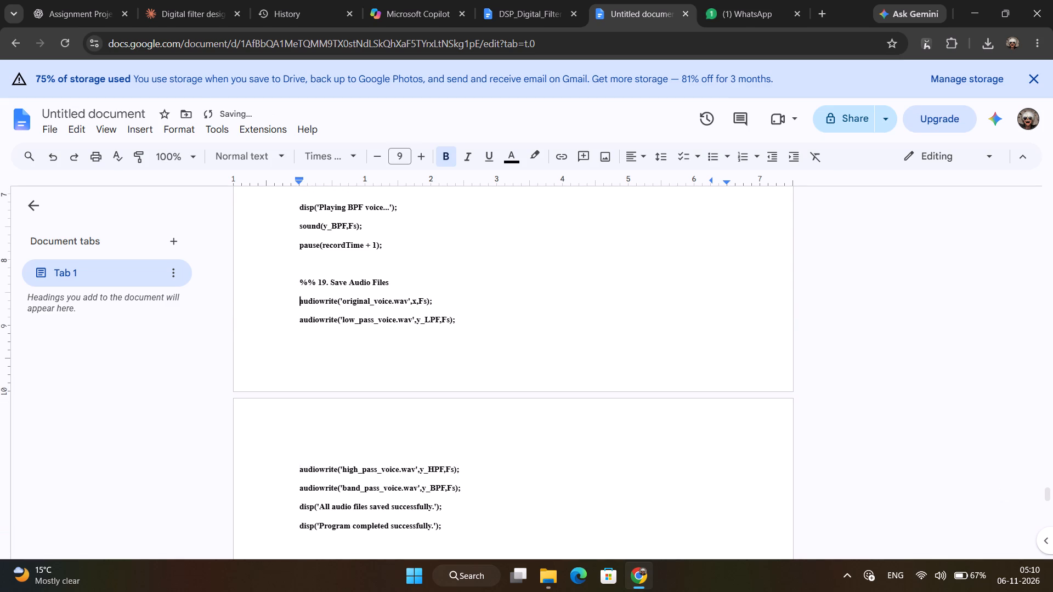
click(301, 276)
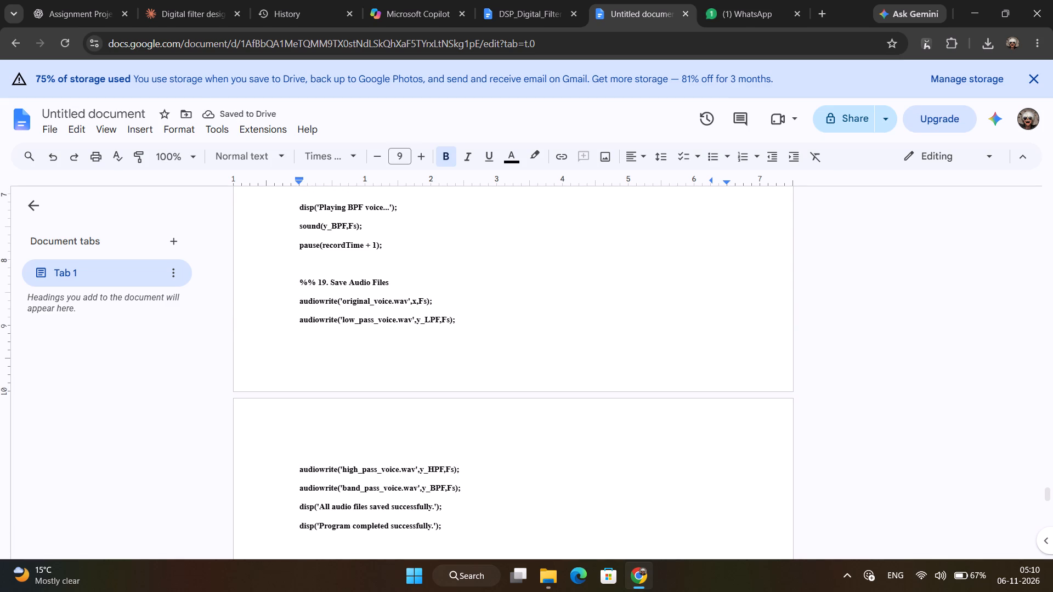
click(298, 288)
key(BackSpace)
Remove the blank lines before disp('Playing BPF voice...'), the "%% 18. Play Band-Pass Filtered Voice" heading and disp('Playing HPF voice...').
scroll(298, 288, up, 2)
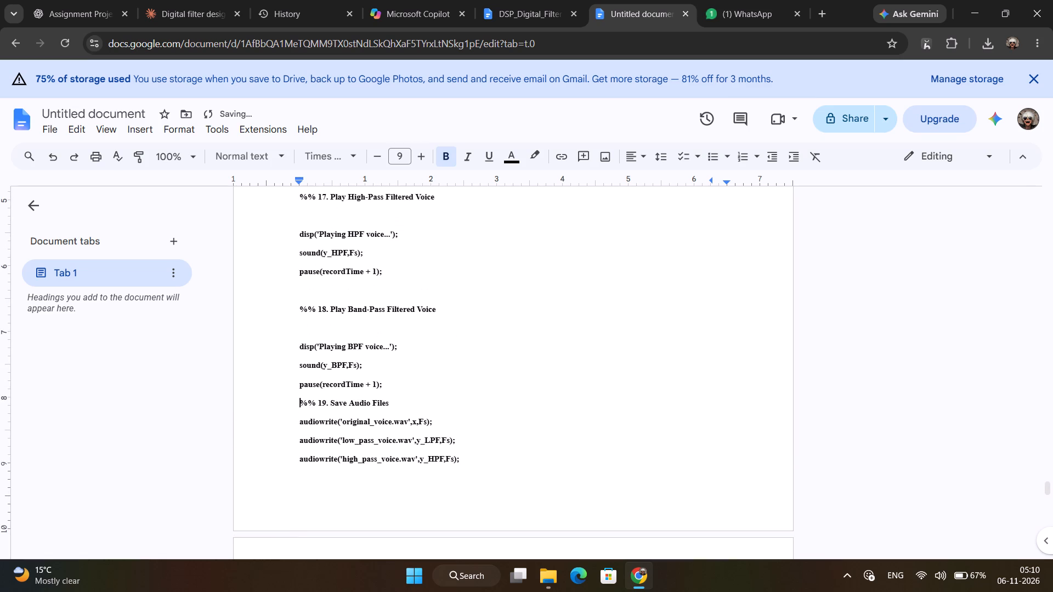
scroll(298, 288, up, 1)
click(299, 348)
key(BackSpace)
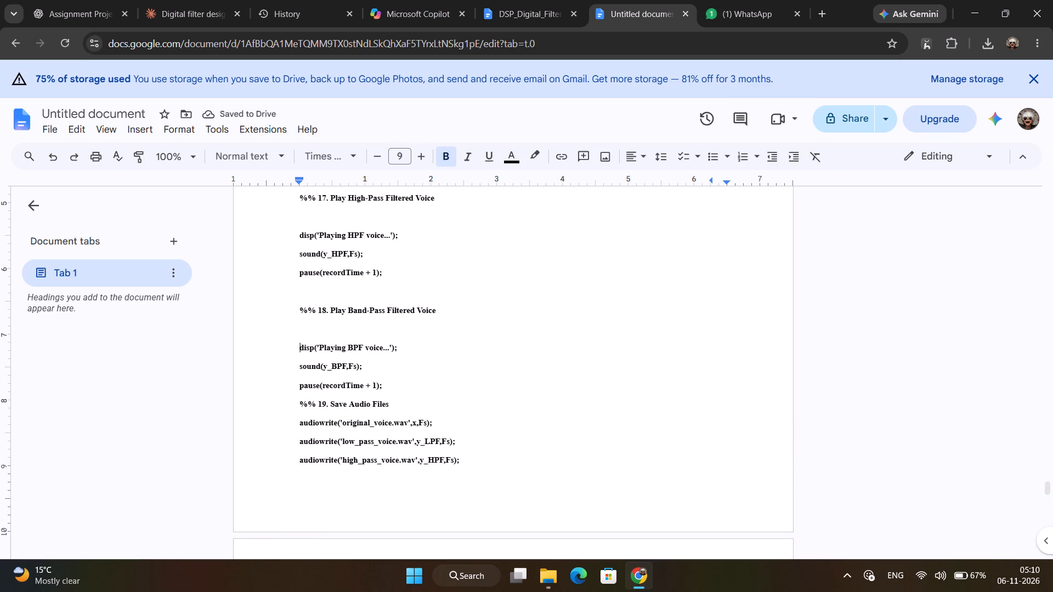
click(300, 307)
key(BackSpace)
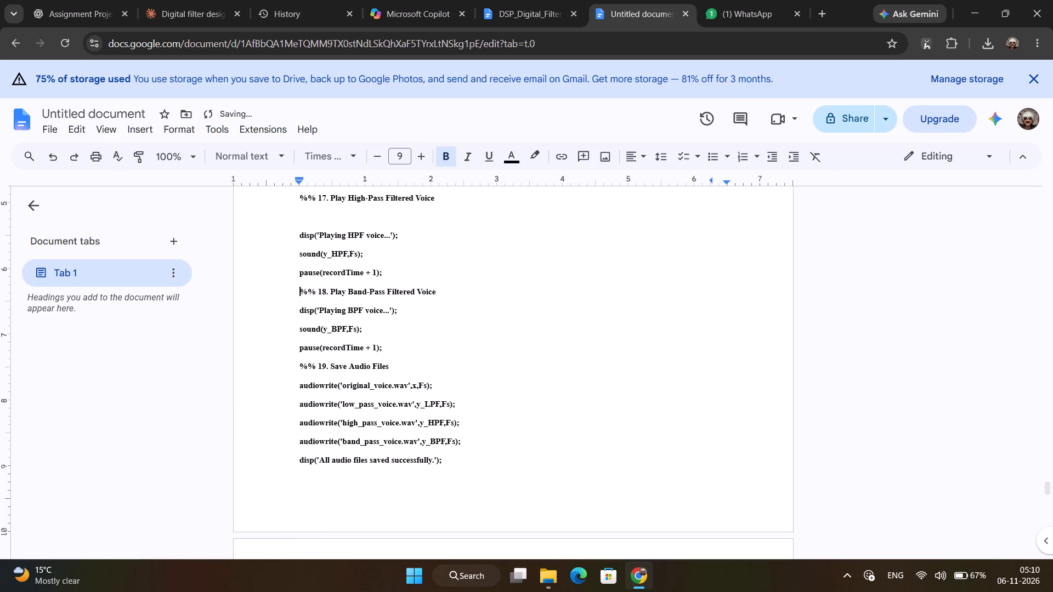
click(302, 234)
key(BackSpace)
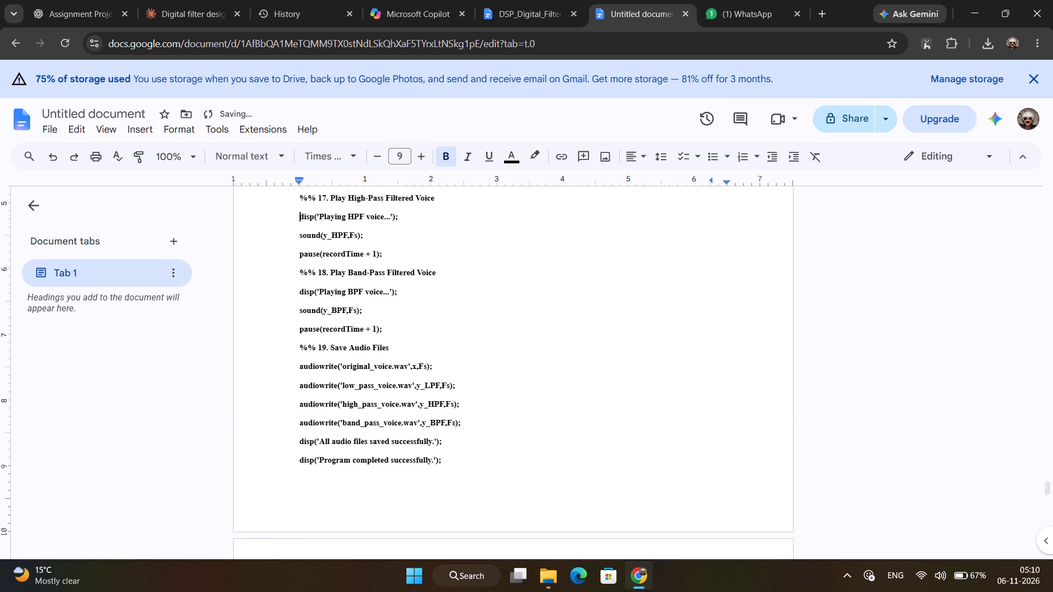
Remove the blank lines before the "%% 17" and "%% 16" headings and before the disp lines for the LPF and original voice.
scroll(302, 234, up, 4)
click(296, 398)
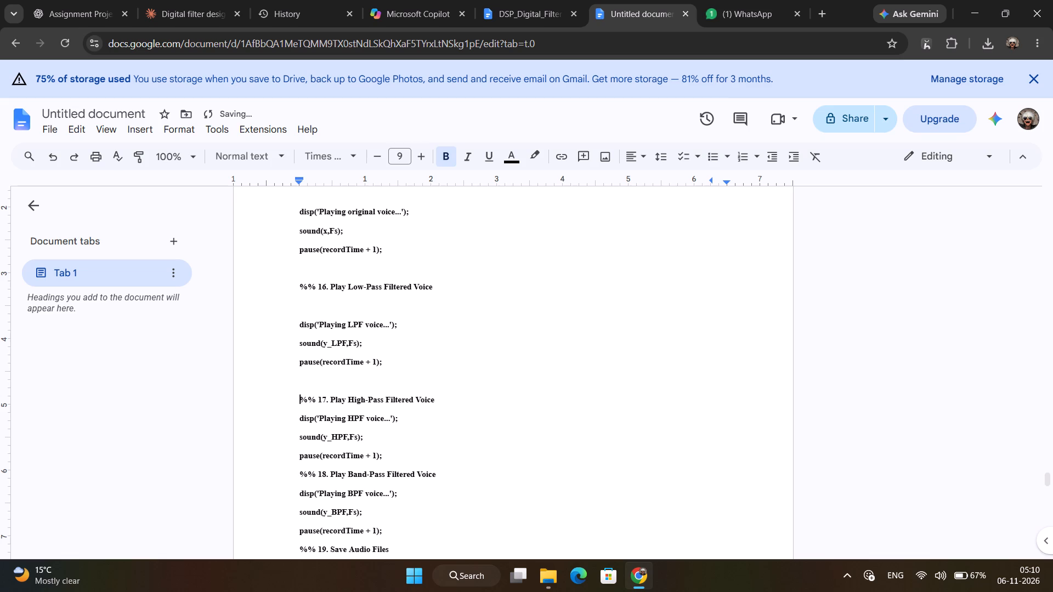
key(BackSpace)
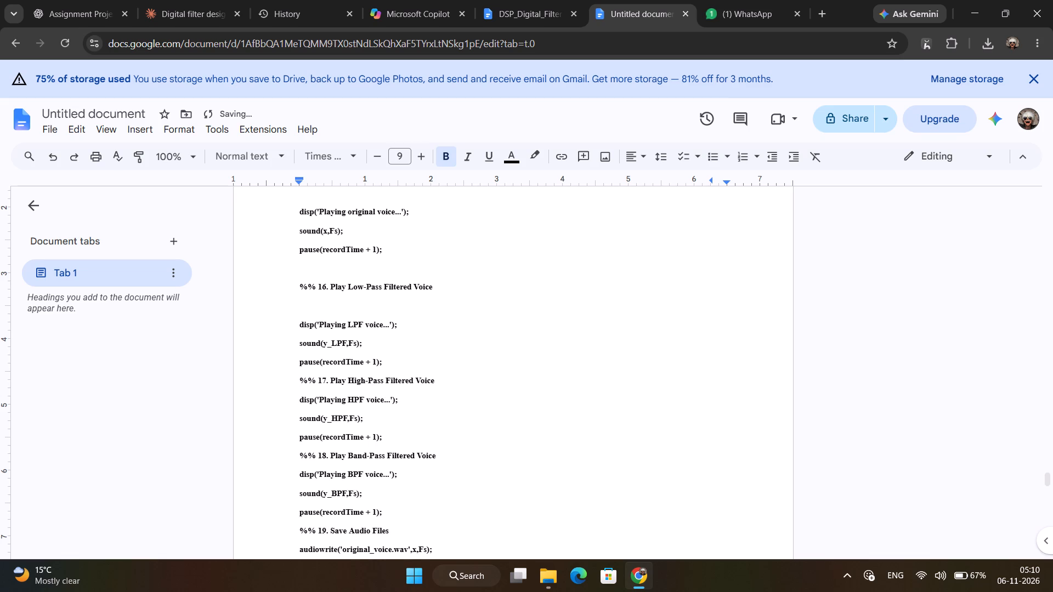
click(297, 329)
key(BackSpace)
scroll(297, 329, up, 1)
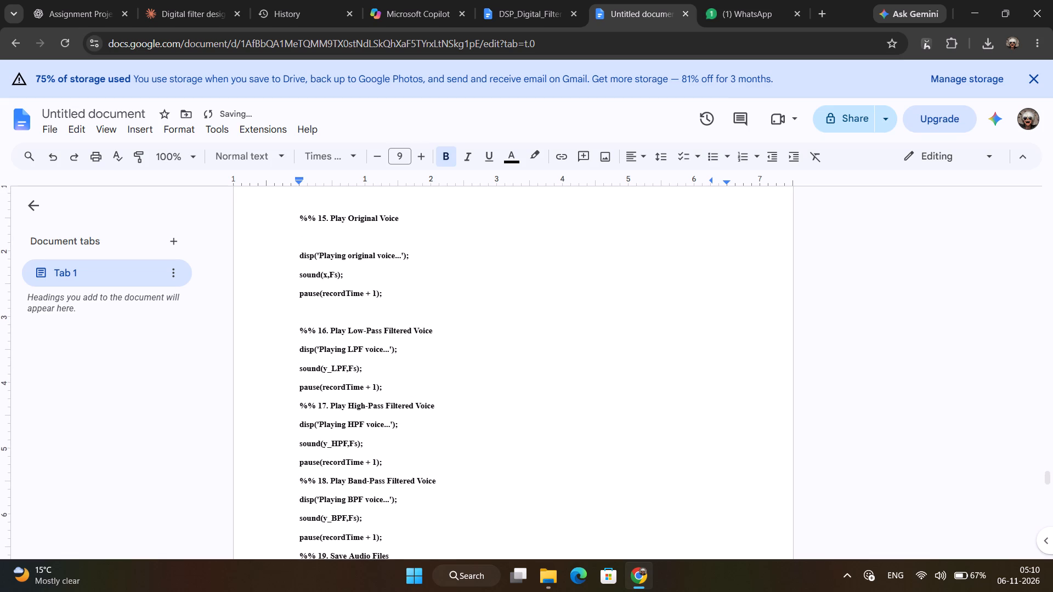
click(298, 327)
key(BackSpace)
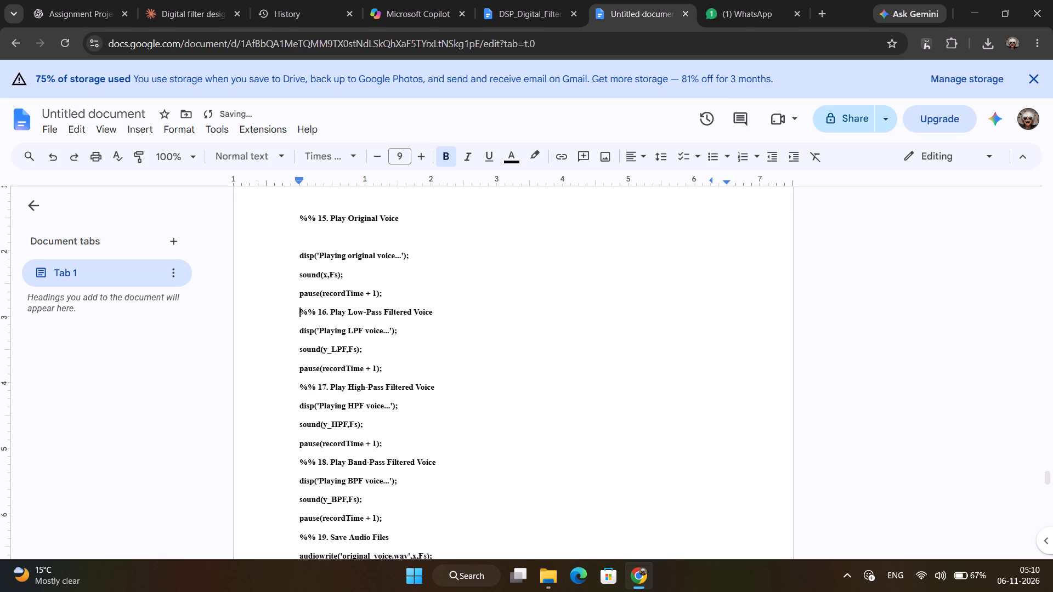
click(300, 253)
key(BackSpace)
Remove the blank lines before the "%% 15. Play Original Voice" heading and the BPF Lower Cutoff fprintf line.
scroll(300, 253, up, 2)
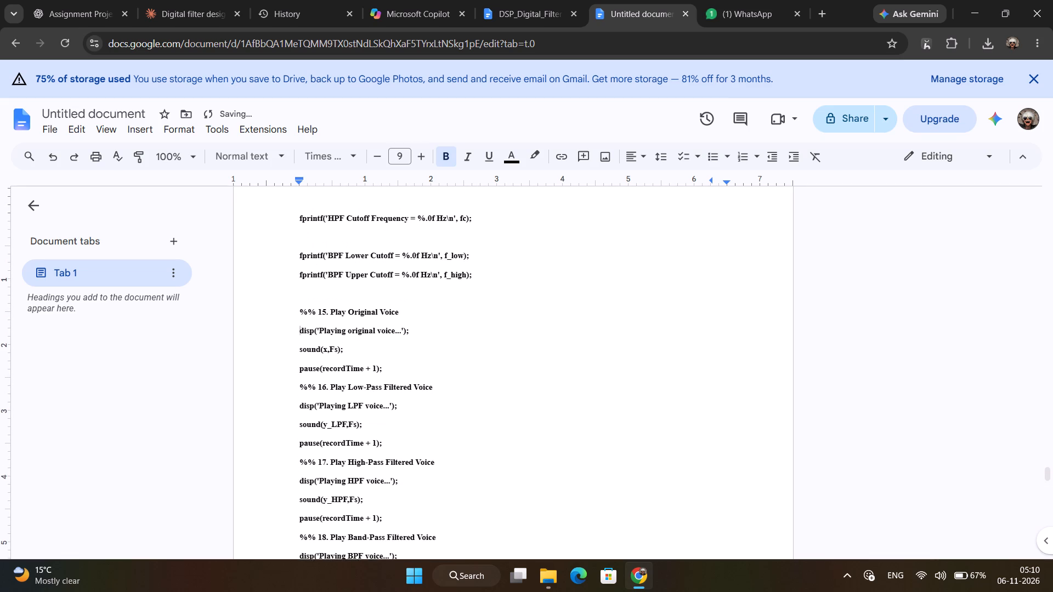
click(300, 309)
key(BackSpace)
click(298, 255)
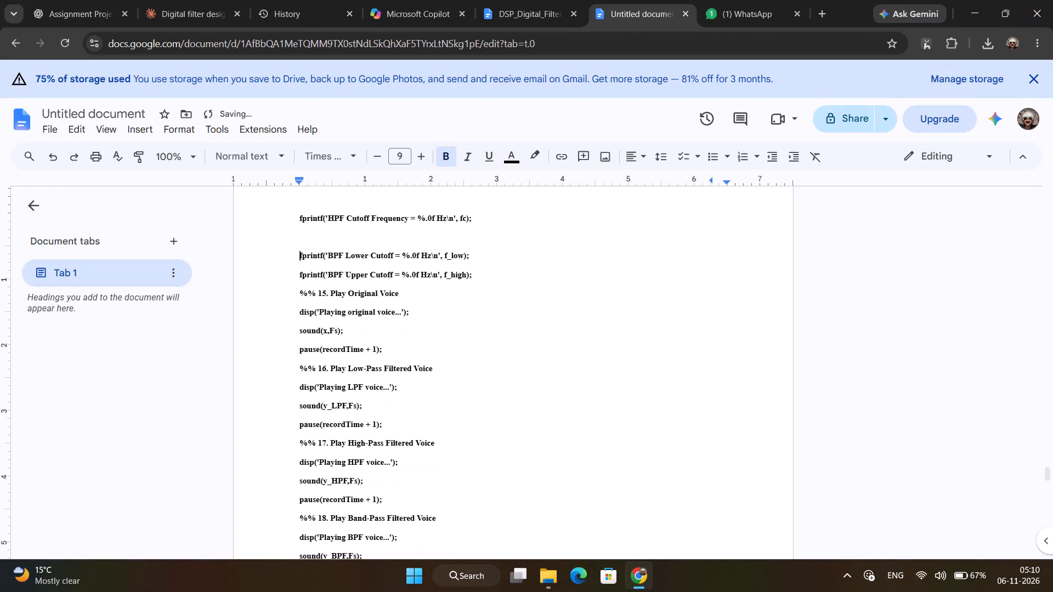
key(BackSpace)
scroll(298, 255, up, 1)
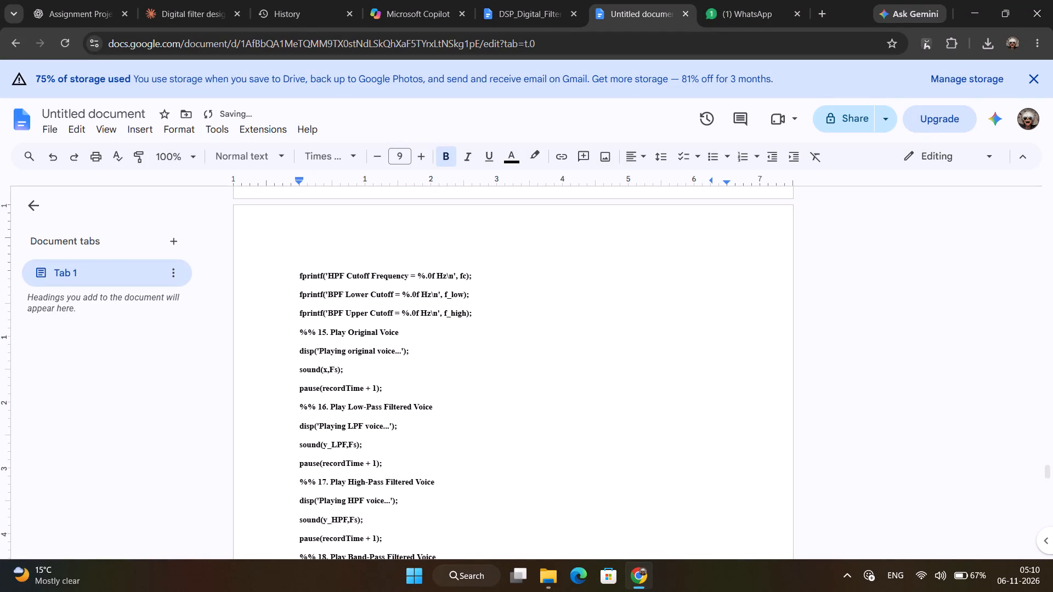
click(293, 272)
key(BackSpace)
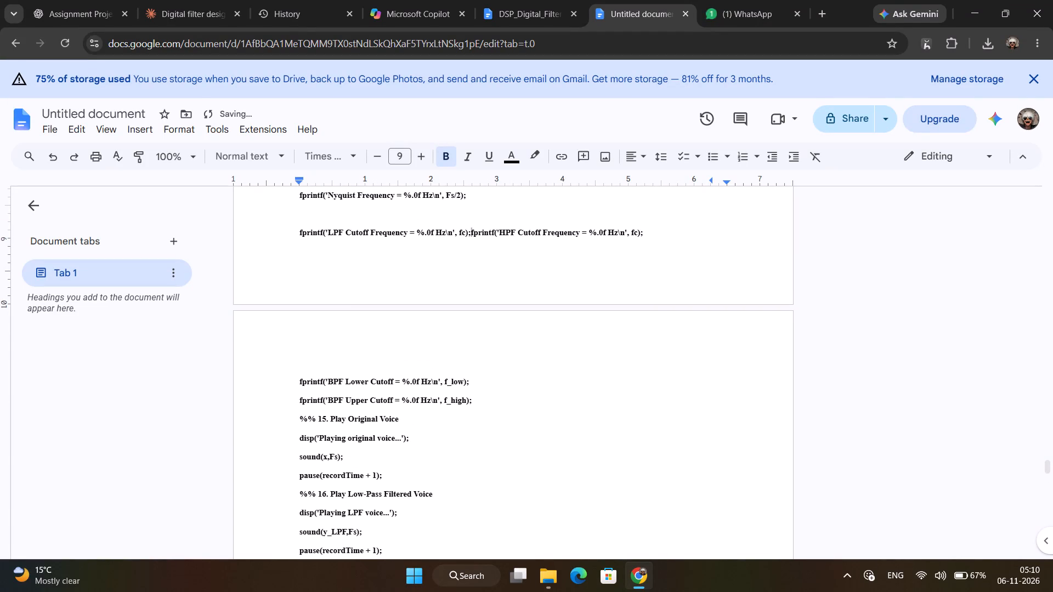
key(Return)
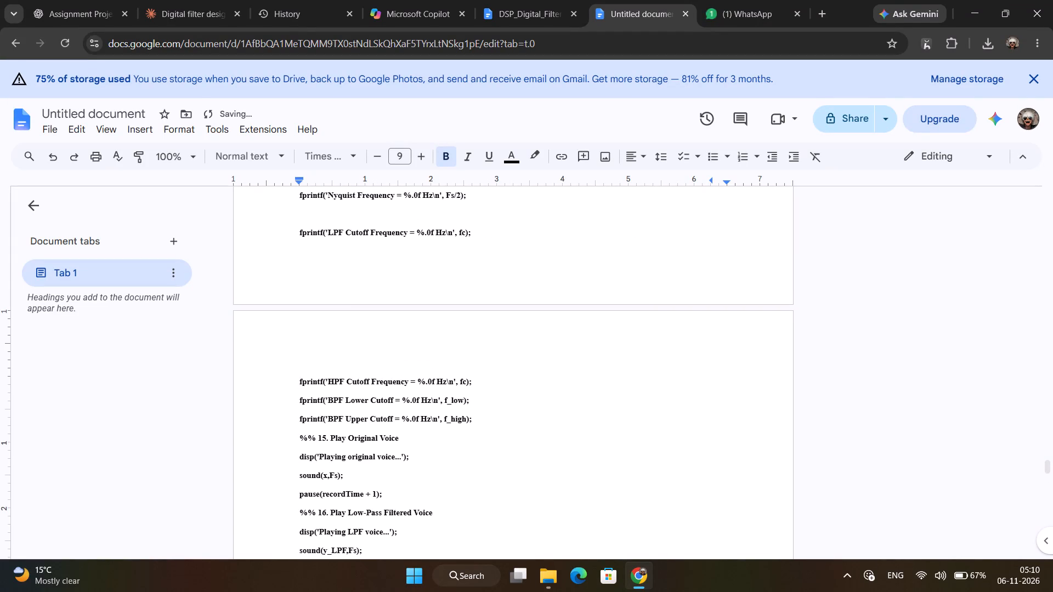
Remove the blank lines before the LPF Cutoff Frequency and Sampling Frequency fprintf lines.
click(296, 236)
key(BackSpace)
scroll(296, 236, up, 4)
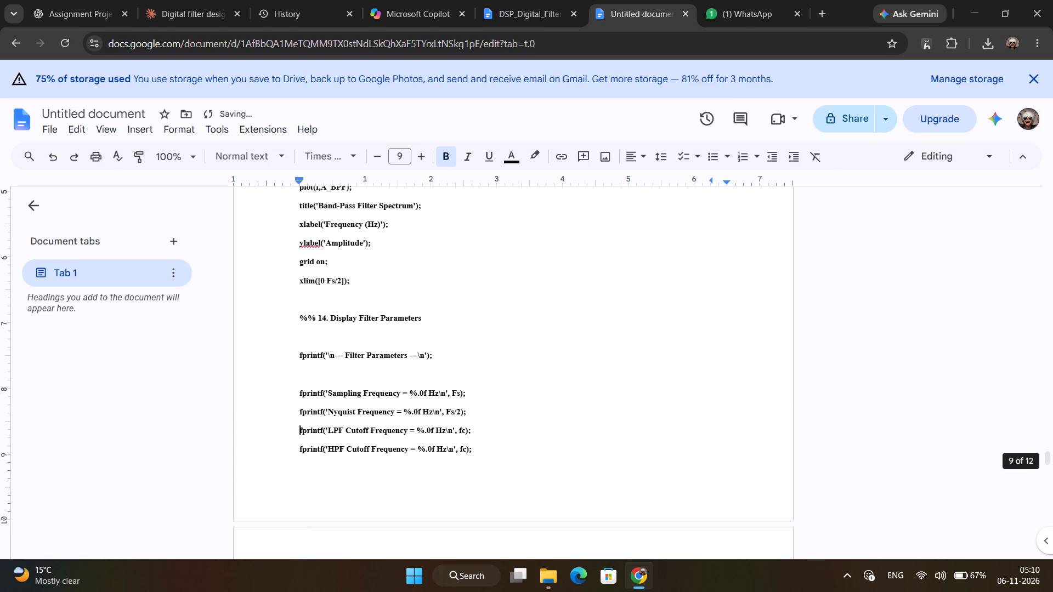
scroll(296, 236, up, 3)
scroll(296, 236, down, 3)
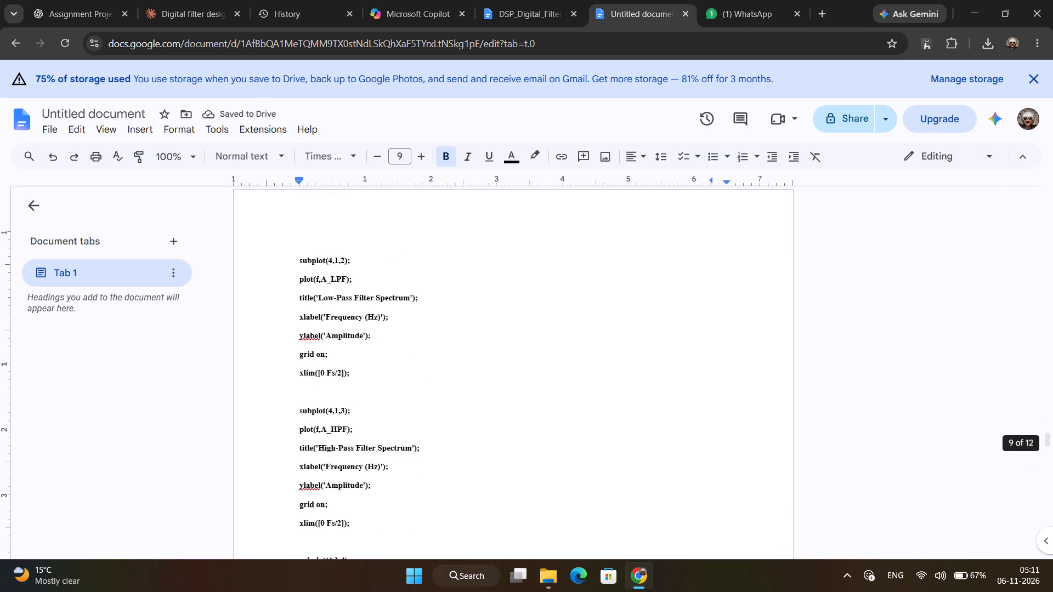
scroll(296, 236, down, 4)
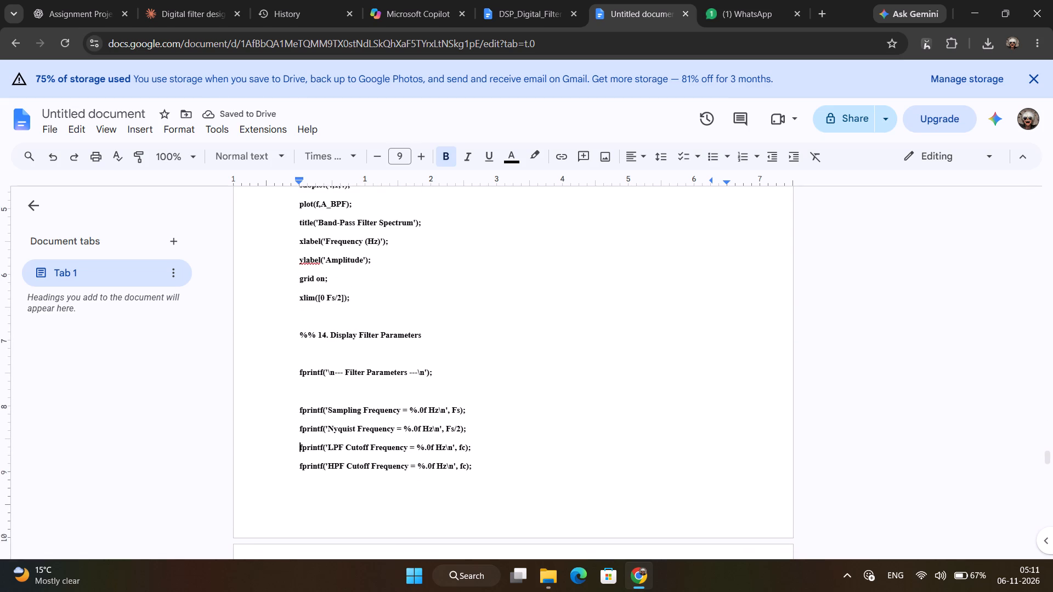
click(302, 401)
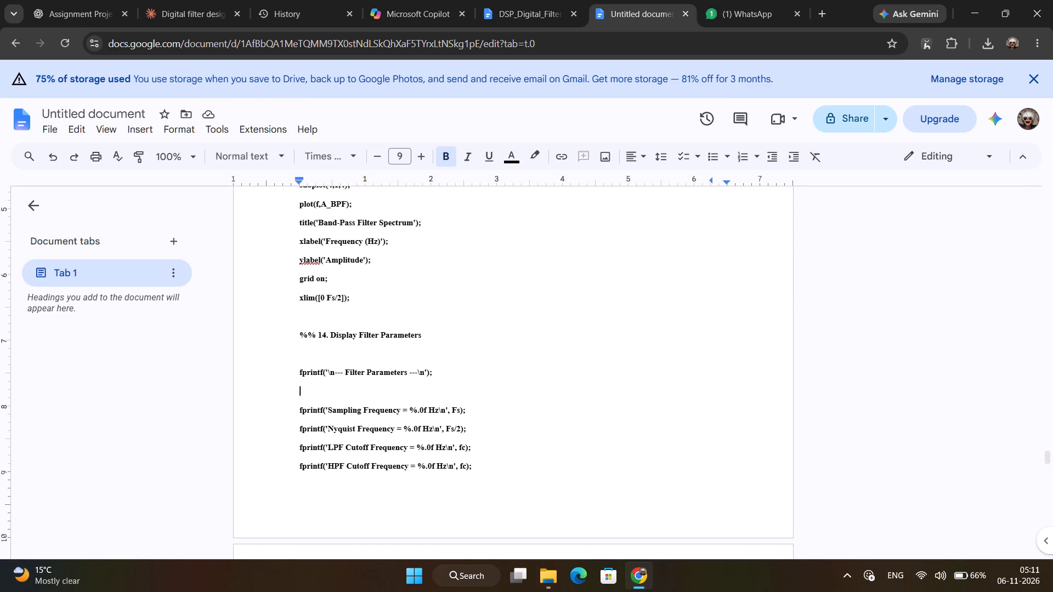
click(299, 407)
key(BackSpace)
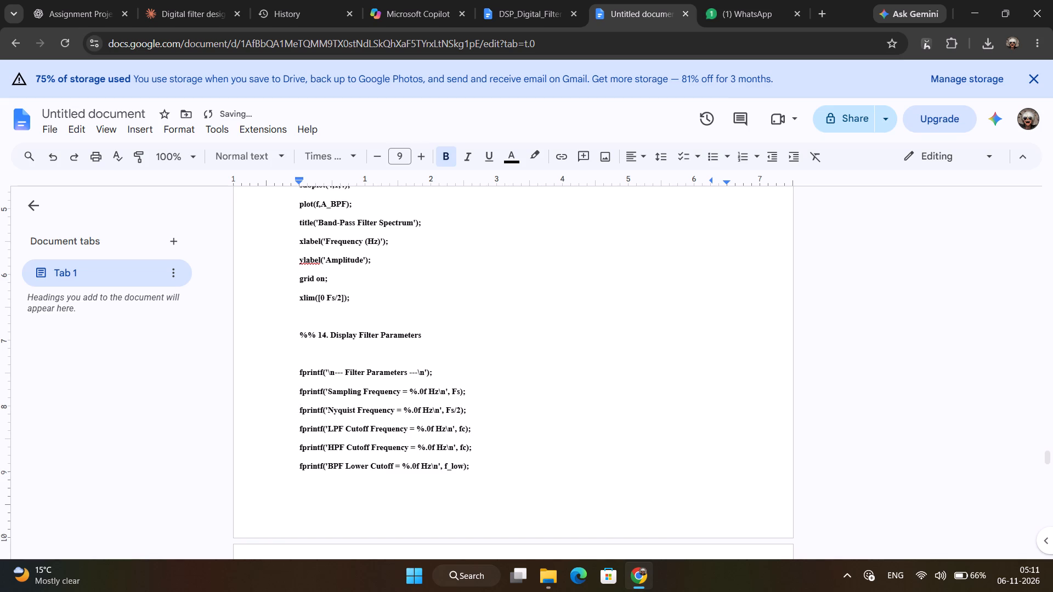
Remove the blank lines before the Filter Parameters fprintf line and the "%% 14. Display Filter Parameters" heading.
click(299, 373)
key(BackSpace)
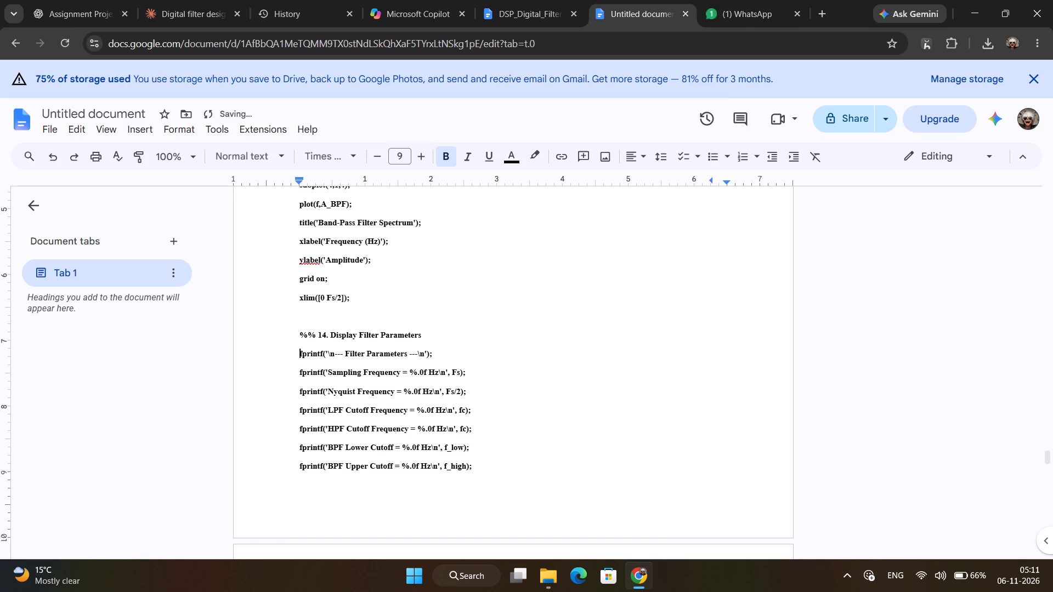
click(300, 328)
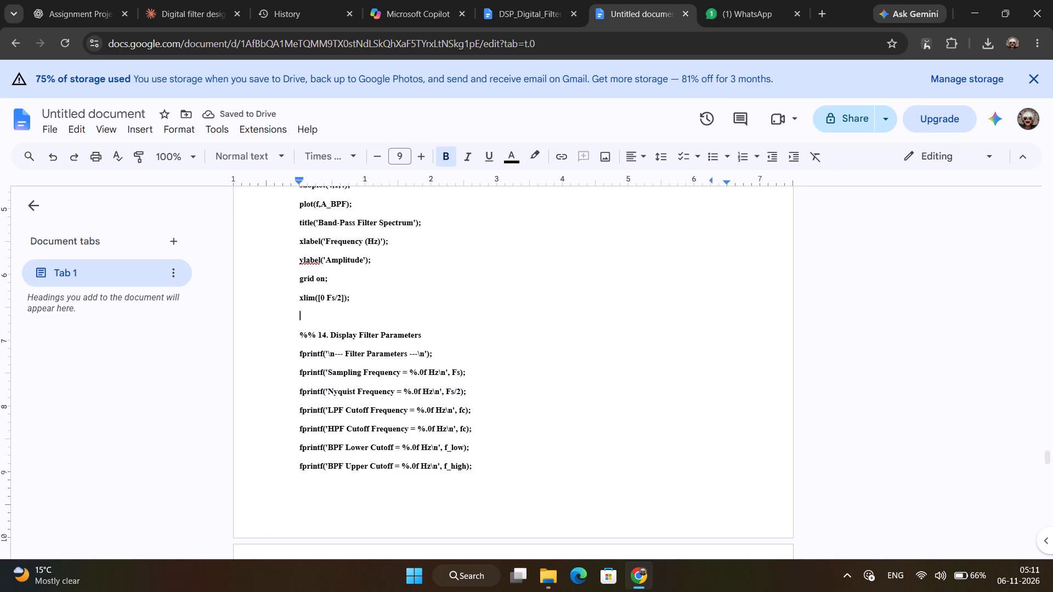
click(300, 328)
key(BackSpace)
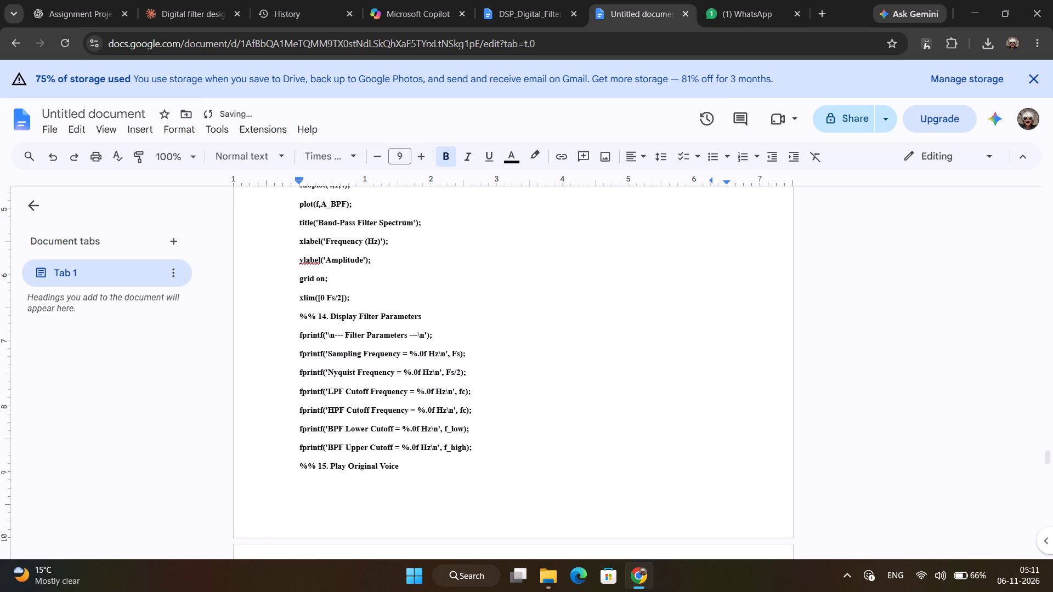
Remove the blank lines before subplot(4,1,4) and subplot(4,1,3) in the spectrum plotting code.
scroll(300, 328, up, 2)
click(293, 327)
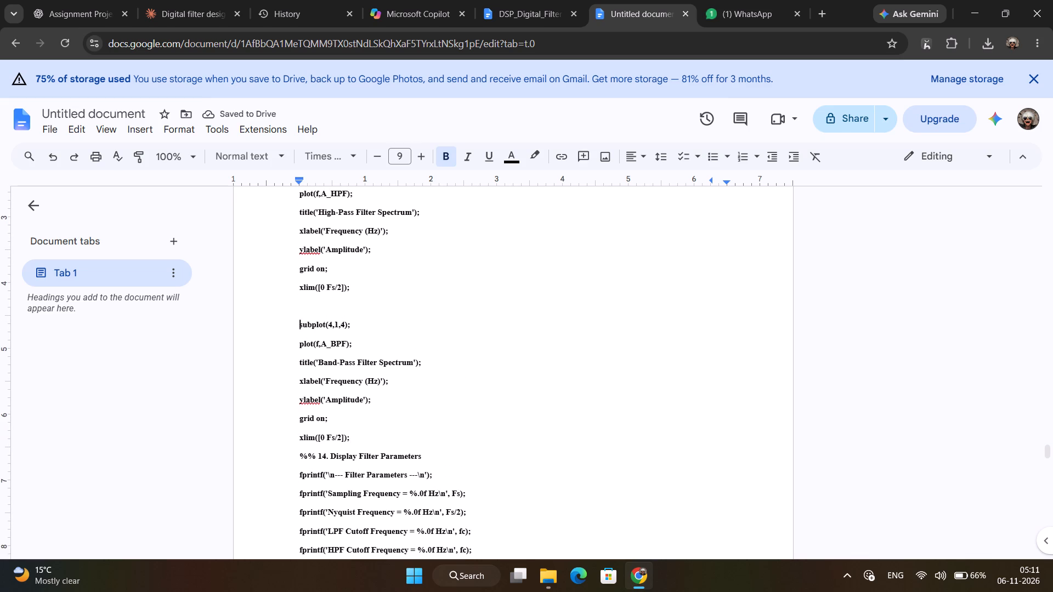
key(BackSpace)
scroll(293, 327, up, 3)
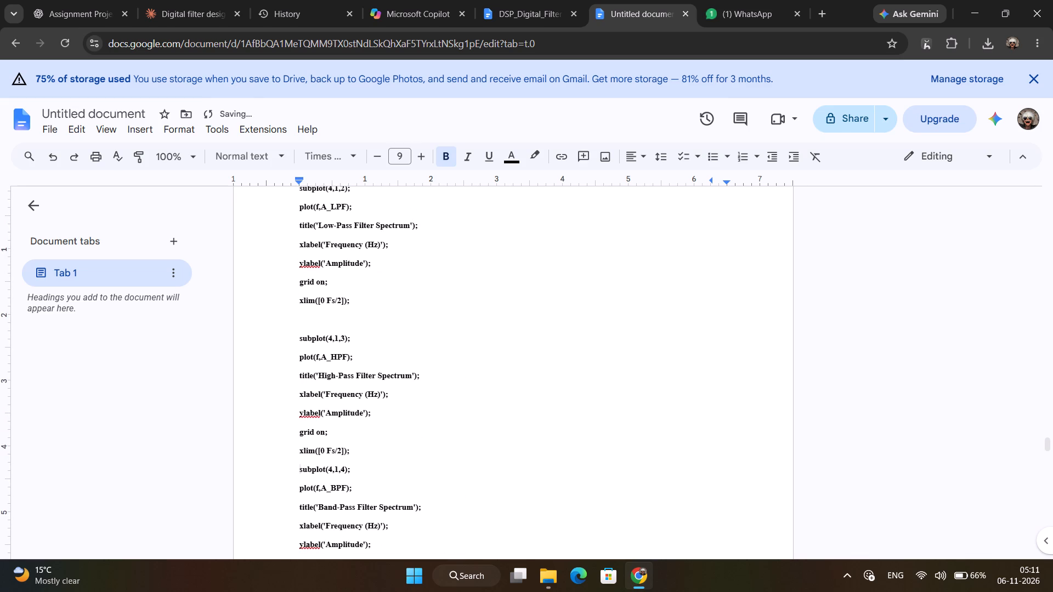
click(300, 331)
key(BackSpace)
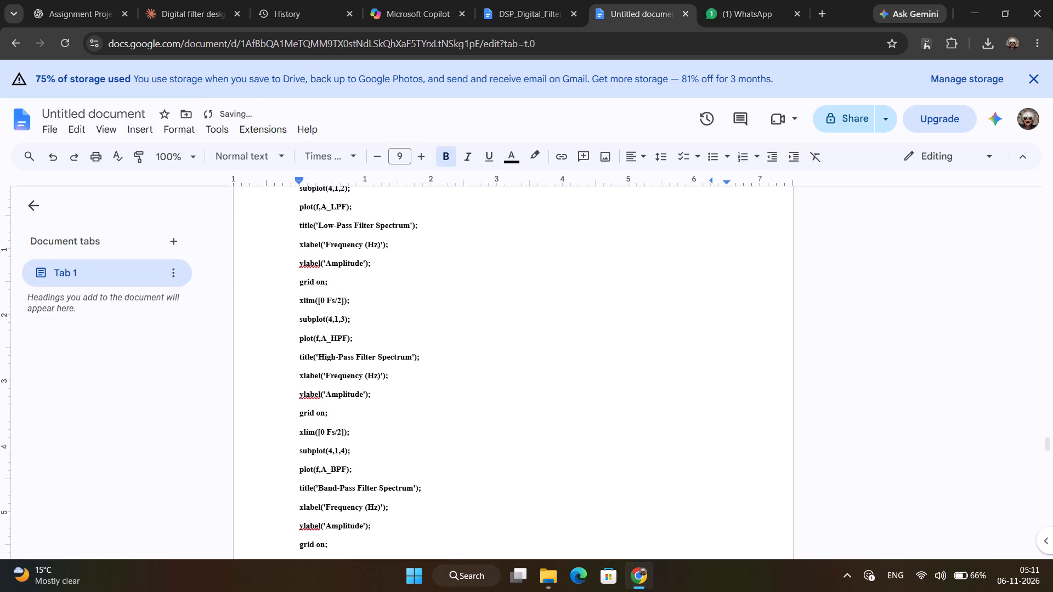
Review the whole MATLAB code section, from the "8. MATLAB CODE" heading to the last disp line, for remaining lines to trim.
scroll(300, 331, up, 3)
scroll(300, 331, down, 12)
scroll(300, 331, up, 1)
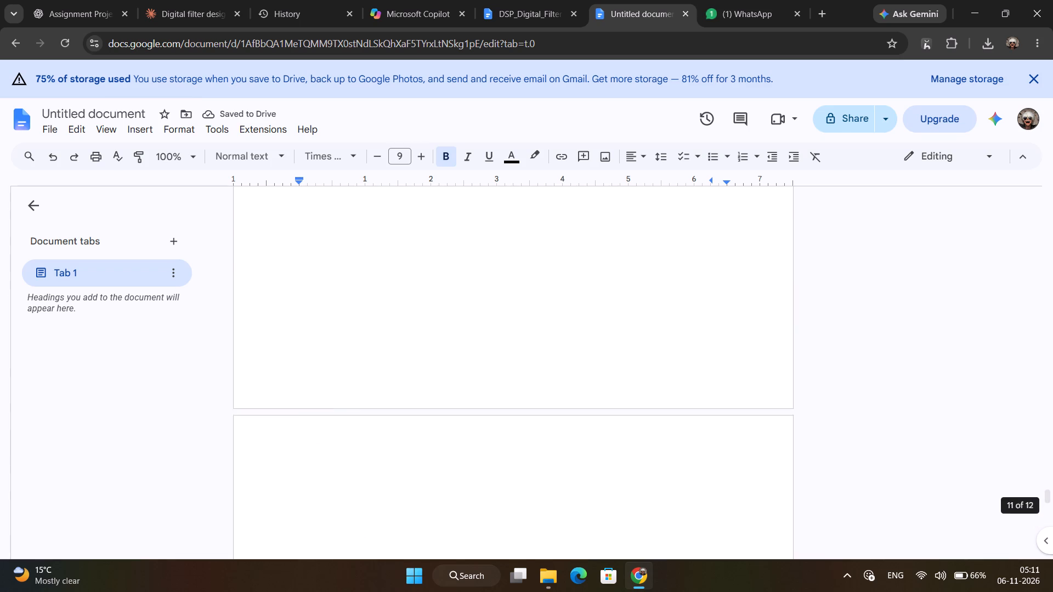
scroll(300, 331, up, 9)
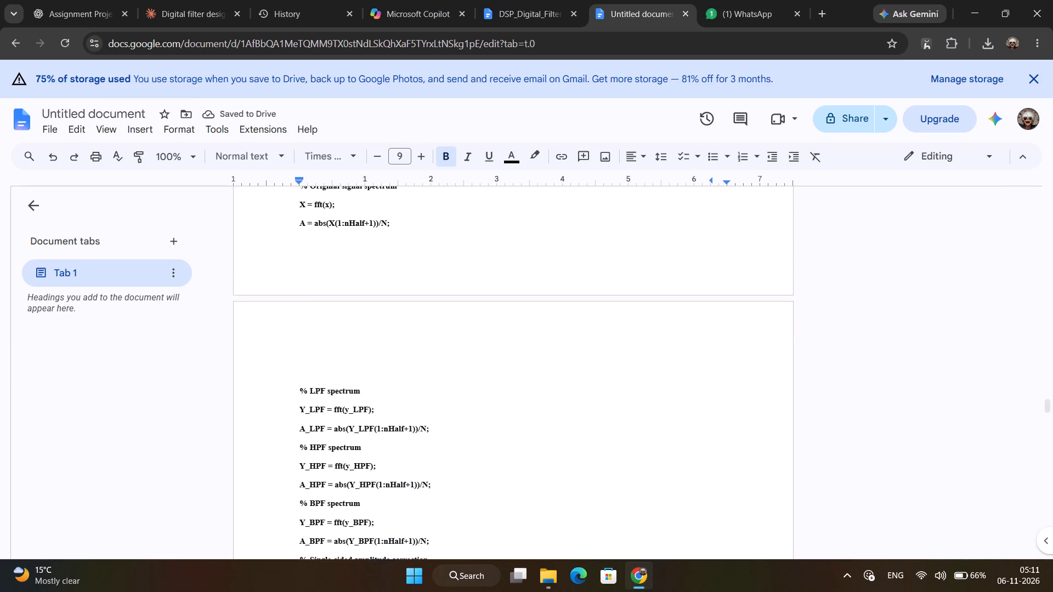
scroll(300, 331, up, 13)
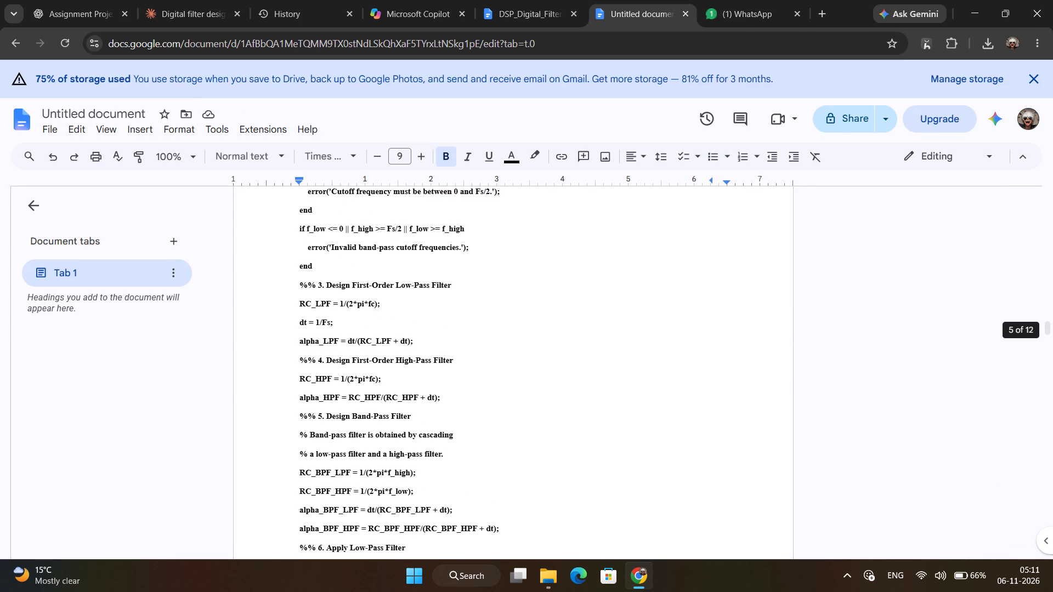
scroll(300, 331, up, 8)
scroll(300, 331, down, 3)
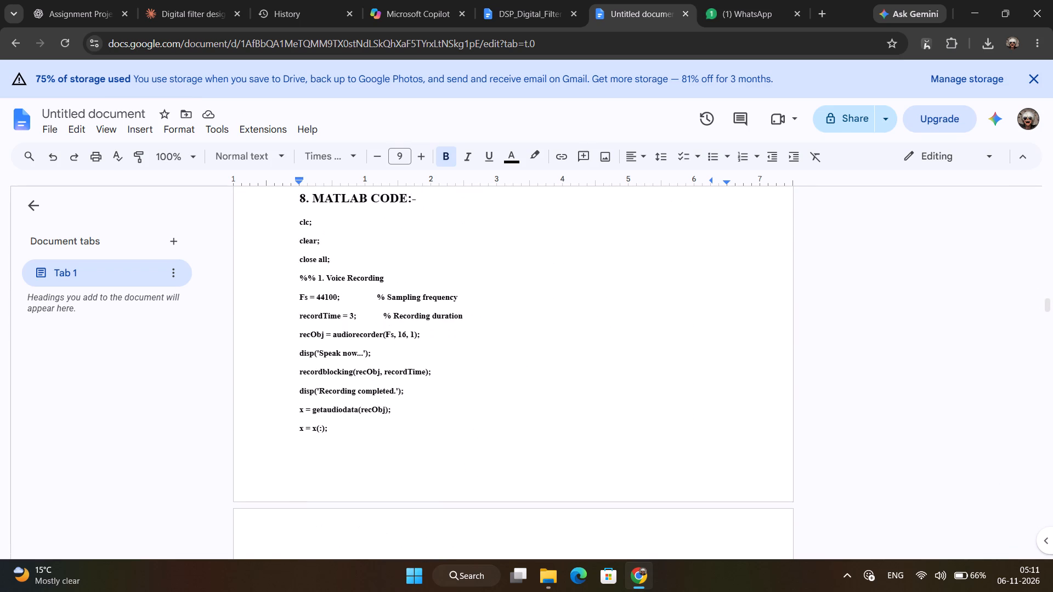
scroll(300, 331, up, 4)
scroll(300, 331, down, 9)
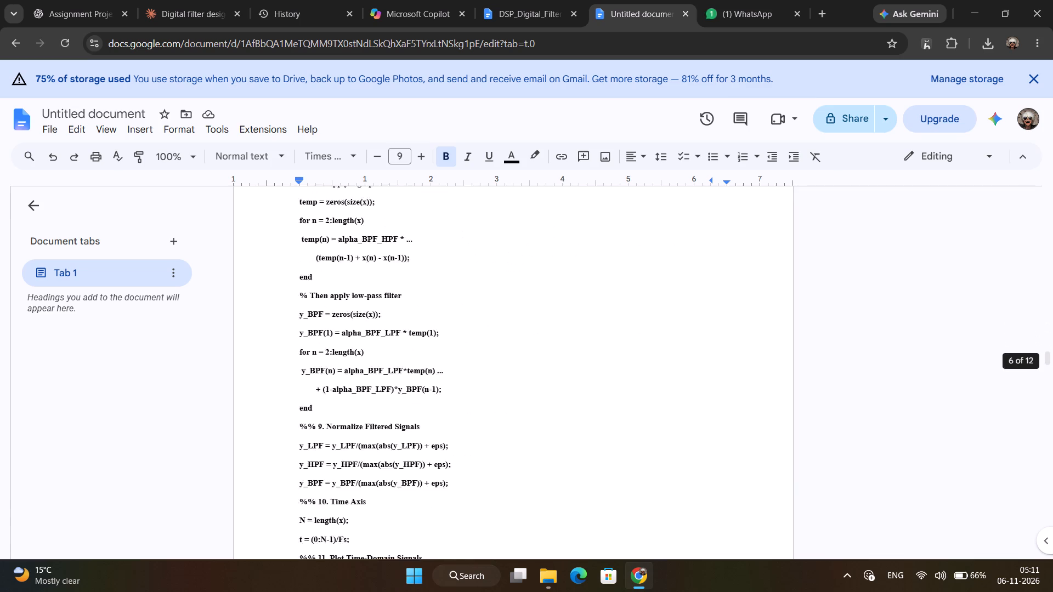
scroll(300, 331, down, 7)
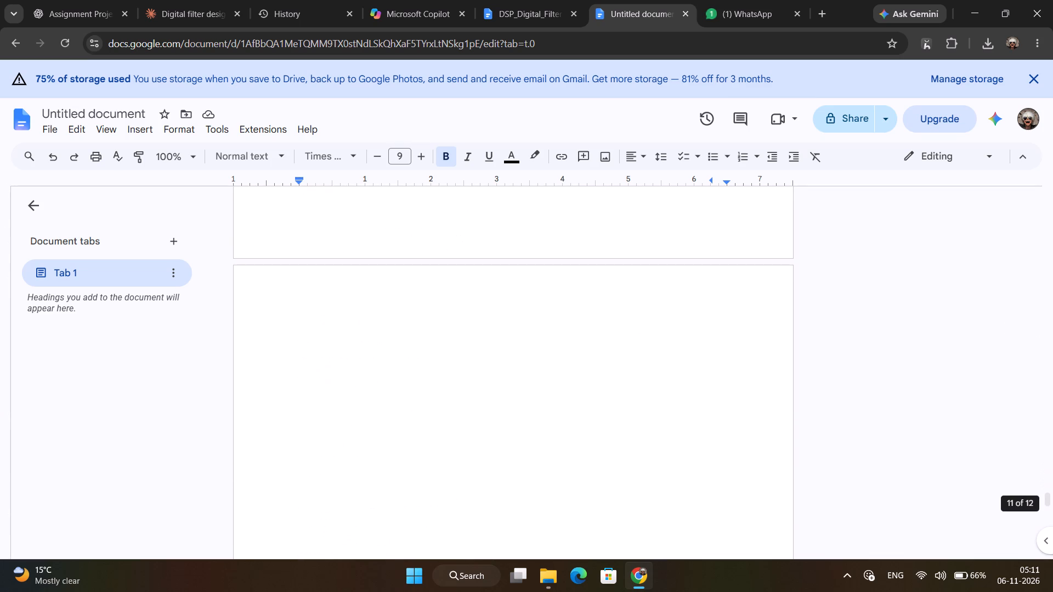
scroll(300, 331, up, 8)
scroll(300, 331, down, 1)
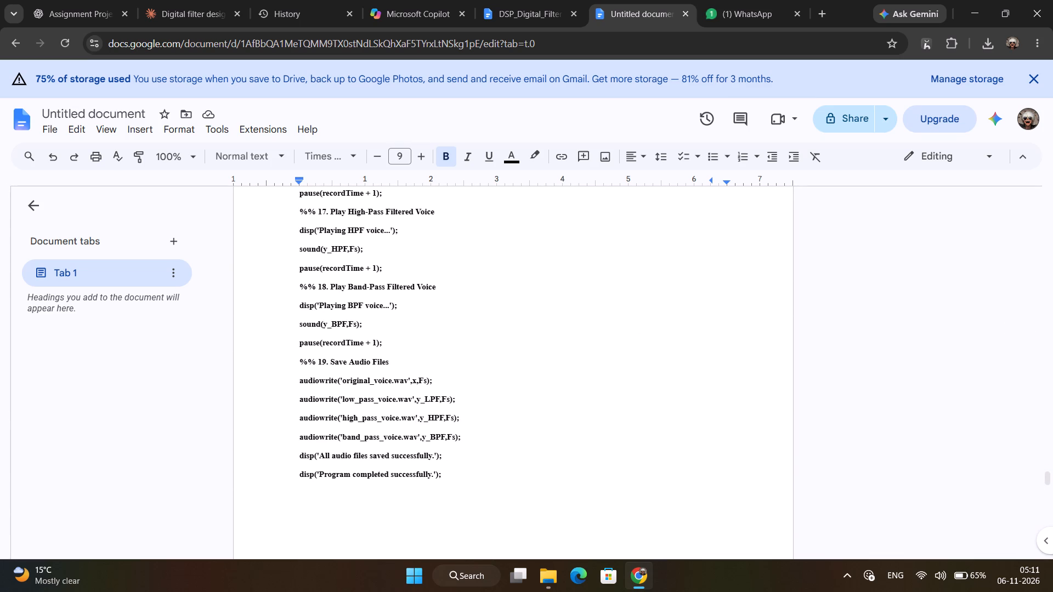
Delete the "%% 19. Save Audio Files" comment heading together with its empty line before audiowrite('original_voice.wav',x,Fs).
drag(394, 361, 286, 369)
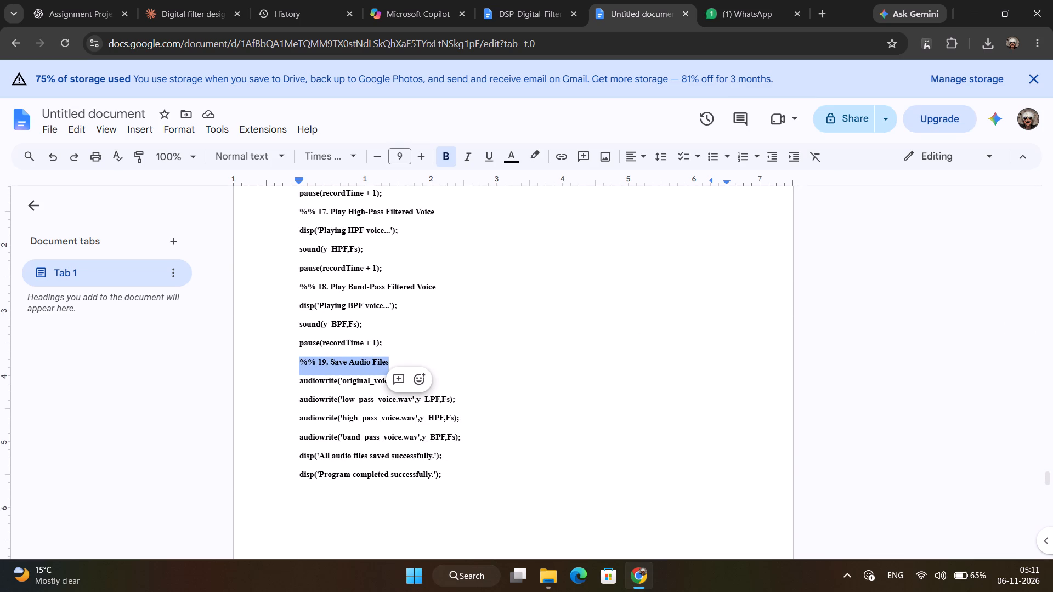
key(BackSpace)
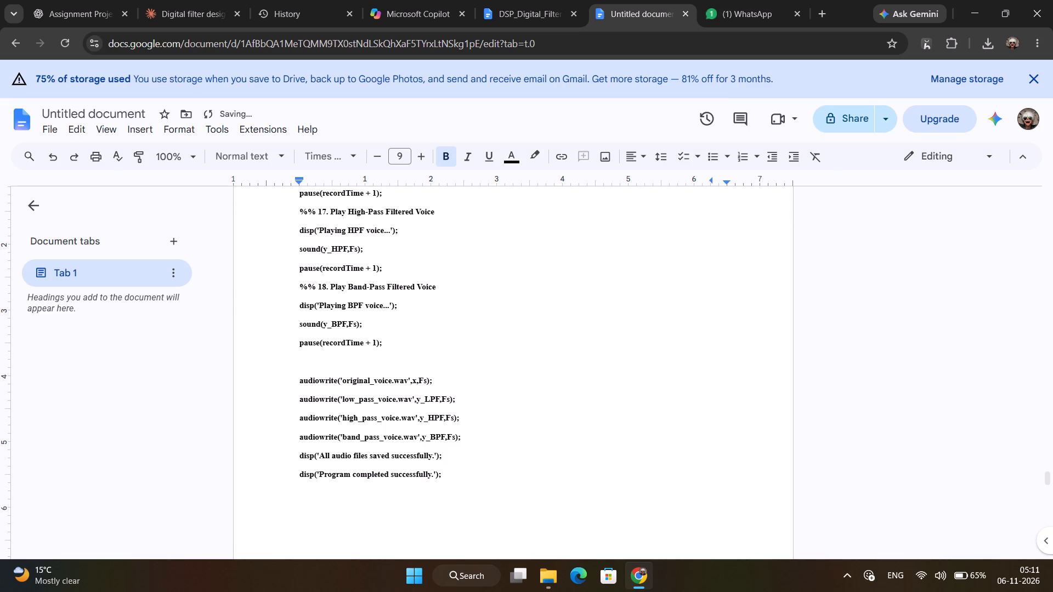
click(298, 375)
click(298, 375)
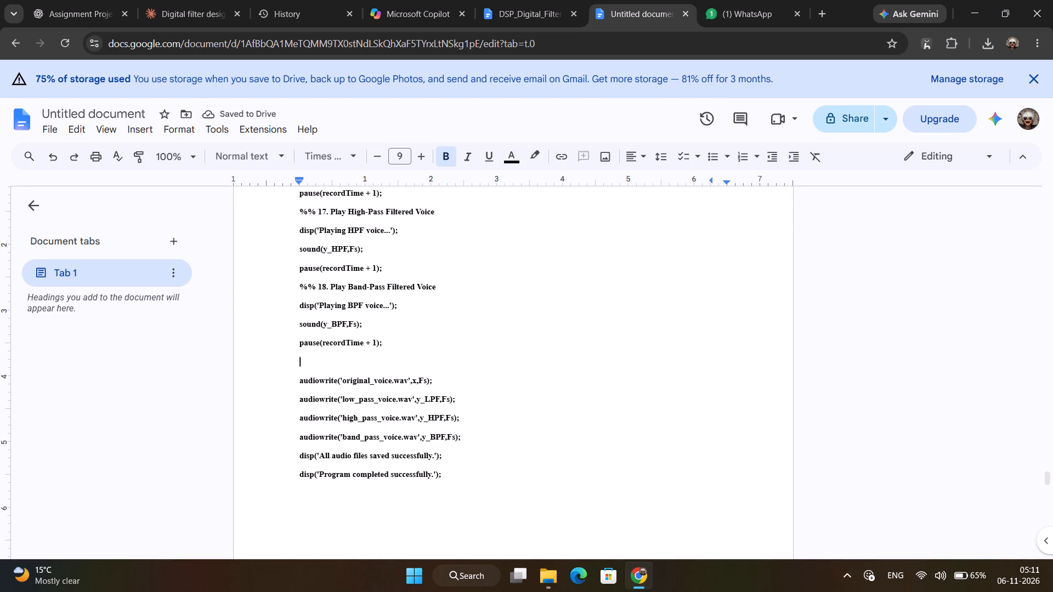
click(298, 383)
key(BackSpace)
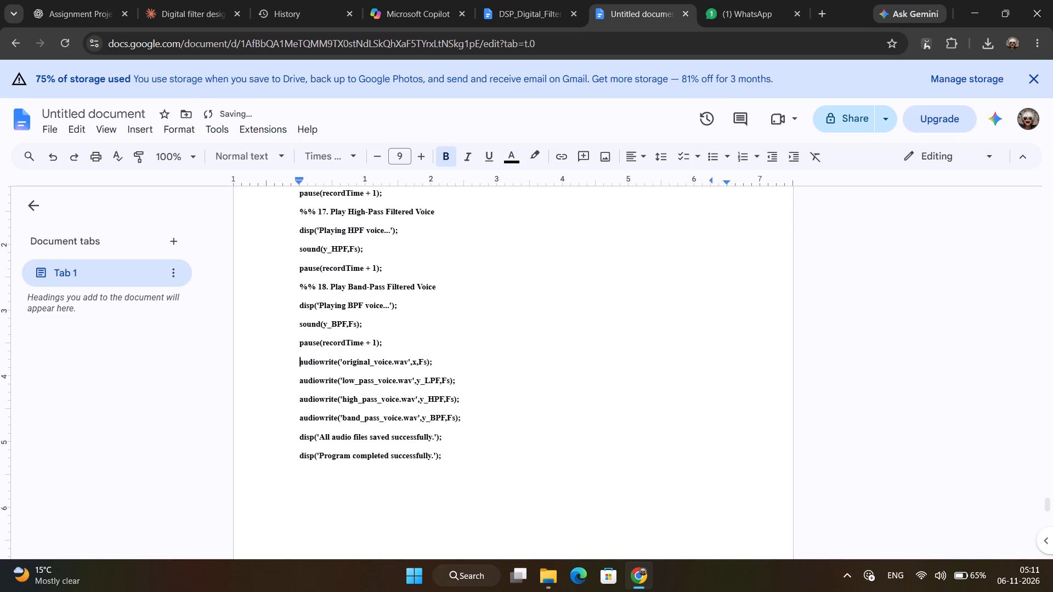
Delete the "%% 18. Play Band-Pass Filtered Voice" comment heading and the empty line it leaves.
scroll(298, 383, up, 2)
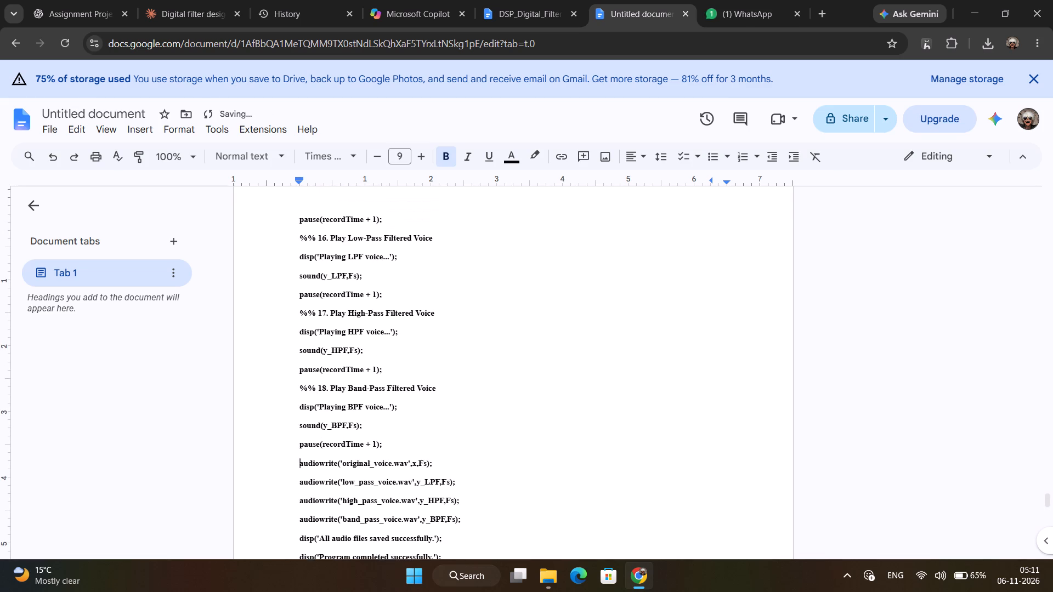
drag(438, 385, 293, 392)
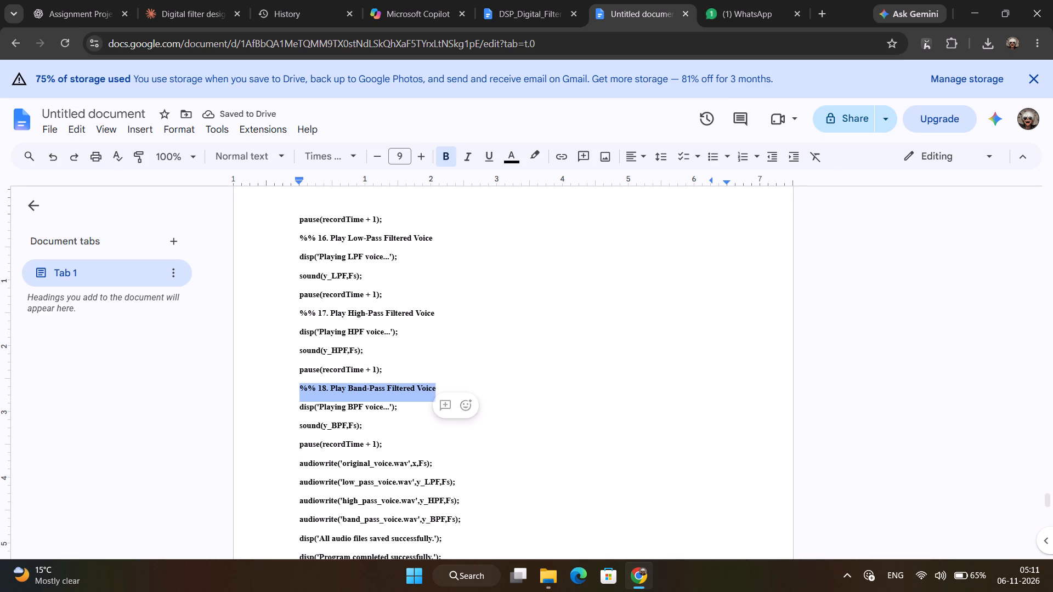
key(BackSpace)
click(297, 409)
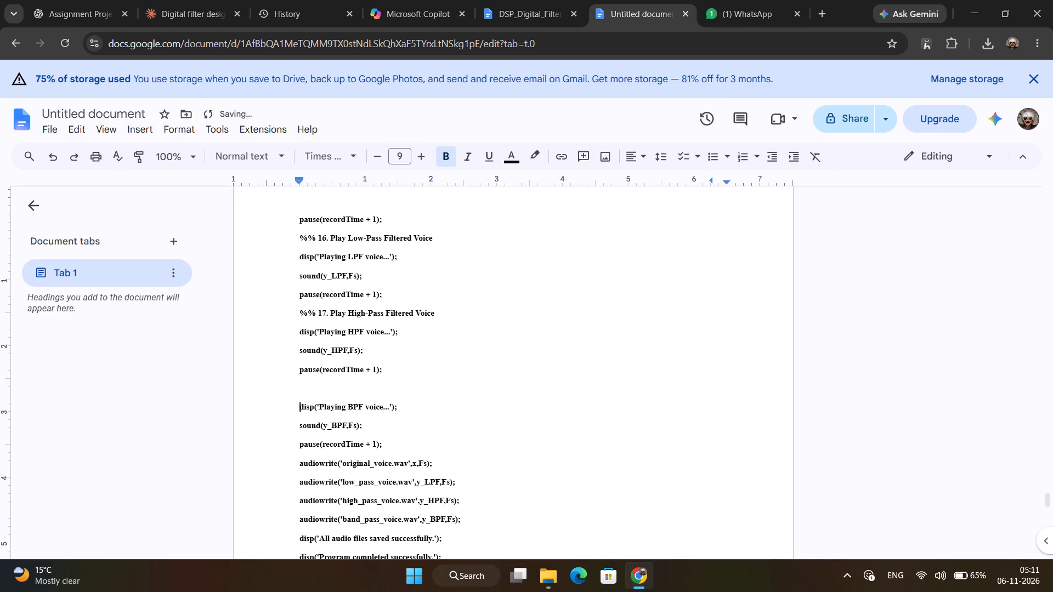
key(BackSpace)
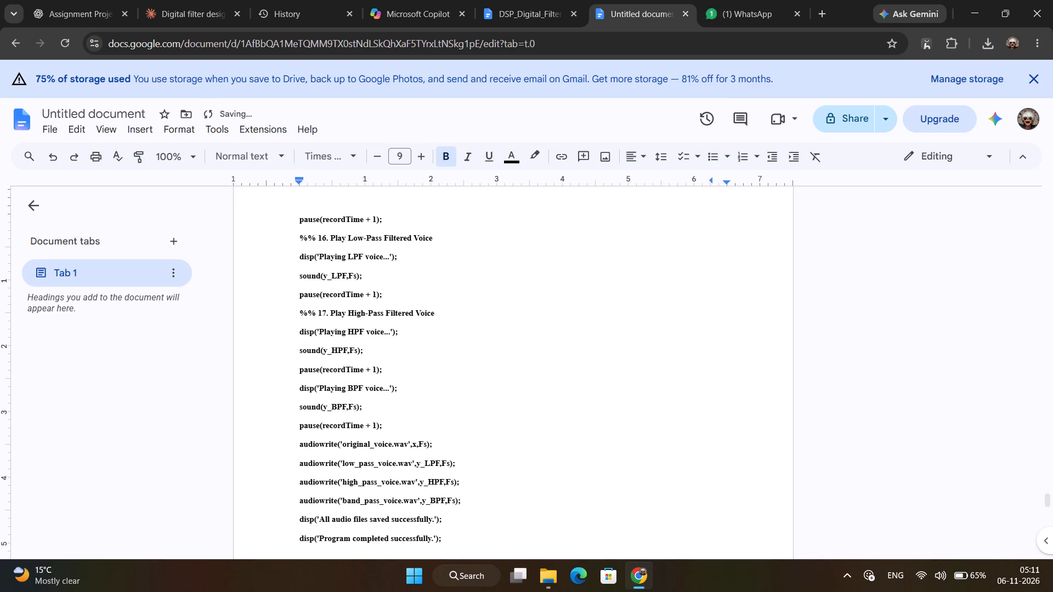
Delete the "%% 17. Play High-Pass Filtered Voice" and "%% 16. Play Low-Pass Filtered Voice" comment headings without leaving empty lines.
drag(437, 315, 298, 320)
key(BackSpace)
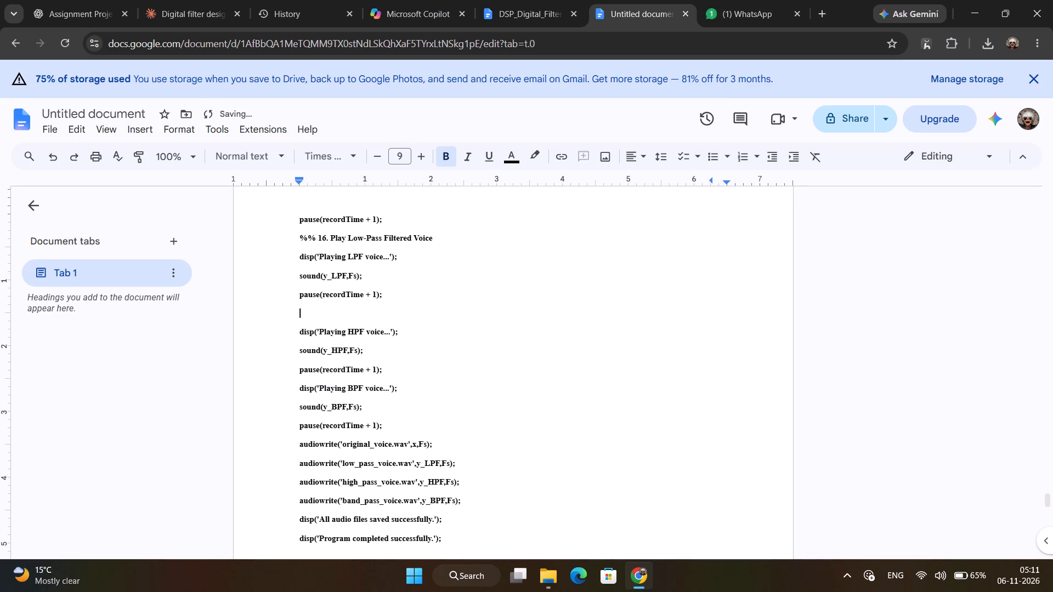
click(298, 334)
key(BackSpace)
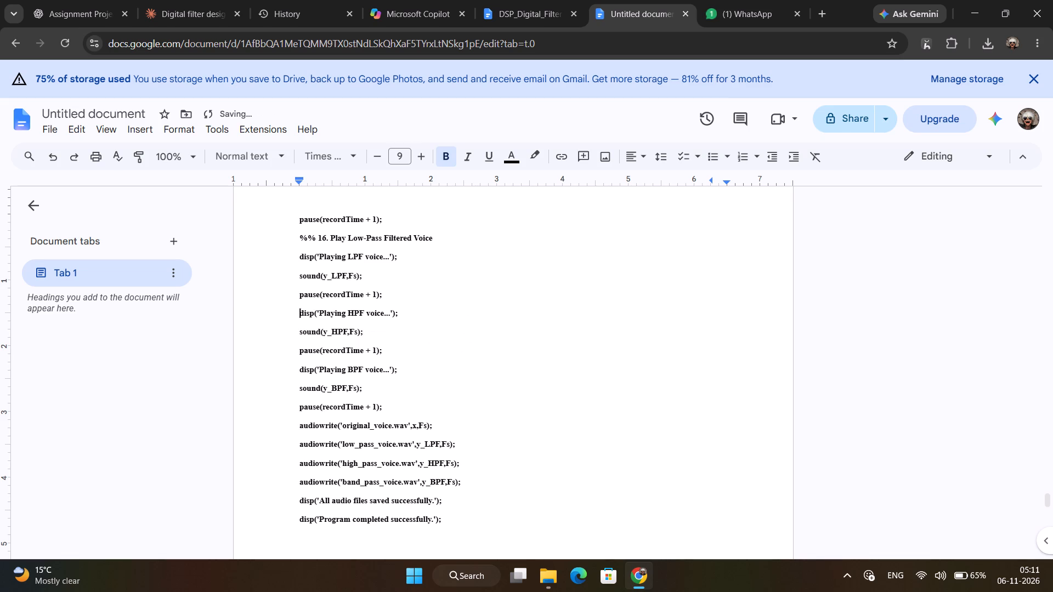
drag(293, 238, 443, 240)
key(BackSpace)
Delete the "%% 15. Play Original Voice" comment heading so disp('Playing original voice...') directly follows the BPF Upper Cutoff line.
scroll(372, 228, up, 2)
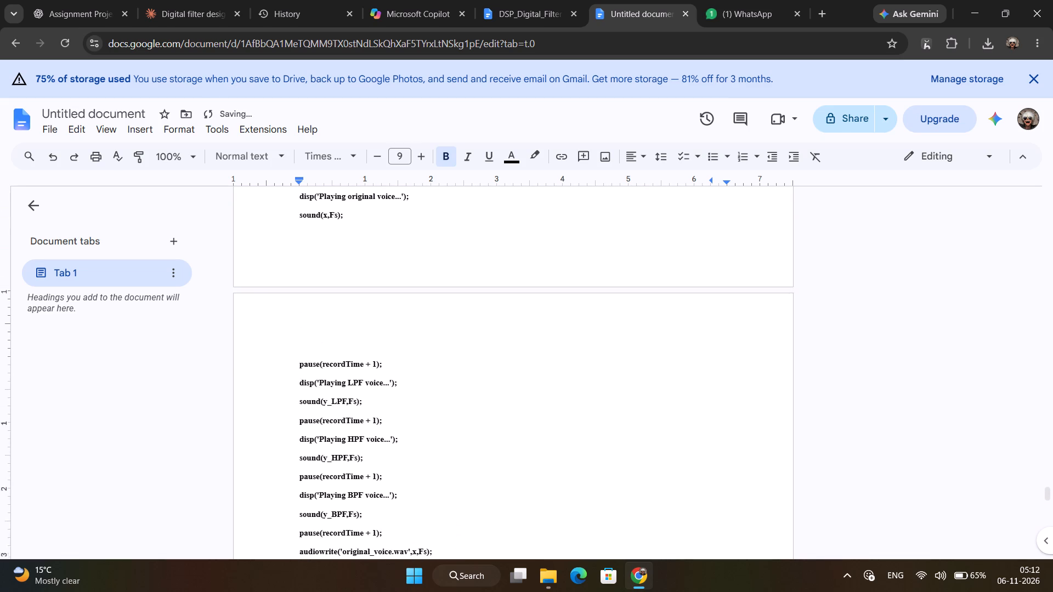
scroll(372, 228, up, 3)
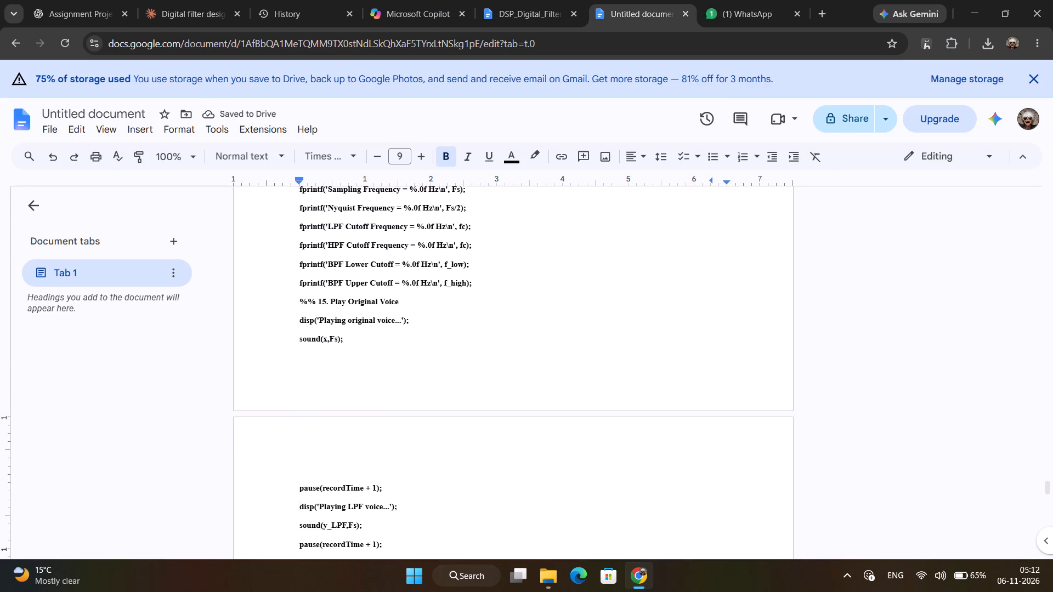
drag(412, 296, 414, 303)
click(414, 303)
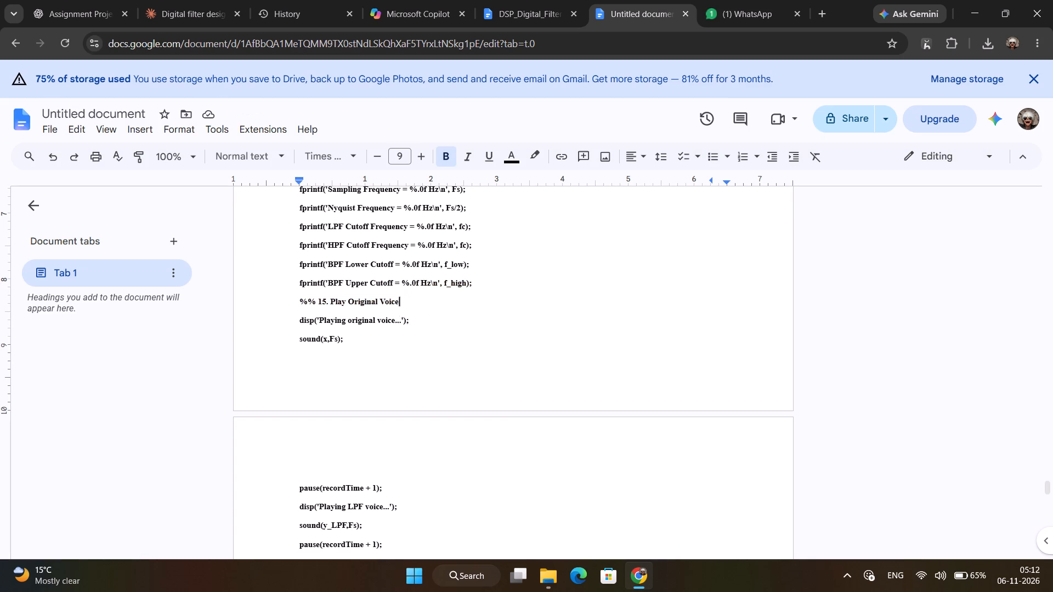
drag(414, 303, 301, 301)
key(BackSpace)
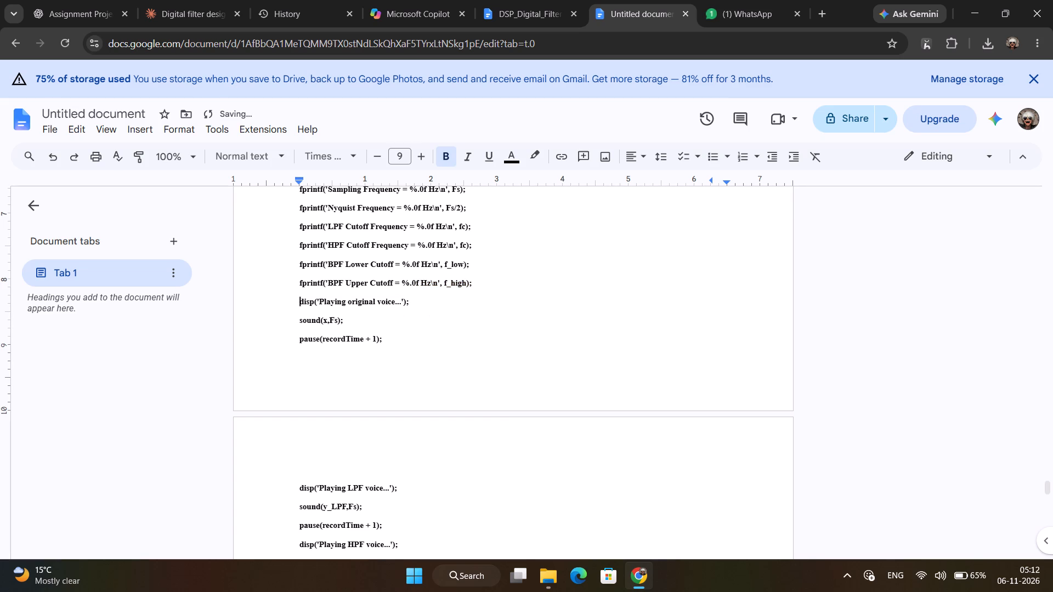
Delete the "%% 14. Display Filter Parameters" comment heading and the empty line it leaves before the first fprintf line.
scroll(301, 301, up, 3)
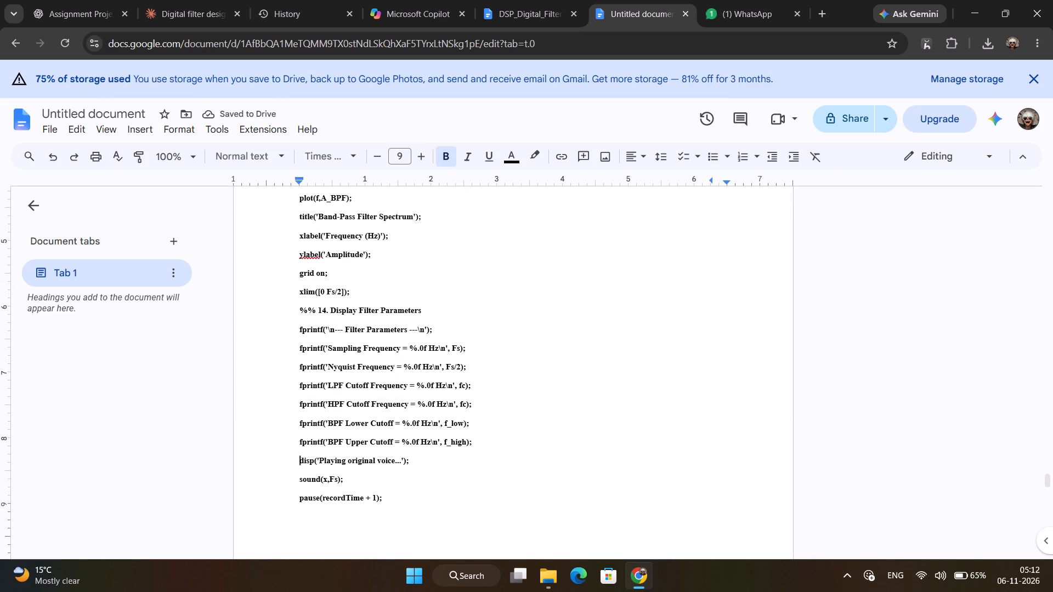
drag(433, 312, 250, 321)
key(BackSpace)
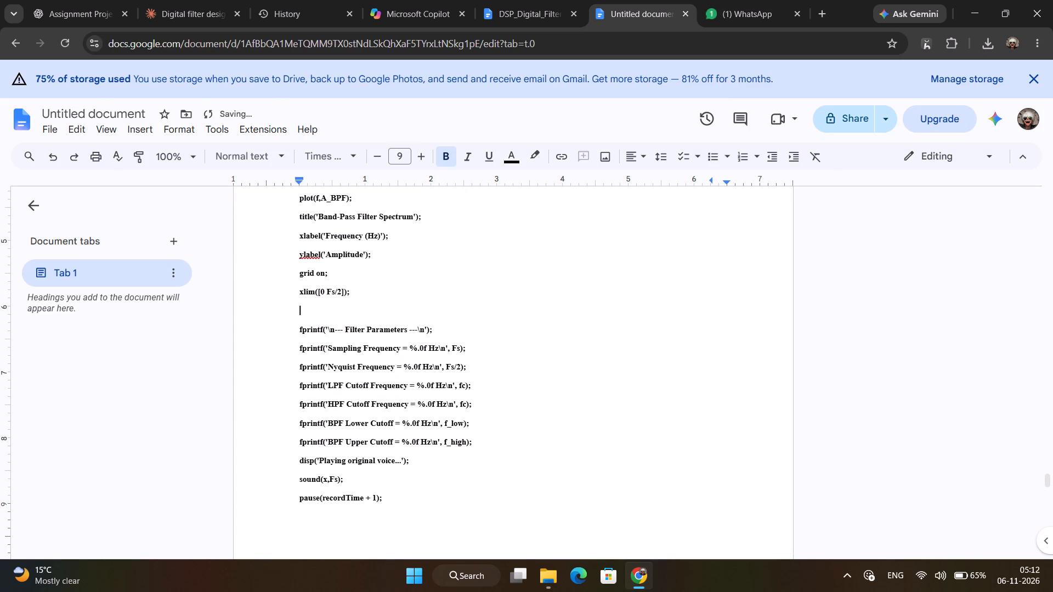
key(Down)
key(BackSpace)
Delete the "%% 13. Plot Frequency Spectra" comment heading so figure('Name','Frequency Spectrum Comparison') directly follows end.
scroll(251, 333, up, 3)
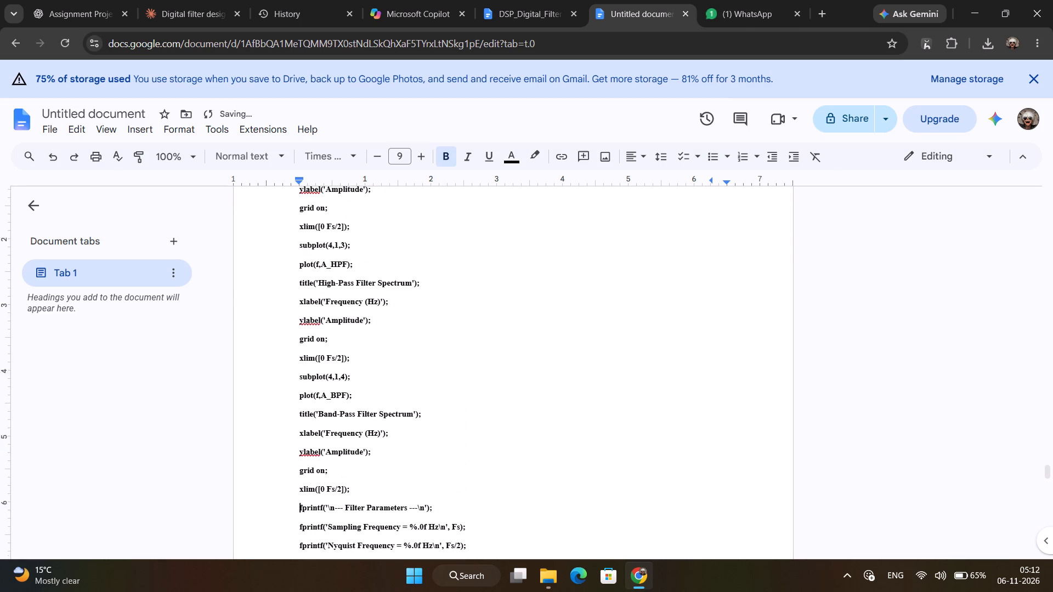
scroll(251, 333, up, 4)
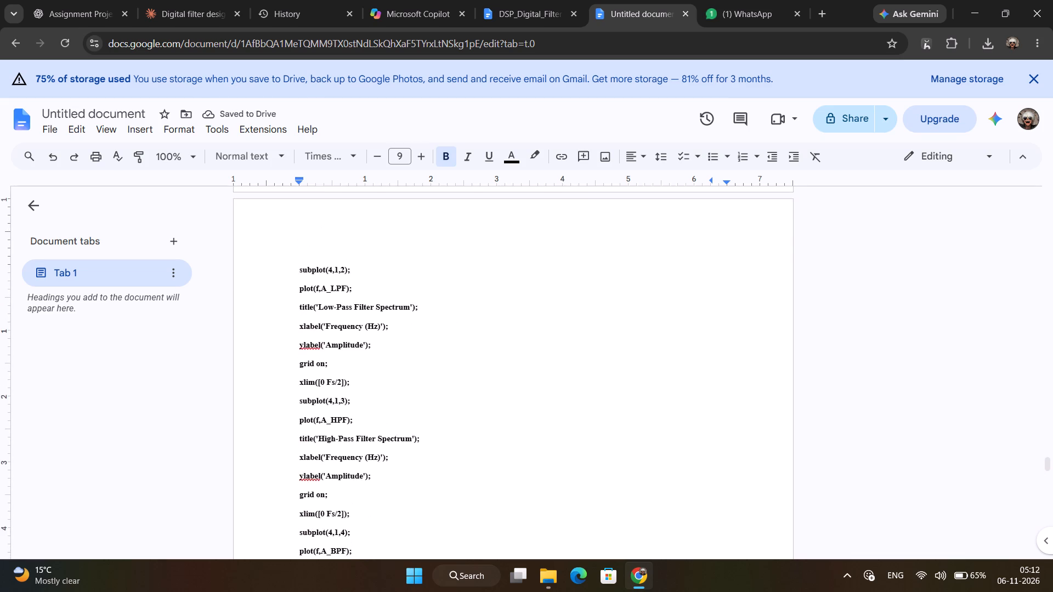
scroll(278, 338, up, 5)
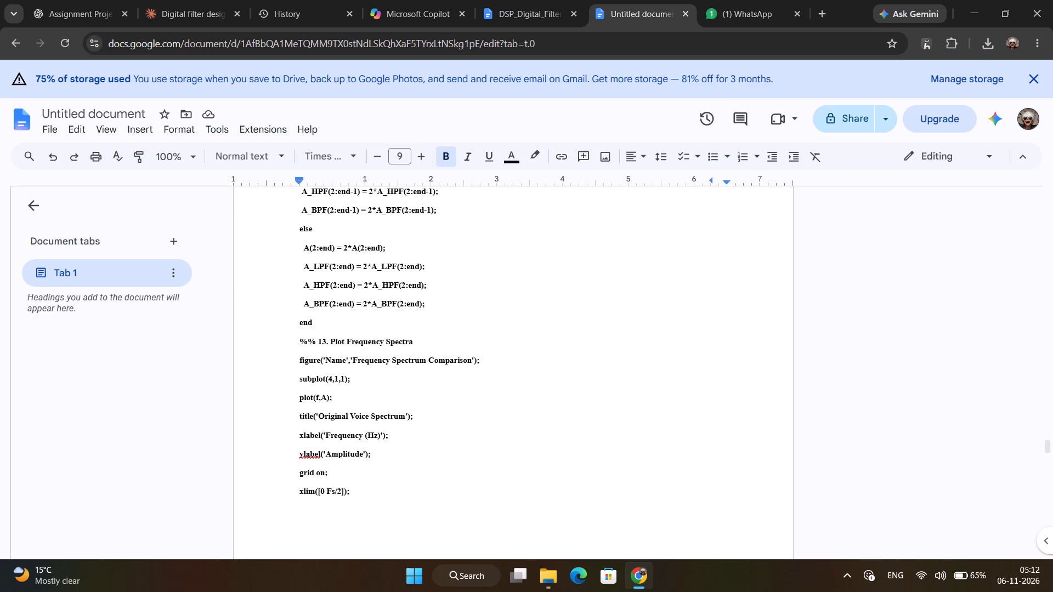
drag(424, 340, 295, 351)
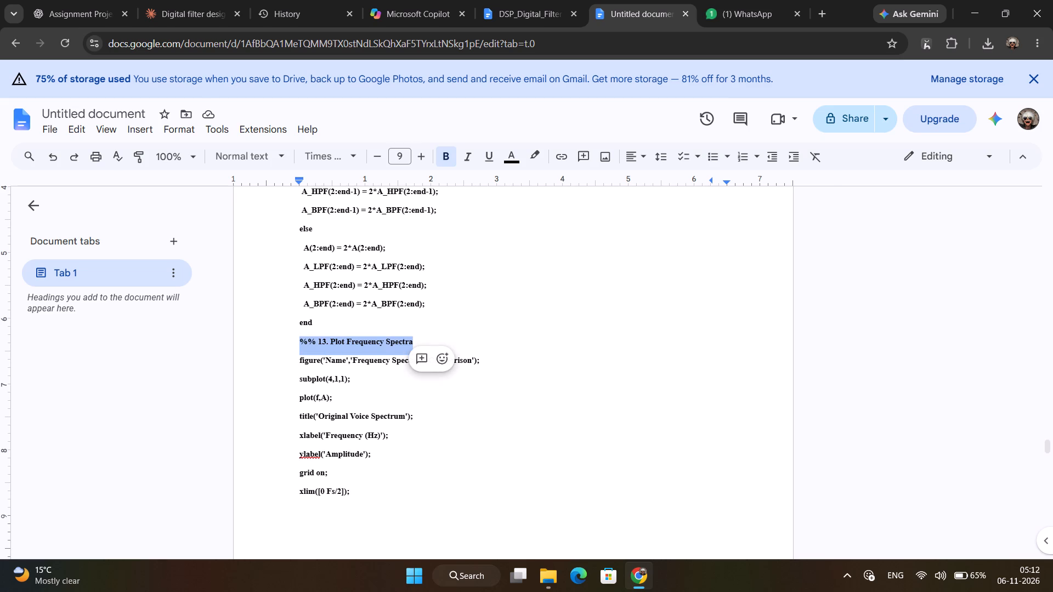
key(BackSpace)
key(BackSpace)
Delete the "%% 11. Plot Time-Domain Signals" comment heading together with its empty line before figure('Name','Voice Filter Comparison').
scroll(295, 351, up, 1)
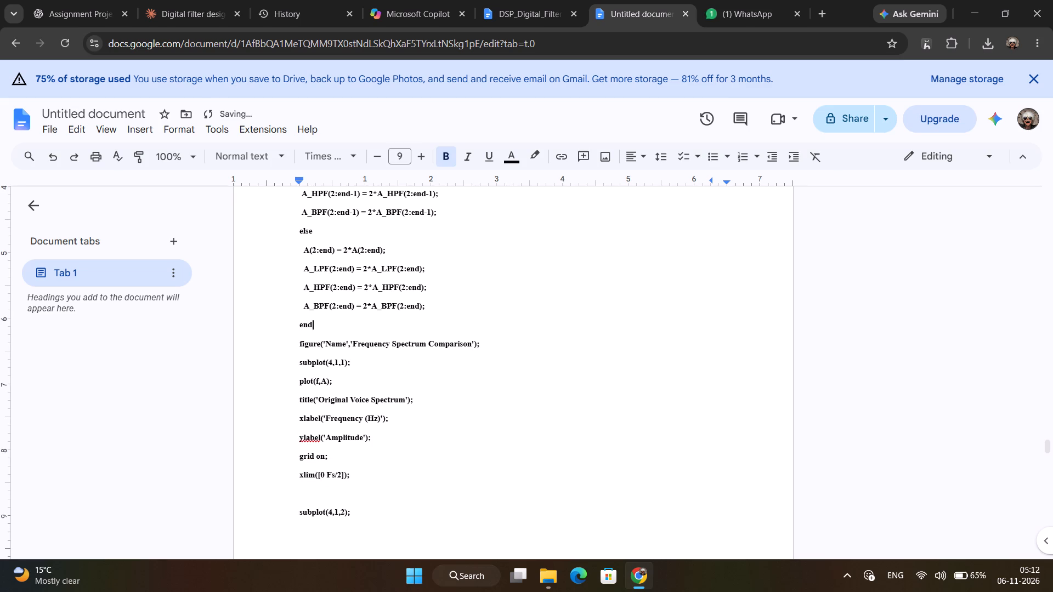
scroll(295, 351, up, 3)
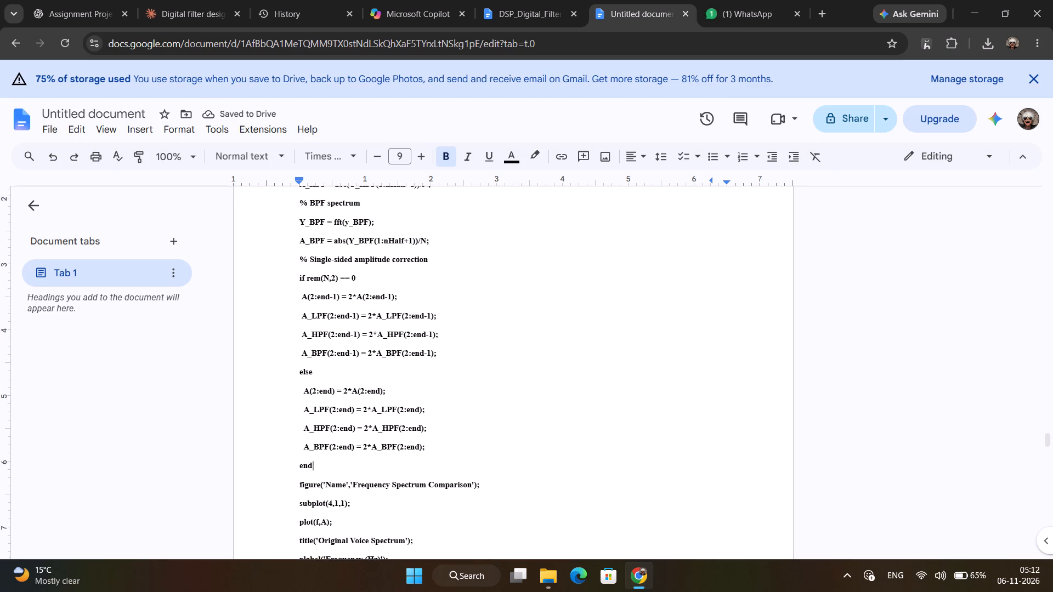
scroll(295, 351, up, 1)
scroll(355, 332, up, 1)
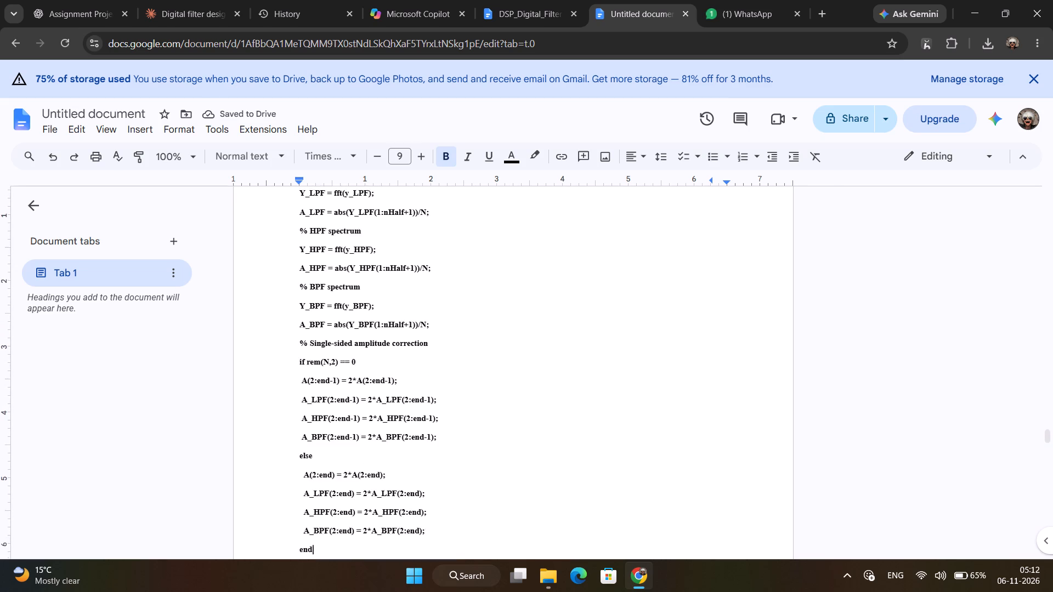
scroll(355, 332, up, 4)
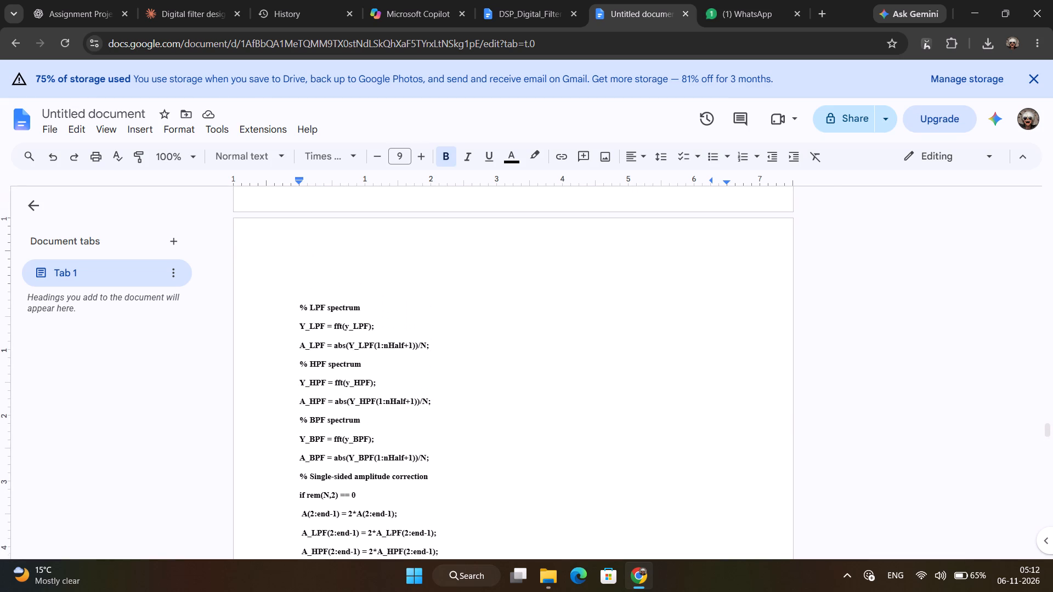
scroll(355, 332, up, 14)
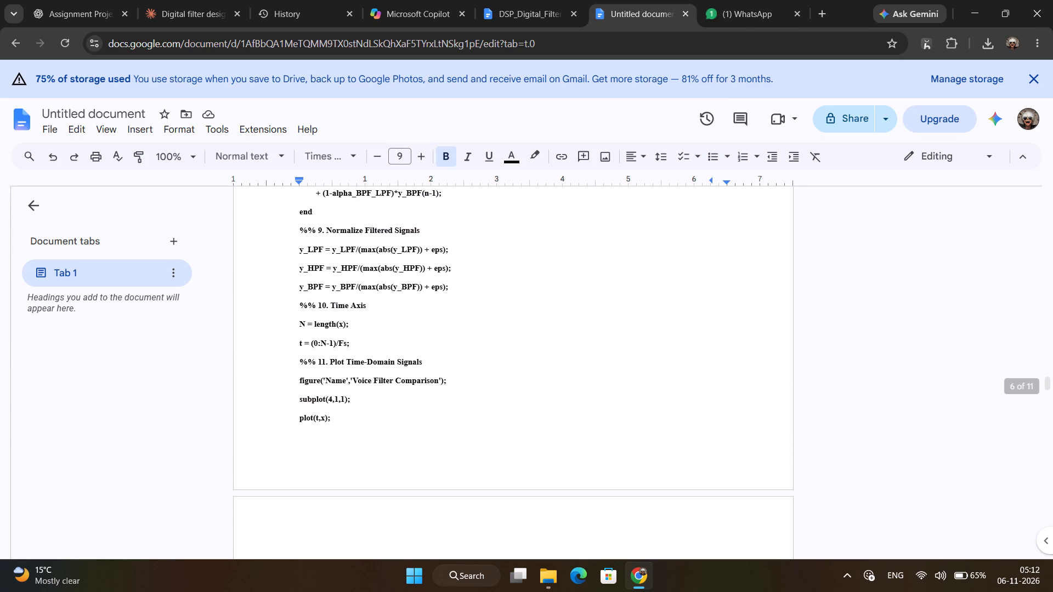
drag(441, 356, 452, 372)
click(452, 372)
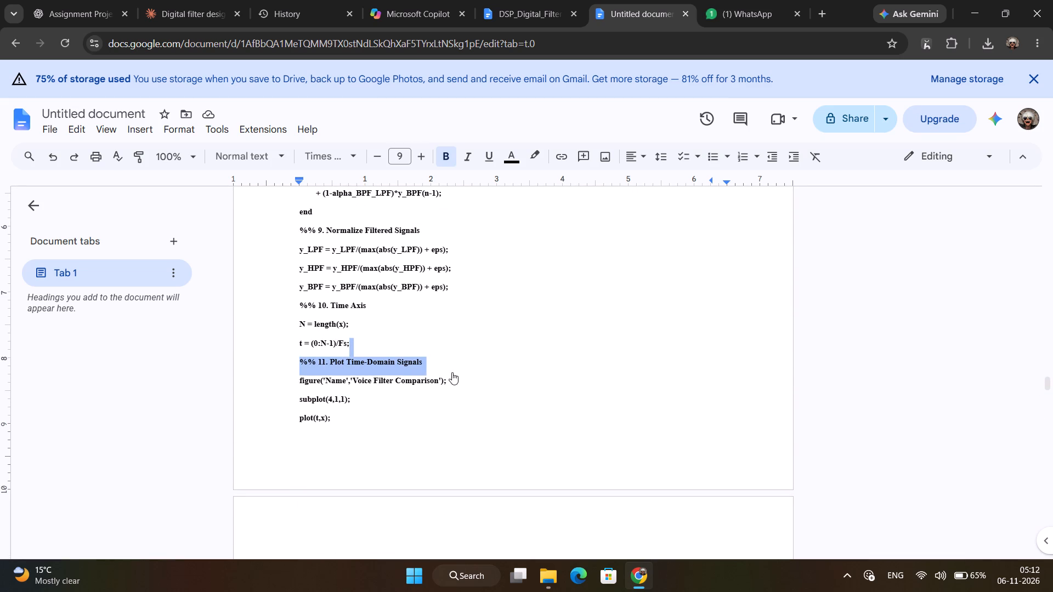
click(404, 357)
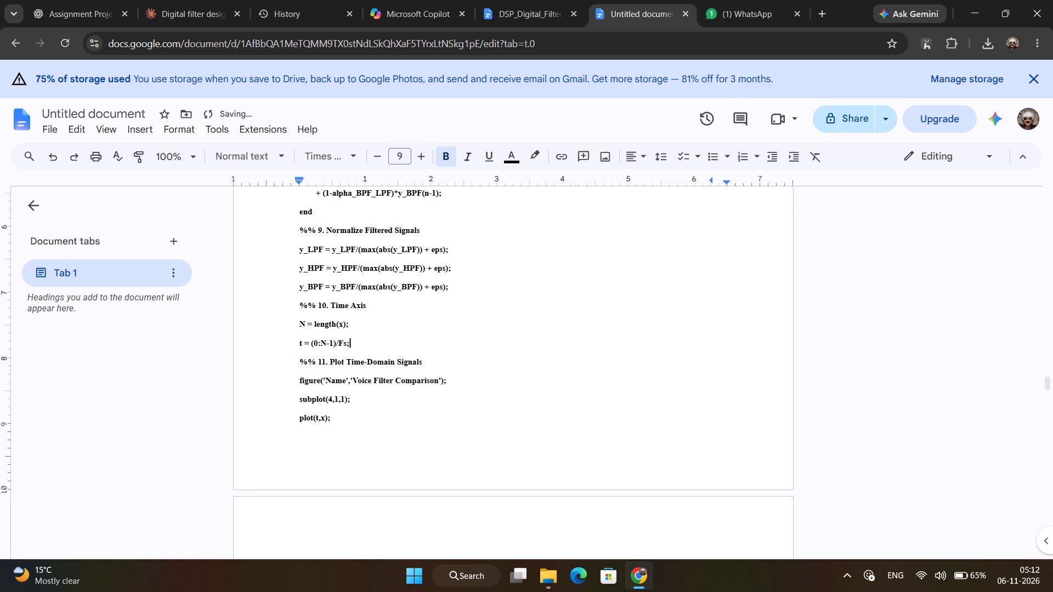
drag(433, 364, 296, 365)
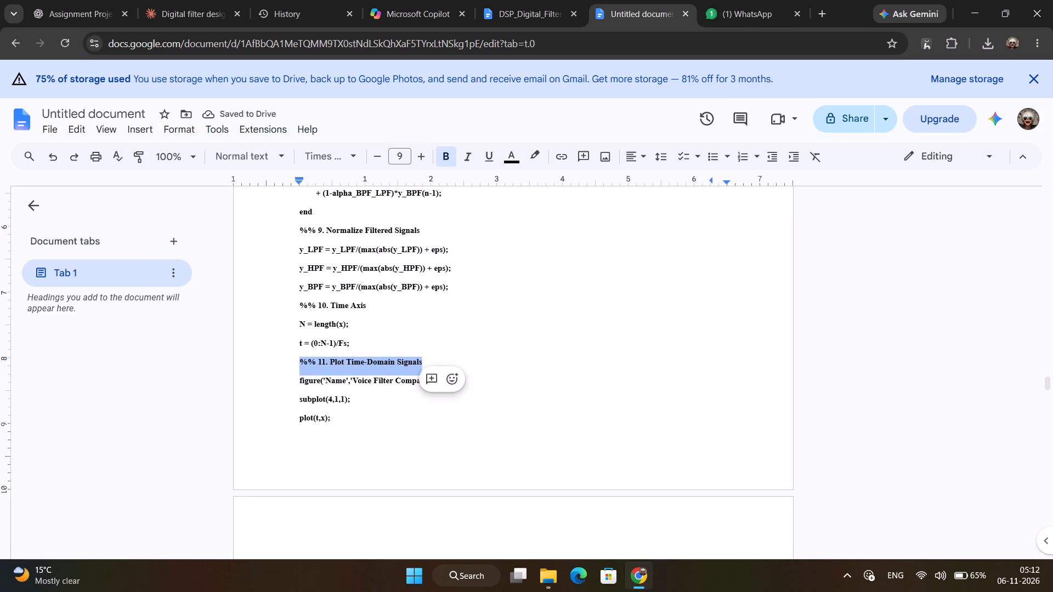
key(BackSpace)
key(BackSpace)
Delete the "%% 10. Time Axis" and "%% 9. Normalize Filtered Signals" comment headings without leaving empty lines.
scroll(296, 365, up, 2)
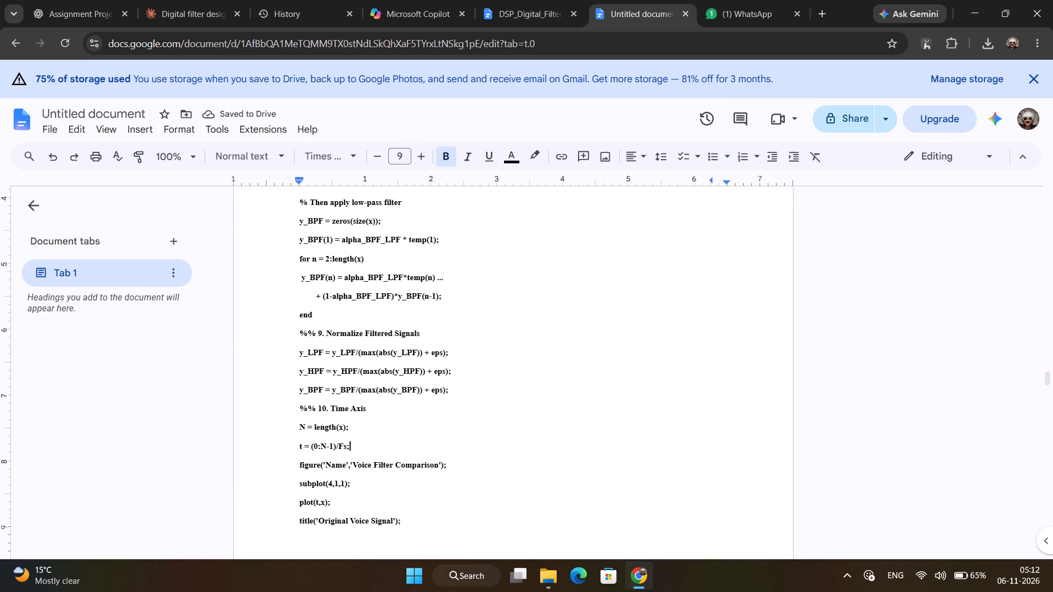
drag(372, 408, 292, 409)
key(BackSpace)
key(BackSpace)
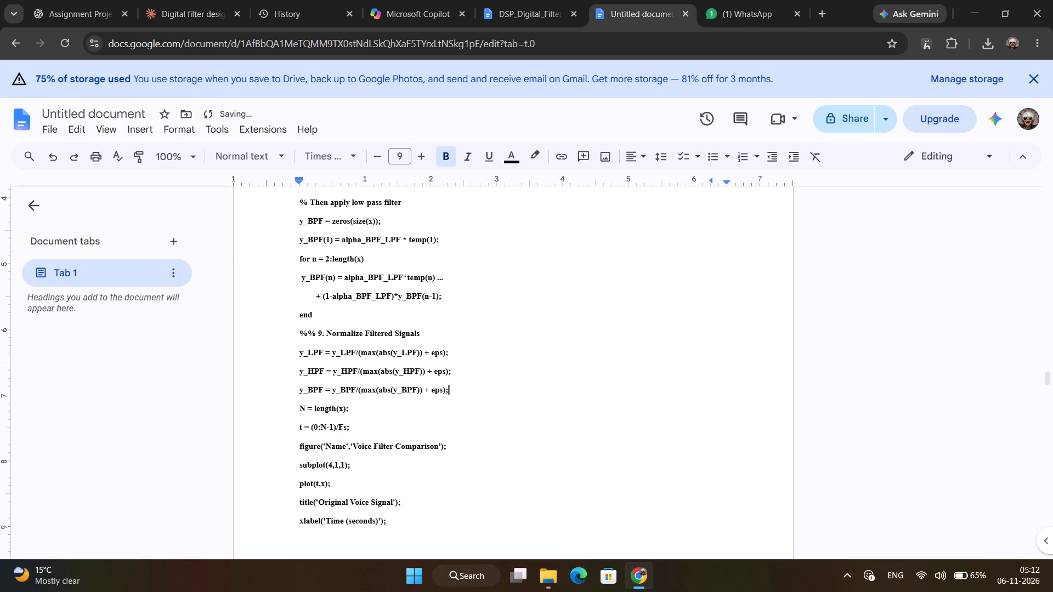
drag(428, 329, 370, 329)
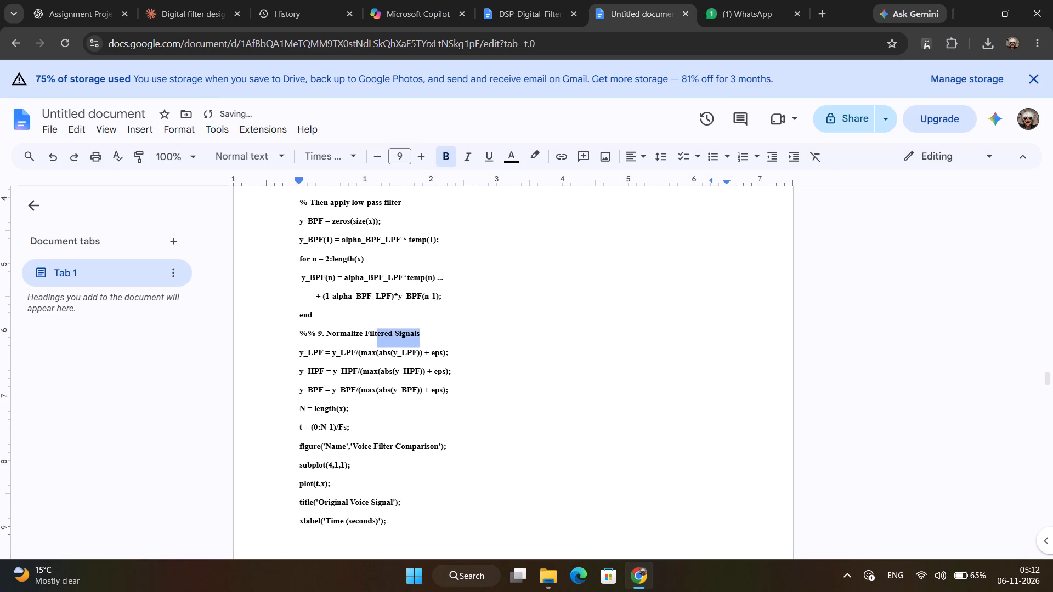
drag(370, 329, 290, 338)
key(BackSpace)
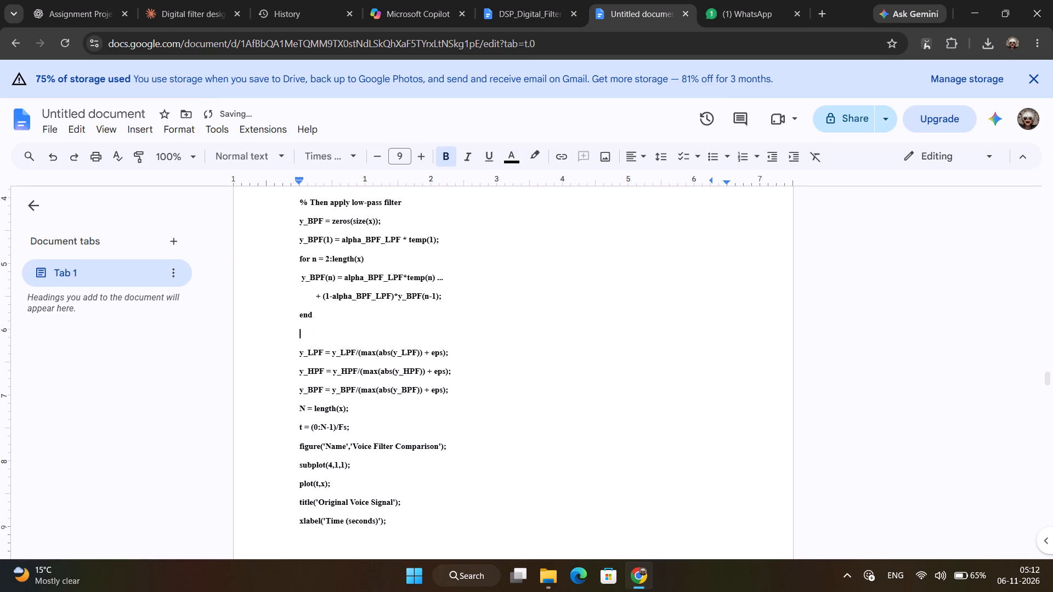
key(BackSpace)
Delete the "%% 8. Apply Band-Pass Filter" comment heading and its empty line above "% First apply high-pass filter".
scroll(290, 338, up, 3)
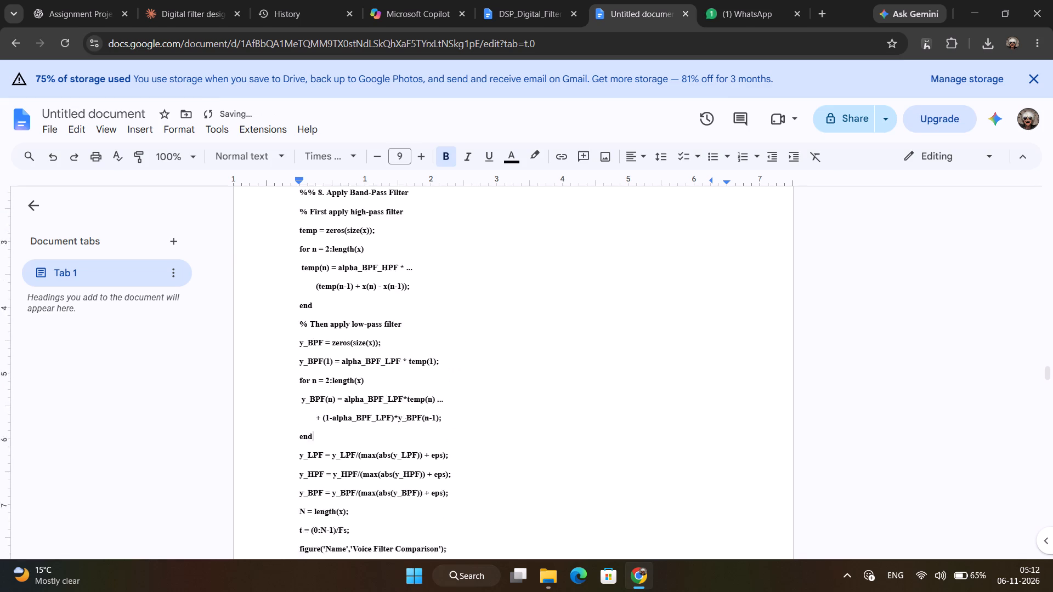
scroll(290, 338, up, 2)
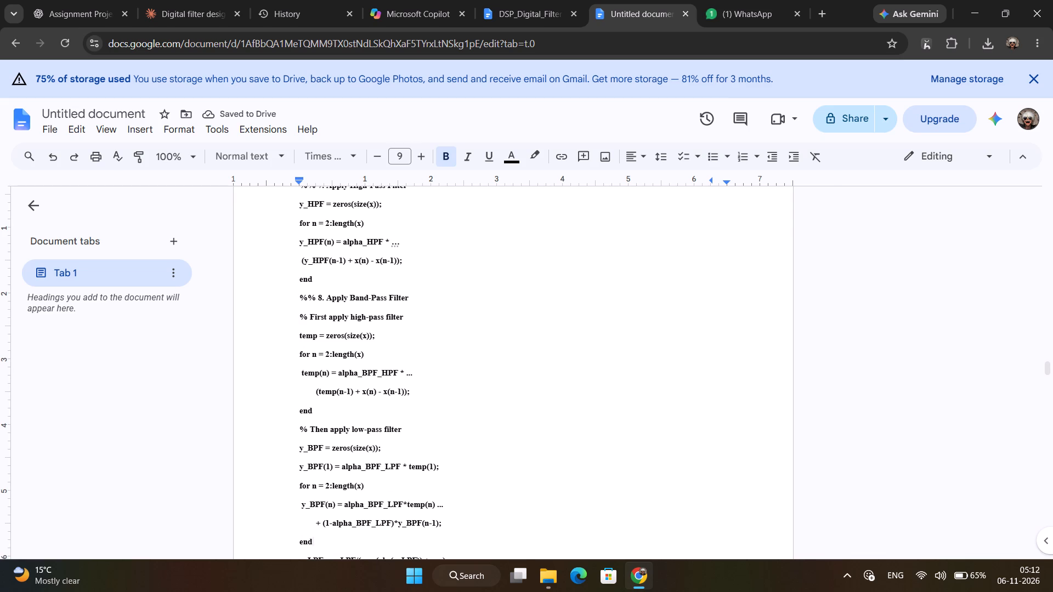
drag(418, 304, 299, 304)
key(BackSpace)
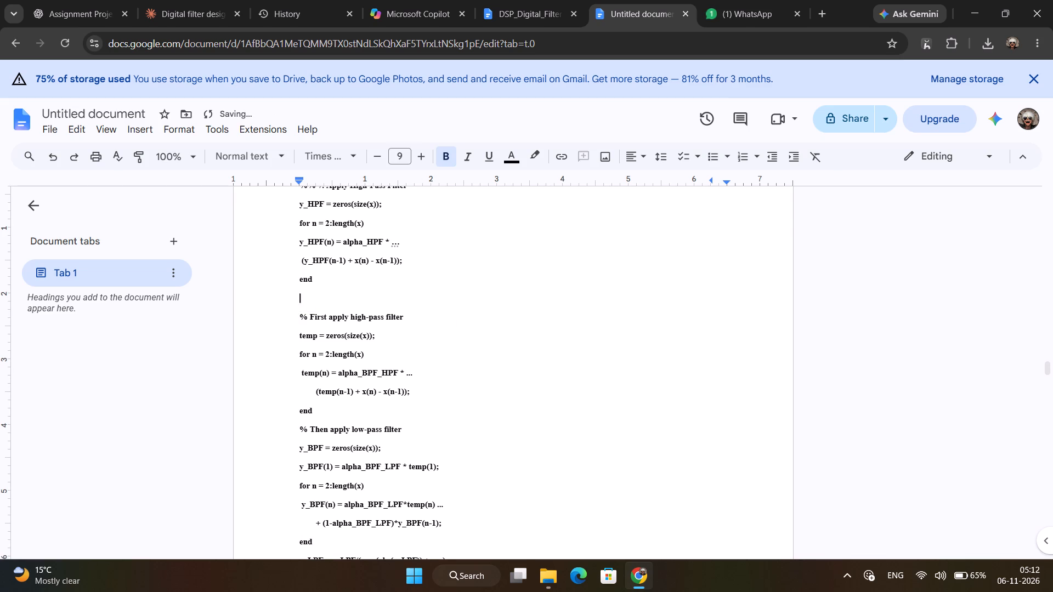
key(BackSpace)
Delete the "%% 6. Apply Low-Pass Filter" comment heading so y_LPF = zeros(size(x)) directly follows the alpha_BPF_HPF line.
scroll(299, 304, up, 5)
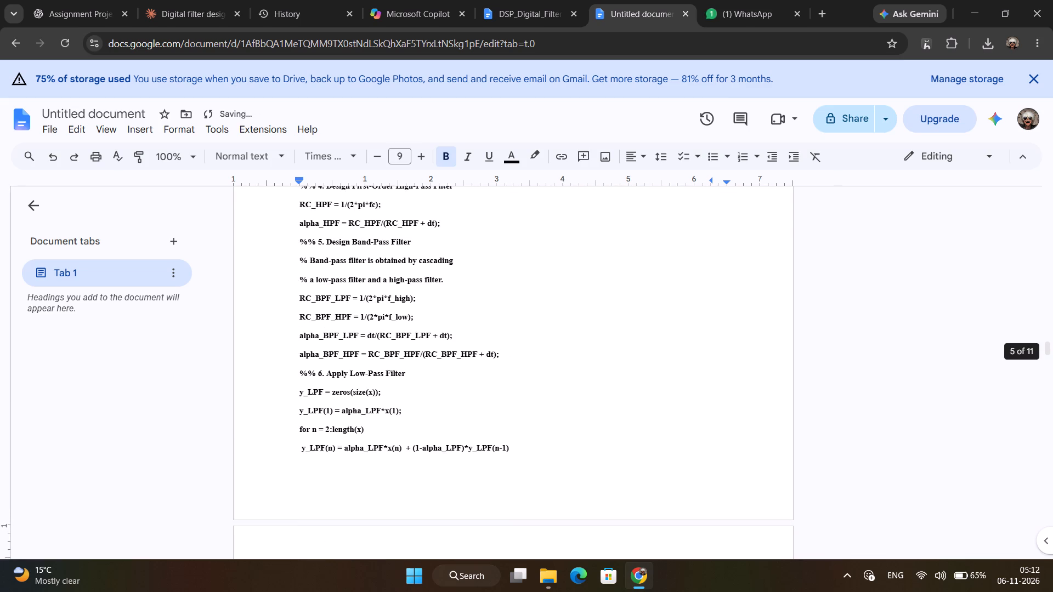
scroll(299, 304, up, 1)
scroll(330, 450, up, 1)
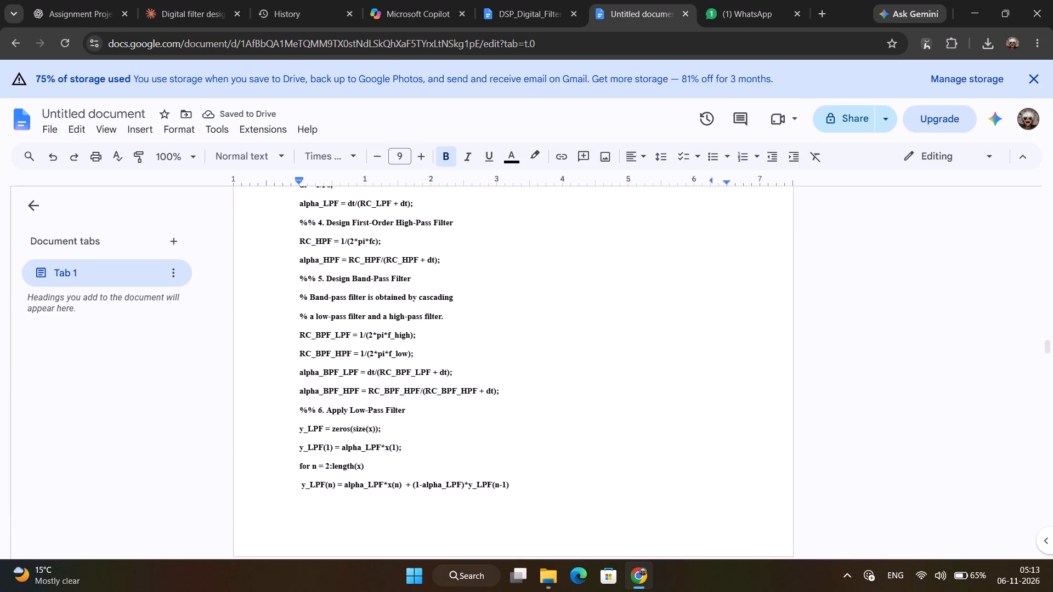
scroll(330, 450, up, 1)
drag(418, 422, 299, 426)
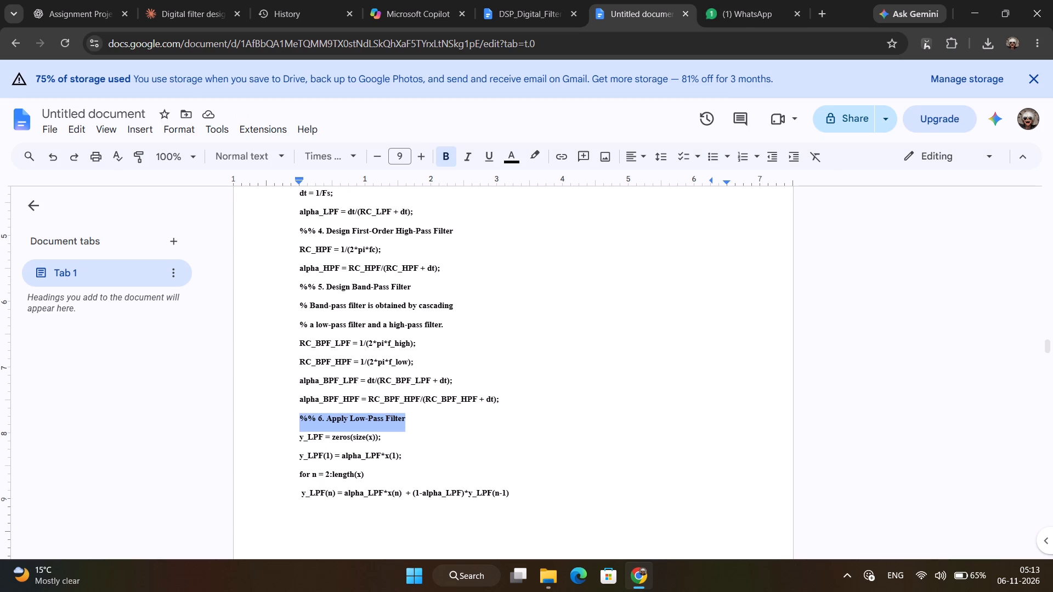
drag(299, 426, 298, 424)
key(BackSpace)
key(BackSpace)
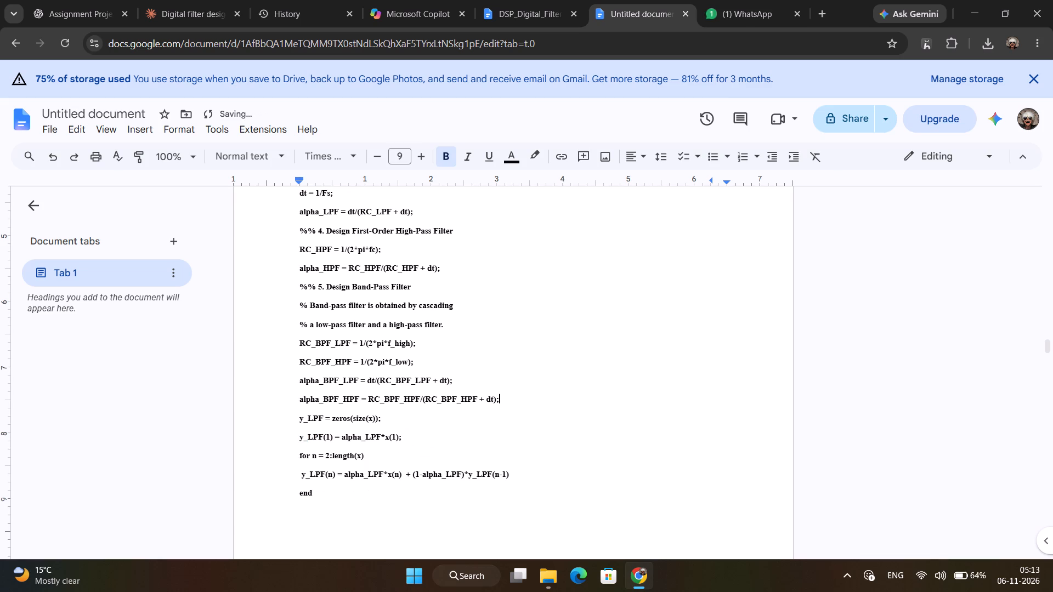
Delete the "%% 5. Design Band-Pass Filter" comment heading and the empty line it leaves after the alpha_HPF line.
scroll(298, 424, up, 1)
drag(416, 321, 395, 321)
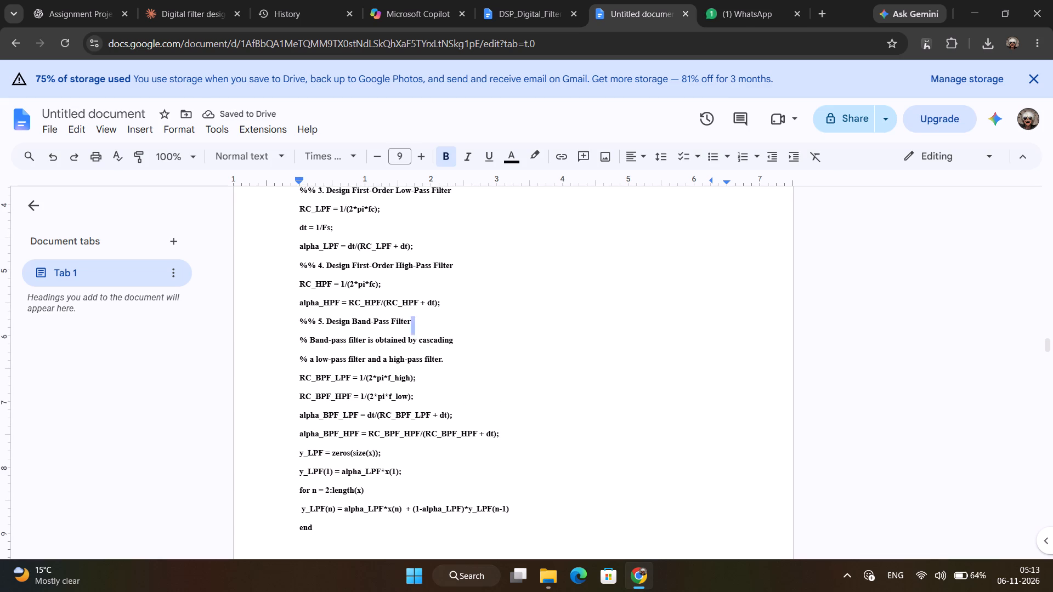
drag(395, 321, 296, 323)
key(BackSpace)
key(BackSpace)
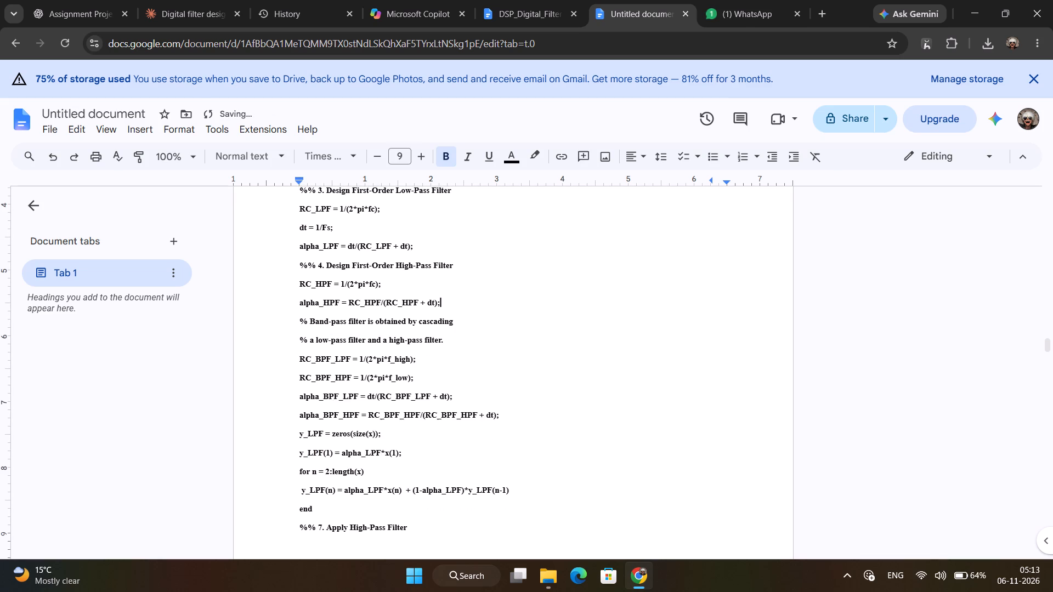
Delete the "%% 4. Design First-Order High-Pass Filter" comment heading, keeping RC_HPF = 1/(2*pi*fc) on its own line below alpha_LPF.
scroll(296, 323, up, 1)
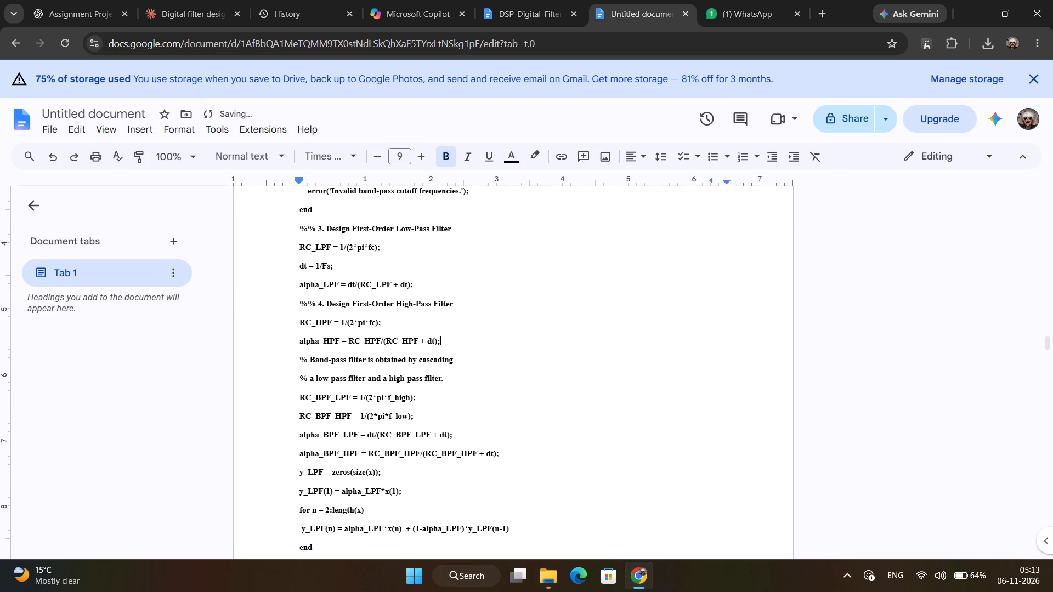
drag(460, 303, 297, 298)
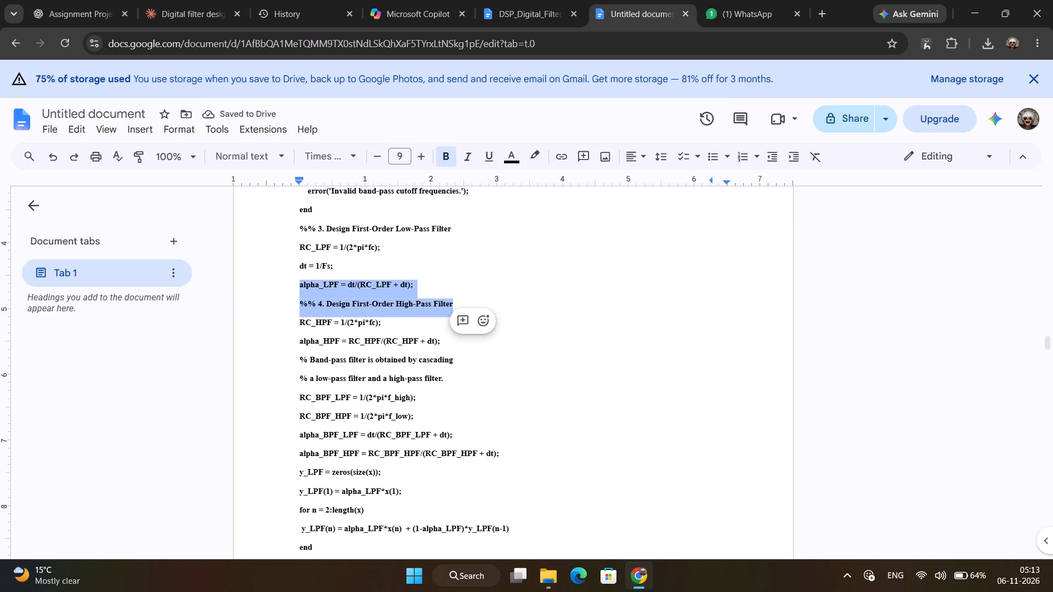
click(297, 300)
drag(297, 300, 468, 310)
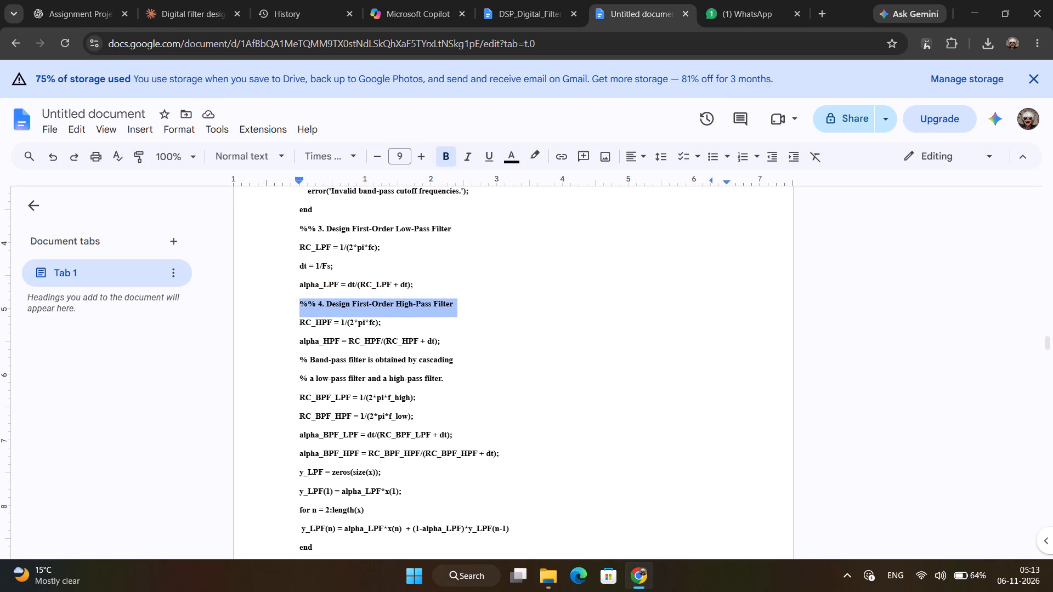
key(BackSpace)
key(BackSpace)
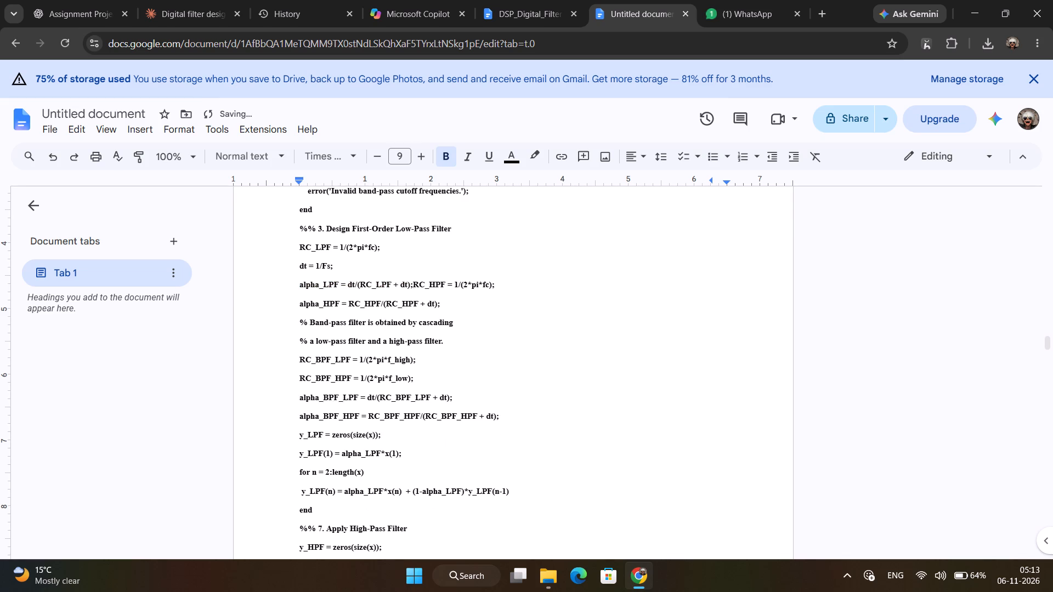
key(Return)
Delete the "%% 3. Design First-Order Low-Pass Filter" comment heading so RC_LPF = 1/(2*pi*fc) directly follows end.
scroll(468, 310, up, 2)
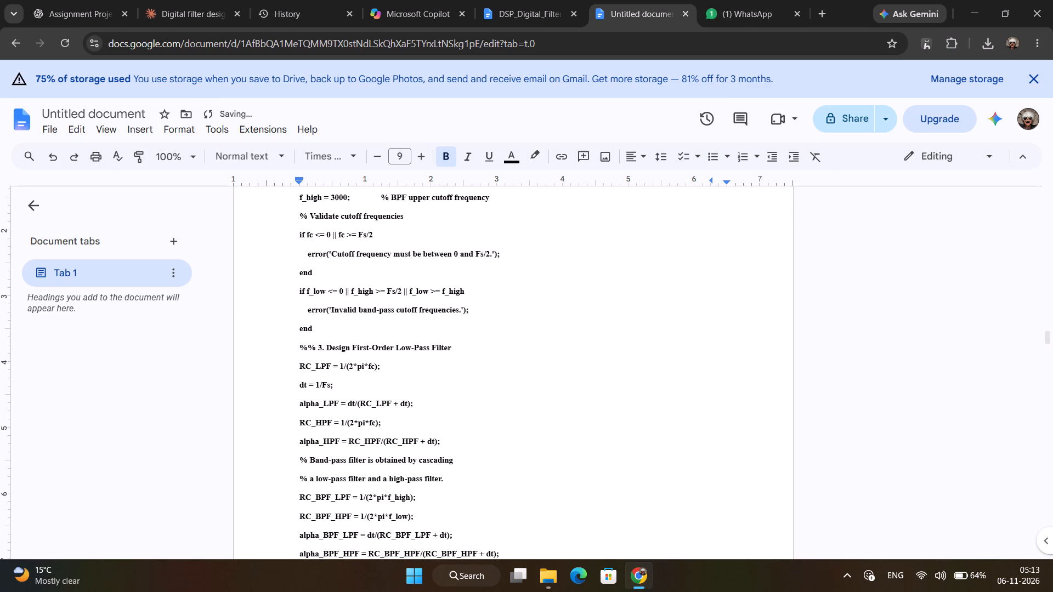
drag(453, 346, 321, 339)
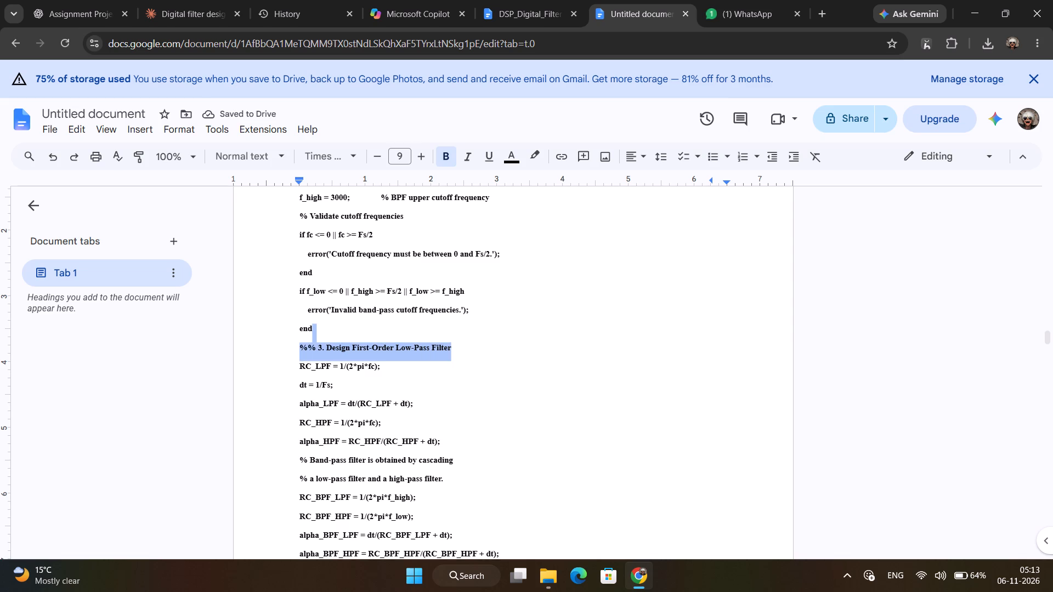
drag(321, 339, 302, 346)
key(BackSpace)
key(BackSpace)
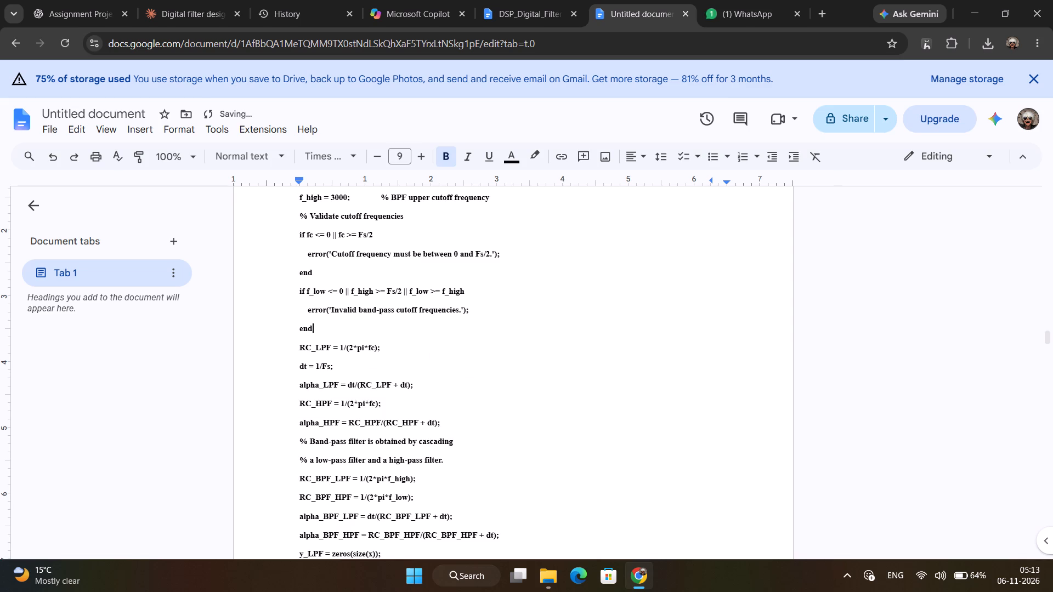
Delete the "%% 2. Filter Parameters" comment heading so fc = 1800 directly follows the x = x / (max(abs(x)) + eps) line.
scroll(302, 346, up, 3)
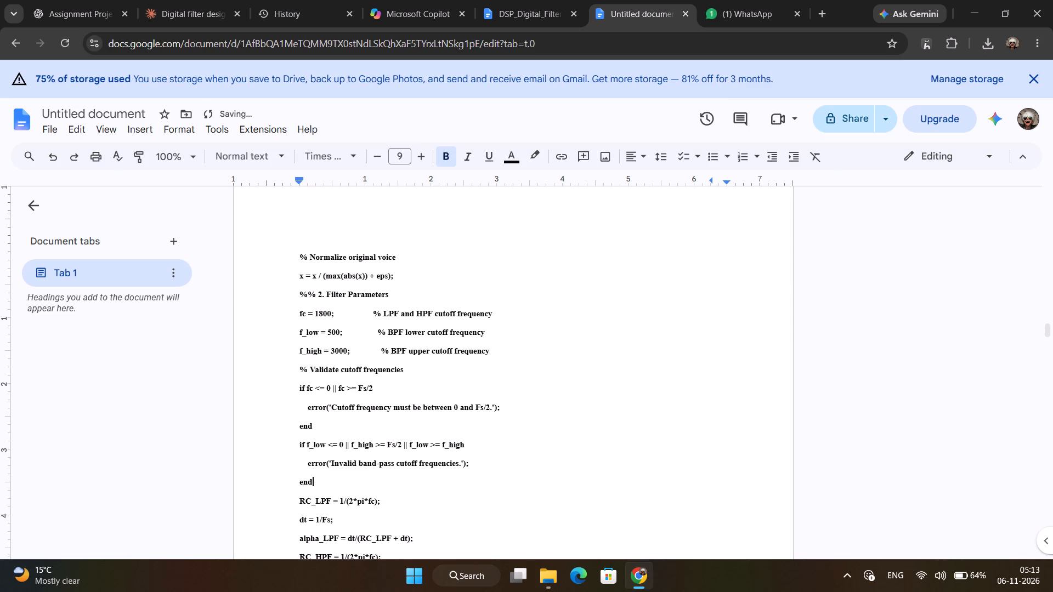
drag(296, 289, 401, 295)
click(401, 295)
drag(401, 295, 296, 299)
key(BackSpace)
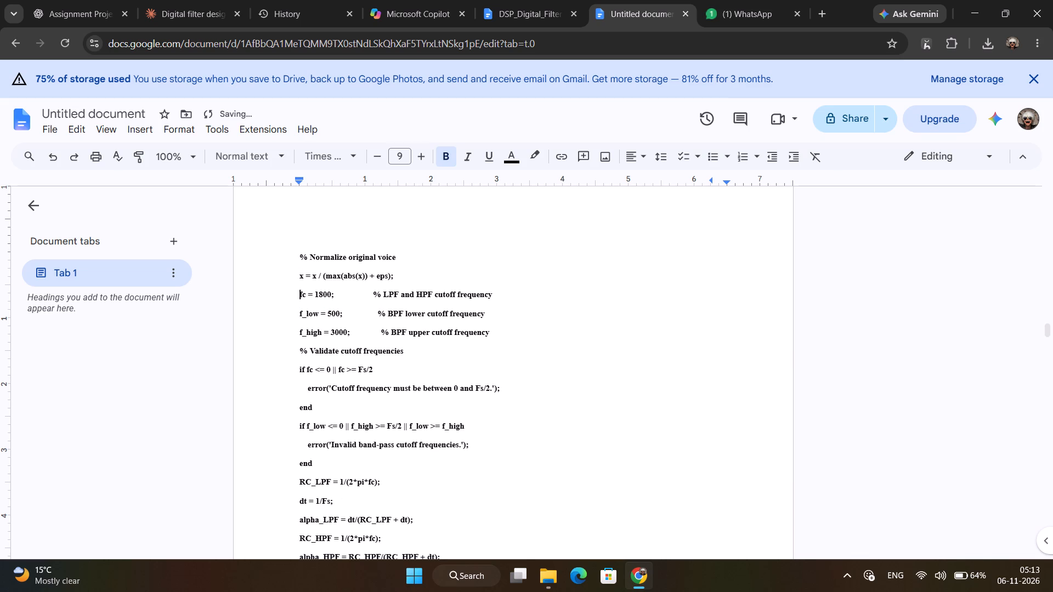
Delete the "%% 1. Voice Recording" comment heading so Fs = 44100 directly follows close all.
scroll(296, 299, up, 3)
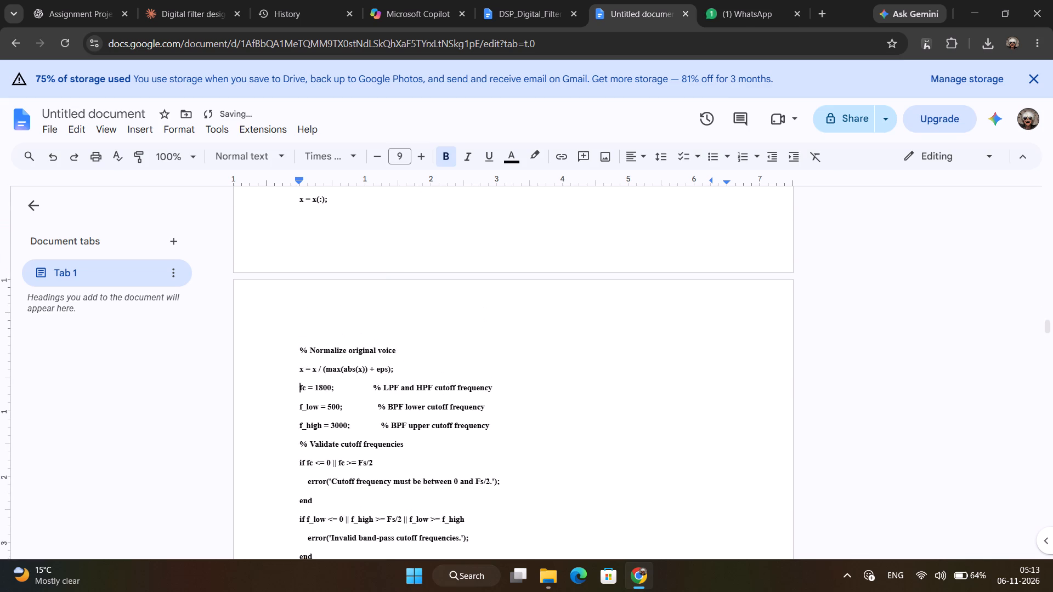
scroll(296, 299, up, 1)
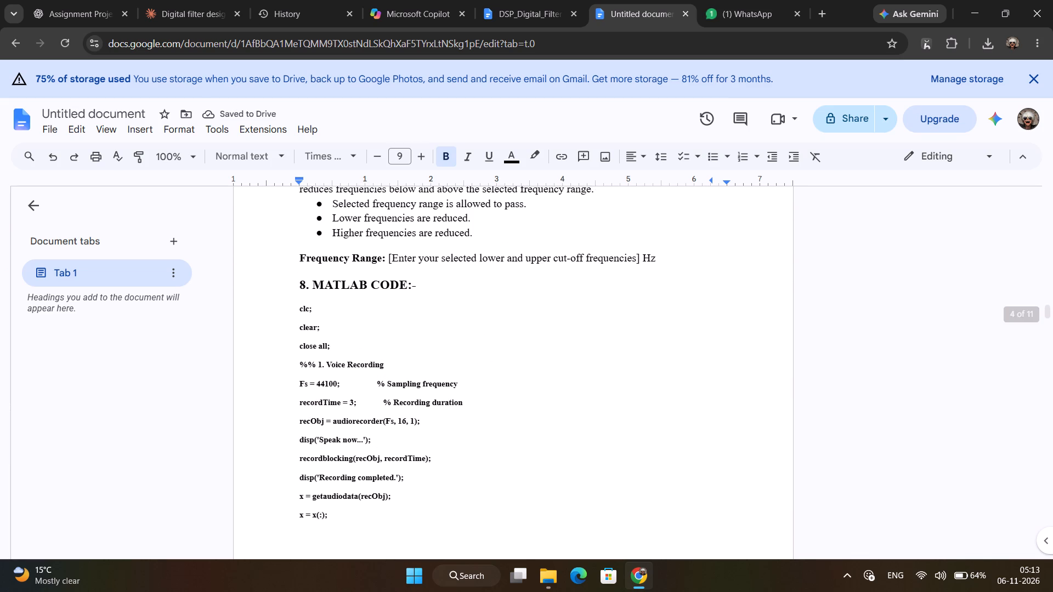
drag(284, 363, 390, 363)
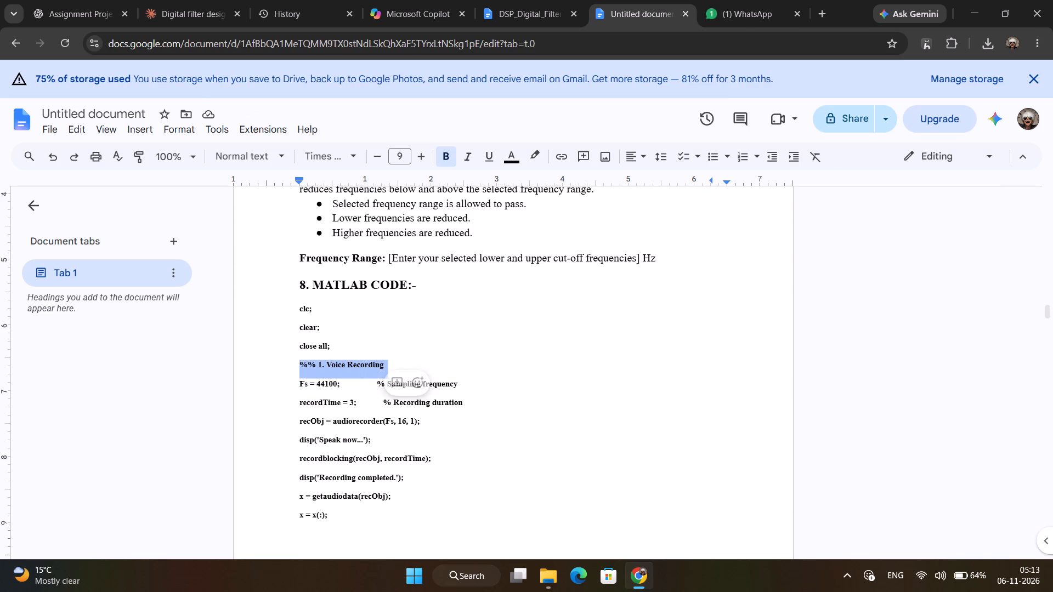
key(BackSpace)
Join the "% Normalize original voice" comment onto the x = x(:); line, separated from the code by 21 spaces.
scroll(390, 363, down, 1)
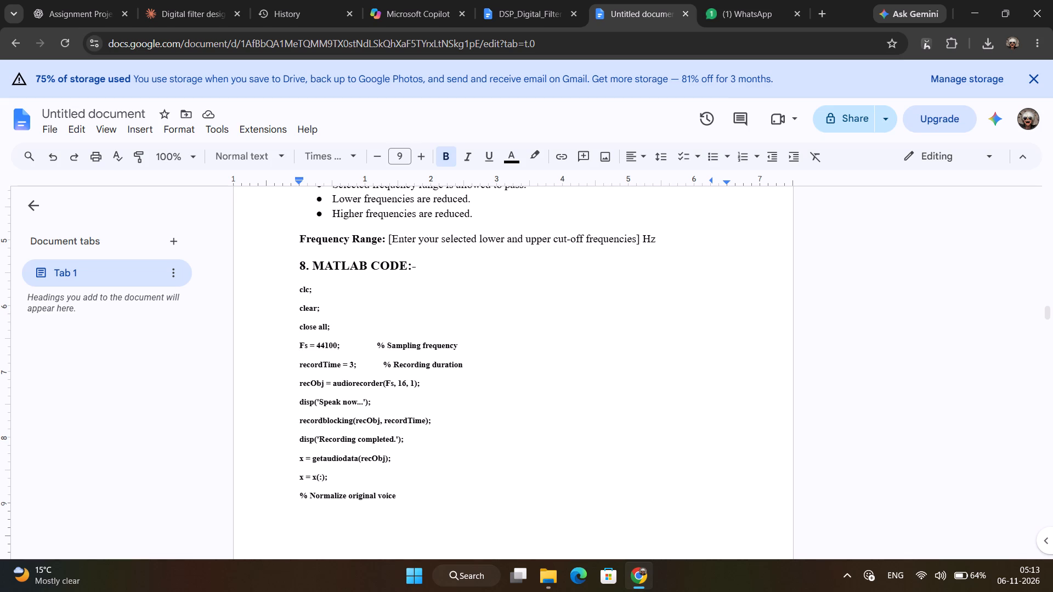
scroll(355, 367, down, 2)
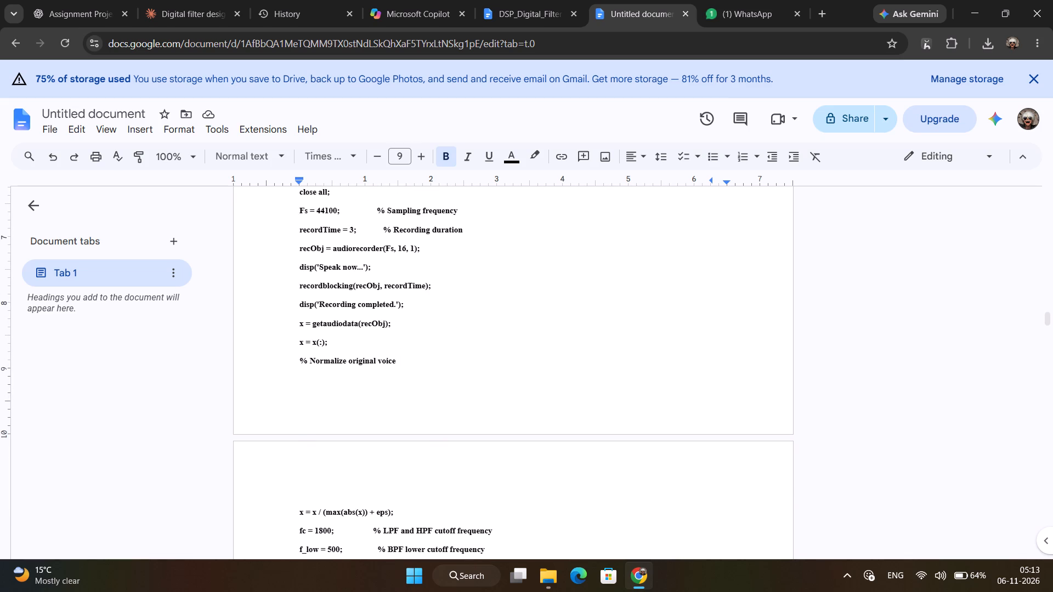
scroll(355, 367, down, 1)
scroll(355, 367, up, 1)
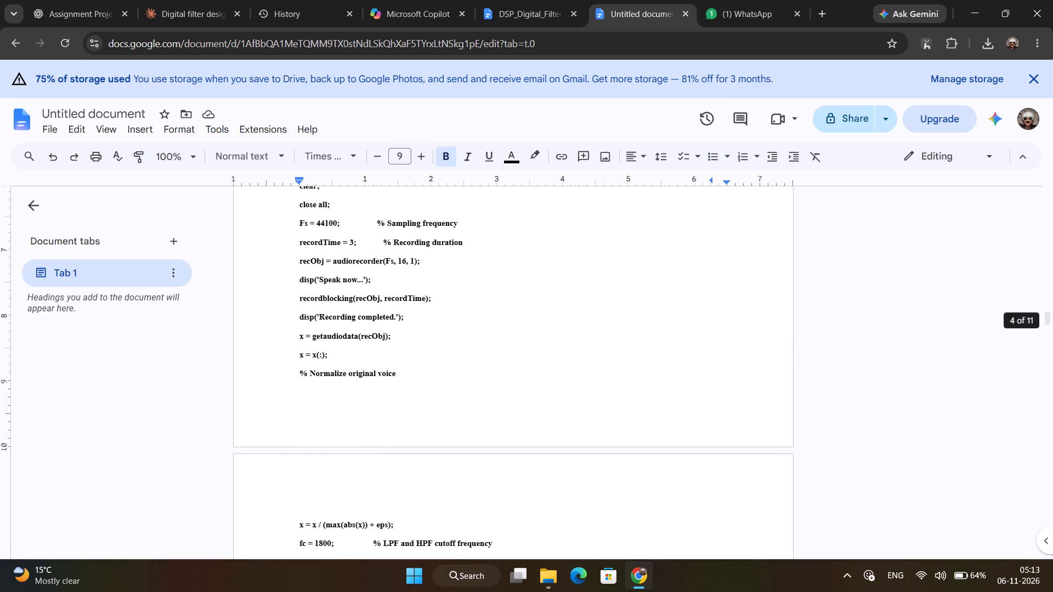
click(301, 374)
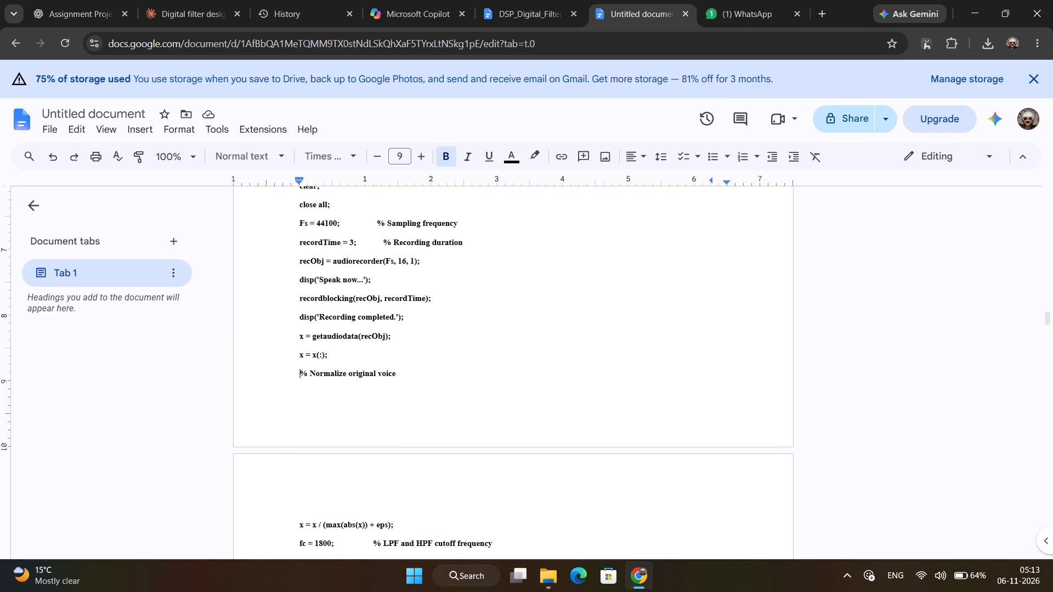
key(BackSpace)
key(space)
key(space)
key(space)
key(space)
key(space)
key(space)
key(space)
key(space)
key(space)
key(space)
key(space)
key(space)
key(space)
key(space)
key(space)
key(space)
key(space)
key(space)
key(space)
key(space)
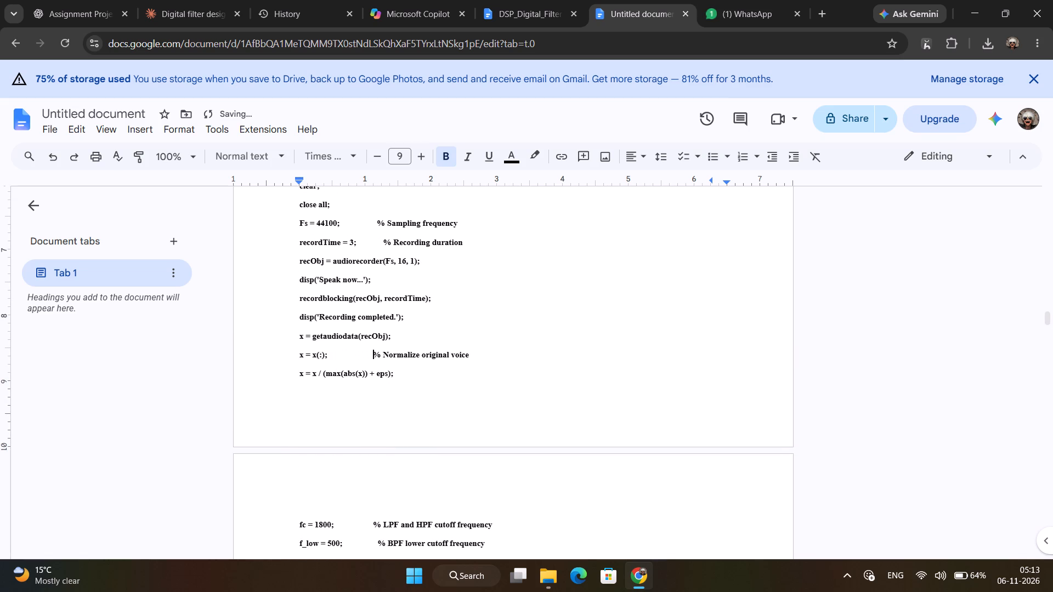
key(space)
Indent the "% Validate cutoff frequencies" comment by 20 spaces to make room for code before it.
scroll(301, 374, down, 2)
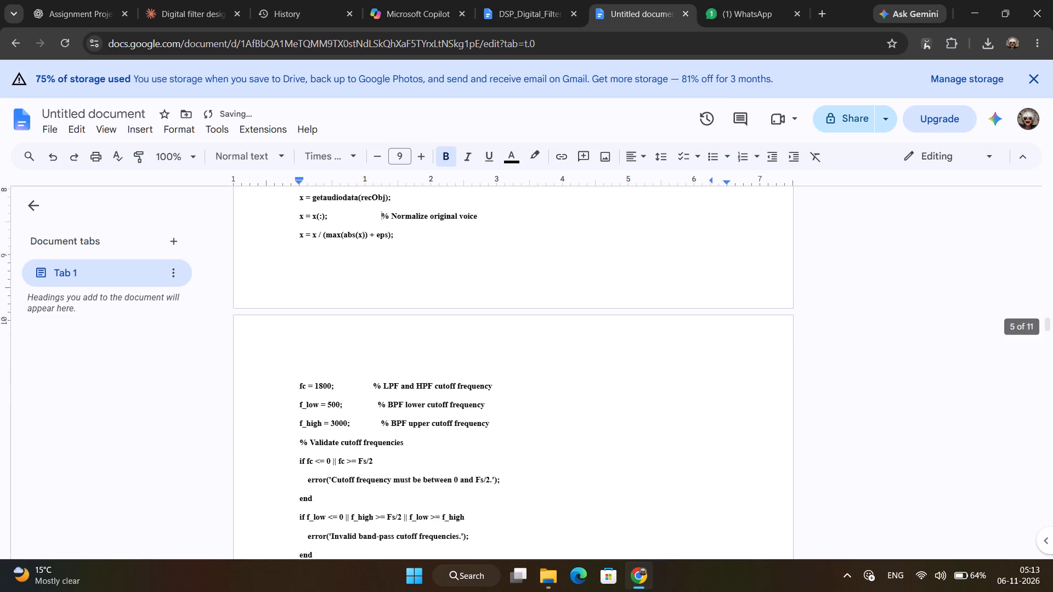
scroll(301, 374, down, 1)
click(296, 430)
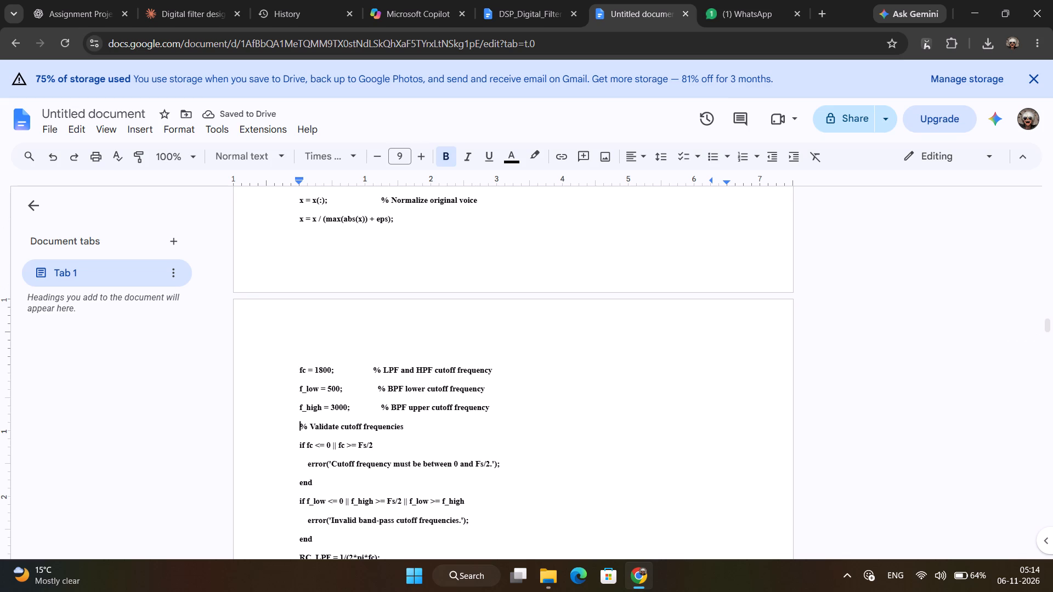
key(space)
key(space)
key(space)
key(space)
key(space)
key(space)
key(space)
key(space)
key(space)
key(space)
key(space)
key(space)
key(space)
key(space)
key(space)
key(space)
key(space)
key(space)
key(space)
key(space)
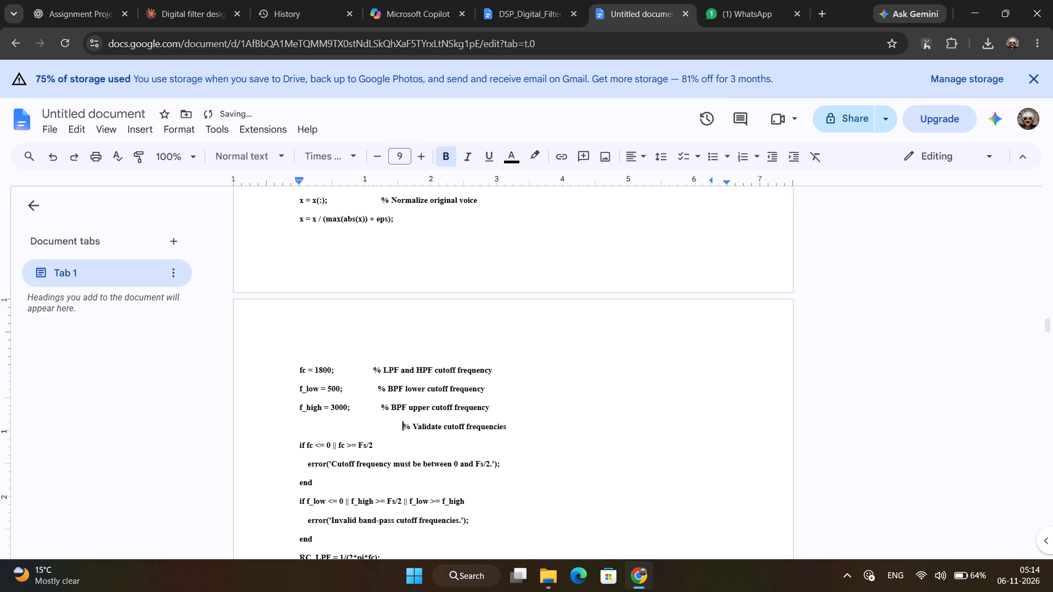
Move "if fc <= 0 || fc >= Fs/2" to the start of the "% Validate cutoff frequencies" line, trimming the extra spaces before it.
drag(377, 445, 302, 446)
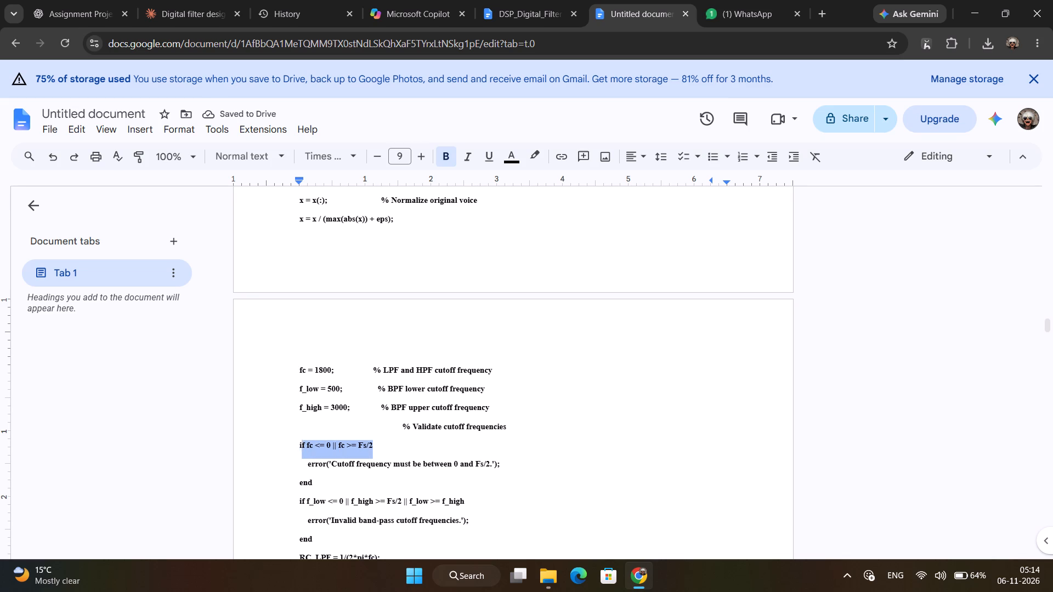
drag(302, 446, 295, 446)
key(ctrl+c)
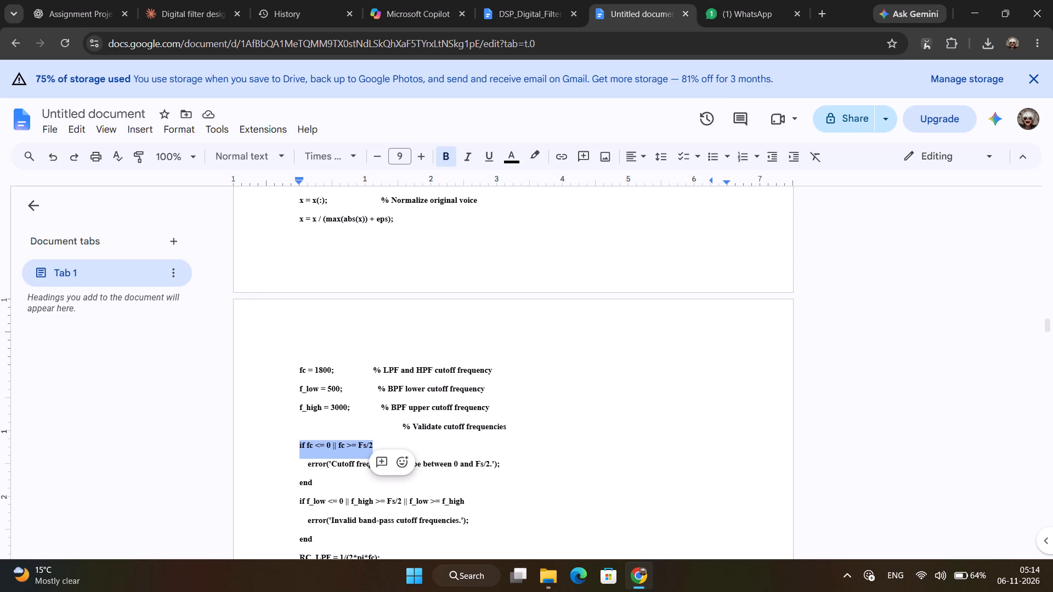
key(ctrl+x)
click(313, 424)
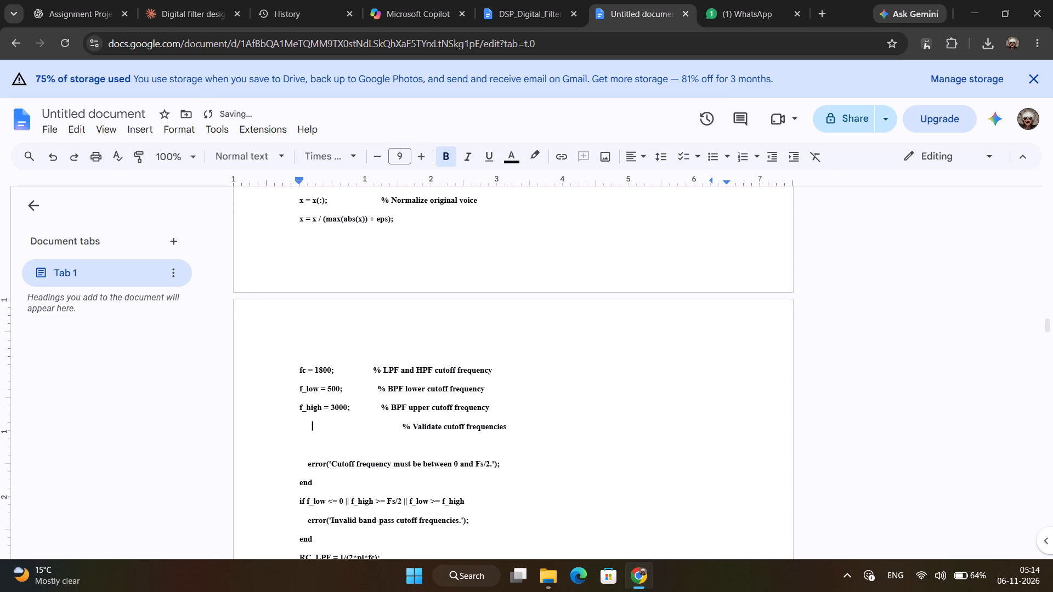
key(ctrl+v)
click(309, 432)
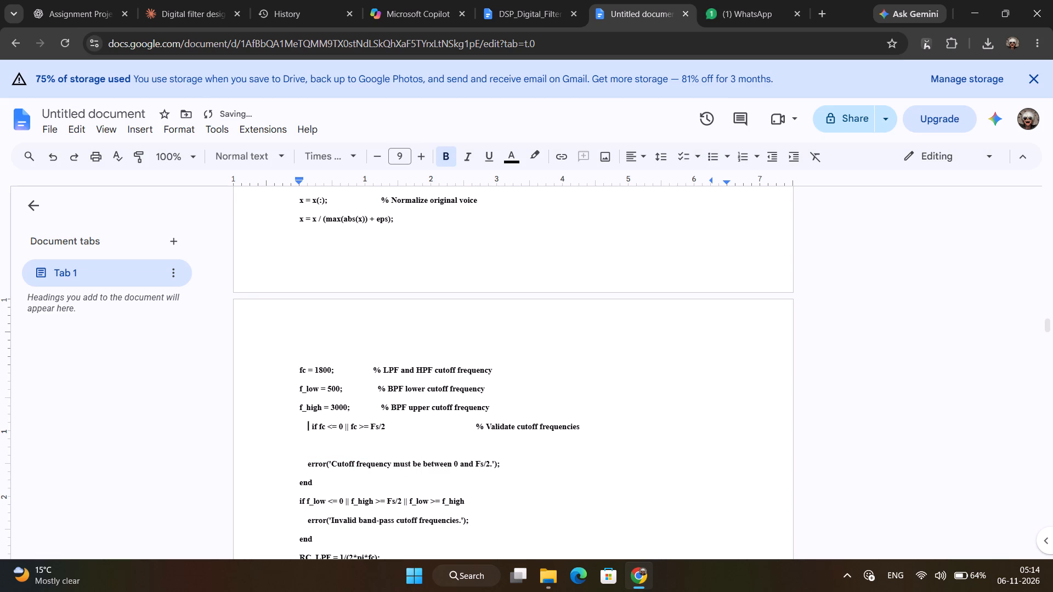
key(BackSpace)
key(BackSpace)
key(BackSpace)
key(Right)
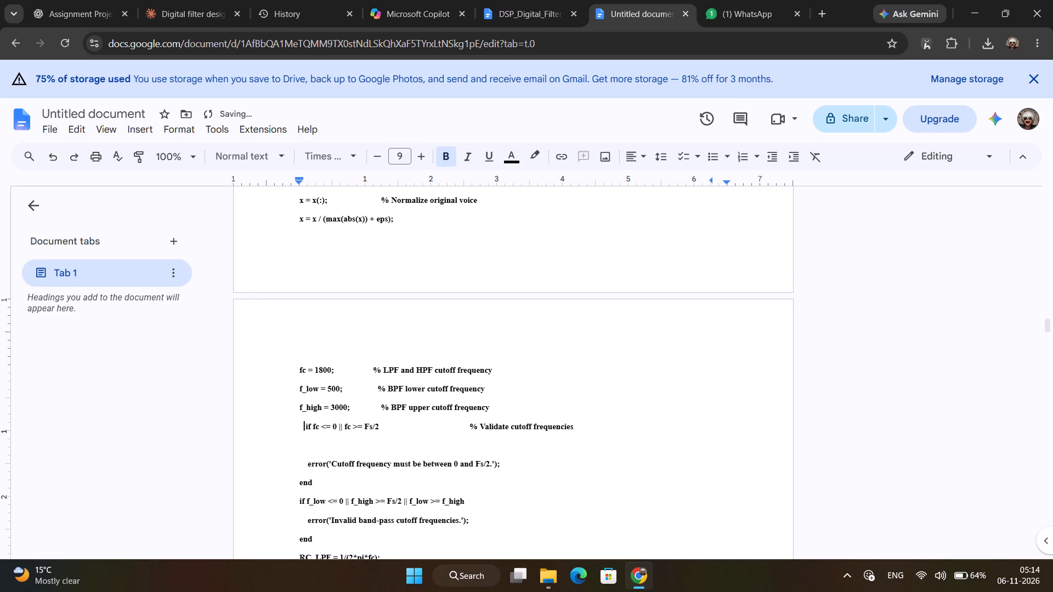
key(BackSpace)
key(BackSpace)
key(BackSpace)
key(Return)
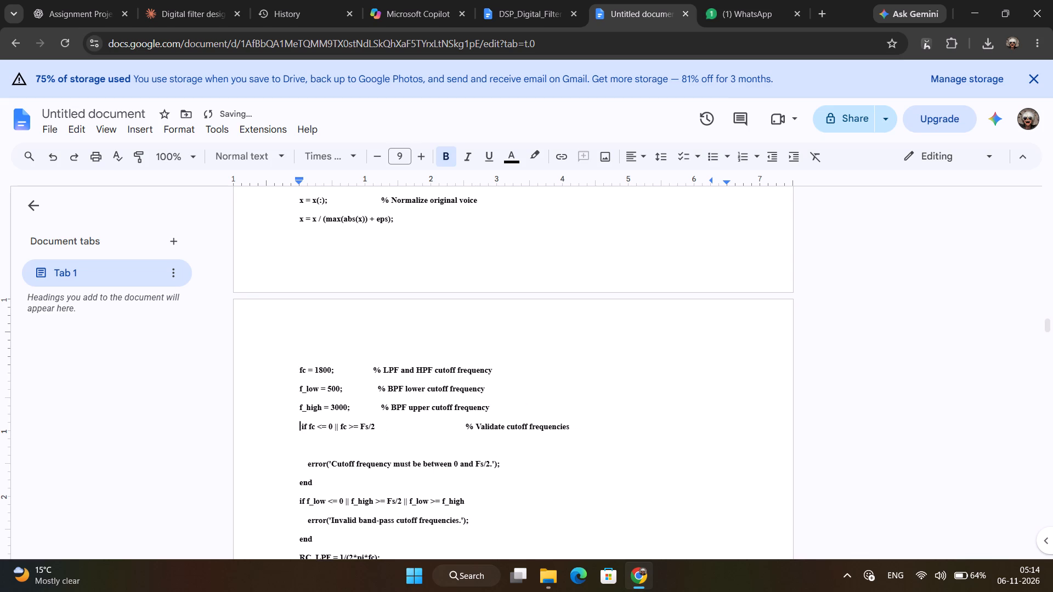
Remove the indentation and the empty line before error('Cutoff frequency must be between 0 and Fs/2.'); below the first if condition.
click(307, 465)
key(BackSpace)
key(BackSpace)
key(BackSpace)
key(BackSpace)
key(BackSpace)
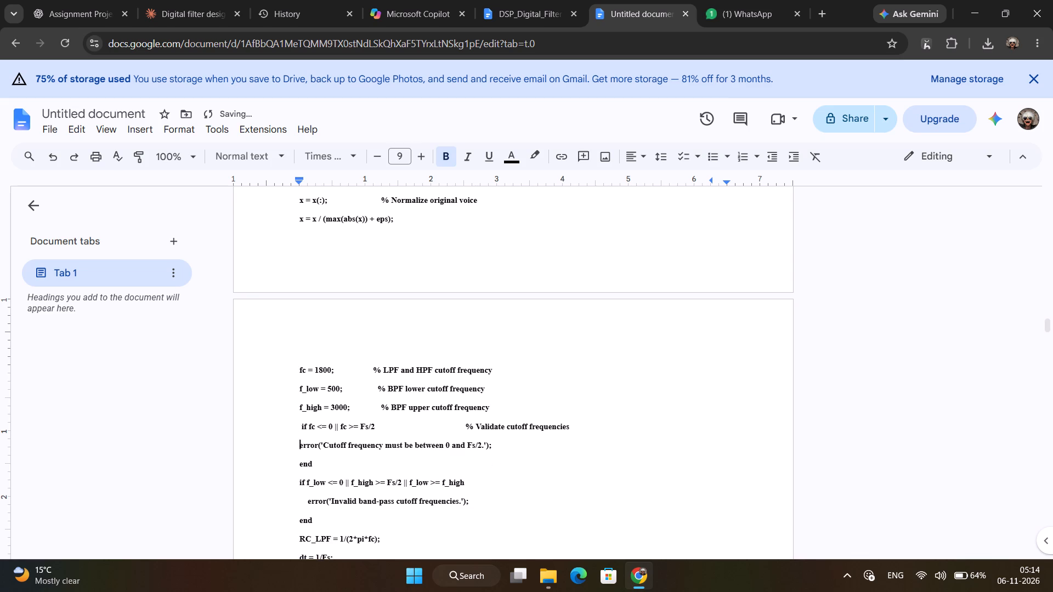
Indent the error('Cutoff frequency must be between 0 and Fs/2.'); line by 17 spaces.
key(space)
key(space)
key(space)
key(space)
key(space)
key(space)
key(space)
key(space)
key(space)
key(space)
key(space)
key(space)
key(space)
key(space)
key(space)
key(space)
key(space)
Move the two-line comment on the band-pass filter being obtained by cascading to the end of the RC_HPF = 1/(2*pi*fc); line.
scroll(307, 465, down, 4)
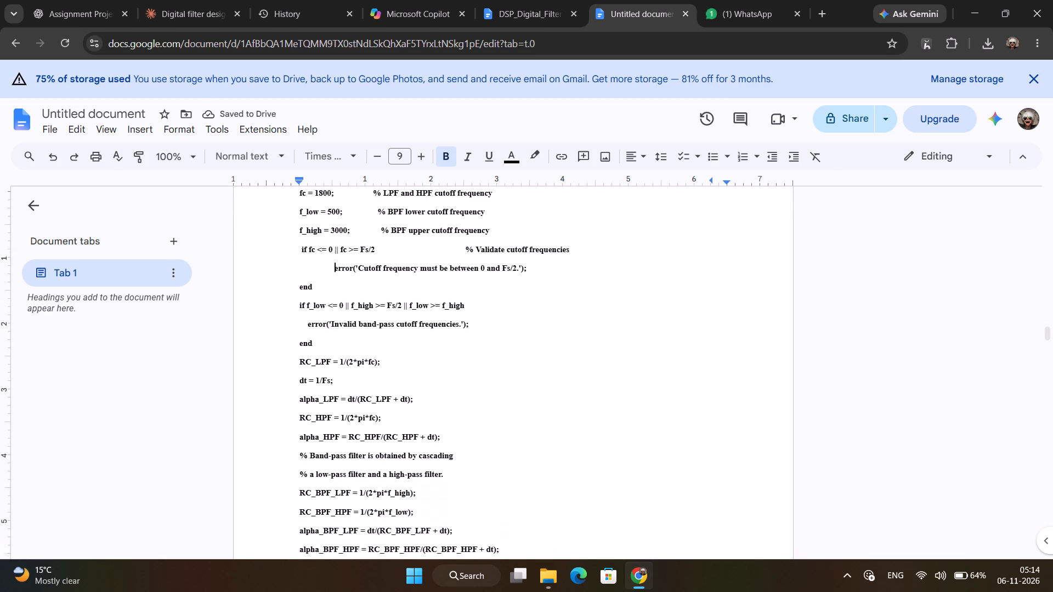
scroll(307, 465, down, 1)
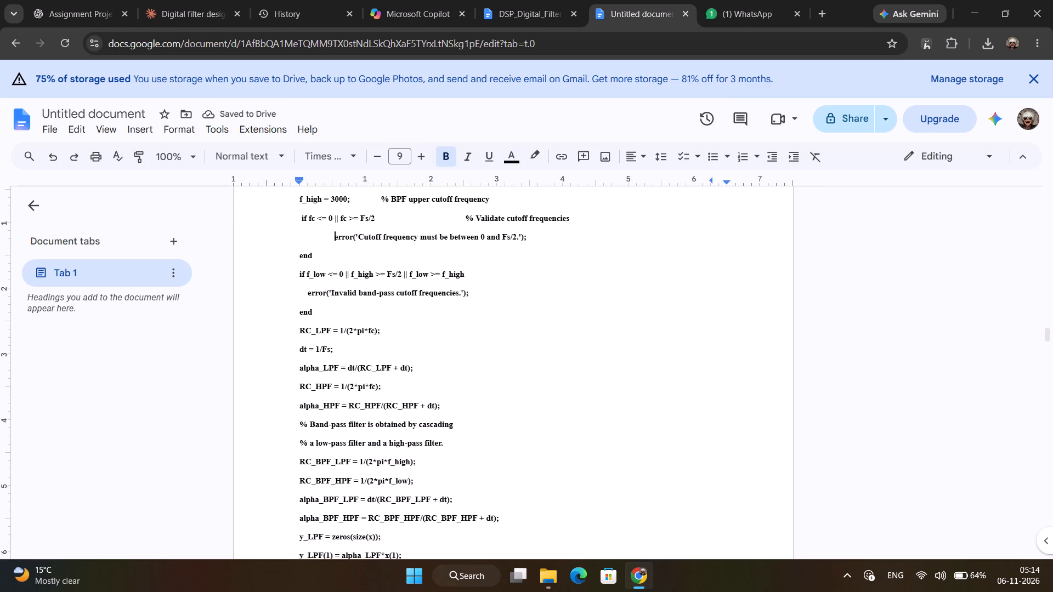
drag(300, 421, 465, 445)
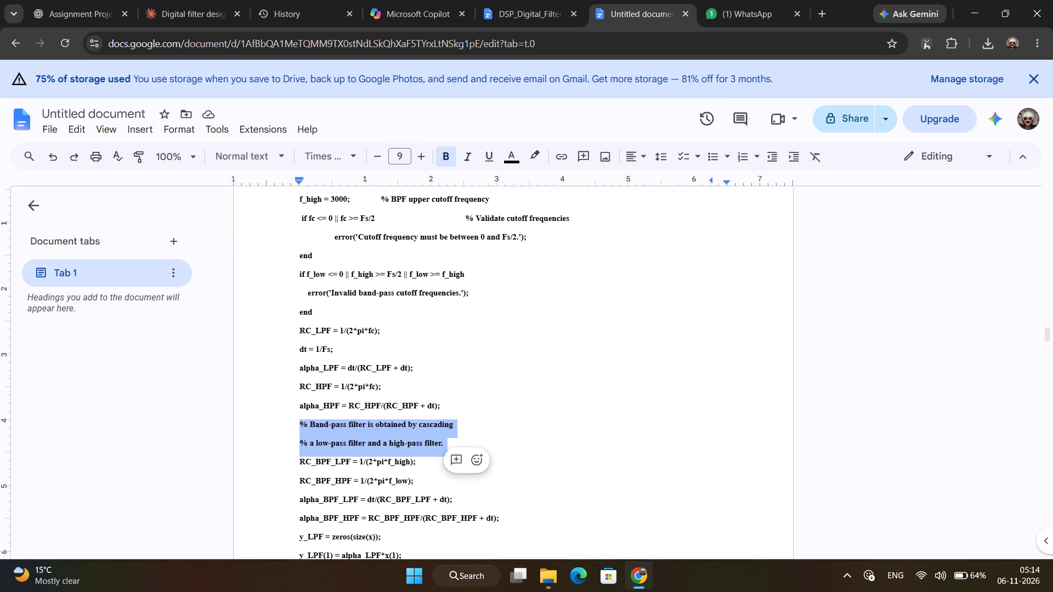
key(ctrl+x)
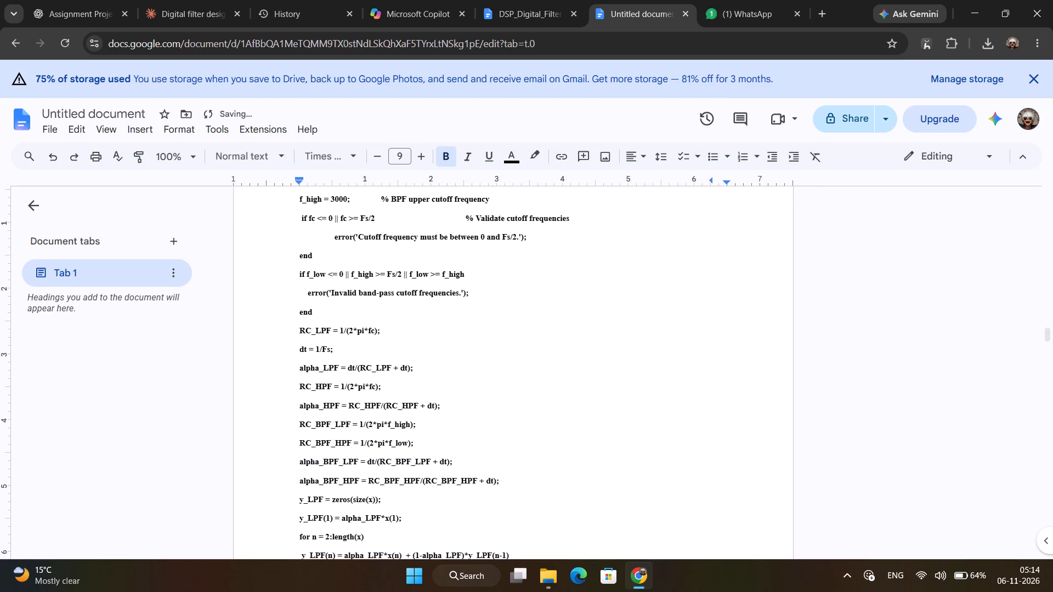
click(469, 386)
key(ctrl+v)
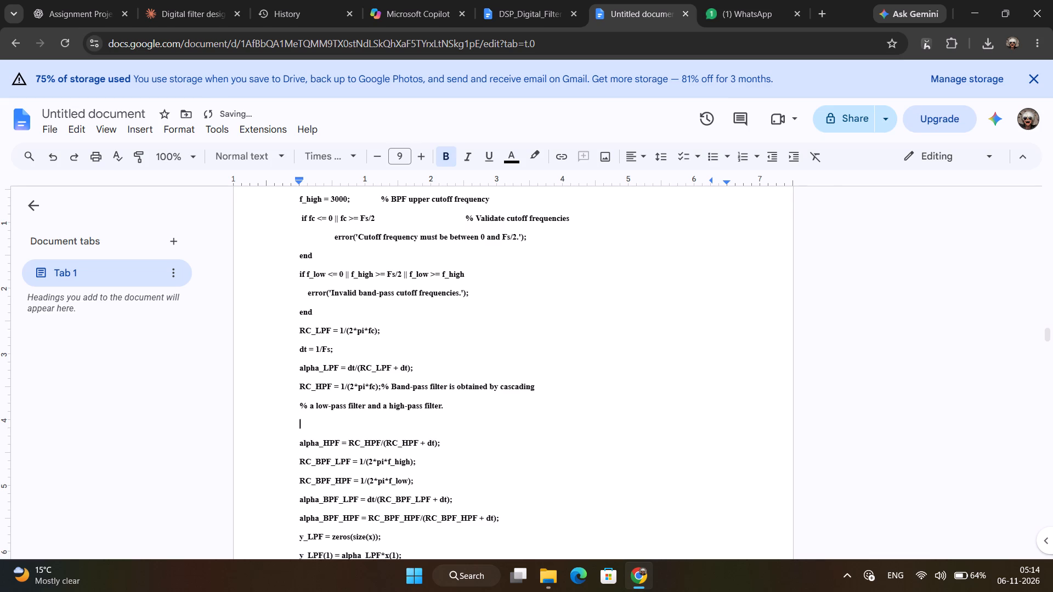
Move "% a low-pass filter and a high-pass filter." to the end of the alpha_HPF line and remove the empty lines after it.
drag(295, 402, 483, 431)
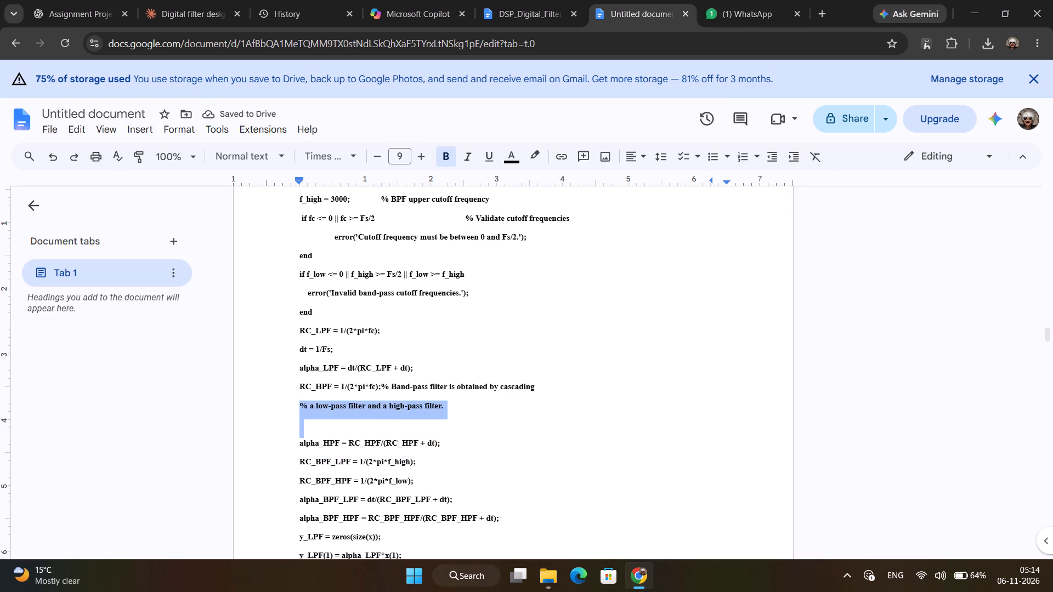
key(ctrl+x)
click(468, 407)
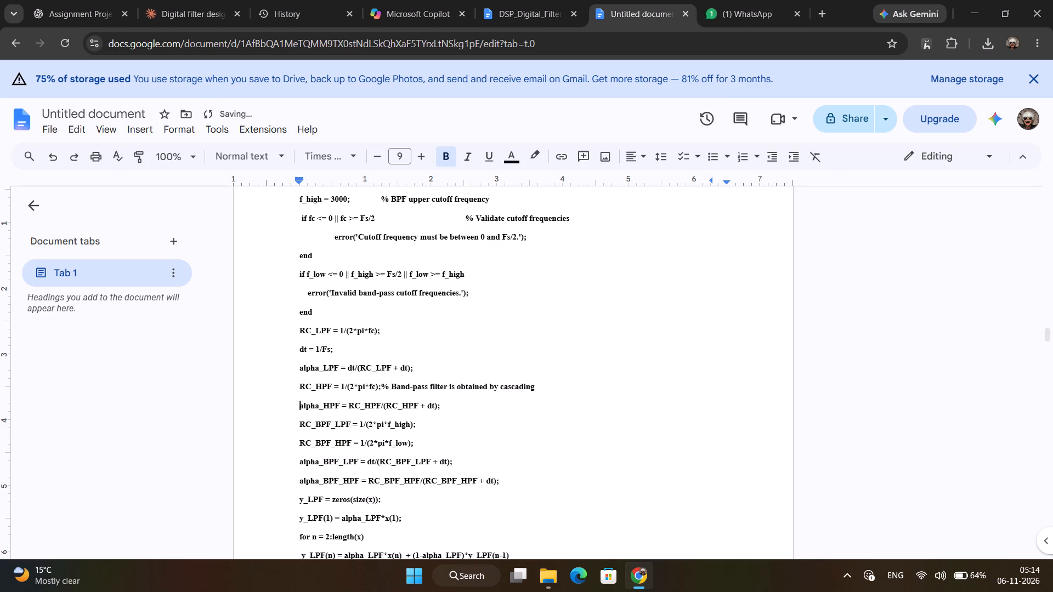
key(ctrl+v)
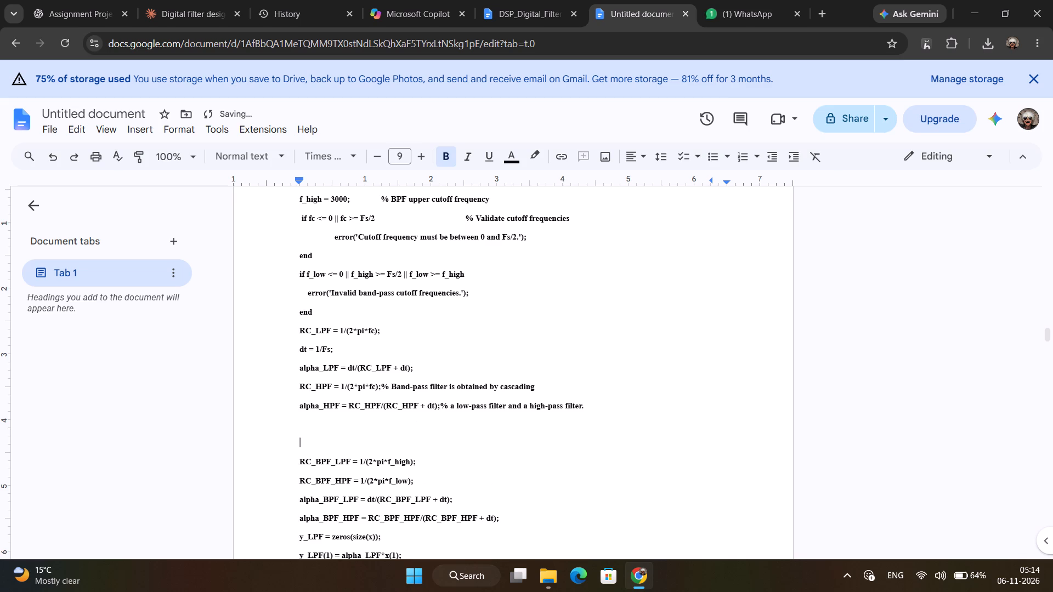
key(BackSpace)
key(BackSpace)
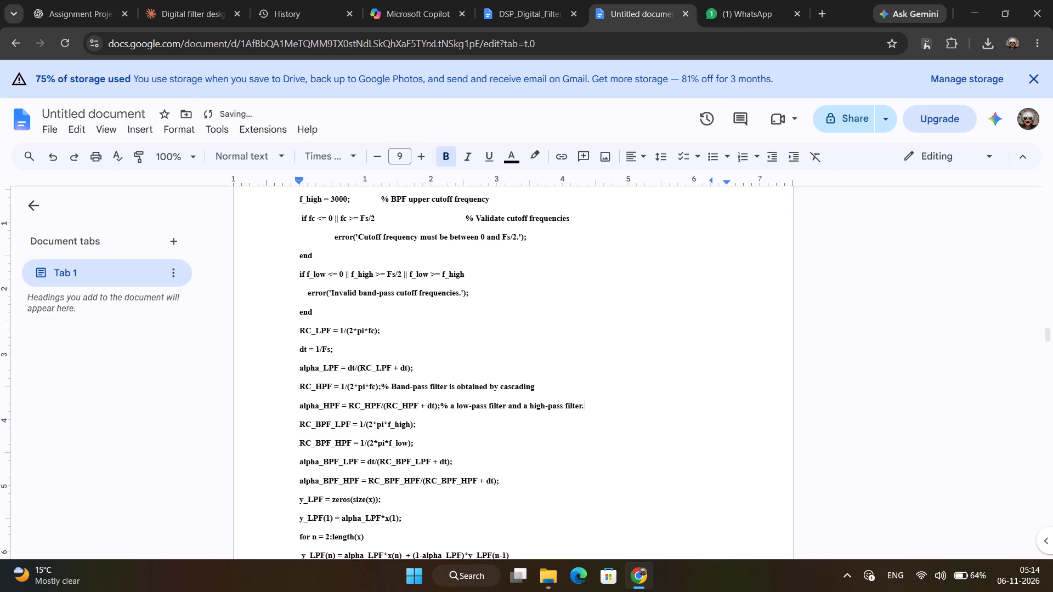
Insert 16 spaces between RC_HPF = 1/(2*pi*fc); and the "% Band-pass filter is obtained by cascading" comment.
click(382, 386)
key(space)
key(space)
key(space)
key(space)
key(space)
key(space)
key(space)
key(space)
key(space)
key(space)
key(space)
key(space)
key(space)
key(space)
key(space)
key(space)
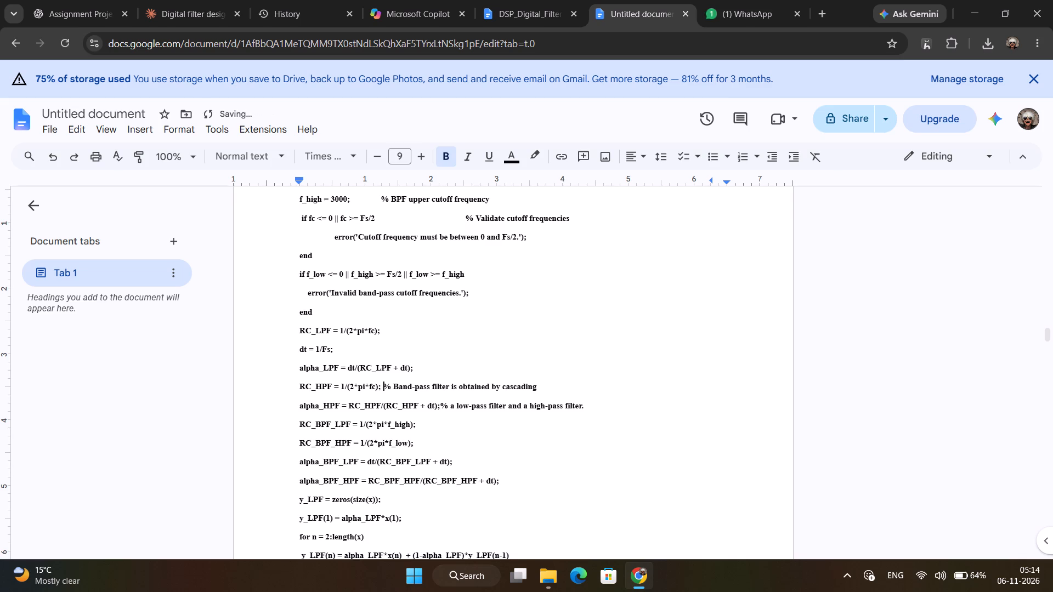
Insert 11 spaces between the alpha_HPF code and the "% a low-pass filter and a high-pass filter." comment.
click(440, 405)
key(space)
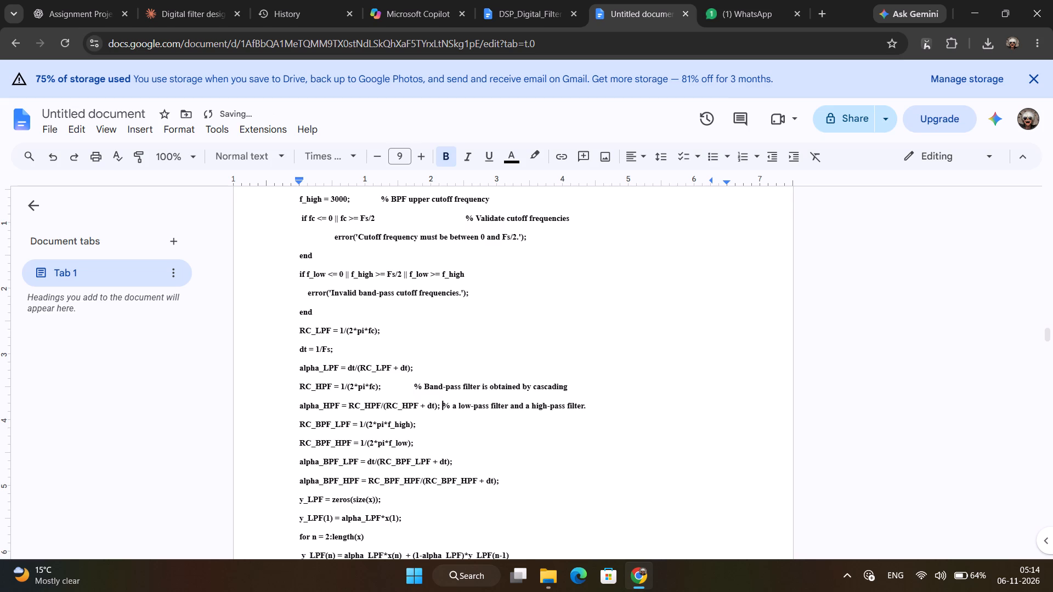
key(space)
key(space)
key(space)
key(space)
key(space)
key(space)
key(space)
key(space)
key(space)
key(space)
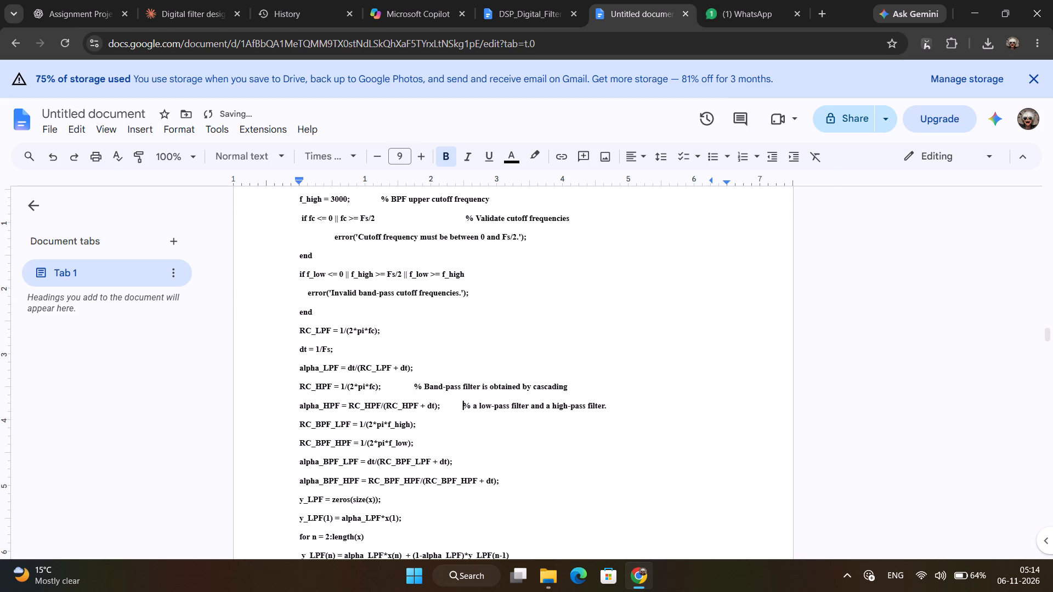
scroll(440, 405, down, 2)
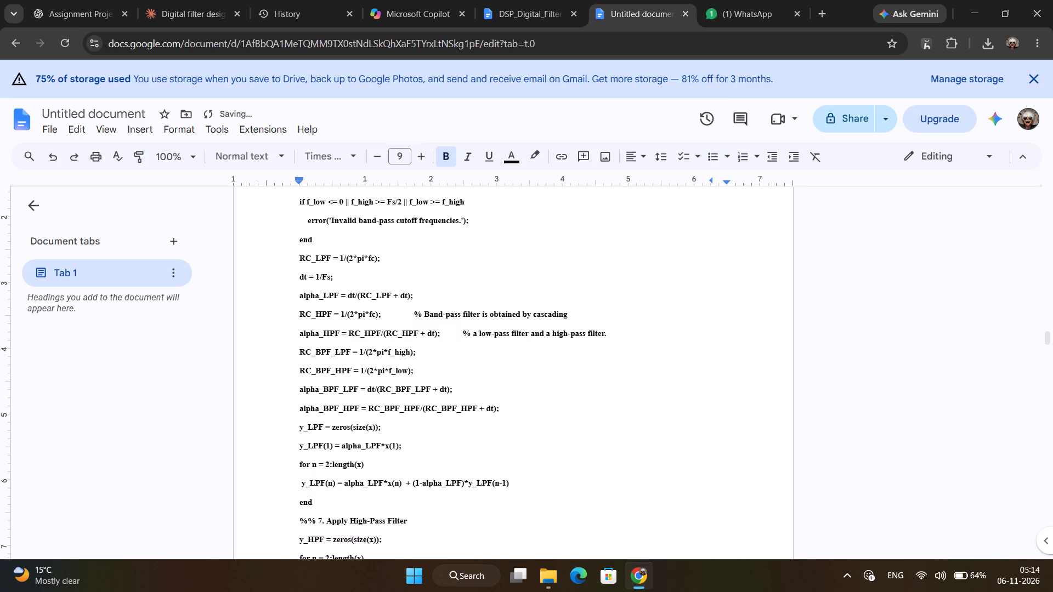
Delete the heading "%% 7. Apply High-Pass Filter" together with its line.
scroll(440, 405, down, 1)
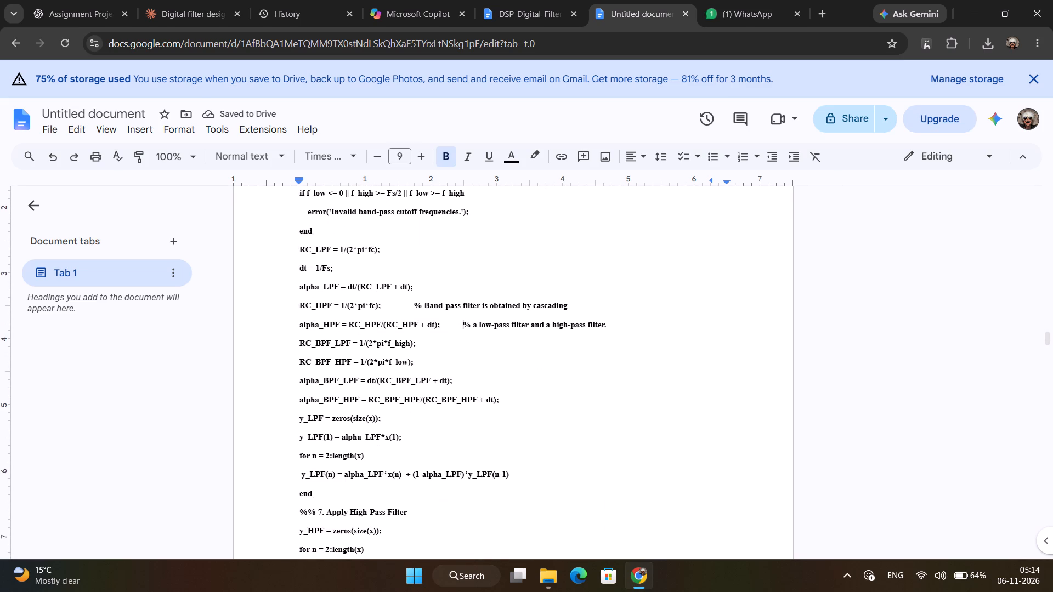
scroll(328, 374, down, 2)
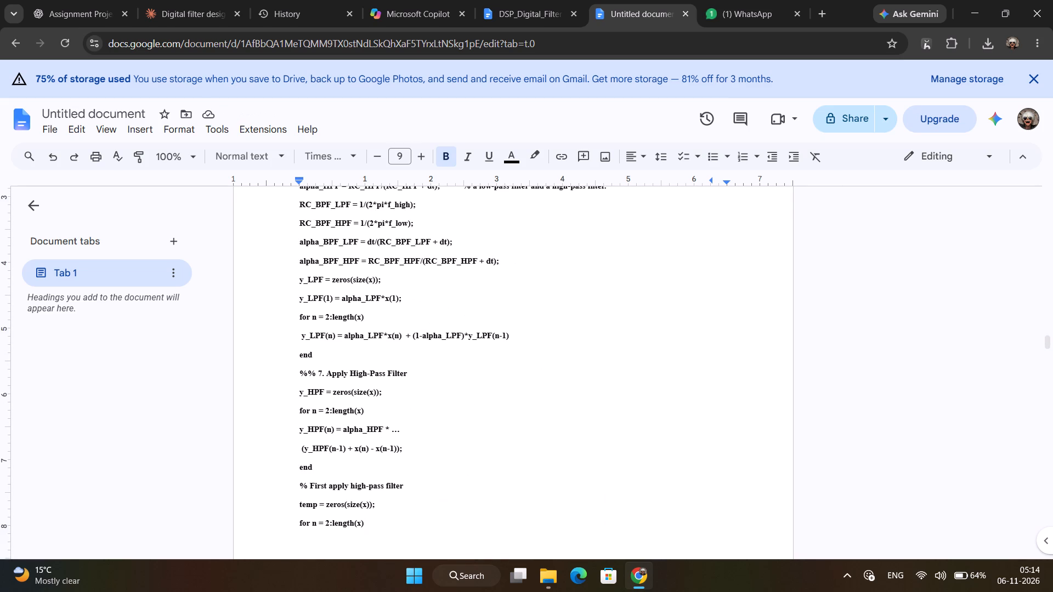
drag(413, 373, 301, 368)
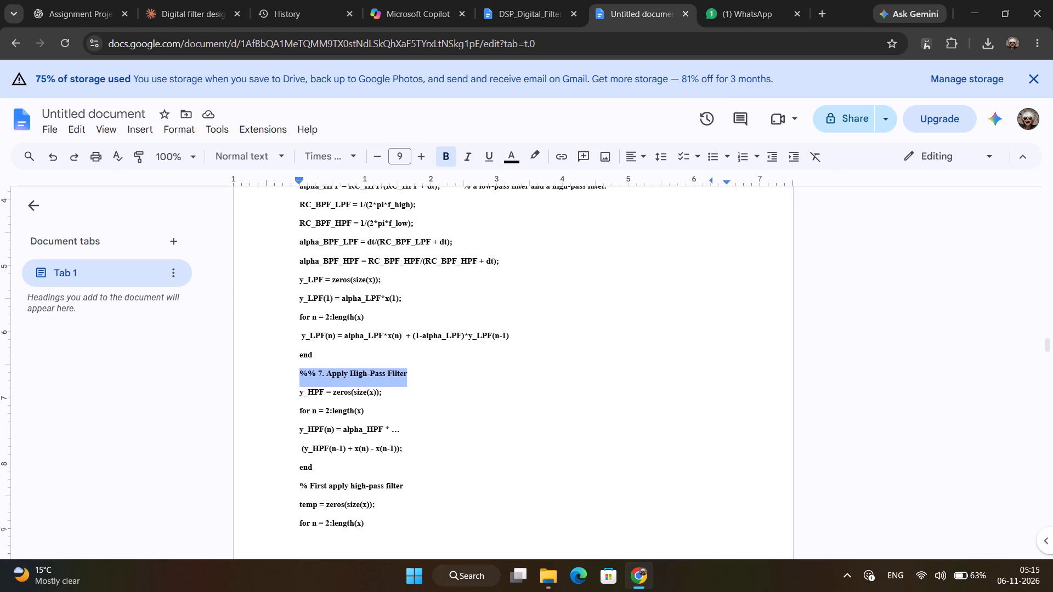
drag(301, 368, 300, 368)
key(BackSpace)
key(BackSpace)
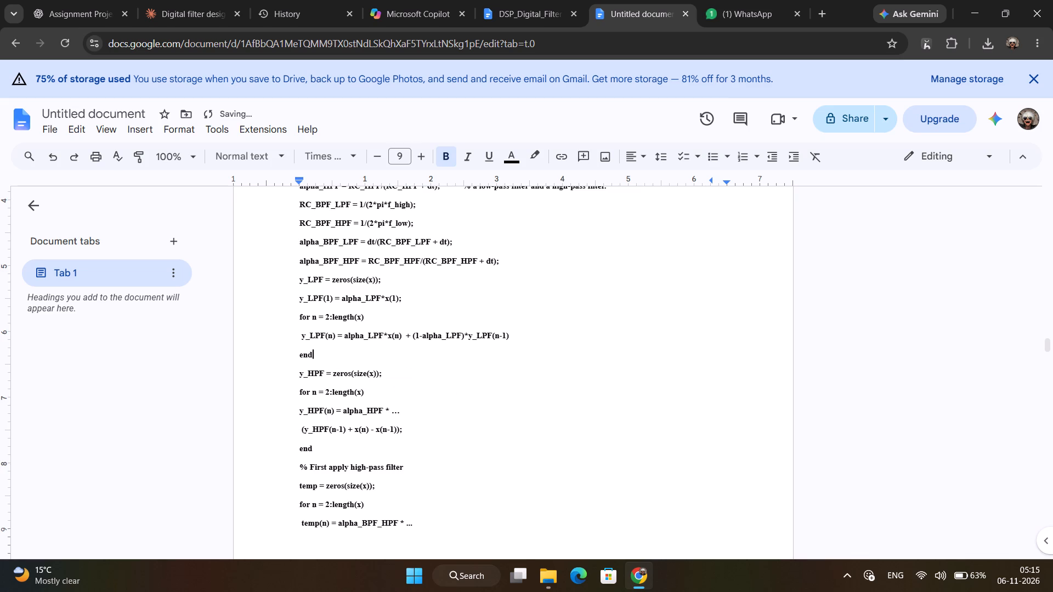
Delete the comments "% First apply high-pass filter" and "% Then apply low-pass filter" together with their lines.
scroll(300, 368, down, 1)
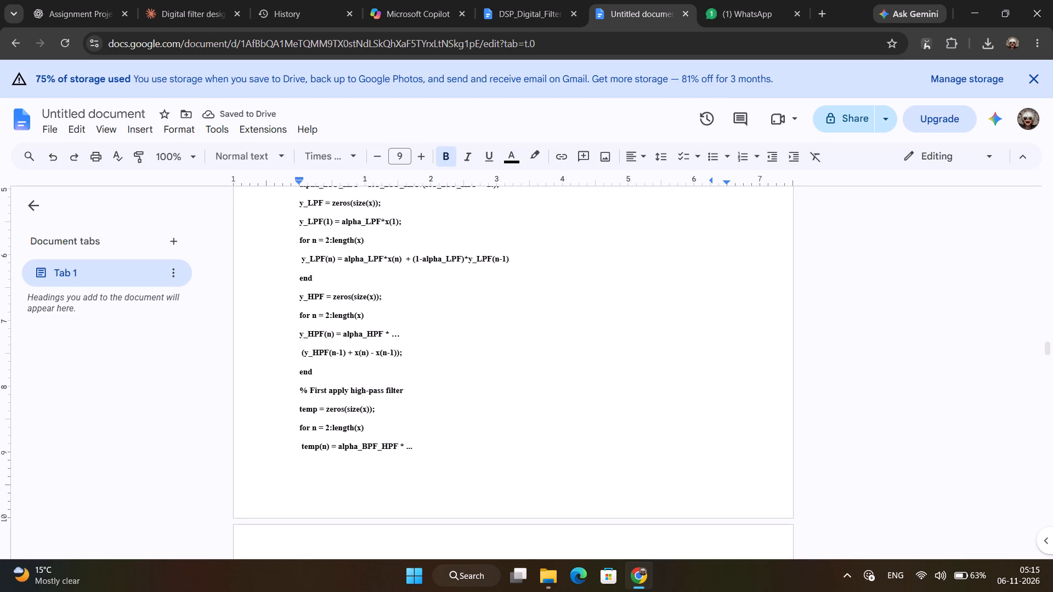
drag(407, 391, 297, 392)
key(BackSpace)
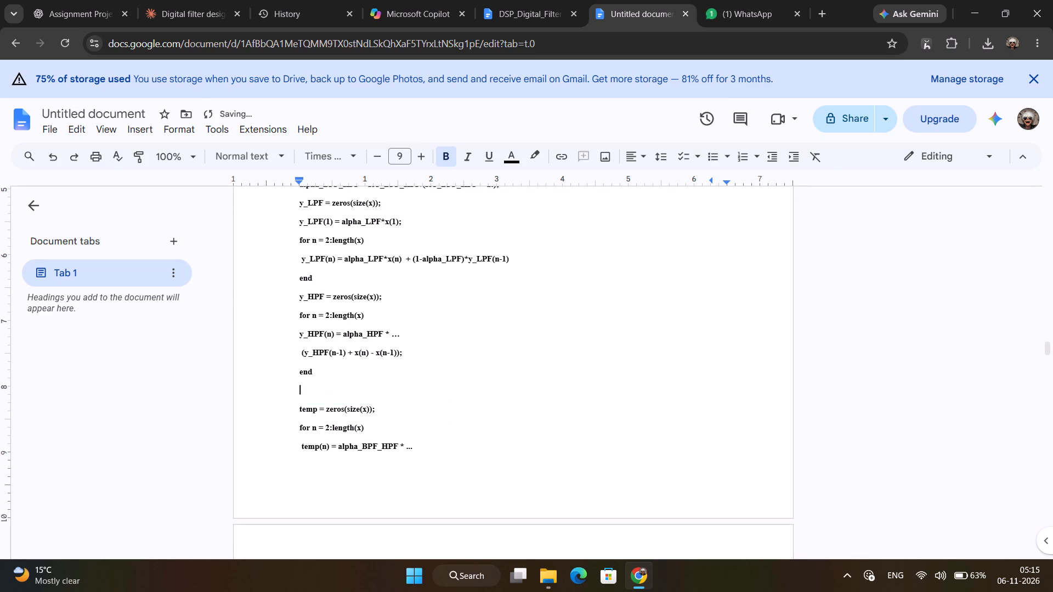
key(BackSpace)
scroll(297, 392, down, 3)
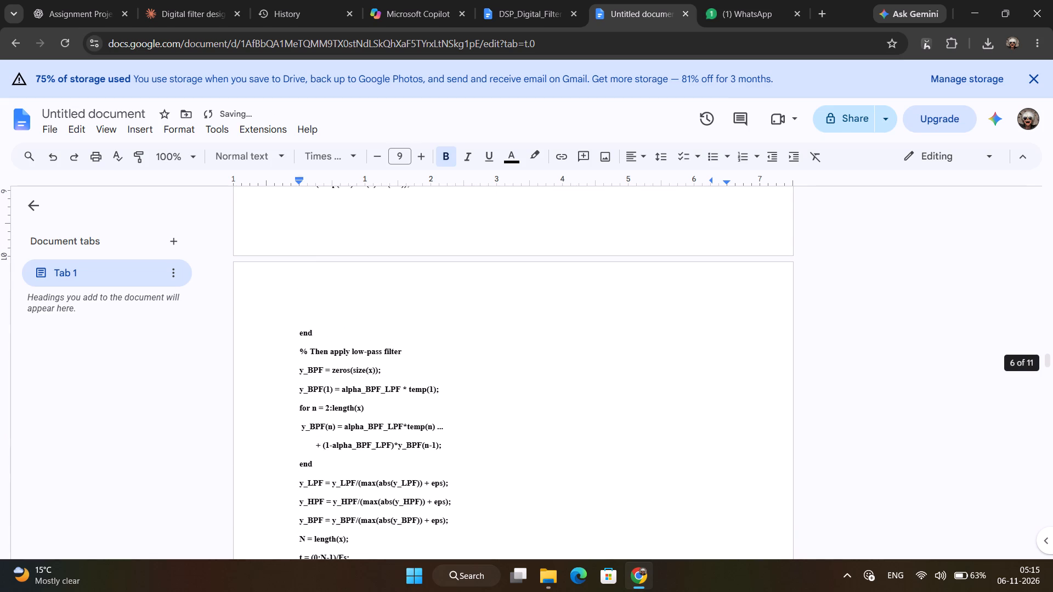
drag(408, 351, 292, 349)
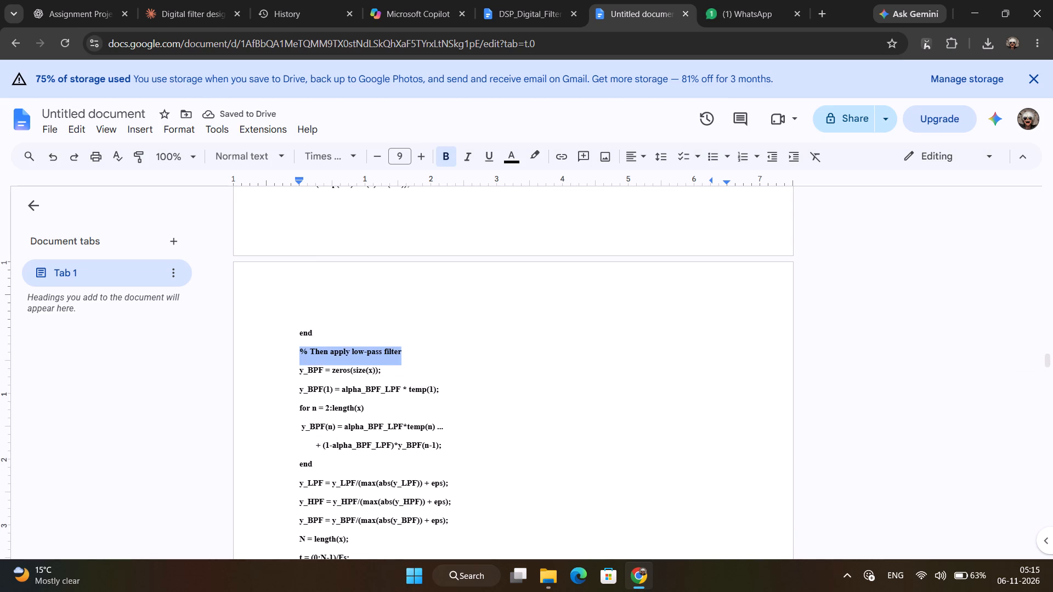
key(BackSpace)
key(BackSpace)
Delete the heading "%% 12. Frequency Spectrum Calculation" and its line above nHalf = floor(N/2);.
scroll(292, 349, down, 1)
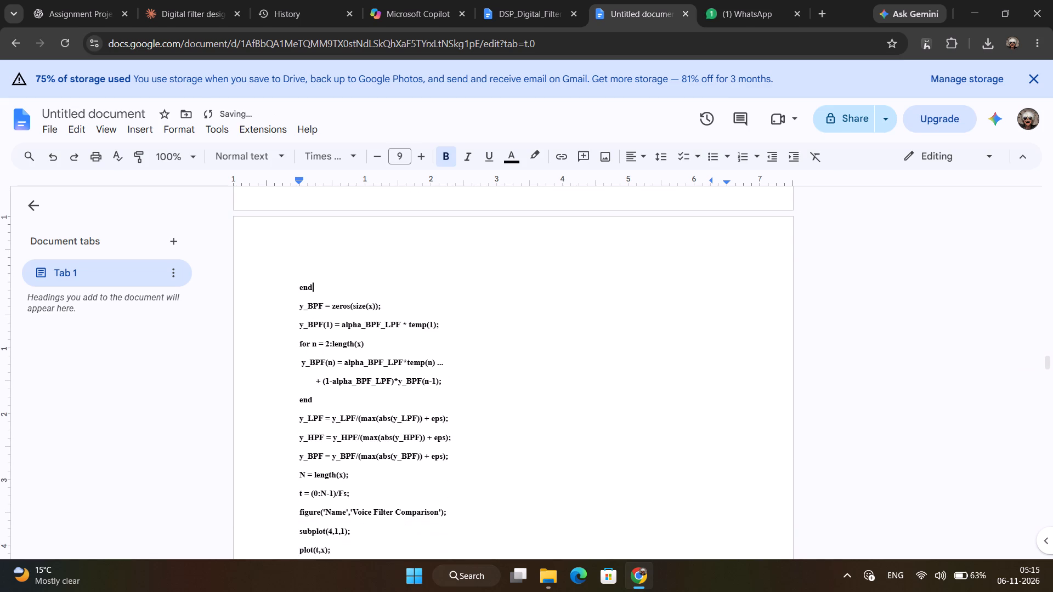
scroll(315, 403, down, 3)
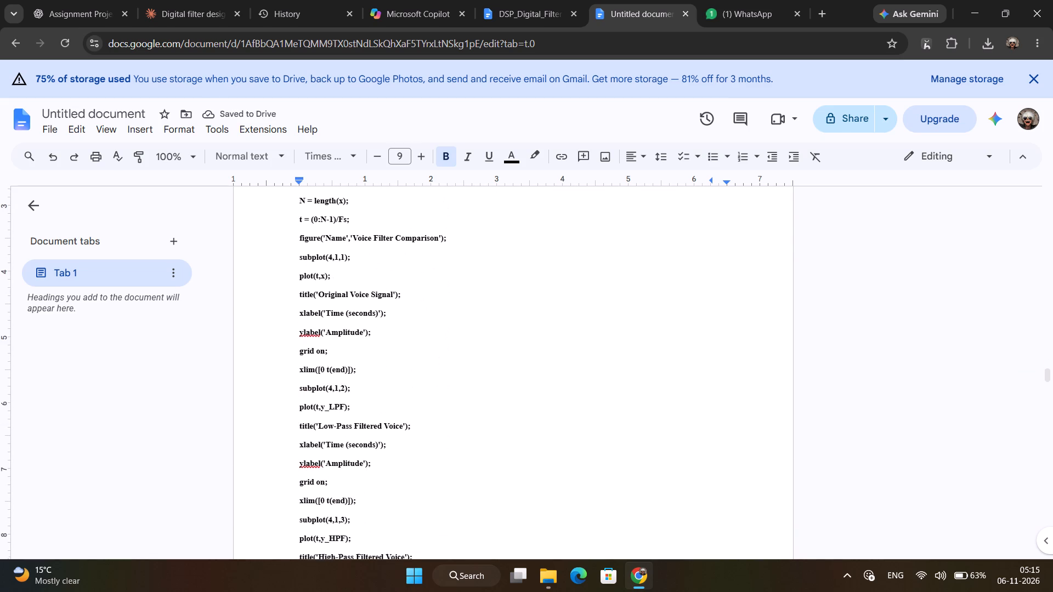
scroll(315, 403, down, 2)
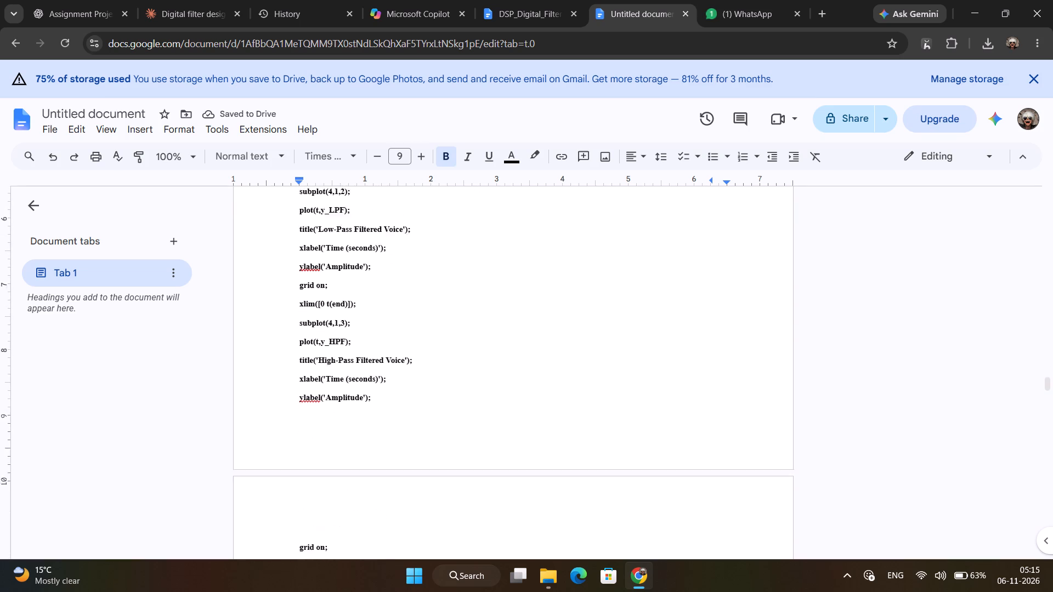
scroll(315, 403, down, 5)
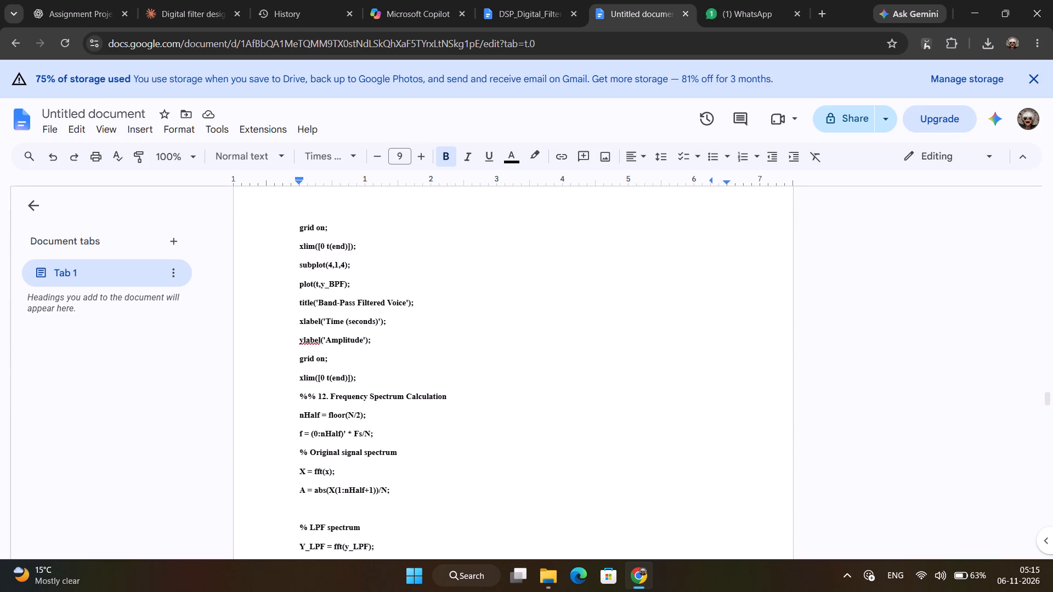
drag(457, 395, 296, 390)
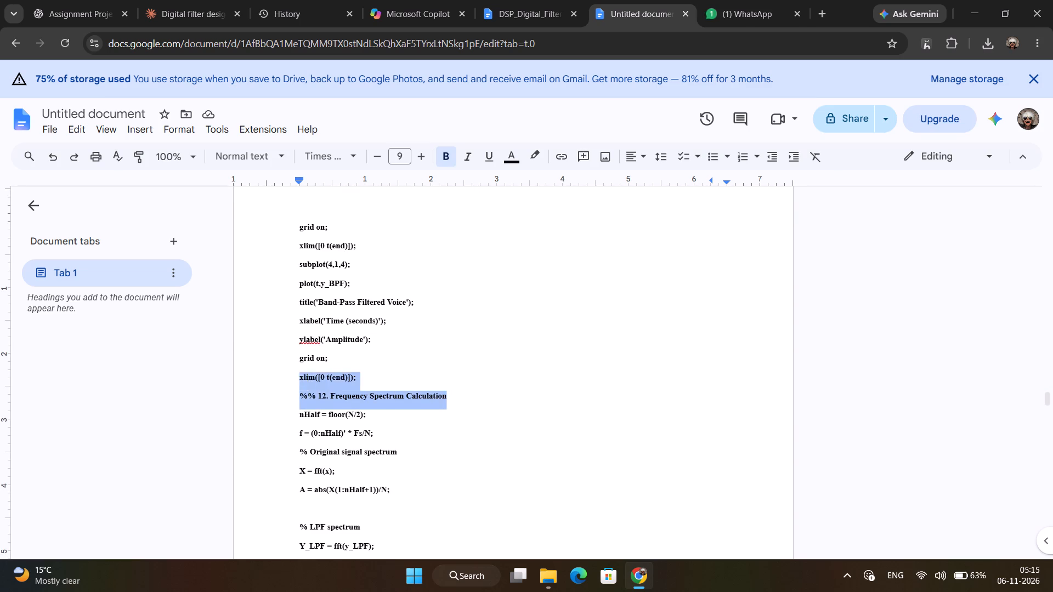
drag(296, 390, 292, 396)
key(BackSpace)
key(BackSpace)
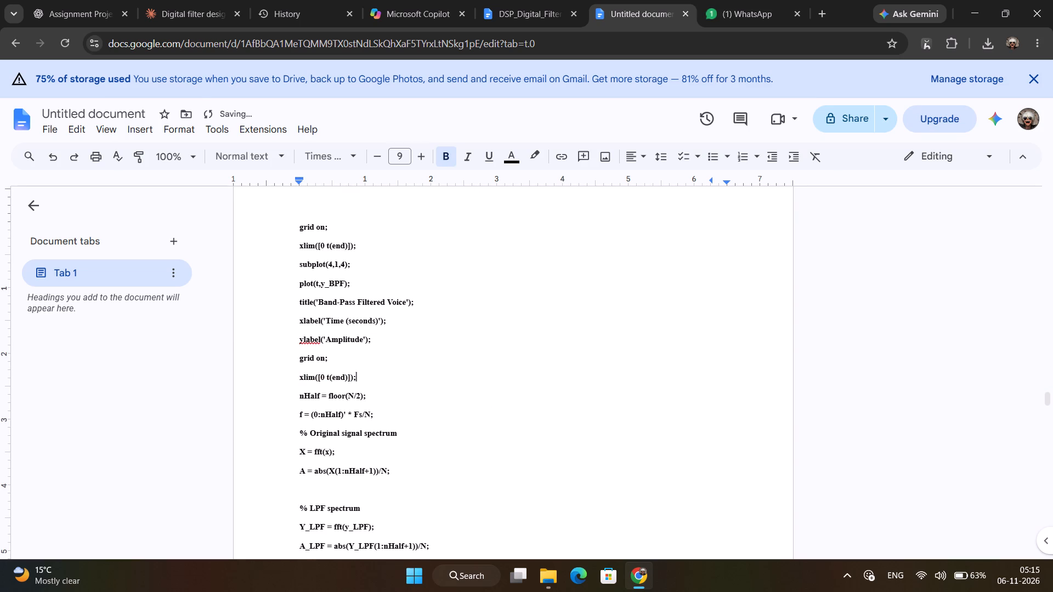
Move "% Original signal spectrum" to the end of the f = (0:nHalf)' * Fs/N; line after 11 spaces and remove the emptied line.
scroll(292, 396, down, 1)
drag(410, 367, 380, 368)
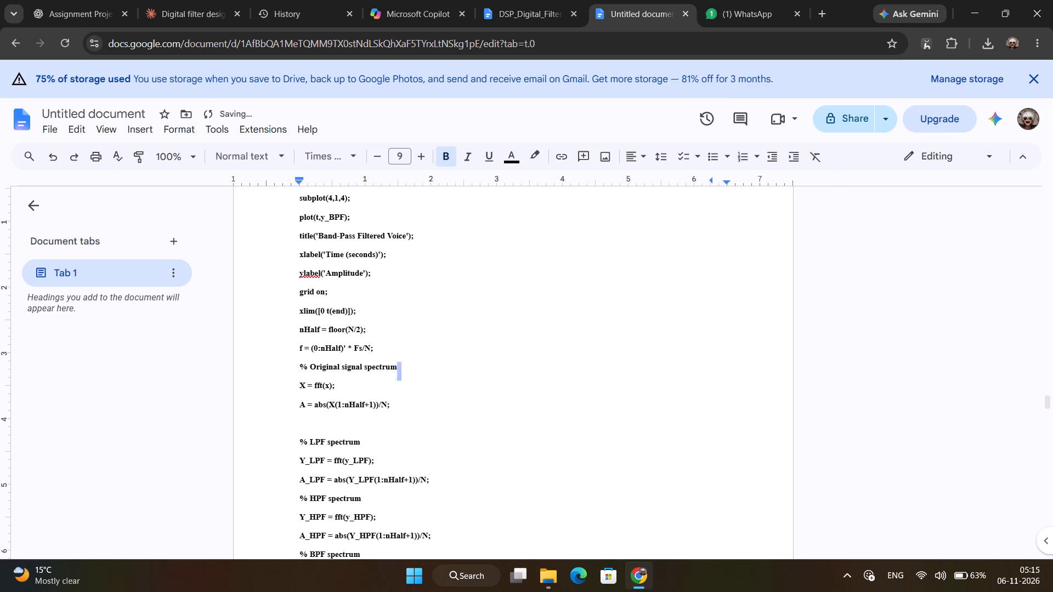
drag(380, 368, 285, 370)
key(ctrl+x)
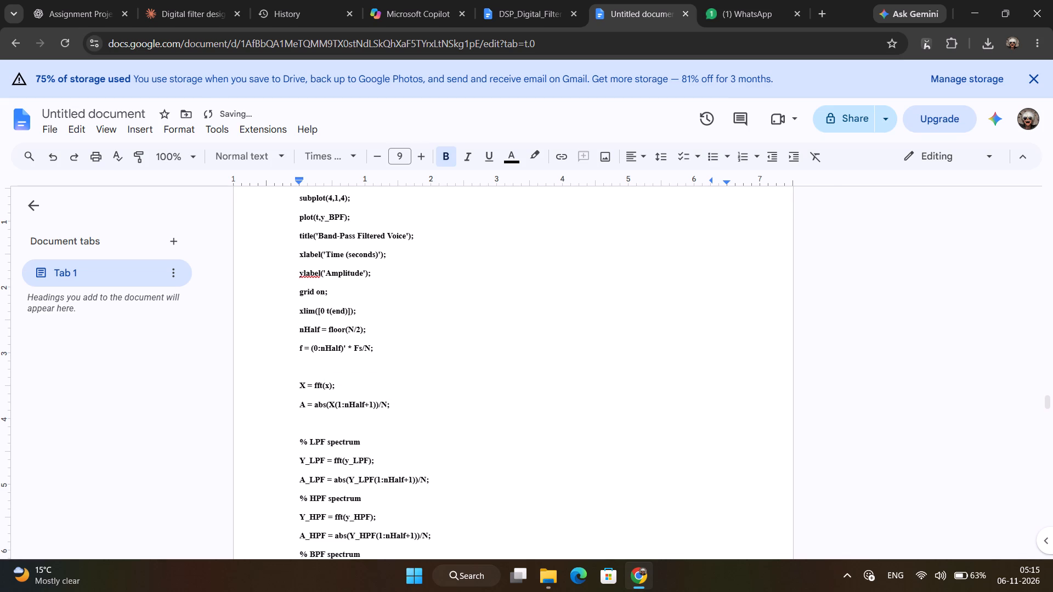
click(418, 343)
click(401, 356)
key(space)
key(space)
key(space)
key(space)
key(space)
key(space)
key(space)
key(space)
key(space)
key(space)
key(space)
key(ctrl+v)
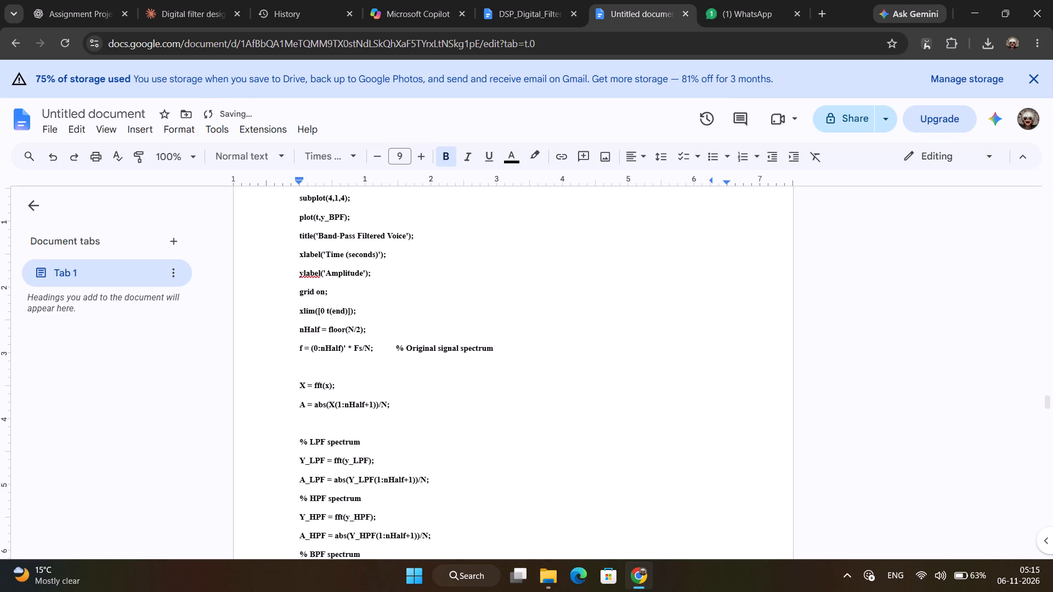
click(322, 370)
key(BackSpace)
Move "% LPF spectrum" to the end of the A = abs(X(1:nHalf+1))/N; line after 8 spaces and remove the empty line below.
scroll(322, 370, down, 1)
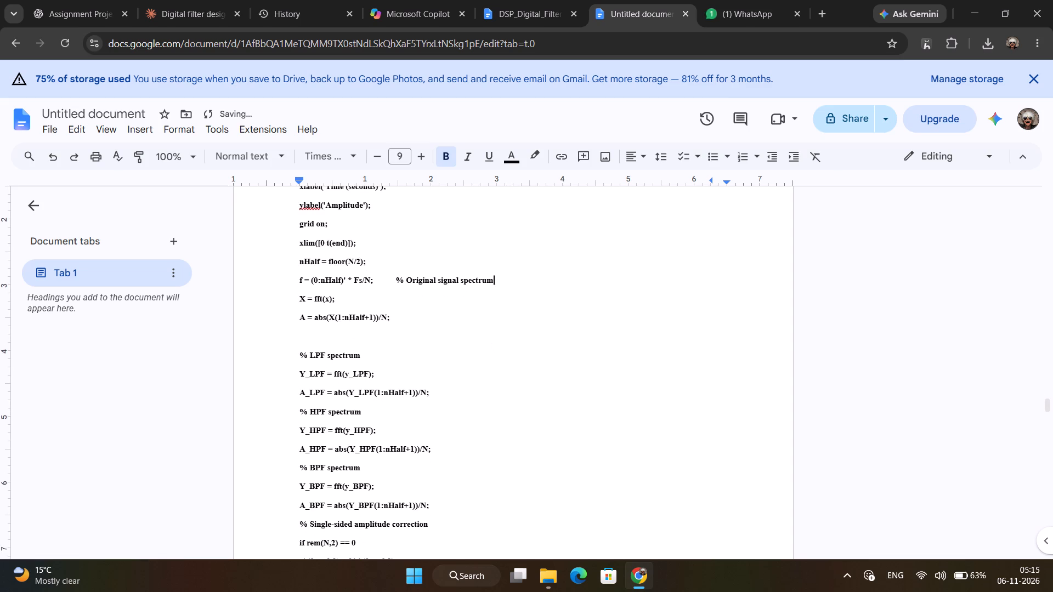
drag(377, 355, 293, 340)
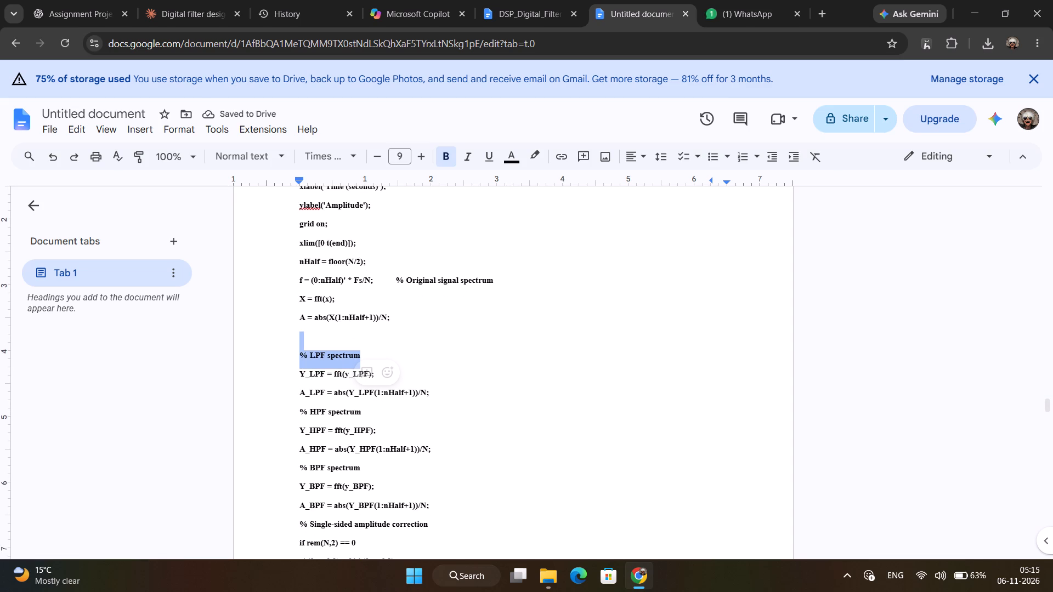
key(ctrl+x)
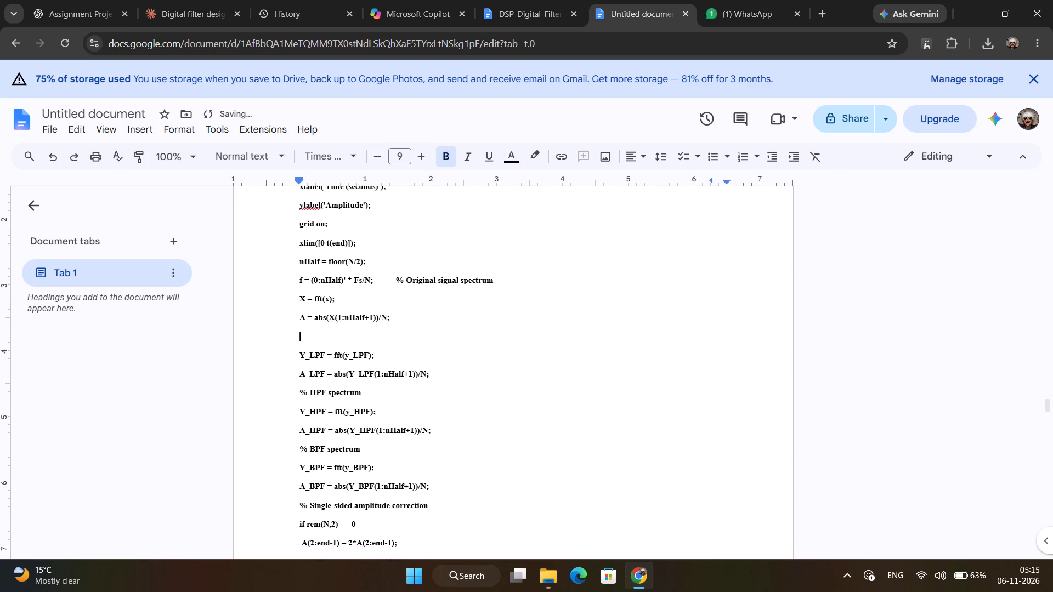
click(431, 322)
key(space)
key(space)
key(space)
key(space)
key(space)
key(space)
key(space)
key(space)
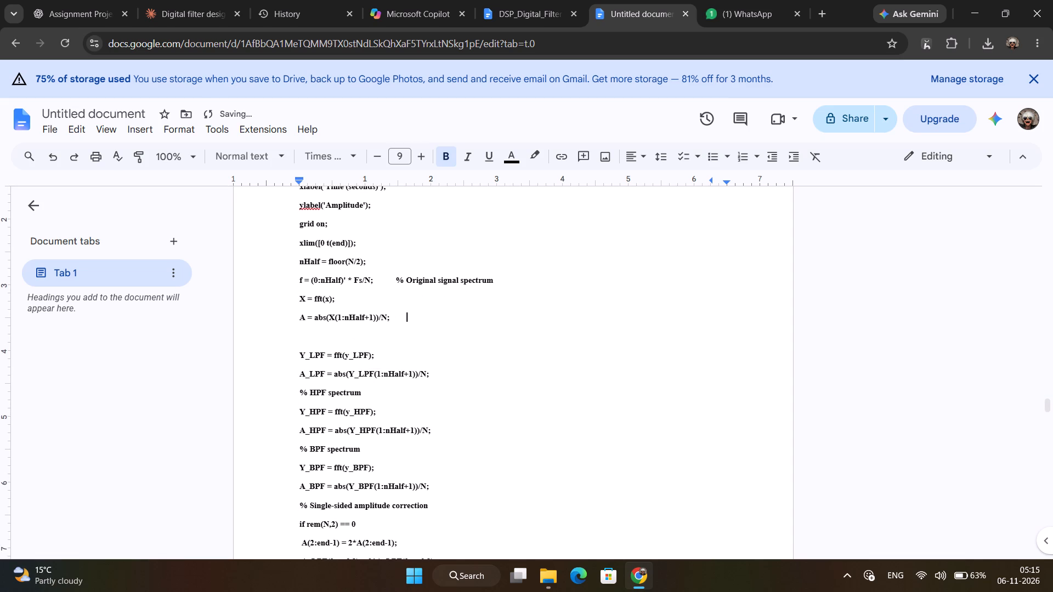
key(ctrl+v)
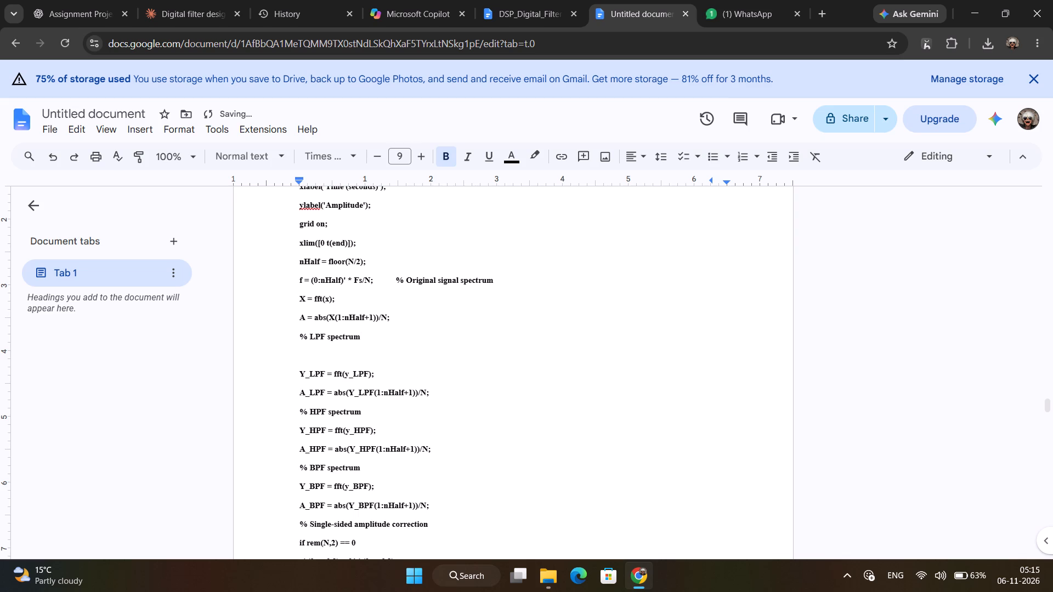
click(296, 337)
key(BackSpace)
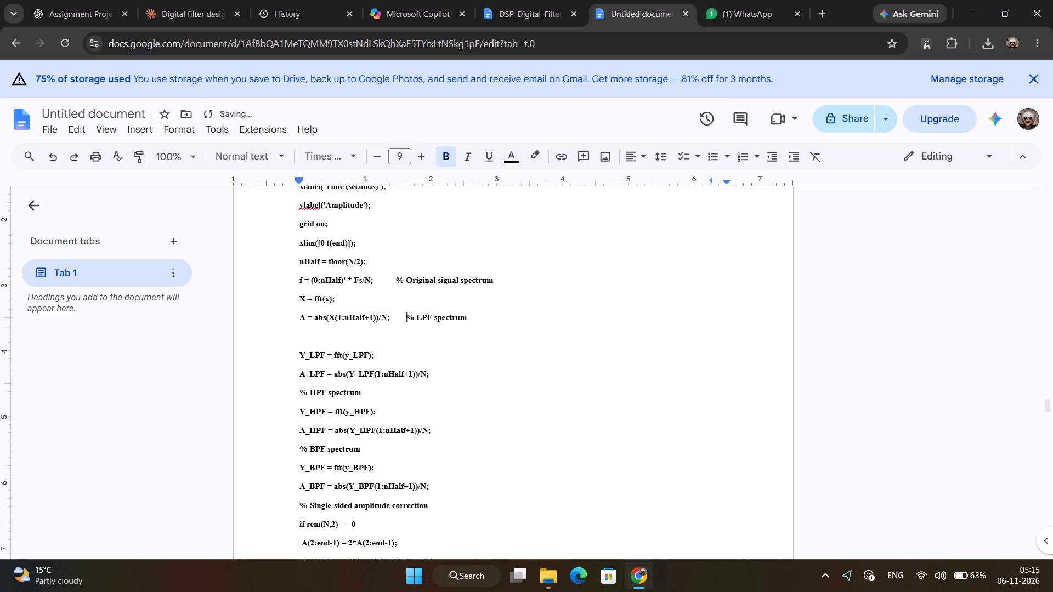
click(296, 352)
key(BackSpace)
Select the "% HPF spectrum" comment text below the A_LPF line.
scroll(296, 352, down, 1)
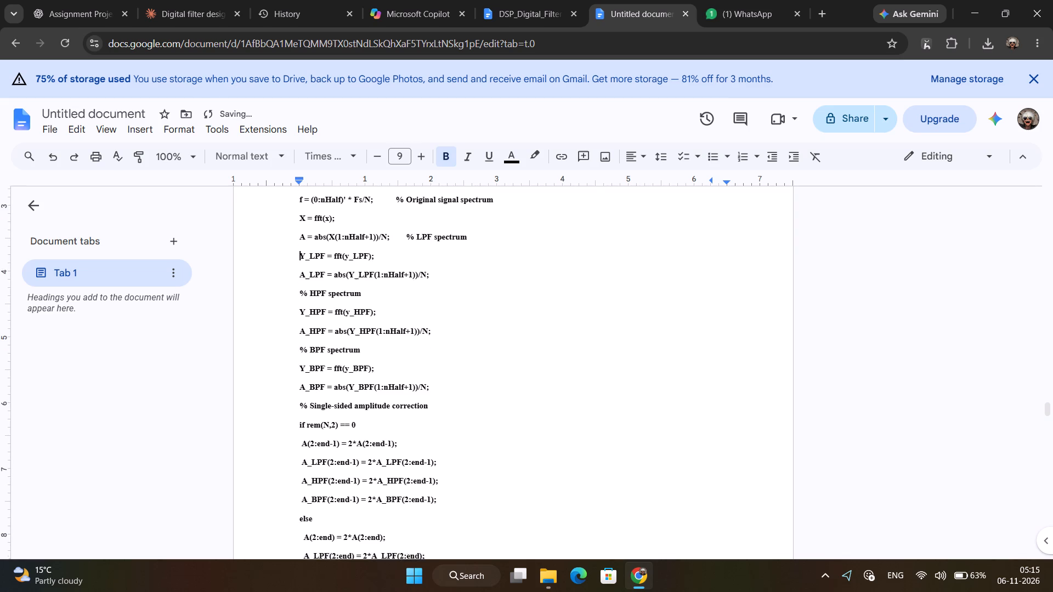
scroll(296, 352, down, 1)
drag(379, 347, 328, 346)
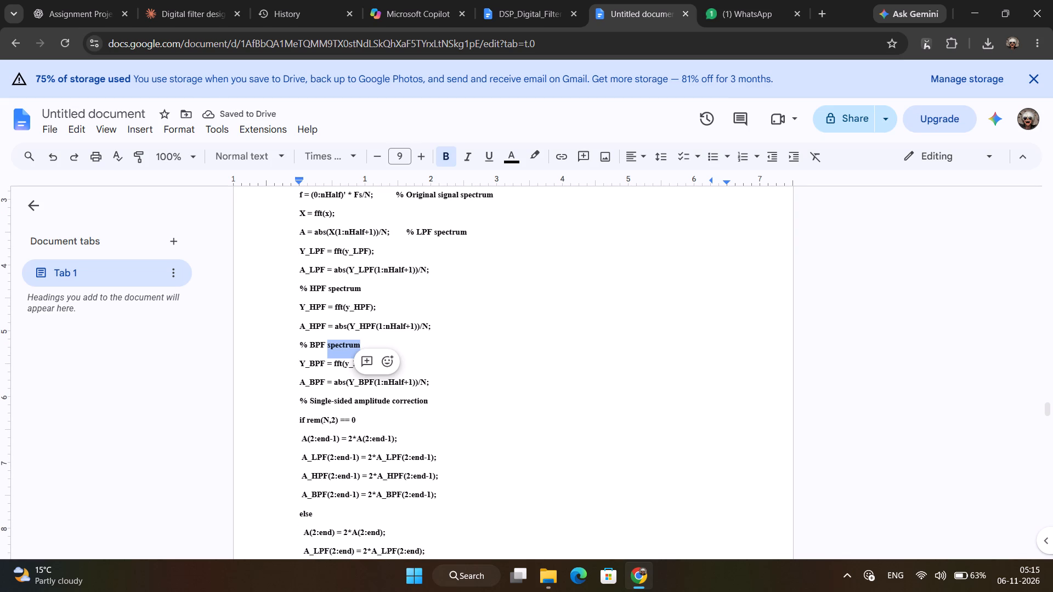
click(382, 290)
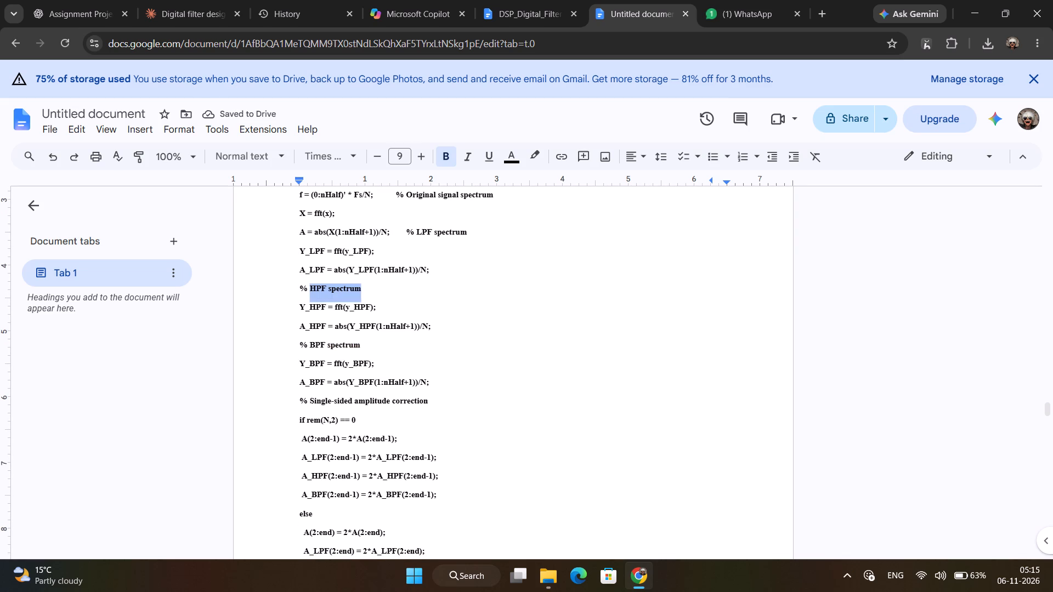
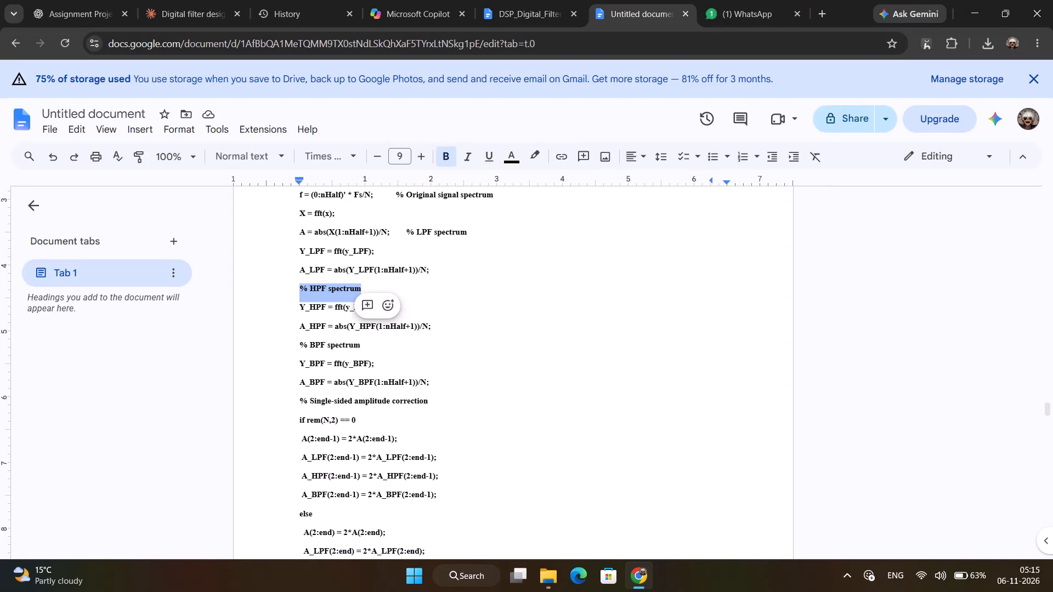
Move "% LPF spectrum" from the A = abs(X(1:nHalf+1))/N; line to the end of the Y_LPF = fft(y_LPF); line, leaving no empty line.
drag(490, 225, 415, 232)
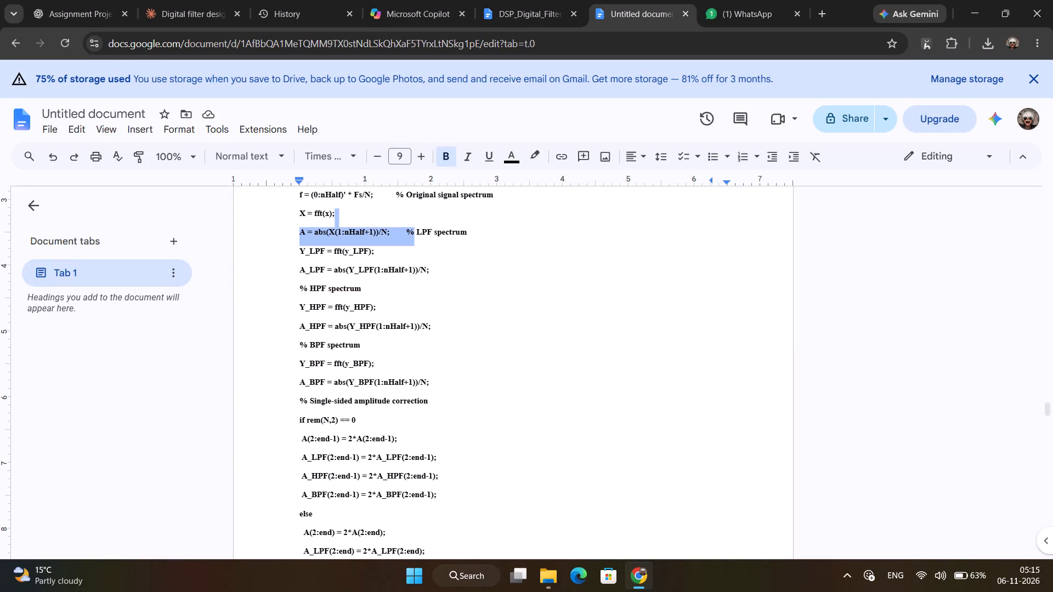
drag(415, 232, 414, 232)
click(414, 232)
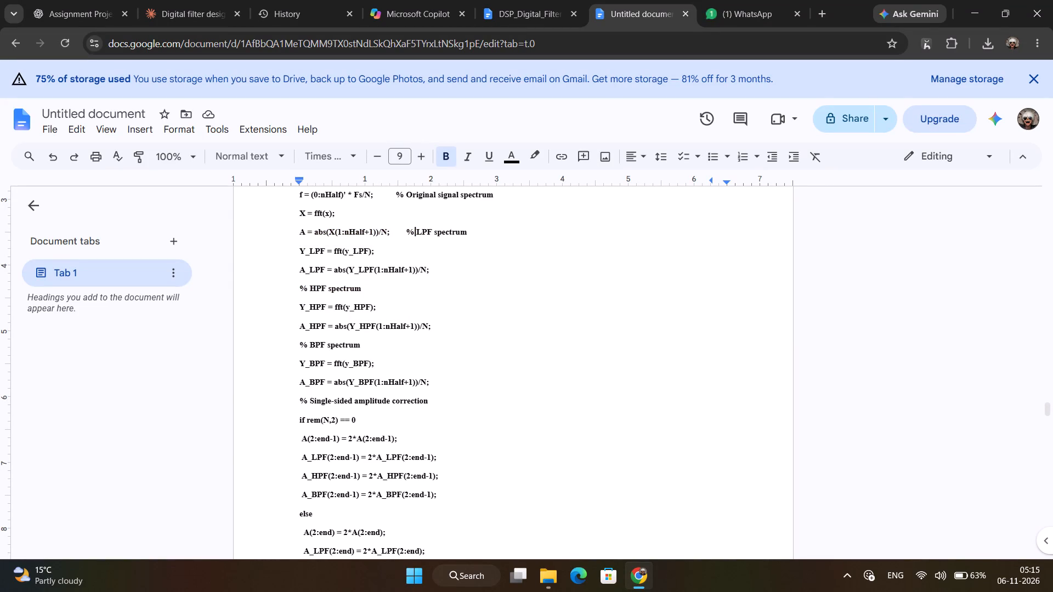
drag(401, 231, 483, 235)
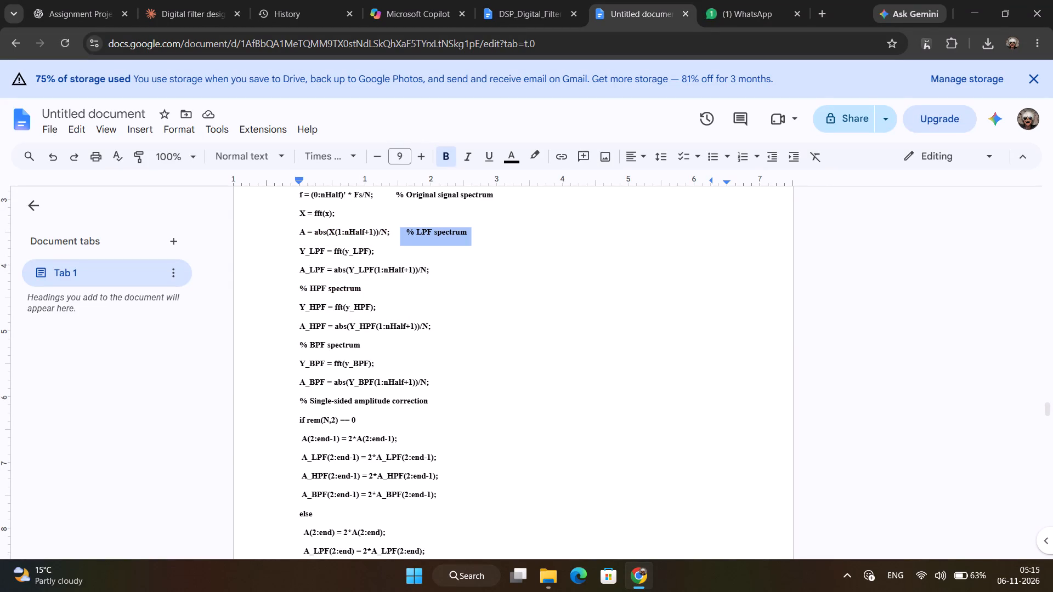
drag(483, 235, 483, 235)
key(ctrl+x)
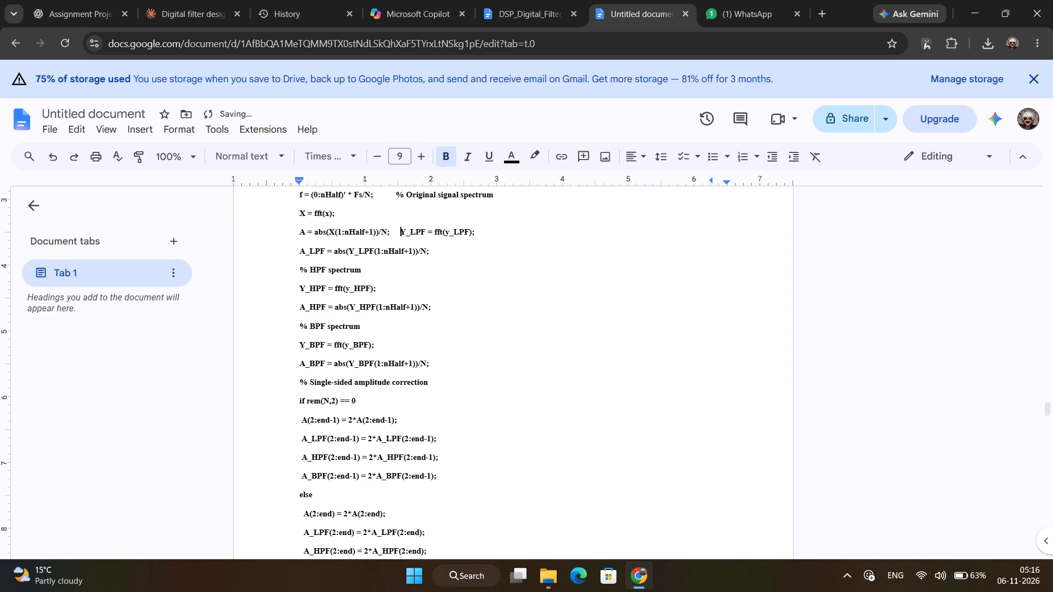
key(Return)
click(426, 258)
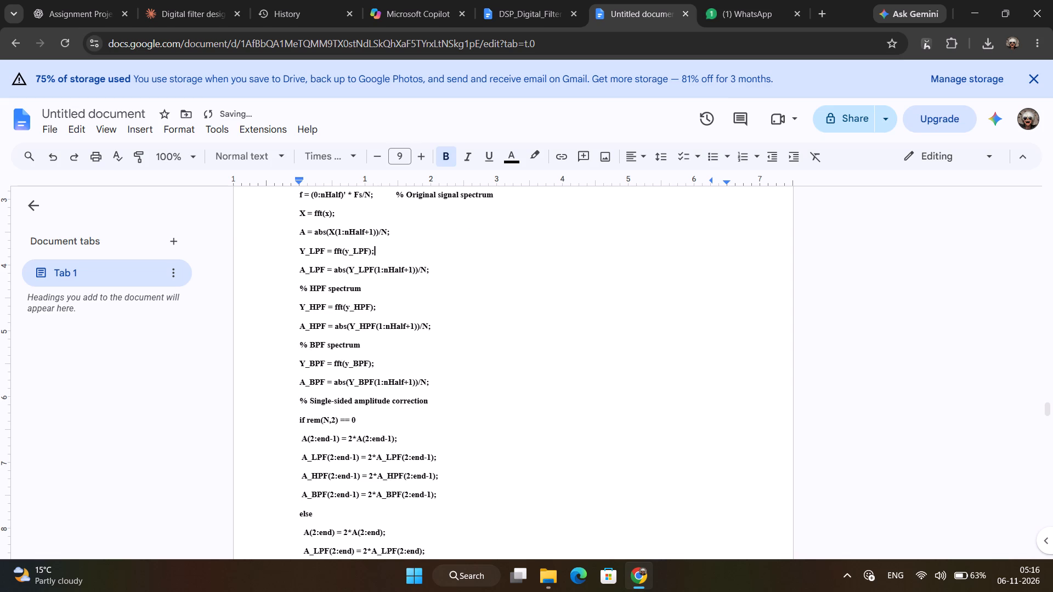
key(space)
key(ctrl+v)
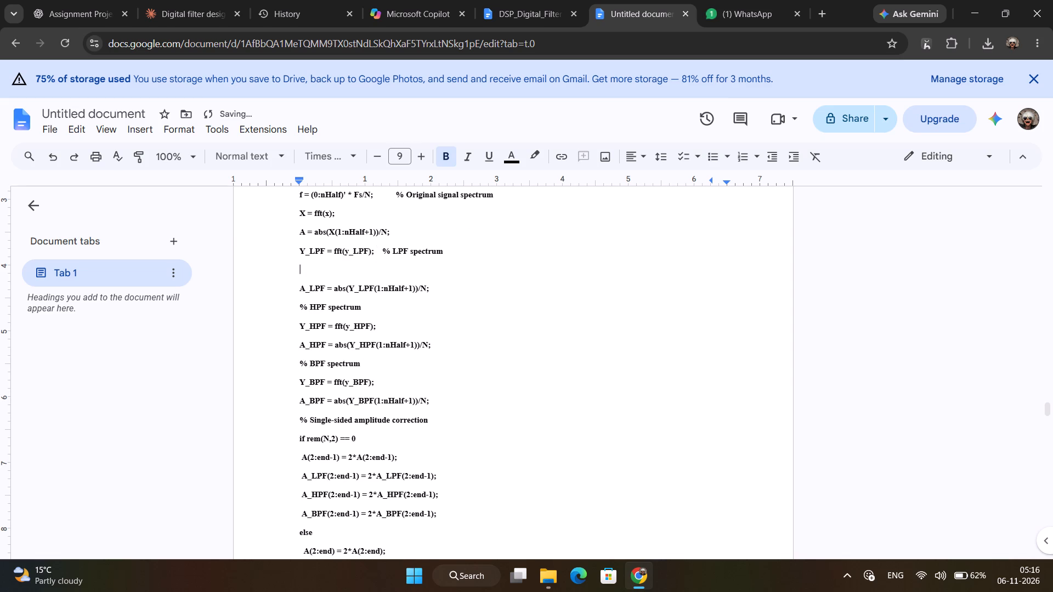
key(BackSpace)
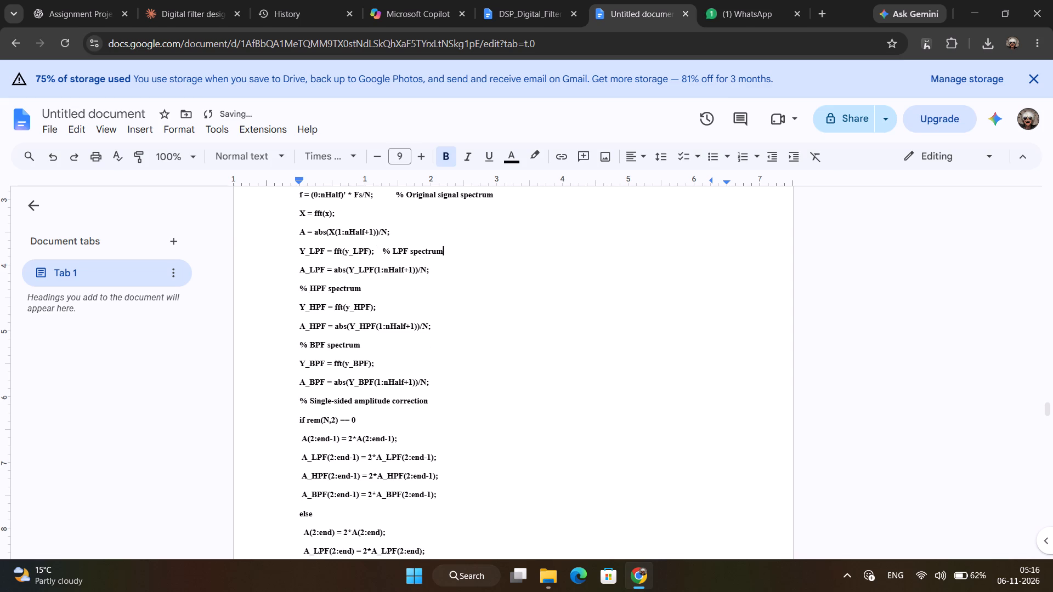
Move "% HPF spectrum" to the end of the Y_HPF = fft(y_HPF); line after 4 spaces and remove the emptied line.
drag(366, 285, 296, 289)
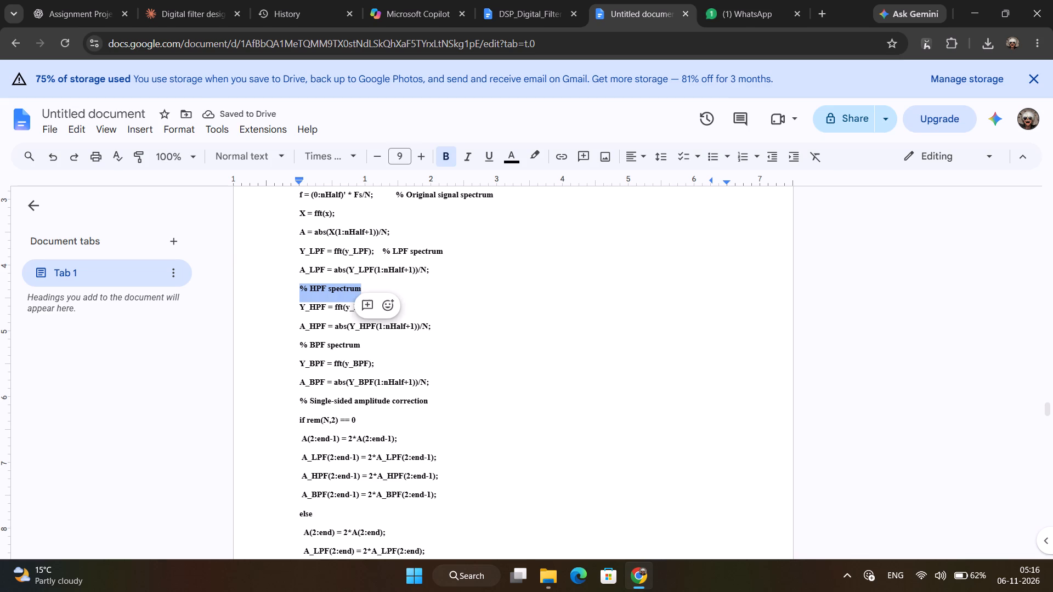
key(ctrl+x)
key(BackSpace)
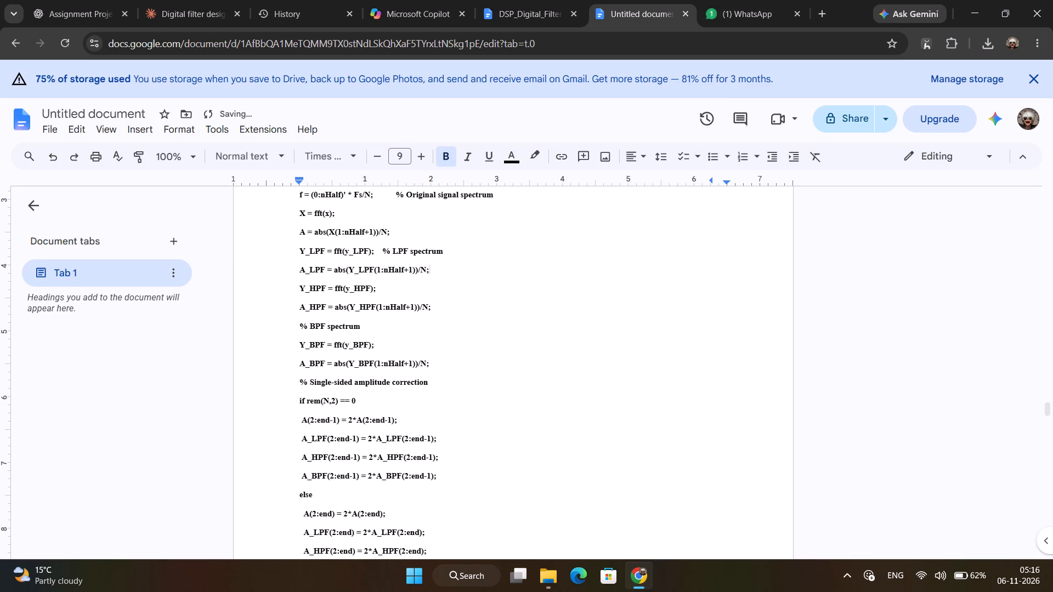
click(406, 287)
key(space)
key(ctrl+v)
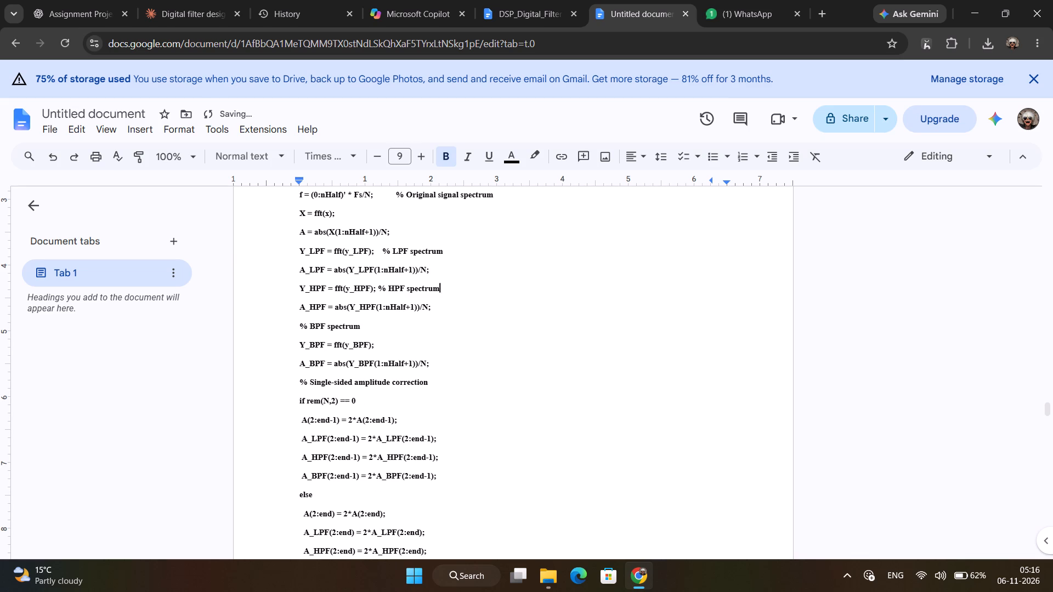
click(380, 292)
key(space)
key(space)
key(space)
Move "% BPF spectrum" to the end of the Y_BPF = fft(y_BPF); line after 8 spaces and remove the emptied line.
drag(370, 329, 330, 322)
drag(330, 322, 295, 334)
key(ctrl+x)
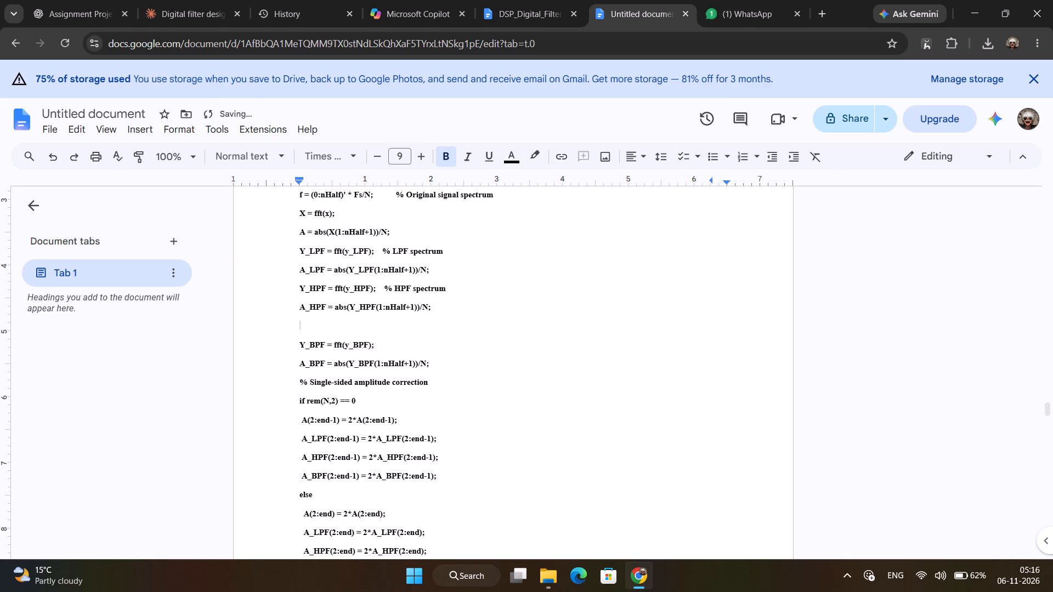
click(295, 341)
key(BackSpace)
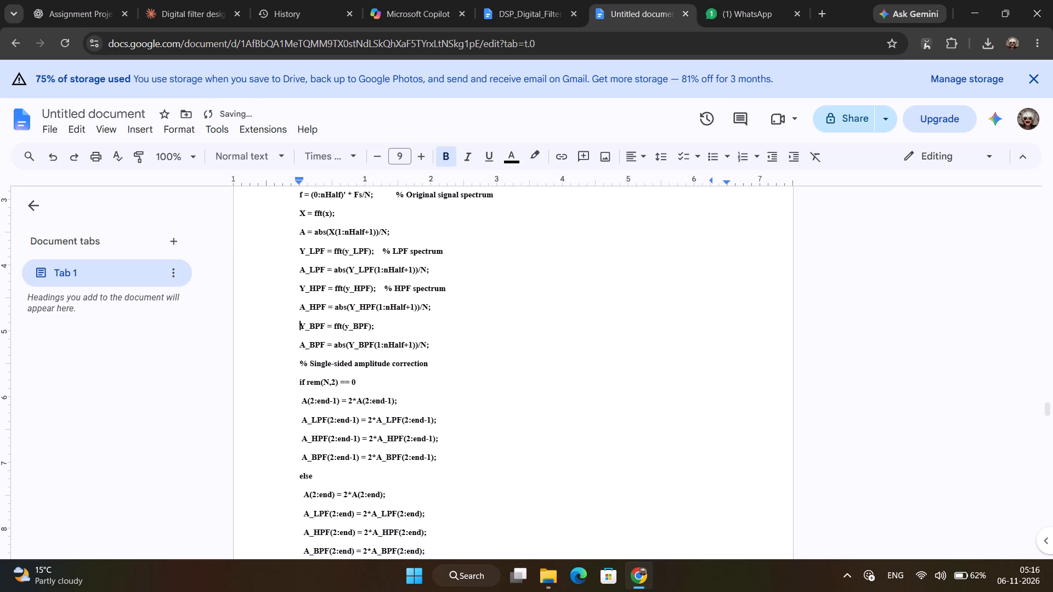
click(404, 328)
key(space)
key(space)
key(space)
key(space)
key(space)
key(space)
key(space)
key(space)
key(ctrl+v)
Move "% Single-sided amplitude correction" to the end of the if rem(N,2) == 0 line after 13 spaces and remove the emptied line.
scroll(404, 328, down, 1)
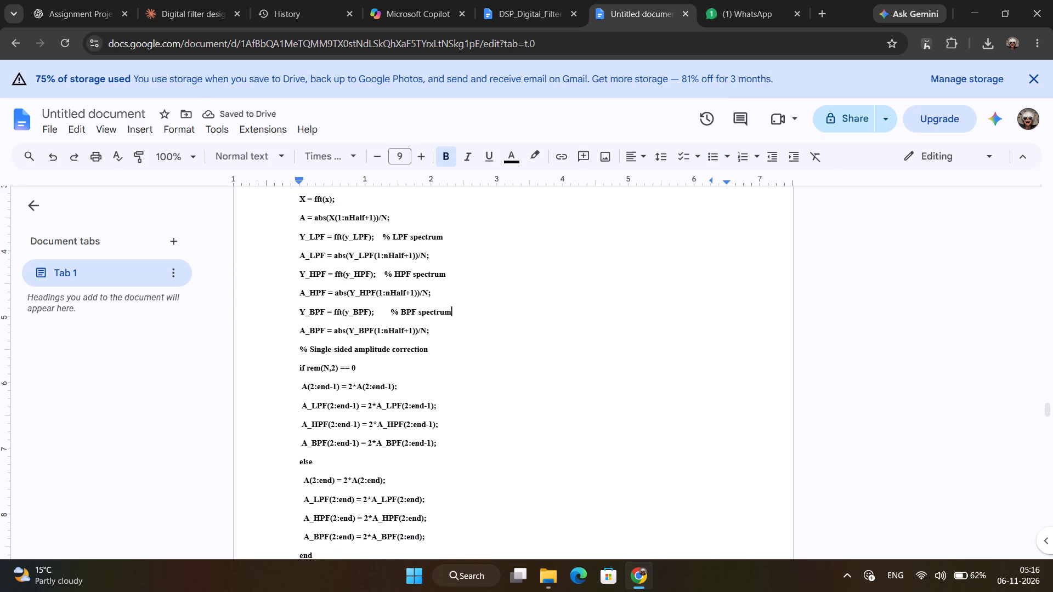
drag(430, 355, 311, 361)
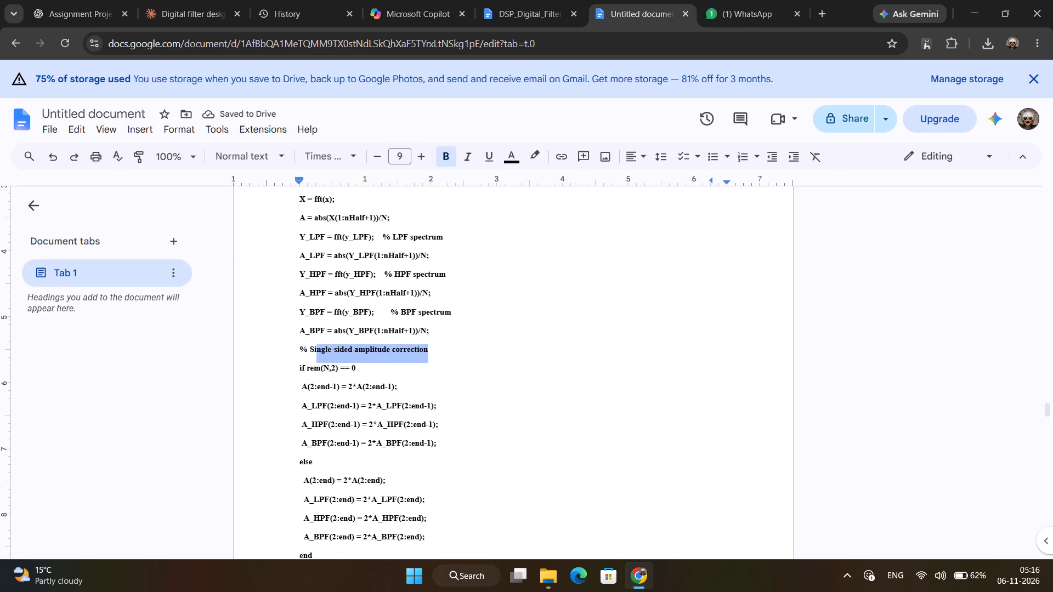
drag(311, 361, 289, 359)
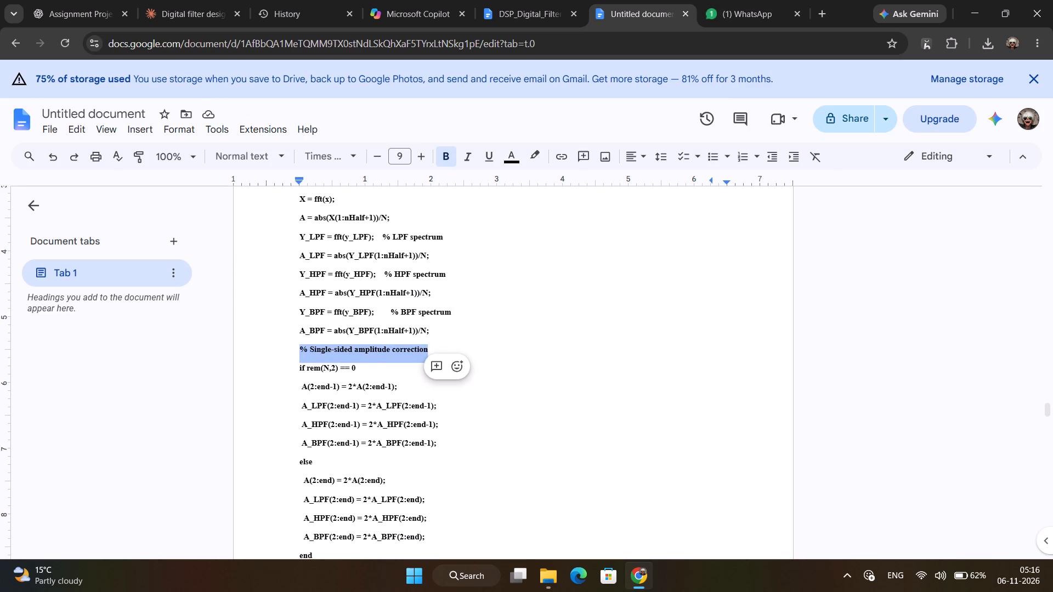
key(ctrl+x)
click(298, 368)
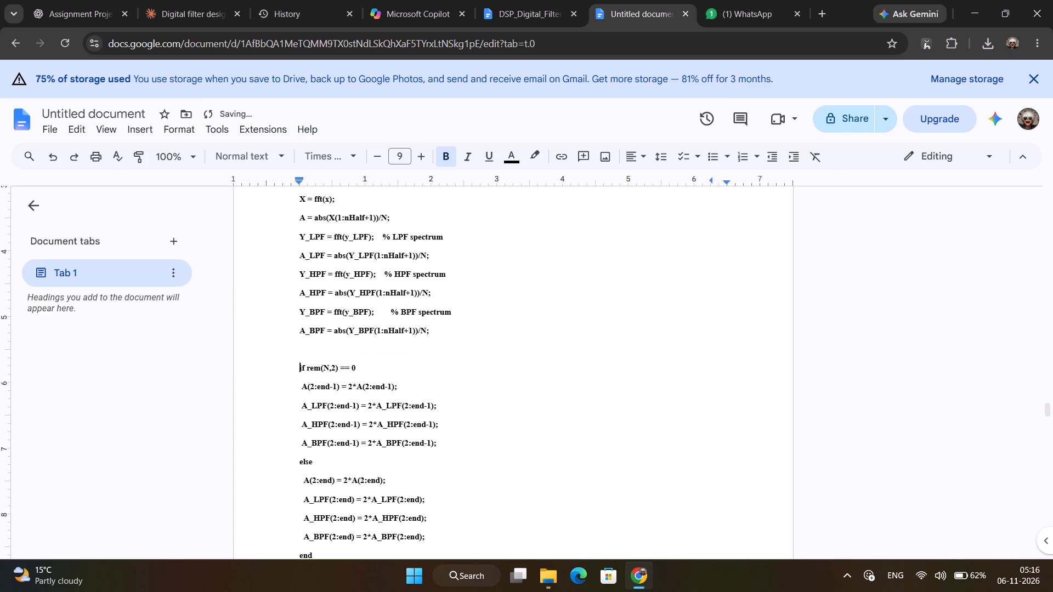
key(BackSpace)
click(399, 352)
key(space)
key(space)
key(space)
key(space)
key(space)
key(space)
key(space)
key(space)
key(space)
key(space)
key(space)
key(space)
key(space)
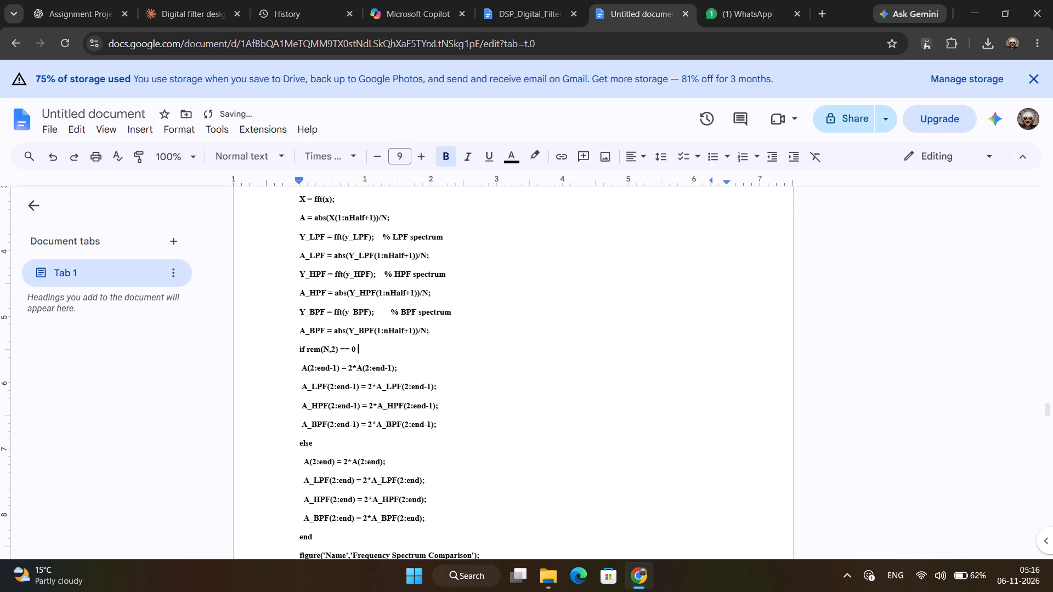
key(ctrl+v)
Delete the blank line above subplot(4,1,2); in the frequency spectrum plotting code.
scroll(399, 352, down, 3)
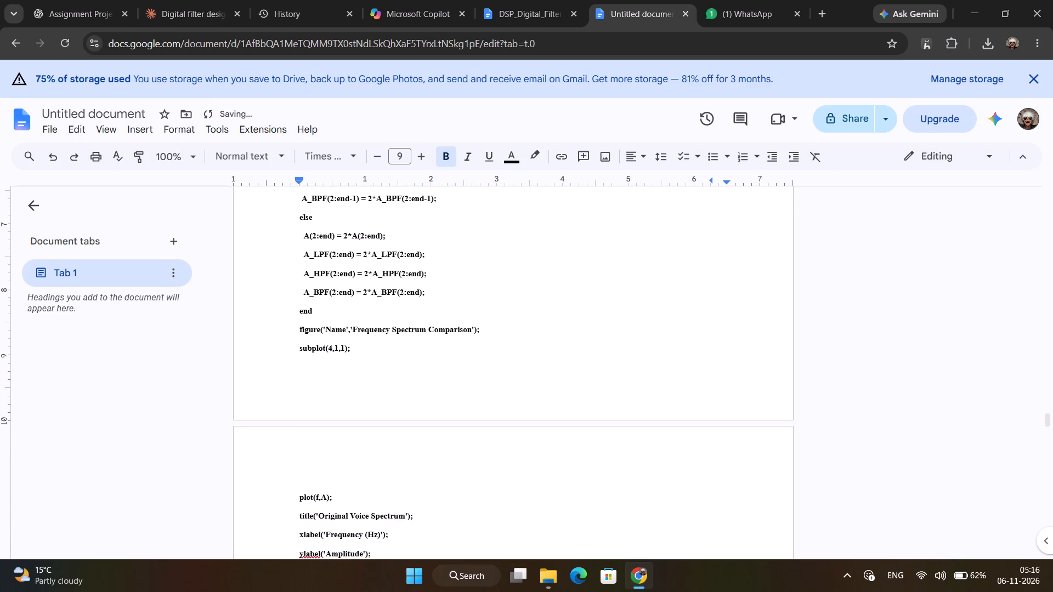
scroll(399, 352, down, 3)
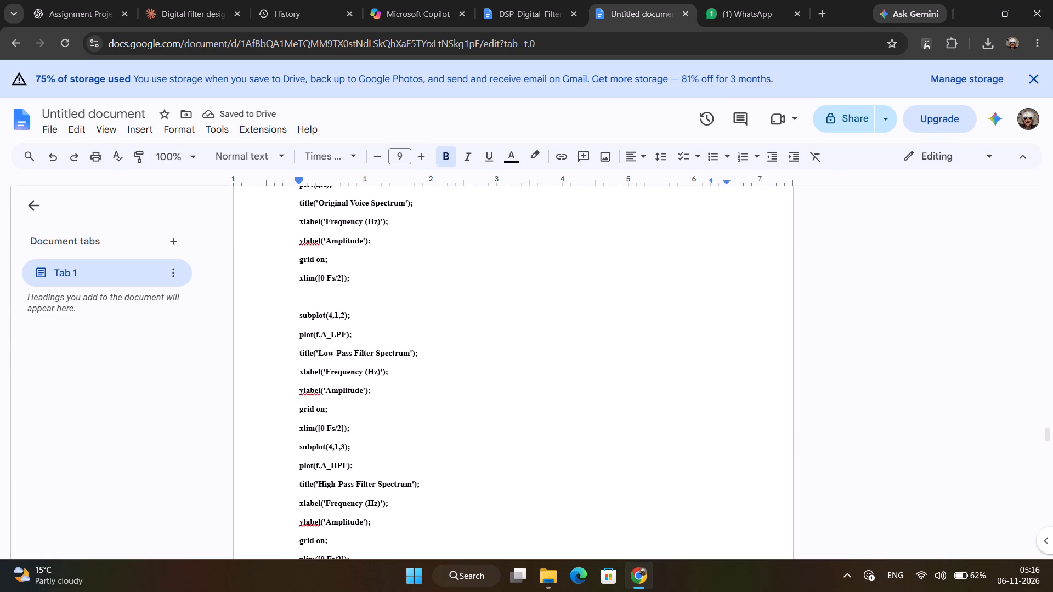
click(297, 319)
key(BackSpace)
Check the remaining MATLAB code down to its last line for leftover blank lines, headings and standalone comments.
scroll(297, 319, down, 1)
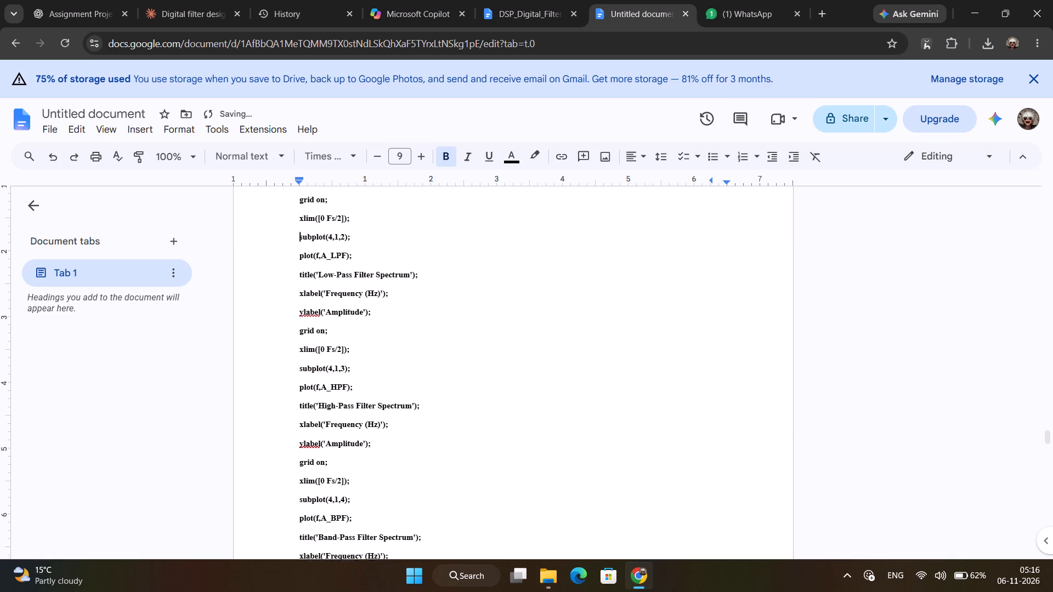
scroll(297, 319, down, 5)
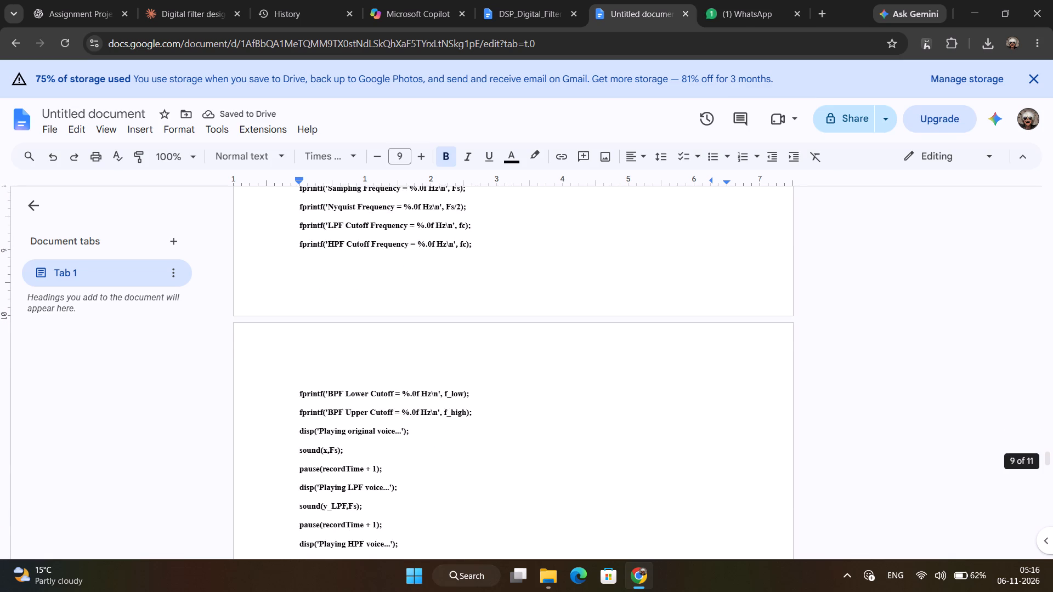
scroll(297, 319, down, 4)
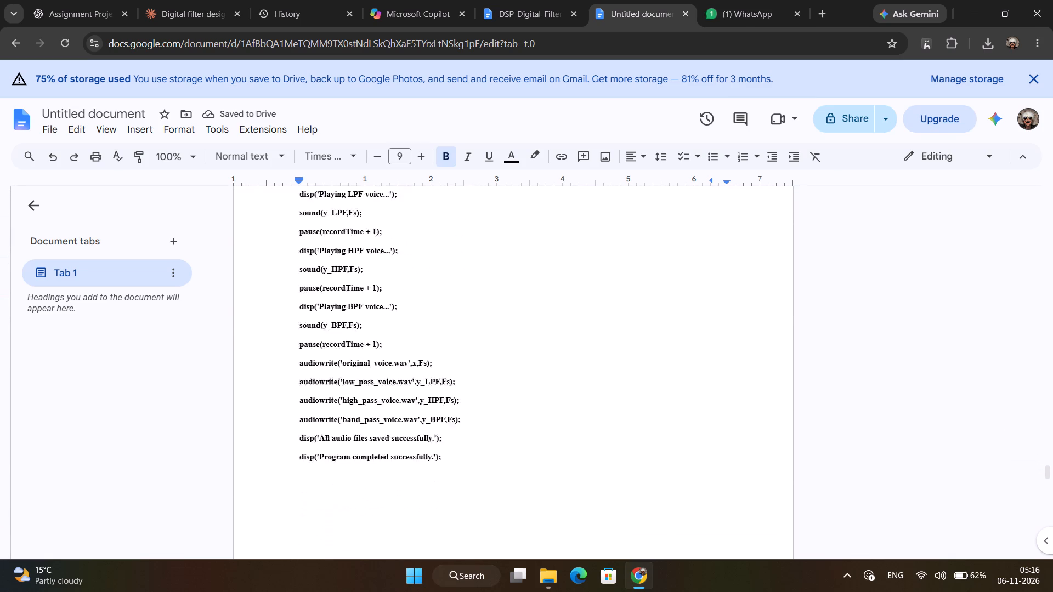
scroll(297, 319, down, 4)
Change the font of the entire MATLAB code, from clc; to disp('Program completed successfully.');, to Arial.
scroll(297, 319, up, 11)
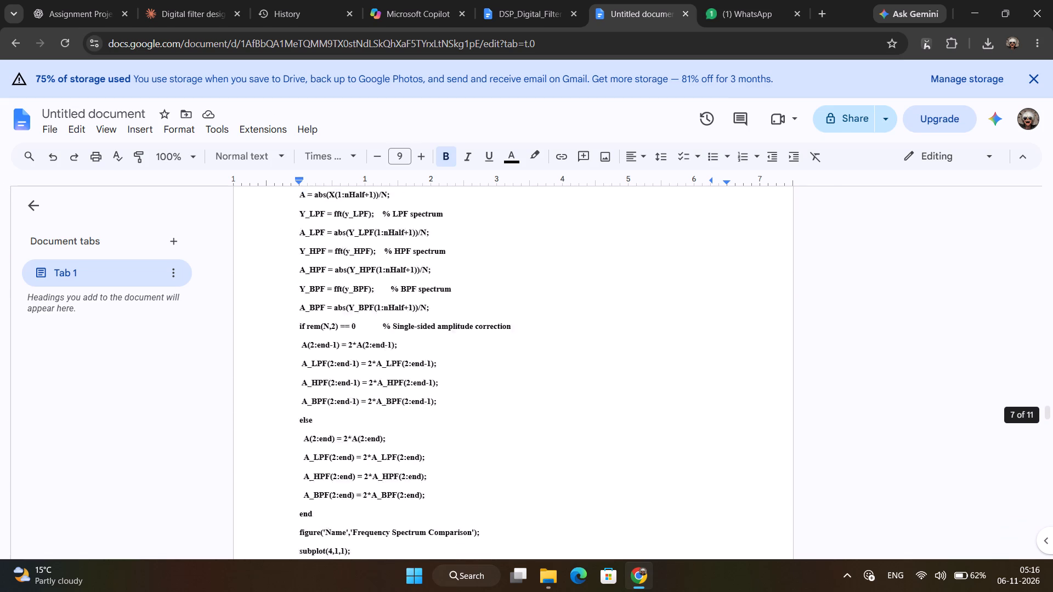
scroll(297, 319, up, 10)
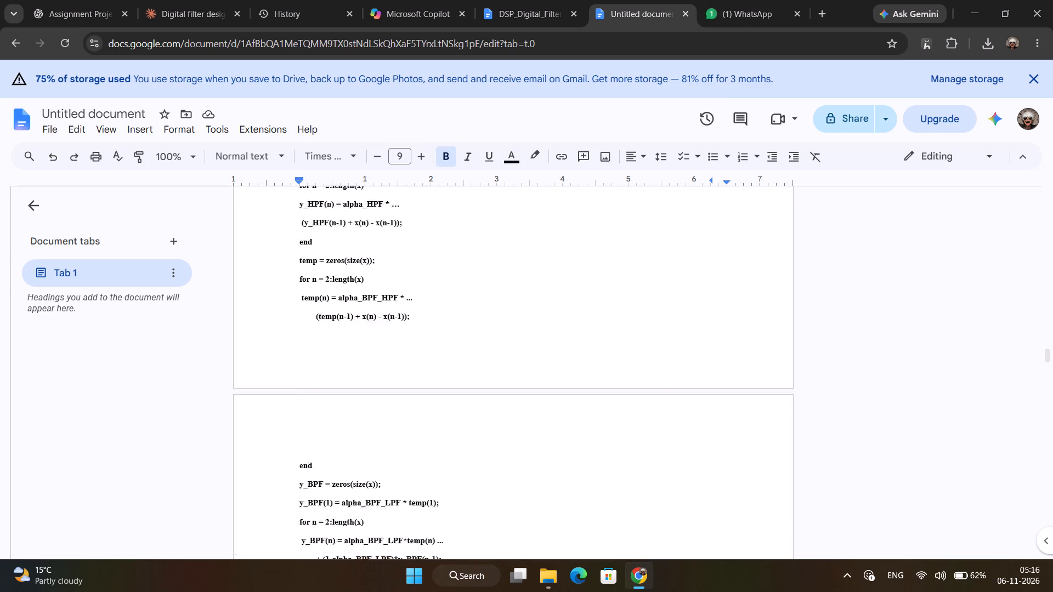
scroll(297, 319, up, 9)
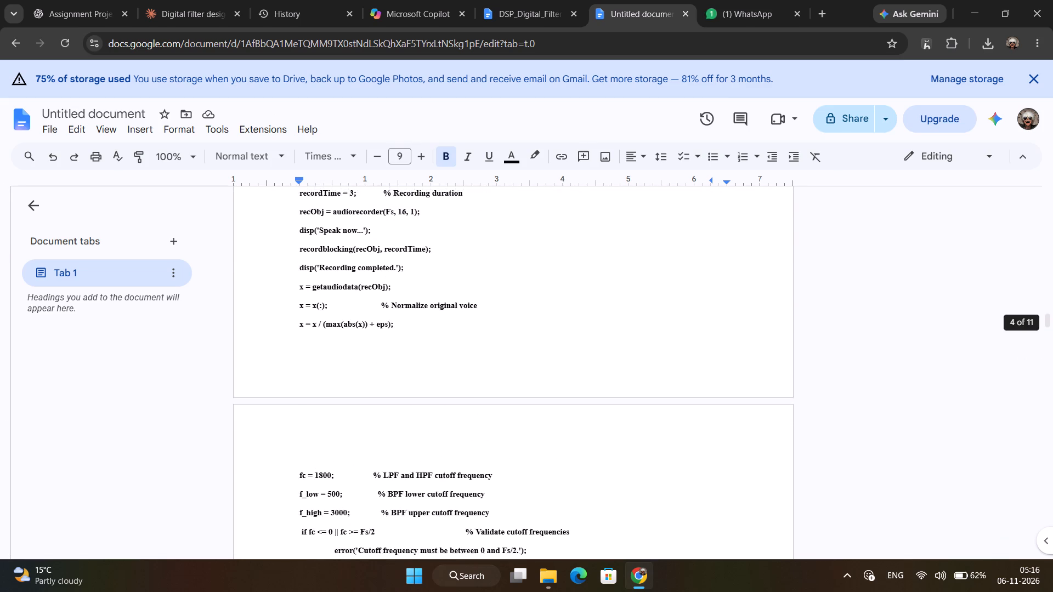
scroll(297, 319, up, 3)
scroll(297, 319, down, 2)
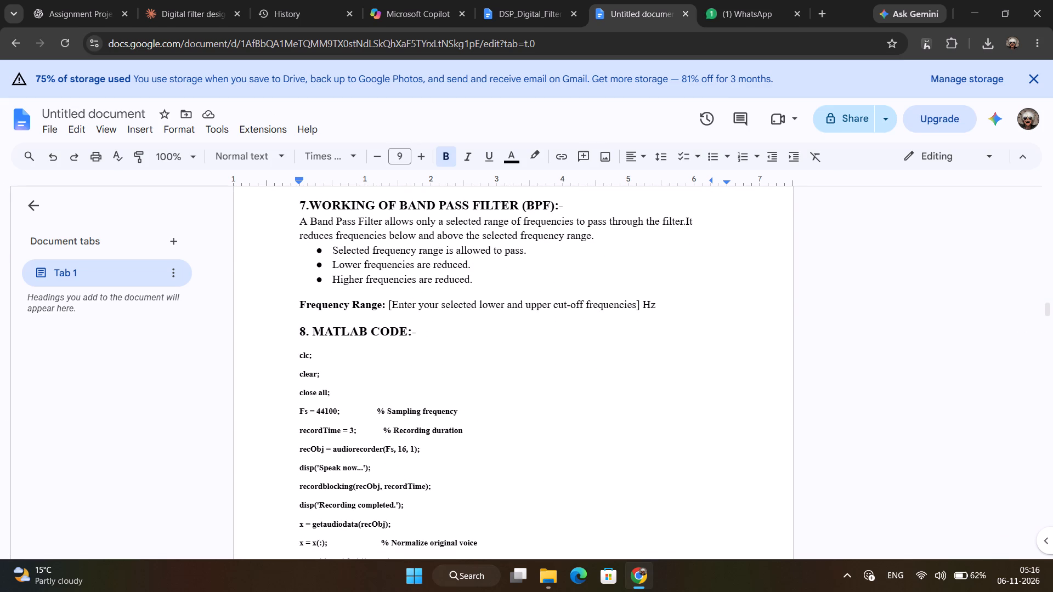
drag(296, 357, 454, 591)
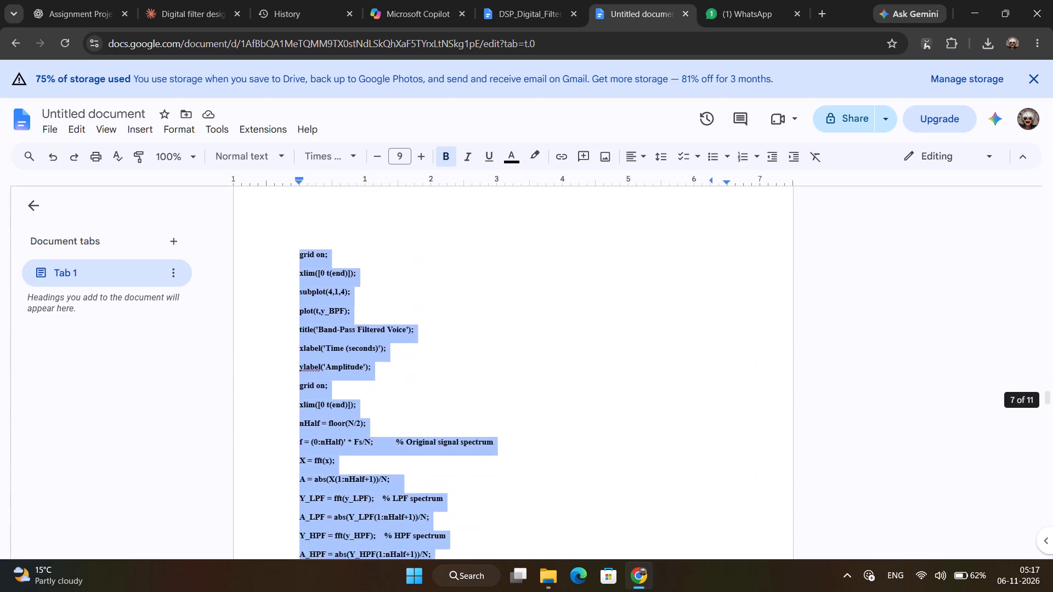
drag(454, 591, 454, 566)
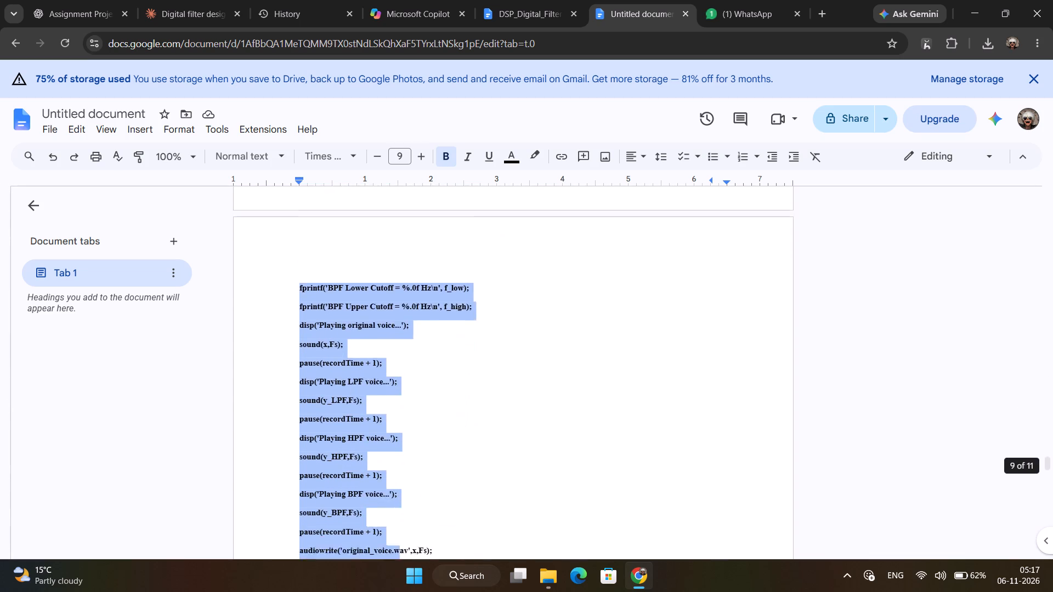
drag(454, 566, 460, 326)
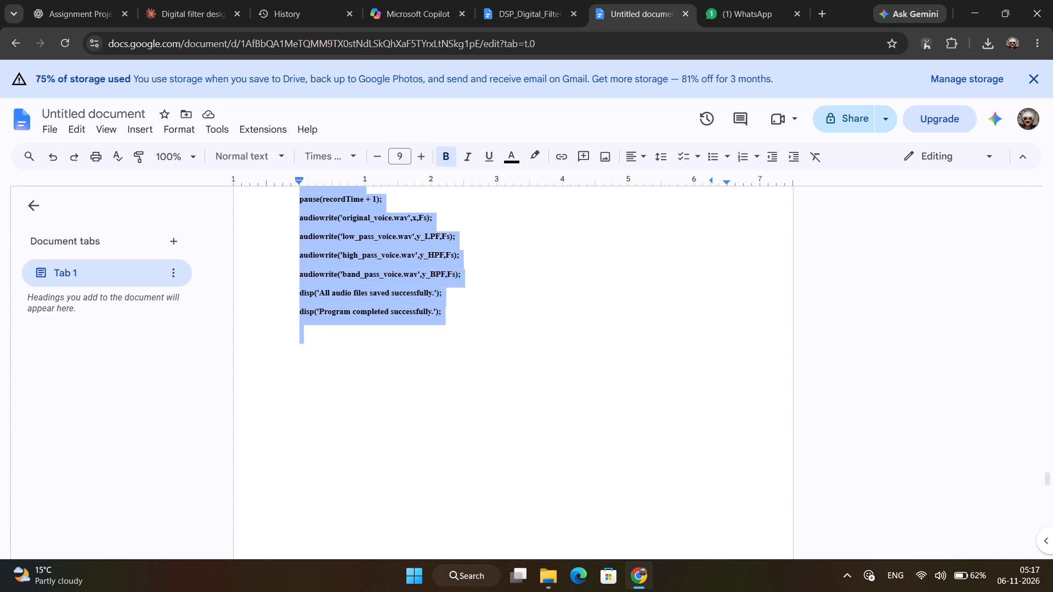
drag(460, 326, 453, 310)
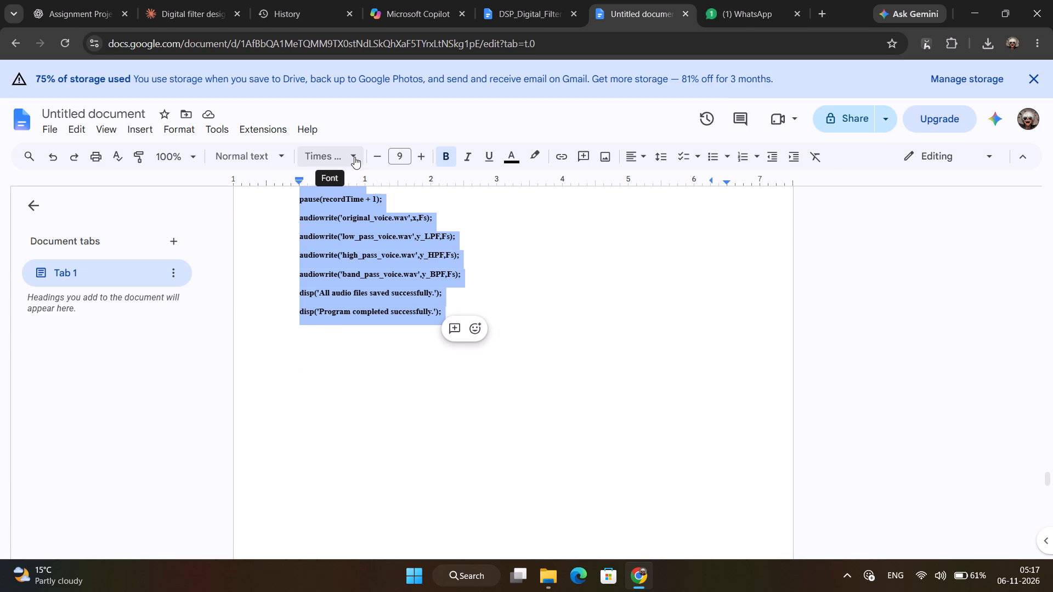
click(354, 157)
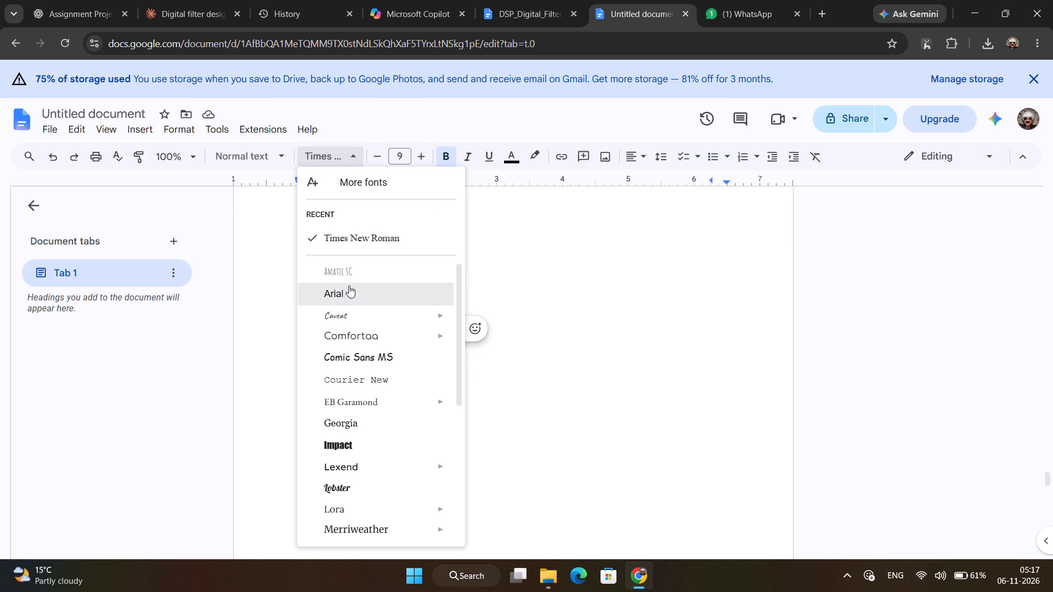
click(343, 287)
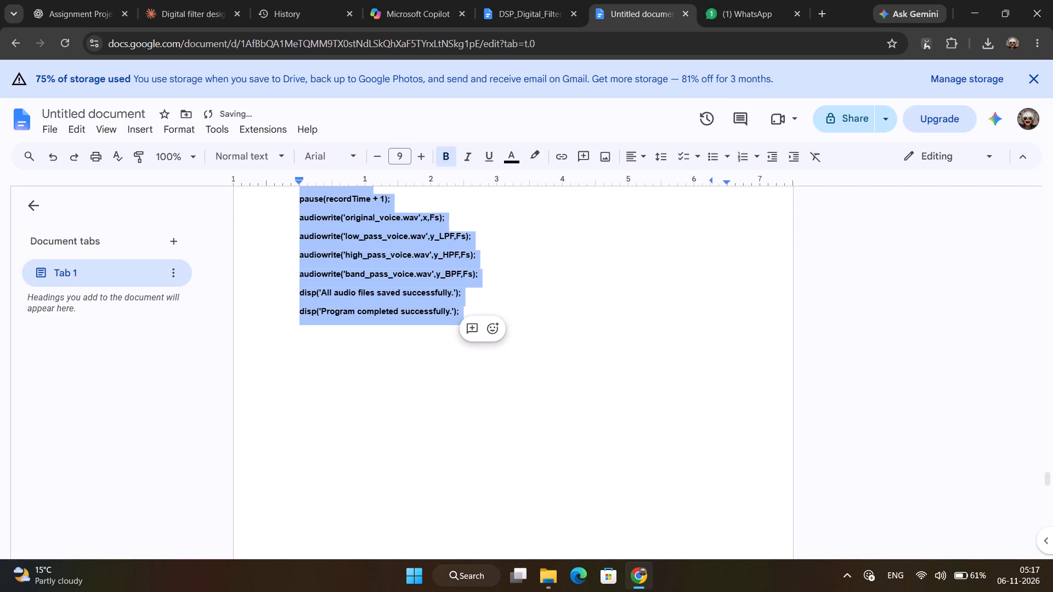
click(341, 345)
Review the reformatted MATLAB code across its pages for consistent font and layout.
scroll(341, 345, up, 3)
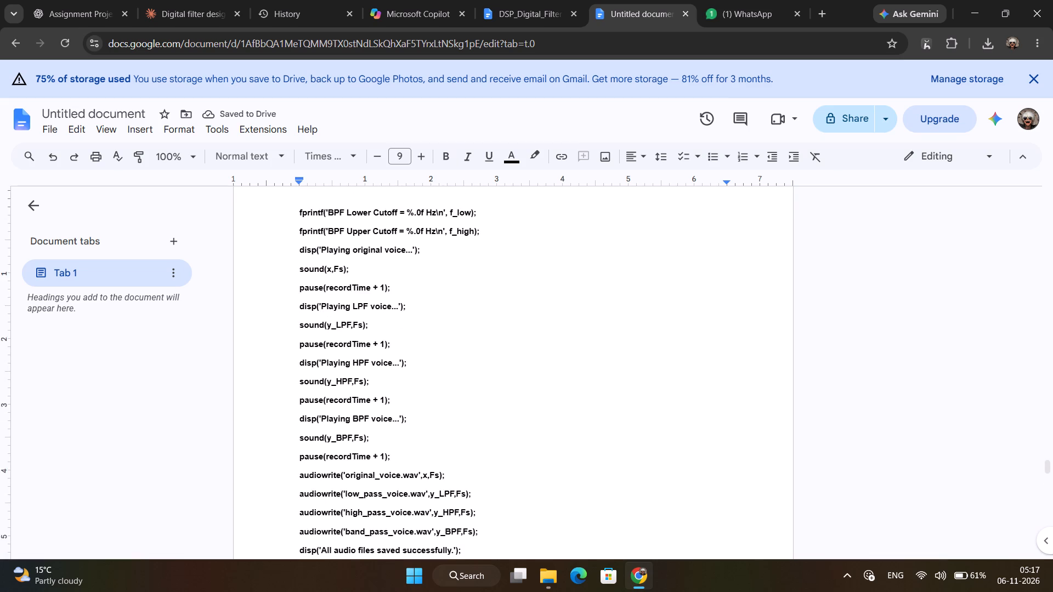
scroll(341, 345, up, 16)
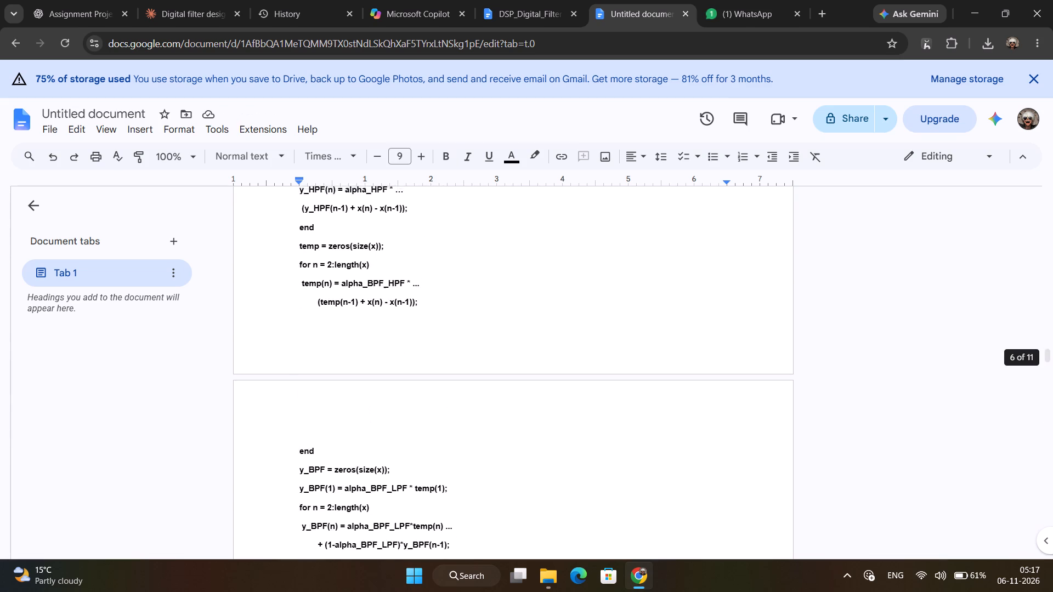
scroll(341, 345, up, 2)
scroll(341, 345, down, 3)
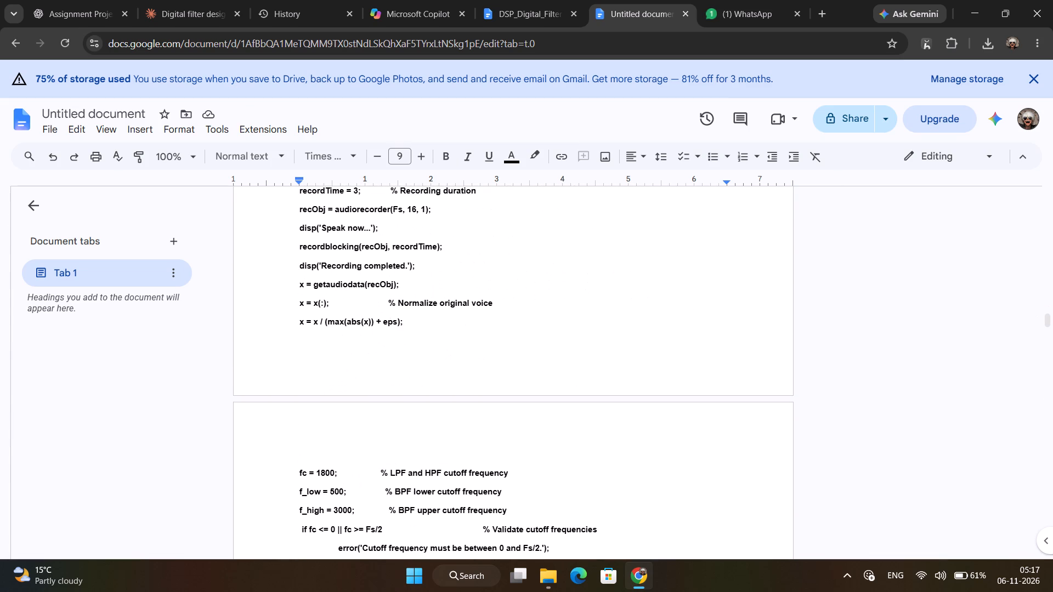
scroll(341, 345, down, 5)
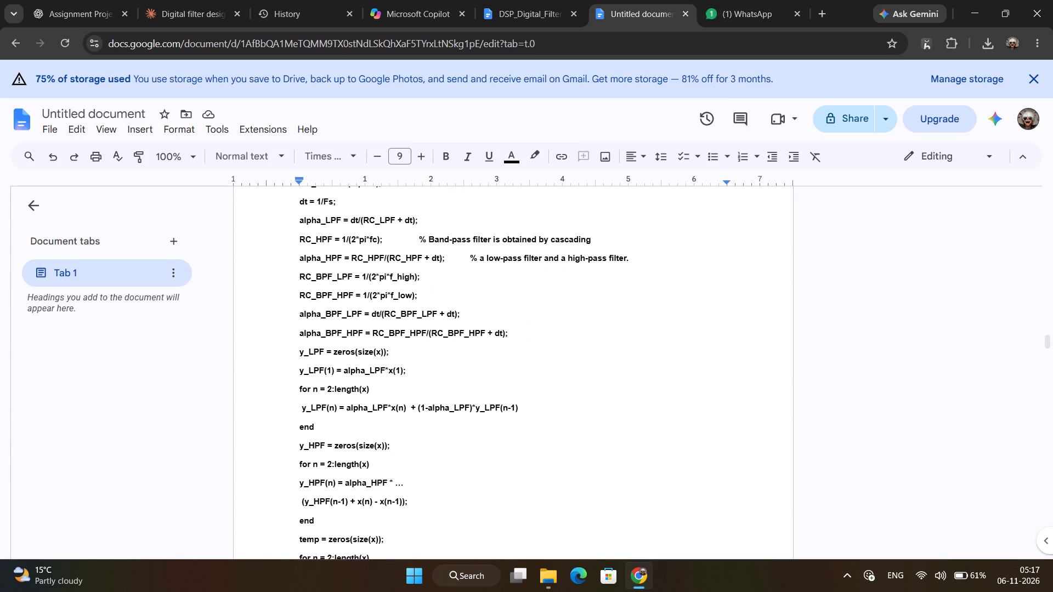
scroll(341, 345, down, 2)
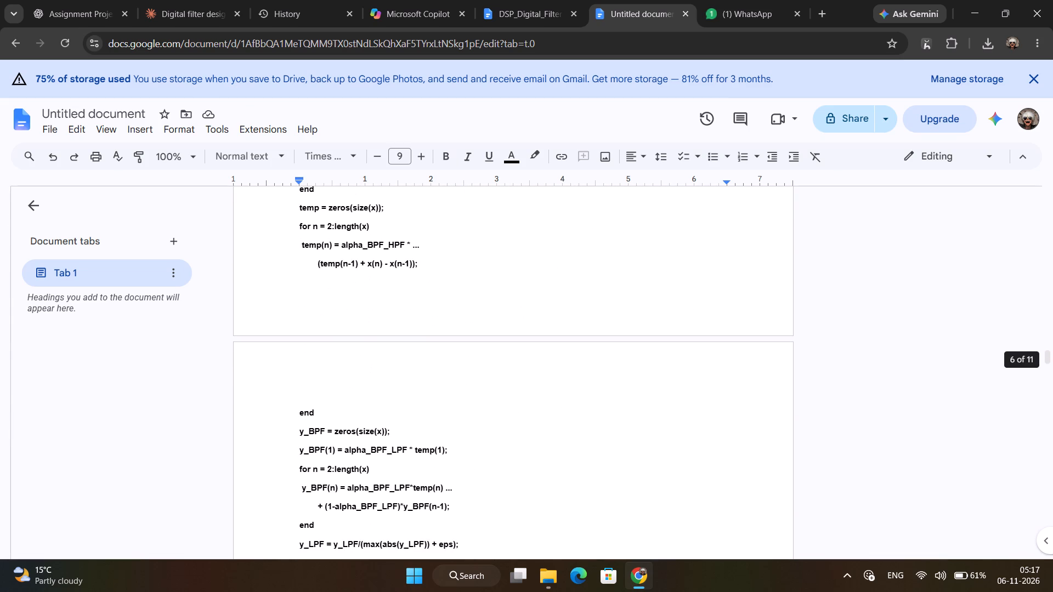
scroll(399, 244, down, 2)
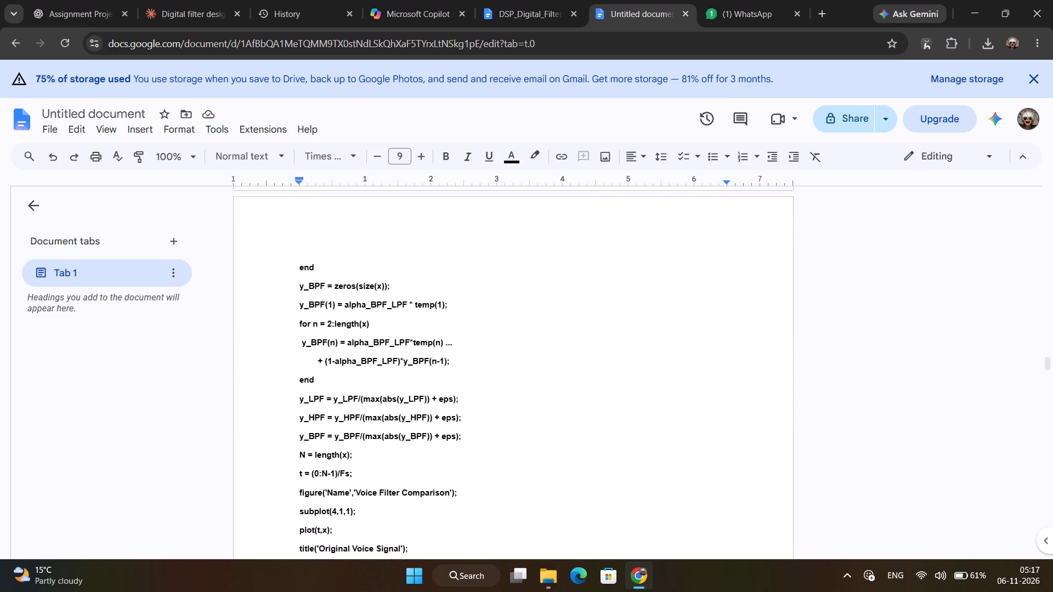
scroll(399, 244, down, 11)
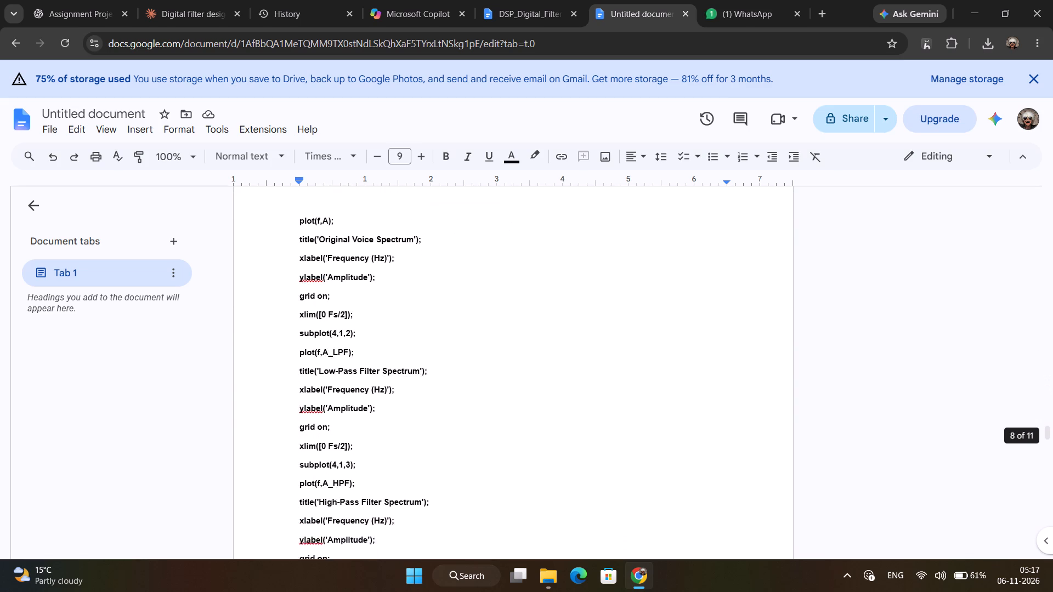
scroll(399, 244, down, 10)
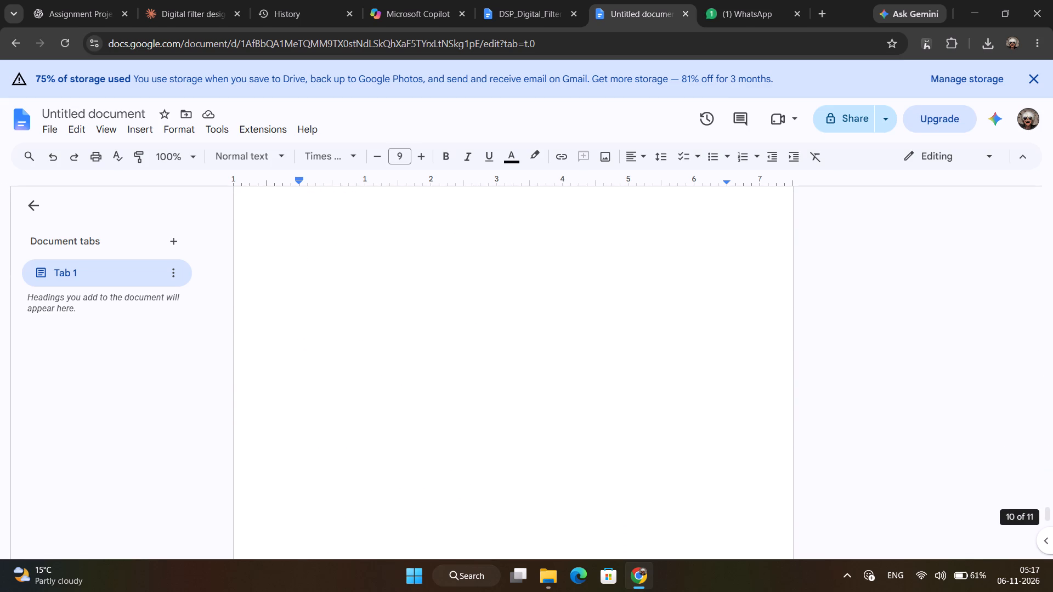
Copy "9. RESULT" from the contents list and paste it as a heading below the last line of MATLAB code.
scroll(399, 244, up, 6)
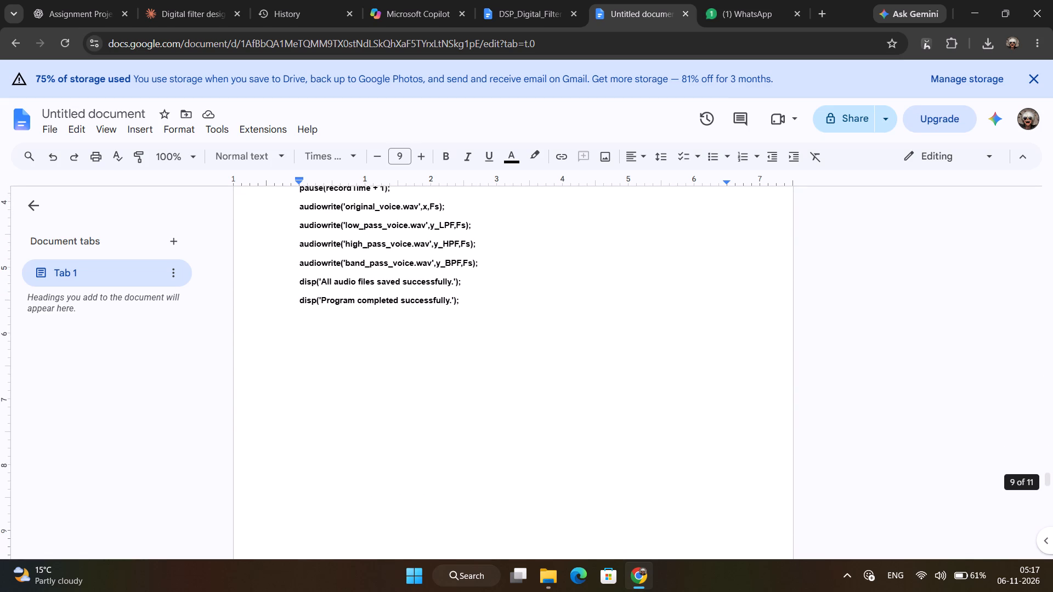
scroll(399, 244, up, 1)
scroll(388, 355, up, 20)
scroll(388, 355, up, 8)
scroll(388, 355, up, 14)
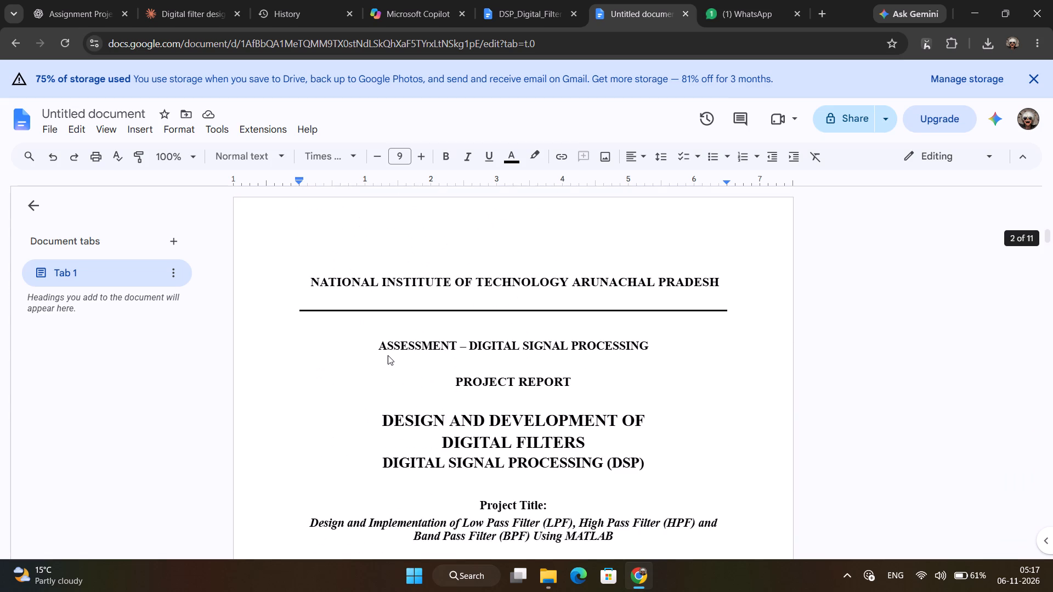
scroll(388, 355, down, 8)
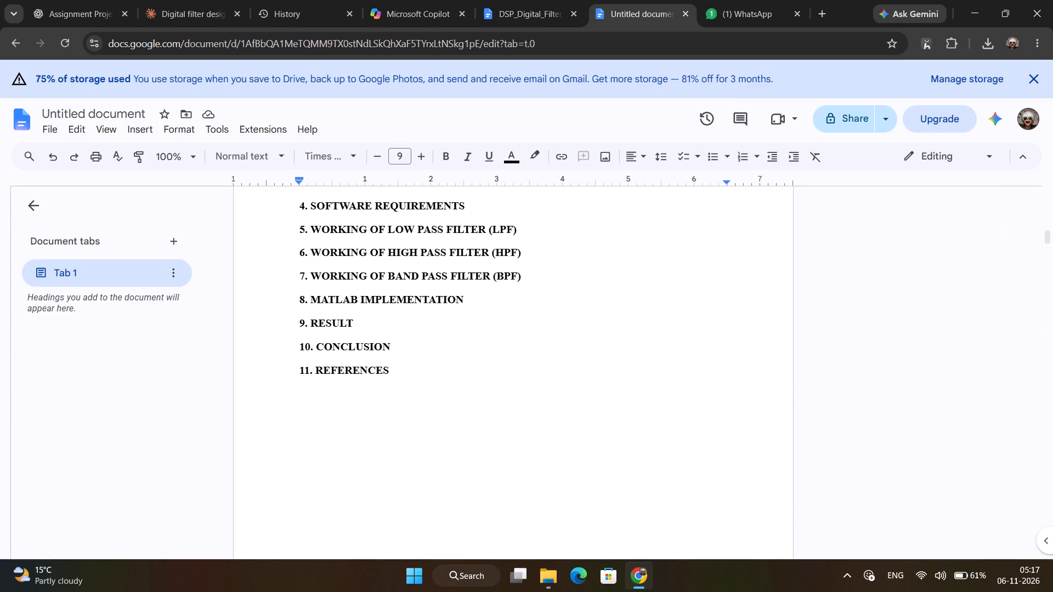
scroll(388, 355, down, 1)
drag(364, 322, 318, 320)
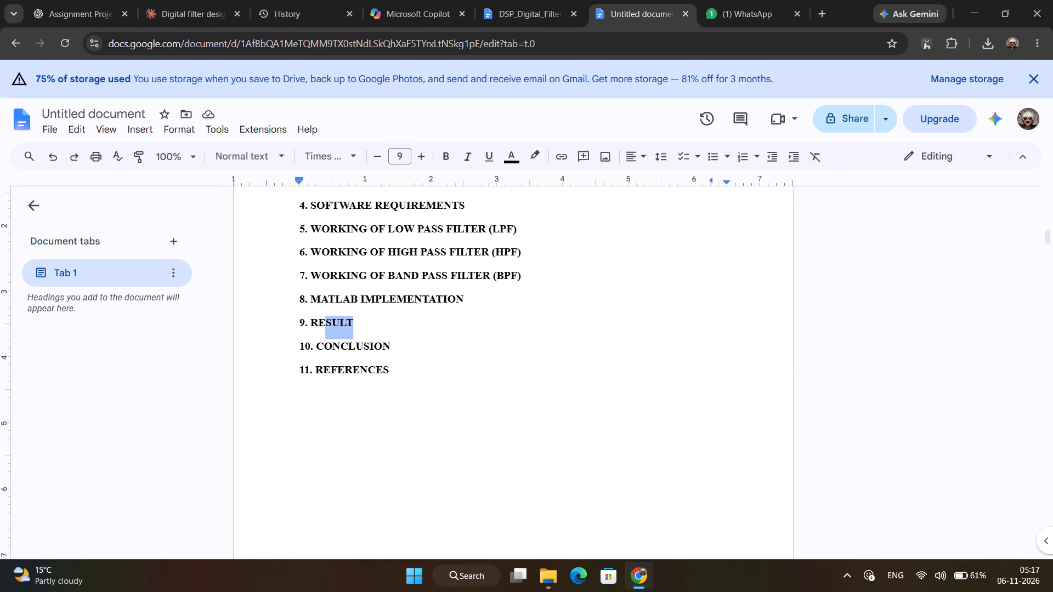
drag(318, 320, 295, 320)
key(ctrl+c)
scroll(295, 320, down, 17)
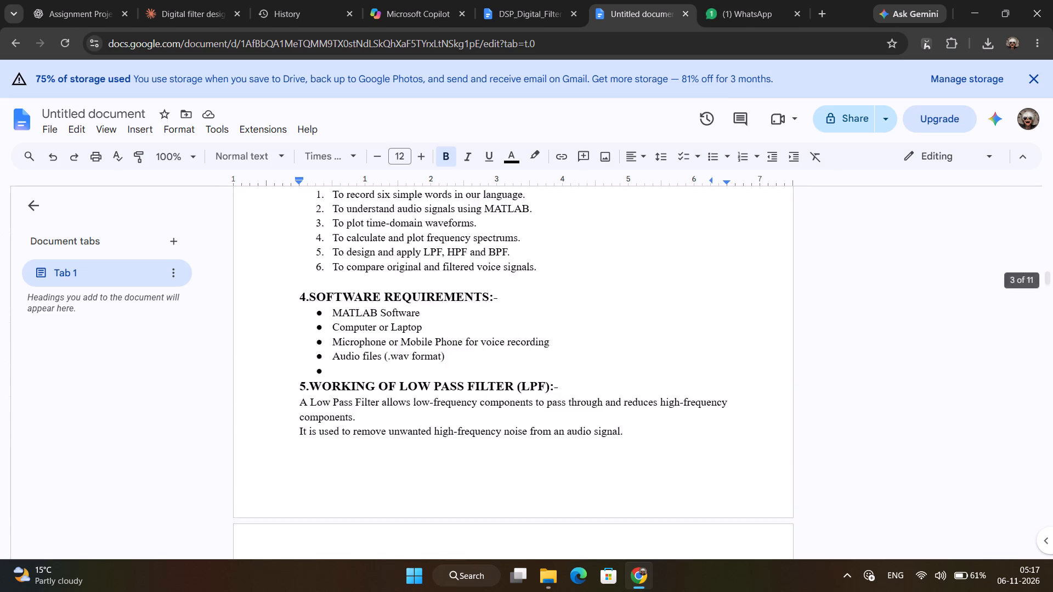
scroll(295, 320, down, 12)
scroll(295, 320, down, 10)
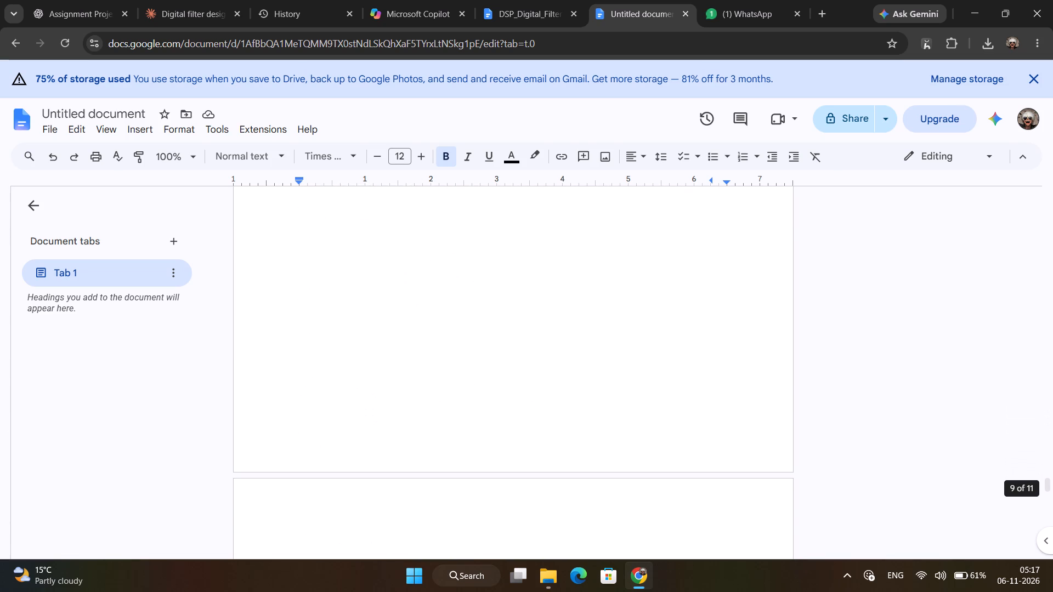
scroll(295, 320, down, 1)
scroll(315, 287, up, 4)
scroll(315, 287, down, 2)
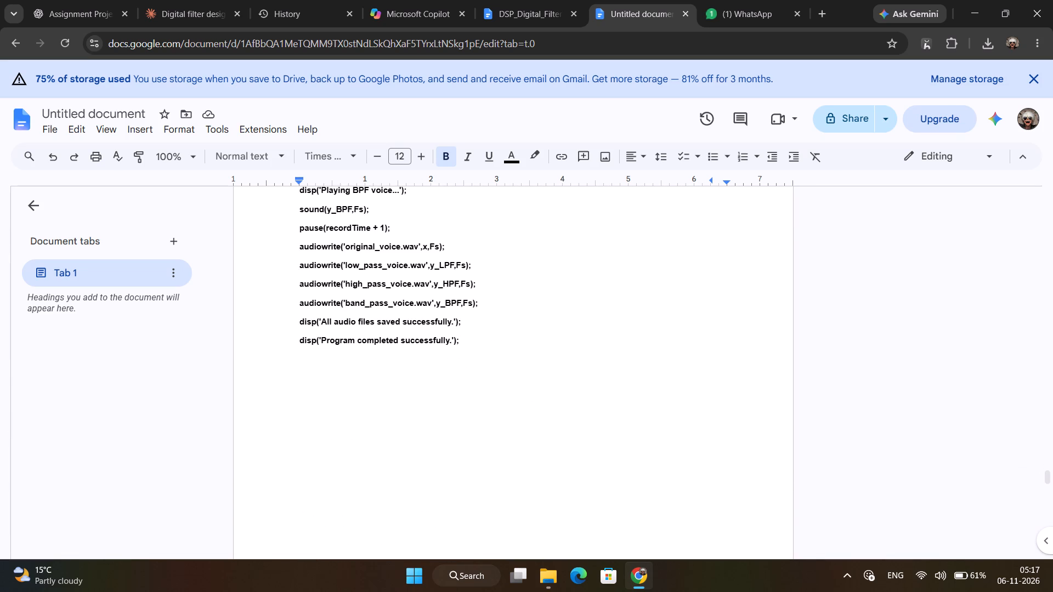
click(287, 409)
key(ctrl+v)
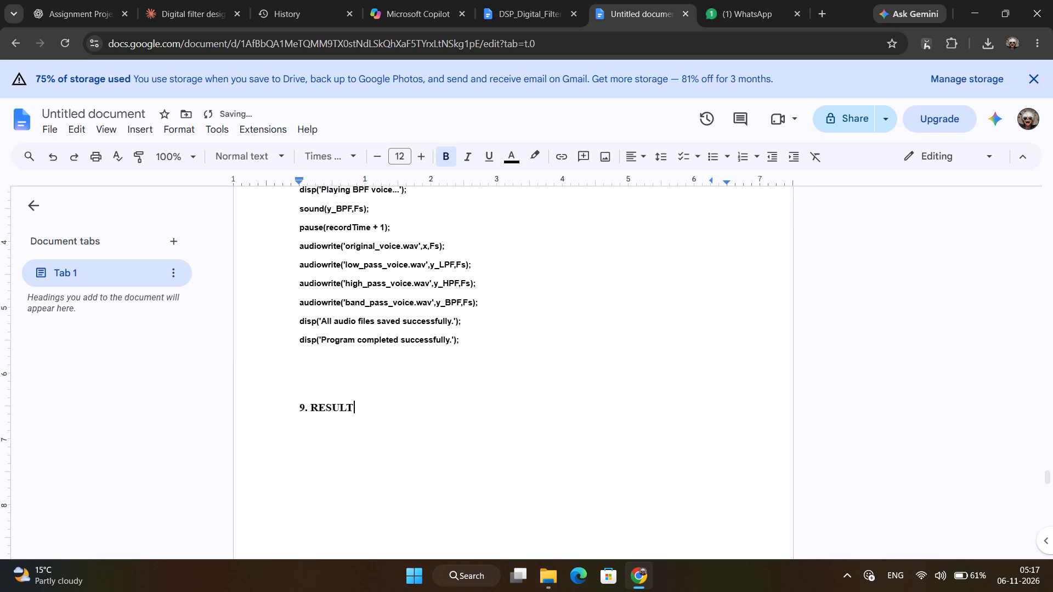
Set the pasted "9. RESULT" heading to font size 14 and append " :-" to it.
drag(360, 405, 289, 414)
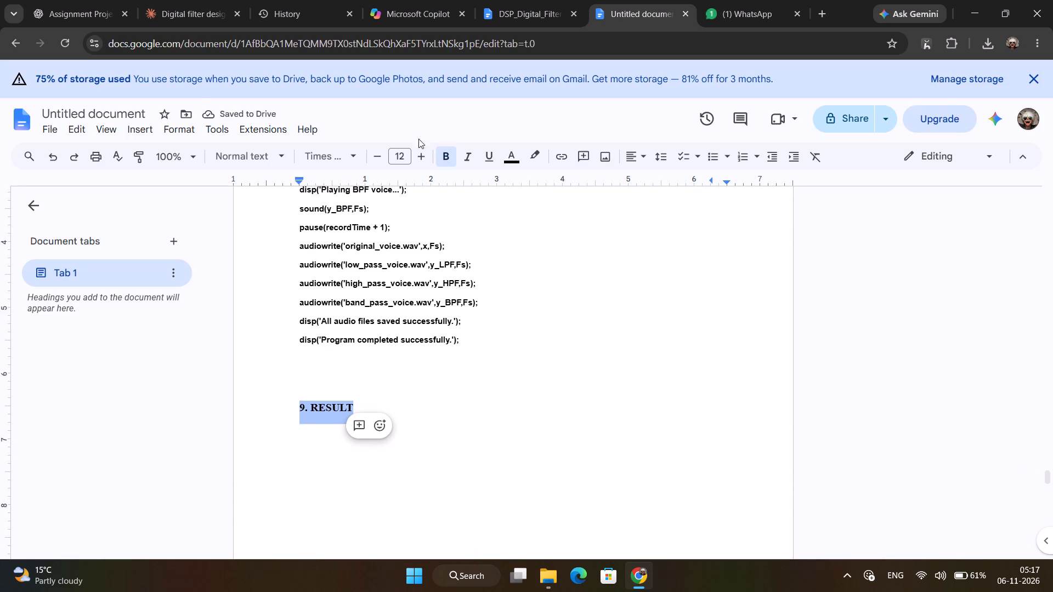
click(424, 150)
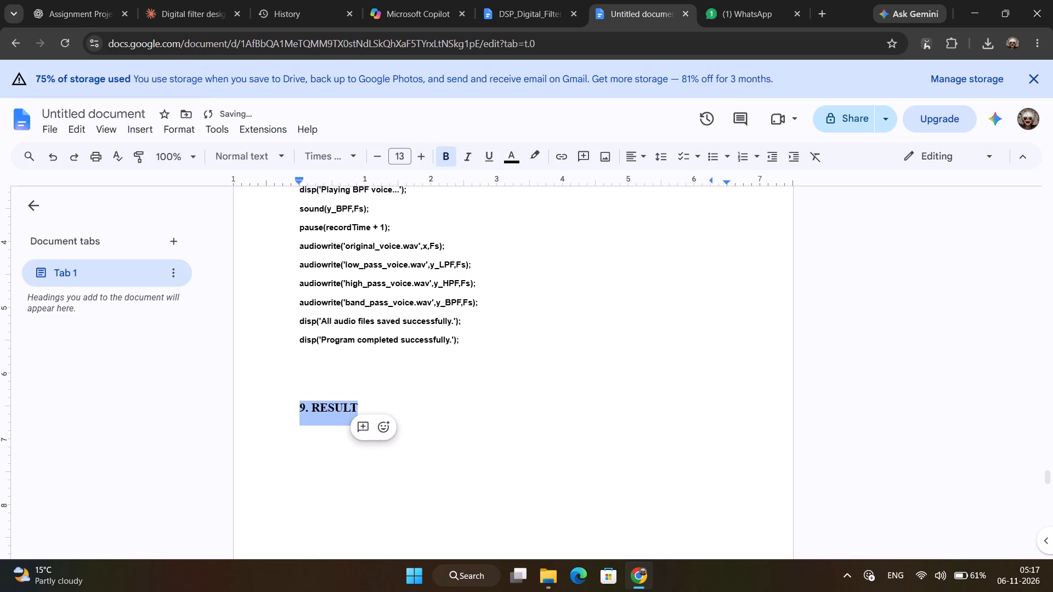
click(429, 159)
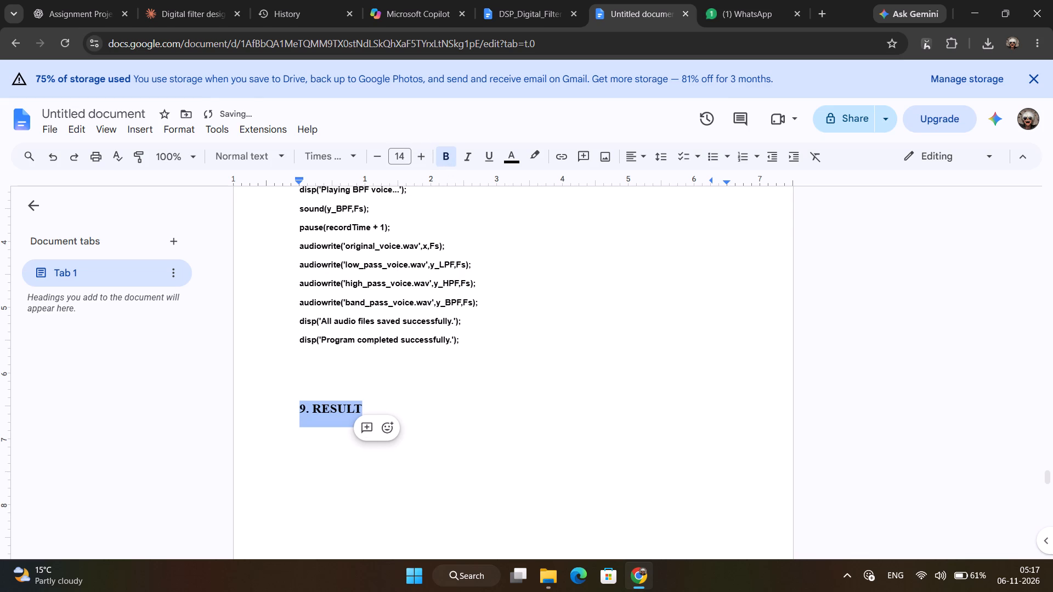
click(380, 410)
key(space)
text(:-)
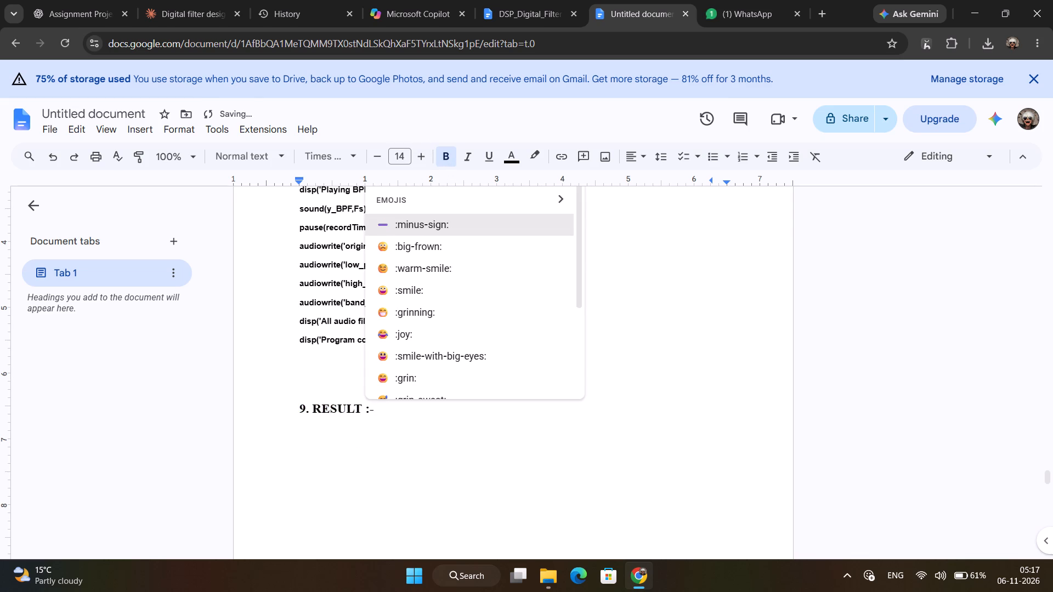
click(421, 465)
click(357, 422)
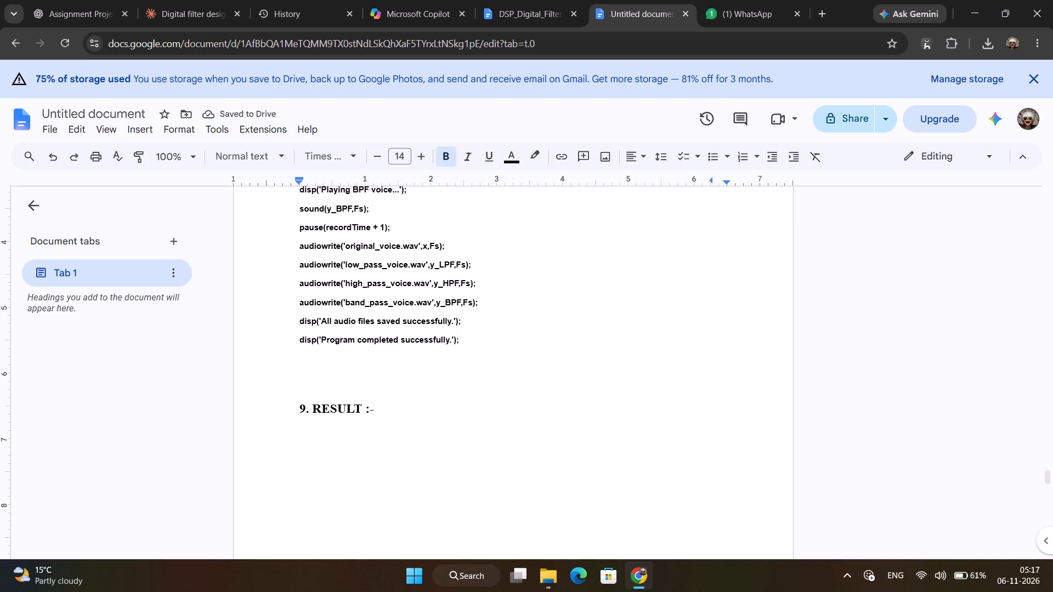
Switch to the DSP_Digital_Filters_Project_Report document and examine section 9.3 Word 1 with its figure placeholders.
scroll(357, 422, down, 1)
click(544, 0)
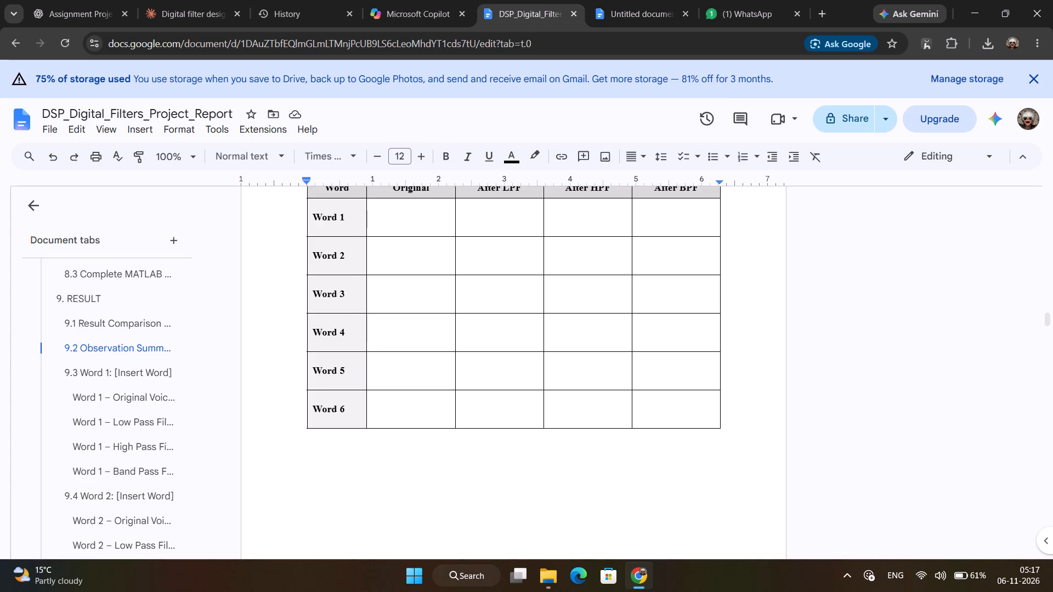
scroll(482, 424, down, 7)
scroll(482, 424, up, 1)
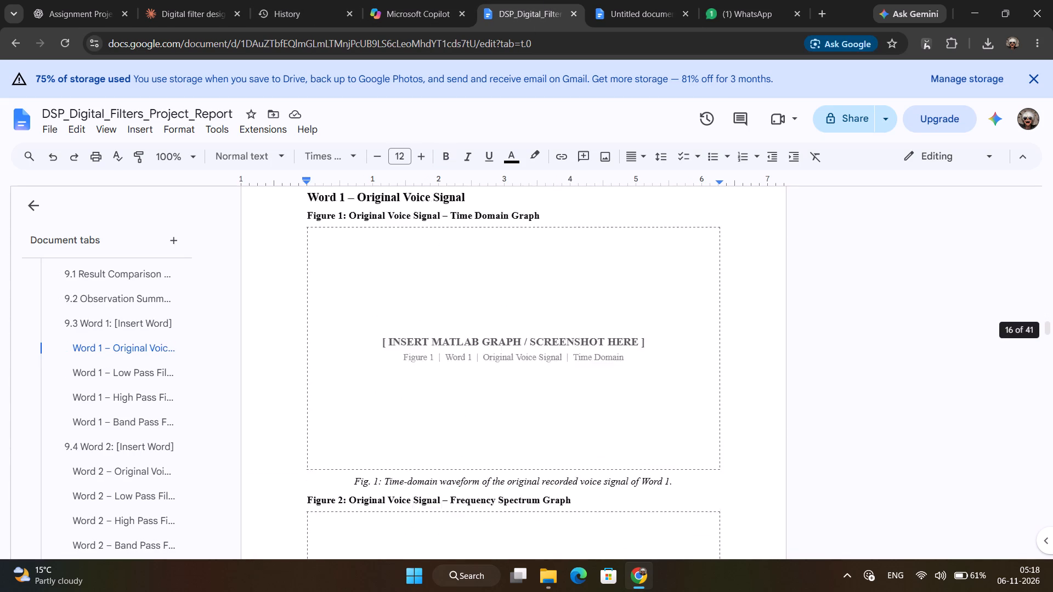
scroll(482, 424, up, 1)
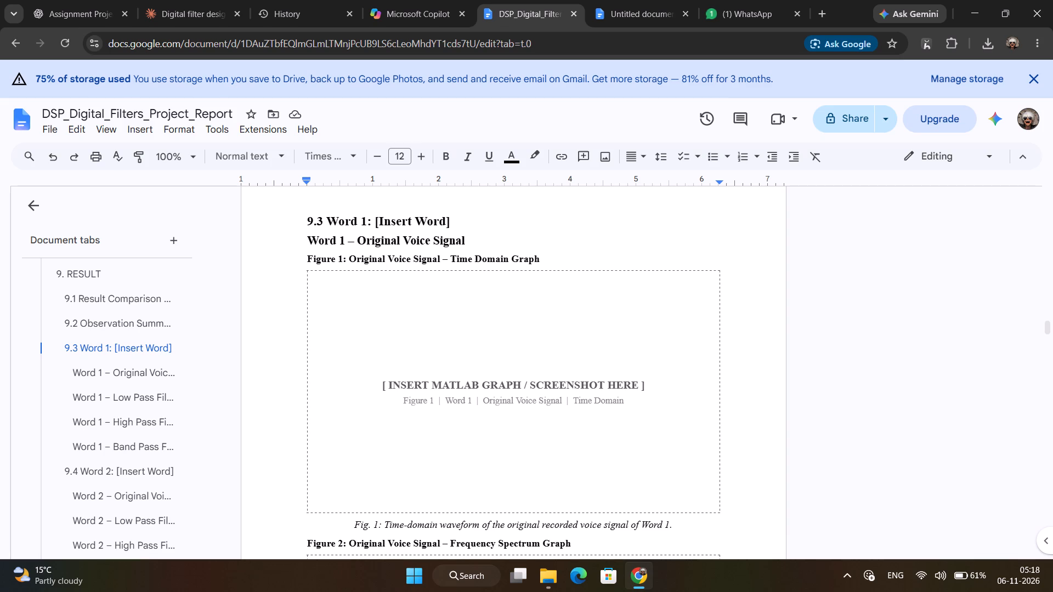
Examine the pages around the end of section 9.2 and the start of section 9.3 Word 1.
drag(308, 242, 350, 243)
click(350, 243)
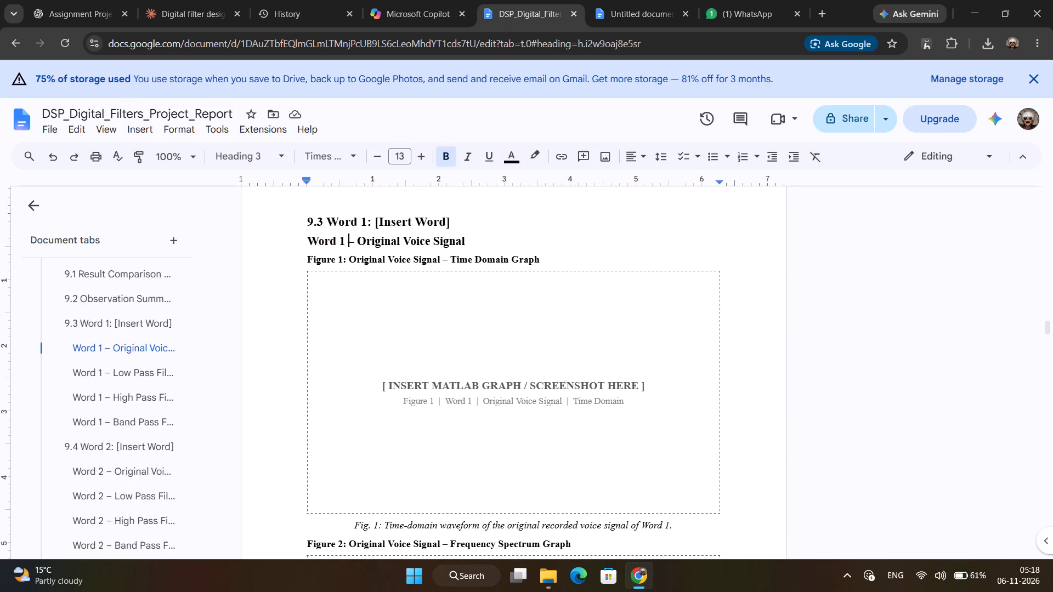
scroll(350, 243, up, 1)
scroll(350, 243, down, 1)
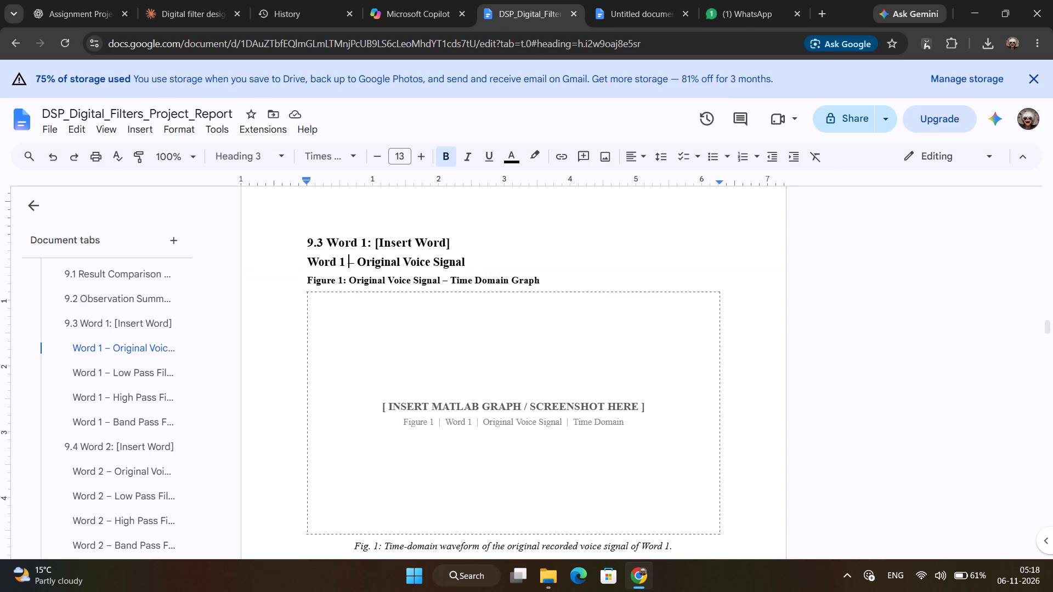
scroll(327, 239, up, 5)
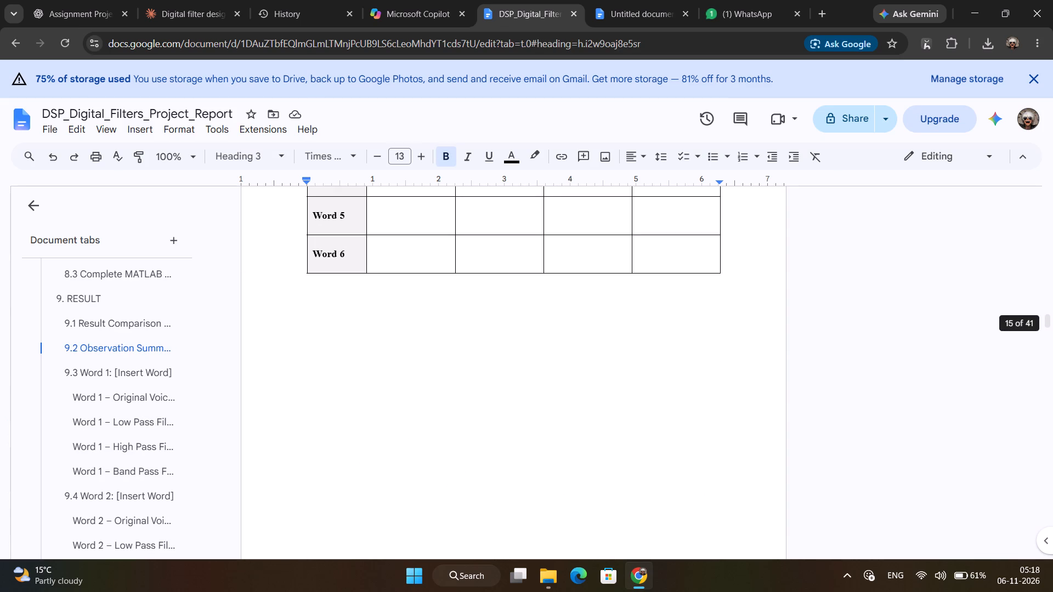
scroll(327, 239, up, 5)
scroll(327, 239, down, 8)
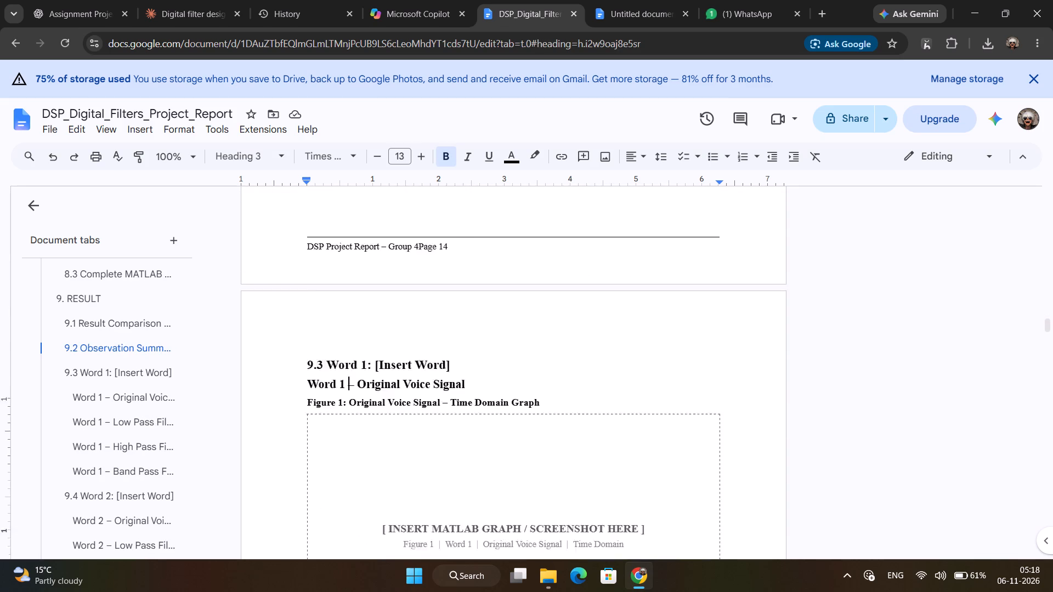
scroll(327, 239, down, 2)
scroll(327, 239, up, 4)
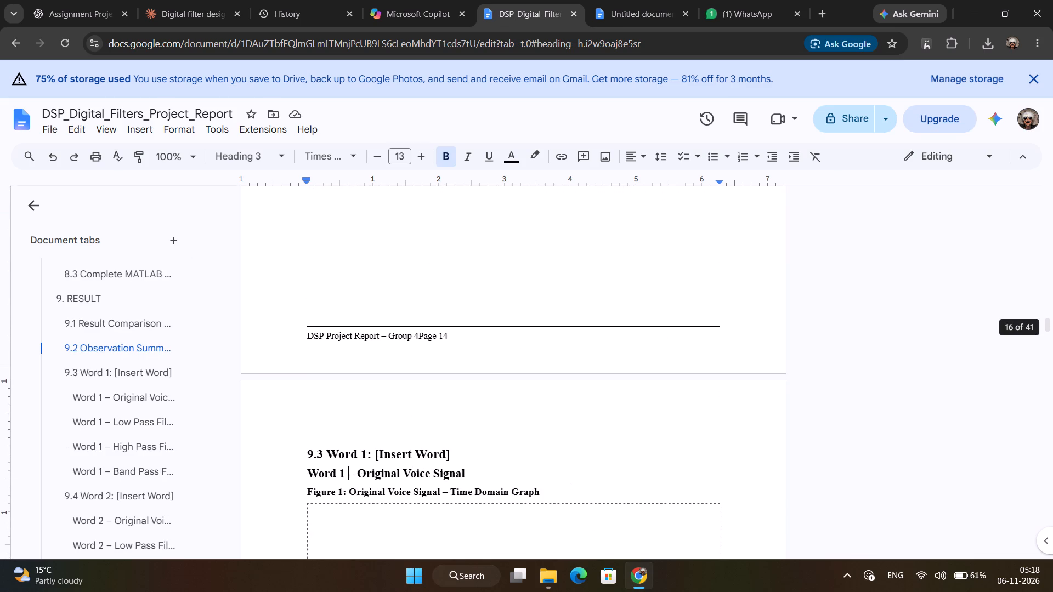
Copy "Word 1: [Insert Word]" from the 9.3 heading, leaving out the section number.
drag(329, 448, 448, 451)
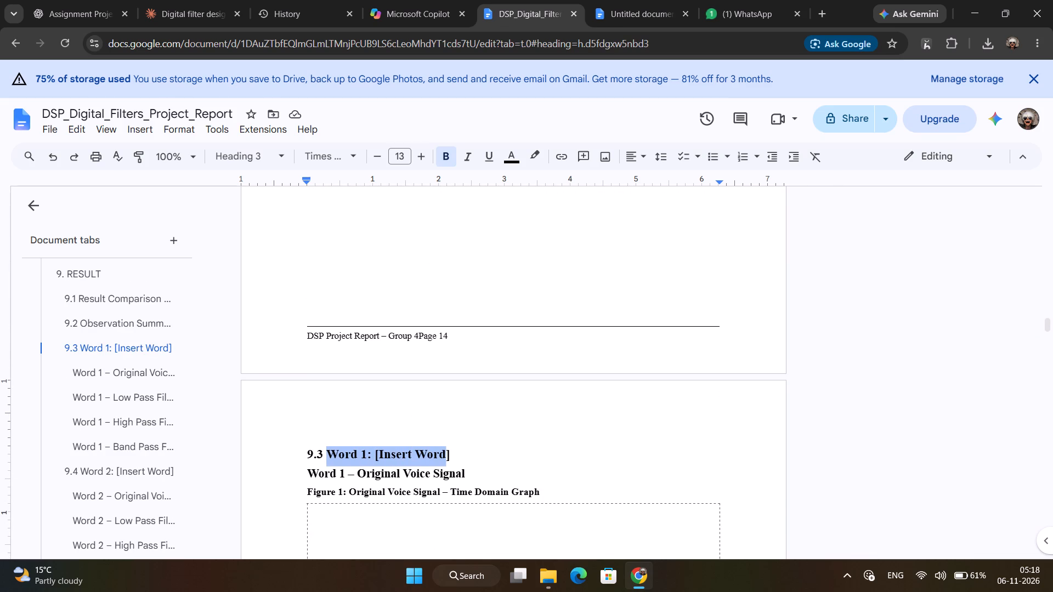
drag(448, 451, 456, 453)
key(ctrl+c)
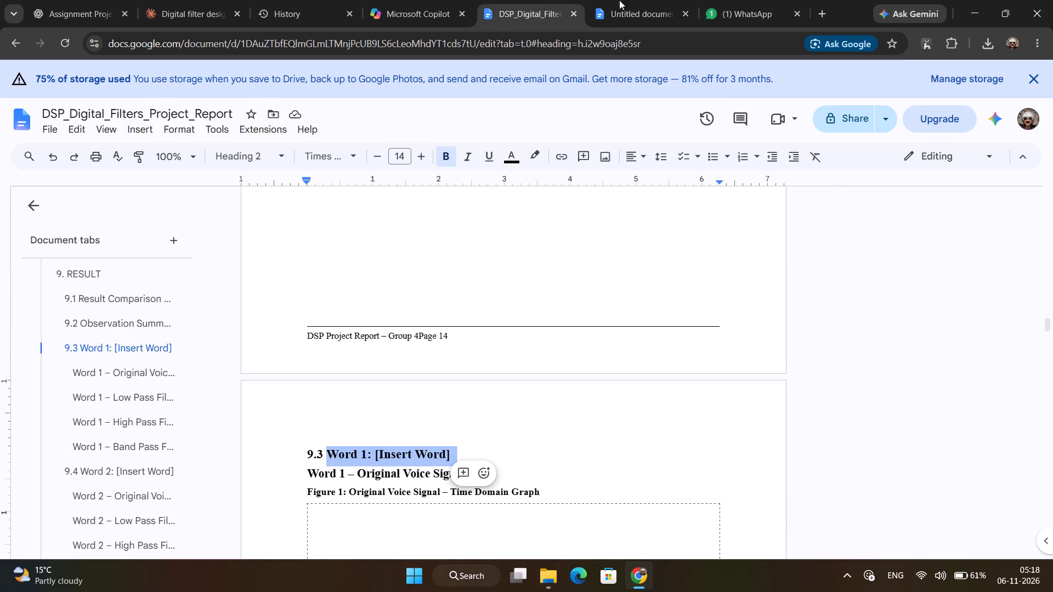
Switch to the Untitled document and add a "GRAPH" line below the "9. RESULT :-" heading, followed by a new line.
click(643, 1)
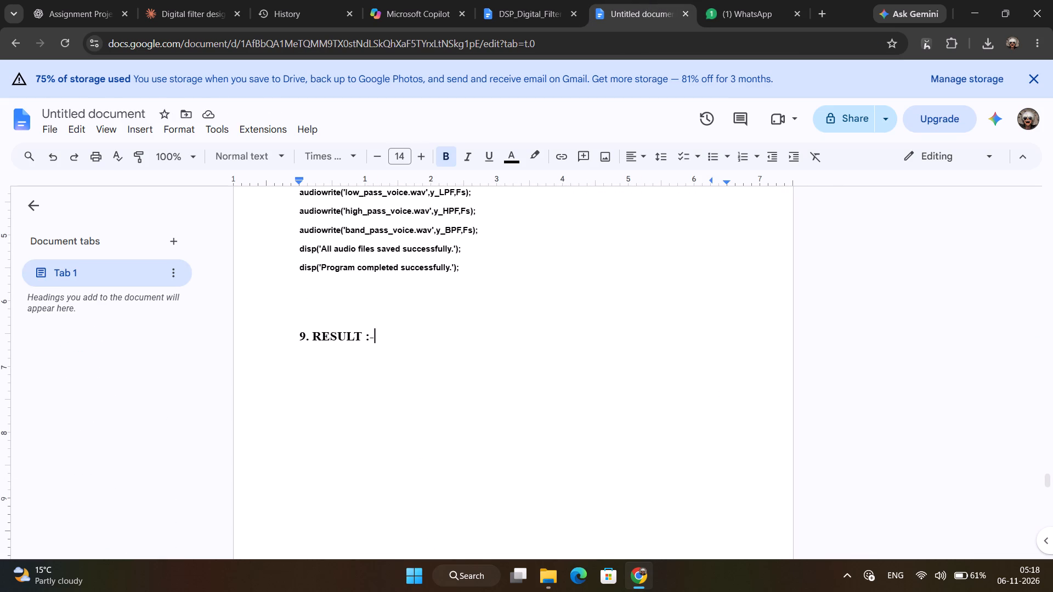
click(399, 334)
key(Return)
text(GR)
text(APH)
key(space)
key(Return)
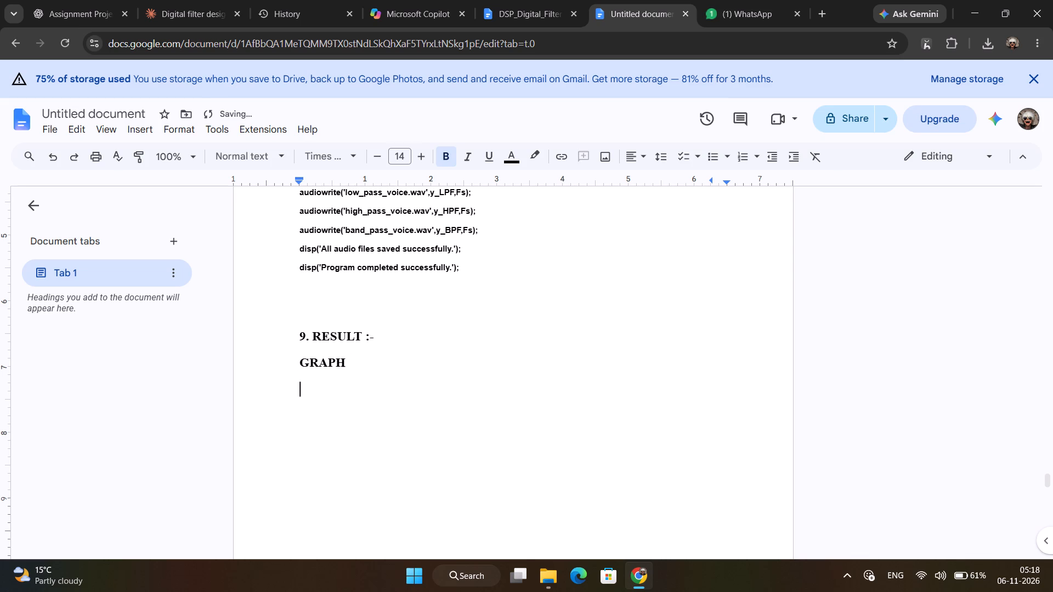
Paste the copied "Word 1: [Insert Word]" below "GRAPH" and join it onto the end of the "GRAPH" line.
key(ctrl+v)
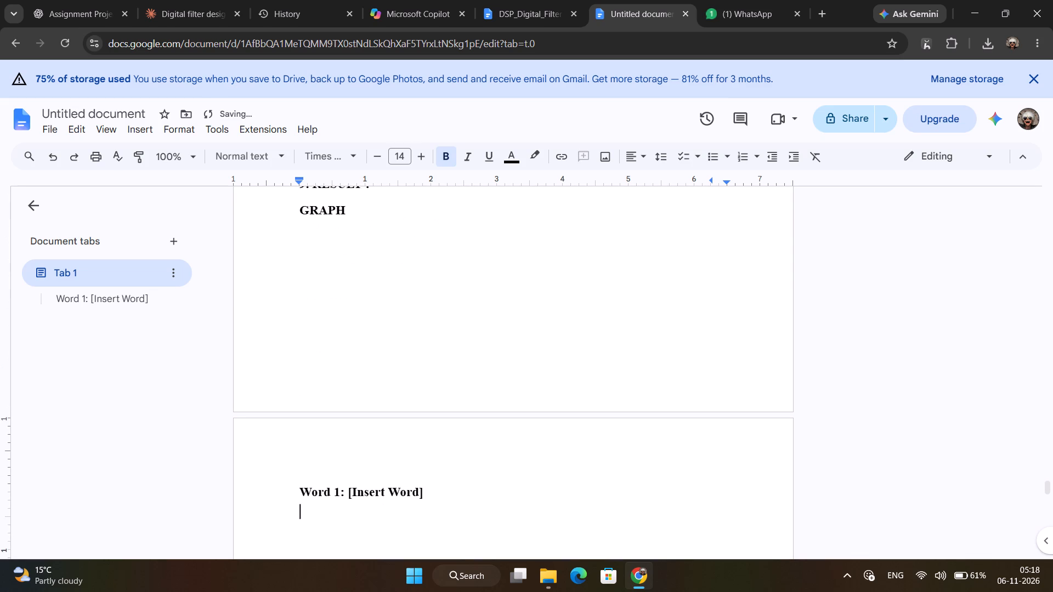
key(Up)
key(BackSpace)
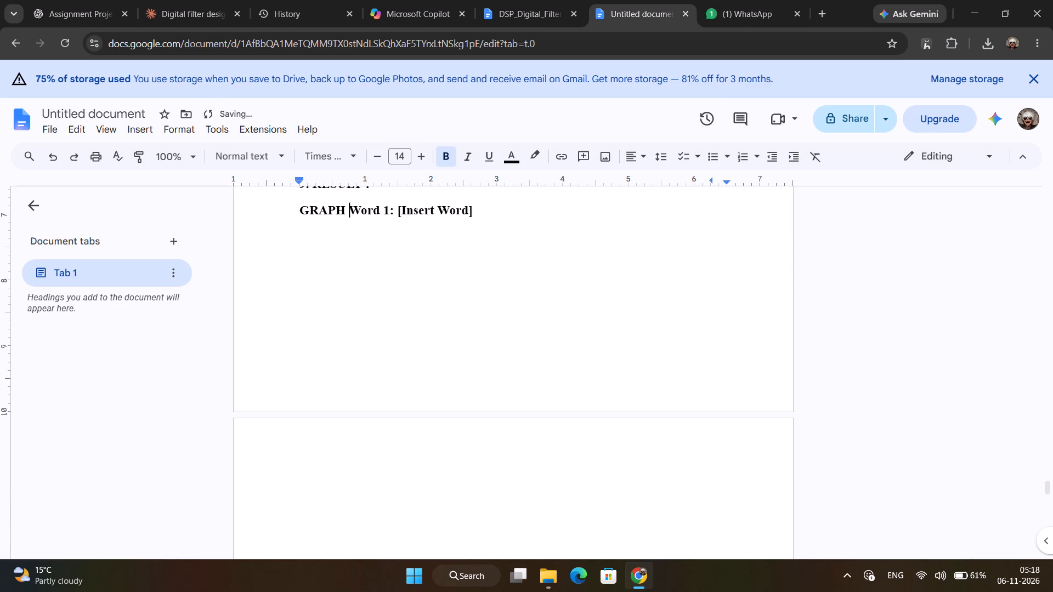
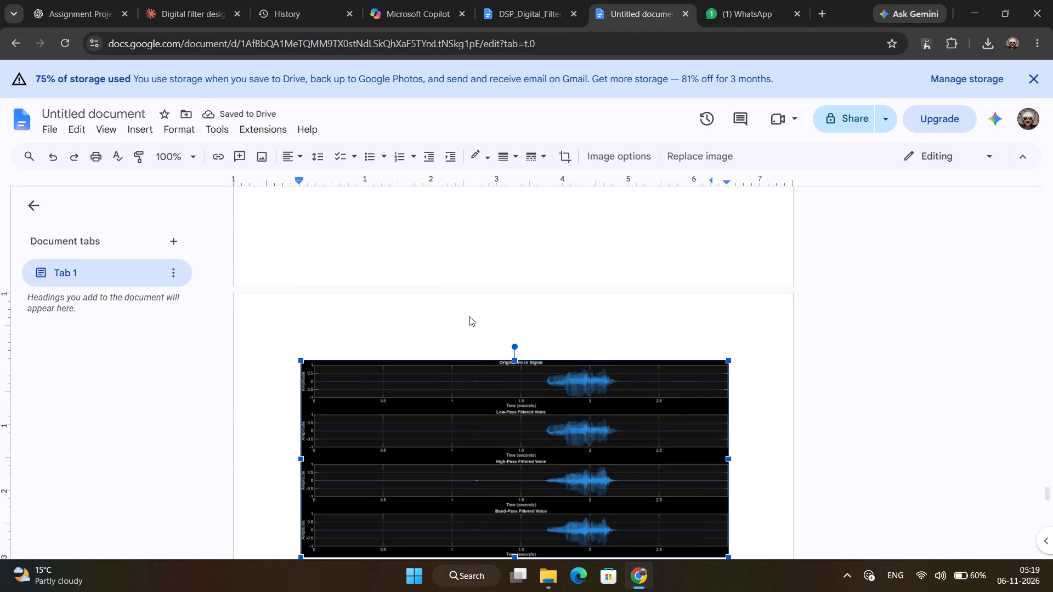
Insert six blank lines before the "9. RESULT :-" heading to move it onto the page with the first graph image.
scroll(469, 316, up, 1)
click(297, 229)
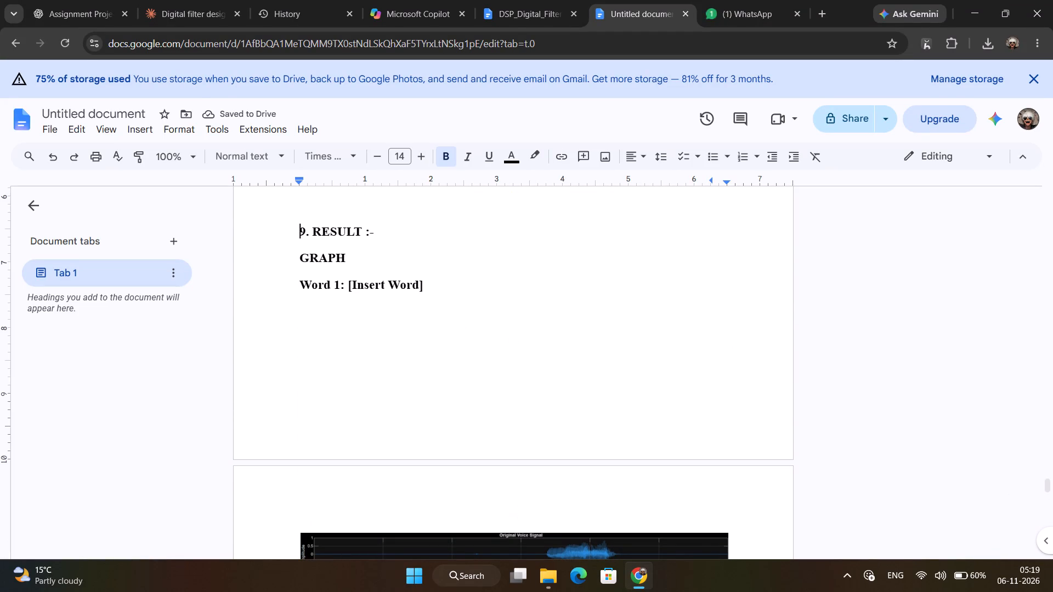
key(Return)
key(Return)
key(Return)
key(Return)
key(Return)
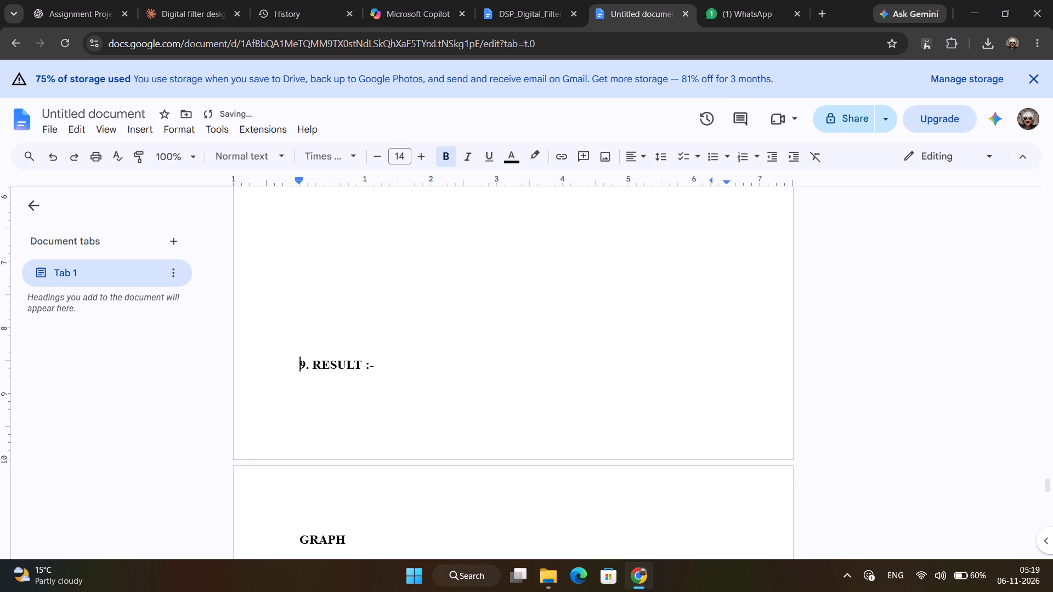
key(Return)
scroll(297, 229, down, 2)
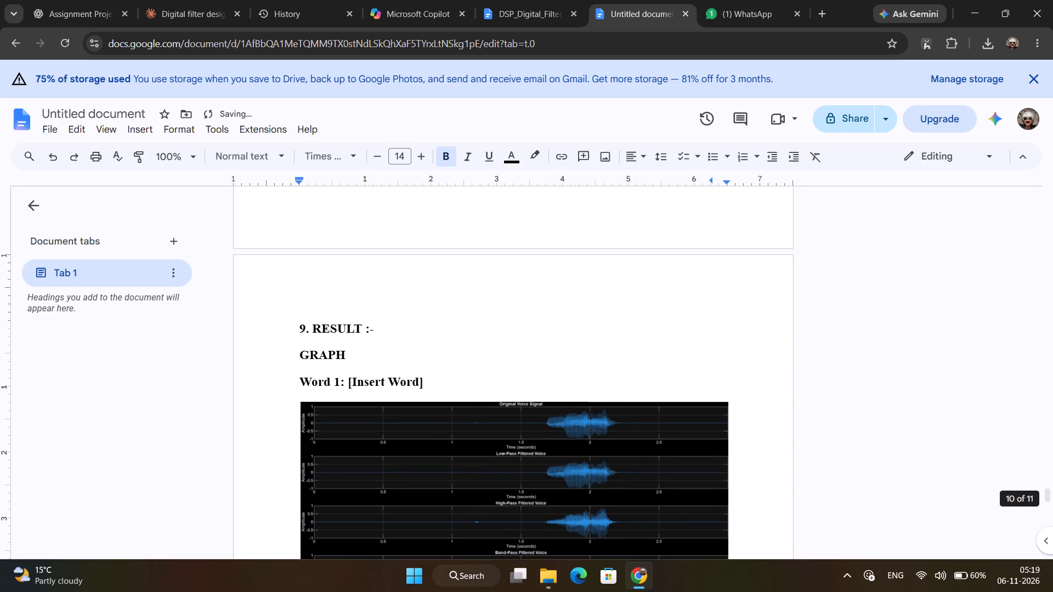
Delete the "GRAPH" line between the "9. RESULT :-" heading and the "Word 1: [Insert Word]" line.
drag(359, 353, 291, 360)
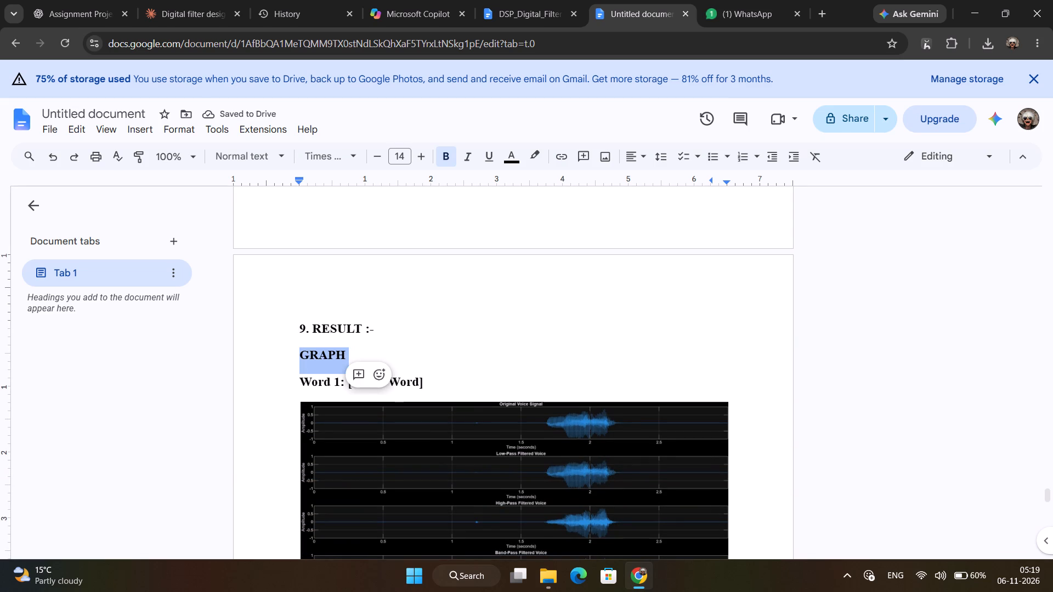
key(BackSpace)
key(BackSpace)
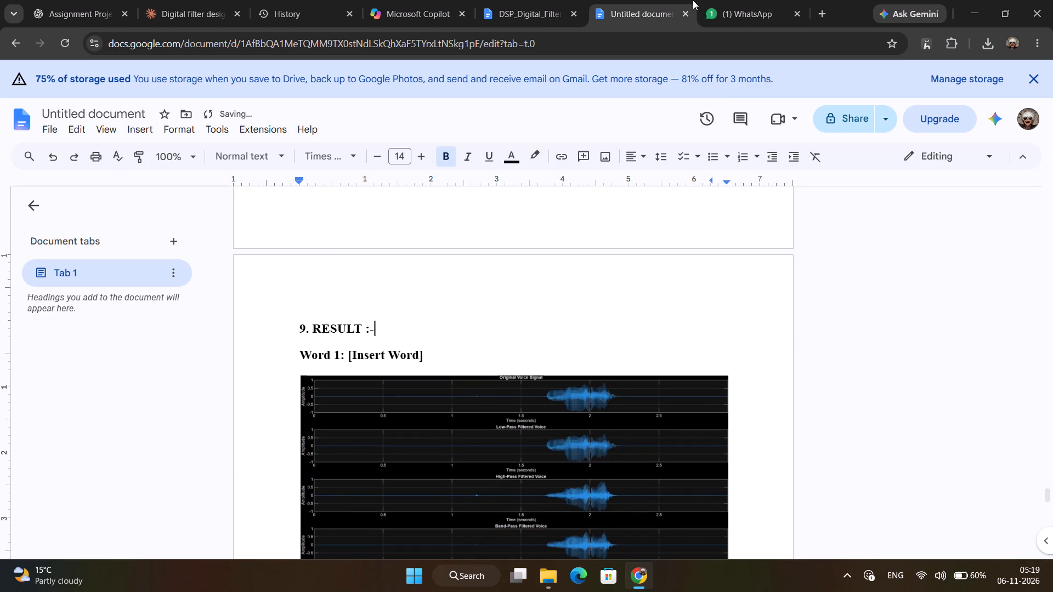
Search Google in a new tab for "ladka in madhya pradesh".
click(828, 13)
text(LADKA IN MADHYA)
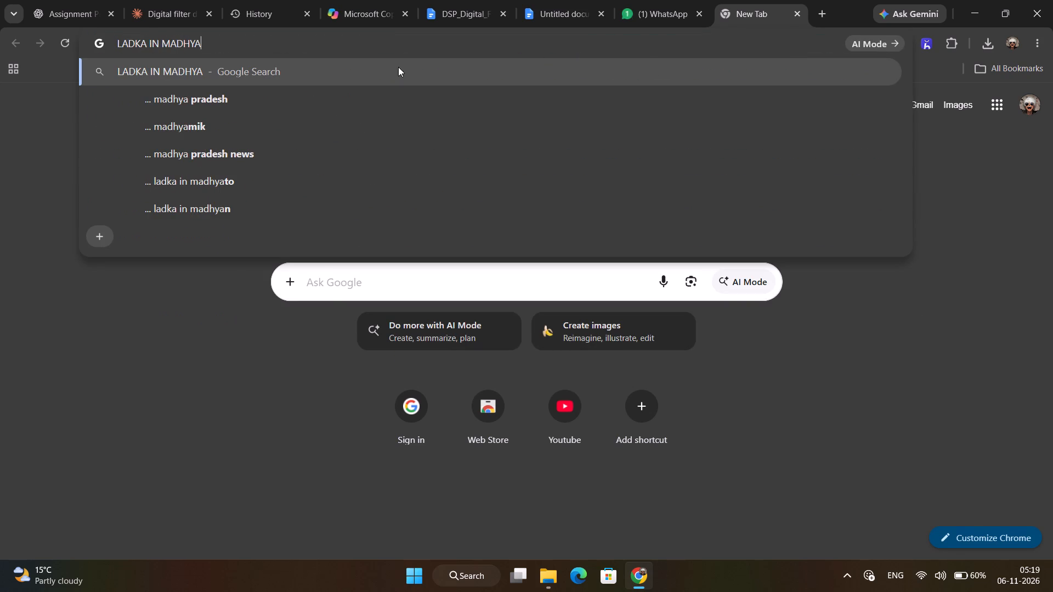
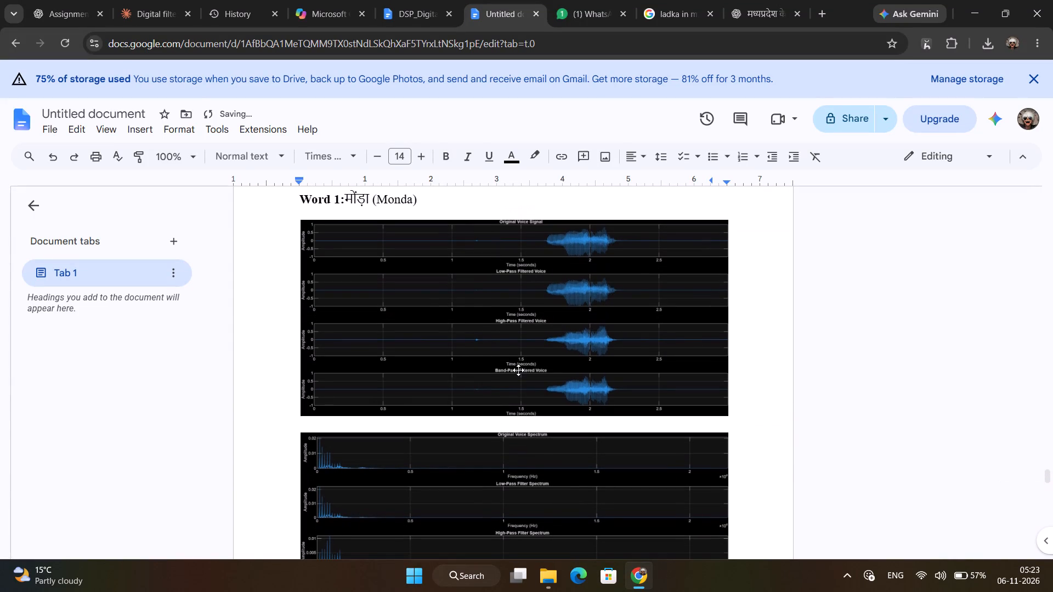
Shrink the voice signal plots image under the first "Word 1" line proportionally to about 6 inches wide.
click(471, 333)
scroll(471, 333, up, 3)
scroll(471, 333, down, 1)
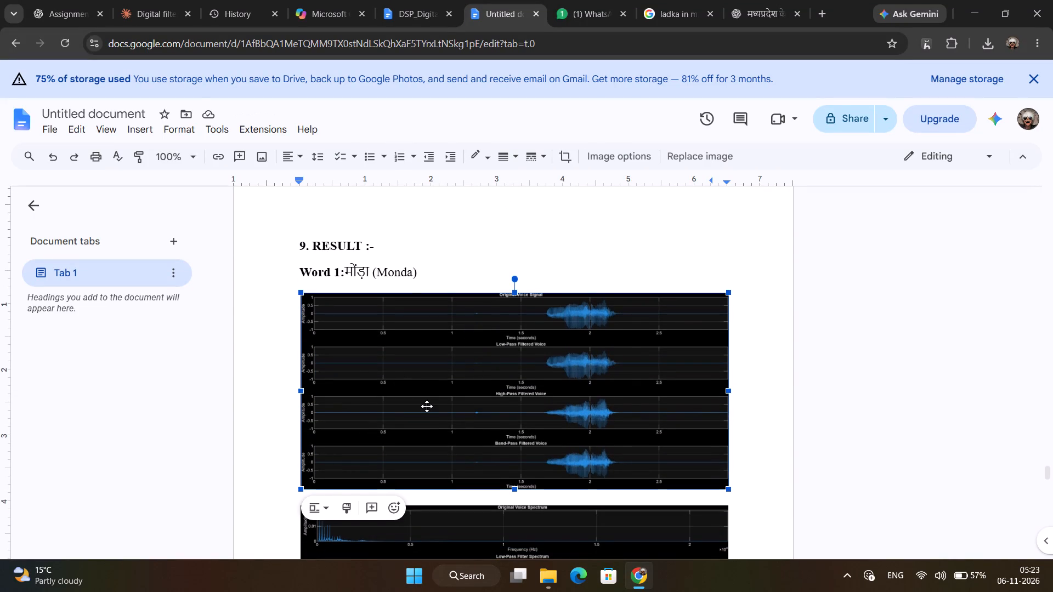
scroll(427, 406, down, 1)
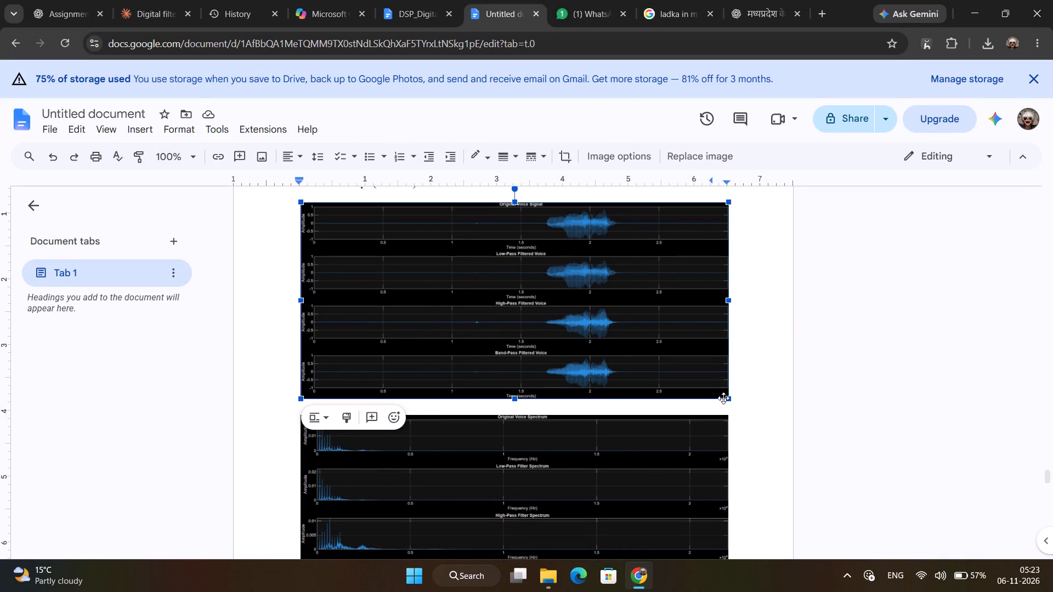
drag(727, 399, 697, 379)
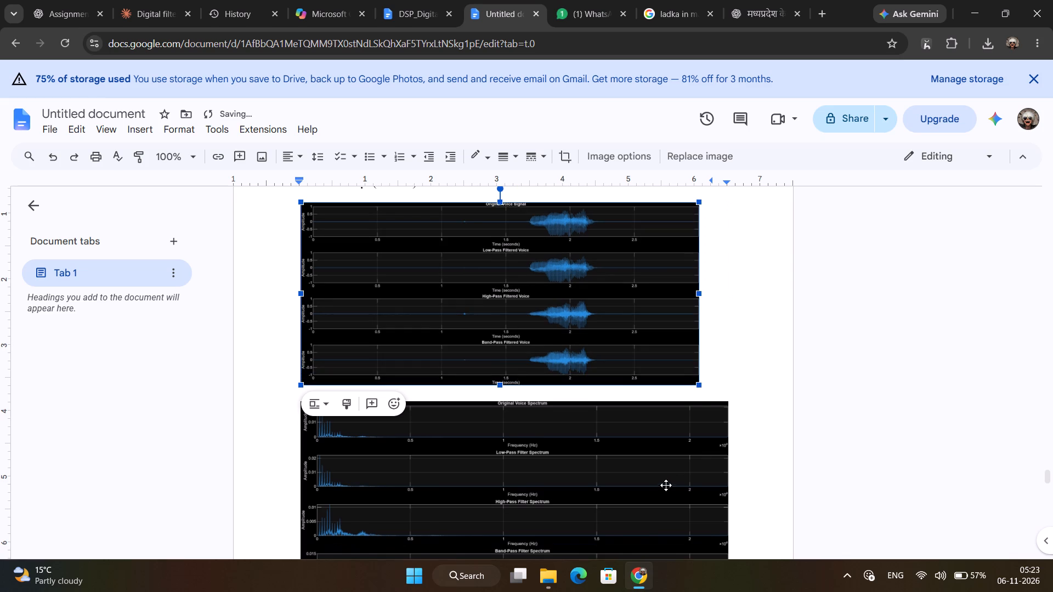
Shrink the spectrum plot image just before the Mondi section proportionally, to roughly the width of the filtered-voice plot above it.
click(664, 487)
scroll(664, 487, down, 1)
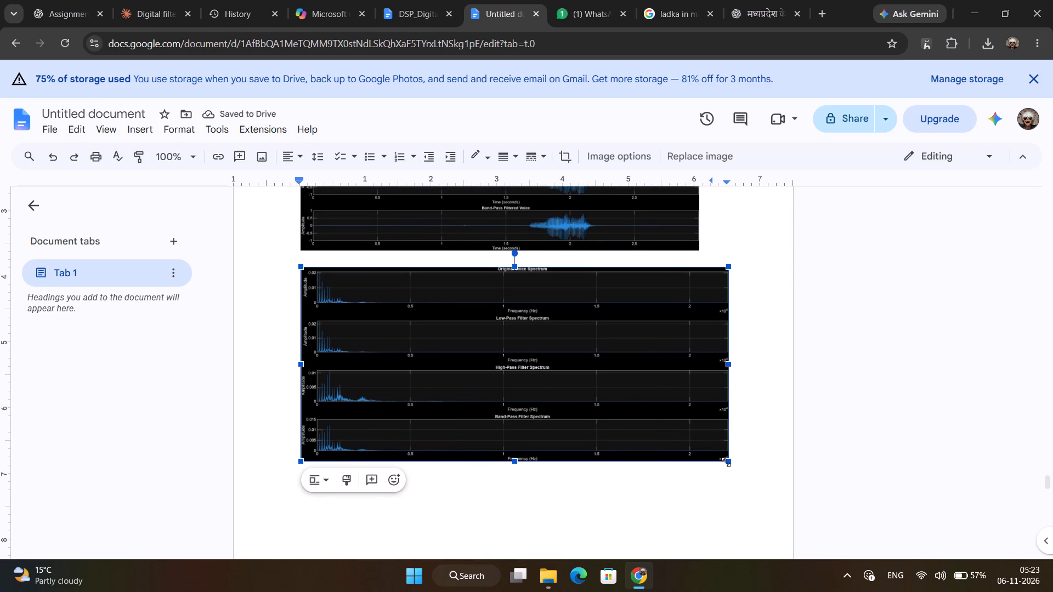
drag(726, 462, 691, 439)
Select the filtered-voice plot image under the "(Mondi)" word heading for resizing.
scroll(691, 439, down, 4)
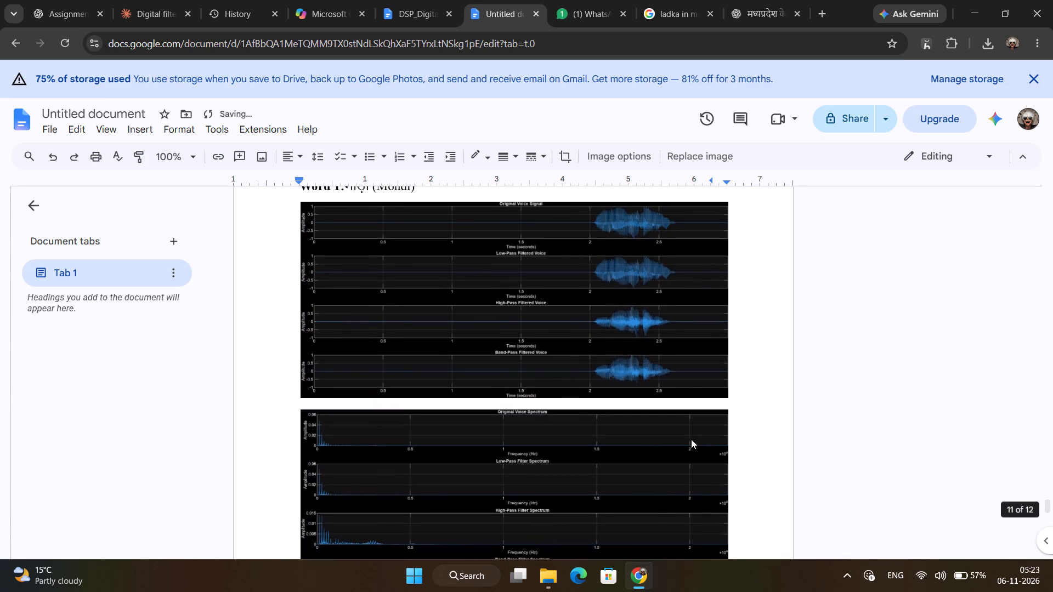
scroll(691, 439, down, 1)
click(642, 351)
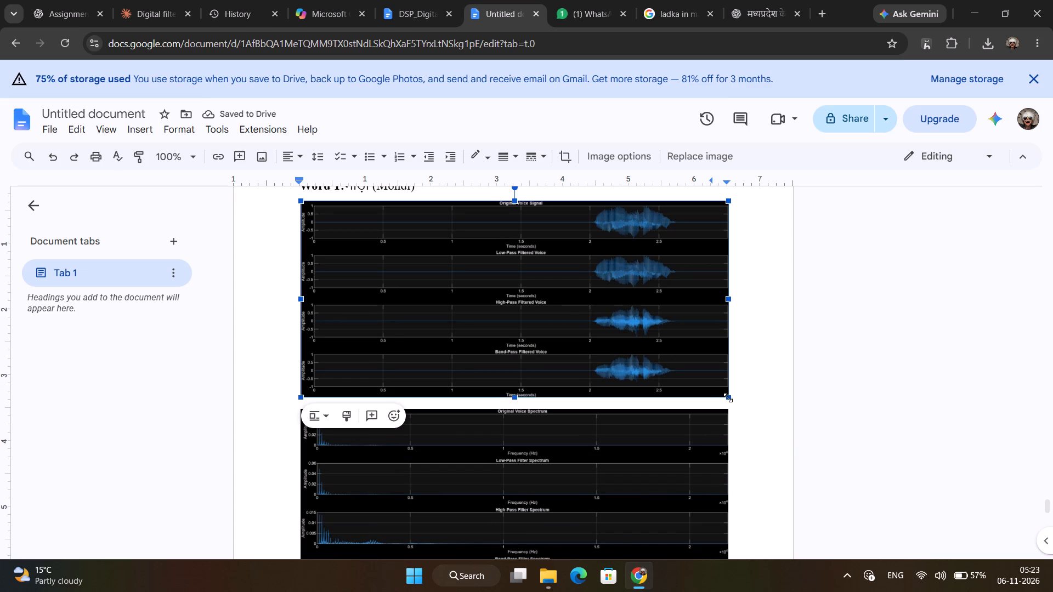
Shrink the filtered-voice plot image under the "(Mondi)" heading proportionally to about 6.2 inches wide.
drag(728, 397, 647, 358)
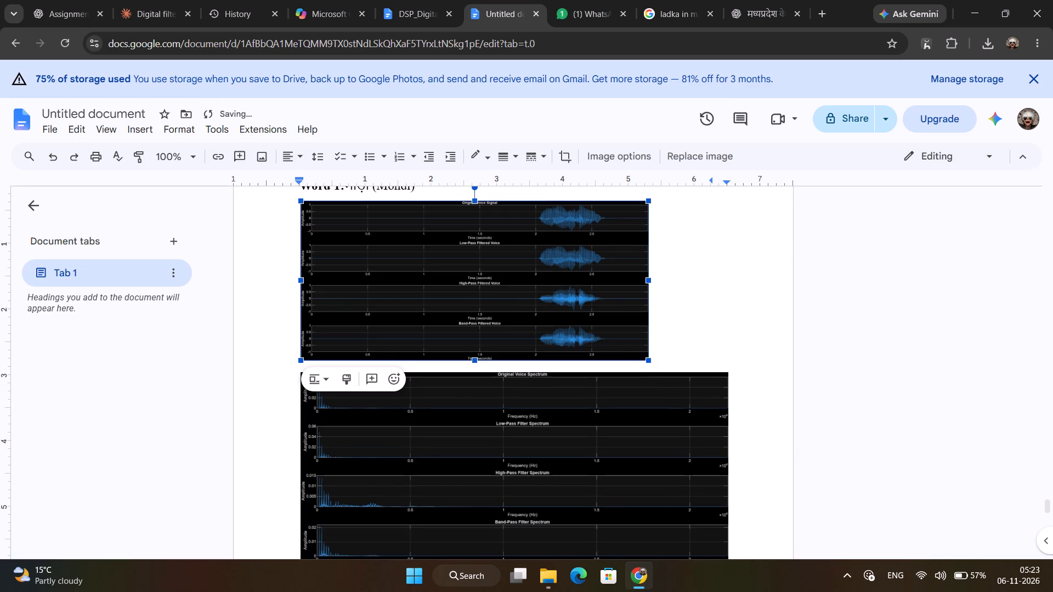
drag(648, 361, 679, 389)
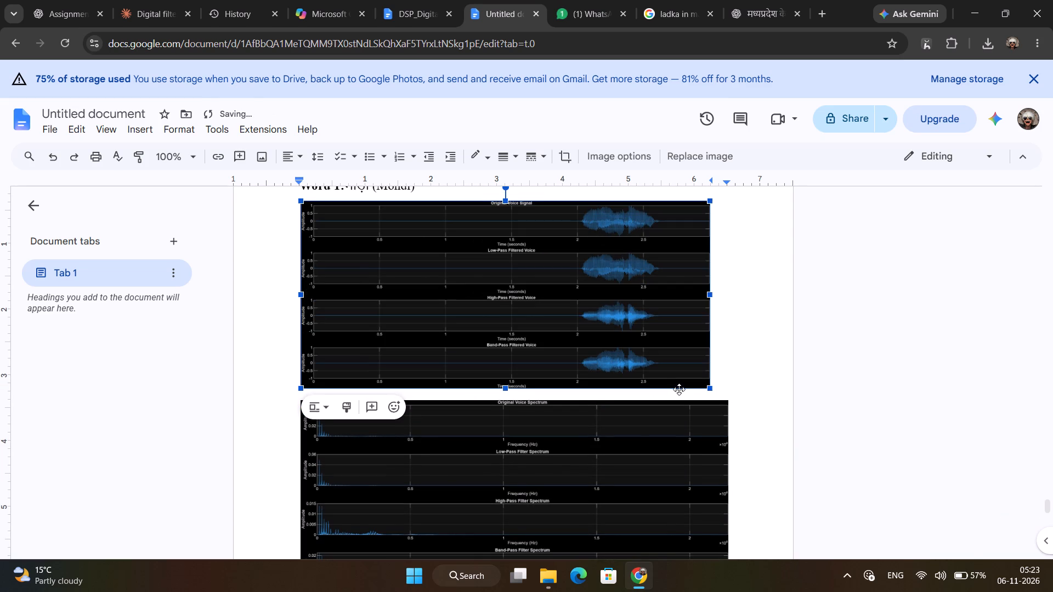
Shrink the voice spectrum plot image in the Mondi section proportionally to nearly the width of the filtered-voice plot above it.
click(655, 465)
scroll(655, 465, down, 1)
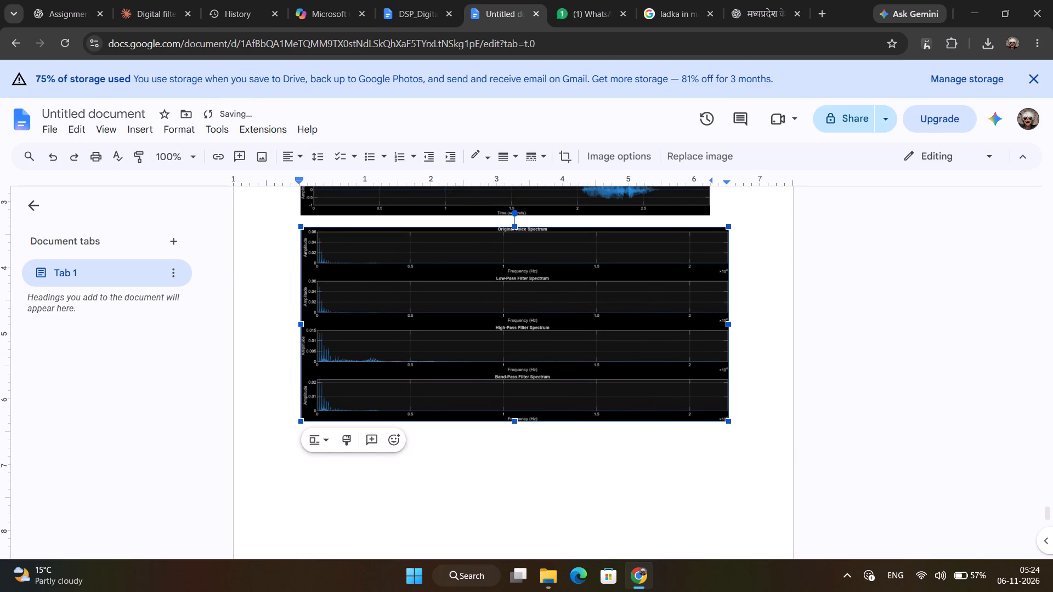
drag(726, 423, 702, 417)
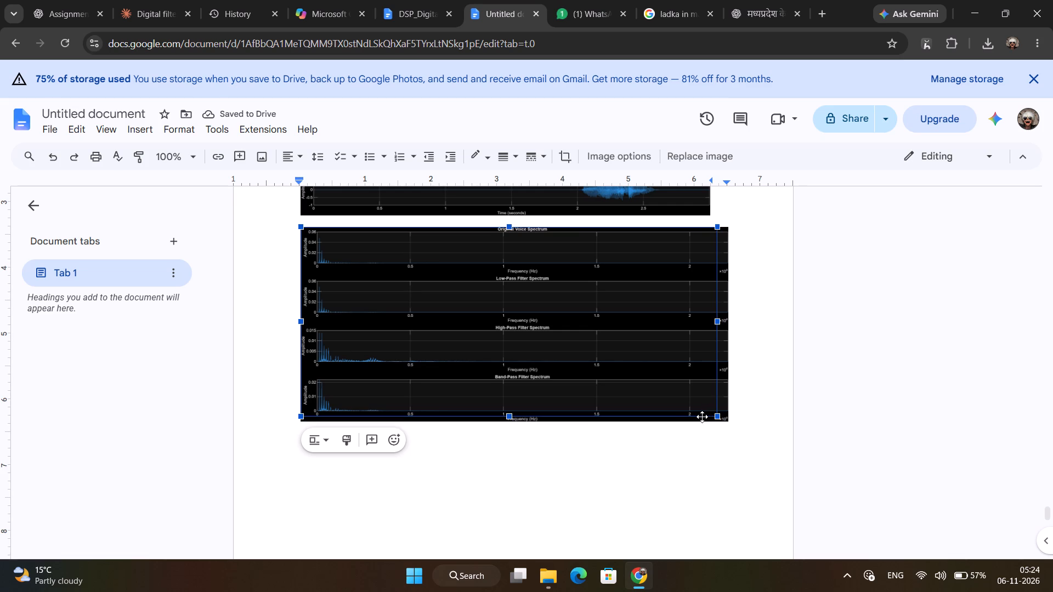
drag(702, 417, 695, 417)
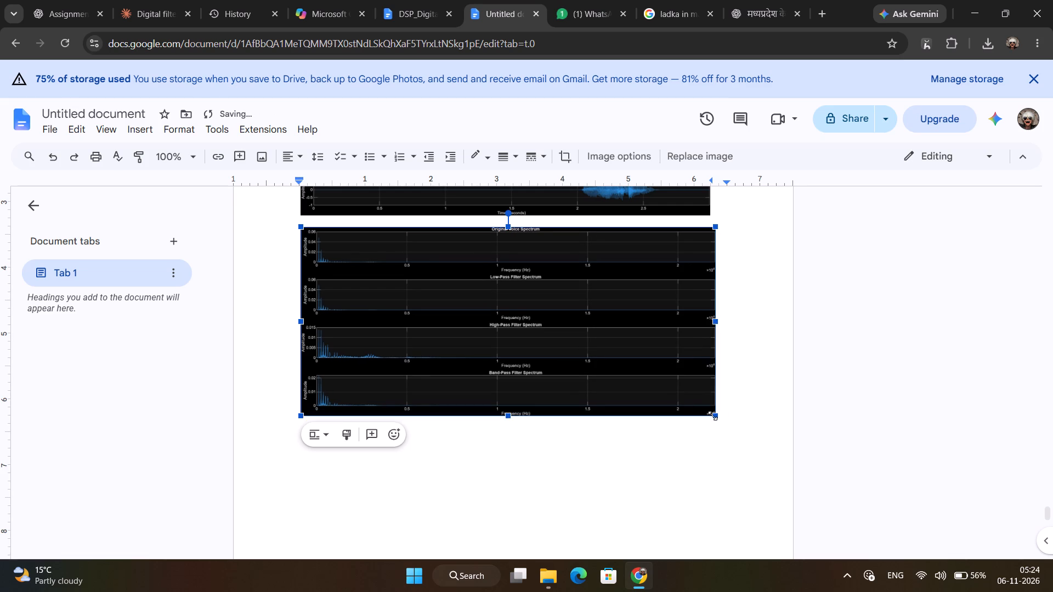
drag(712, 415, 702, 412)
Delete the number 1 from the "Word 1:" label in the मोंड़ी (Mondi) heading.
scroll(702, 412, up, 1)
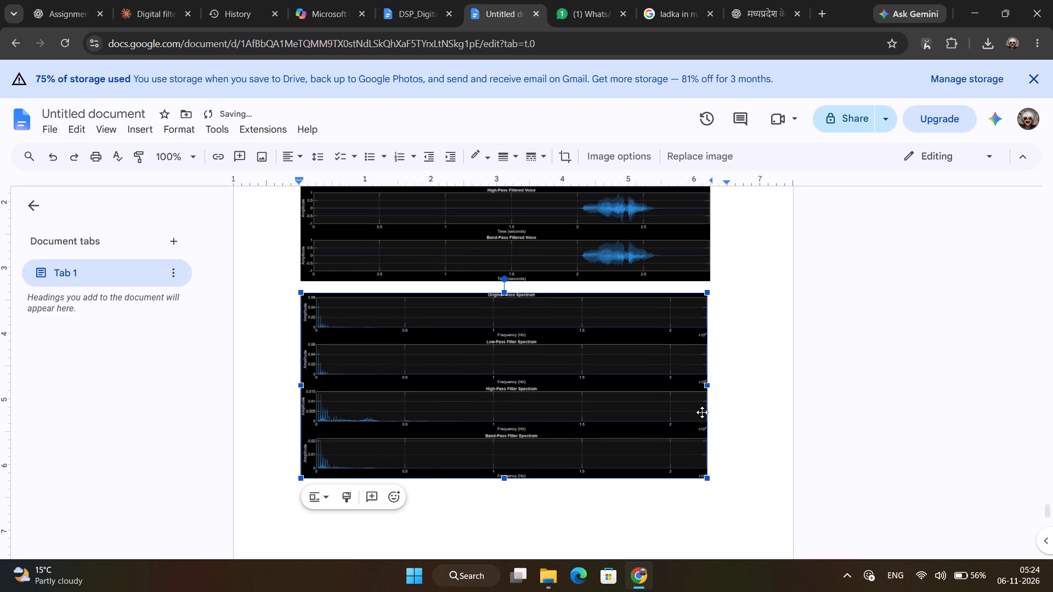
scroll(702, 412, up, 3)
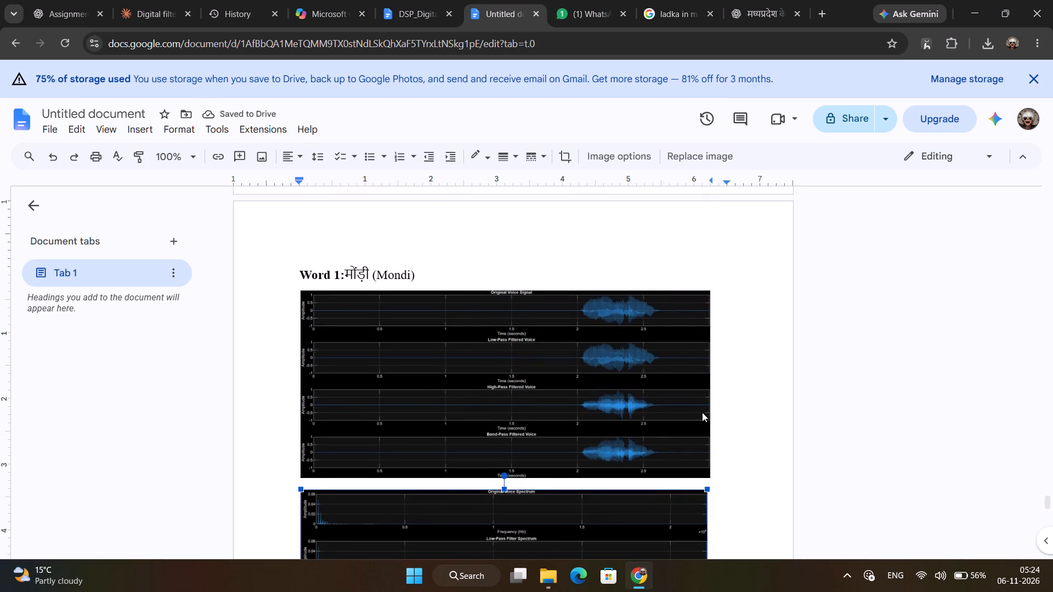
scroll(702, 412, up, 1)
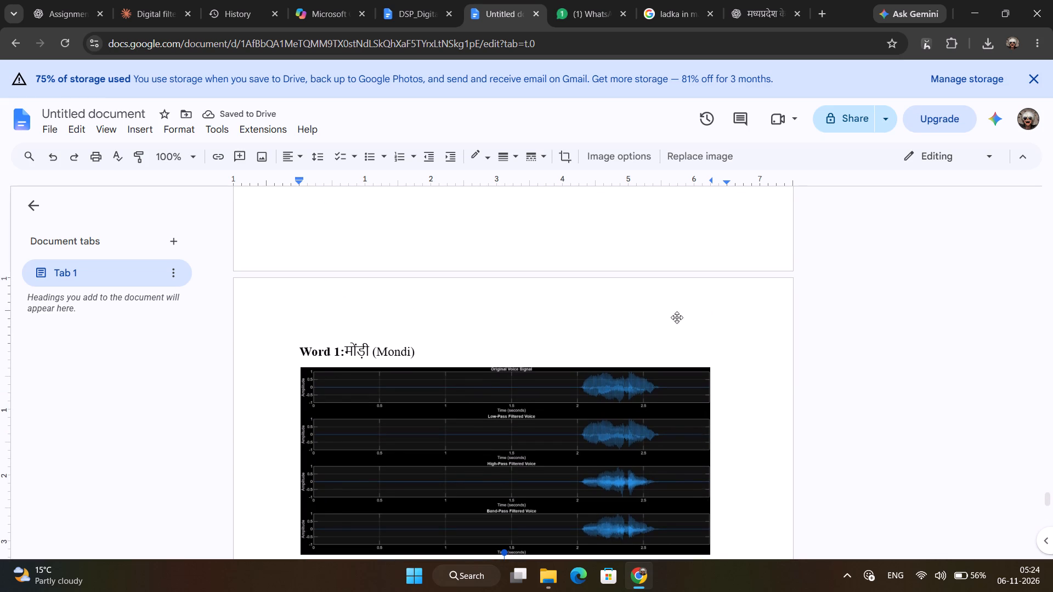
click(338, 349)
key(BackSpace)
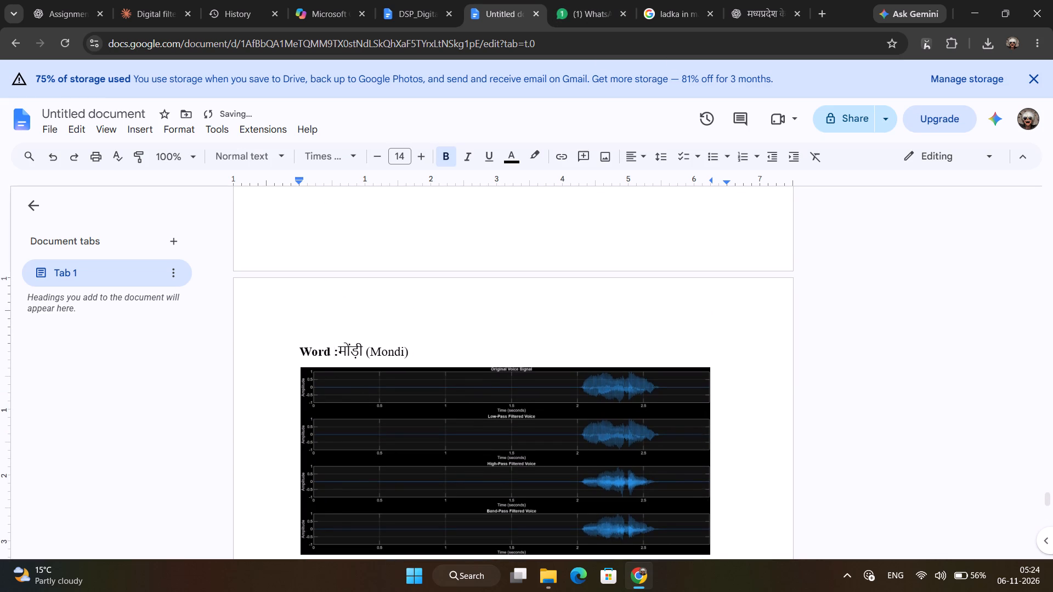
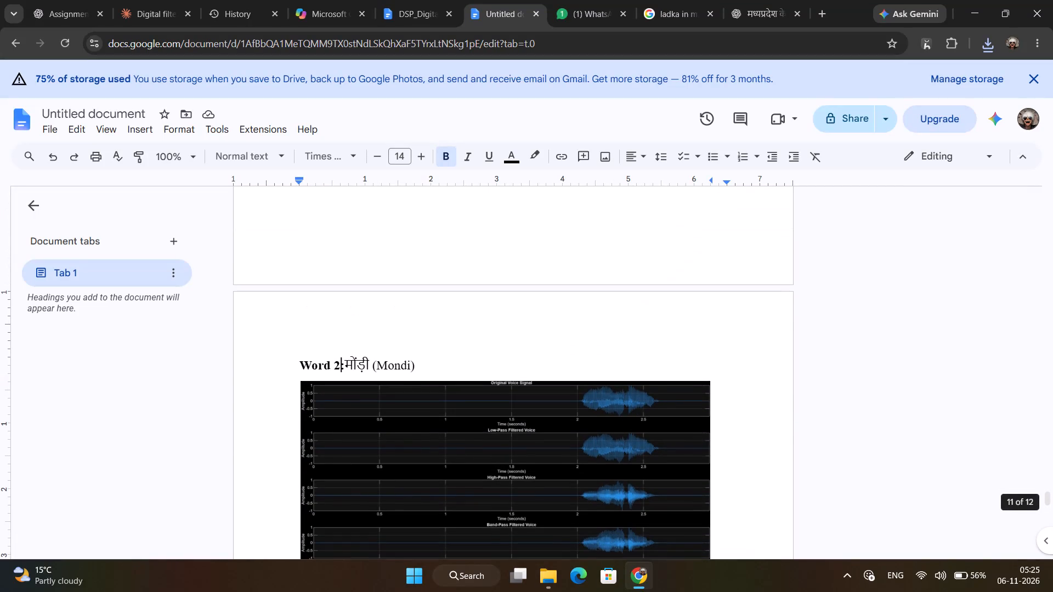
Copy the whole "Word 2:मोंड़ी (Mondi)" line and place the cursor on the empty line below the Mondi spectrum plots.
drag(424, 369, 298, 368)
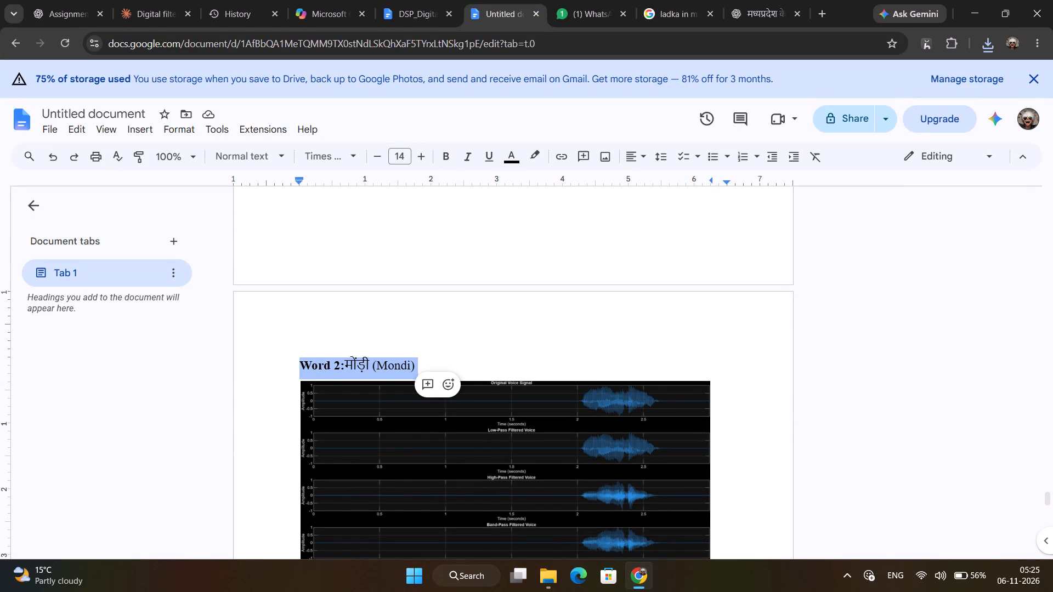
key(ctrl+c)
scroll(298, 368, down, 4)
click(342, 400)
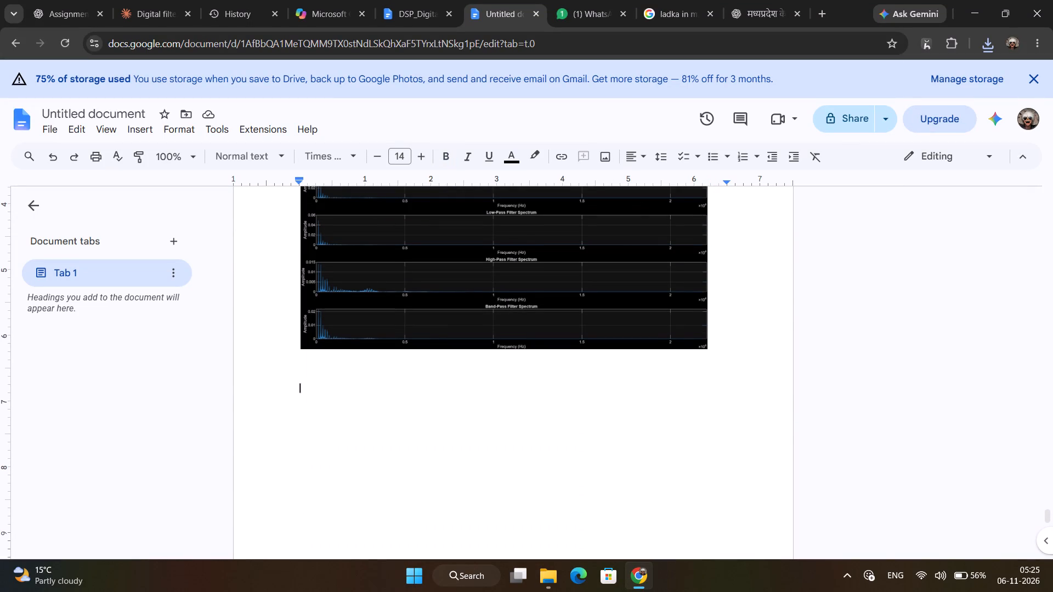
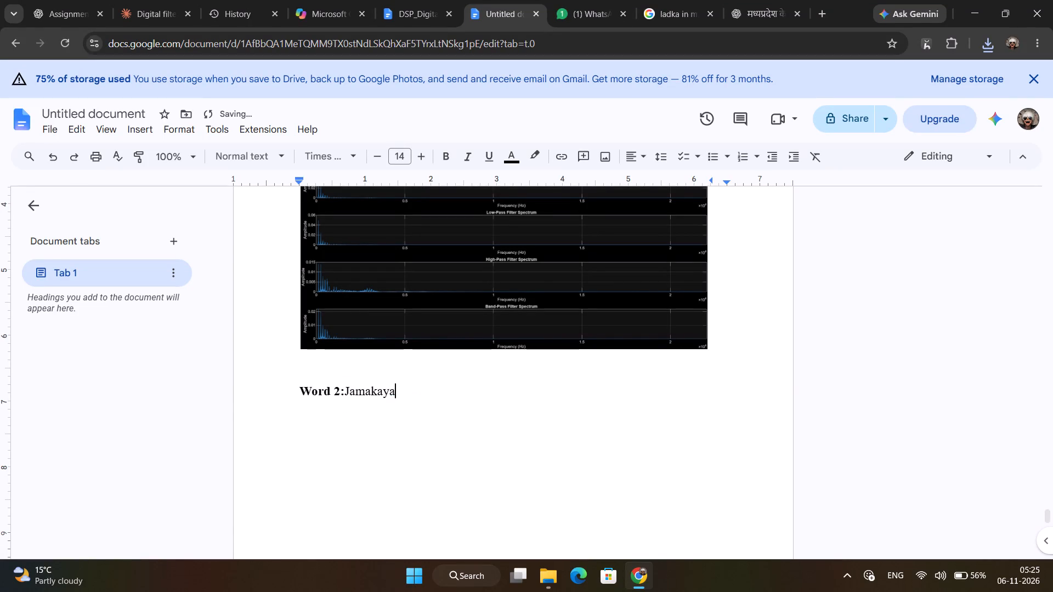
Insert a space between the "Word 2:" label and "Jamakaya".
click(346, 397)
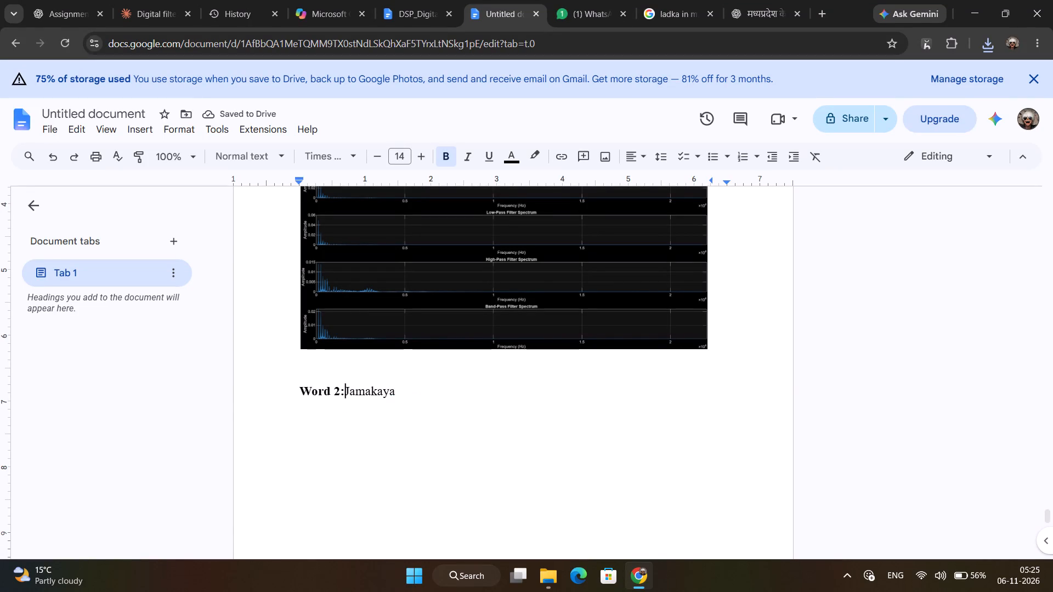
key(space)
Remove the Hindi word and both parentheses from the Word 1 line under the RESULT heading, leaving only "Monda" after the label.
scroll(413, 417, up, 4)
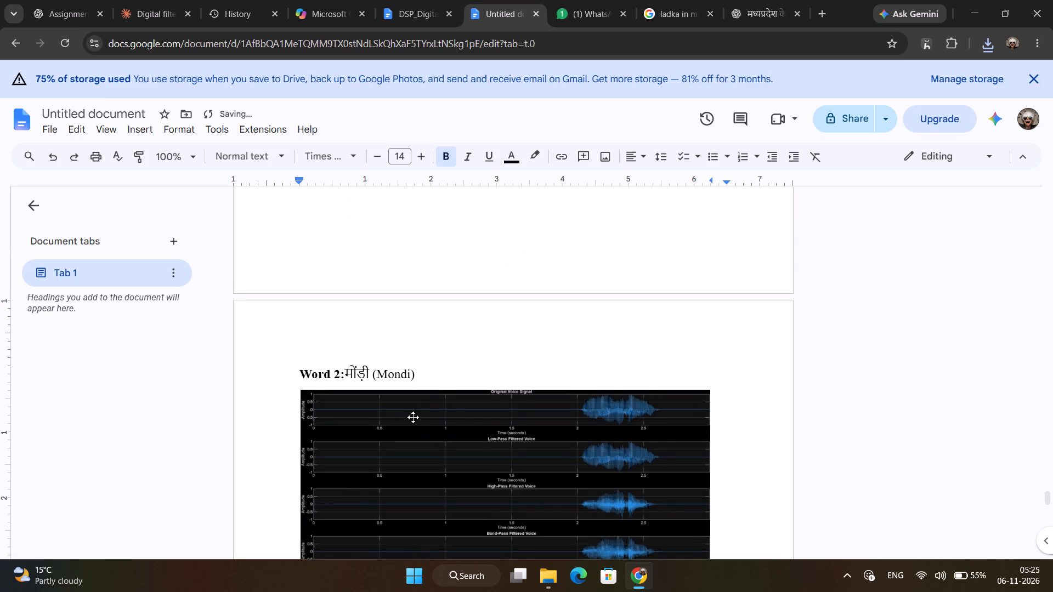
scroll(413, 417, up, 6)
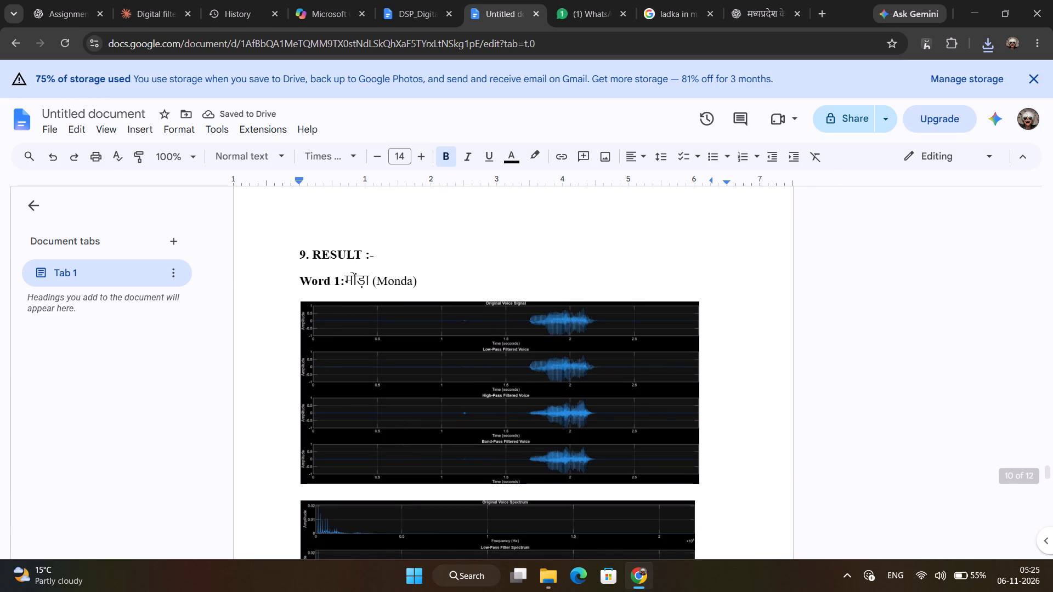
click(371, 286)
key(Right)
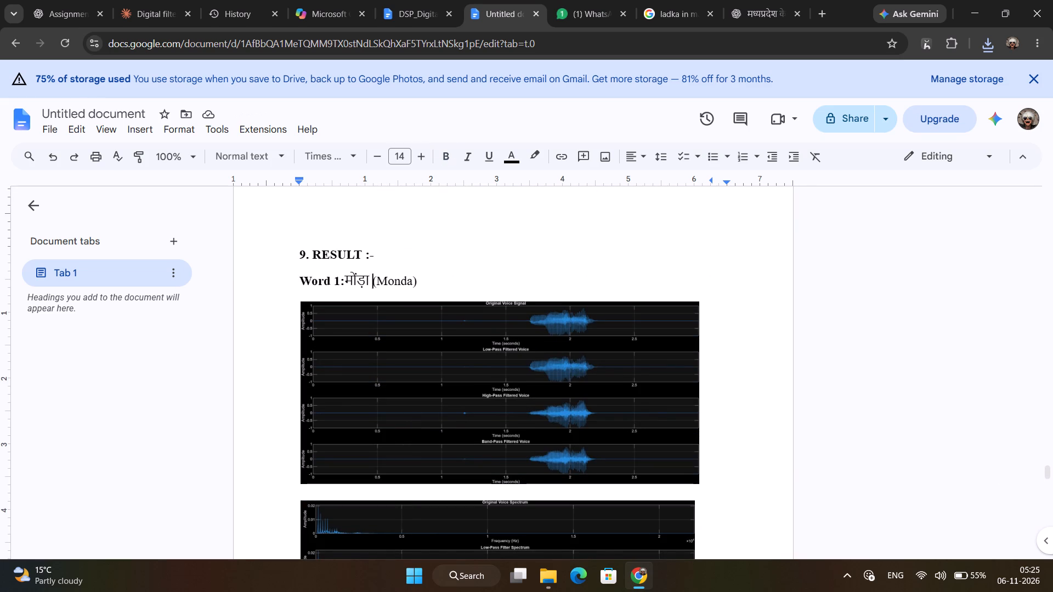
key(BackSpace)
key(BackSpace)
key(BackSpace)
key(BackSpace)
key(BackSpace)
key(BackSpace)
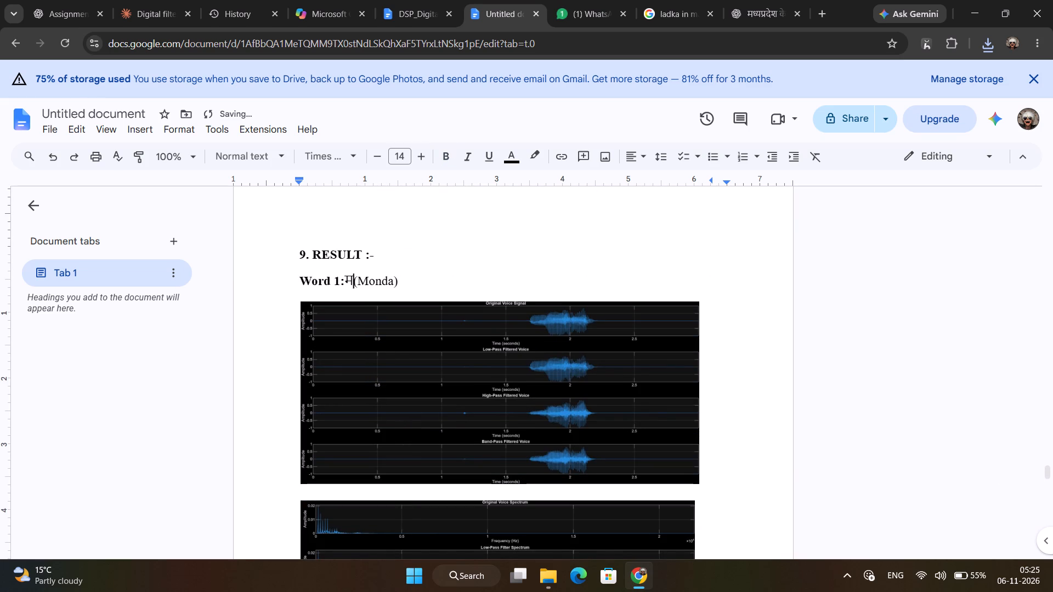
key(BackSpace)
key(Right)
key(BackSpace)
key(Right)
key(Right)
key(Right)
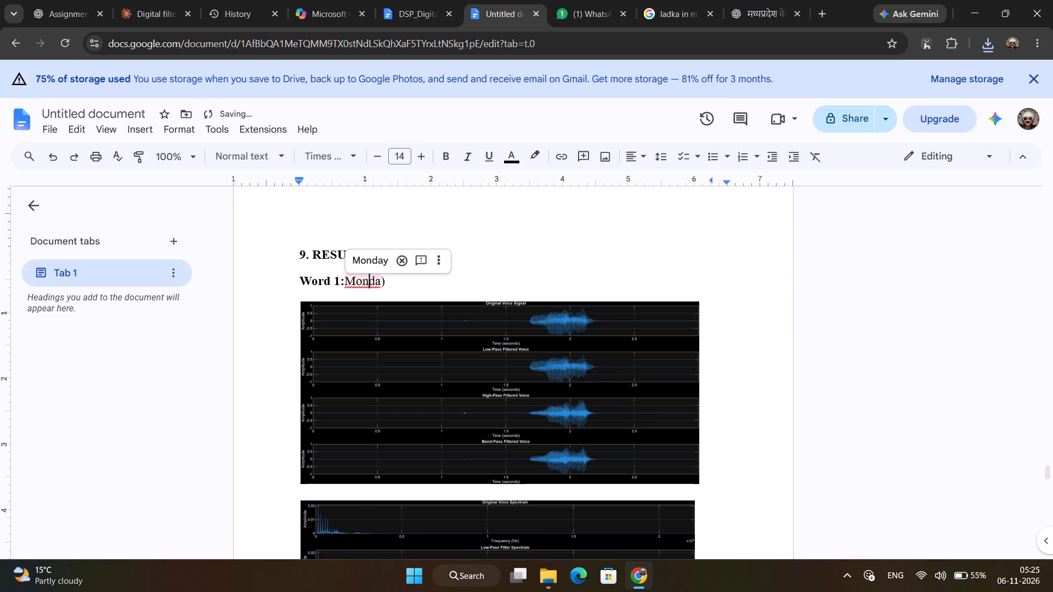
key(Right)
key(Right)
key(Right)
key(BackSpace)
Remove the Hindi word and both parentheses from the "(Mondi)" line, leaving only "Mondi" after the "Word 2:" label.
scroll(371, 286, down, 2)
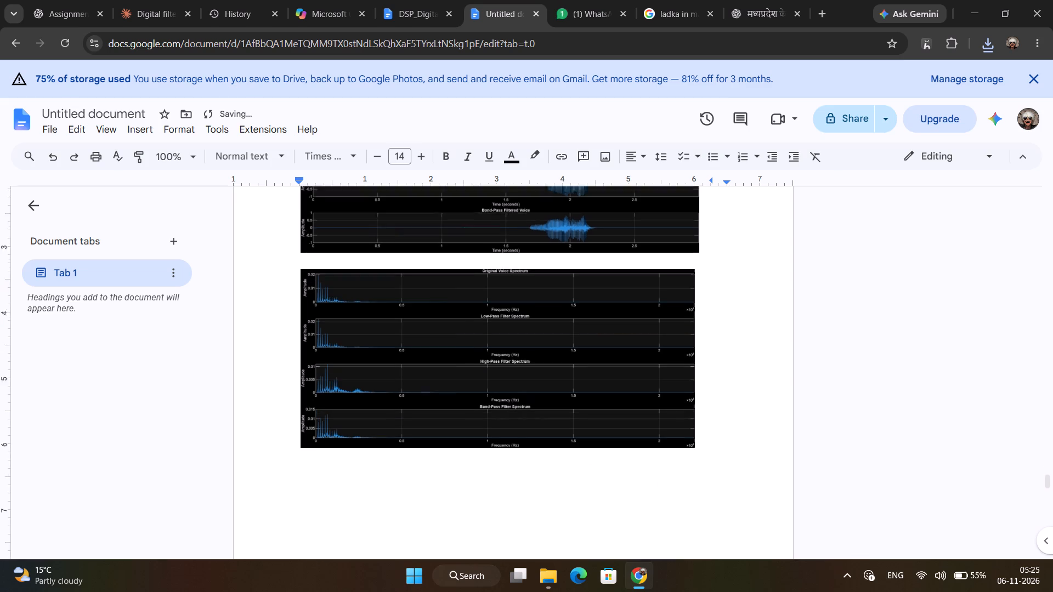
scroll(371, 286, down, 1)
scroll(349, 399, down, 2)
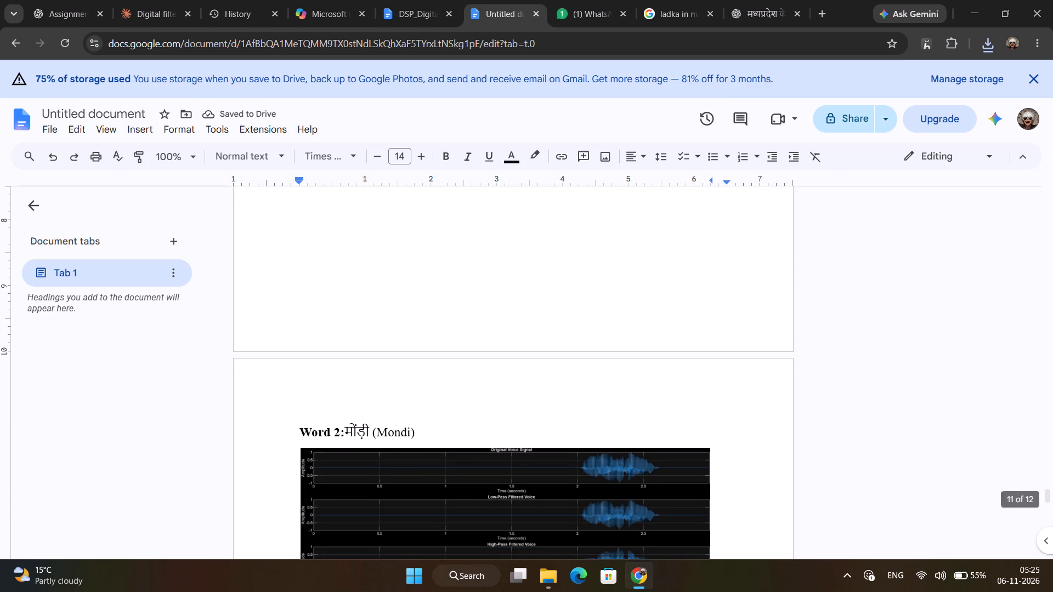
drag(376, 434, 353, 433)
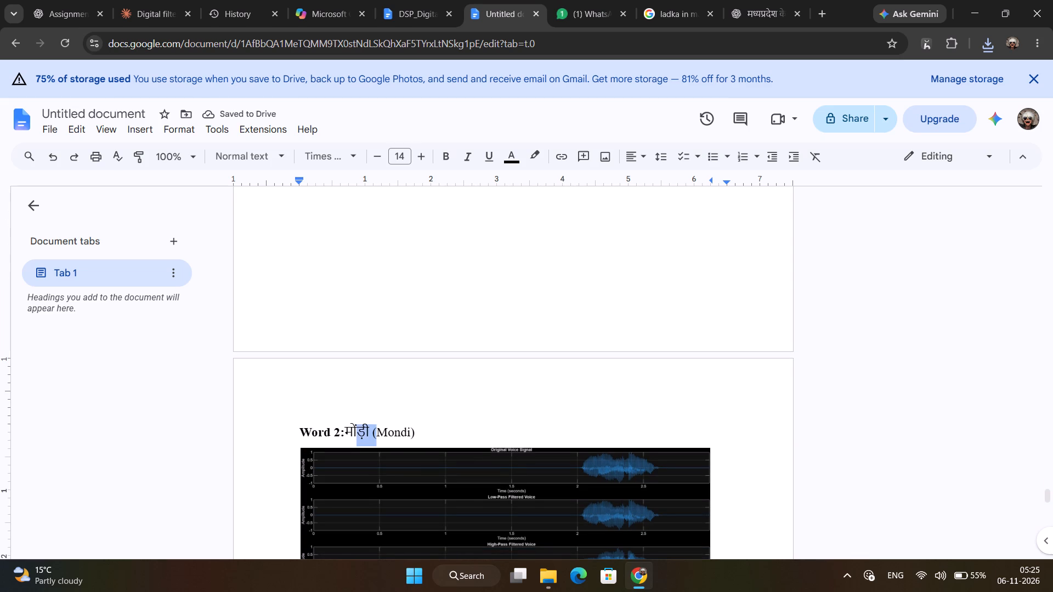
drag(353, 433, 347, 433)
key(BackSpace)
key(Right)
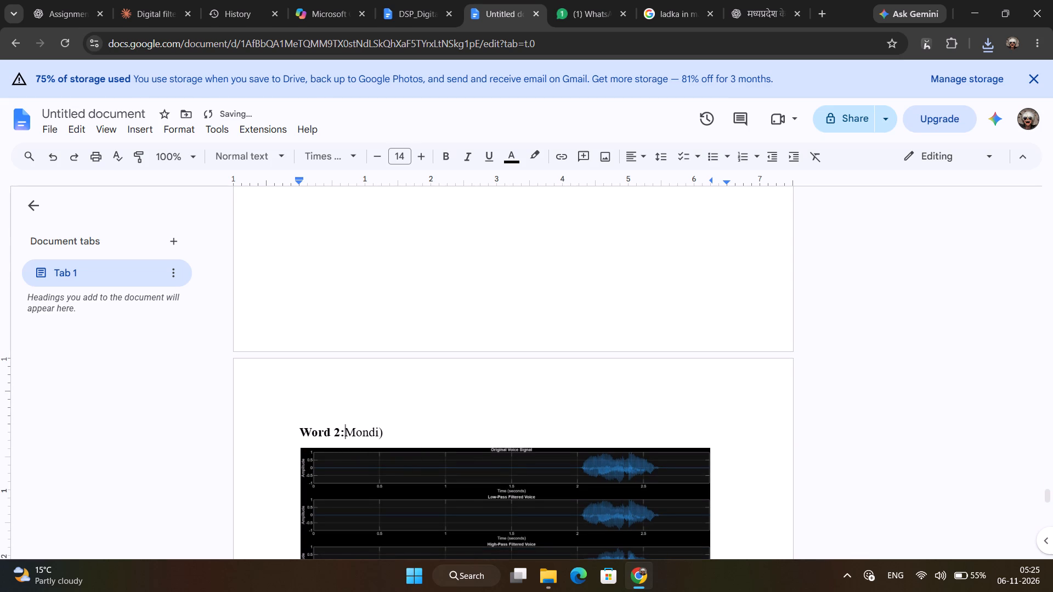
key(Right)
key(Right)
key(Right)
key(Right)
key(Right)
key(BackSpace)
Place the text cursor at the end of the "Word 2: Jamakaya" line below the last spectrum plots.
scroll(347, 433, down, 4)
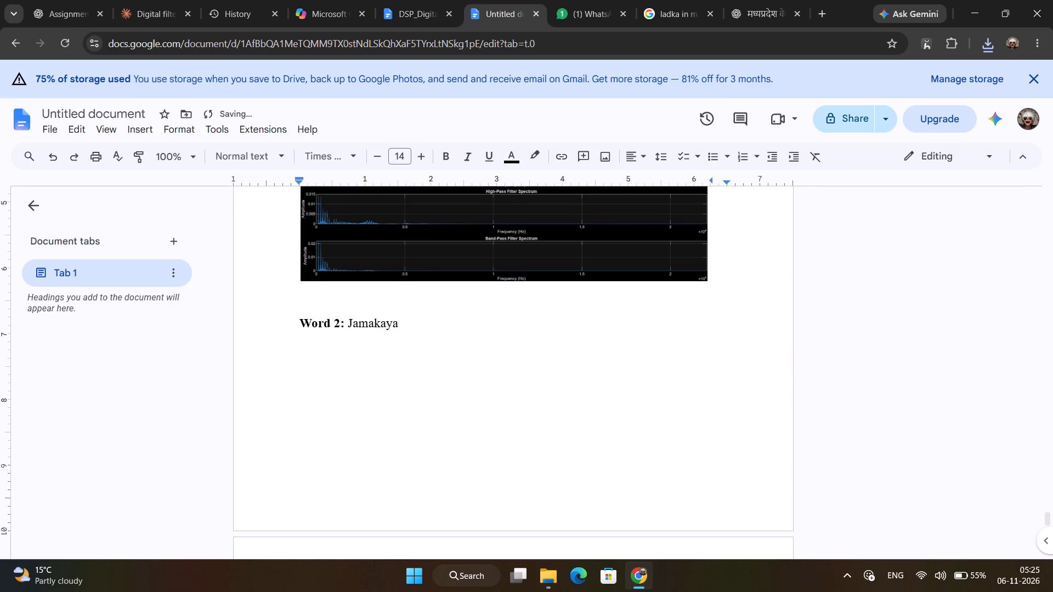
click(409, 333)
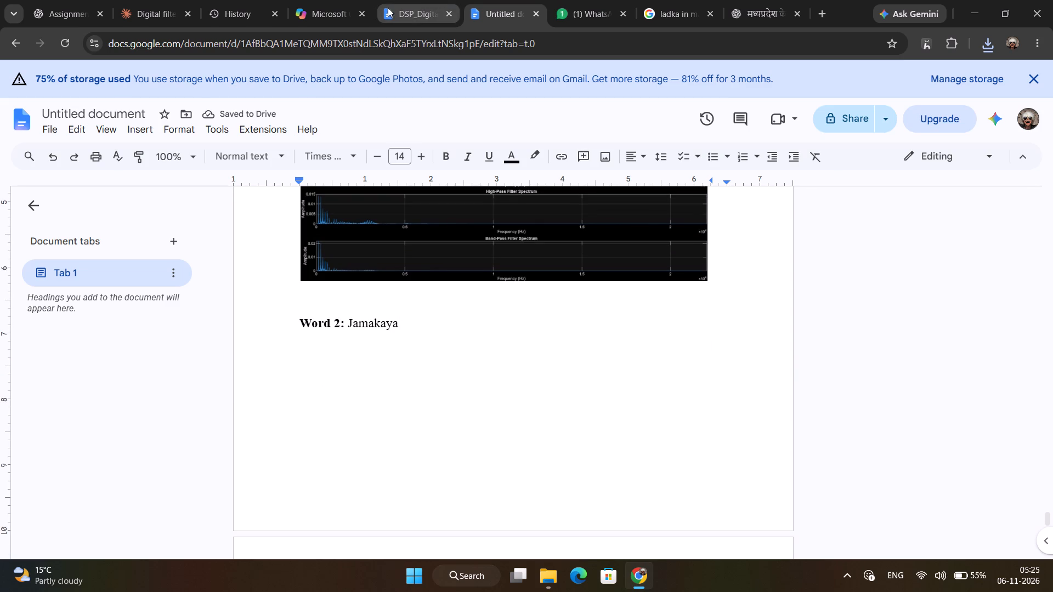
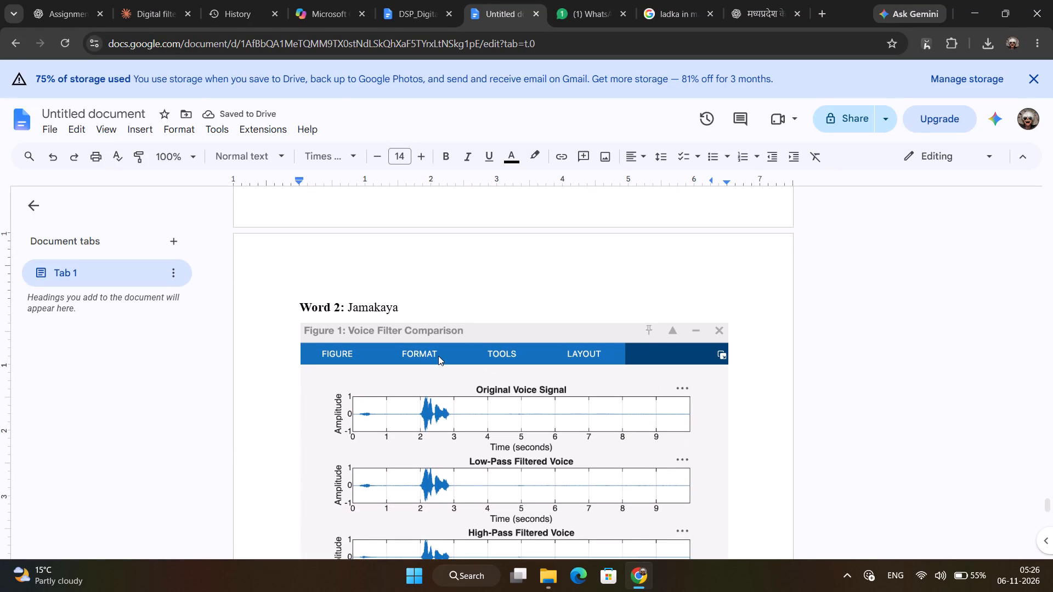
Copy the image "Screenshot 2026-11-05 at 10.30.19 PM" from the D: drive in File Explorer and paste it after the Word 2 filtered-voice plot.
click(438, 304)
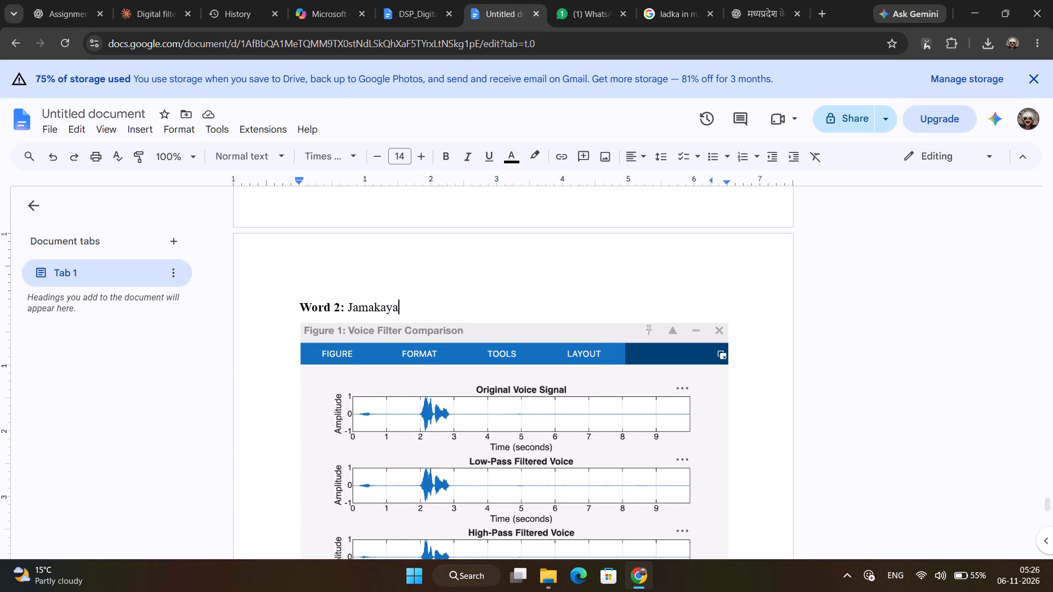
click(536, 587)
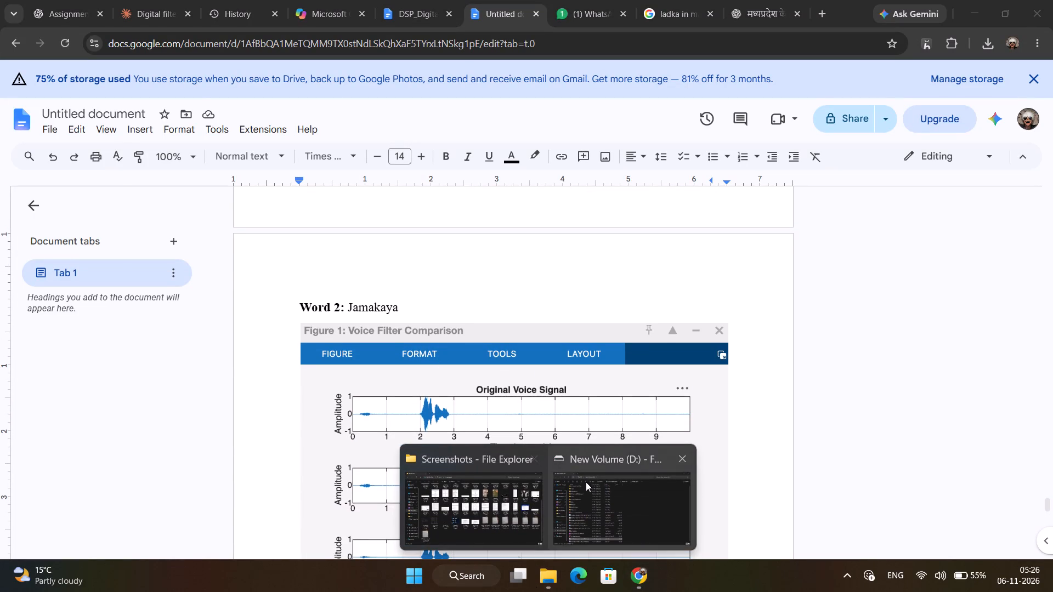
click(601, 494)
click(296, 538)
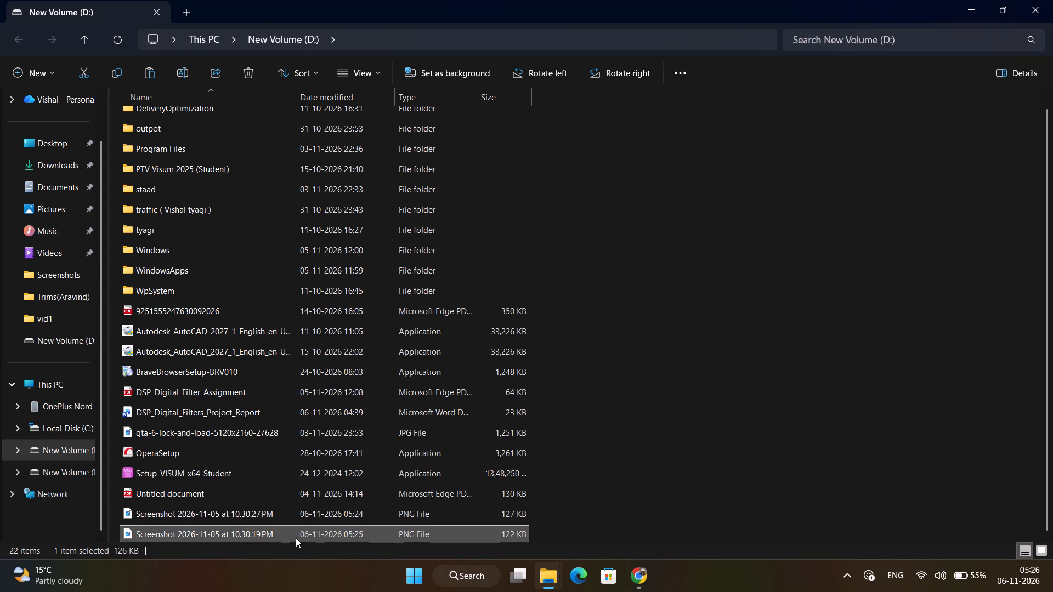
click(120, 72)
click(639, 523)
scroll(639, 523, down, 3)
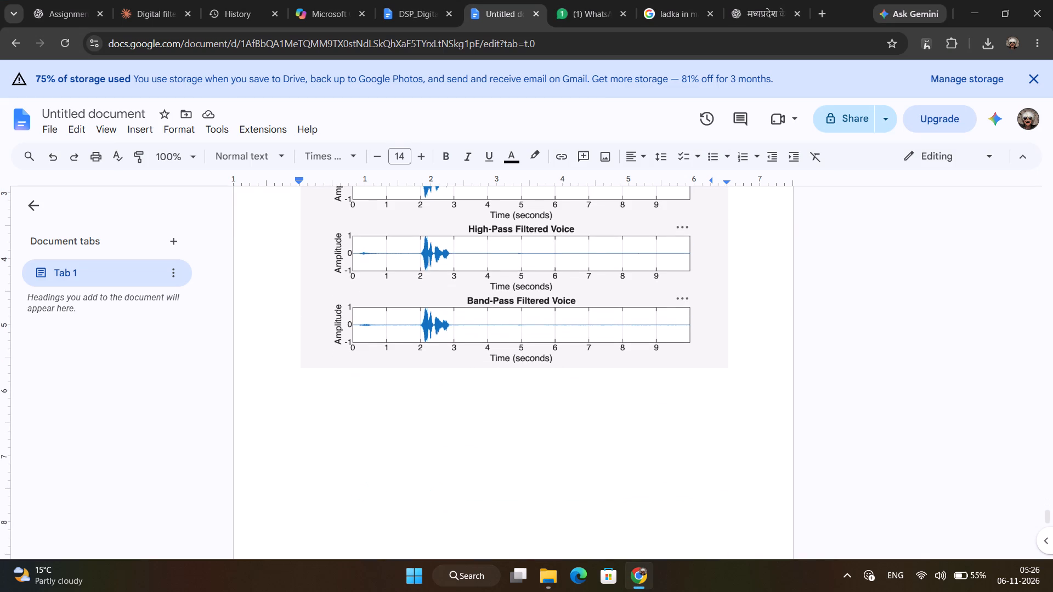
click(746, 365)
key(ctrl+v)
Shrink the filtered-voice plot under "Word 2: Jamakaya" to about 5.9 inches wide and reduce its height to about 4.2 inches.
scroll(746, 365, up, 6)
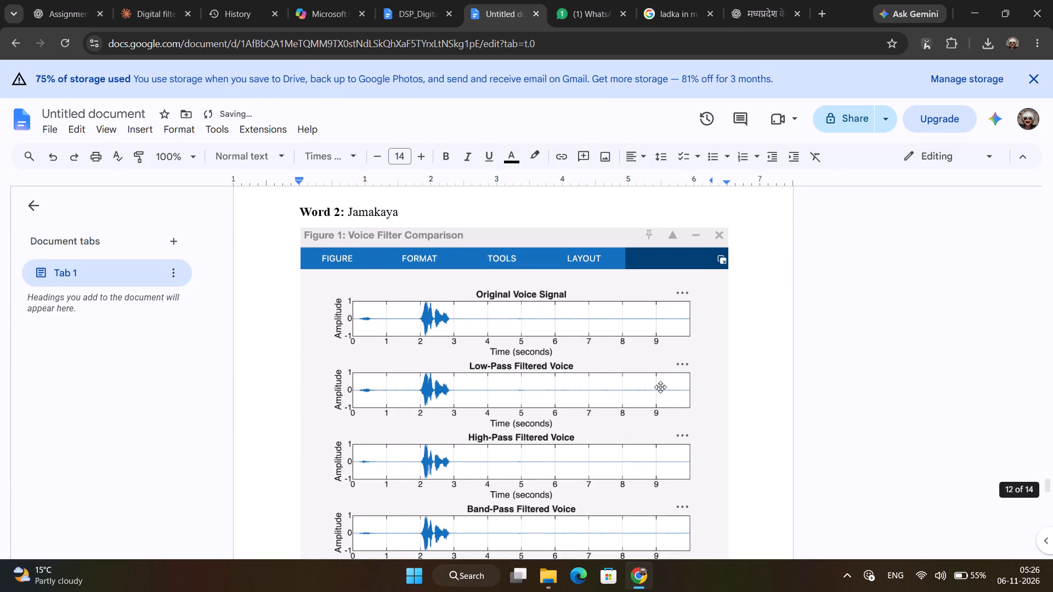
click(604, 399)
scroll(604, 399, down, 1)
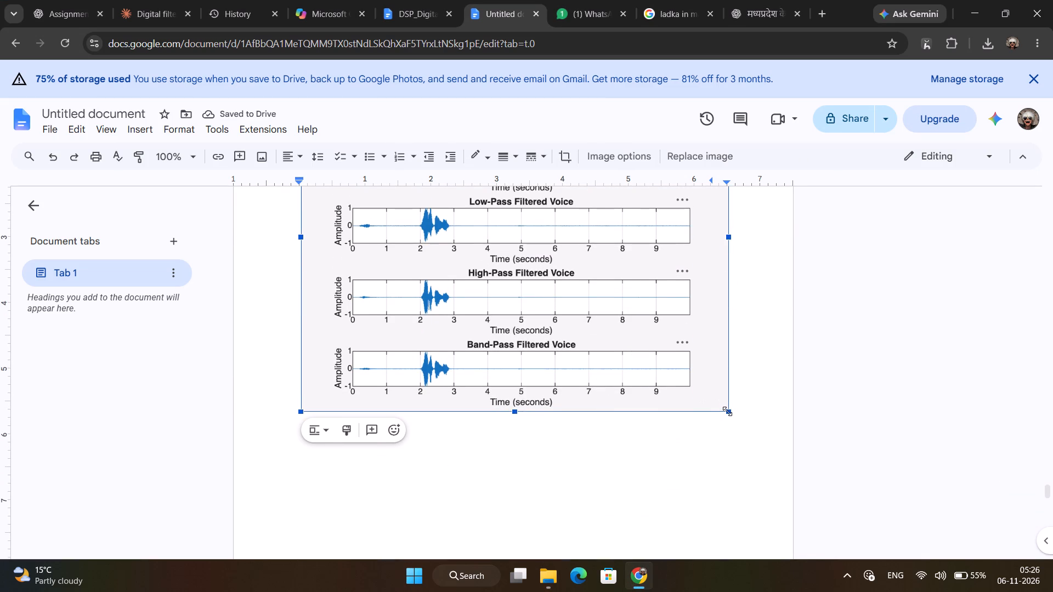
drag(727, 411, 685, 339)
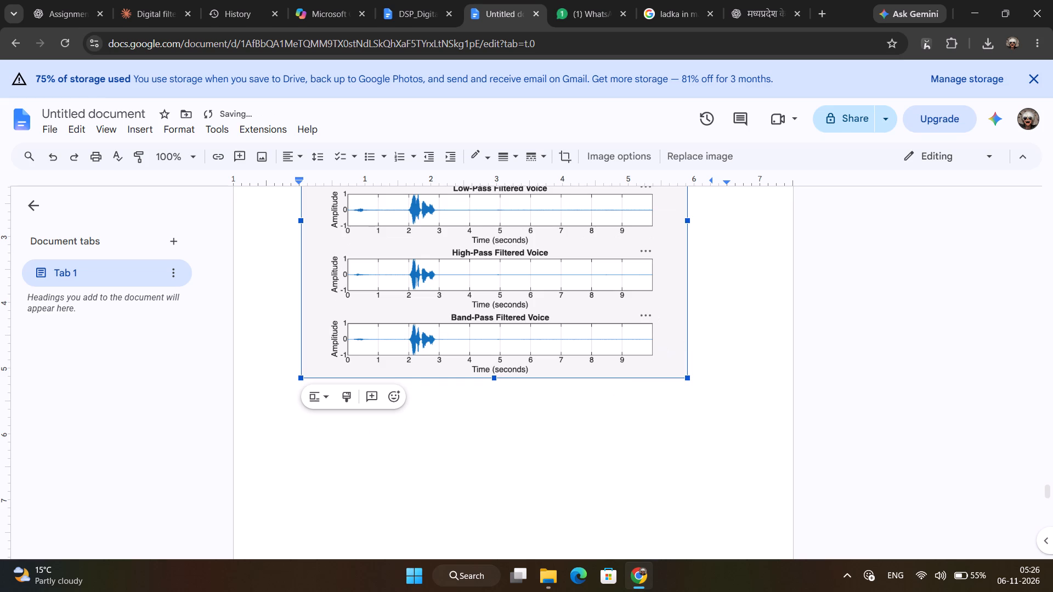
drag(492, 378, 501, 343)
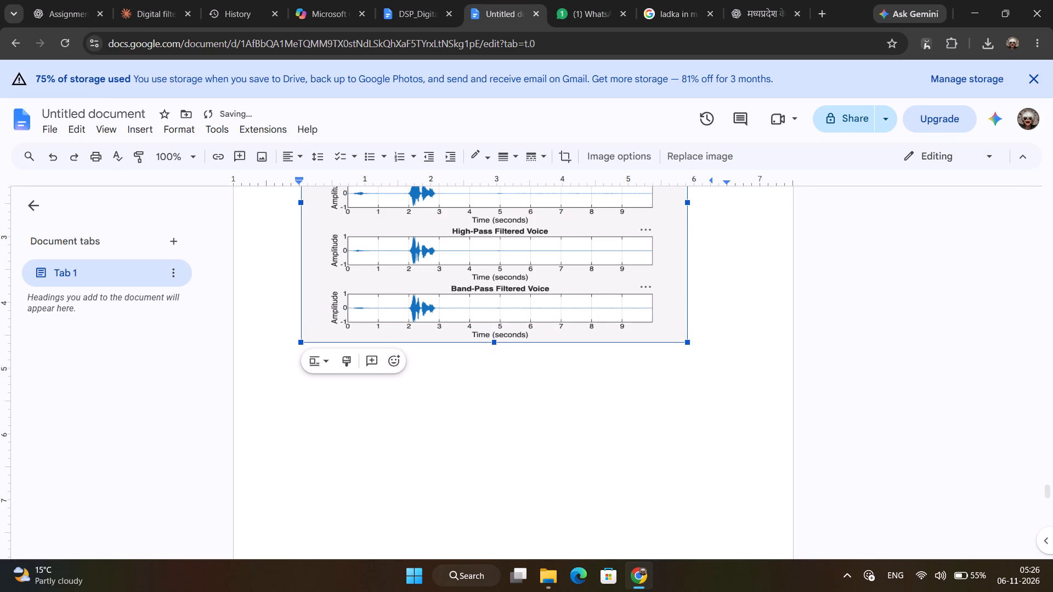
Reduce the Word 2 spectrum plot's height, and scale it proportionally to about 6 inches wide, close to the filtered-voice plot's width.
scroll(501, 343, up, 2)
scroll(501, 343, down, 7)
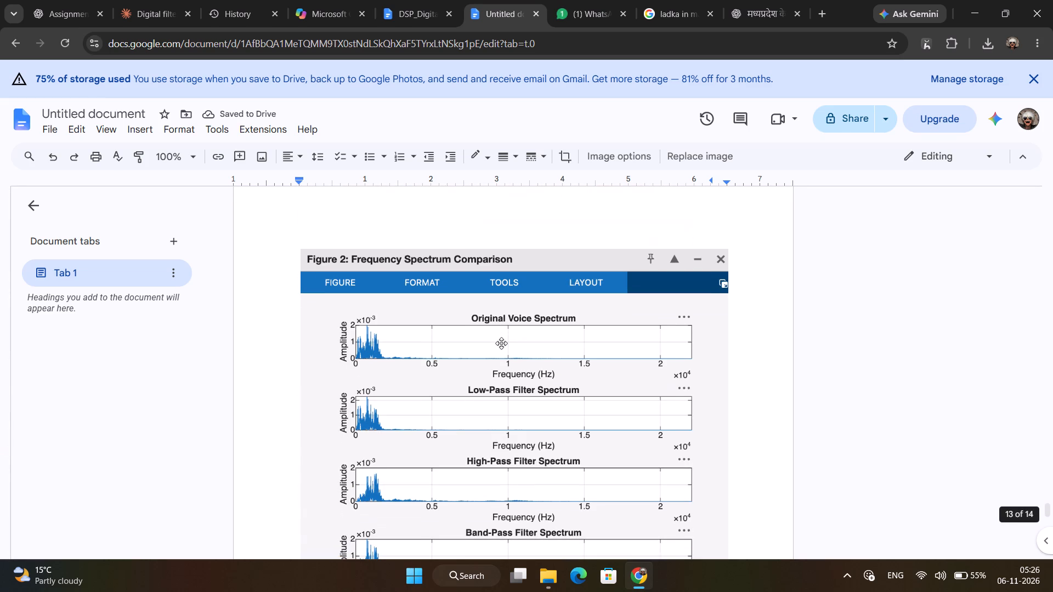
click(482, 389)
scroll(482, 389, down, 2)
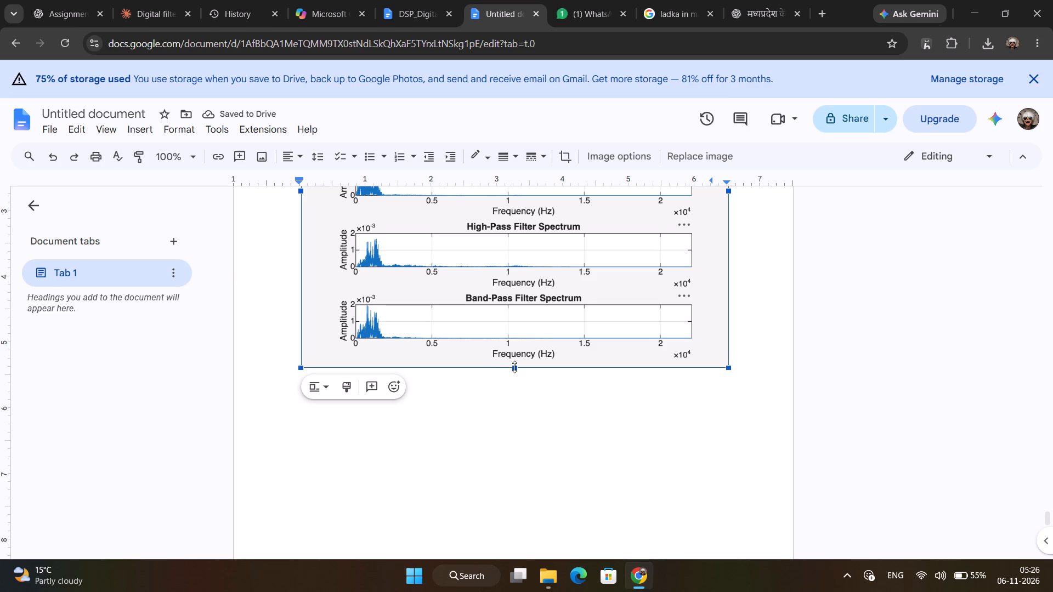
drag(514, 367, 525, 315)
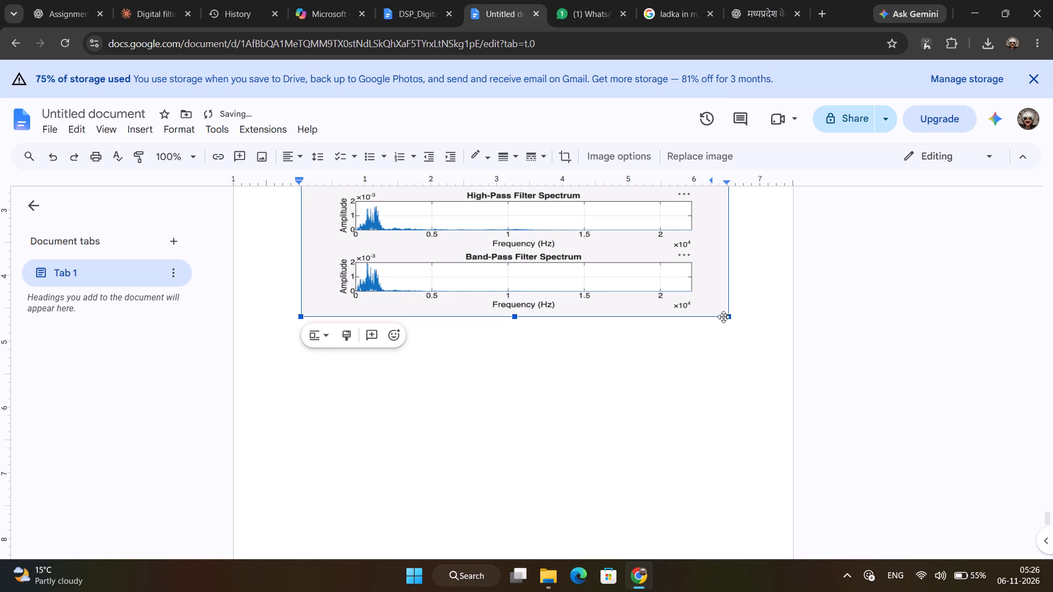
drag(728, 318, 690, 281)
Compress the Word 2 spectrum plot's height to about 2.9 inches so it fits on the page beneath the filtered-voice plot.
scroll(690, 281, up, 2)
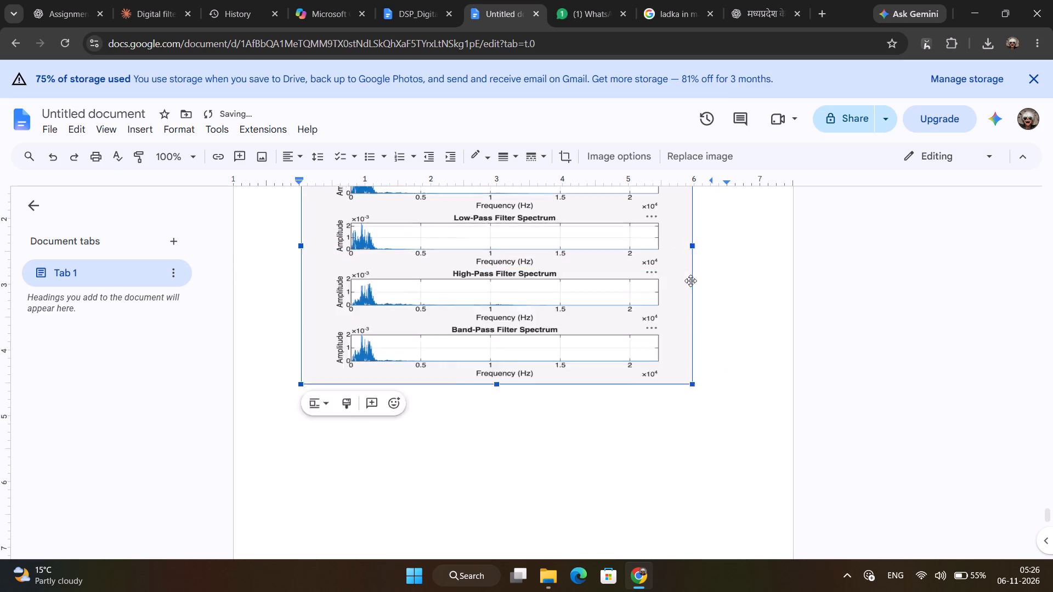
scroll(690, 281, up, 2)
scroll(690, 281, down, 1)
click(553, 406)
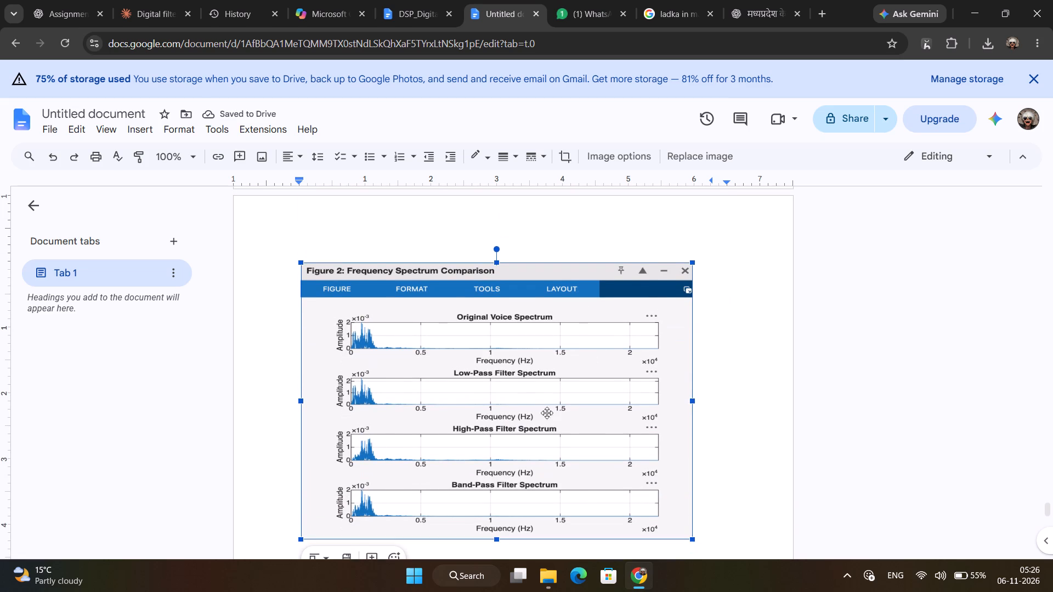
drag(497, 540, 516, 478)
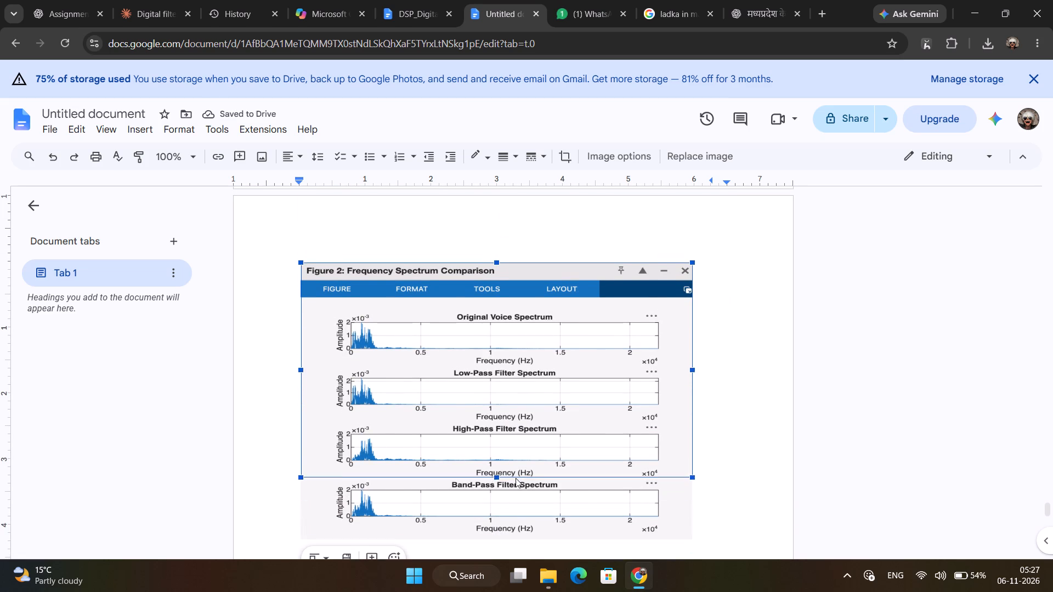
drag(516, 478, 521, 453)
Select the filtered-voice plot under "Word 2: Jamakaya" for resizing its height.
scroll(521, 453, up, 6)
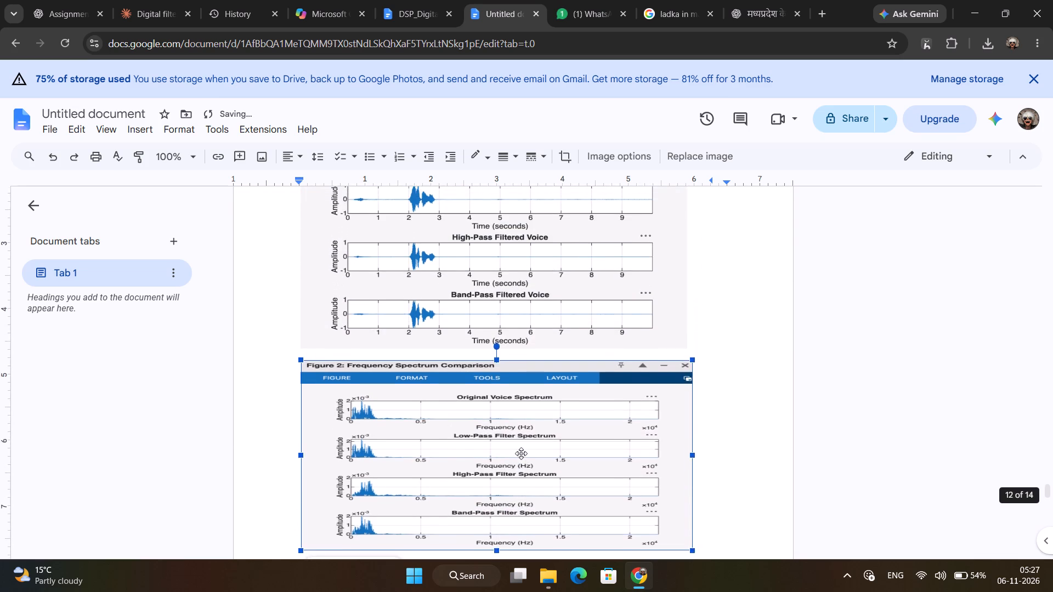
scroll(521, 453, up, 1)
click(500, 391)
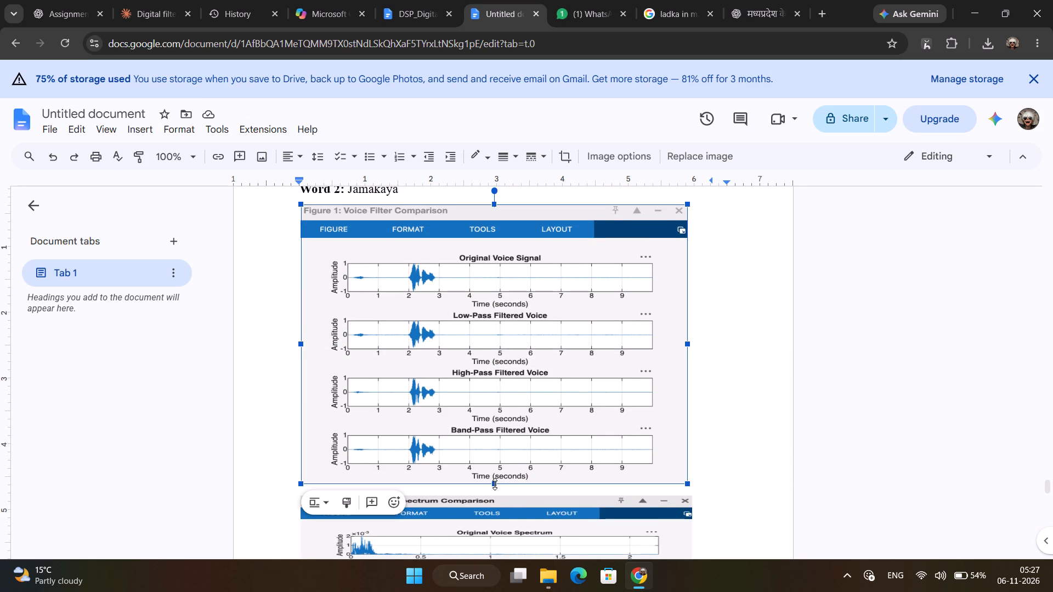
Reduce the height of the filtered-voice plot under "Word 2: Jamakaya" to about 3.8 inches.
drag(495, 484, 501, 453)
Stretch the frequency spectrum plot below the Jamakaya filtered-voice plot to about 4 inches high, keeping its width.
scroll(492, 495, down, 2)
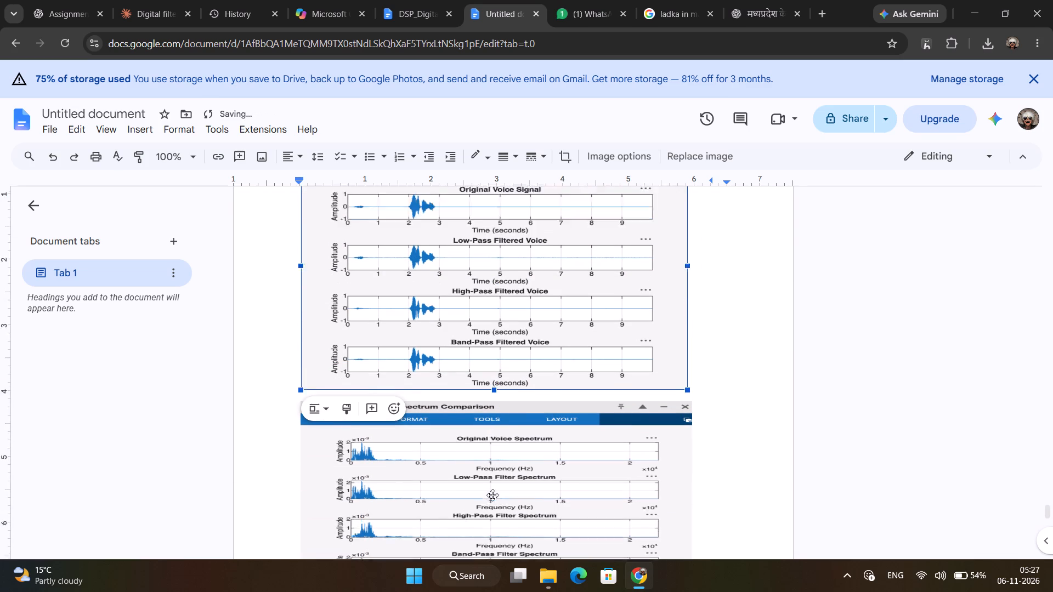
scroll(492, 495, down, 2)
click(517, 356)
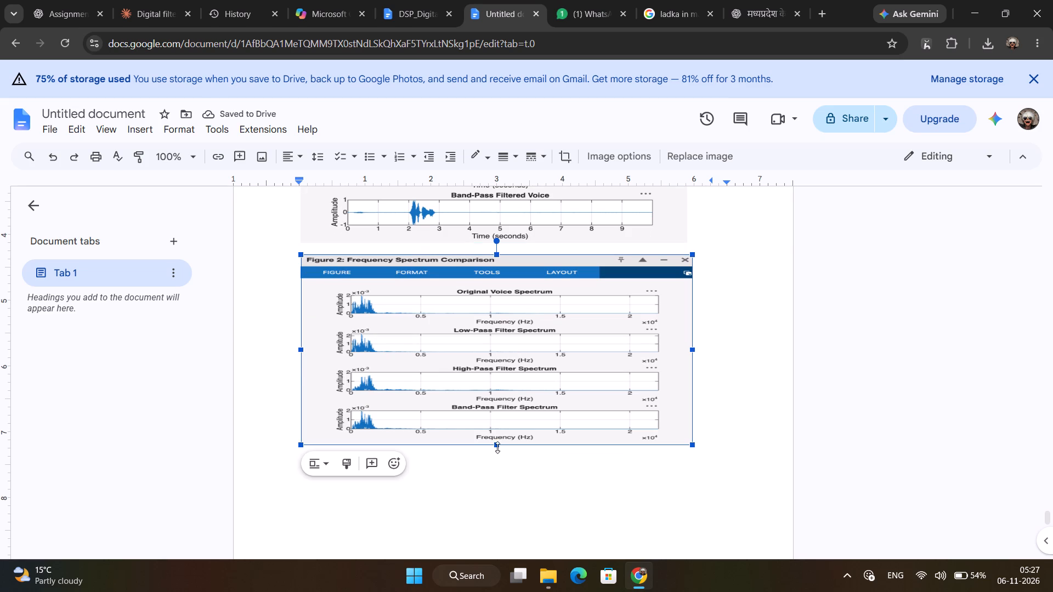
drag(496, 447, 499, 499)
drag(499, 499, 499, 517)
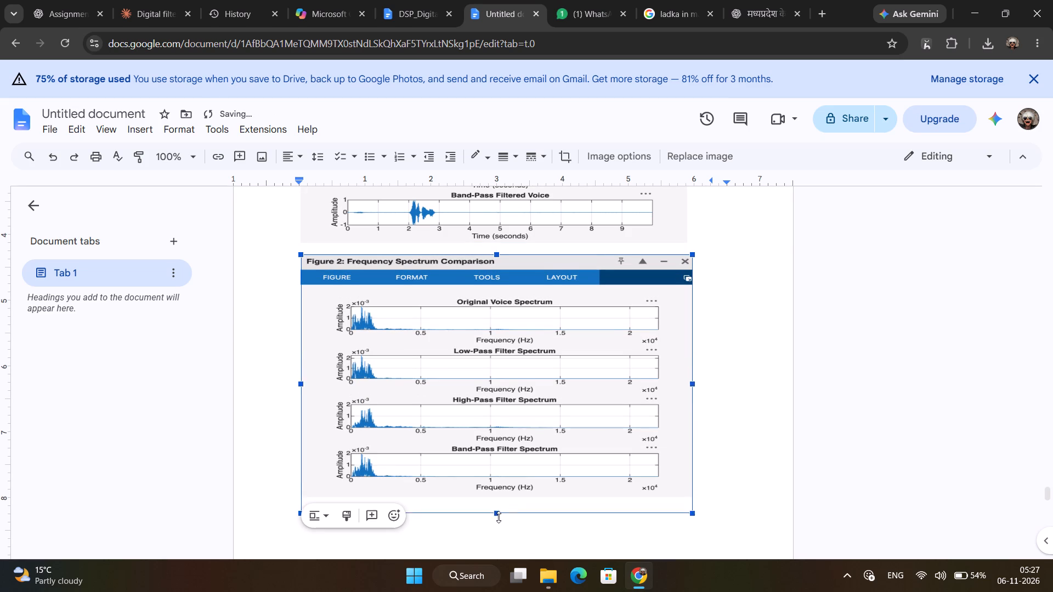
drag(499, 517, 499, 517)
click(645, 213)
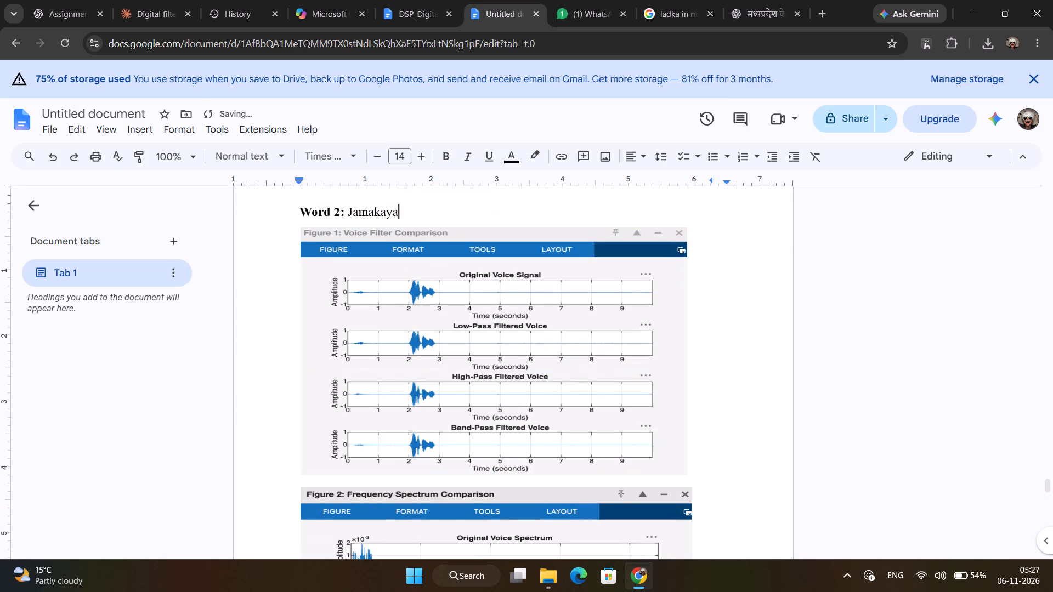
Scale the Jamakaya filtered-voice plot up proportionally to about 6 inches wide and check that both plots fit on the page.
click(671, 444)
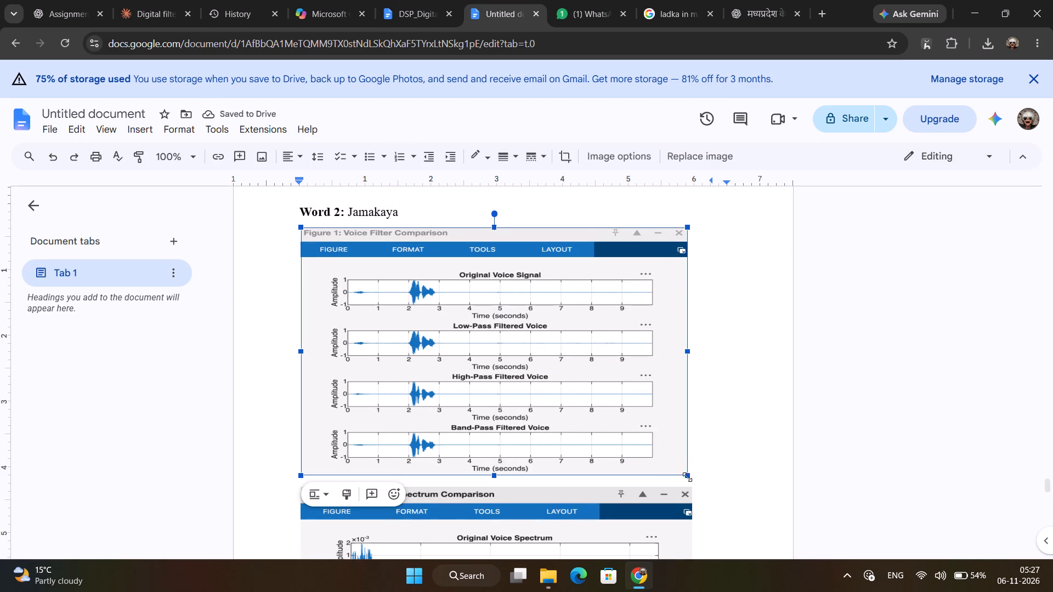
drag(687, 476, 693, 482)
scroll(693, 482, down, 1)
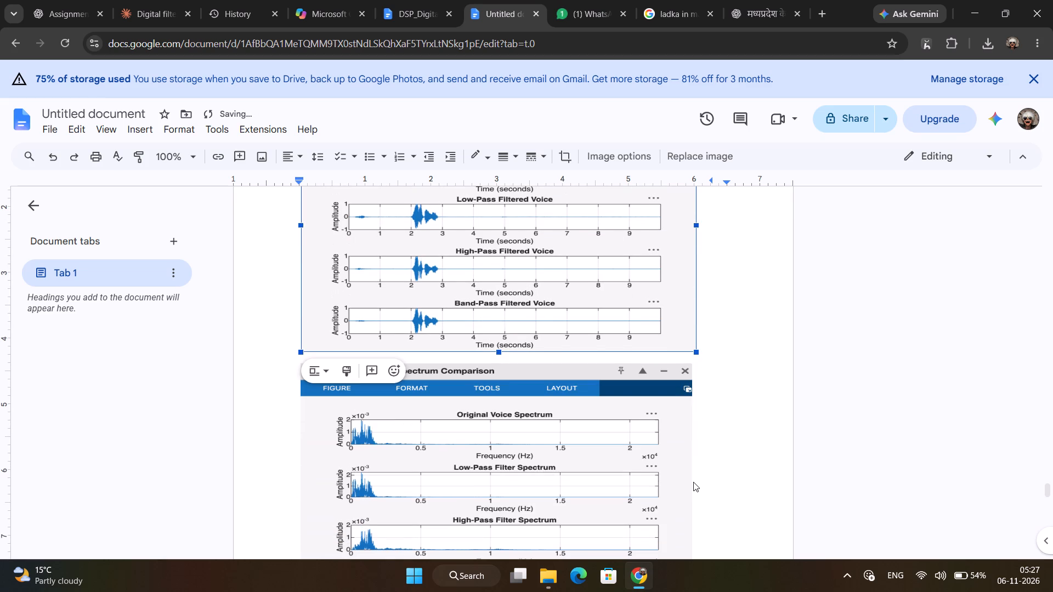
scroll(693, 482, down, 2)
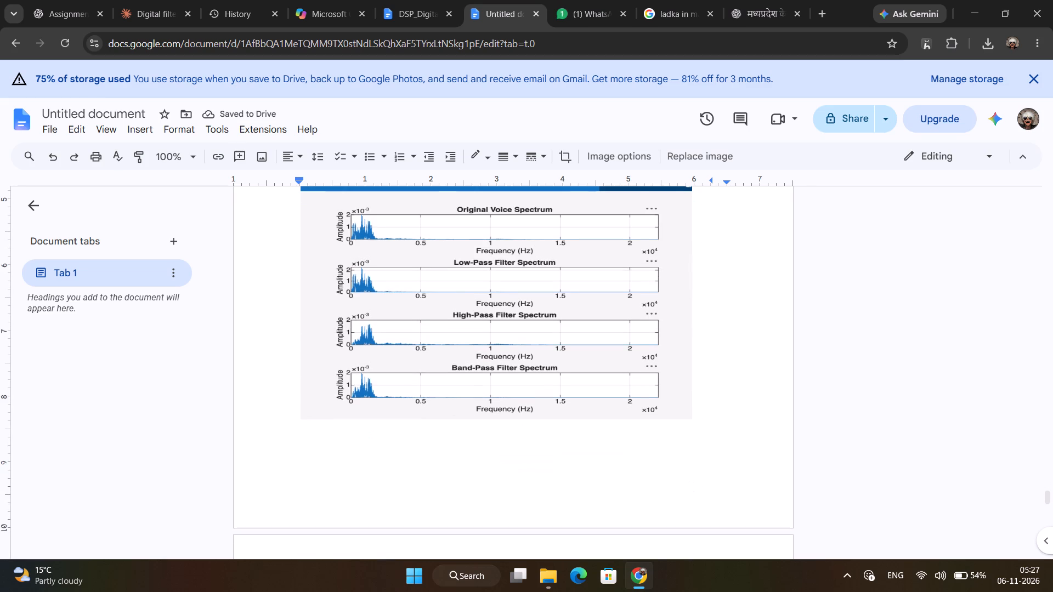
click(580, 476)
scroll(766, 412, up, 2)
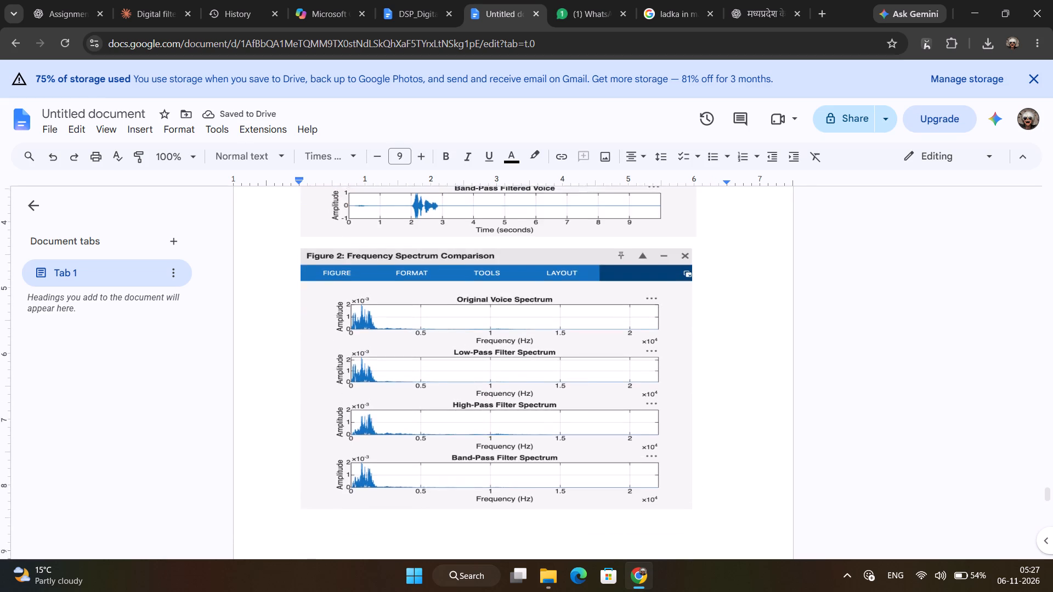
scroll(766, 412, up, 2)
scroll(766, 412, down, 1)
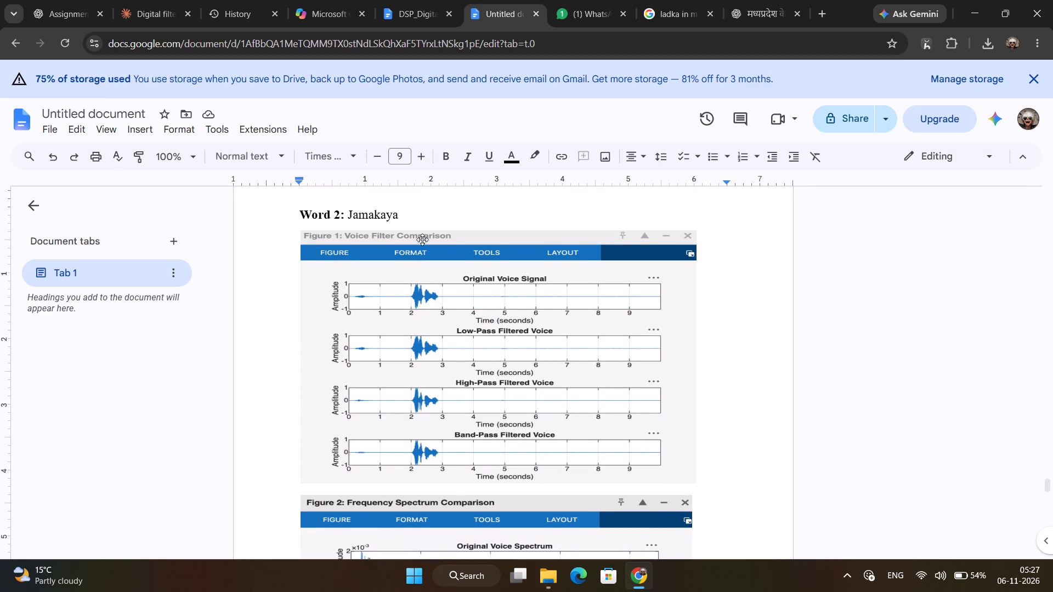
Change the number in the "Word 2: Jamakaya" label to 3.
click(341, 217)
key(BackSpace)
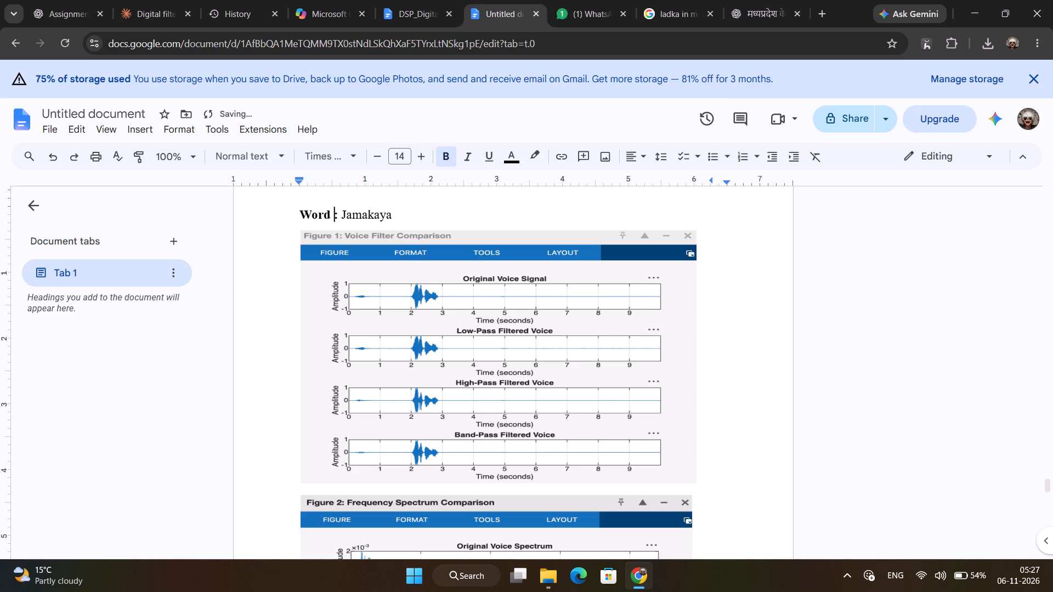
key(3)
Select the whole "Word 3: Jamakaya" label line and start a comment on it.
drag(299, 206, 409, 226)
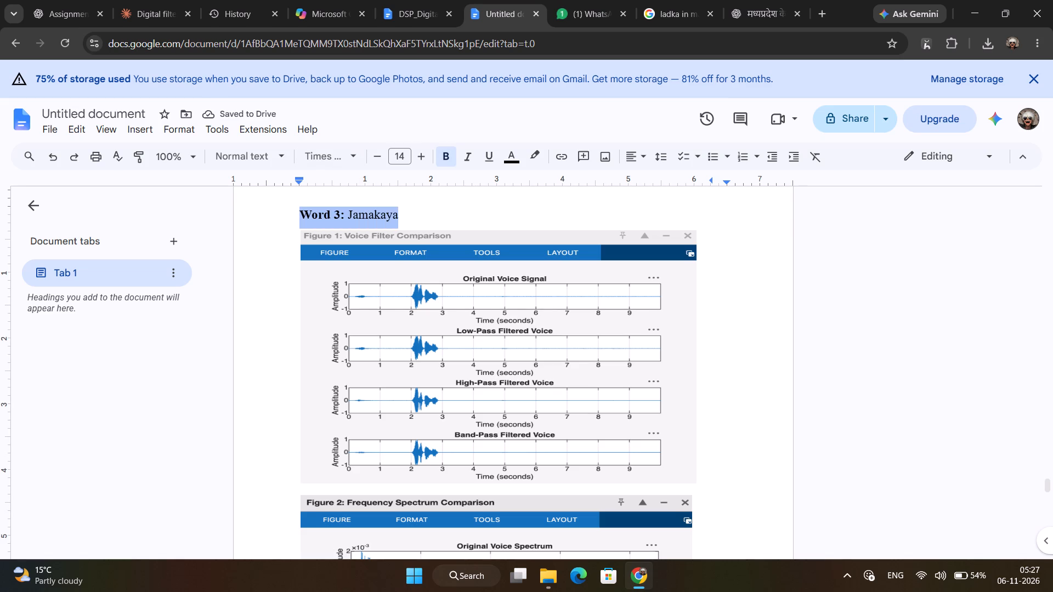
drag(409, 226, 410, 226)
click(410, 226)
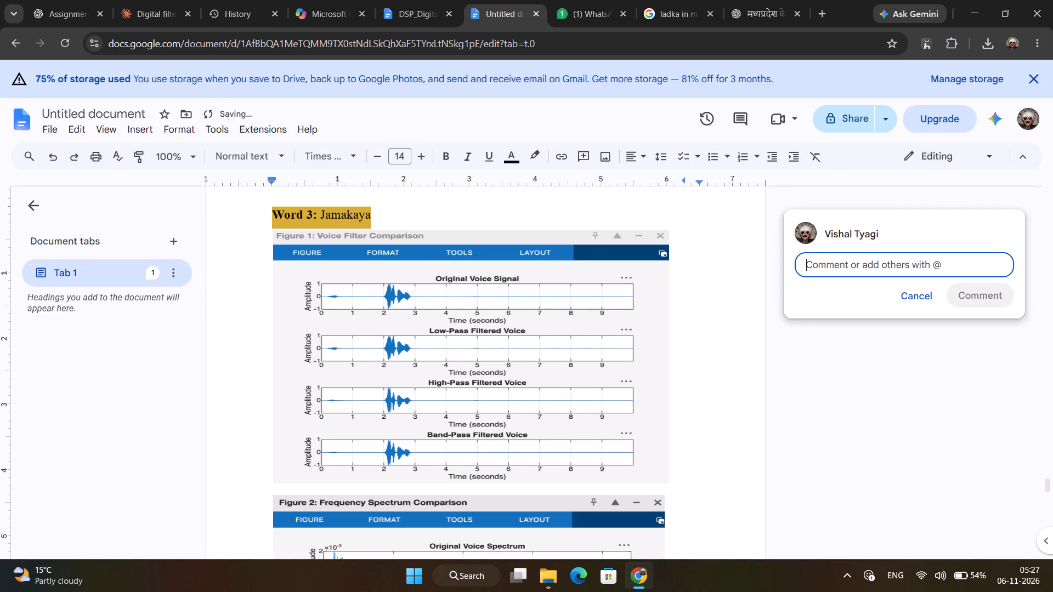
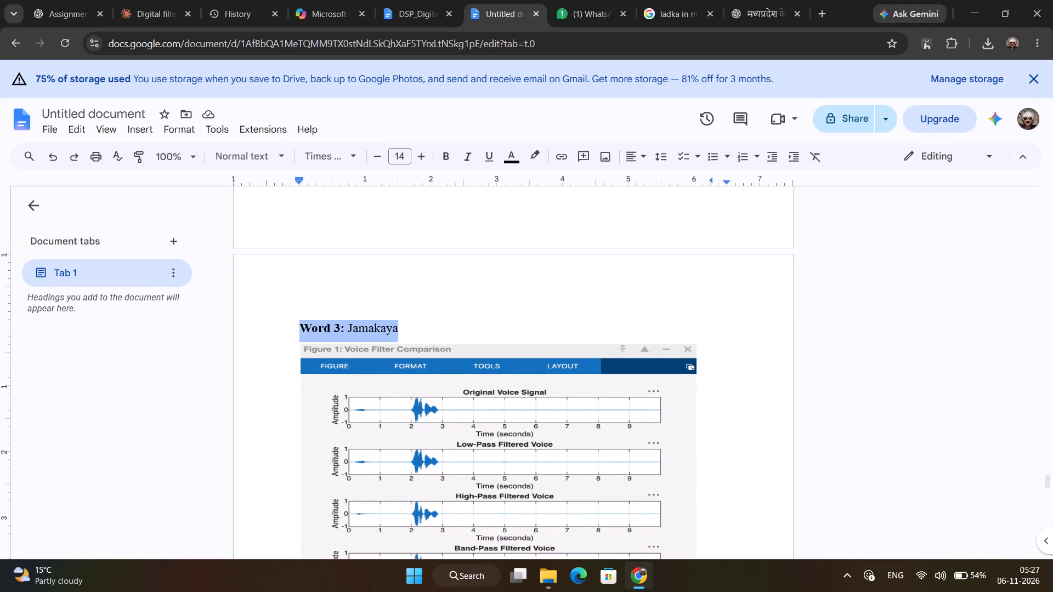
Copy the "Word 3: Jamakaya" heading and paste it on a new line below the Word 3 spectrum plot.
key(ctrl+c)
scroll(299, 329, down, 6)
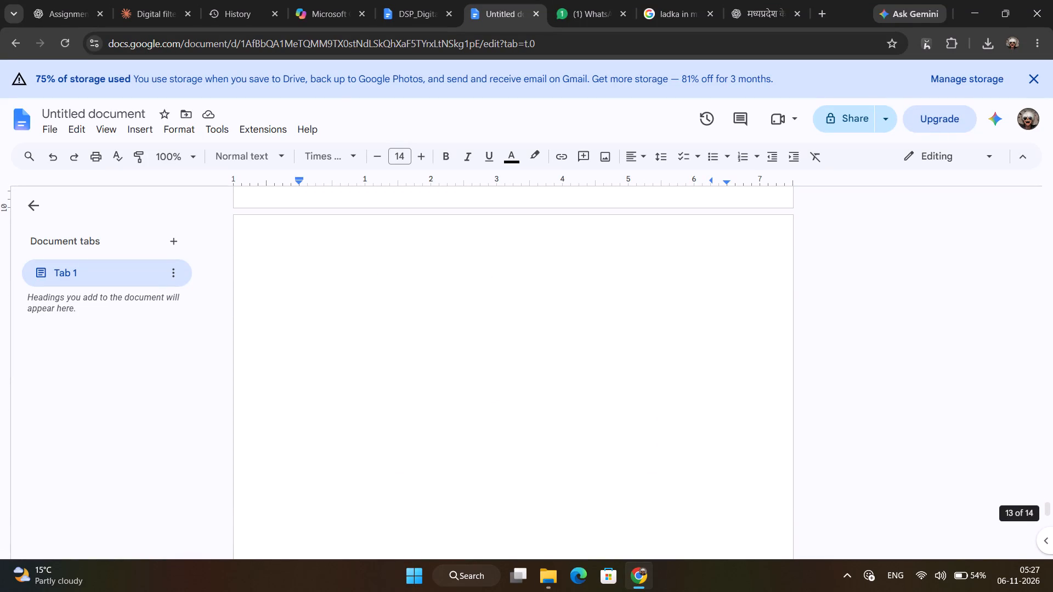
click(353, 295)
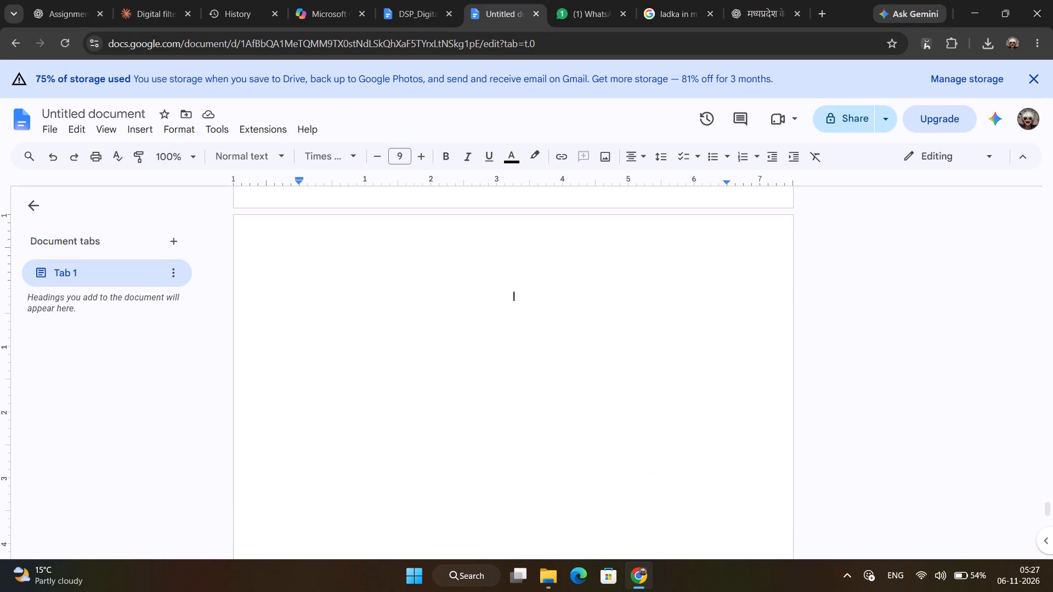
scroll(336, 229, up, 2)
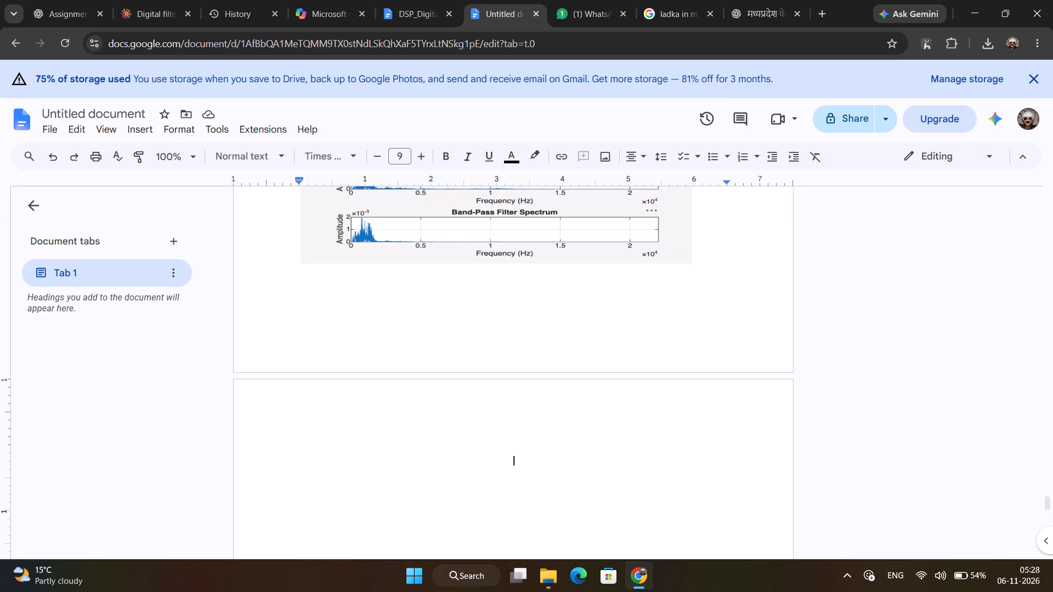
click(716, 265)
key(Return)
key(ctrl+v)
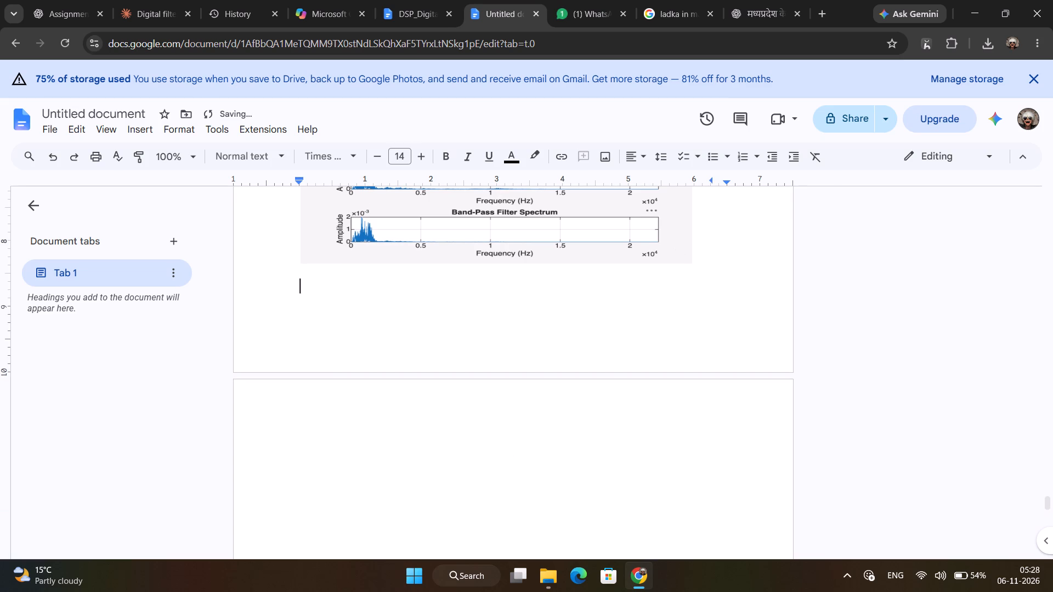
Push the pasted heading down onto the start of the following page.
click(298, 281)
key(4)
key(BackSpace)
key(Return)
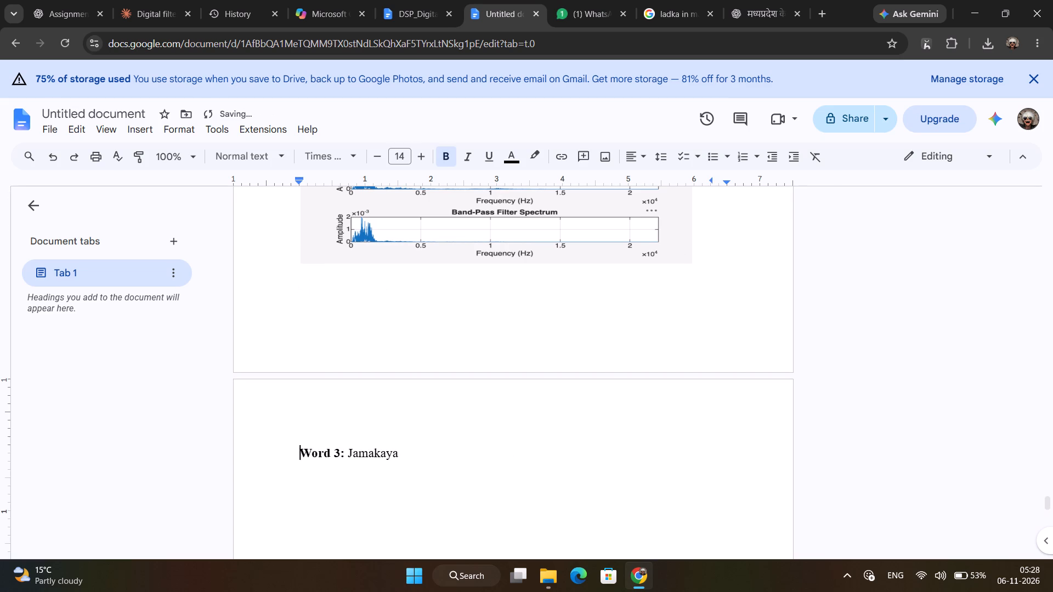
Delete the number 3 from the pasted "Word 3: Jamakaya" heading so the word can be renumbered.
click(342, 452)
key(BackSpace)
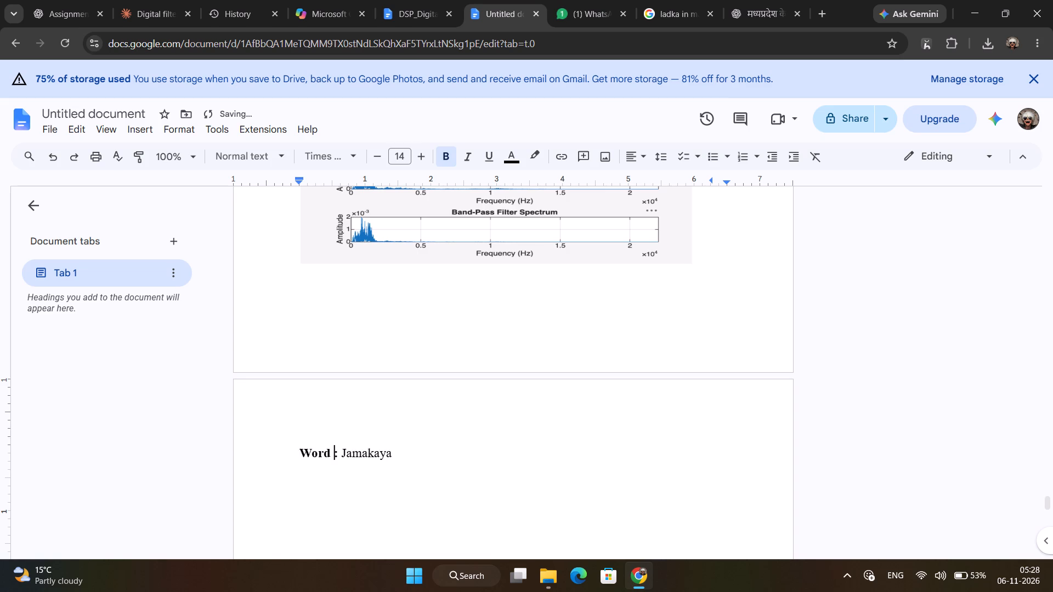
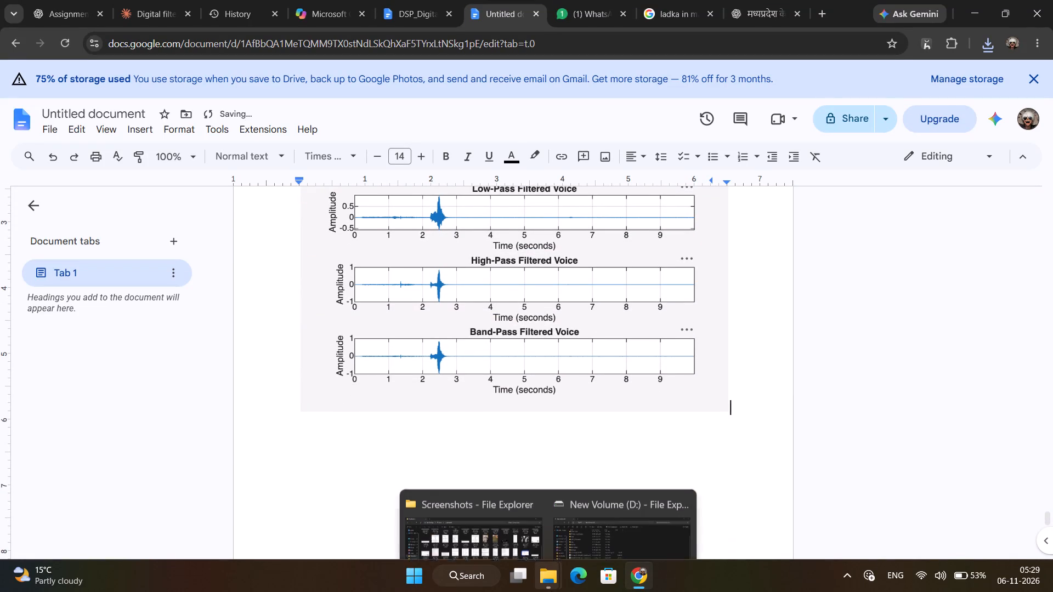
Switch to the File Explorer window at New Volume (D:), where the plot screenshots for the report are stored.
click(600, 506)
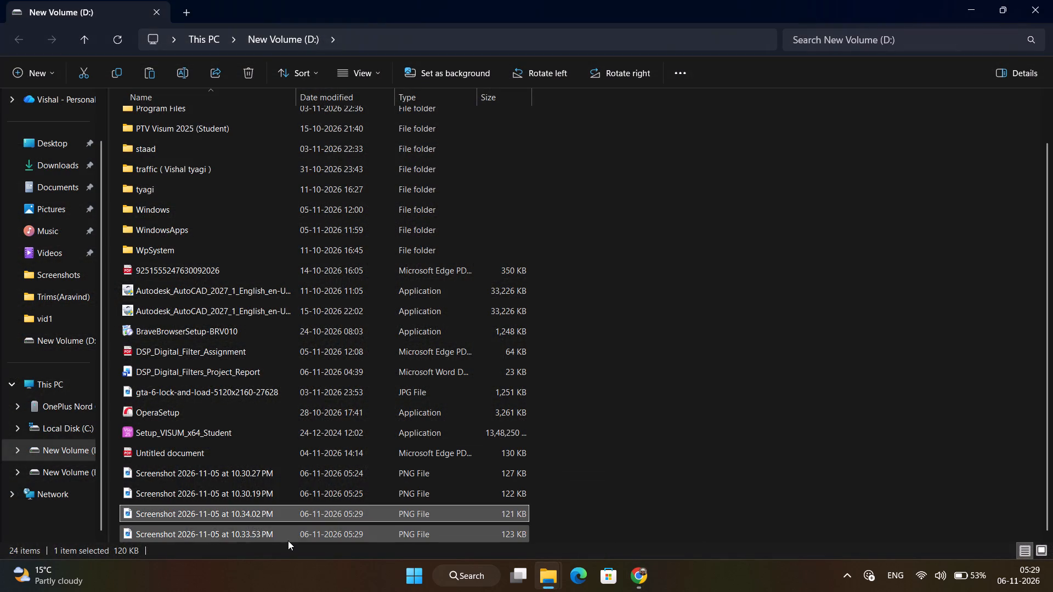
Copy "Screenshot 2026-11-05 at 10.33.53 PM" from the D: drive and paste it into the report after the "Word 4: Annam" filtered-voice plot.
click(287, 541)
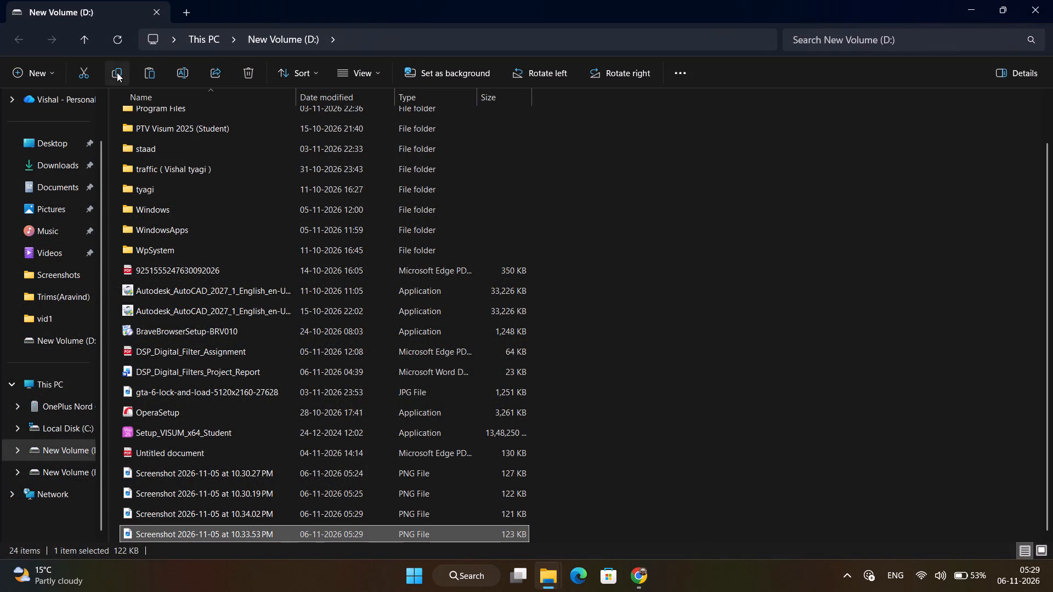
click(115, 72)
click(636, 591)
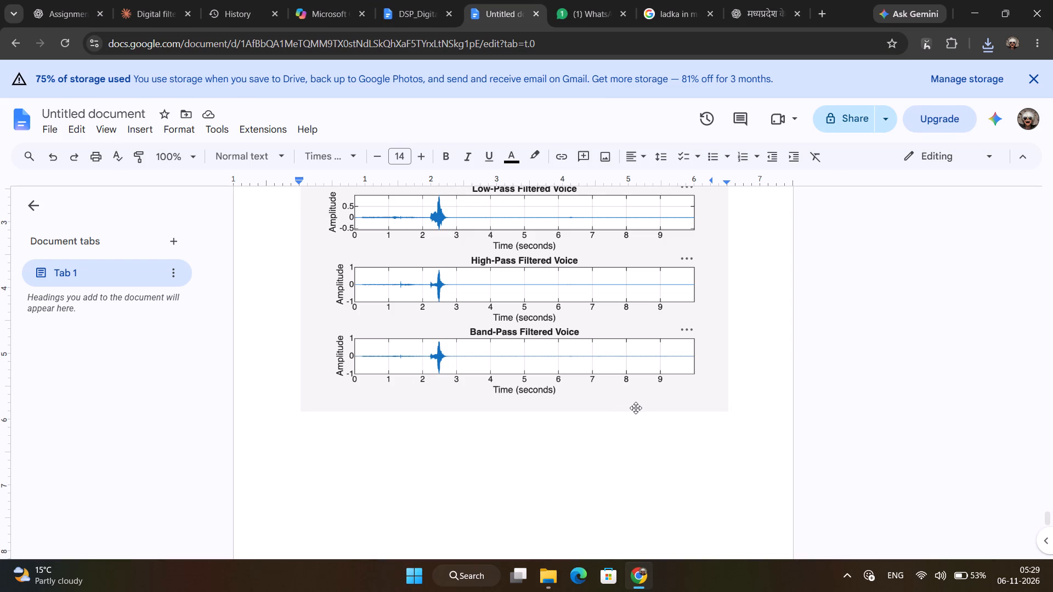
key(ctrl+v)
Scale the filtered-voice plot under "Word 4: Annam" proportionally to about 5.7 inches wide.
scroll(636, 408, up, 8)
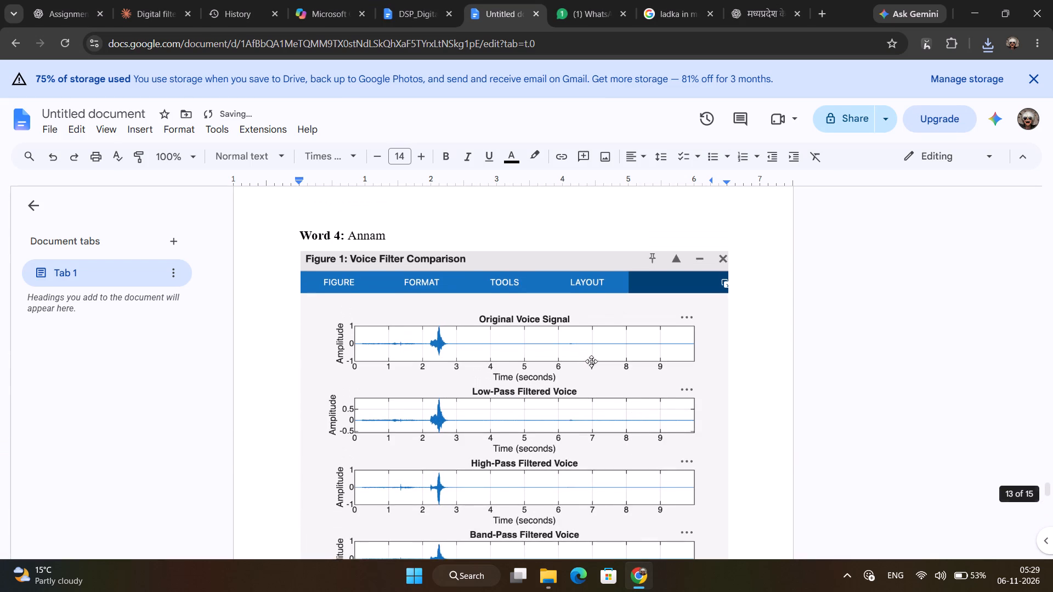
click(576, 369)
scroll(576, 369, down, 1)
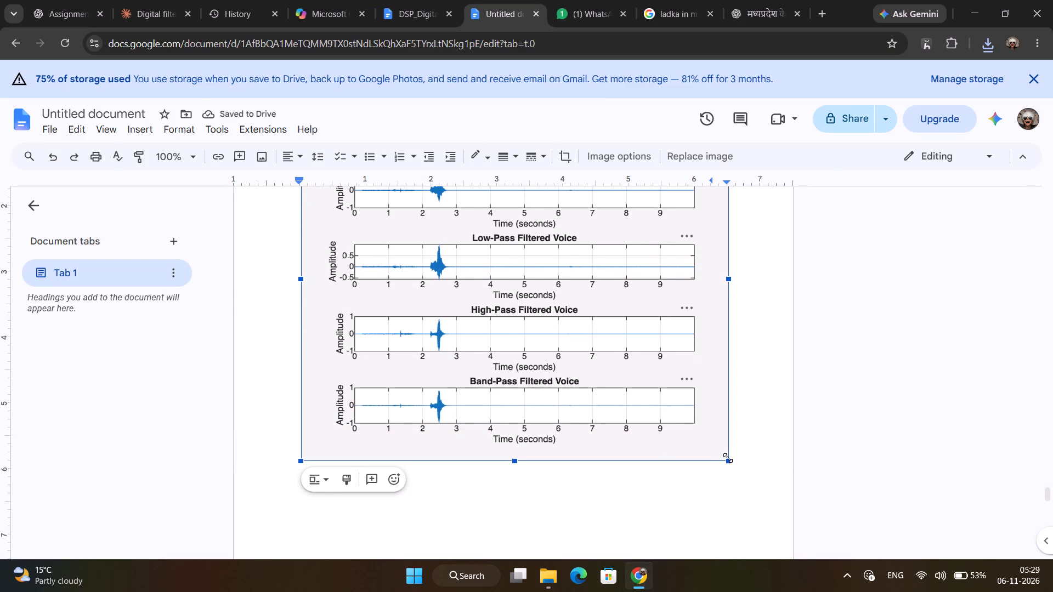
drag(728, 460, 672, 383)
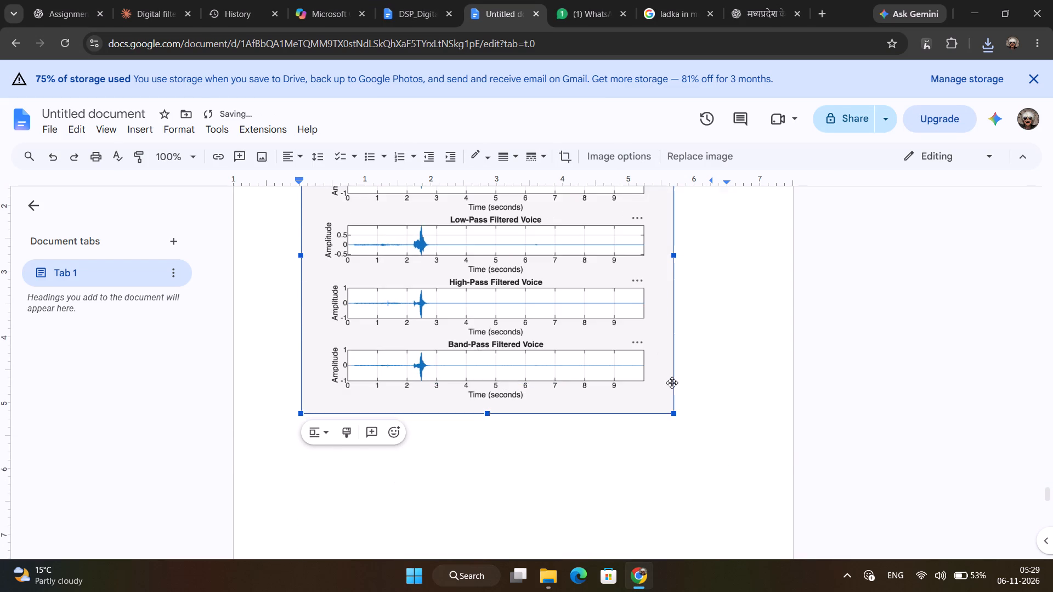
Scale the Word 4 spectrum plot proportionally to about 5.3 inches wide, and compress its height to about 3.6 inches.
scroll(672, 383, down, 5)
click(600, 391)
scroll(600, 391, down, 1)
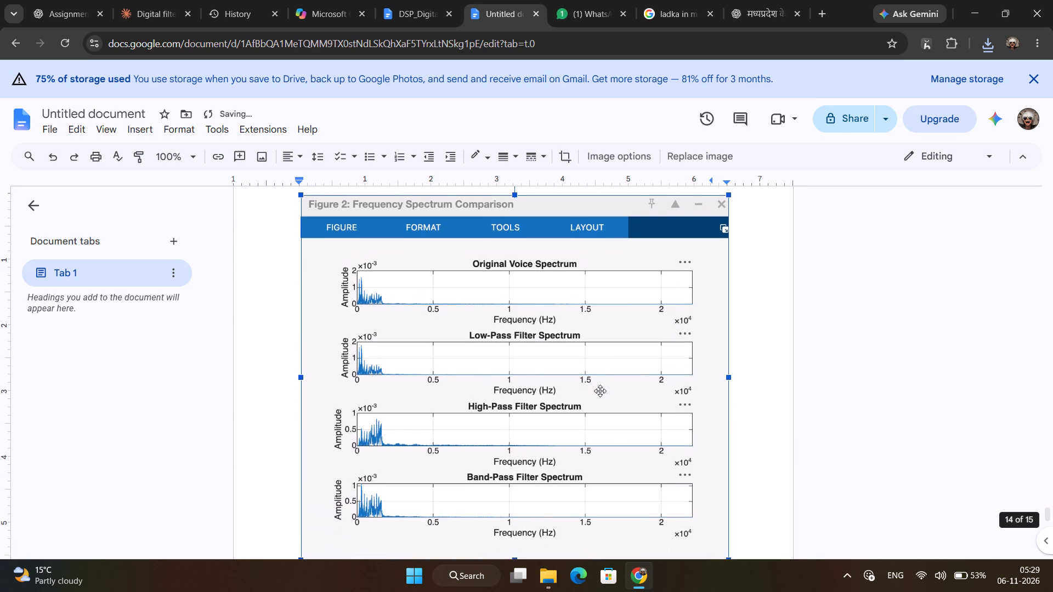
scroll(600, 391, down, 1)
scroll(690, 423, down, 1)
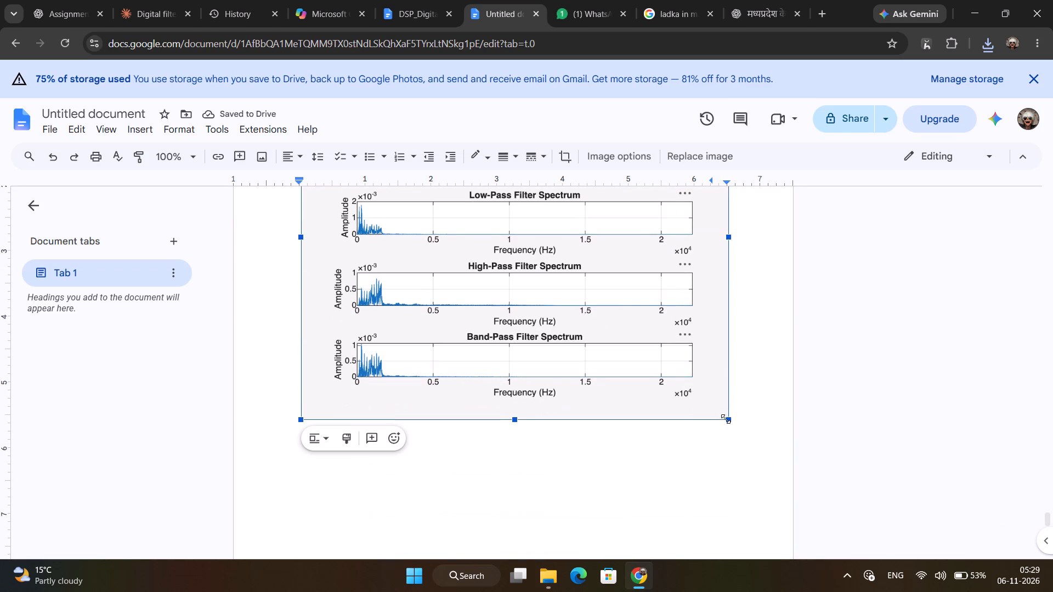
drag(726, 419, 647, 313)
scroll(647, 313, up, 3)
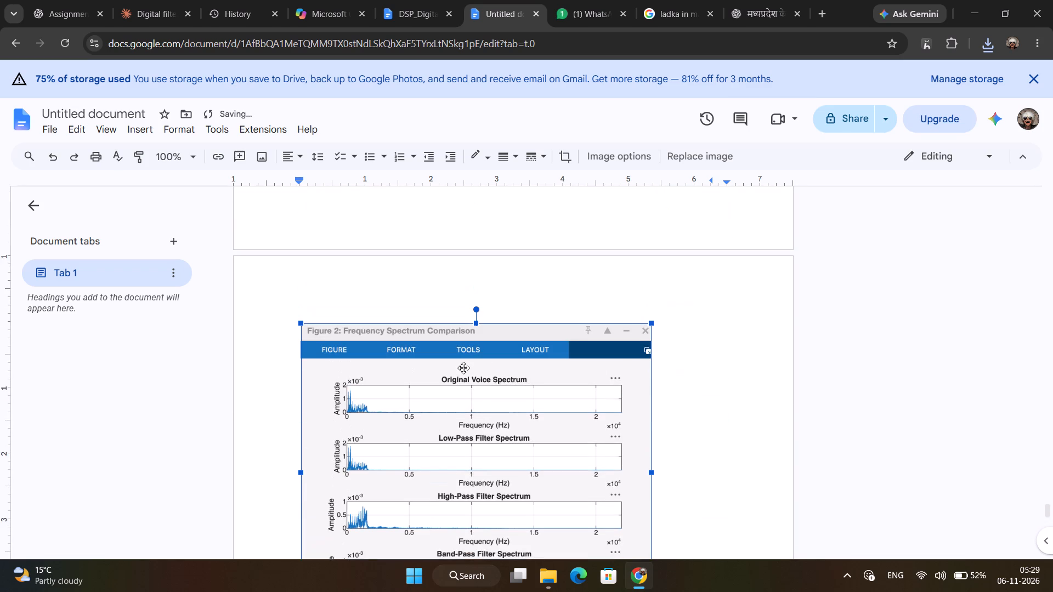
scroll(463, 368, down, 1)
drag(477, 432, 486, 371)
Reduce the height of the filtered-voice plot under "Word 4: Annam" to about 3.9 inches.
scroll(486, 371, up, 7)
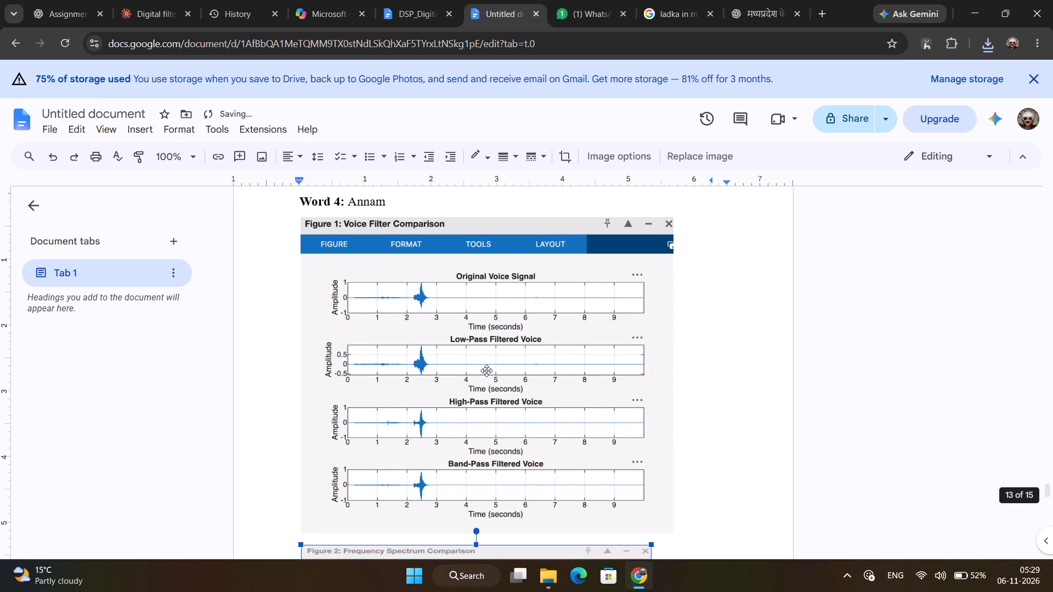
click(440, 381)
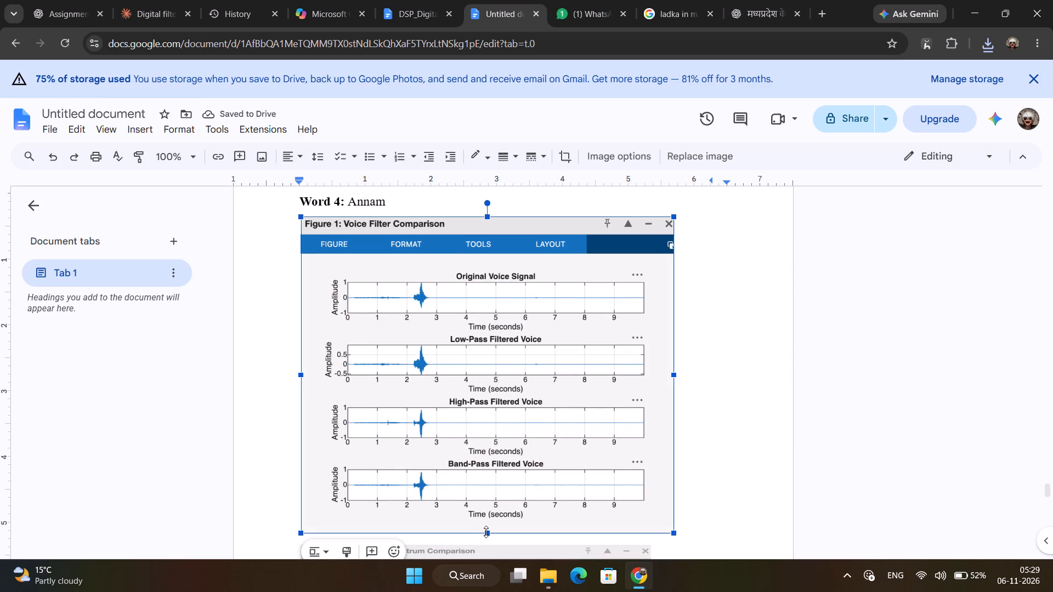
drag(486, 532, 494, 470)
Enlarge the Word 4 spectrum plot proportionally to about 3.8 inches tall, and stretch its width alone to about 6.2 inches.
scroll(494, 470, down, 1)
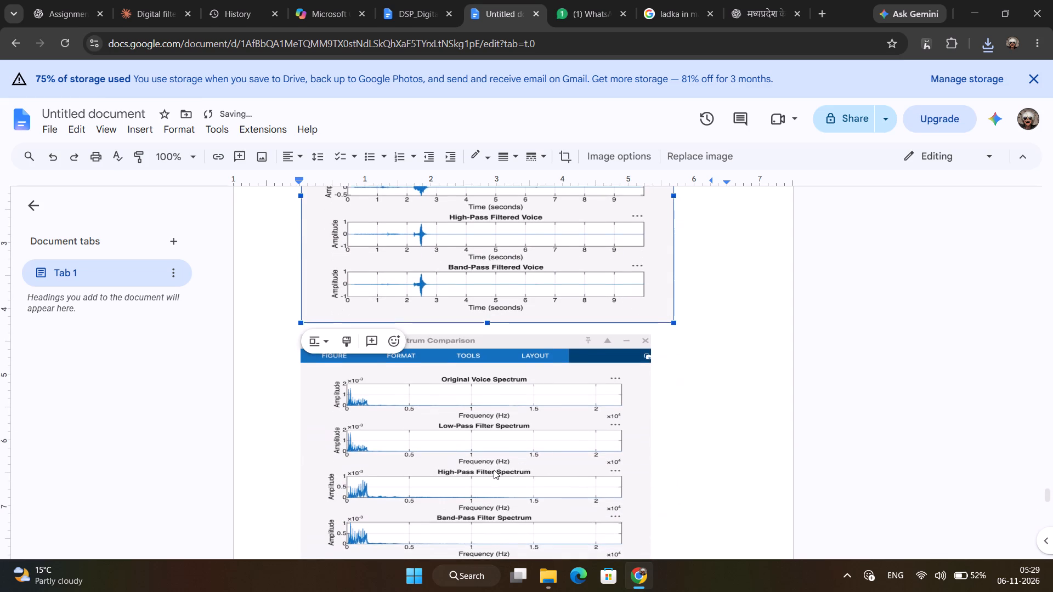
click(565, 466)
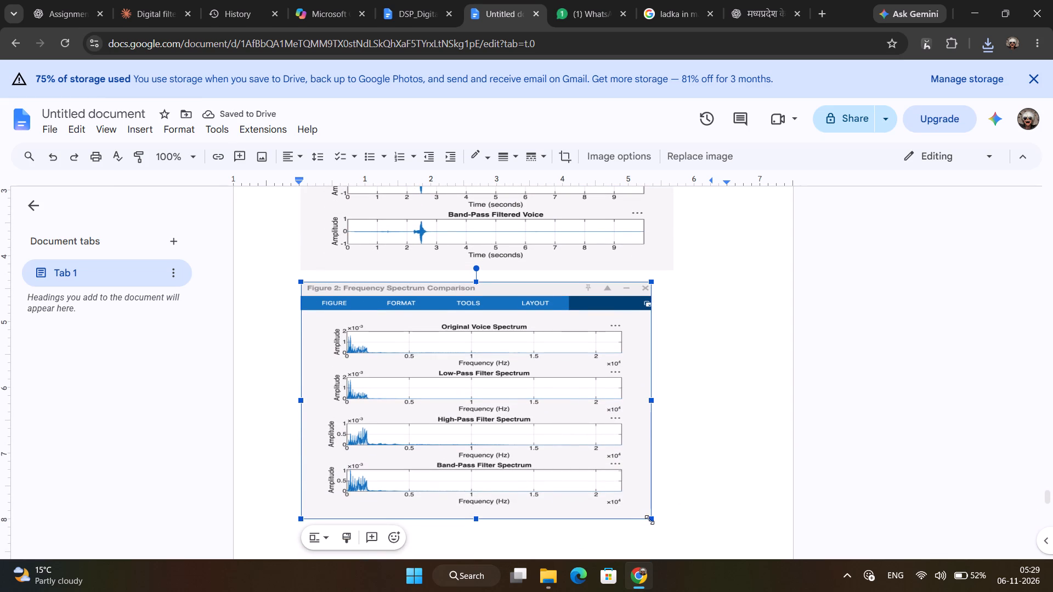
drag(649, 520, 669, 521)
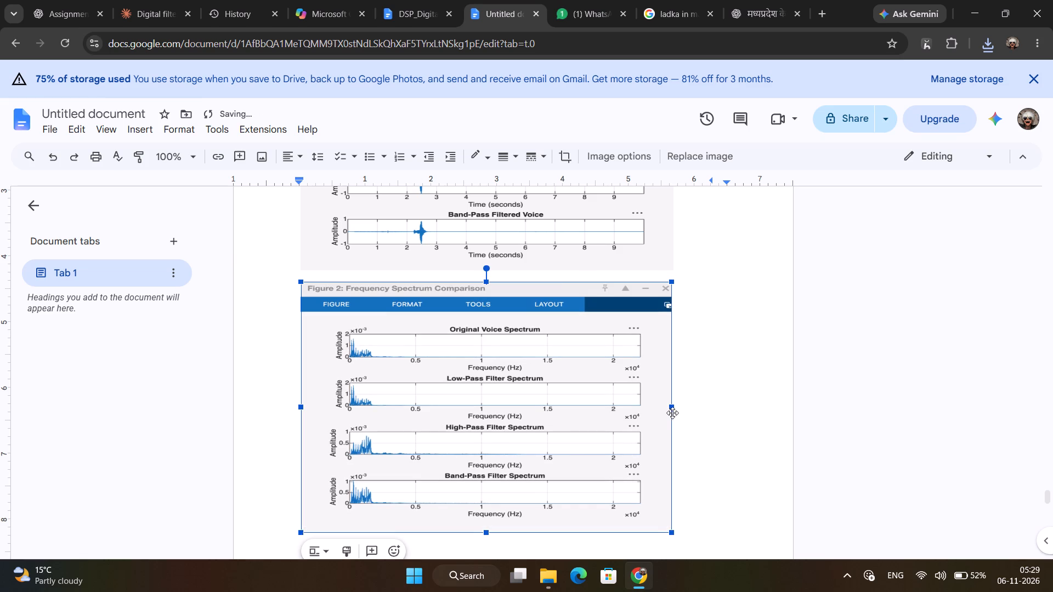
drag(672, 413, 672, 406)
drag(672, 406, 701, 408)
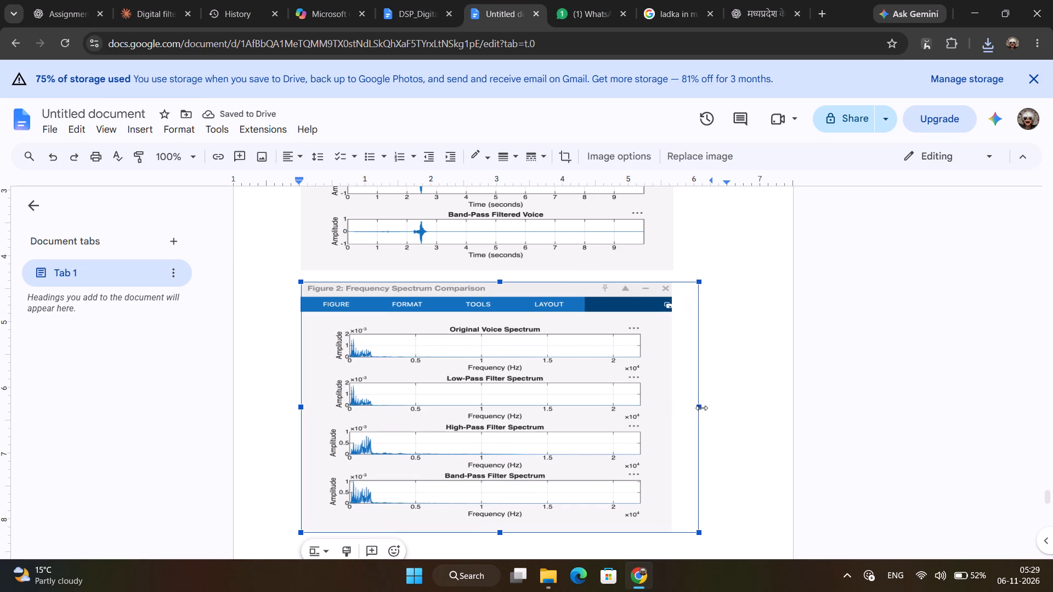
drag(701, 408, 708, 409)
scroll(708, 409, up, 3)
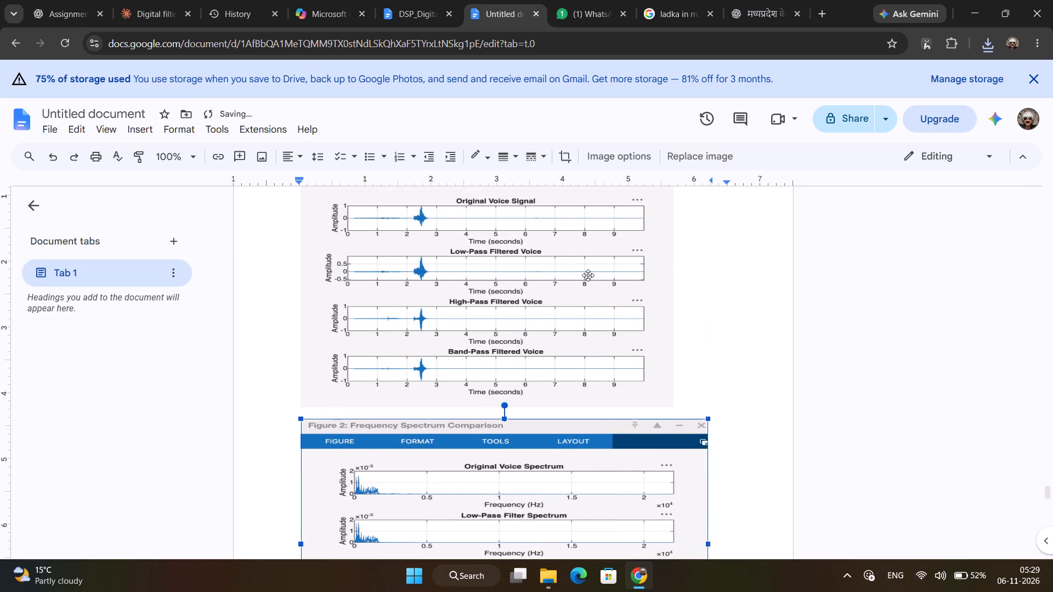
Stretch the width alone of the filtered-voice plot under "Word 4: Annam" to about 6.2 inches.
click(588, 275)
drag(673, 352, 710, 360)
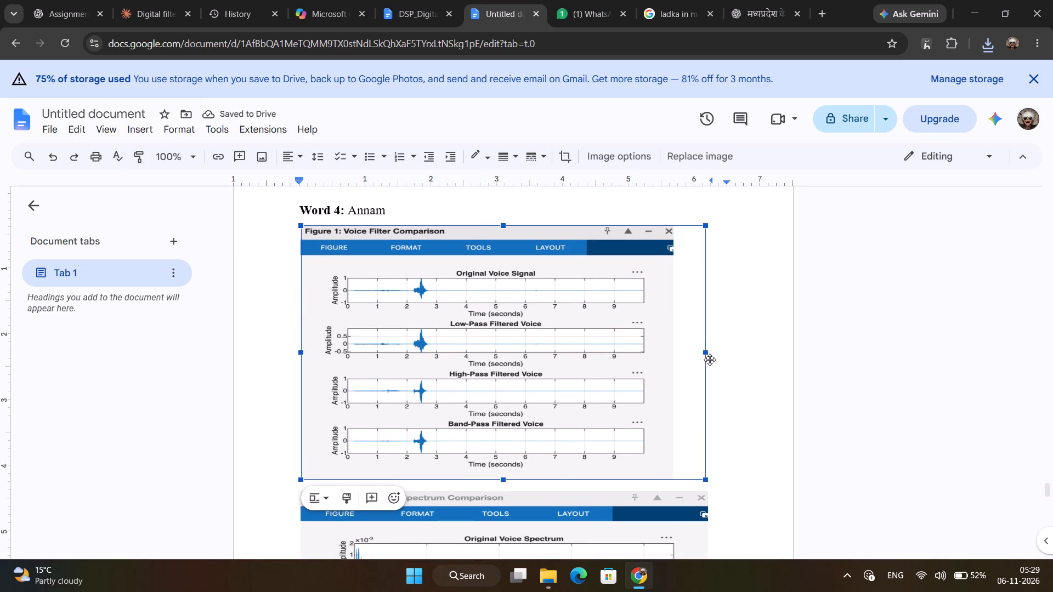
drag(710, 360, 707, 361)
Add two new lines below the Word 4 spectrum plot to make room for the next word's section.
scroll(707, 361, down, 1)
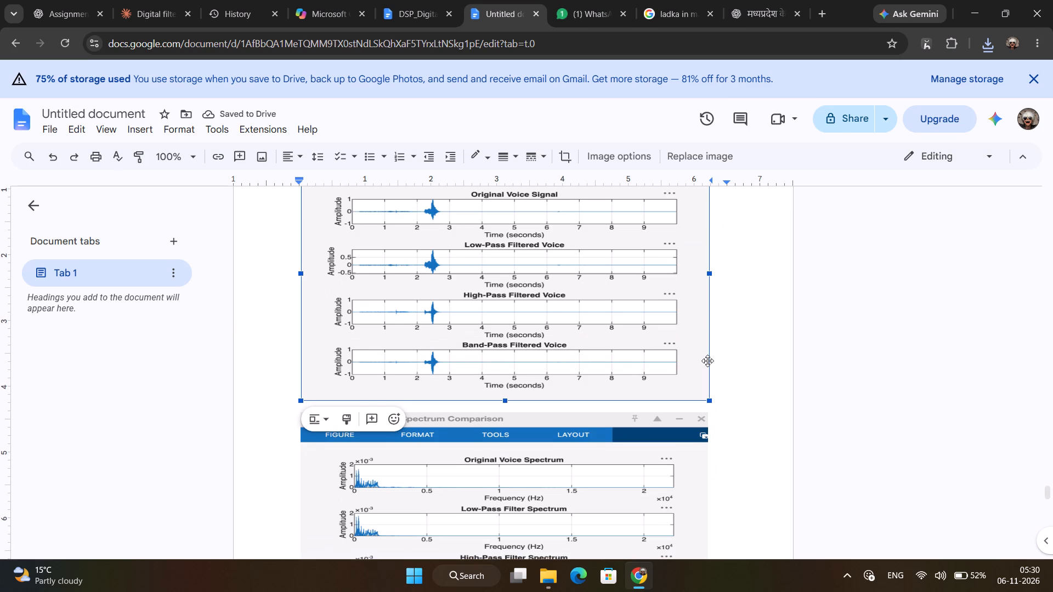
scroll(707, 361, up, 3)
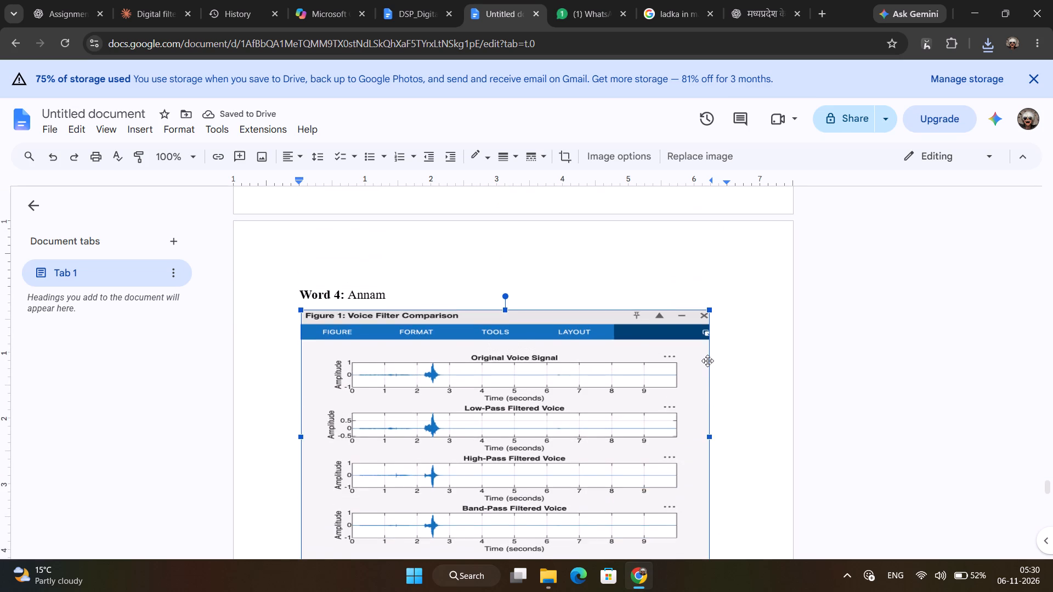
scroll(707, 361, up, 1)
scroll(707, 361, down, 1)
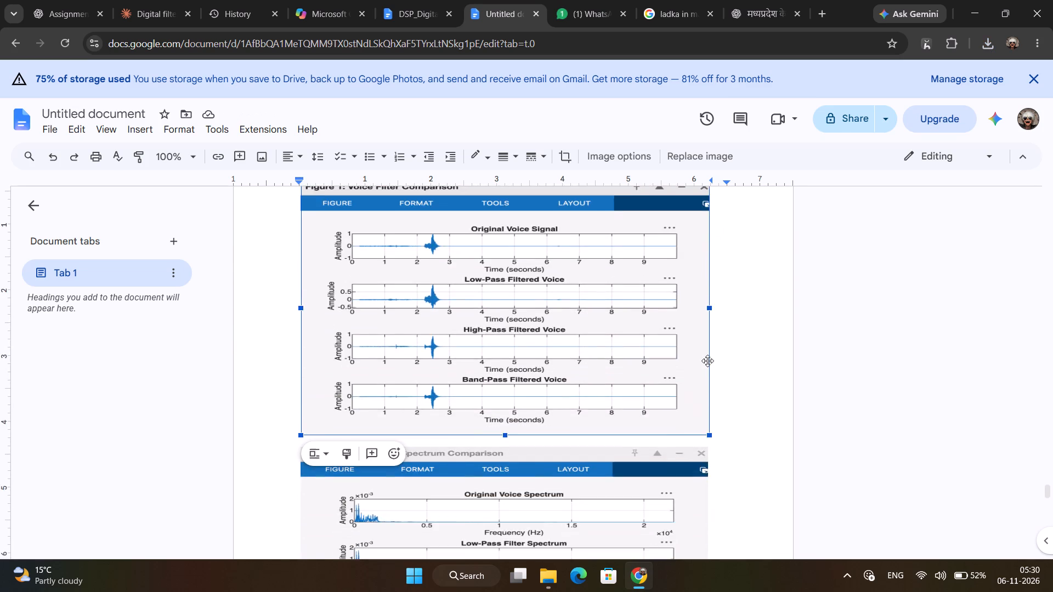
scroll(707, 361, down, 2)
scroll(742, 510, down, 1)
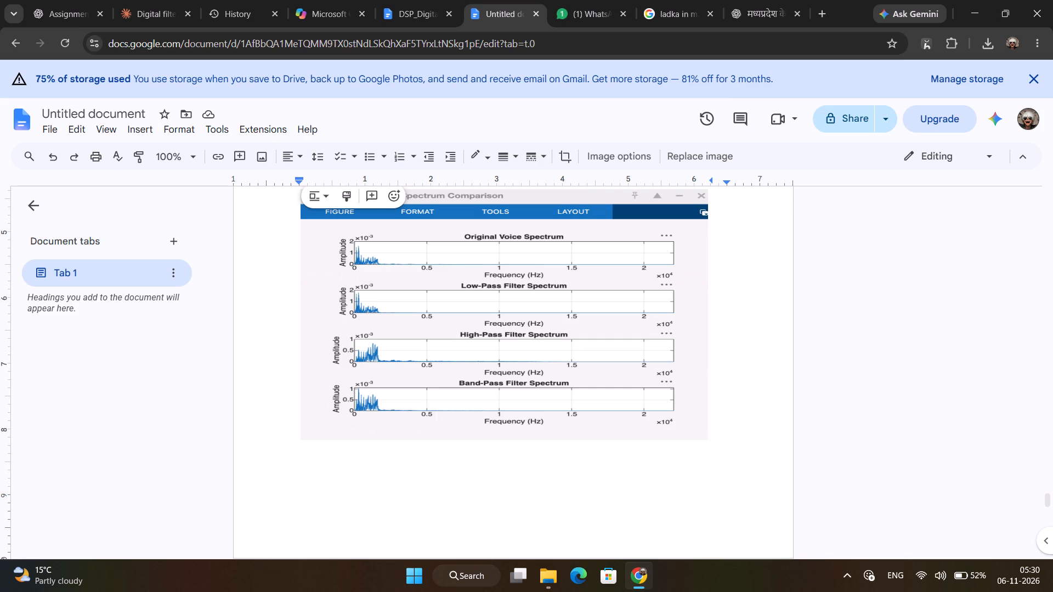
click(726, 438)
key(Return)
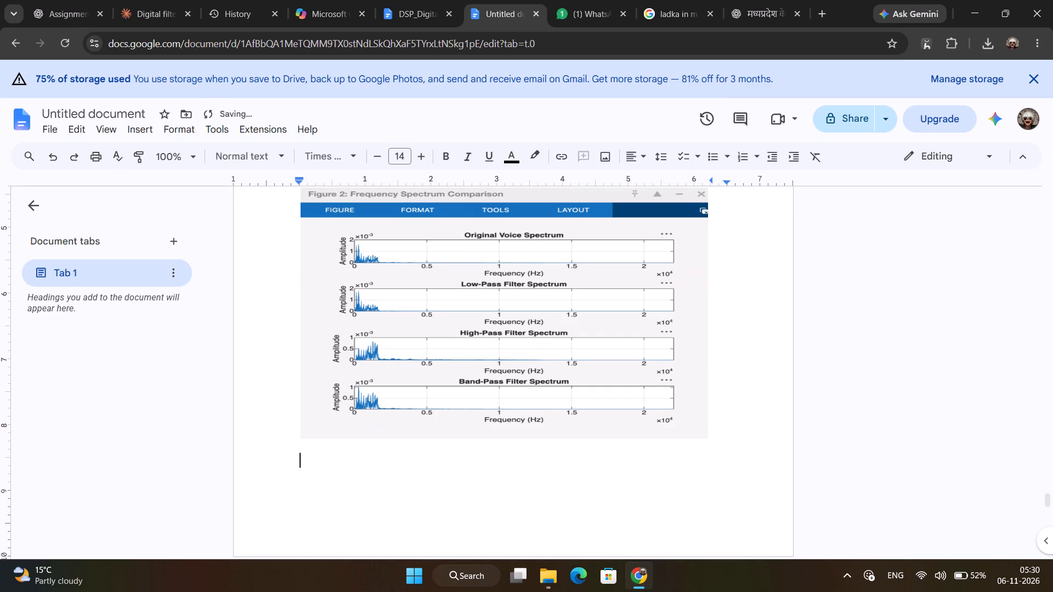
key(Return)
Copy the "Word 4: Annam" label for reuse at the start of the blank page after the Word 4 spectrum plot.
scroll(726, 438, up, 4)
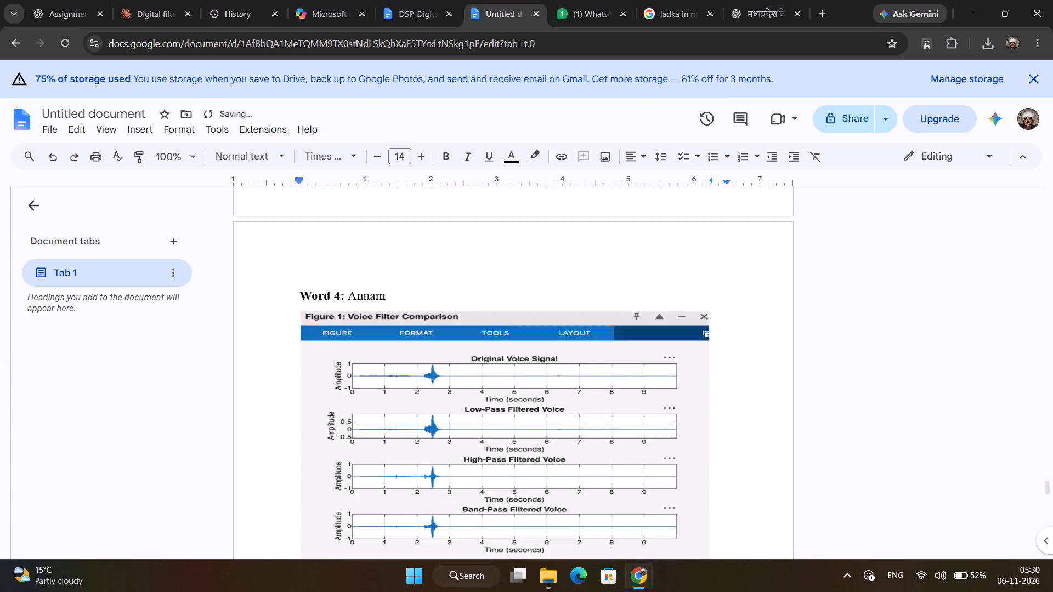
scroll(726, 438, up, 2)
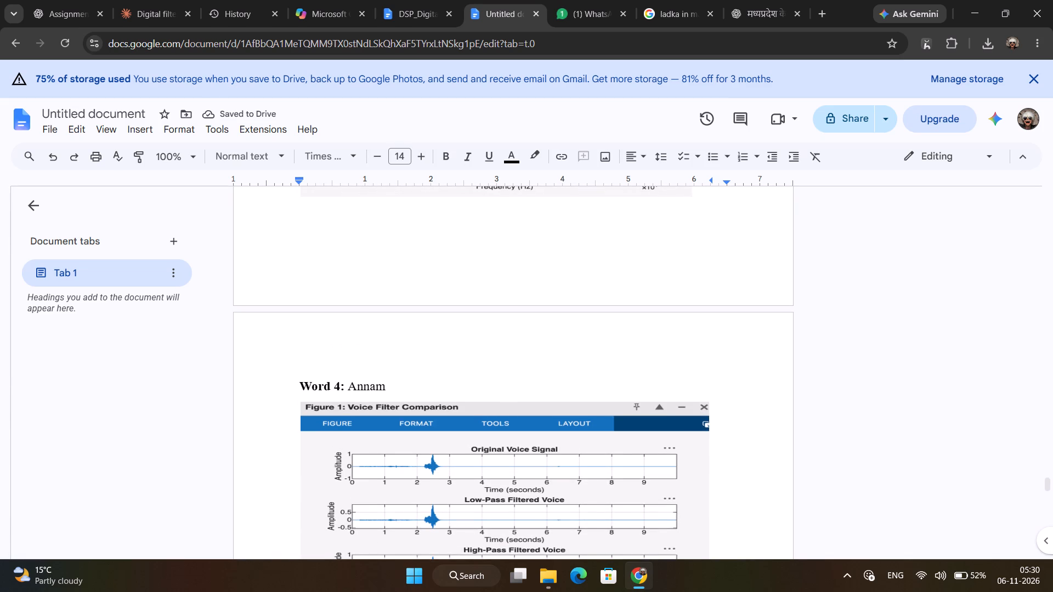
drag(387, 389, 302, 385)
key(ctrl+c)
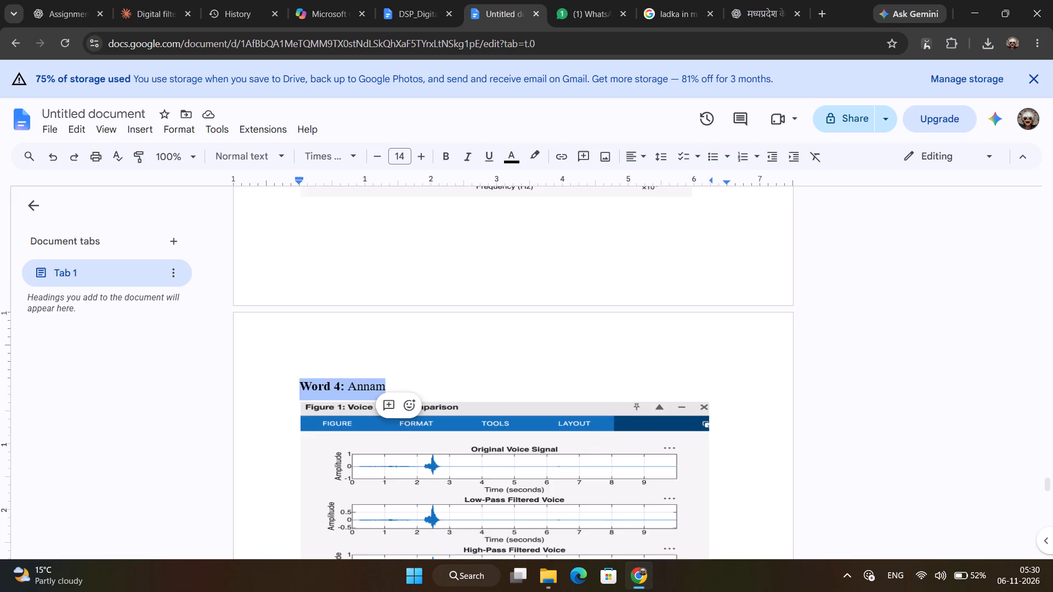
scroll(302, 385, down, 7)
click(329, 365)
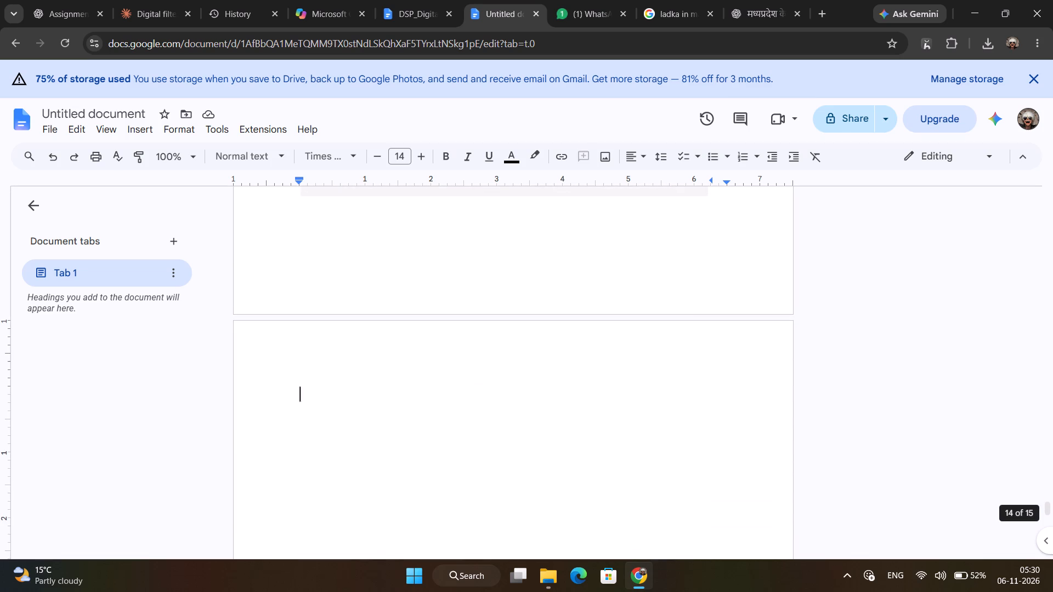
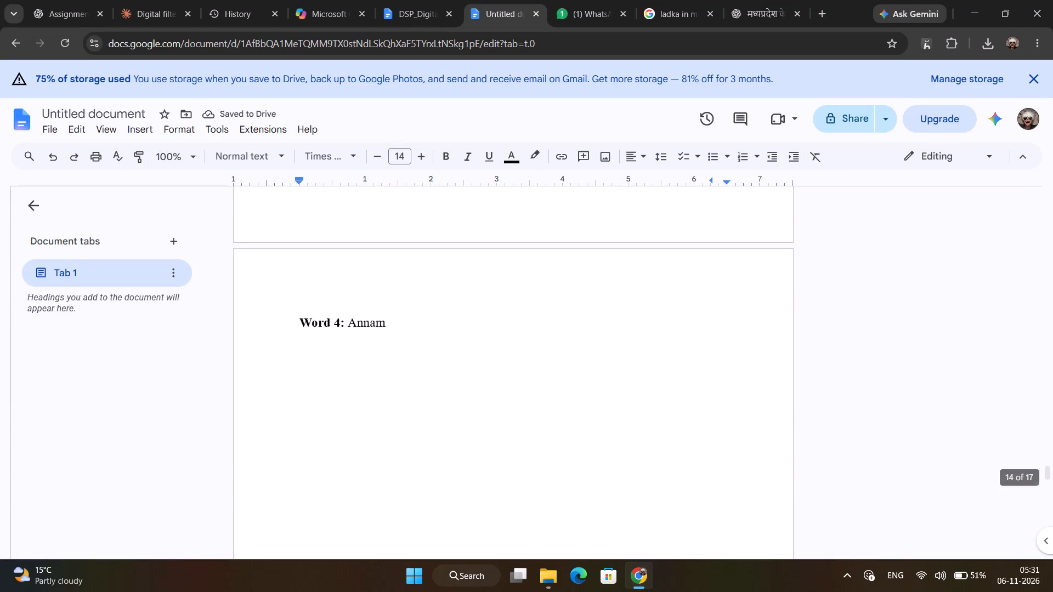
Cut the "Word 4: Annam" heading line and paste it back directly above its filtered-voice plot.
scroll(587, 419, down, 5)
click(287, 458)
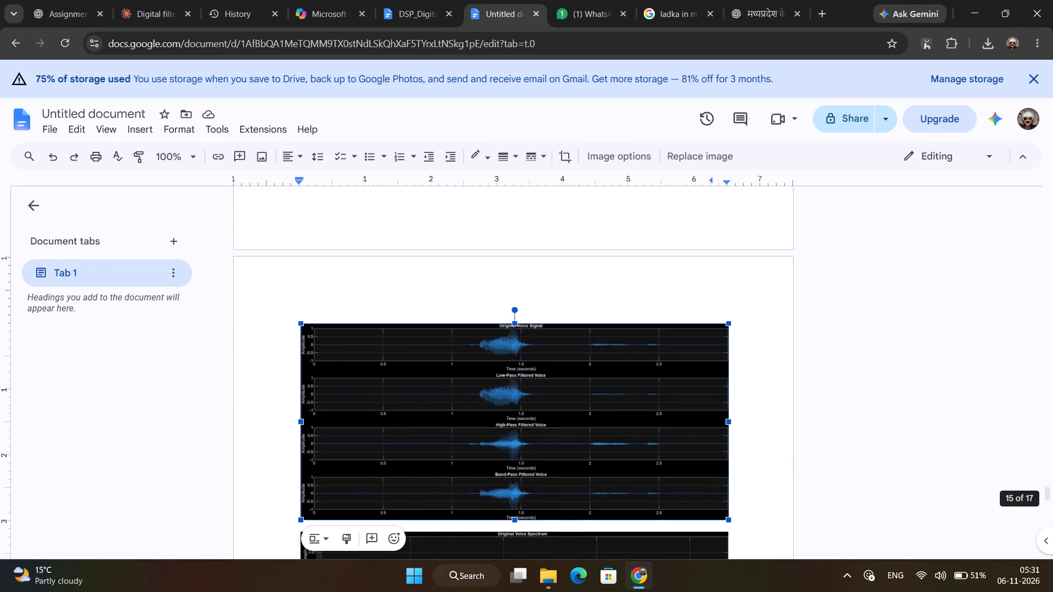
click(294, 323)
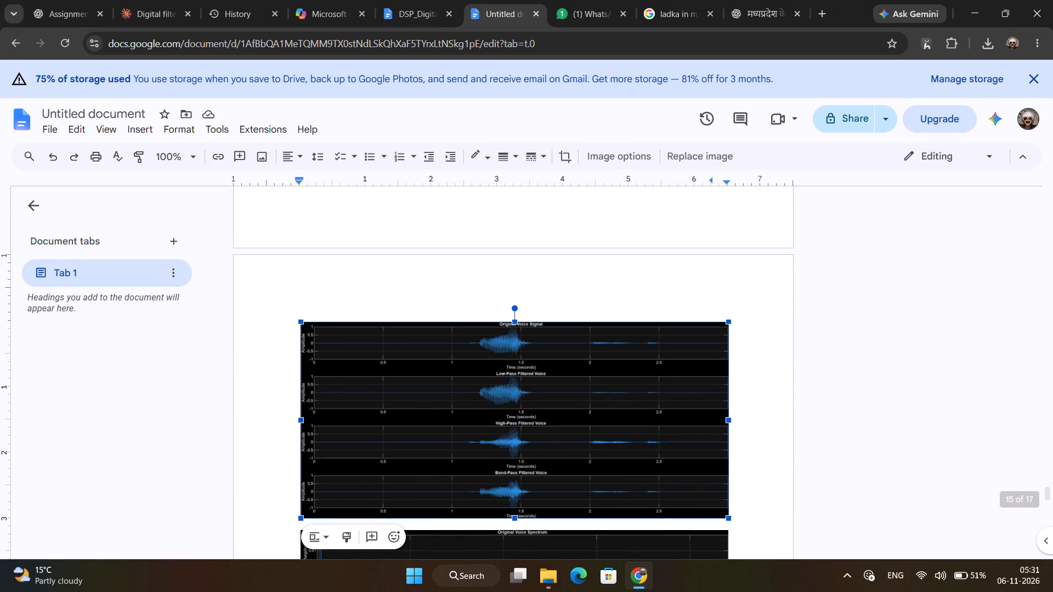
click(295, 312)
click(327, 310)
scroll(327, 310, up, 3)
click(371, 411)
scroll(371, 411, up, 1)
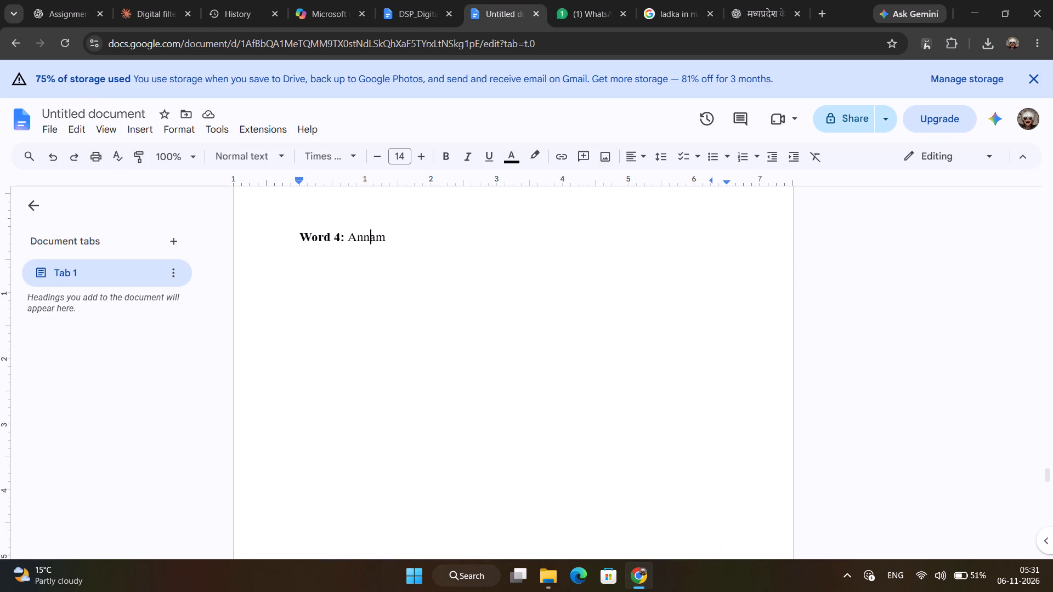
scroll(371, 411, up, 1)
drag(392, 407, 296, 407)
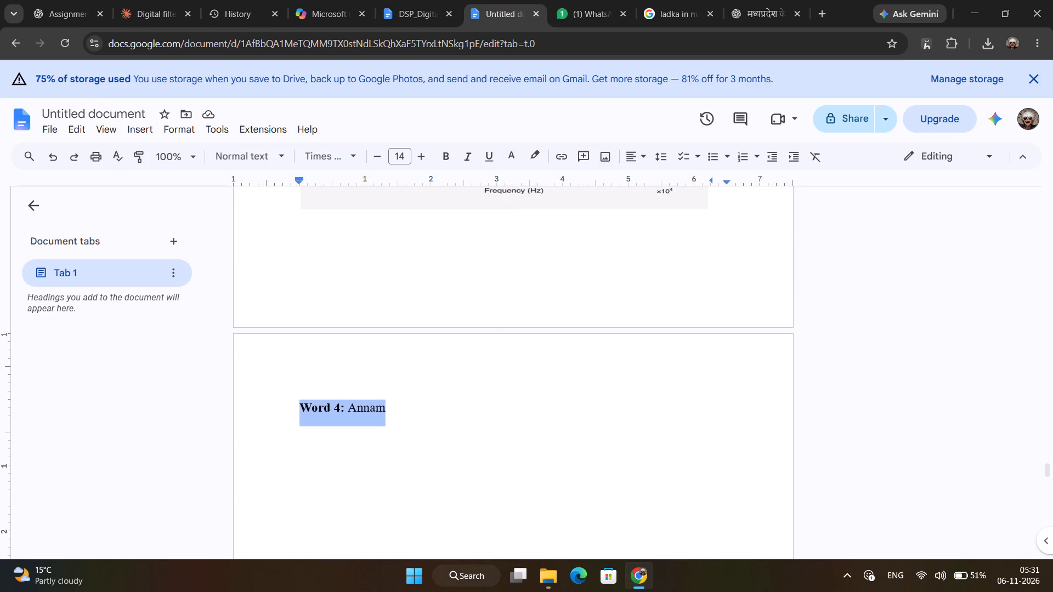
key(ctrl+x)
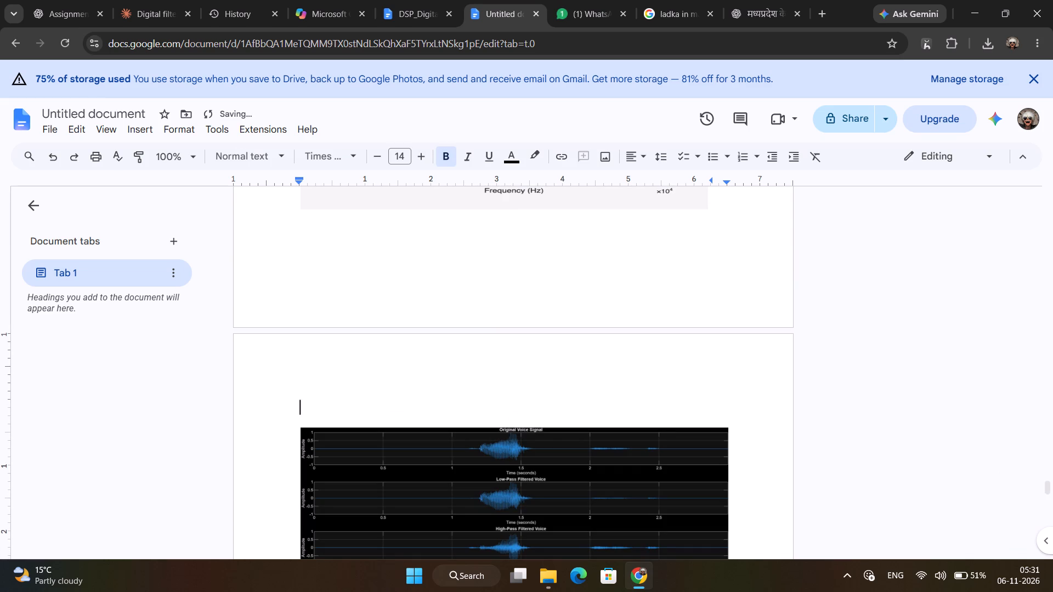
key(ctrl+v)
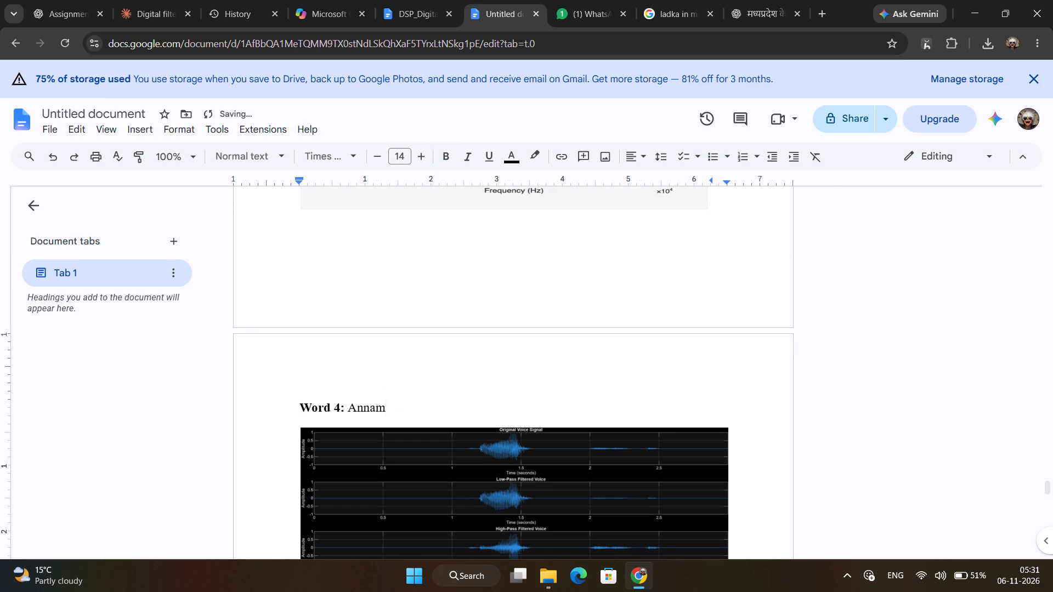
Start a new line after the Word 4 spectrum plot.
scroll(299, 409, down, 4)
scroll(299, 409, up, 4)
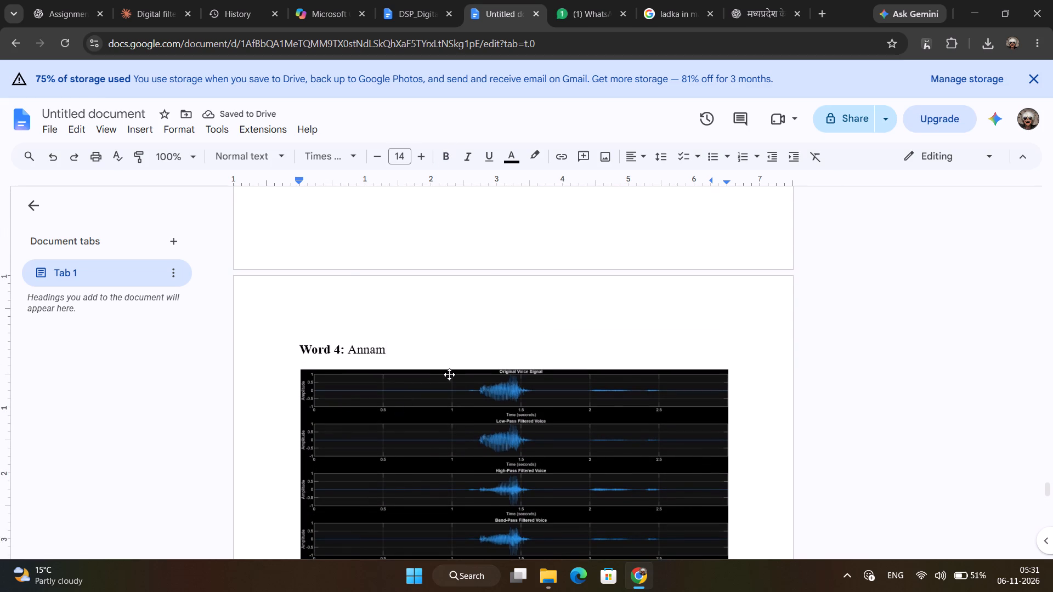
scroll(450, 376, down, 8)
scroll(450, 376, up, 2)
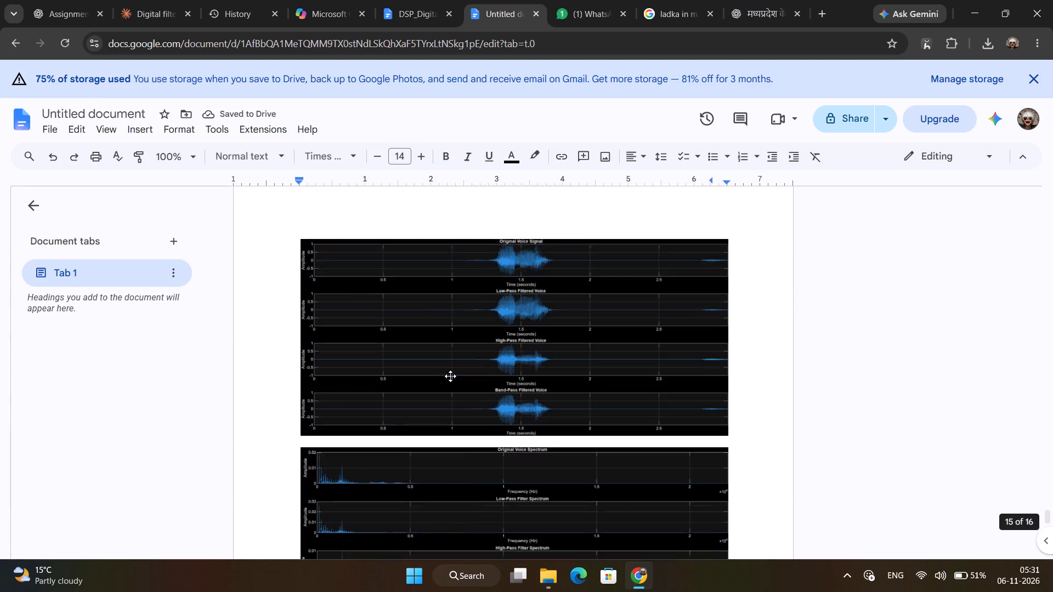
scroll(450, 376, up, 3)
click(390, 338)
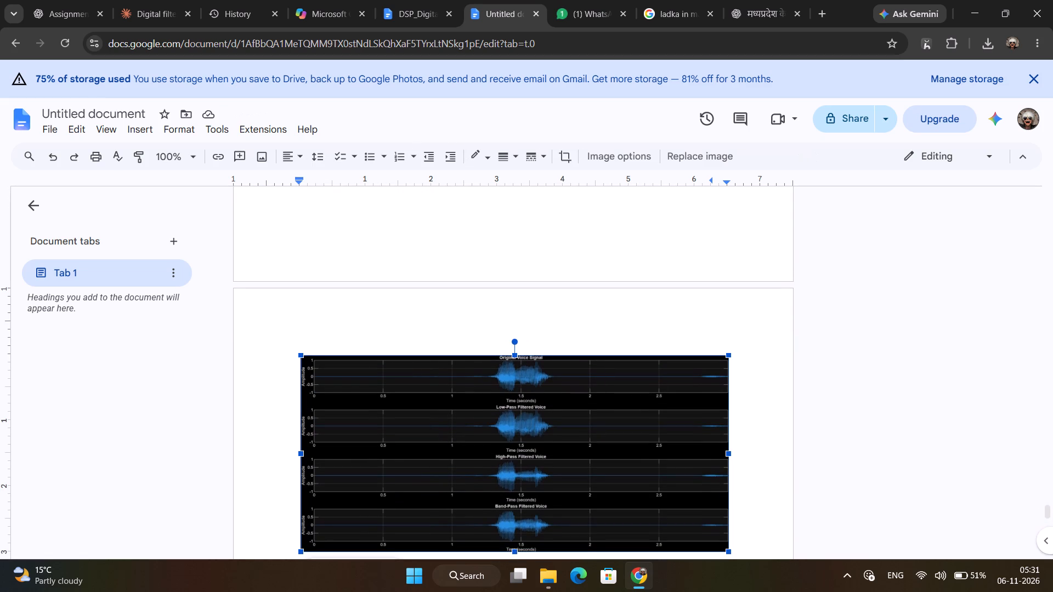
click(441, 234)
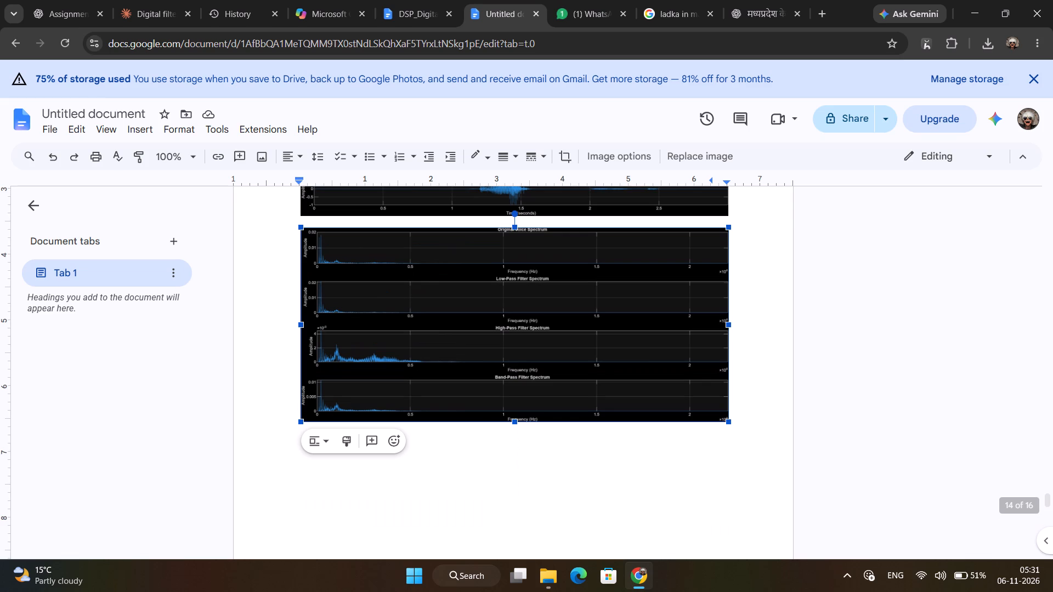
click(743, 405)
click(714, 455)
click(714, 455)
key(Return)
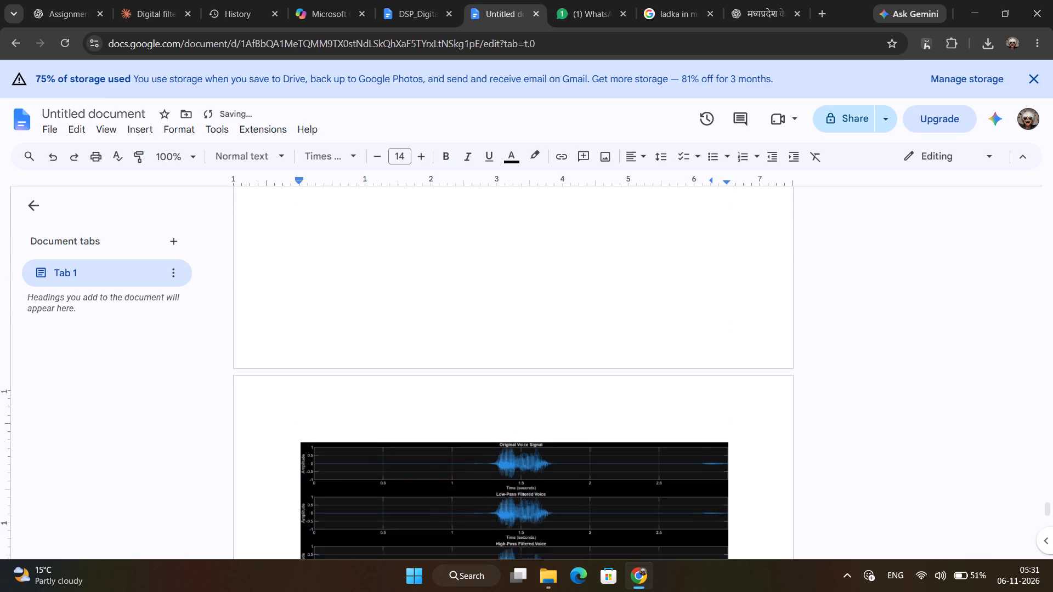
Paste a copy of the "Word 4: Annam" heading on a new line below the Word 4 filtered-voice plot.
scroll(714, 455, up, 7)
scroll(714, 455, down, 2)
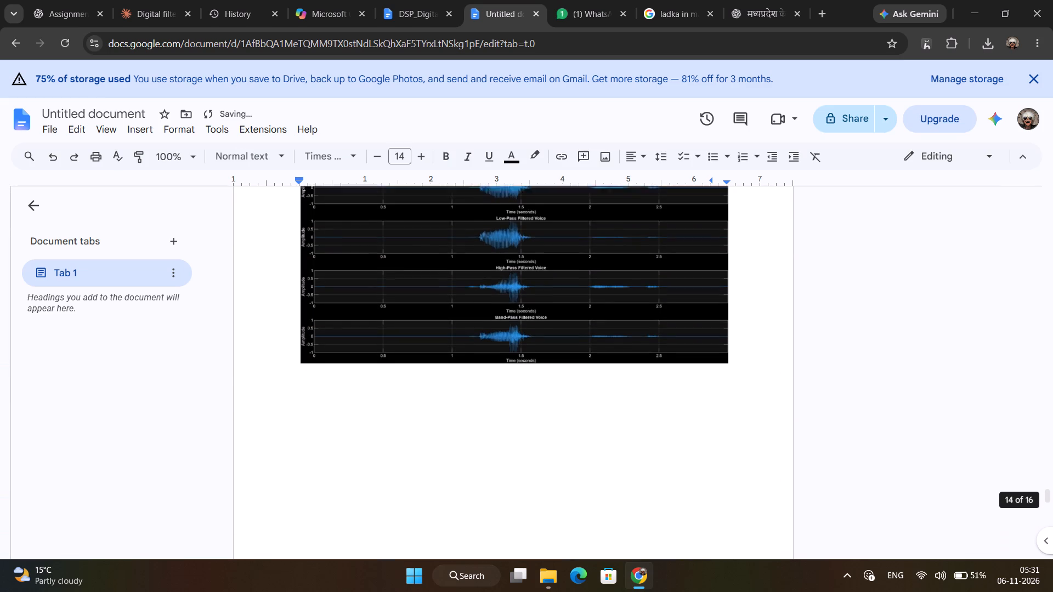
scroll(714, 455, down, 10)
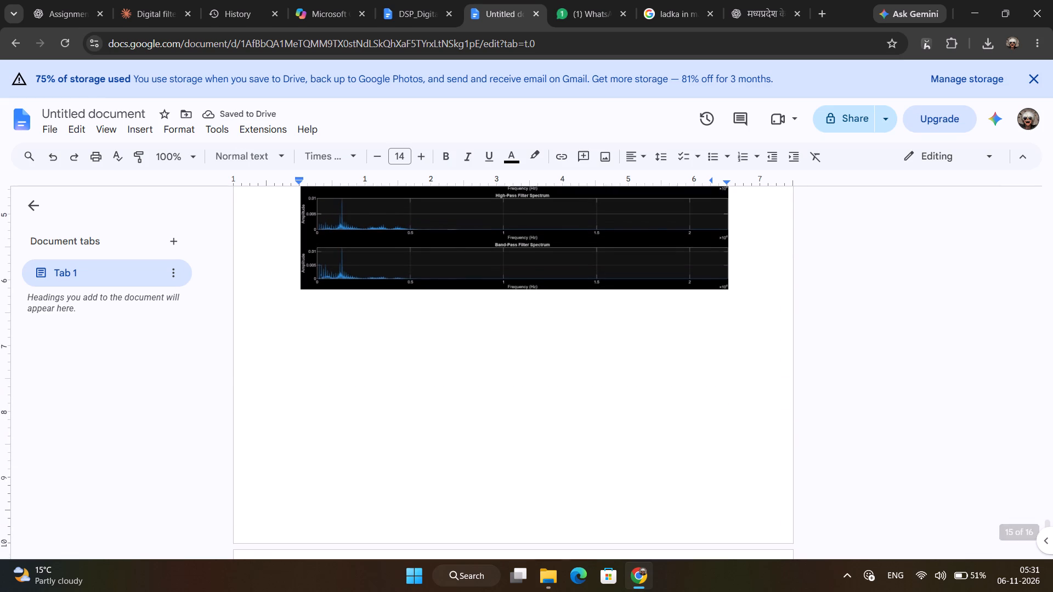
scroll(714, 455, up, 6)
click(523, 536)
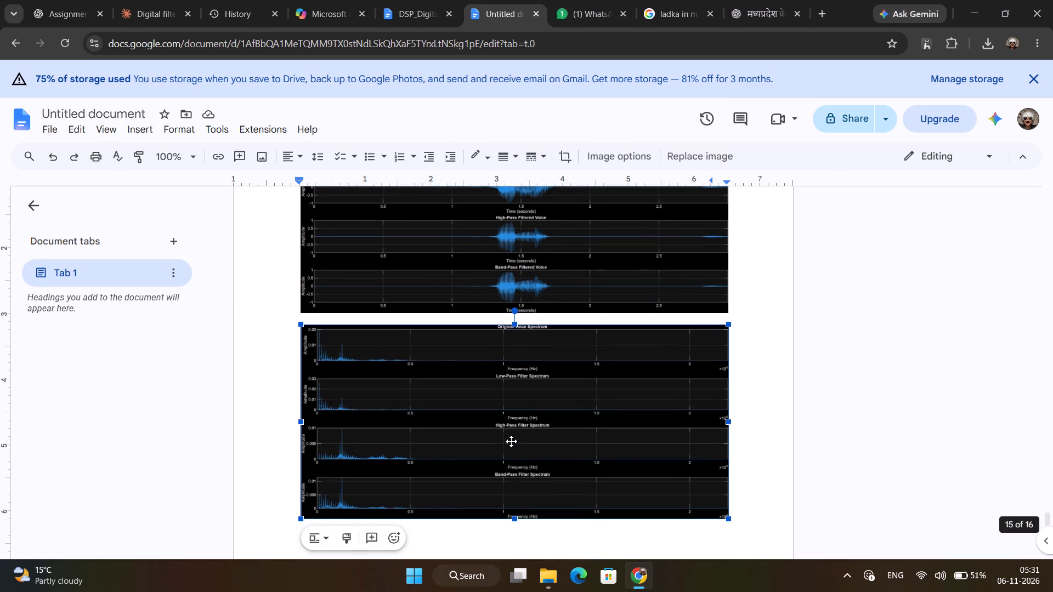
scroll(501, 252, up, 4)
click(473, 282)
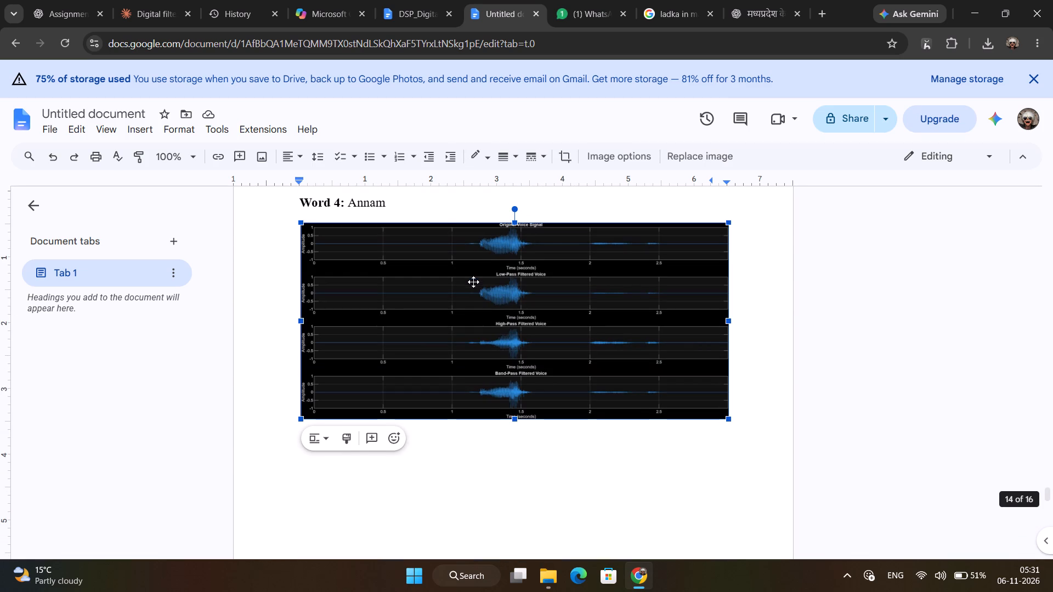
click(745, 405)
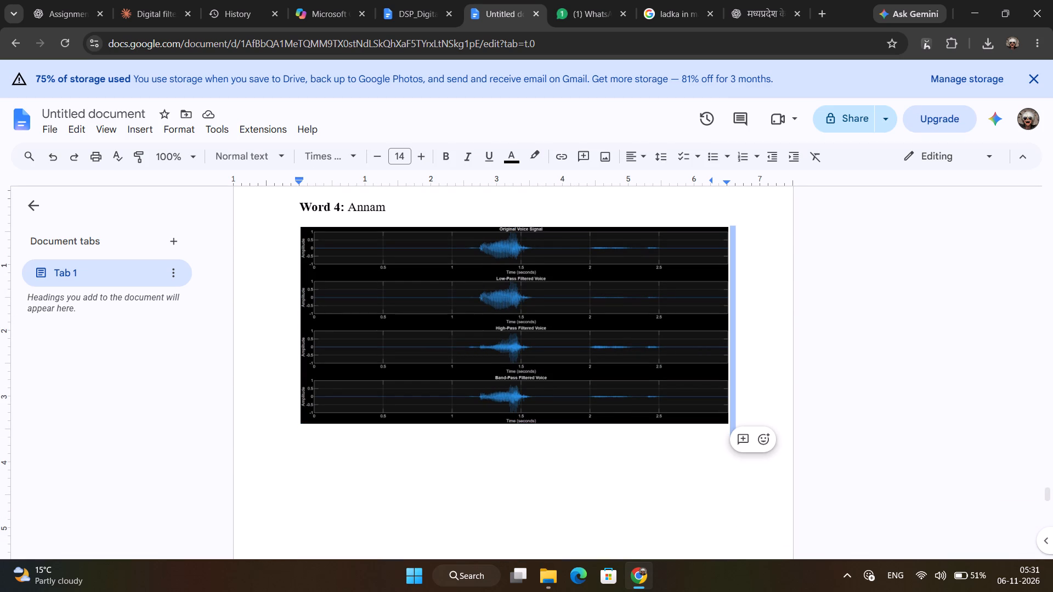
click(742, 409)
key(Return)
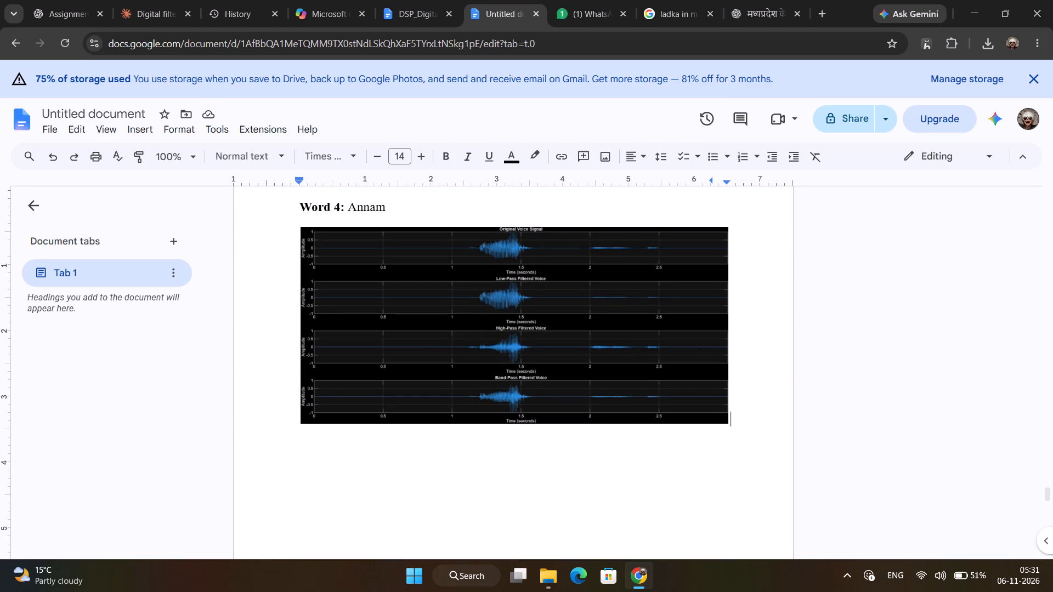
key(ctrl+v)
Insert blank lines before the pasted "Word 4: Annam" copy to push it down onto the next page above the following word's plots.
key(Left)
key(Left)
key(Left)
key(Left)
key(Left)
key(Left)
key(Left)
key(Left)
key(Left)
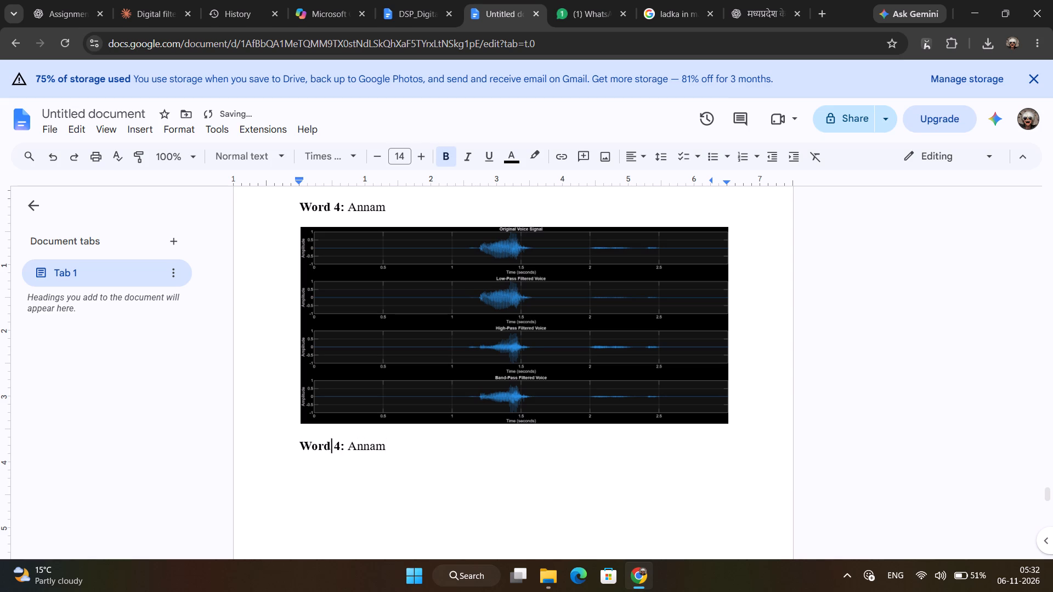
key(Left)
key(Left)
key(Left)
key(Left)
key(Left)
key(Return)
key(Return)
key(Return)
key(Return)
key(Return)
key(Return)
key(Return)
key(Return)
key(Return)
key(Return)
key(Return)
key(Return)
key(Return)
key(Return)
key(Return)
key(Return)
key(Return)
key(Return)
key(Return)
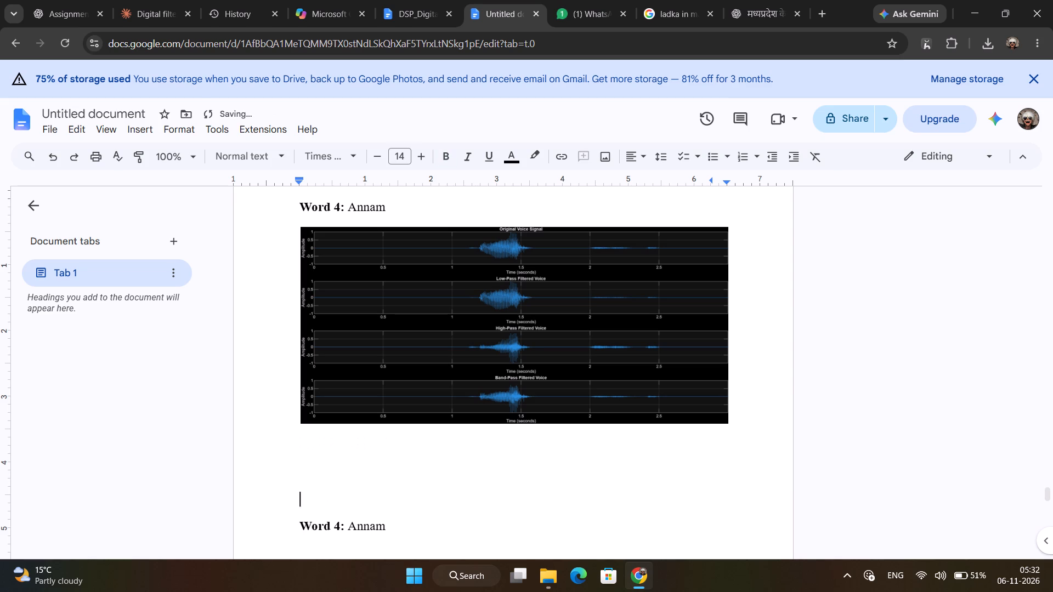
Delete the filtered-voice plot and the spectrum plot that follow the second "Word 4: Annam" heading.
scroll(742, 409, down, 2)
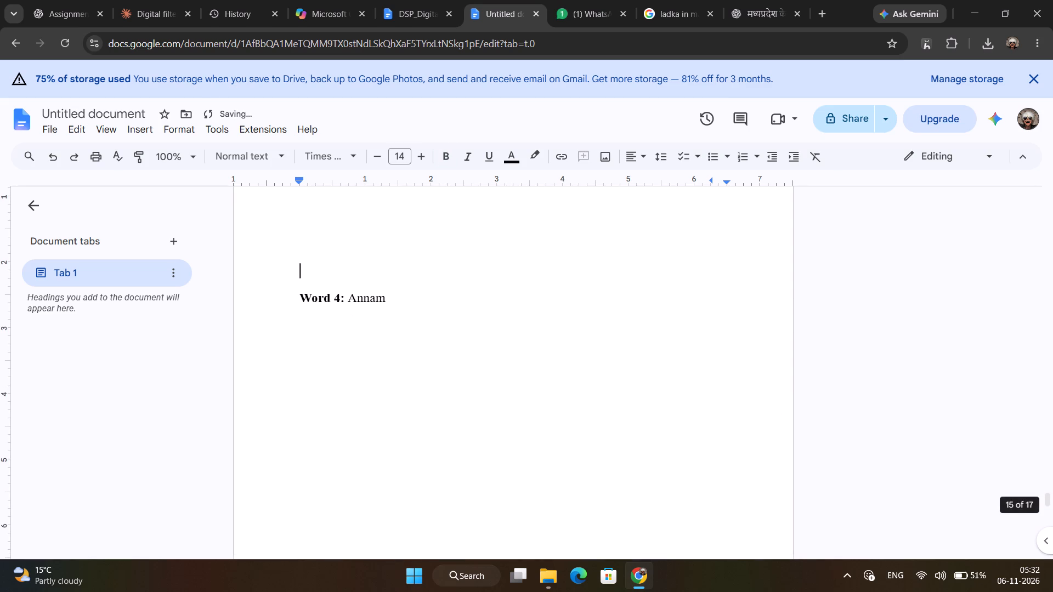
click(438, 476)
scroll(438, 476, down, 2)
scroll(421, 373, down, 3)
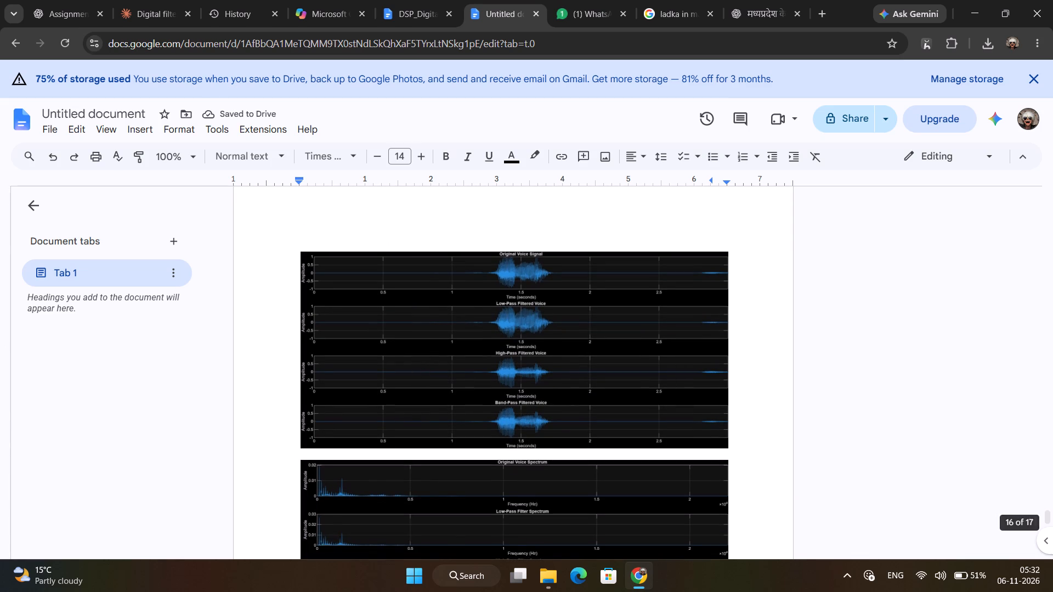
click(286, 236)
key(BackSpace)
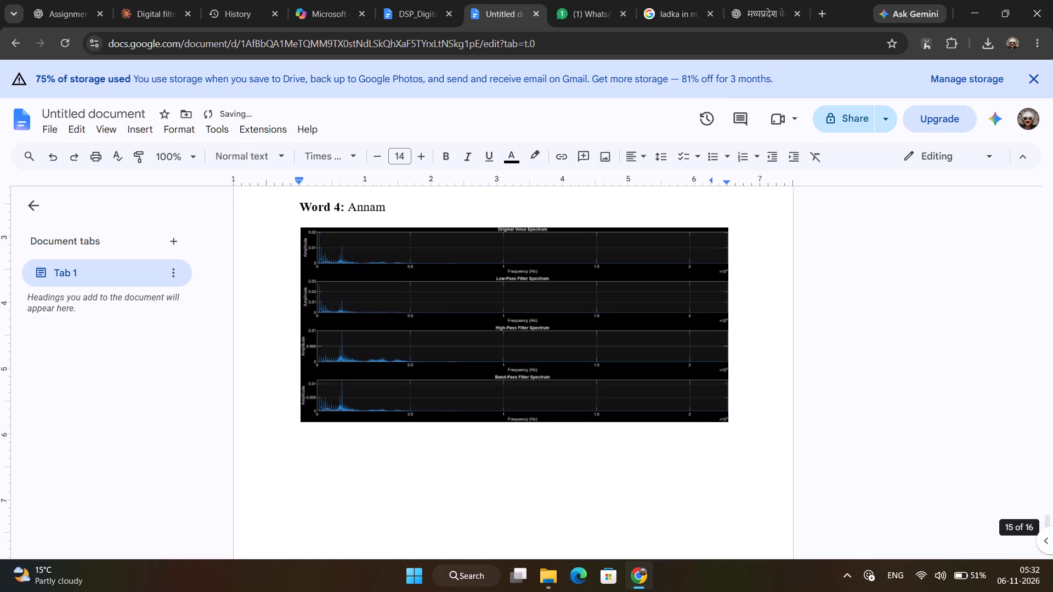
click(333, 334)
key(BackSpace)
scroll(333, 334, up, 5)
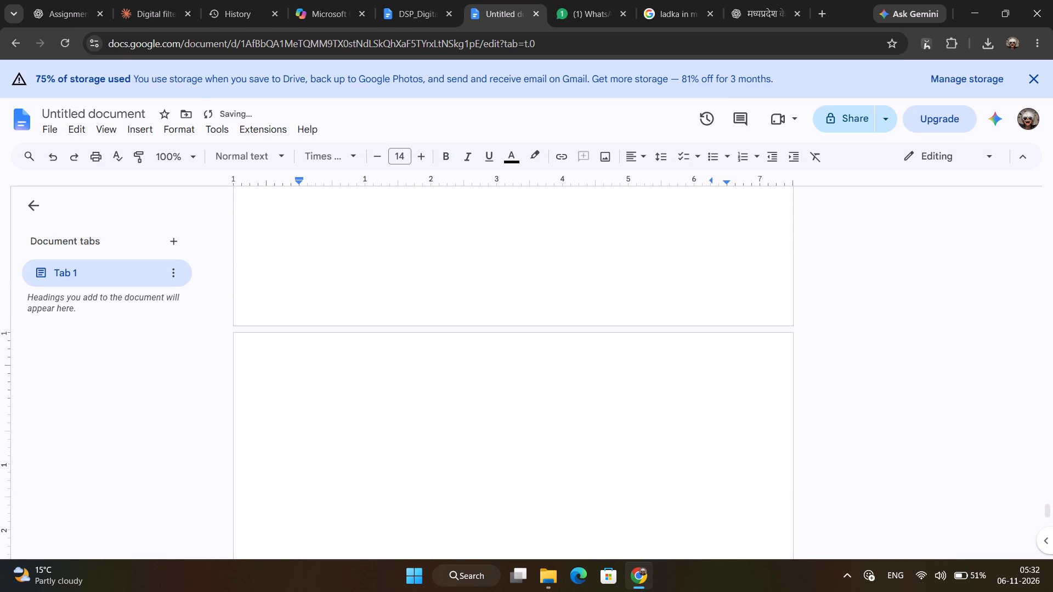
scroll(333, 334, up, 3)
scroll(333, 334, down, 4)
scroll(278, 411, down, 1)
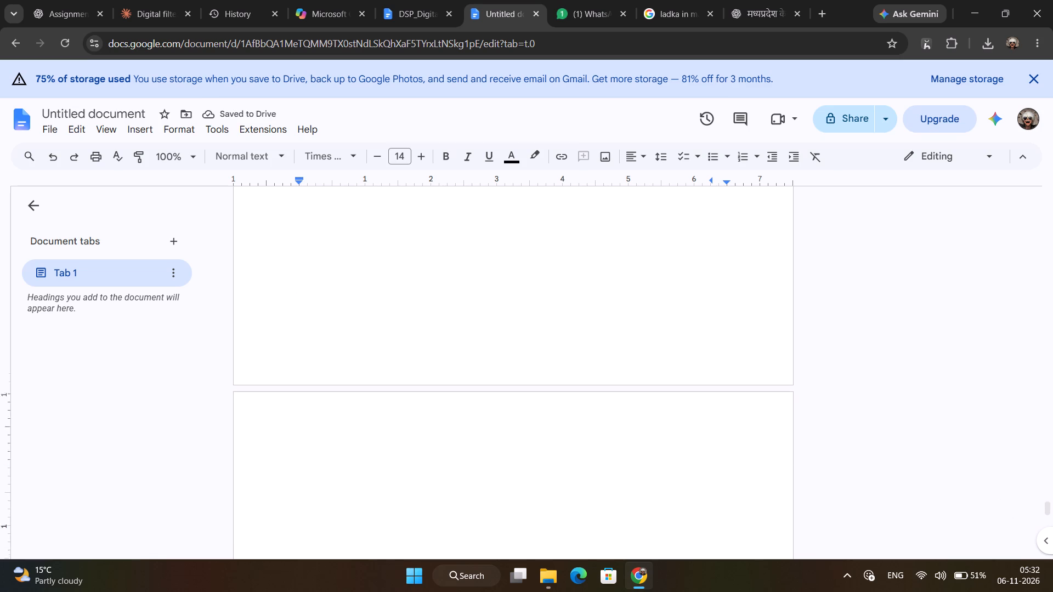
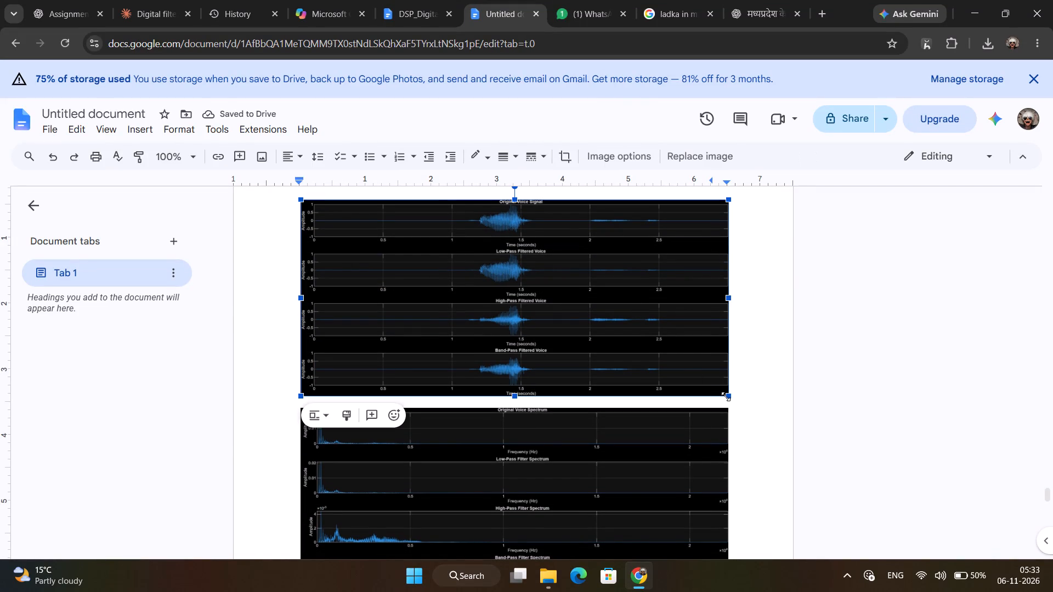
Enlarge the filtered-voice plot after the Word 4 section to about 6.6 inches wide and 3.4 inches tall.
click(726, 396)
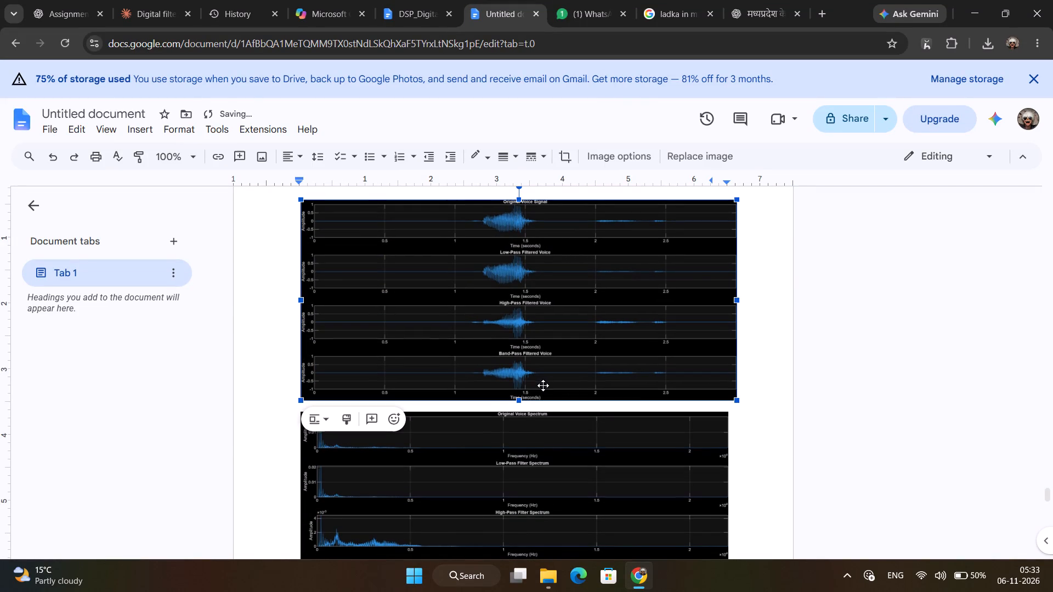
drag(519, 401, 519, 425)
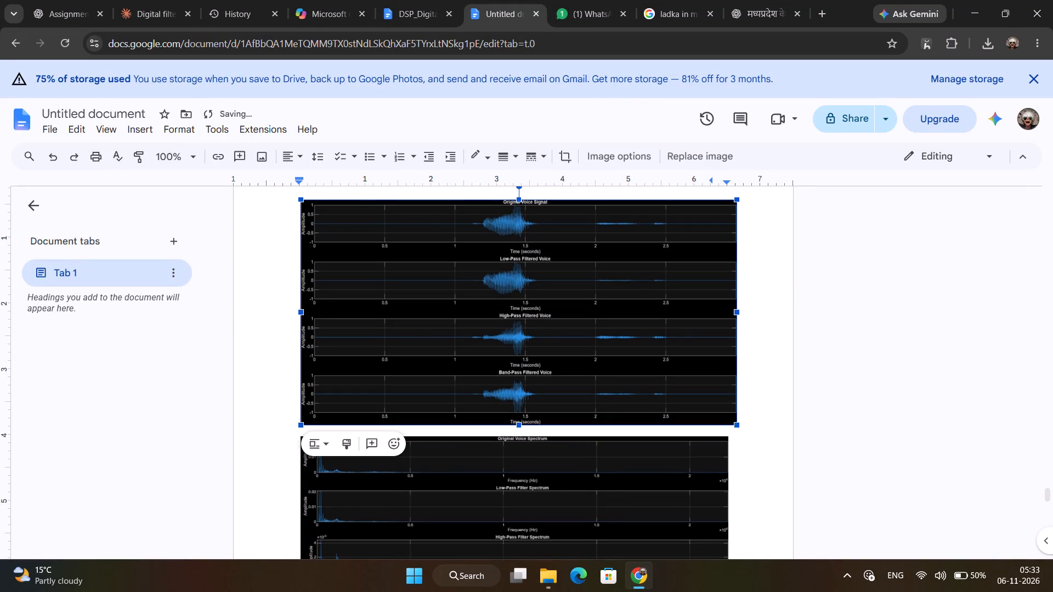
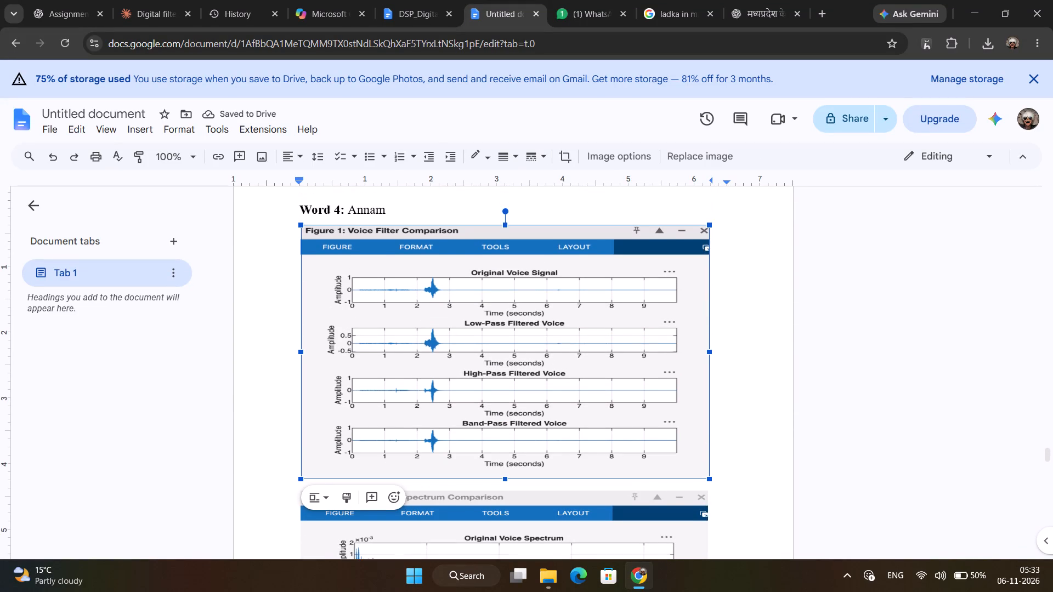
Copy the Voice Filter Comparison plot image directly below the "Word 4: Annam" heading.
click(736, 424)
scroll(736, 424, down, 1)
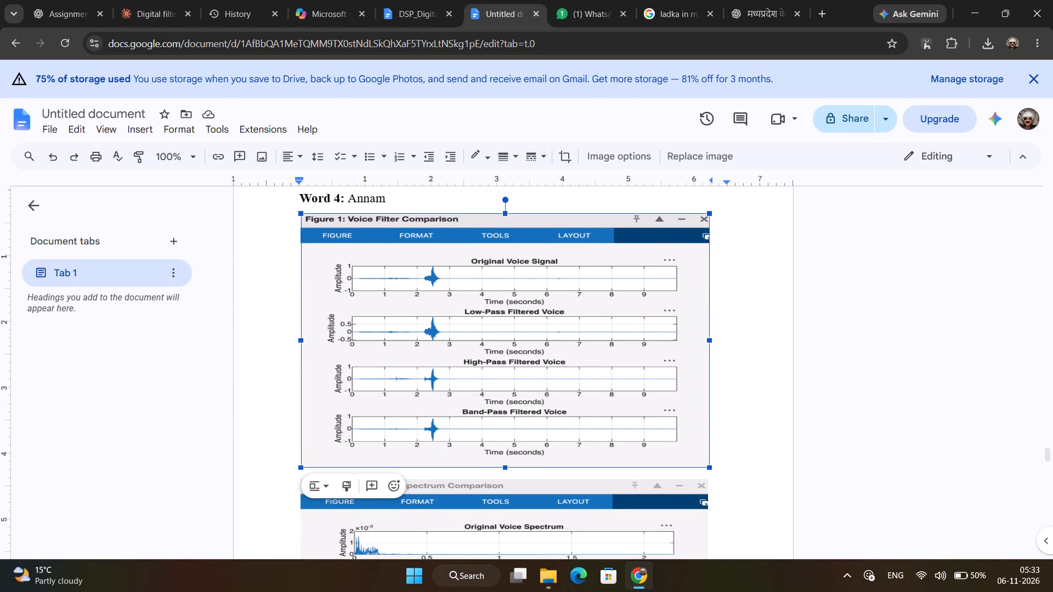
click(384, 200)
click(431, 316)
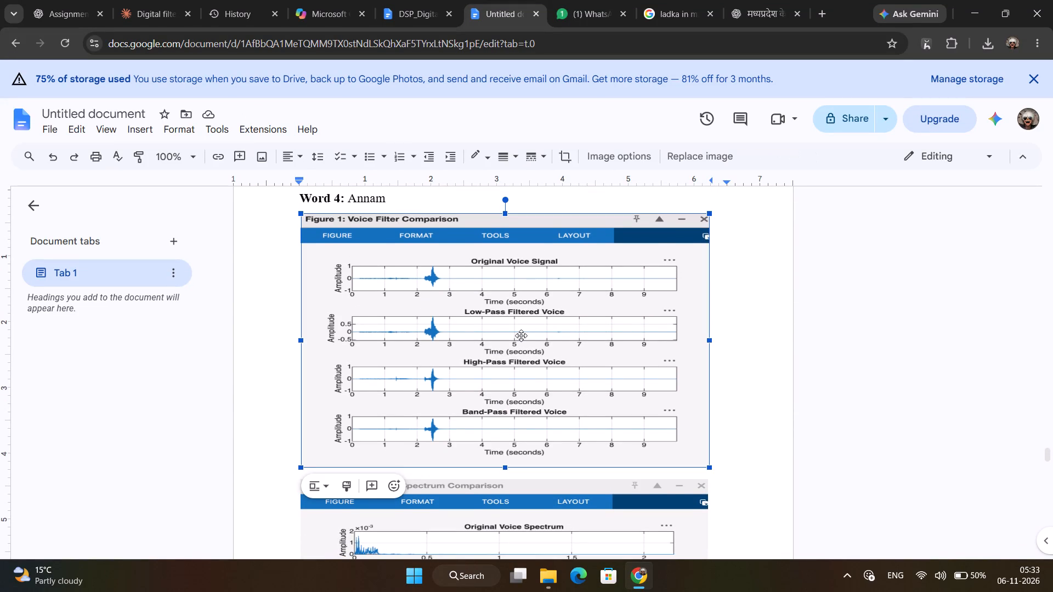
click(521, 335)
right_click(521, 335)
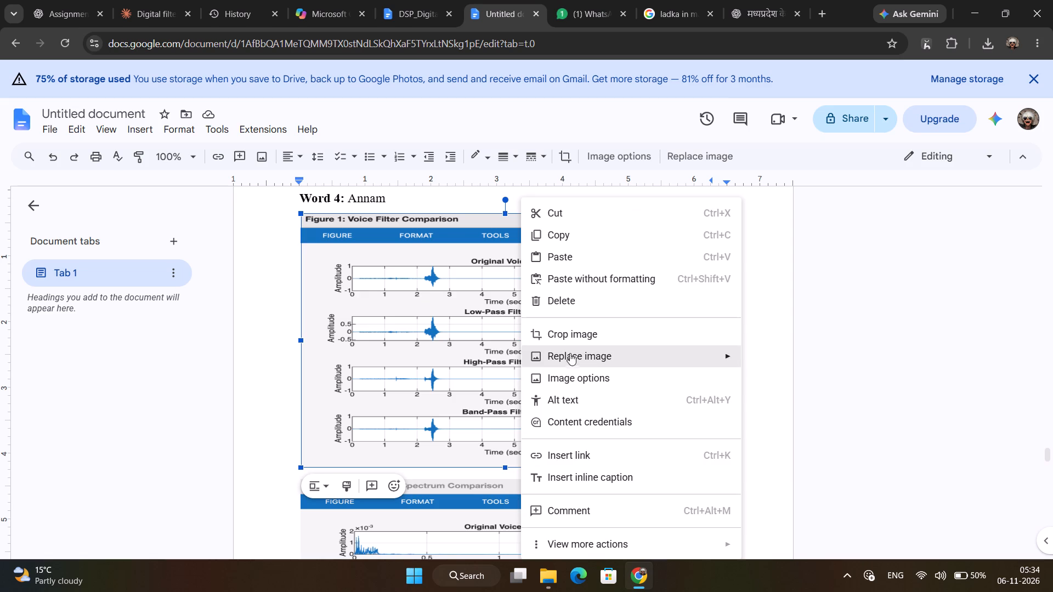
click(466, 343)
key(ctrl+c)
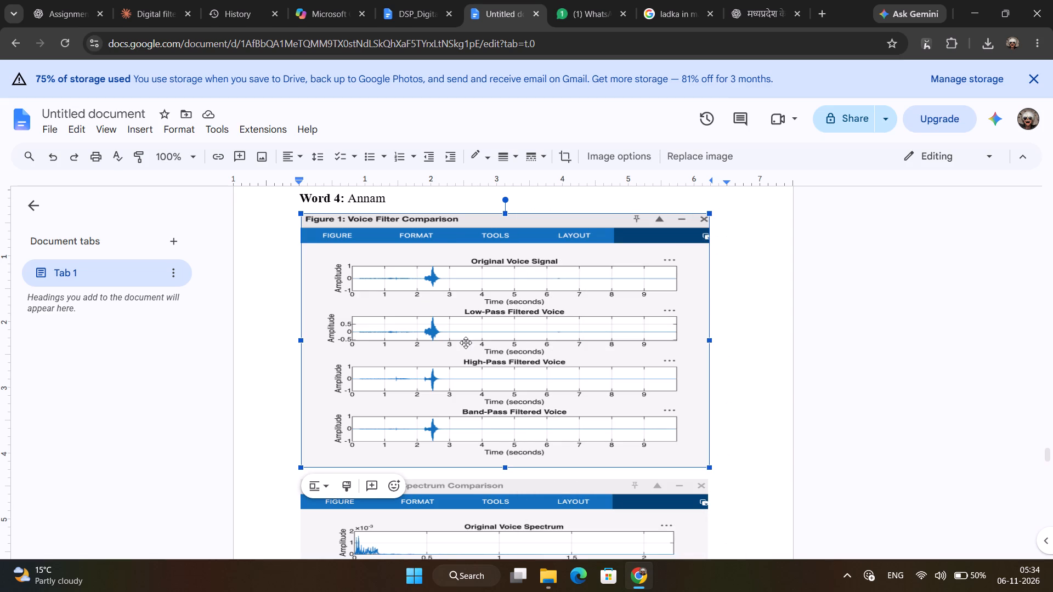
Copy and delete the Word 4 "Annam" spectrum plot, then re-paste it below its filtered-voice plot with a blank line between them.
click(429, 333)
right_click(428, 330)
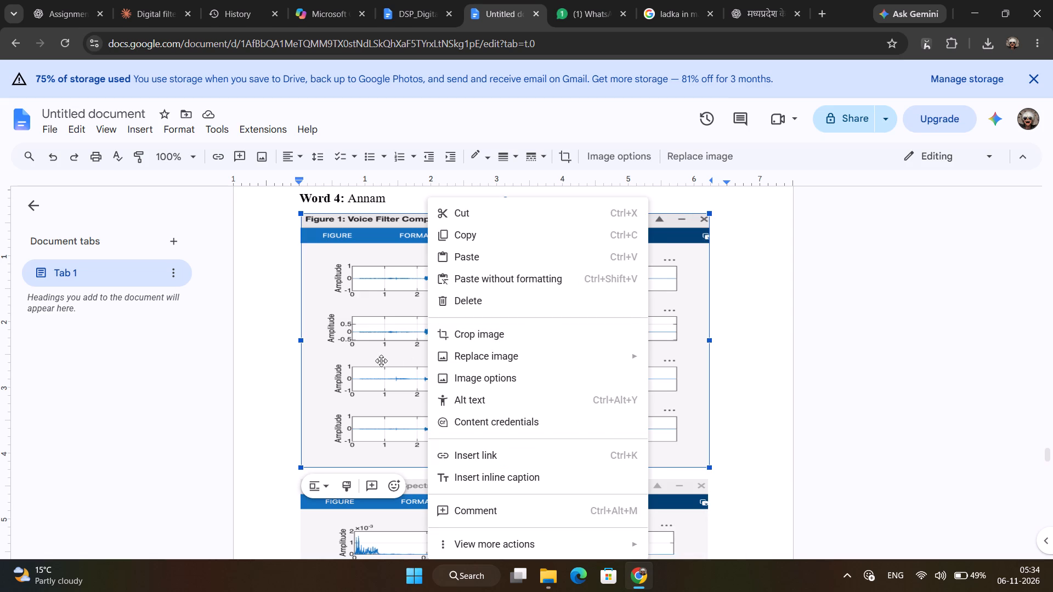
click(371, 357)
scroll(371, 357, down, 2)
click(390, 397)
right_click(390, 397)
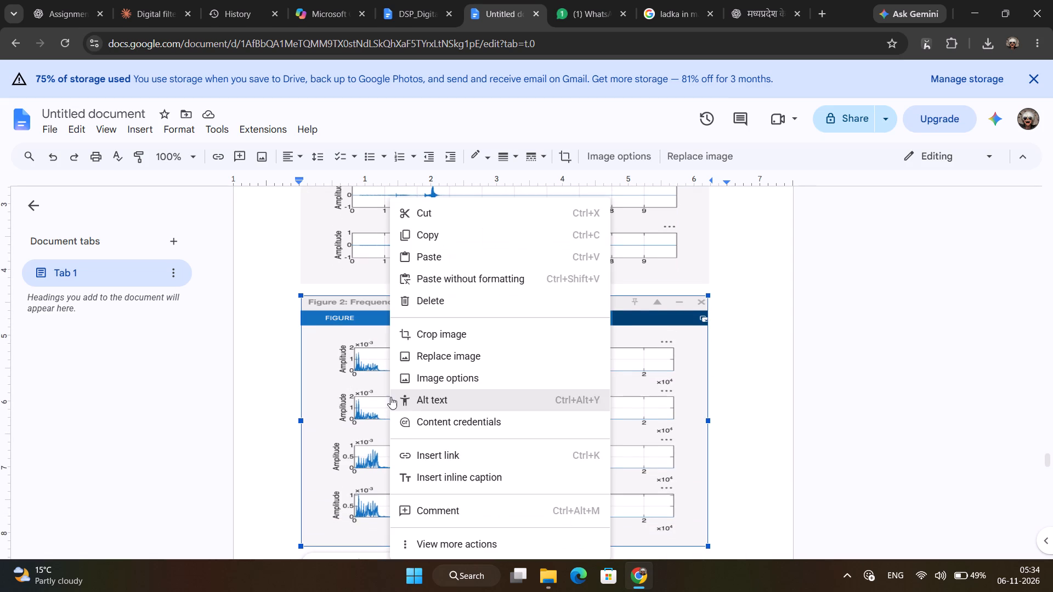
click(439, 239)
click(534, 482)
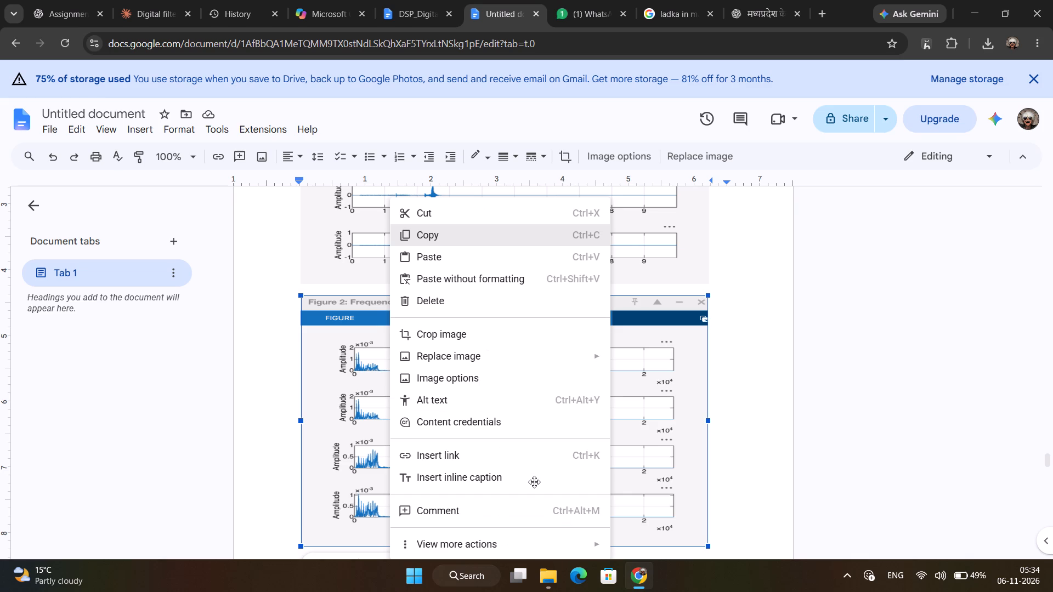
key(BackSpace)
key(Return)
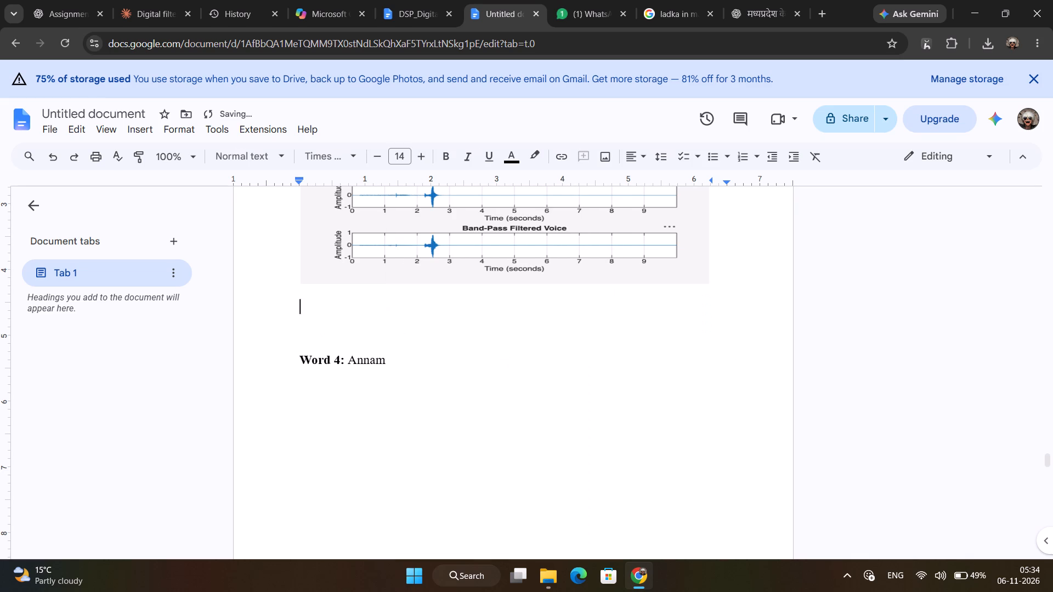
key(ctrl+v)
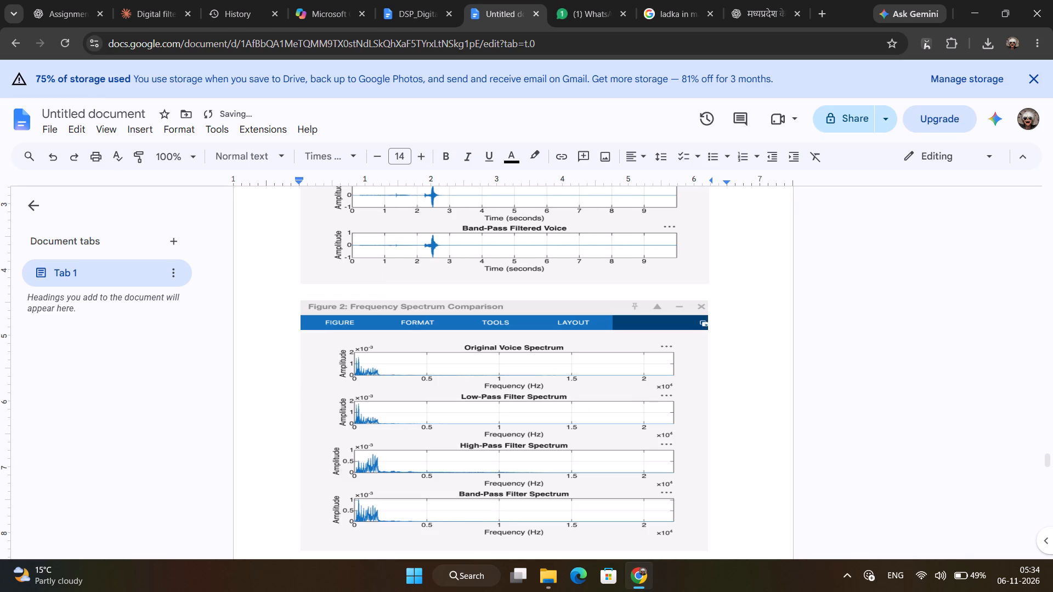
click(728, 278)
key(Return)
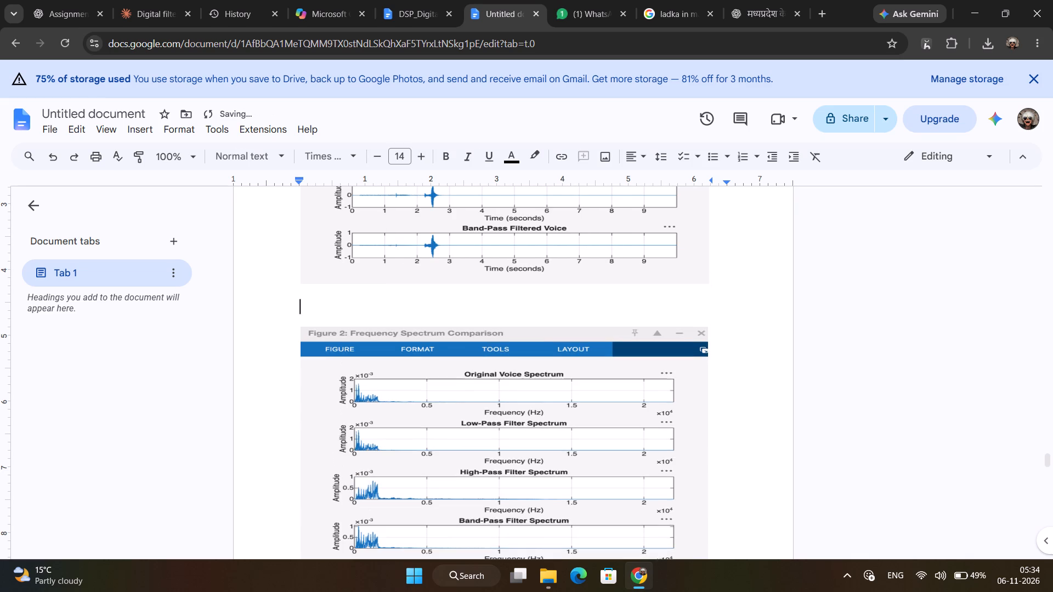
Remove a surplus blank line before the second "Word 4: Annam" heading on the following page.
scroll(728, 278, down, 4)
scroll(728, 278, up, 1)
scroll(728, 278, down, 1)
click(344, 389)
key(BackSpace)
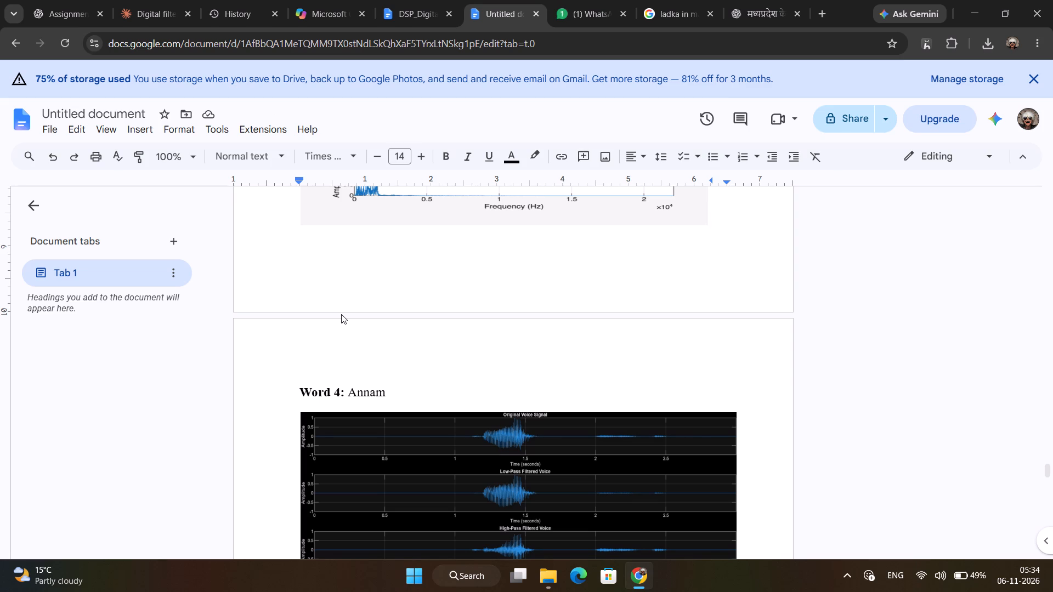
Copy and delete the Word 3 "Jamakaya" spectrum plot, then re-paste it below its filtered-voice plot with a blank line between them.
scroll(341, 314, up, 3)
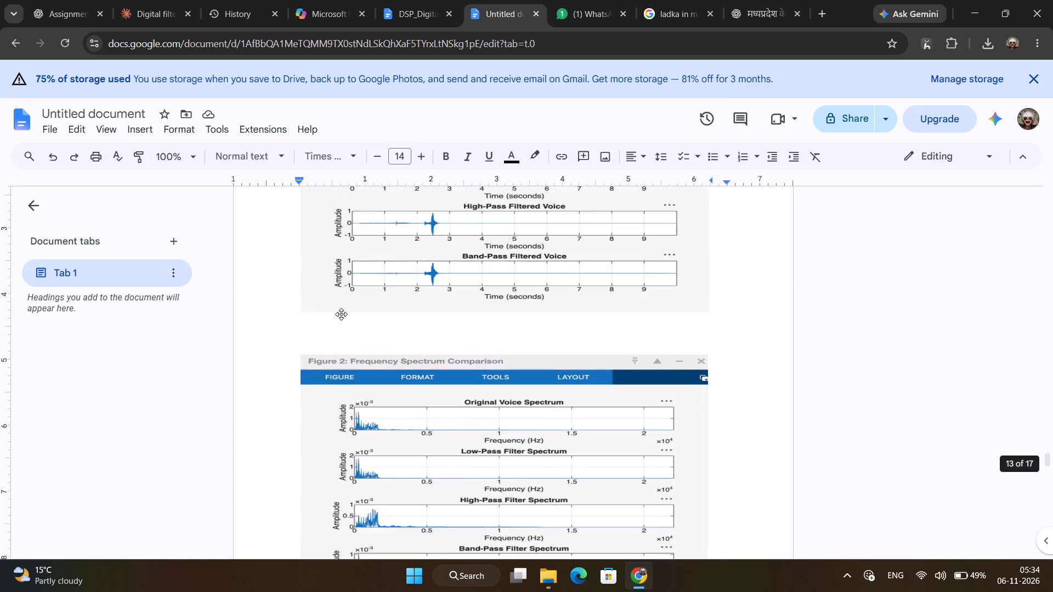
scroll(341, 314, up, 10)
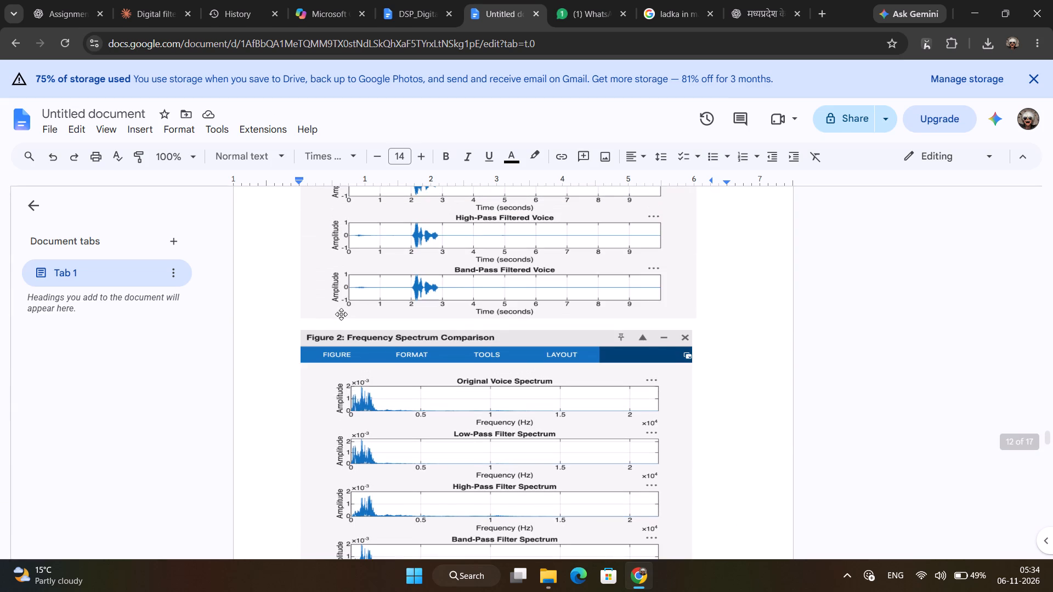
click(415, 390)
right_click(415, 390)
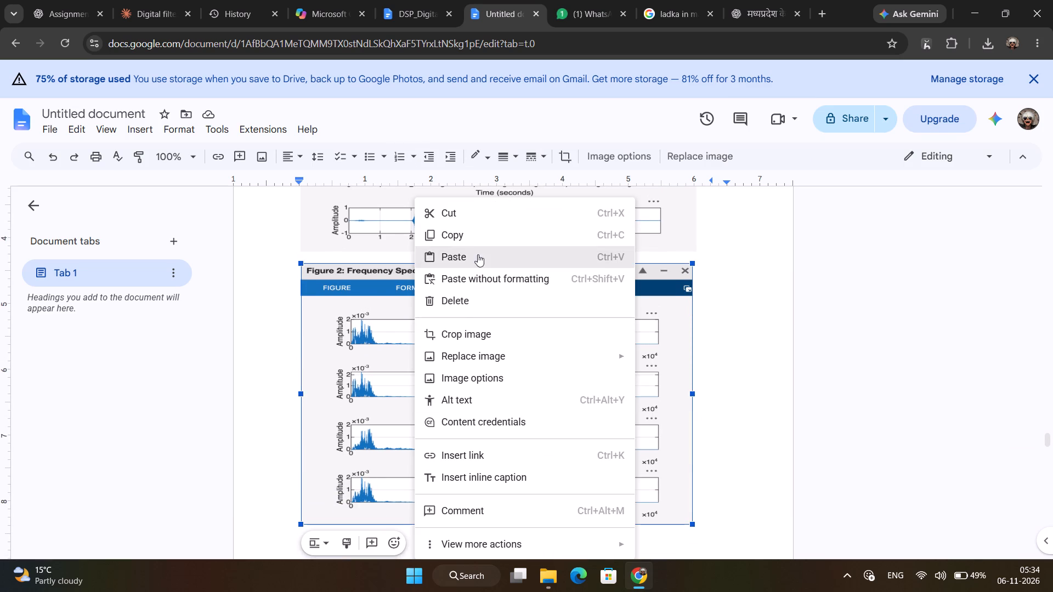
click(466, 240)
click(516, 353)
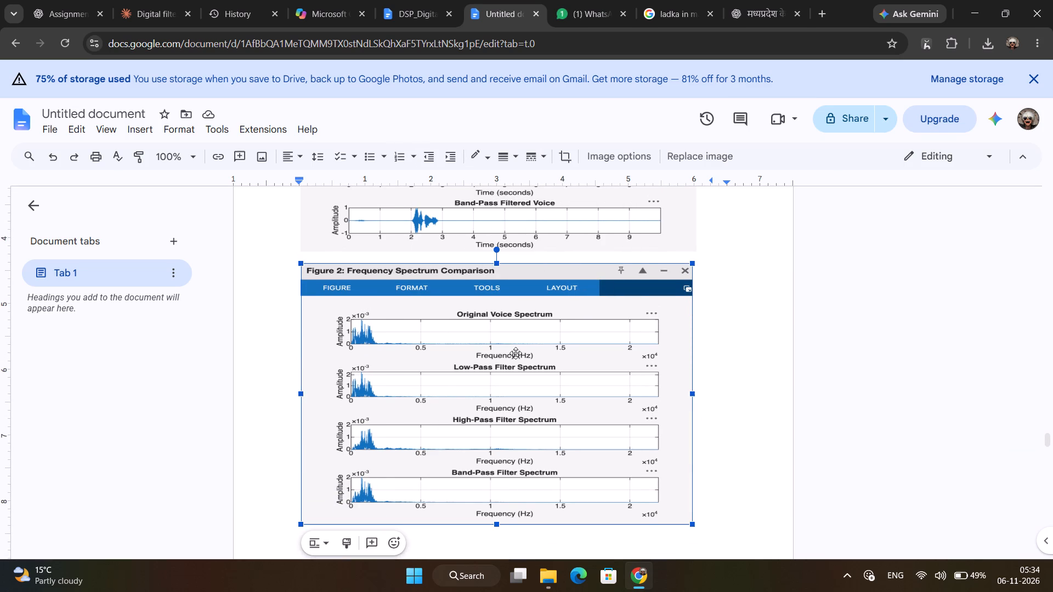
key(BackSpace)
key(Return)
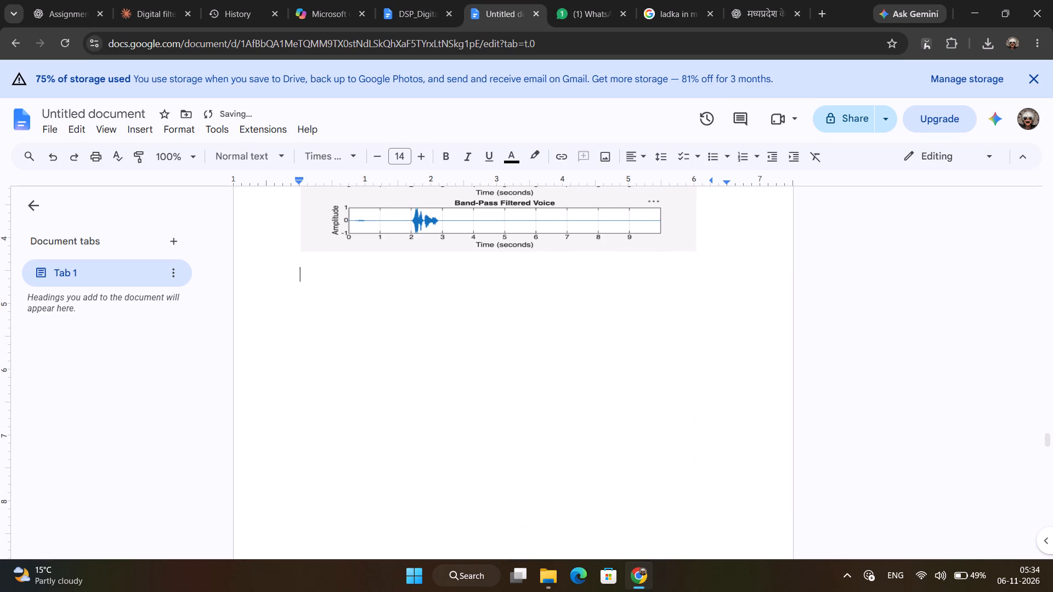
key(ctrl+v)
scroll(516, 353, up, 3)
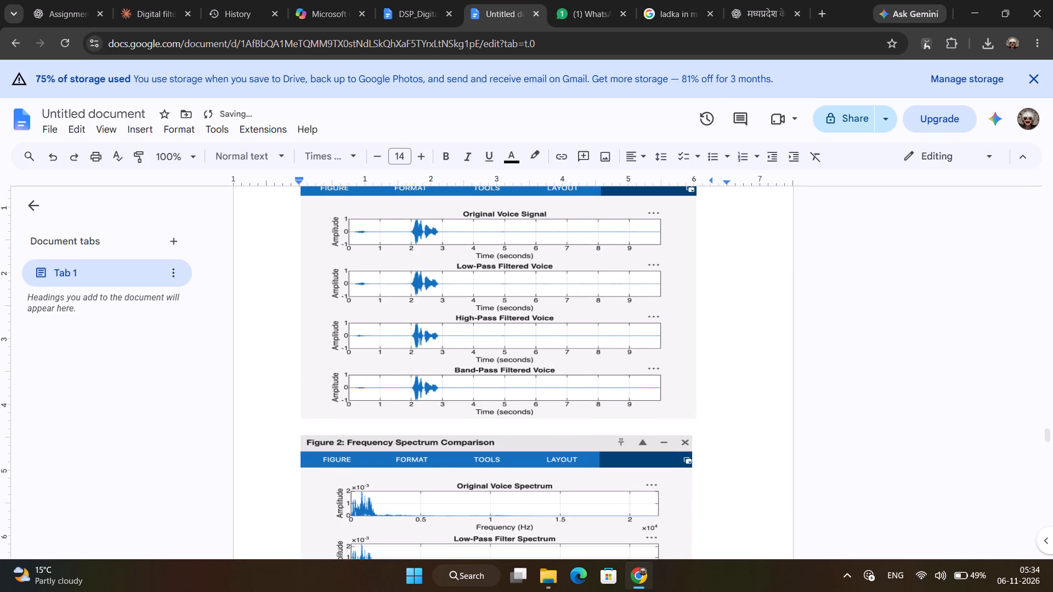
click(707, 405)
key(Return)
Copy and delete the Word 2 "Mondi" spectrum plot, then re-paste it on a new line below its filtered-voice plot.
scroll(707, 405, up, 3)
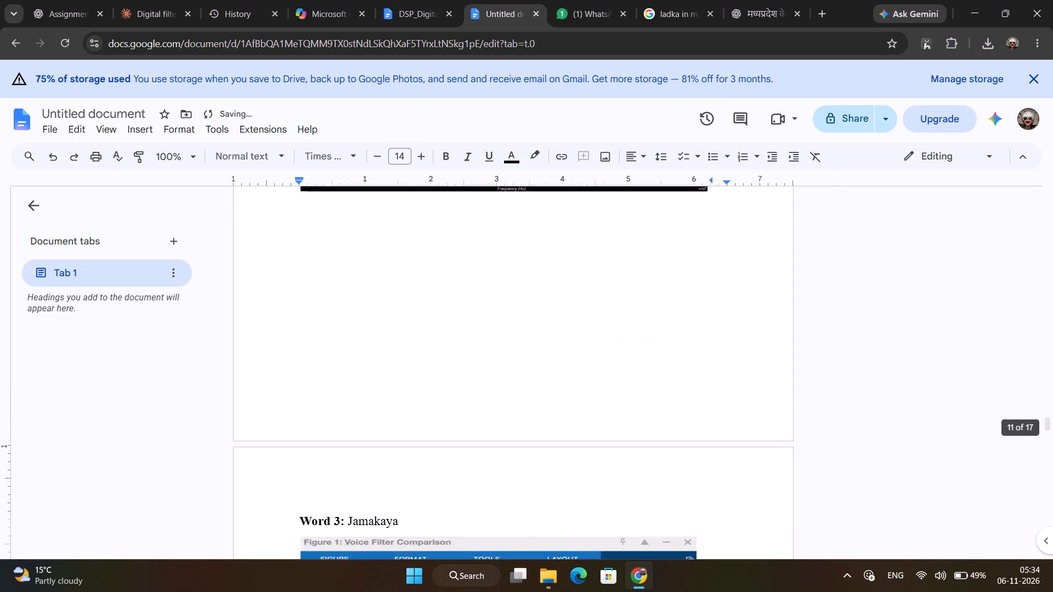
scroll(707, 405, up, 6)
click(556, 496)
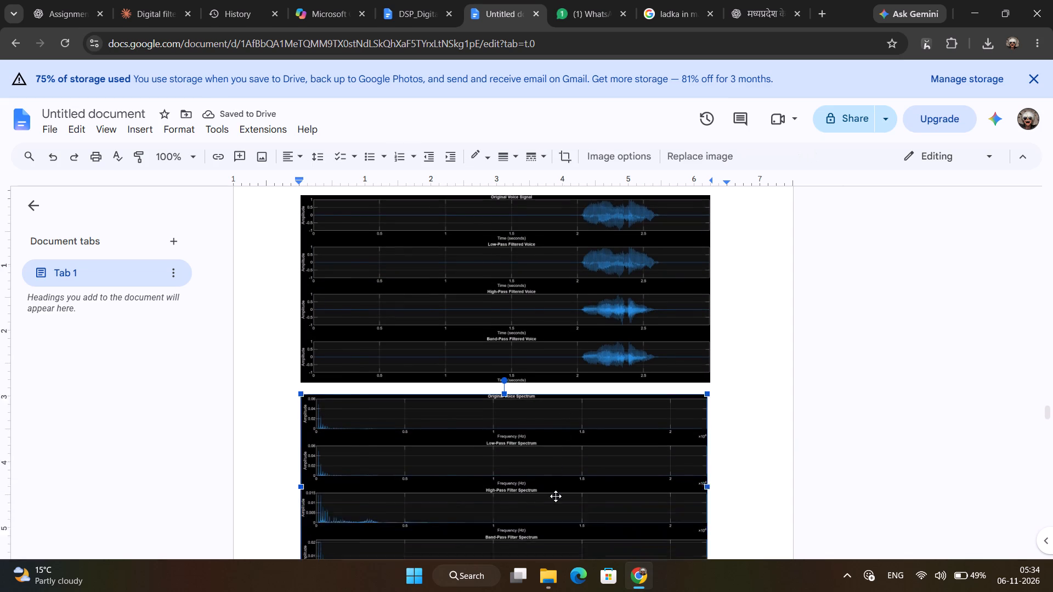
right_click(556, 496)
click(587, 165)
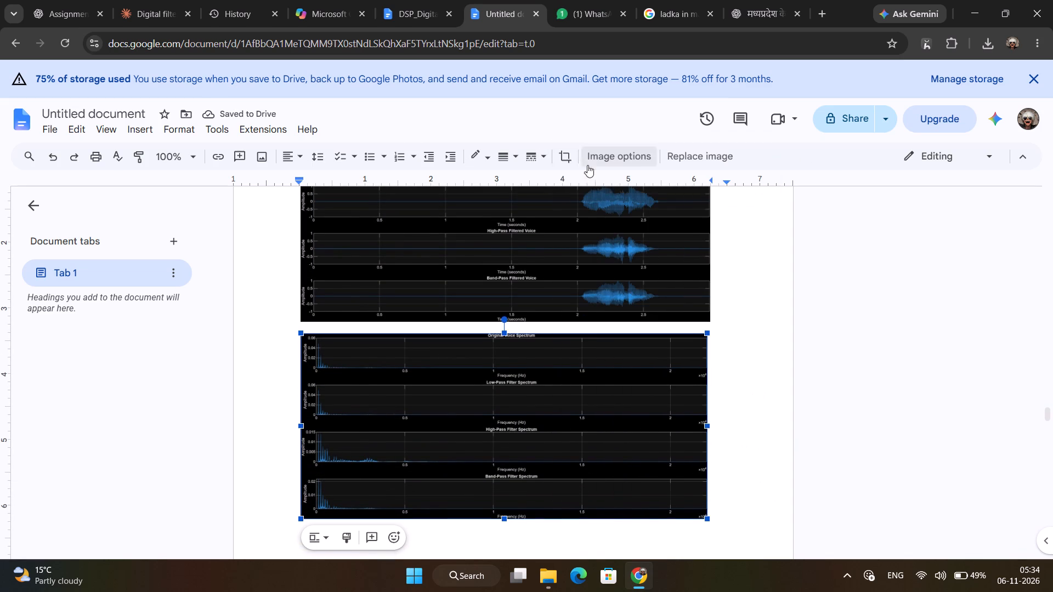
click(729, 303)
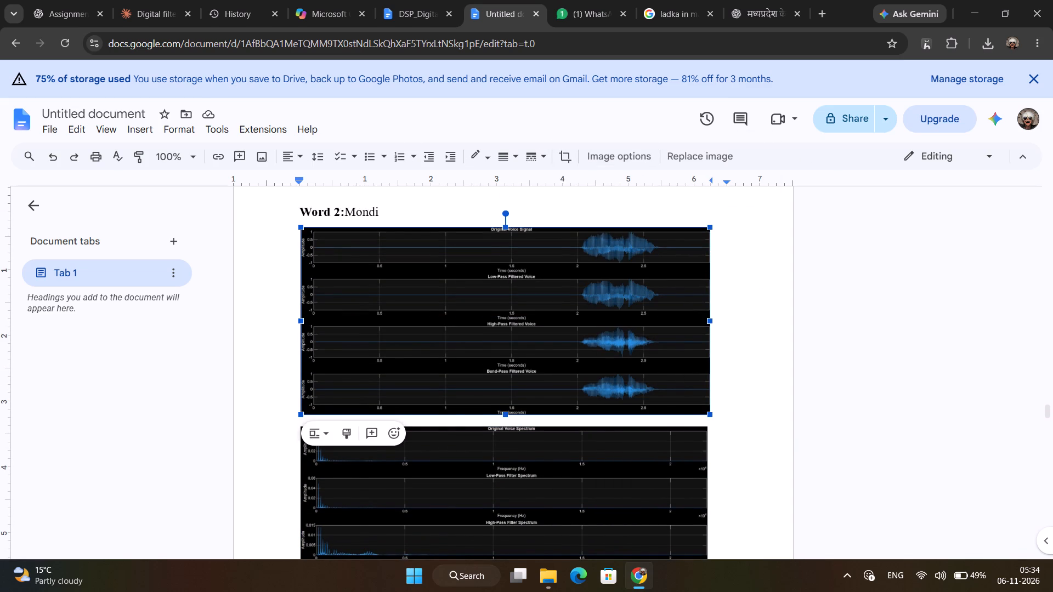
click(718, 403)
click(617, 462)
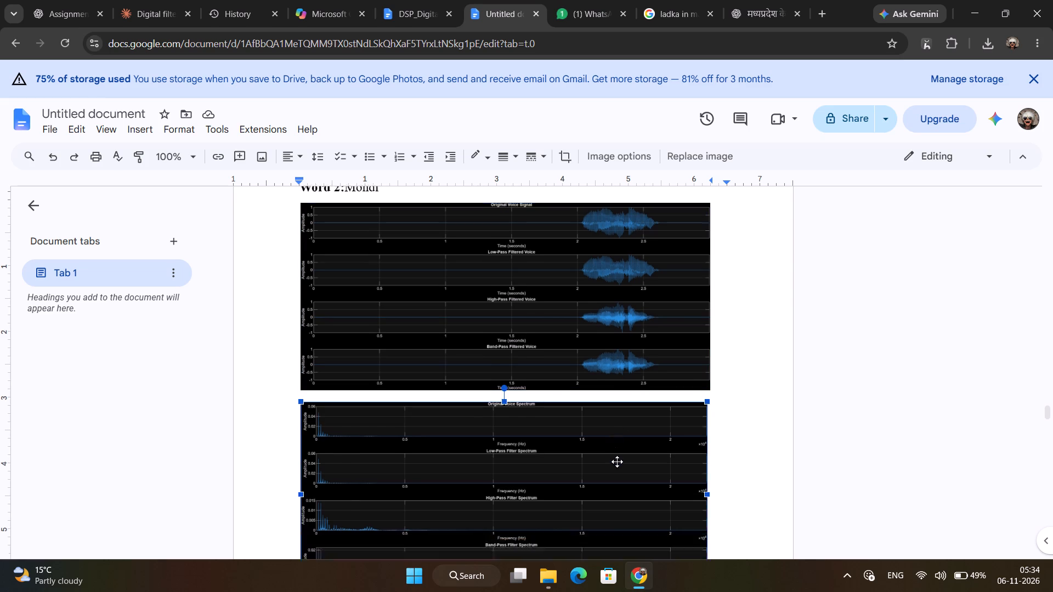
key(BackSpace)
key(Return)
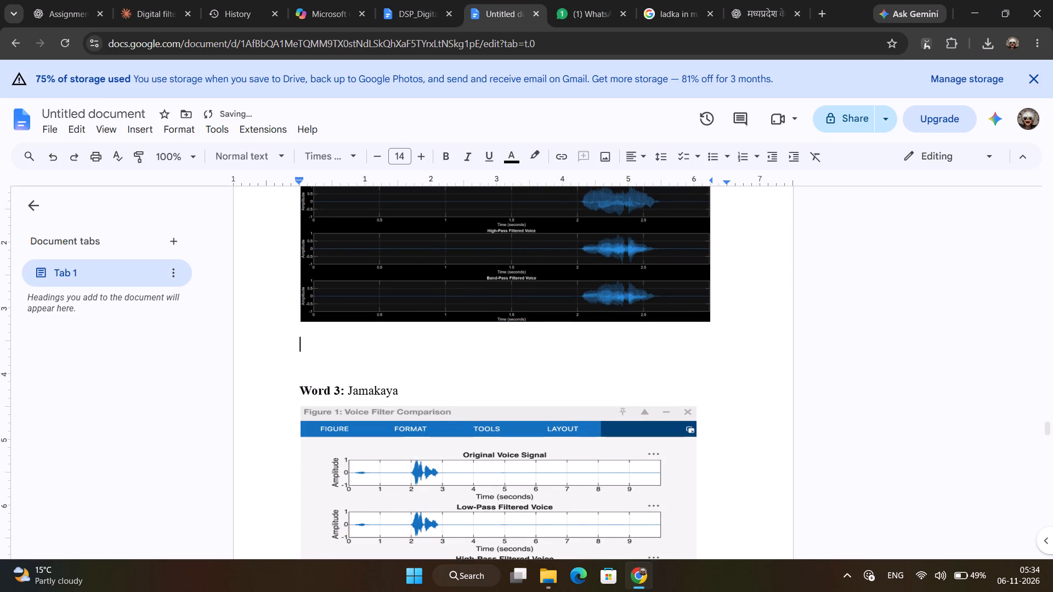
key(ctrl+v)
scroll(617, 462, up, 7)
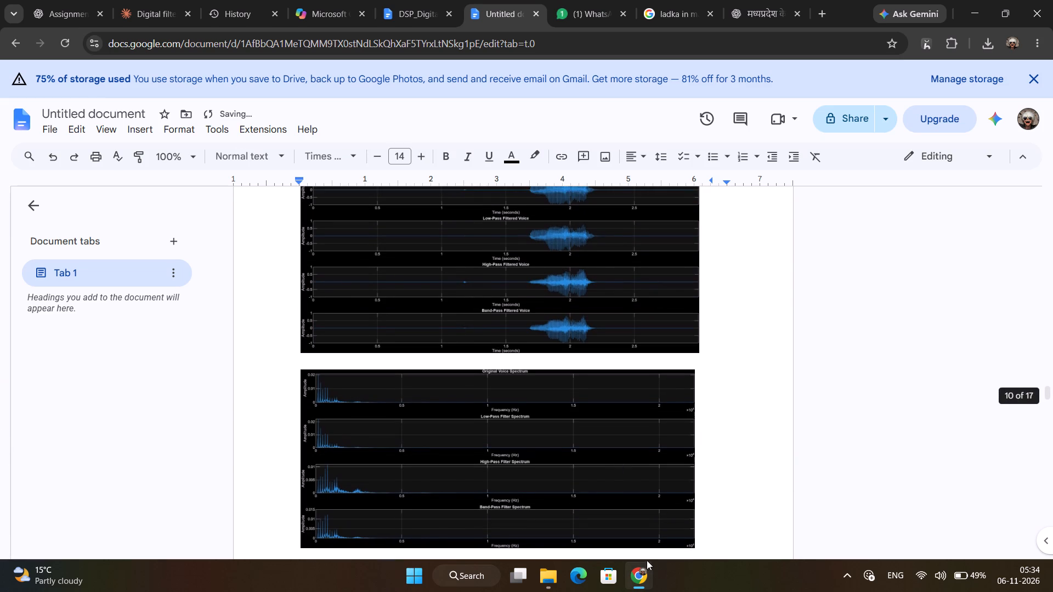
Copy and delete the Word 1 "Monda" spectrum plot, then re-paste it below its filtered-voice plot with a blank line between them.
click(527, 404)
right_click(527, 404)
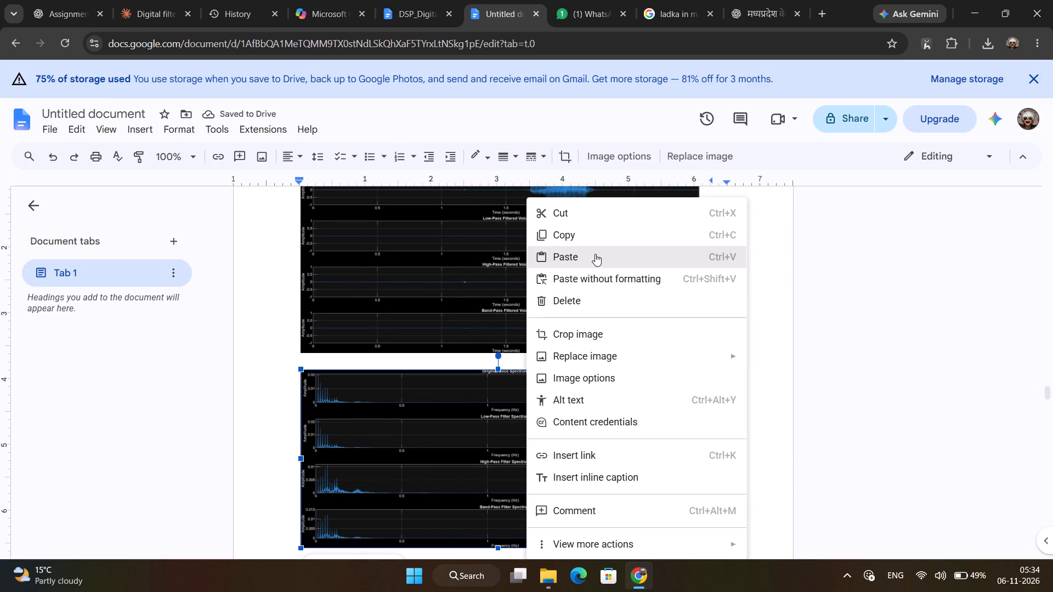
click(578, 236)
key(BackSpace)
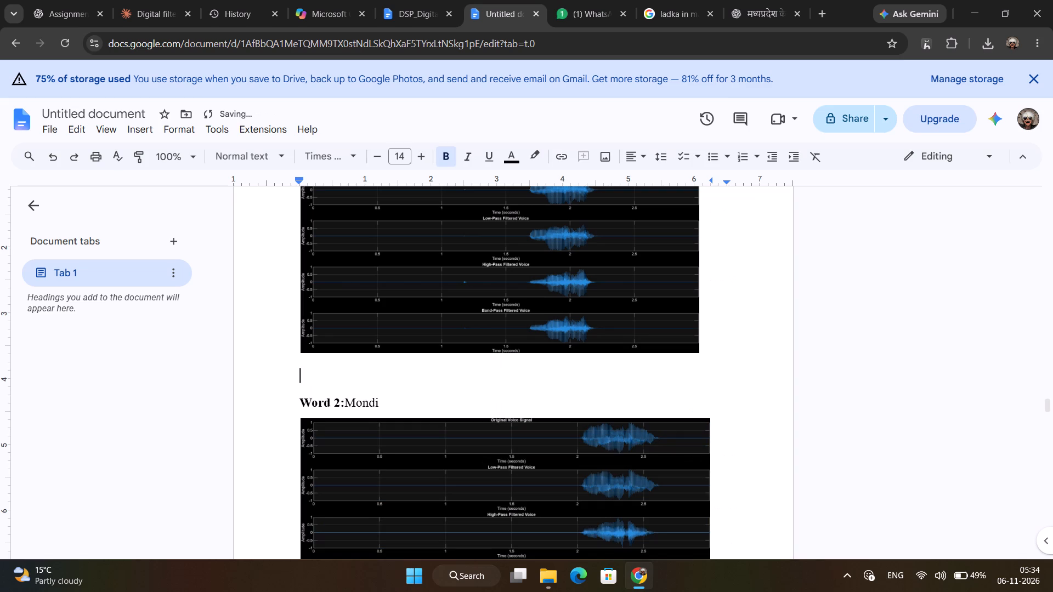
key(ctrl+v)
click(709, 334)
key(Return)
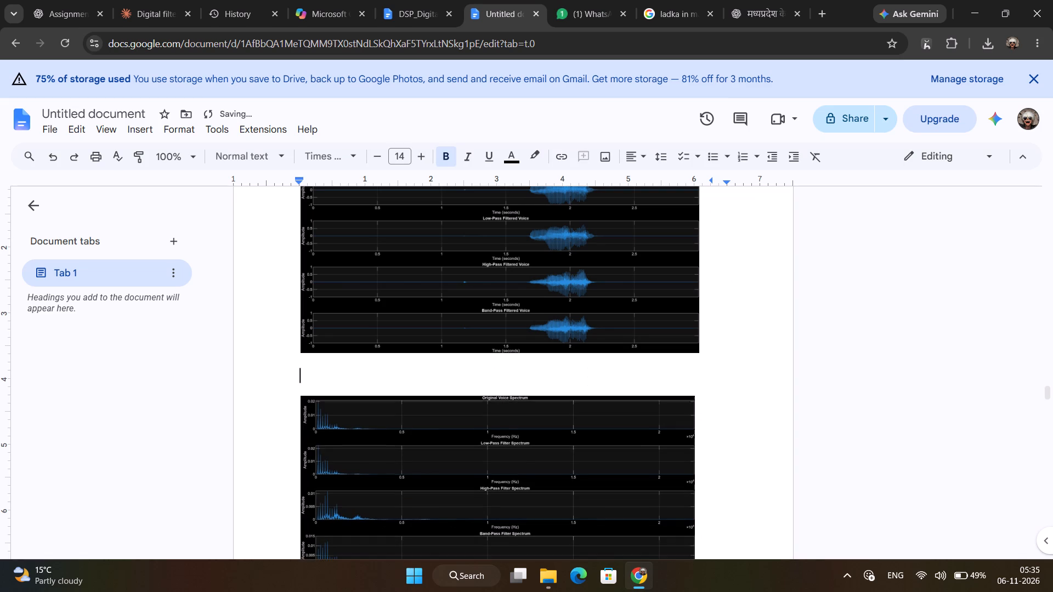
Review the Result section's pages from Word 1 onward, checking how headings, filtered-voice plots and spectrum plots fall on each page.
scroll(709, 334, up, 4)
scroll(709, 334, down, 2)
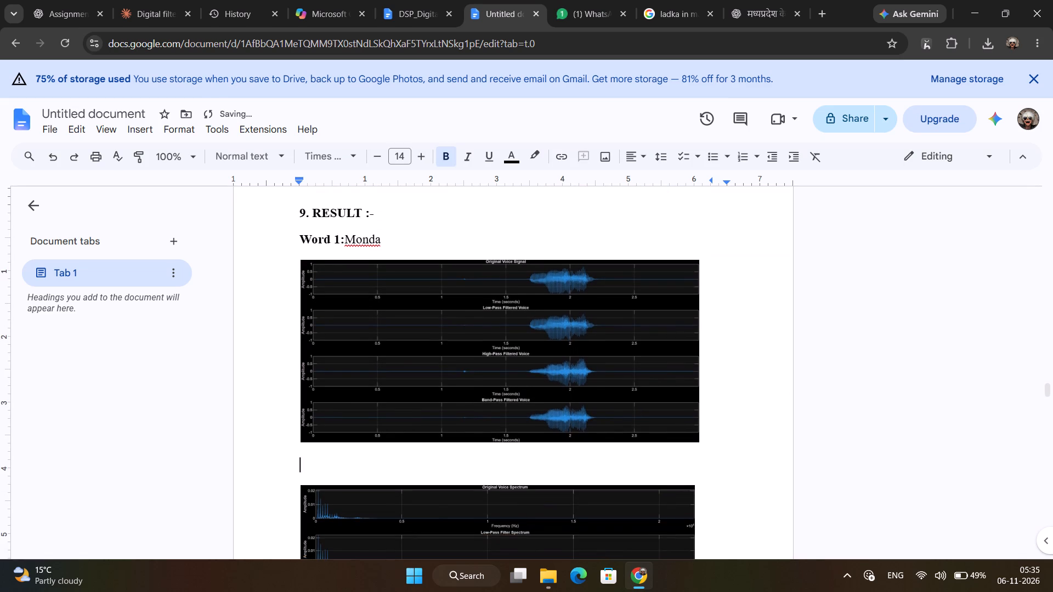
scroll(709, 334, down, 12)
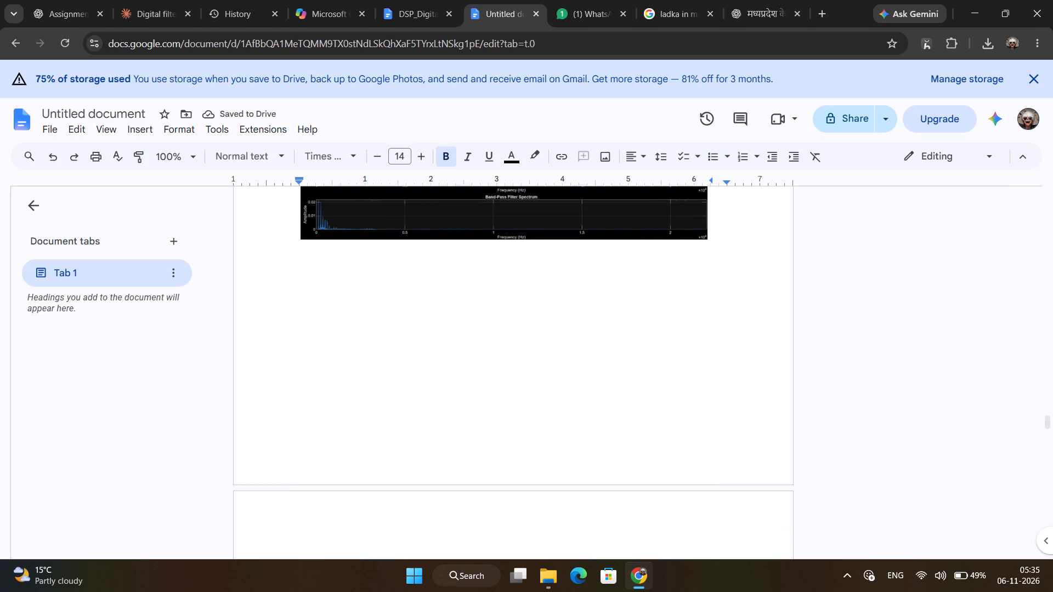
scroll(709, 334, down, 1)
scroll(709, 334, up, 1)
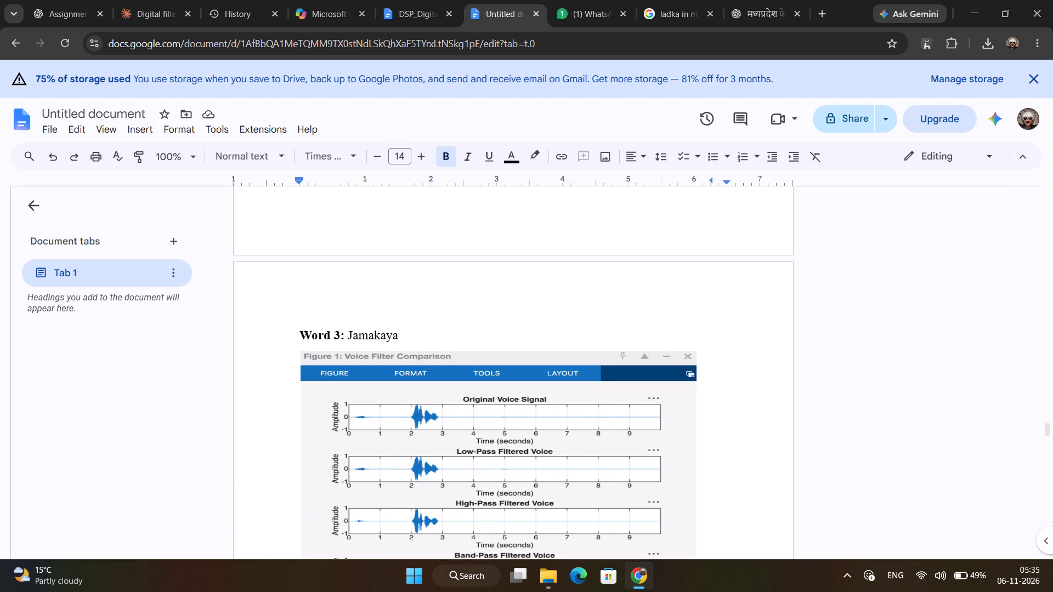
scroll(709, 334, down, 5)
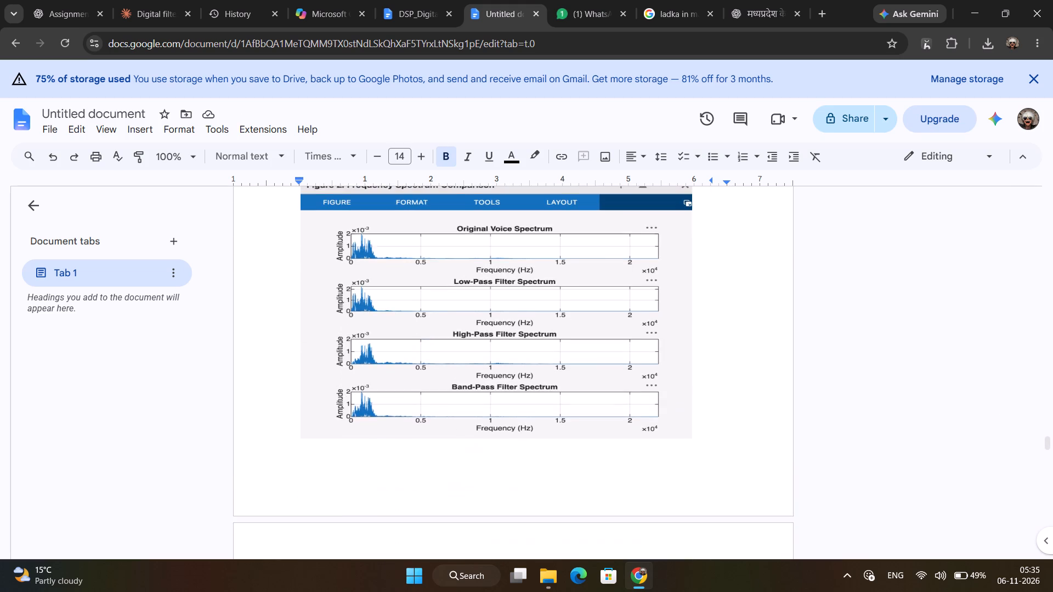
scroll(709, 334, down, 4)
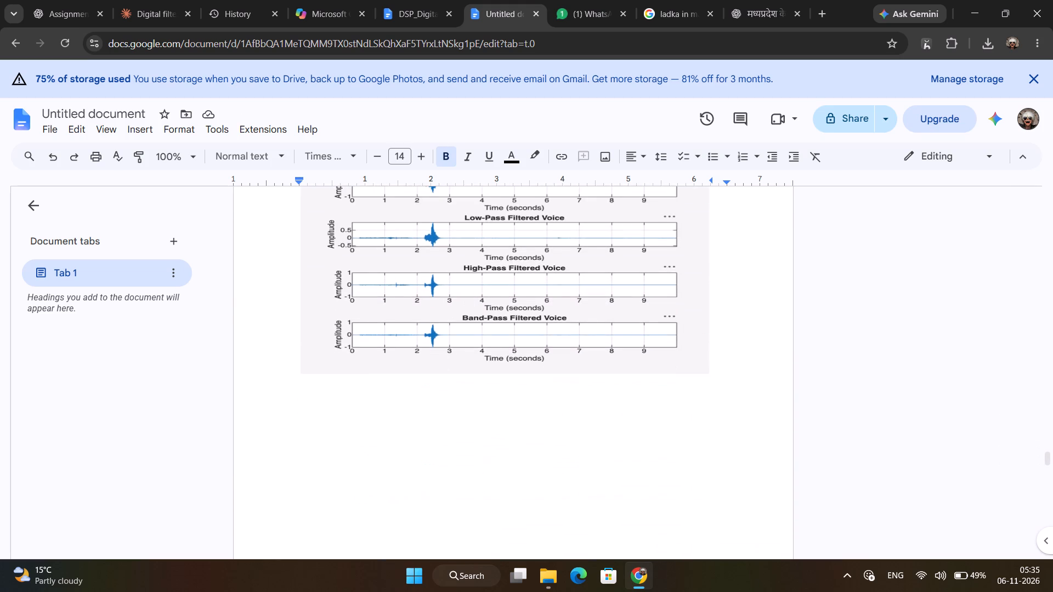
scroll(709, 334, down, 9)
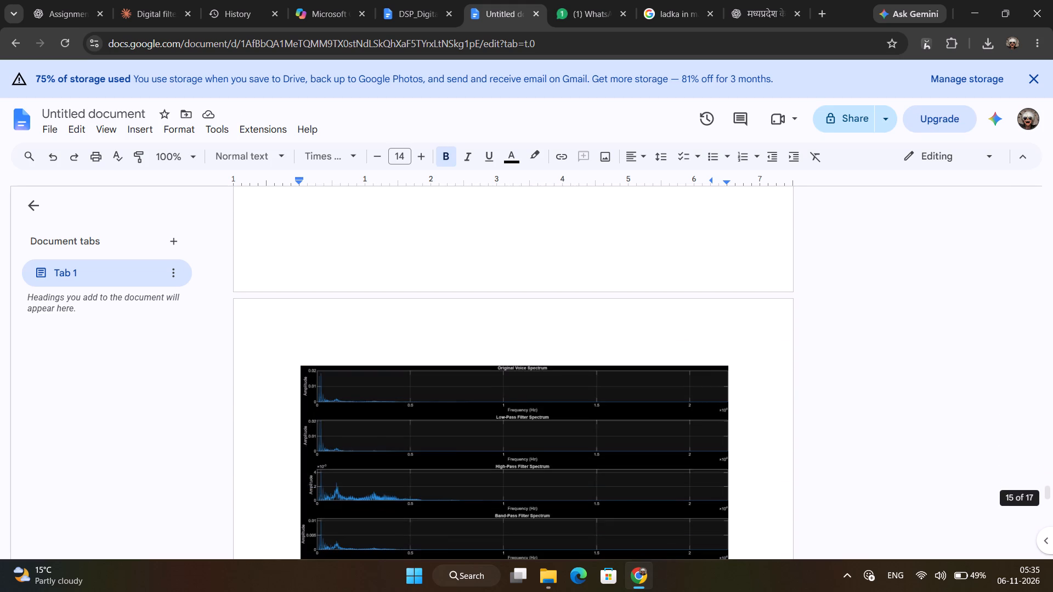
scroll(709, 334, down, 8)
scroll(709, 334, up, 1)
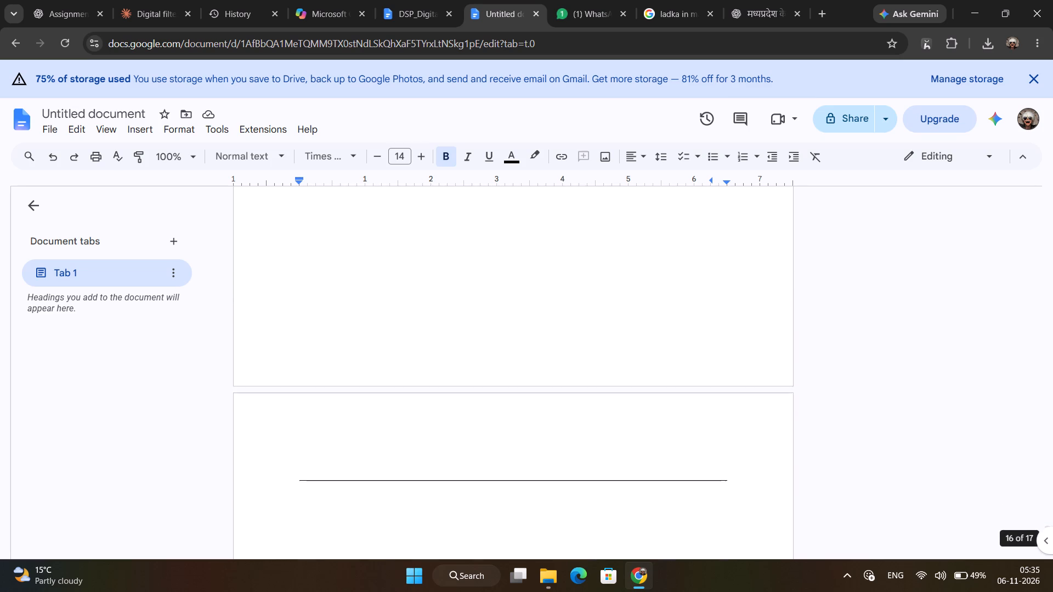
scroll(709, 334, up, 1)
scroll(709, 334, down, 4)
scroll(709, 334, up, 7)
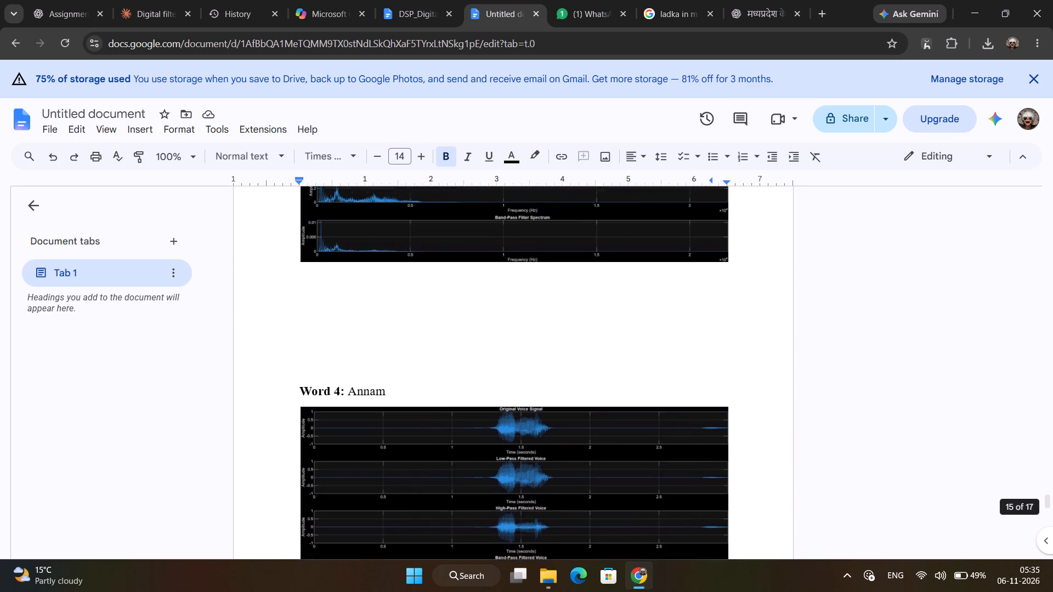
scroll(709, 334, up, 11)
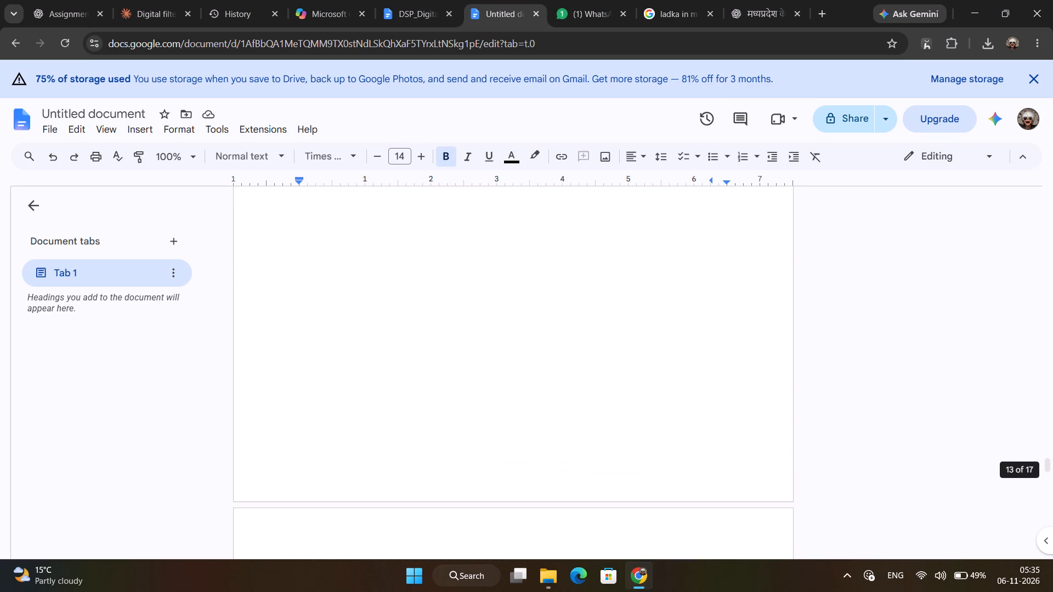
scroll(709, 334, up, 7)
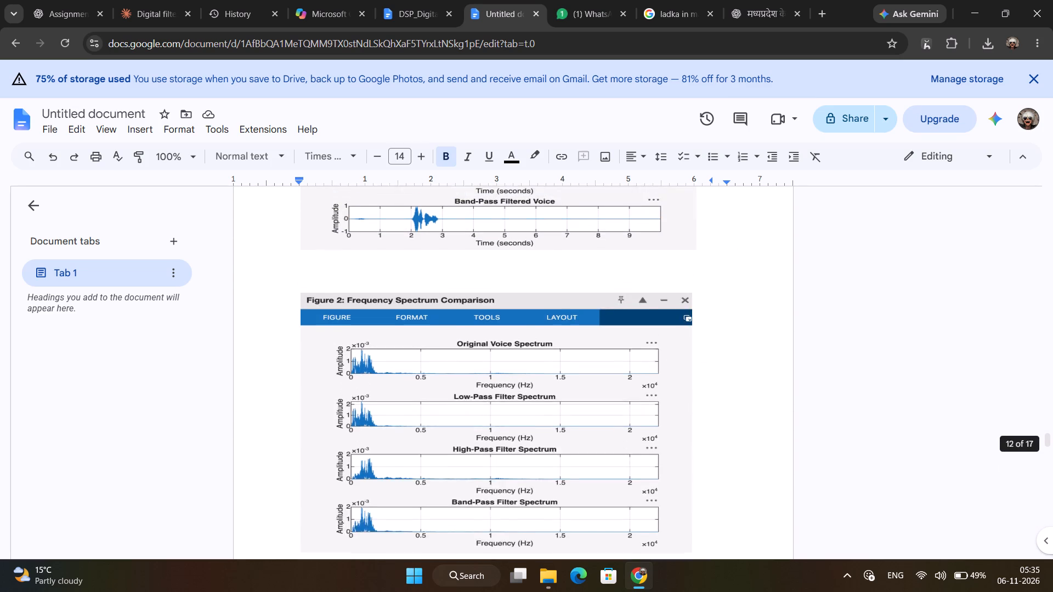
scroll(709, 334, up, 2)
scroll(709, 334, down, 8)
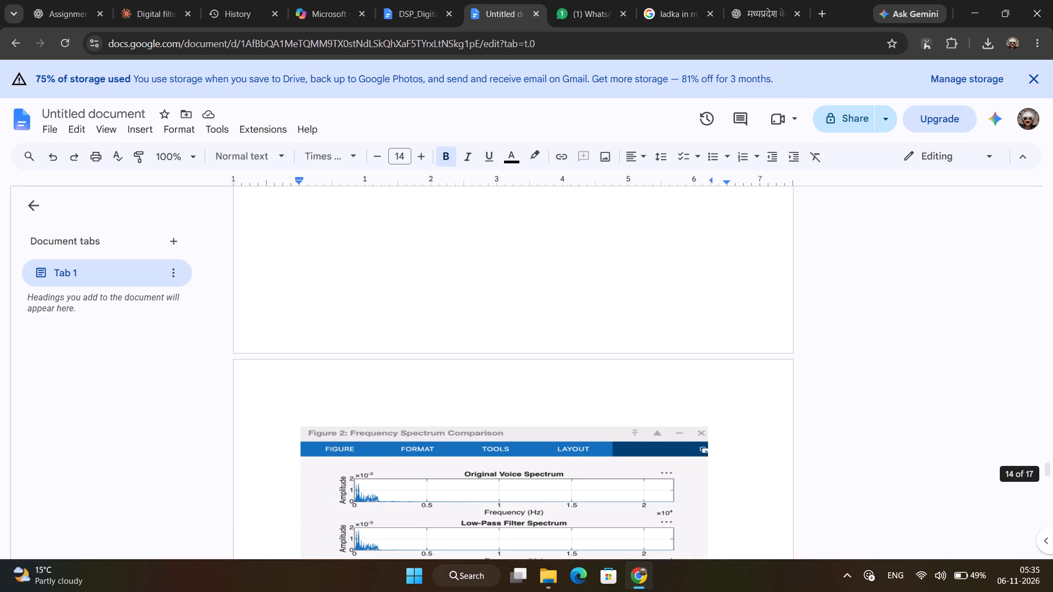
Shorten the Word 4 "Annam" spectrum plot to a height of about 3.1 inches, keeping its width, so it fits below its filtered-voice plot.
click(484, 389)
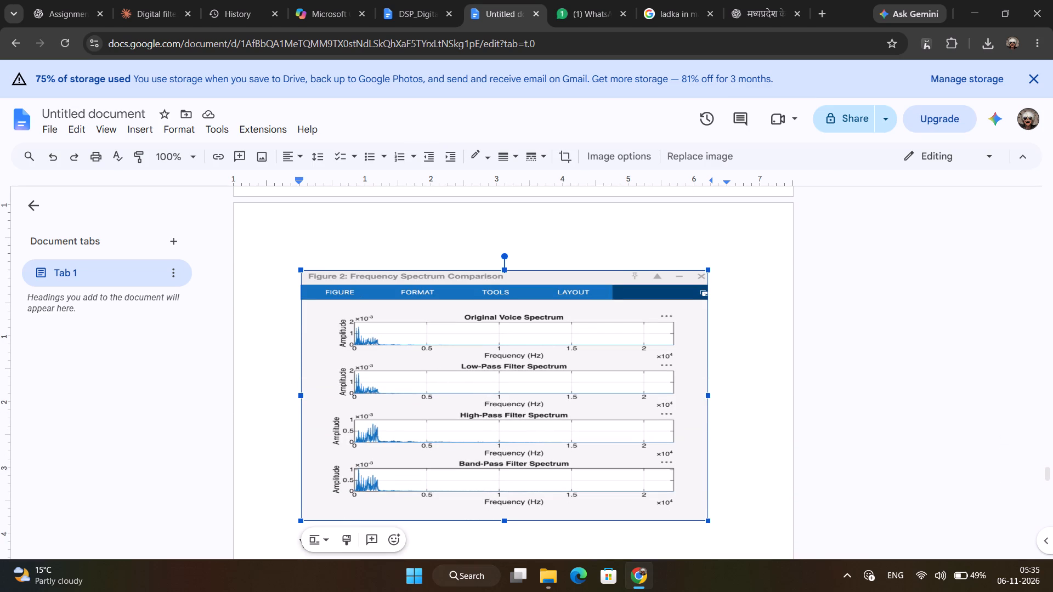
click(359, 240)
scroll(341, 234, up, 6)
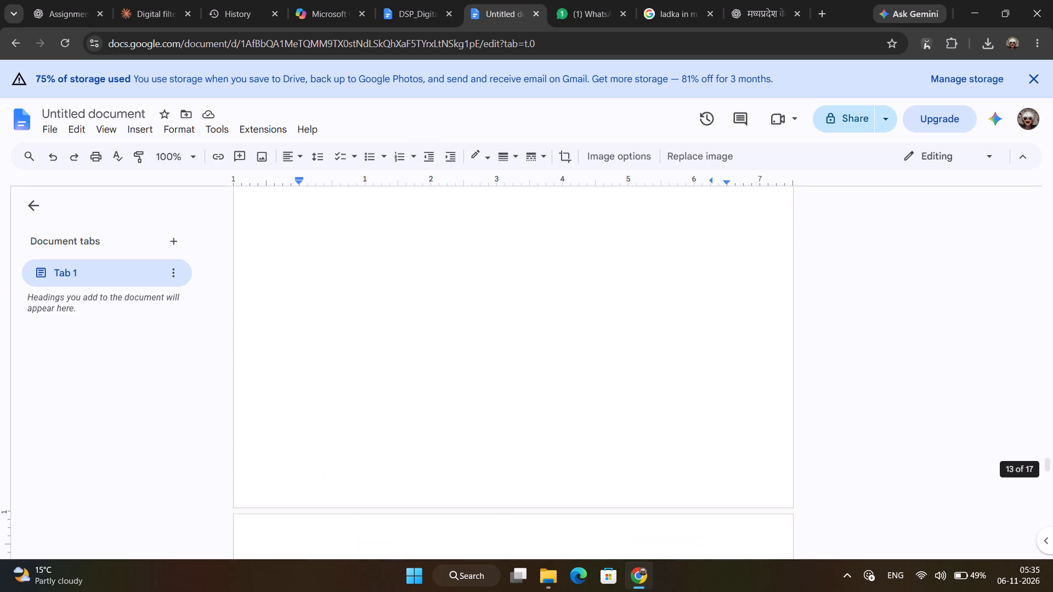
scroll(341, 234, up, 2)
scroll(341, 234, down, 6)
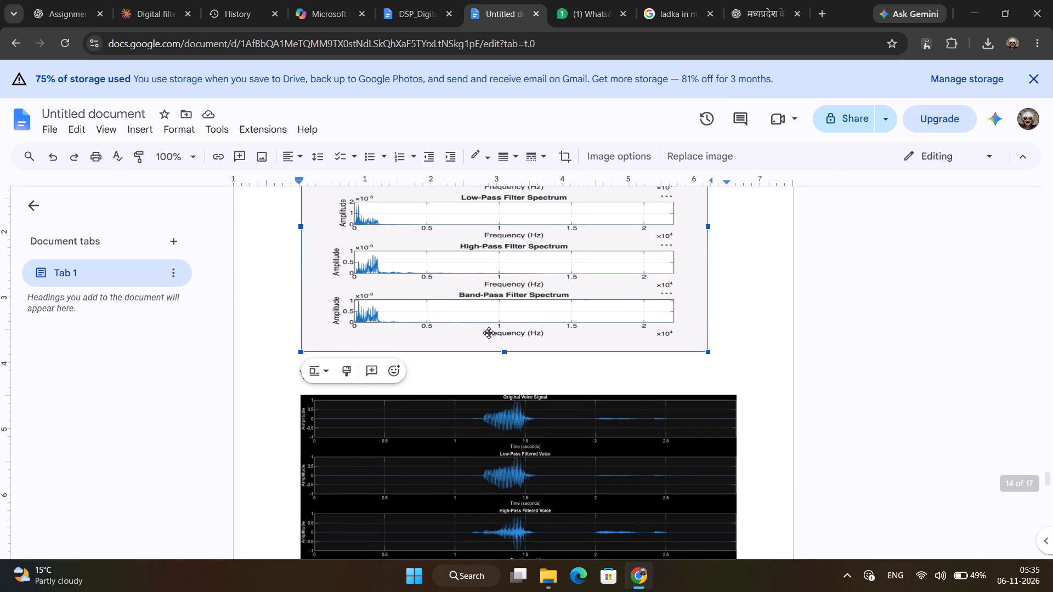
drag(506, 351, 507, 333)
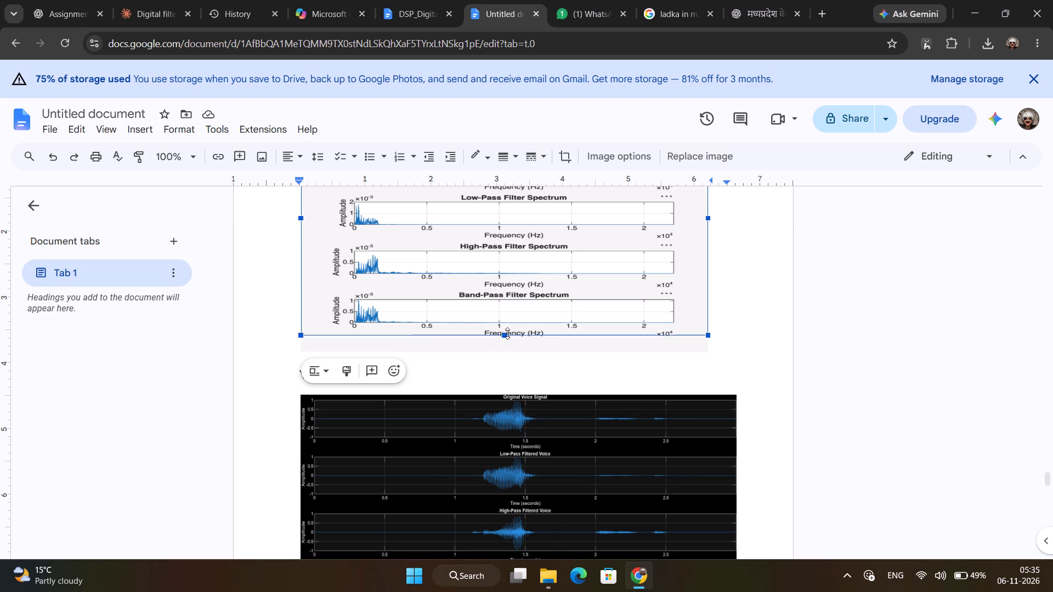
drag(507, 333, 509, 305)
Reduce the Word 4 "Annam" filtered-voice plot's height to about 3.6 inches, keeping its width.
scroll(509, 305, up, 4)
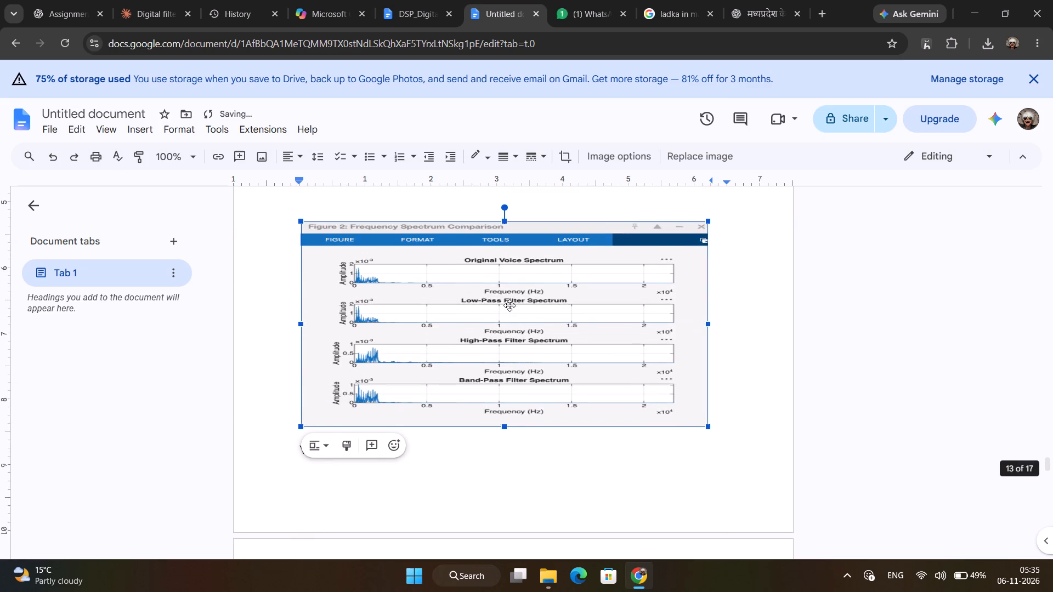
scroll(509, 305, up, 6)
scroll(509, 305, down, 2)
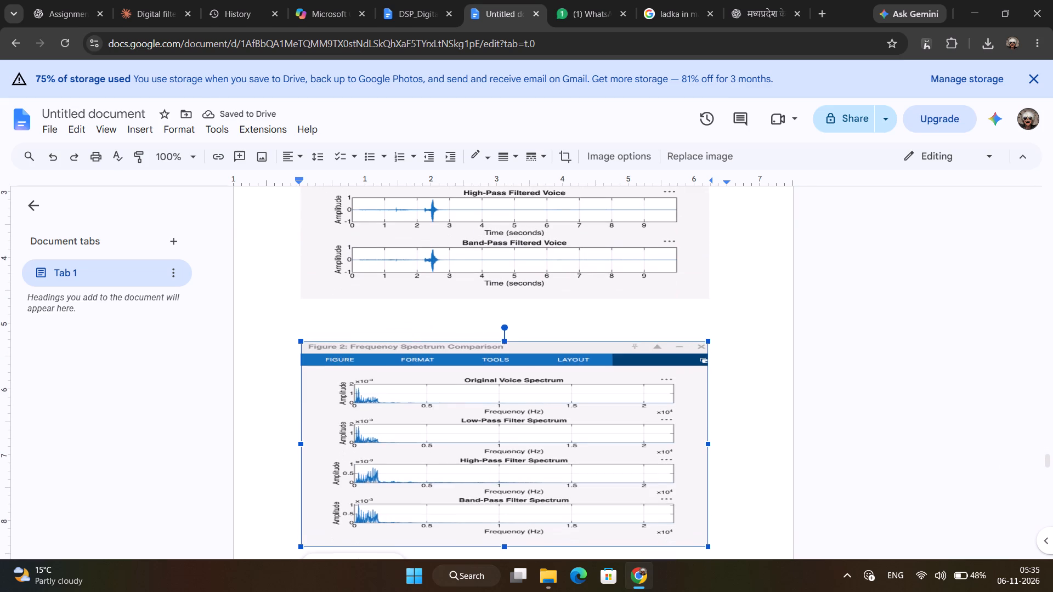
click(542, 286)
drag(504, 477, 507, 459)
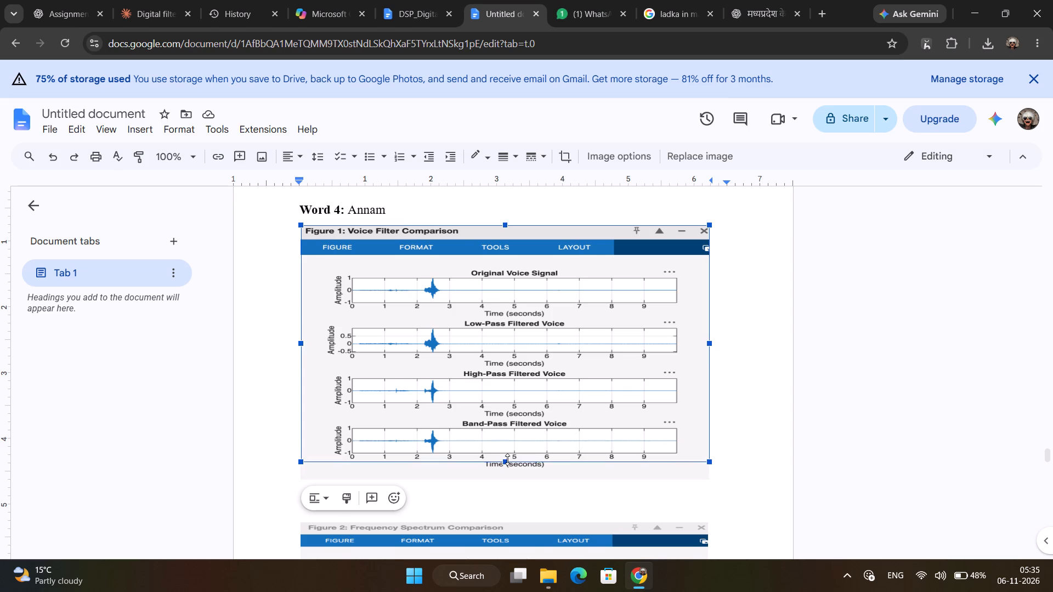
drag(507, 459, 507, 459)
Increase the Word 4 "Annam" spectrum plot's height to about 3.3 inches, keeping its width.
click(512, 538)
scroll(512, 538, down, 1)
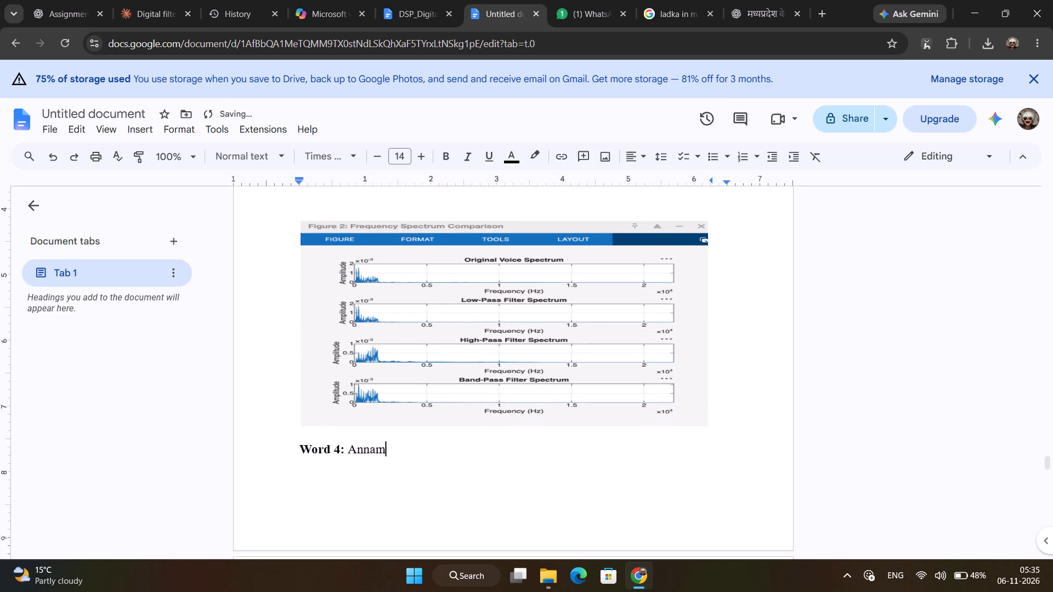
scroll(512, 538, down, 1)
scroll(512, 538, up, 1)
click(500, 306)
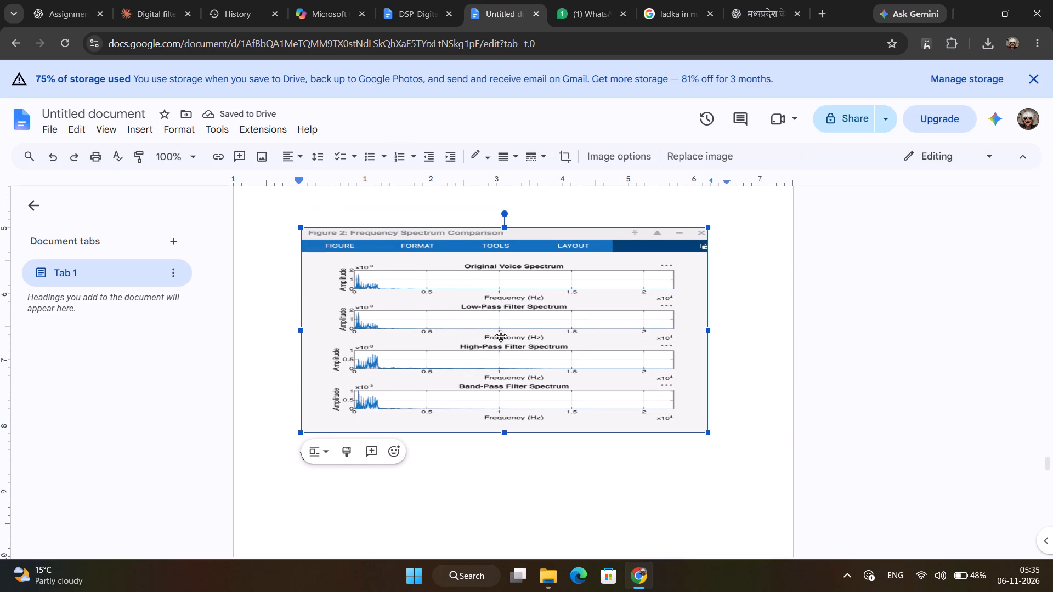
click(502, 436)
drag(503, 432, 505, 446)
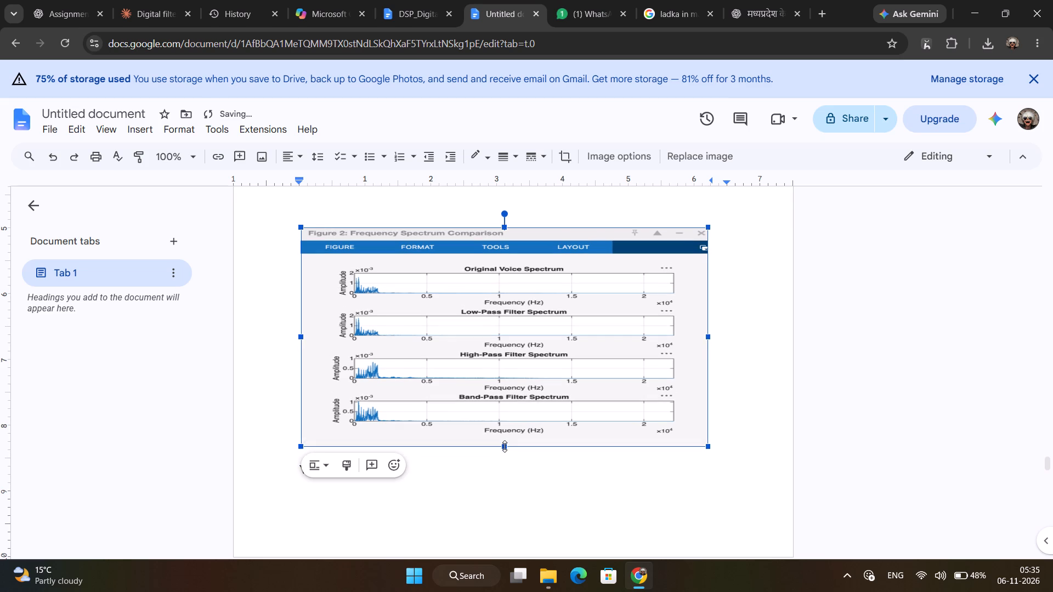
Insert a line break before the word heading that follows the Word 4 "Annam" spectrum plot.
scroll(469, 452, down, 1)
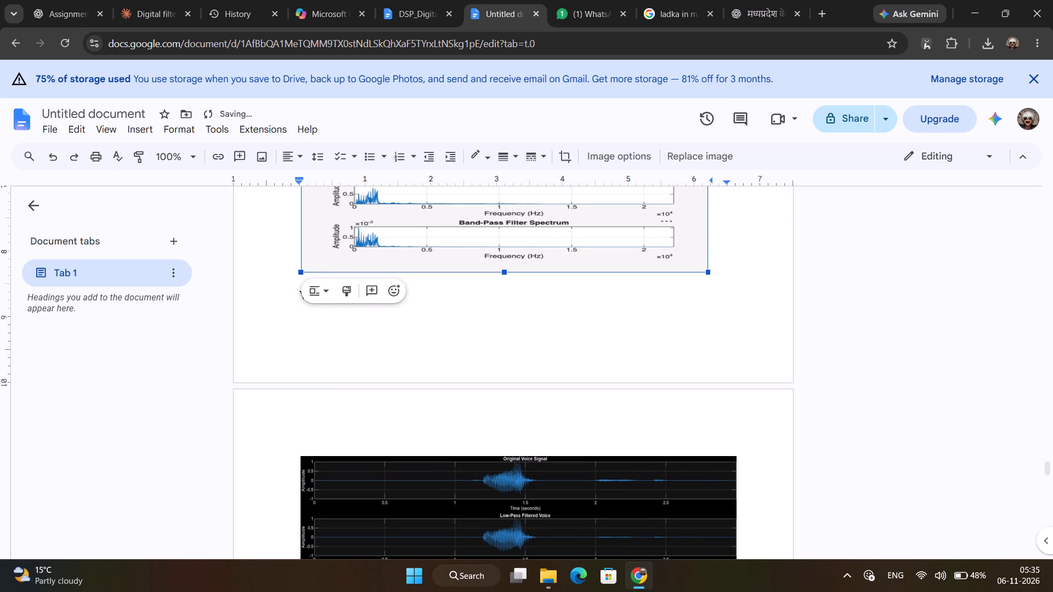
click(288, 300)
key(Return)
Review the rest of the Result section down to the last pages and back up to Word 1, checking plot placement and empty pages.
scroll(288, 300, down, 6)
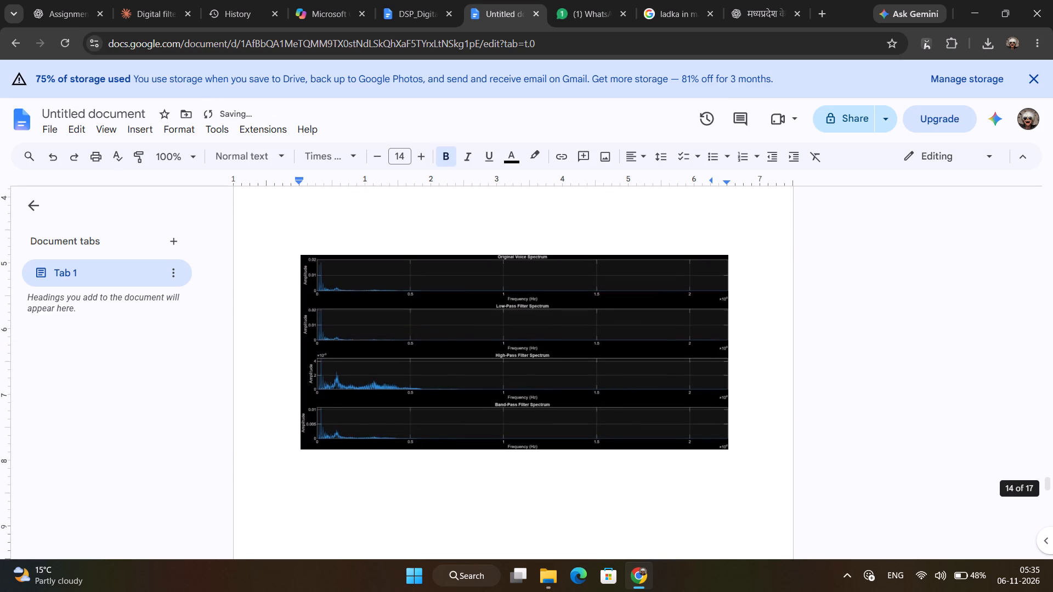
scroll(288, 300, down, 10)
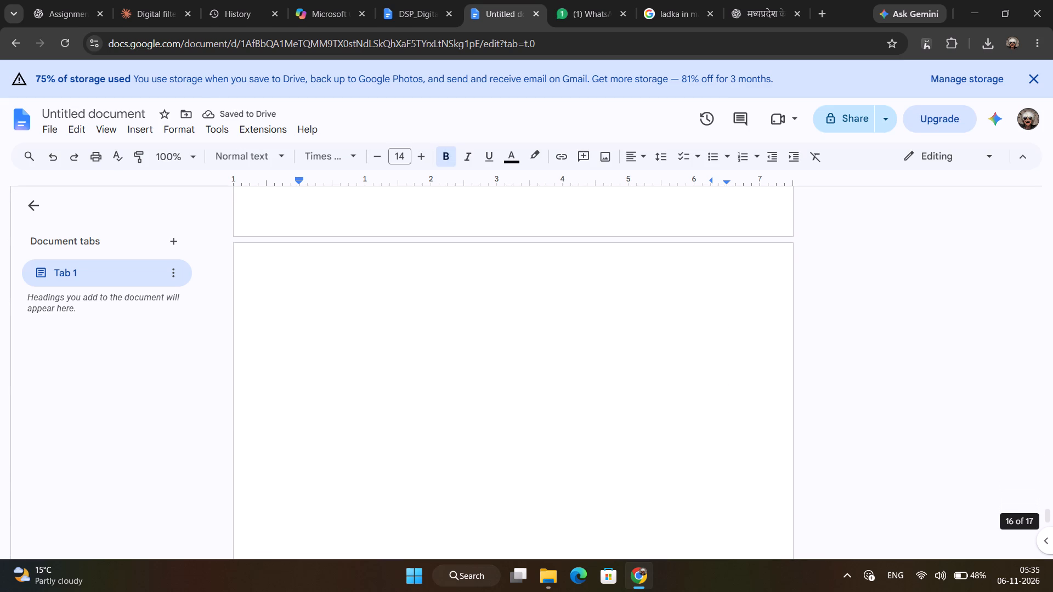
scroll(288, 300, down, 6)
scroll(288, 300, up, 6)
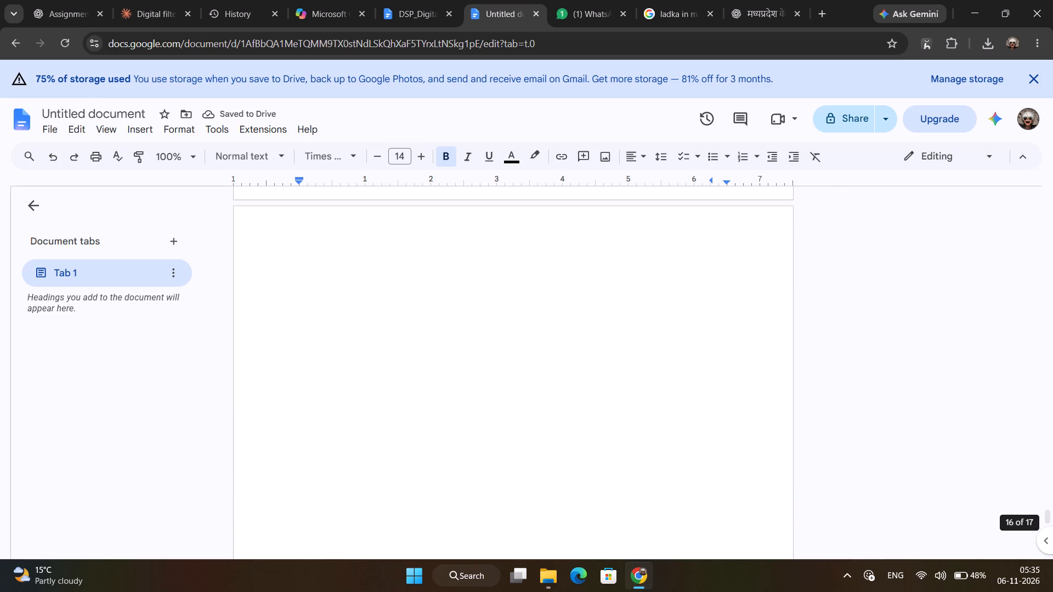
scroll(288, 300, up, 16)
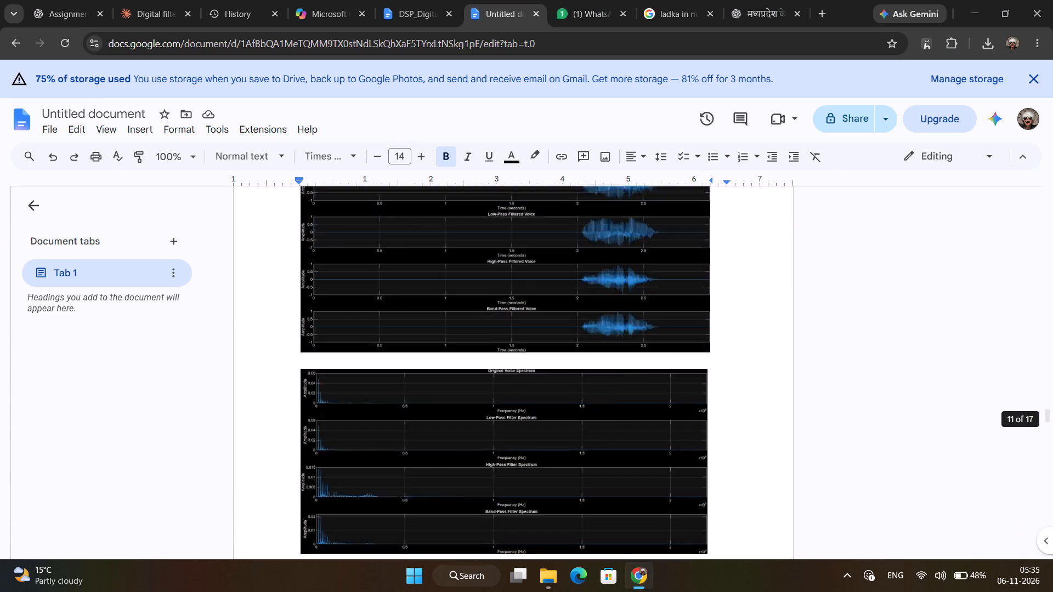
scroll(288, 300, up, 9)
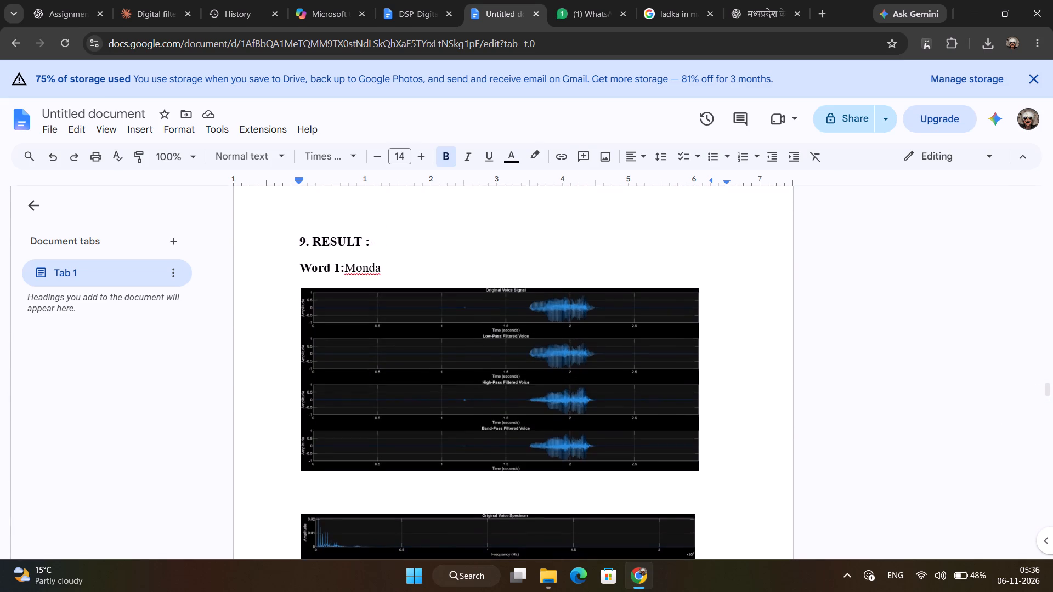
Delete the whole "8. MATLAB CODE" section, from its heading through the final "Program completed successfully" line.
scroll(288, 300, up, 7)
scroll(288, 300, right, 1)
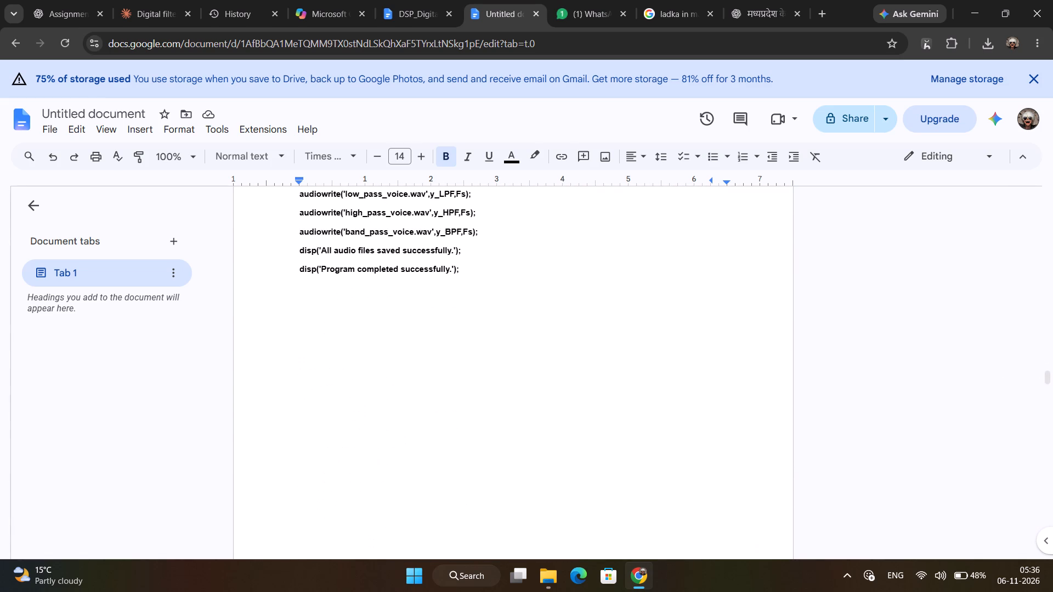
drag(485, 278, 301, 218)
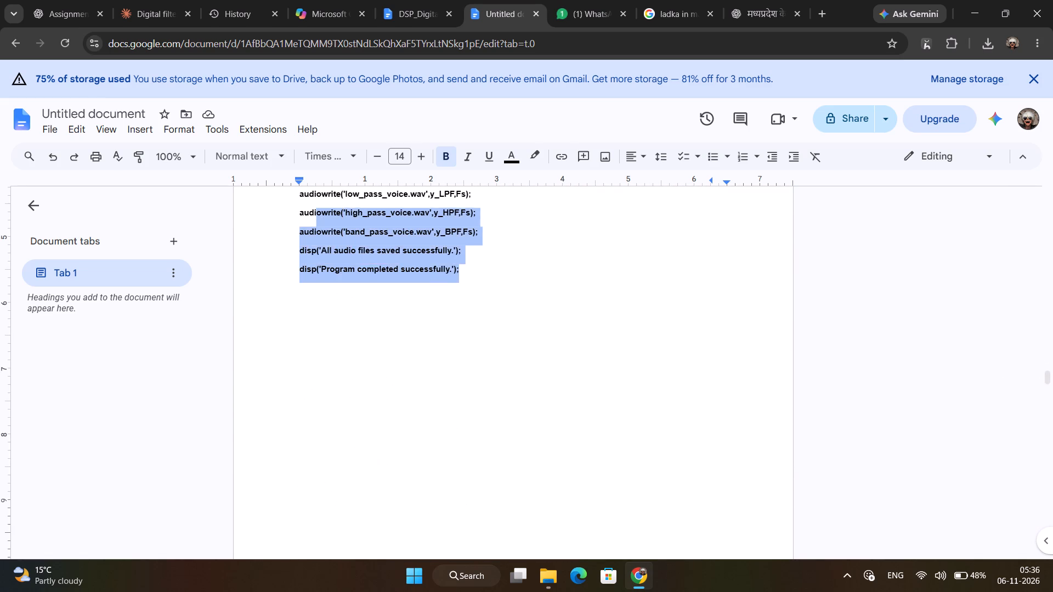
drag(301, 218, 219, 162)
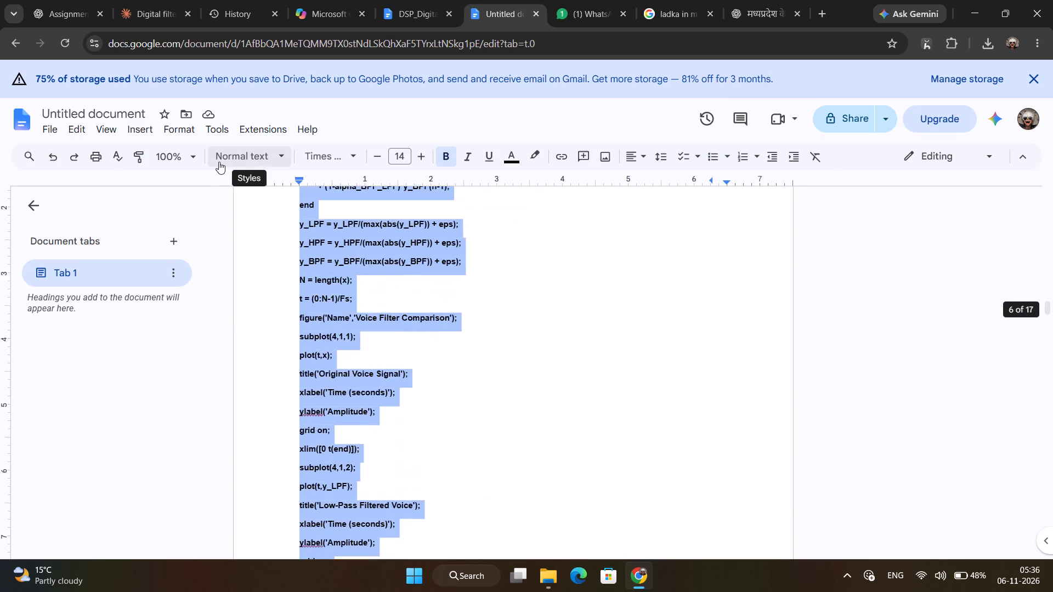
drag(219, 162, 274, 231)
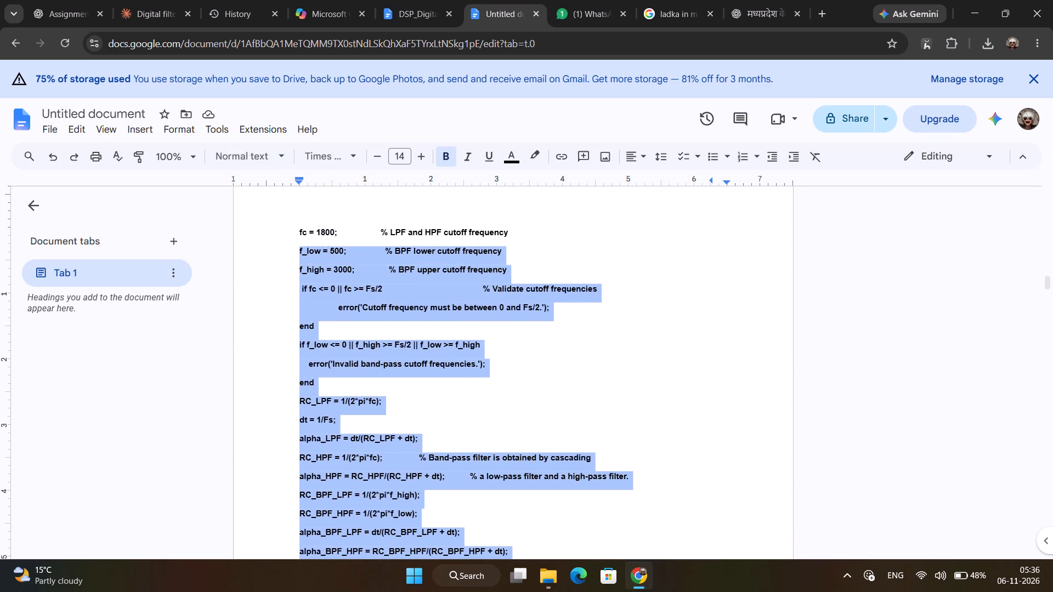
drag(274, 231, 270, 175)
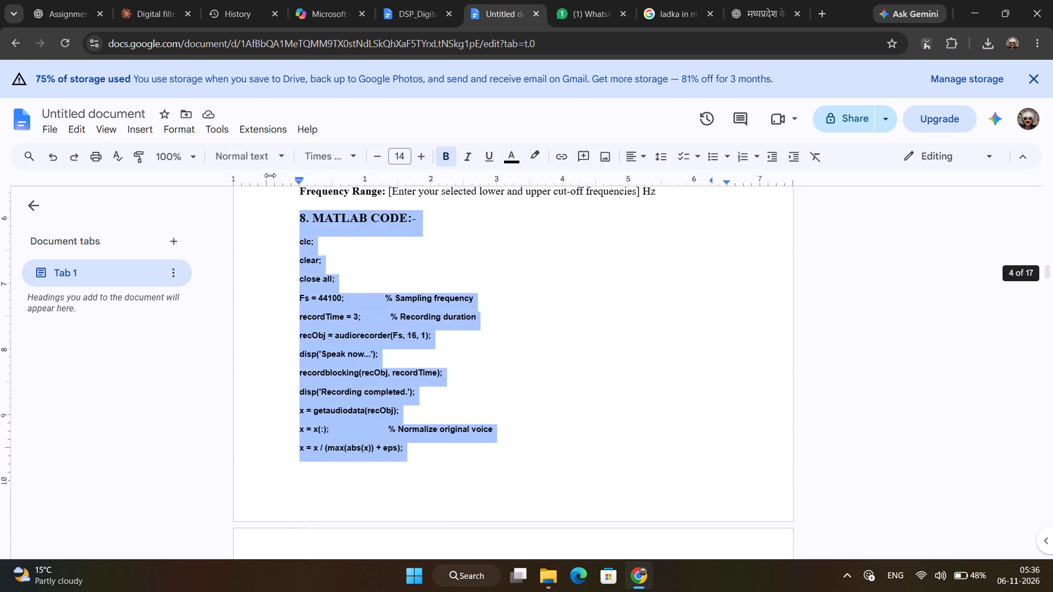
drag(270, 175, 269, 340)
key(BackSpace)
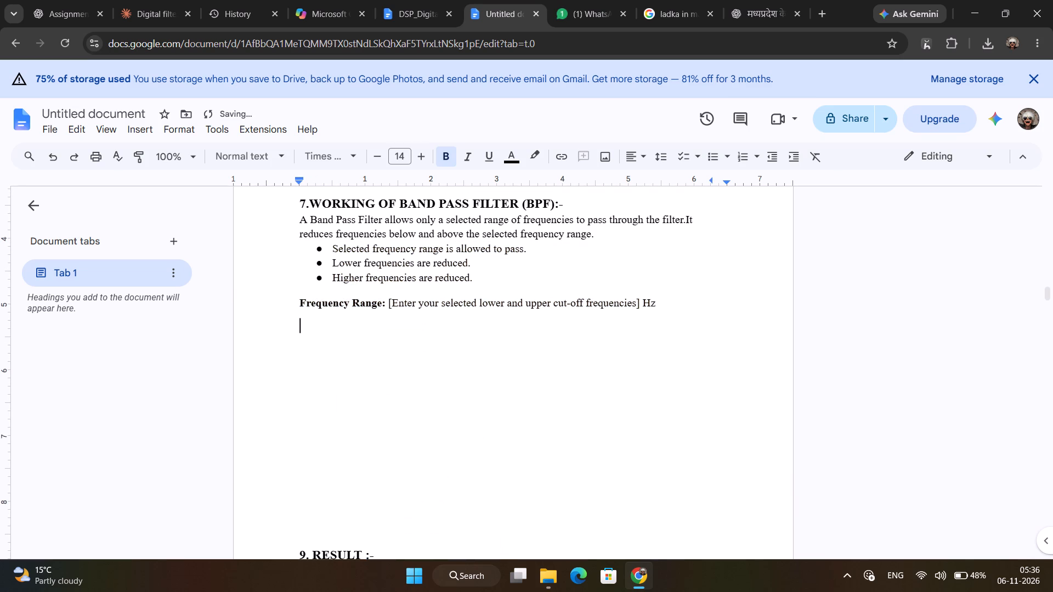
Insert a line break before the "9. RESULT" heading so it starts on the same page as Word 1.
scroll(269, 340, down, 2)
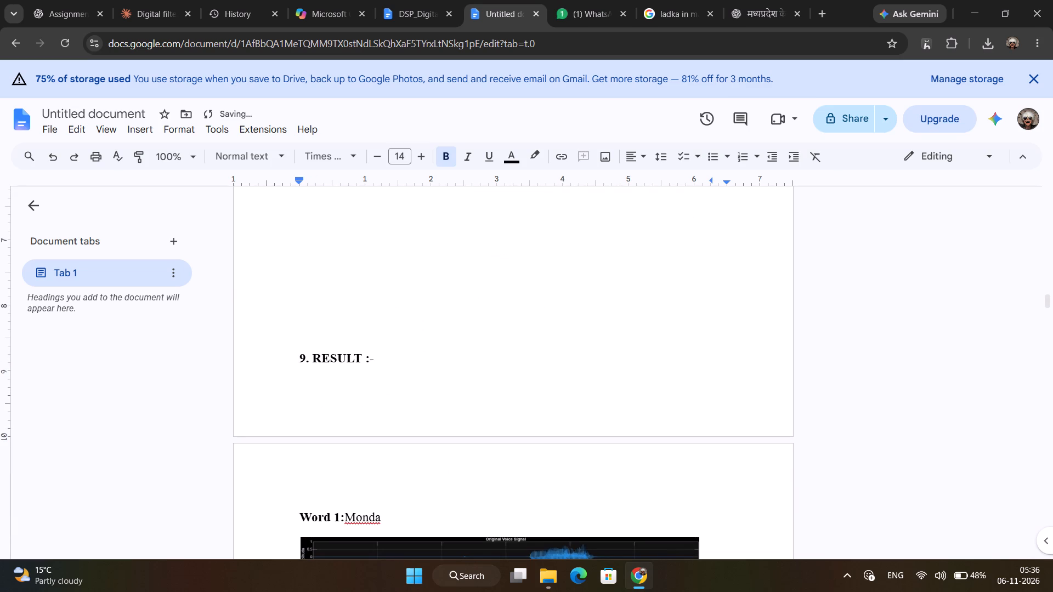
click(294, 359)
key(Return)
scroll(294, 359, right, 1)
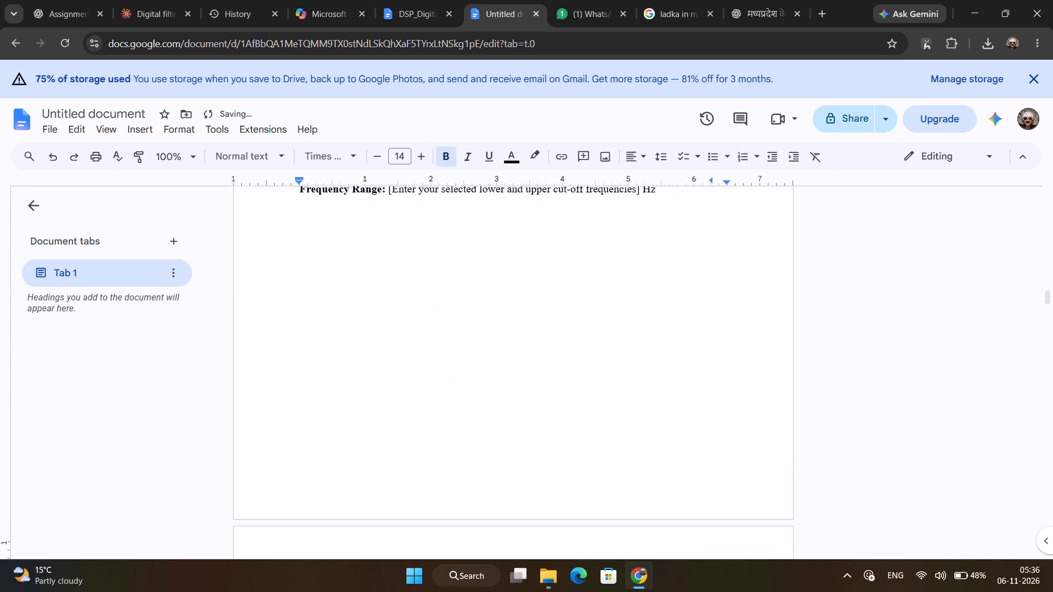
scroll(294, 359, right, 1)
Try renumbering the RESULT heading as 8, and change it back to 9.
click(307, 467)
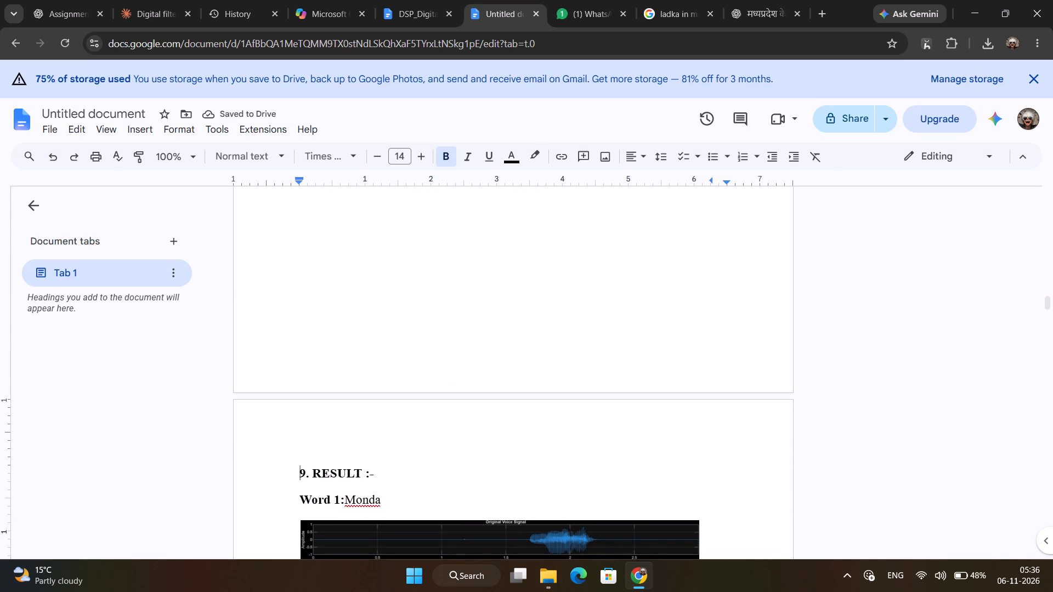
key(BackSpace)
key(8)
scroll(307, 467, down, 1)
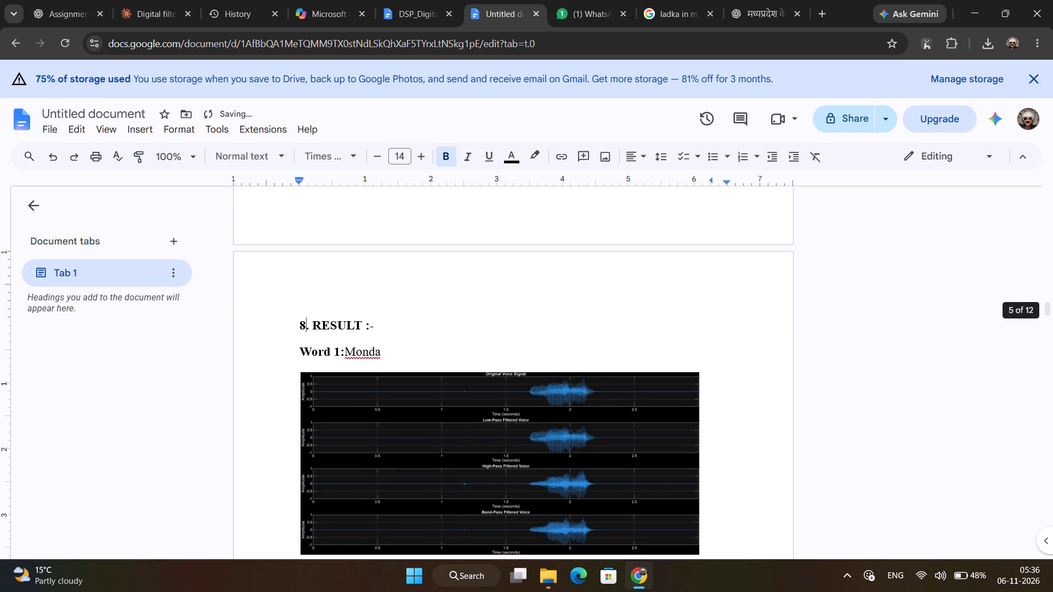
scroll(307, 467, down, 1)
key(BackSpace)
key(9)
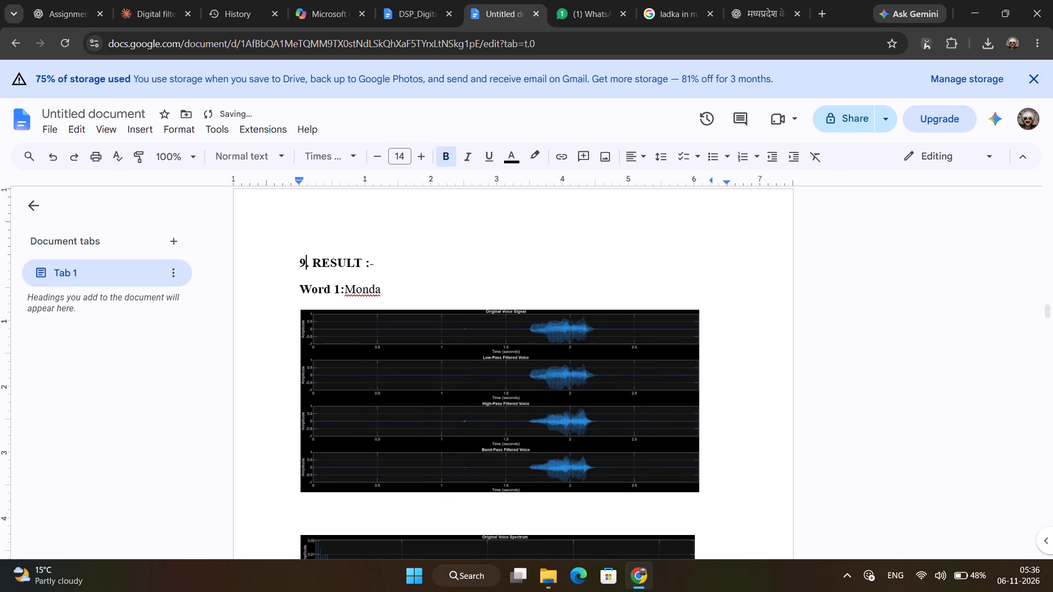
Insert a space between "Word 1:" and "Monda" in the first word heading of the Result section.
scroll(307, 467, down, 3)
scroll(307, 467, up, 1)
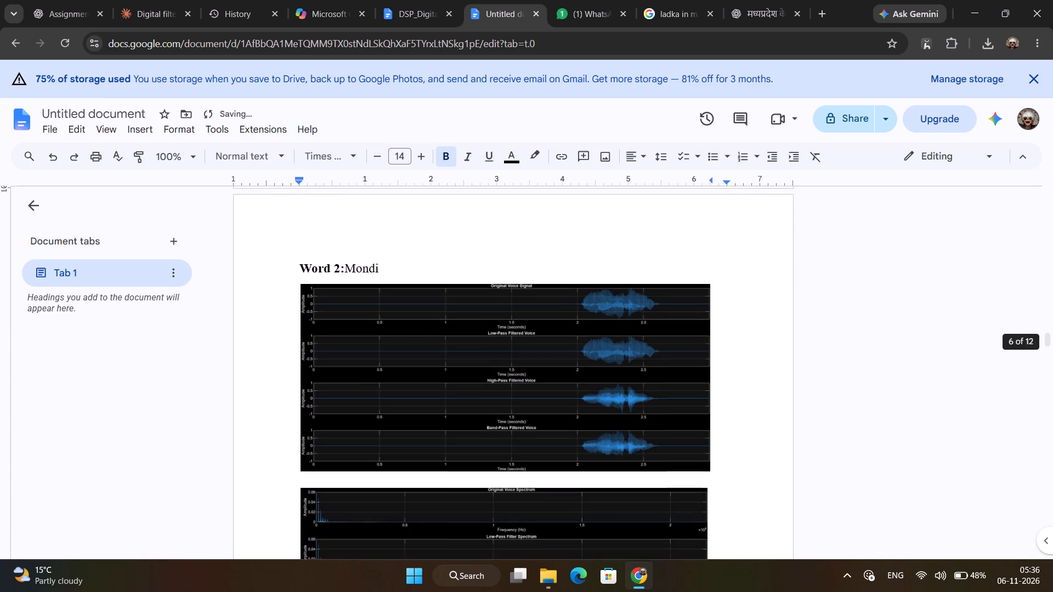
scroll(307, 467, up, 4)
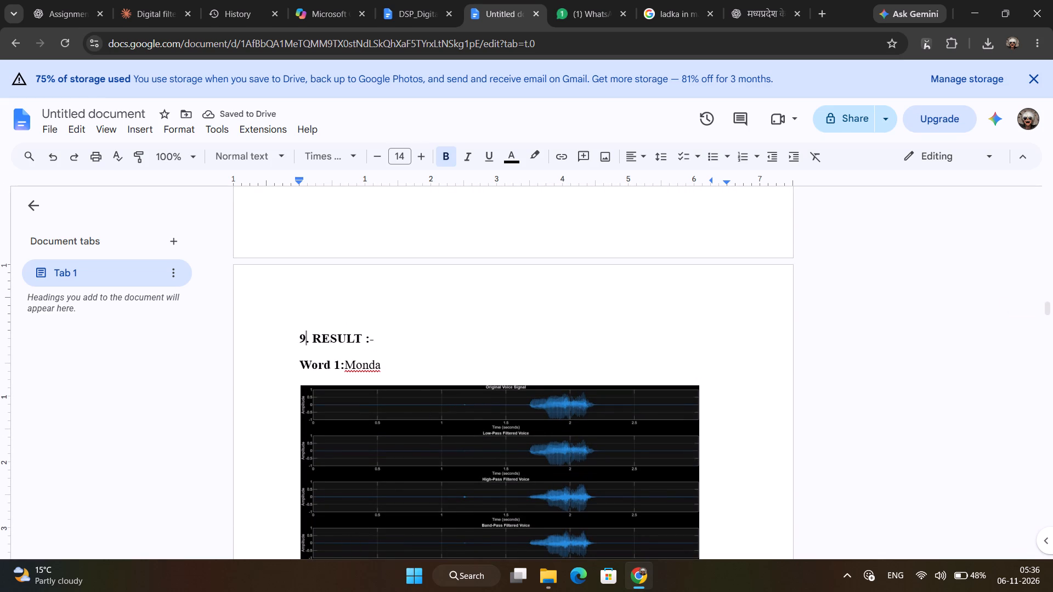
click(346, 363)
key(space)
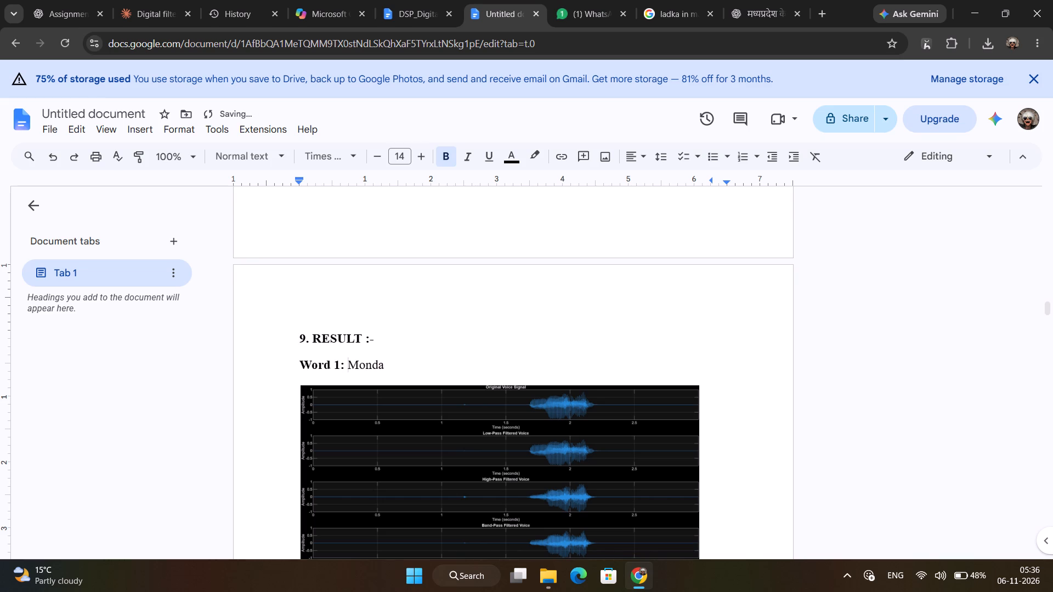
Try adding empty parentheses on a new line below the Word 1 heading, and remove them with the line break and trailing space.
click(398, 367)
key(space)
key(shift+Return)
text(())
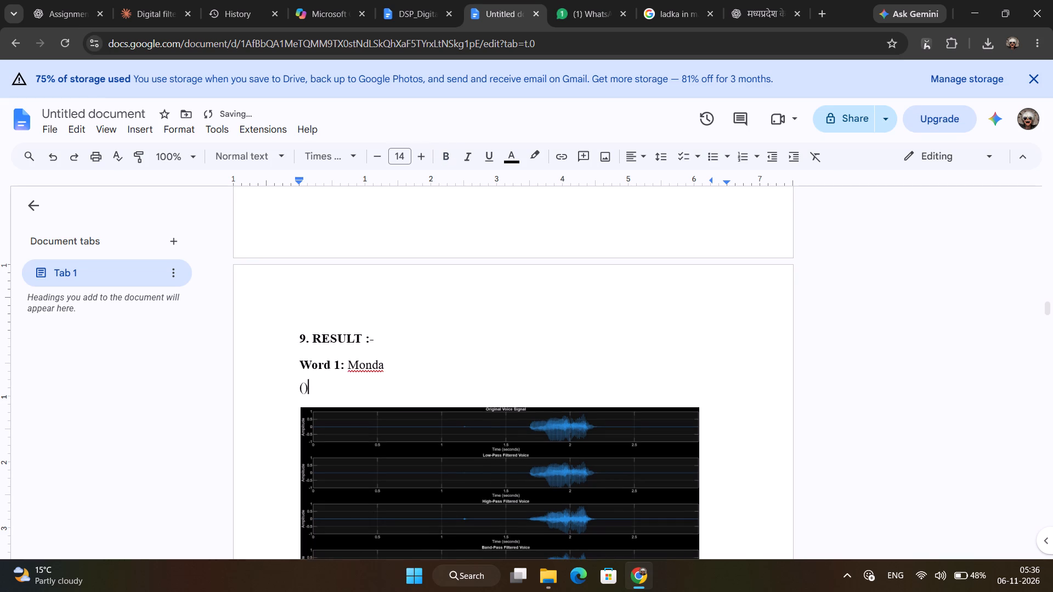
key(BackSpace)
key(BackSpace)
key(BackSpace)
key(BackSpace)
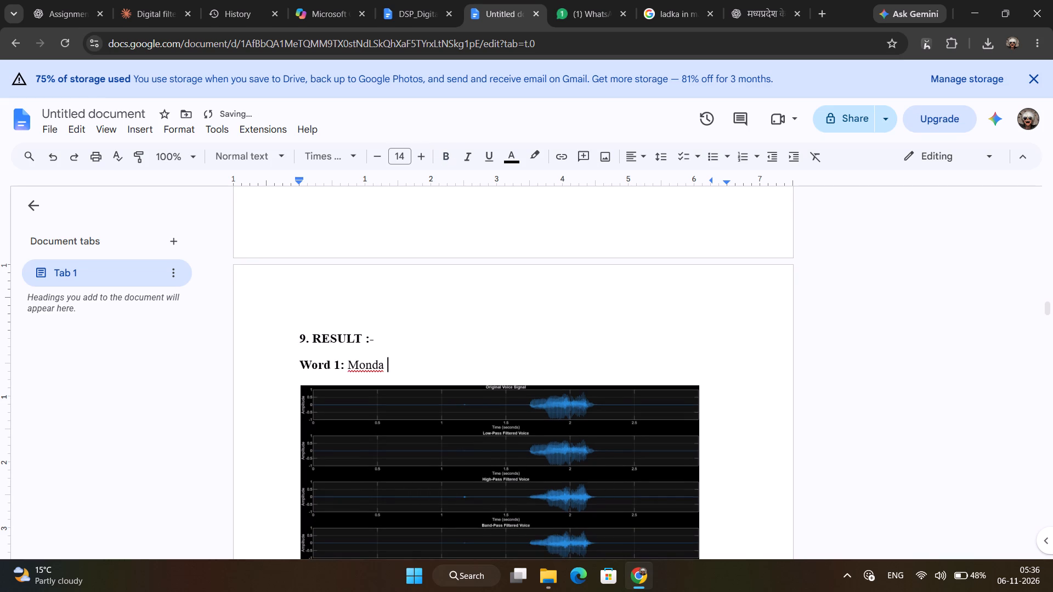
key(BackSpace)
Add the parenthetical note "(Madhya Pradesh word means boy)" after "Monda" in the Word 1 heading.
text(())
key(Left)
key(space)
key(BackSpace)
text(ma)
key(BackSpace)
key(BackSpace)
key(m)
text(adhya)
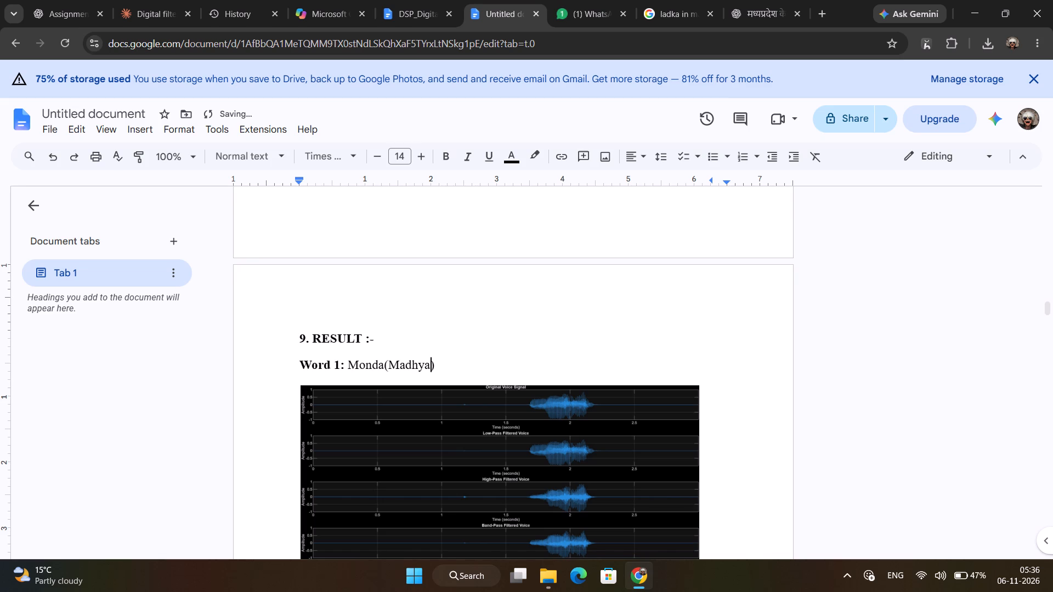
key(space)
text(rea)
key(BackSpace)
key(BackSpace)
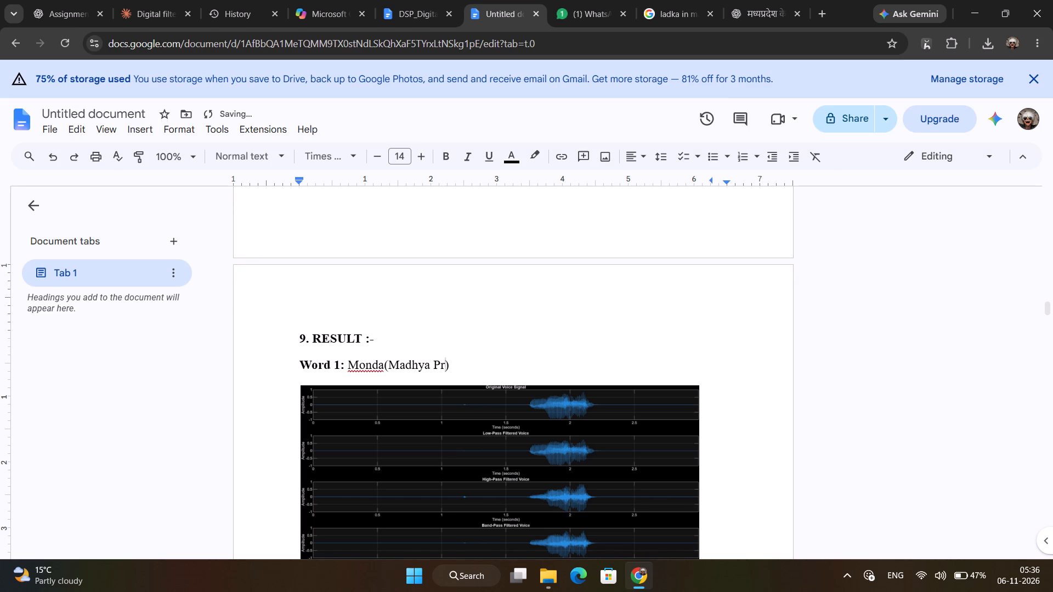
text(ades)
text(h word meas)
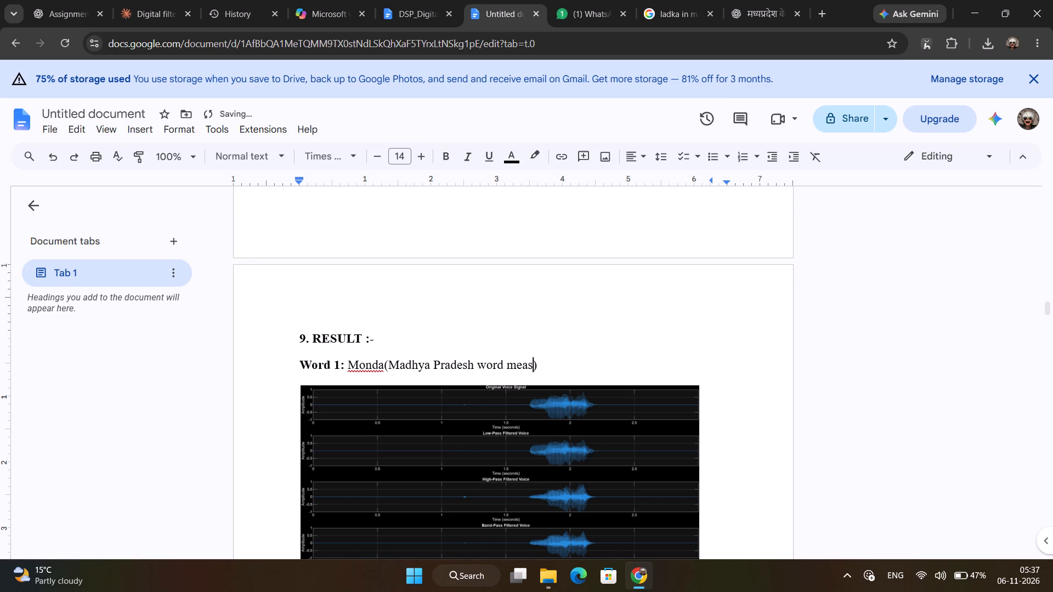
key(BackSpace)
text(ns)
key(space)
text(BOY)
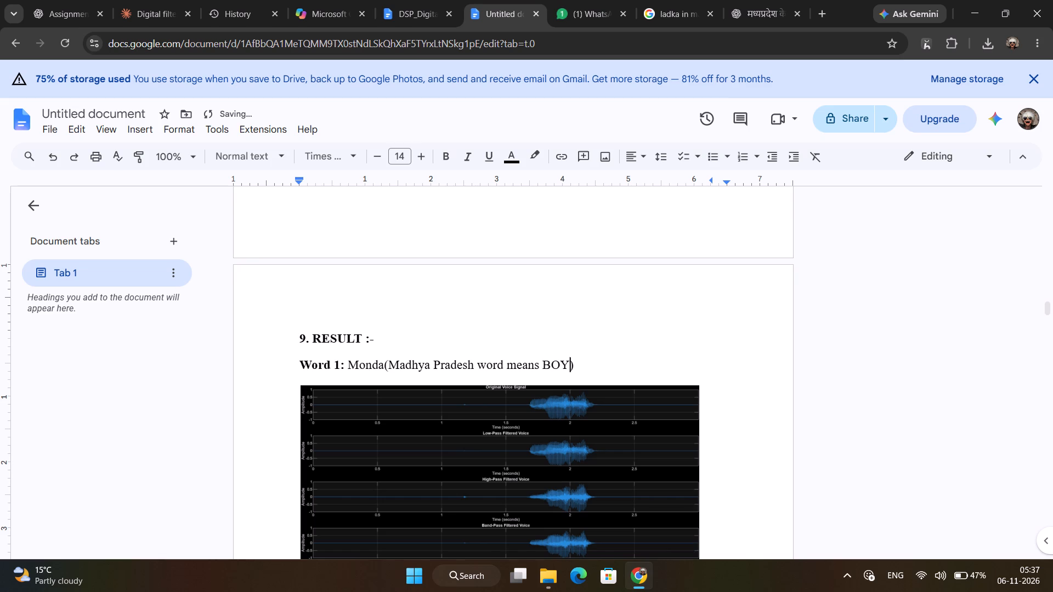
key(BackSpace)
key(BackSpace)
key(o)
key(BackSpace)
key(BackSpace)
text(boy)
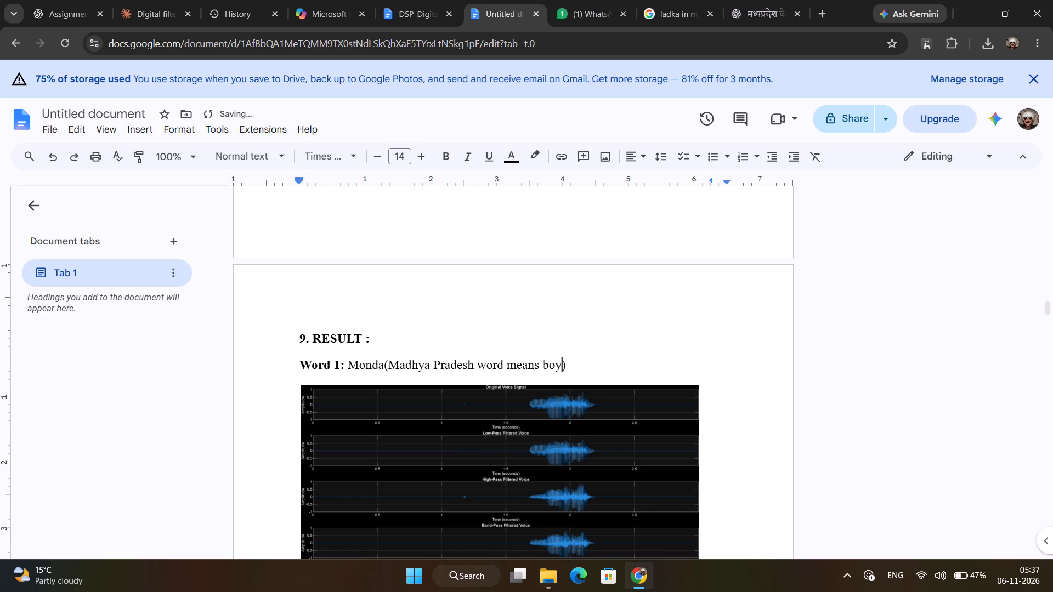
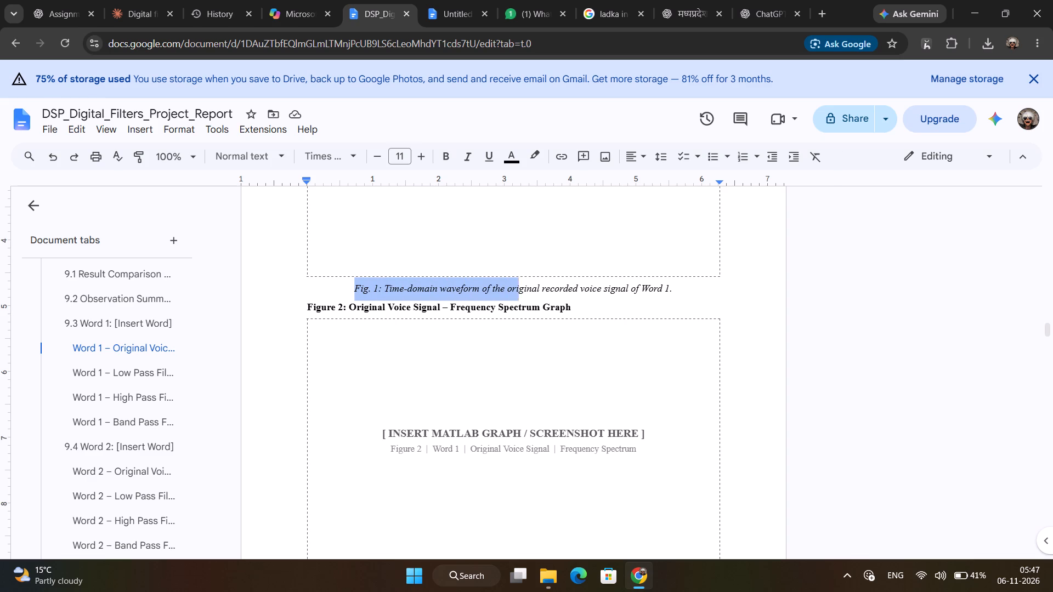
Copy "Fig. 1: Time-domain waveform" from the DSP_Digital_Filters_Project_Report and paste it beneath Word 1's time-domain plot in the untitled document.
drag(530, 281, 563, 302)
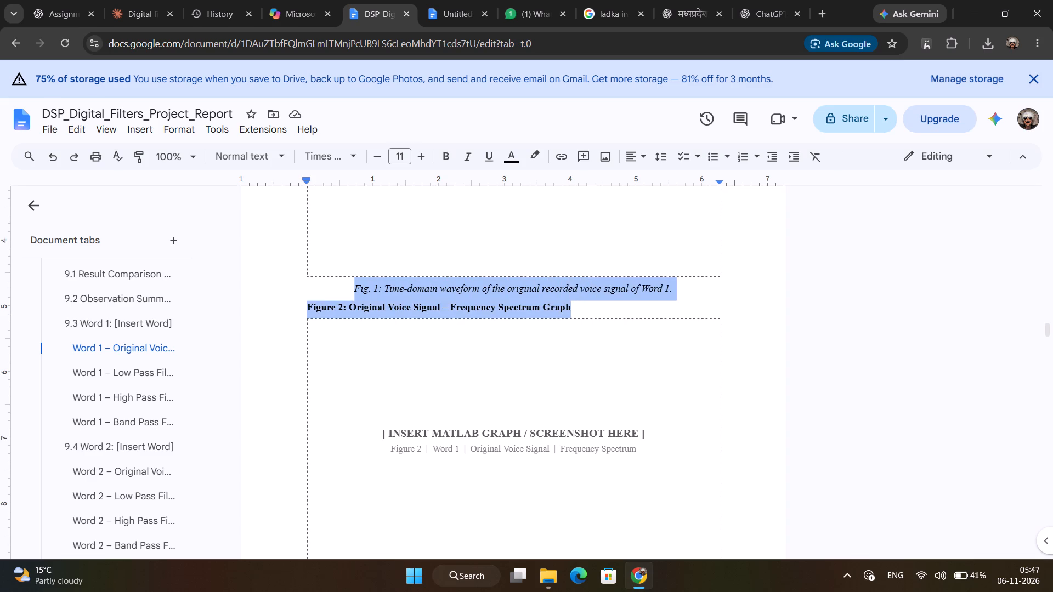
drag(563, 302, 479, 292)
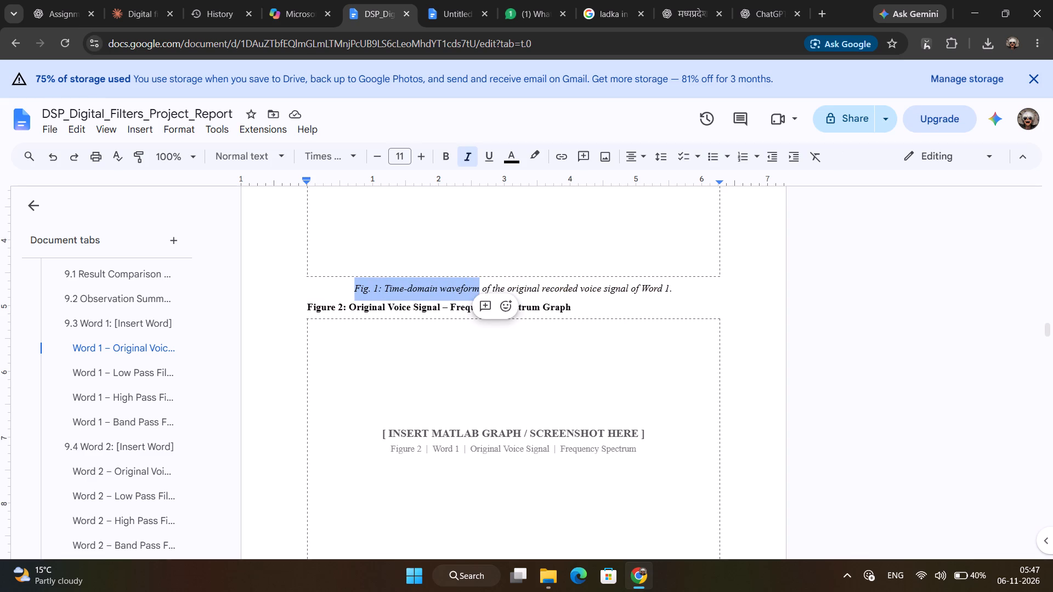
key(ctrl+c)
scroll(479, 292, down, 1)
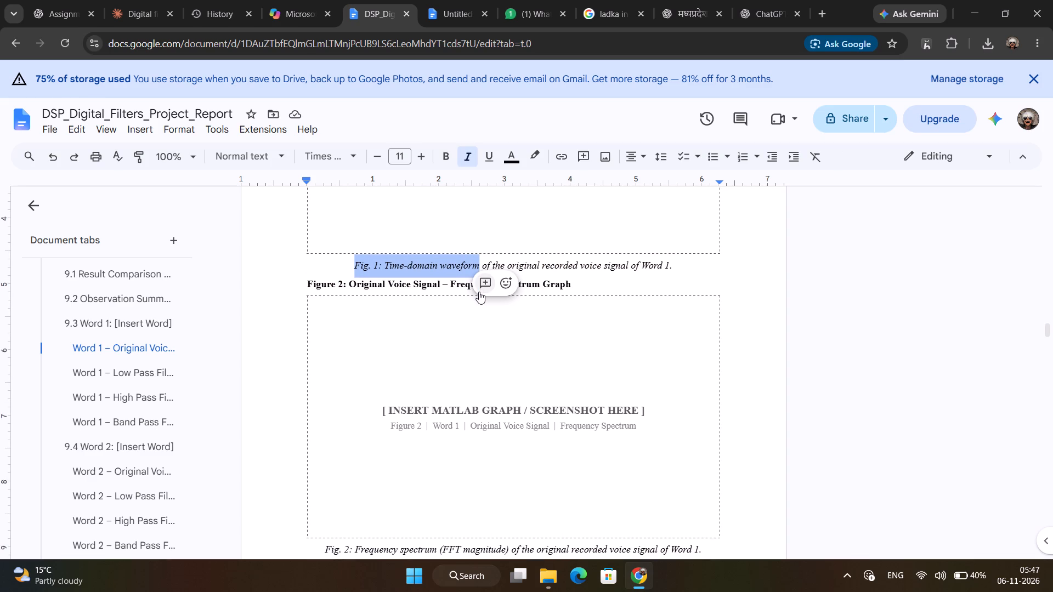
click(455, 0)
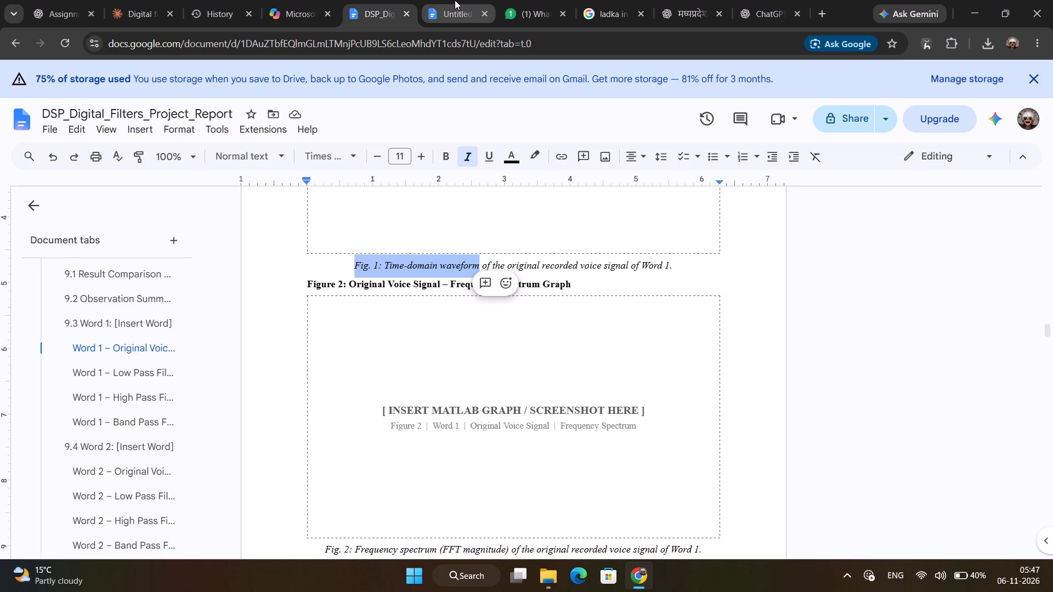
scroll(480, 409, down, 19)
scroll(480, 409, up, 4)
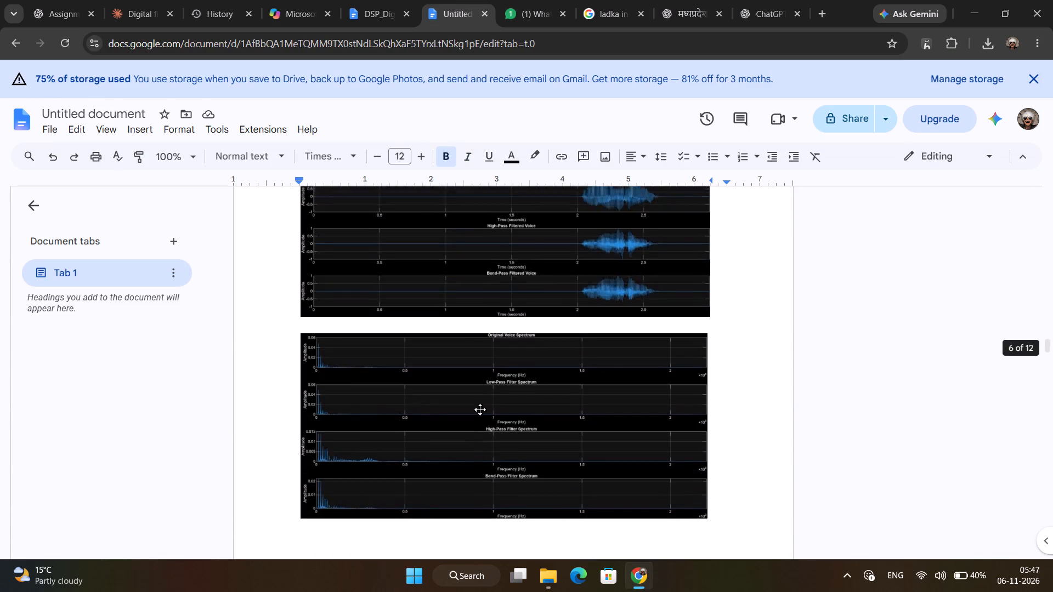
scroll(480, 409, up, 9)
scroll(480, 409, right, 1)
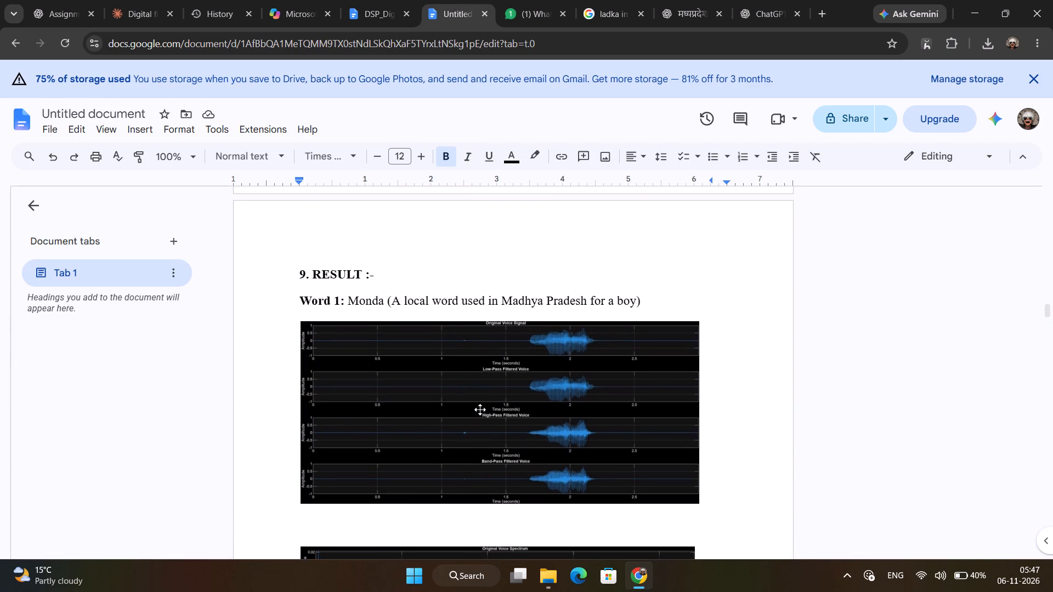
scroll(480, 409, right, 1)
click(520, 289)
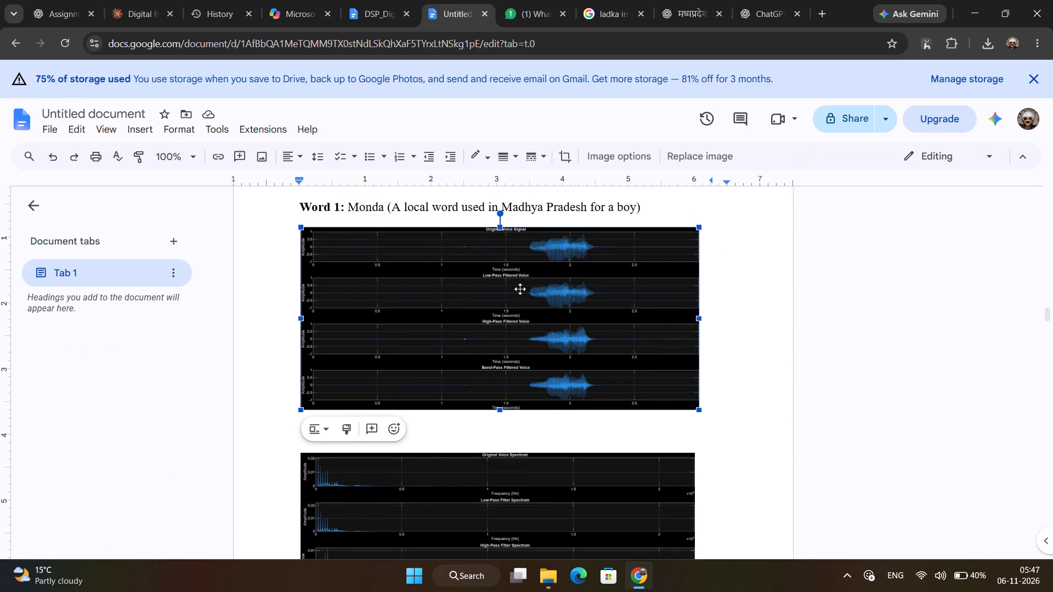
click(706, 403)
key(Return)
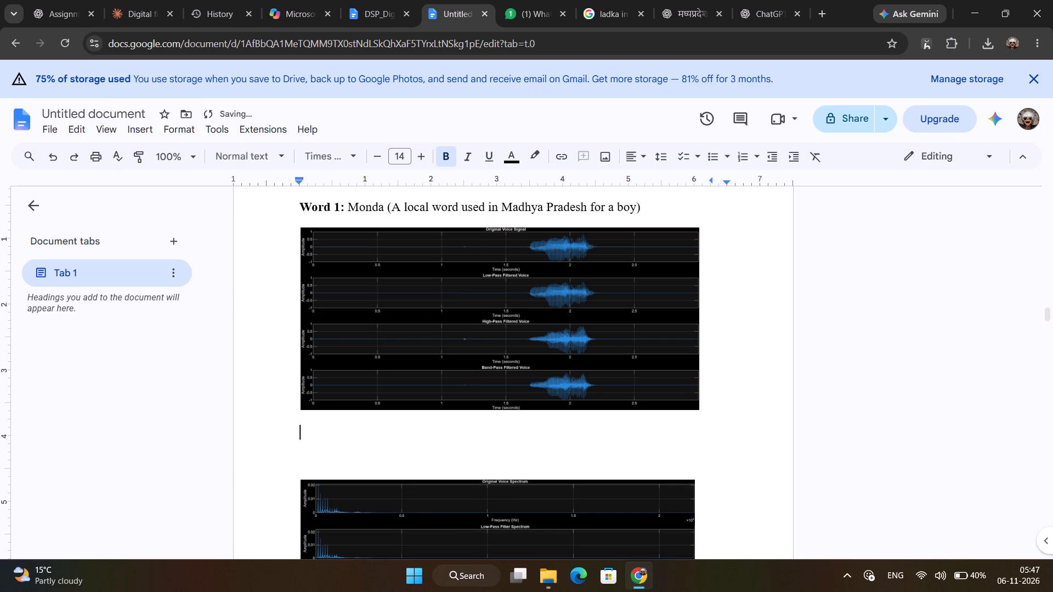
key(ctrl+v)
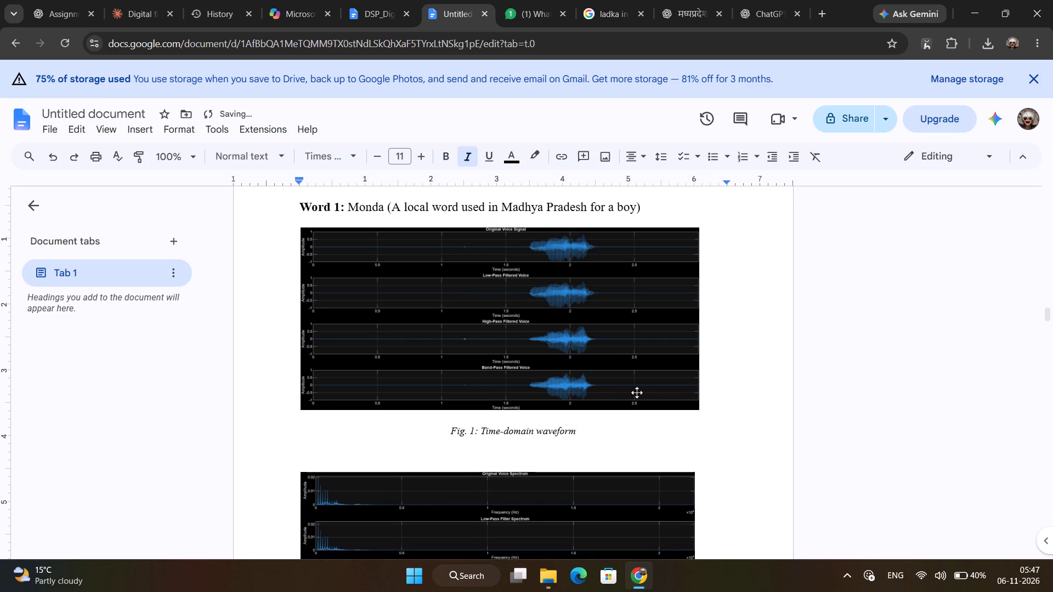
Copy the full Fig. 3 low-pass time-domain caption from the project report and paste it over the caption beneath Word 1's time-domain plot.
click(387, 0)
scroll(466, 374, down, 1)
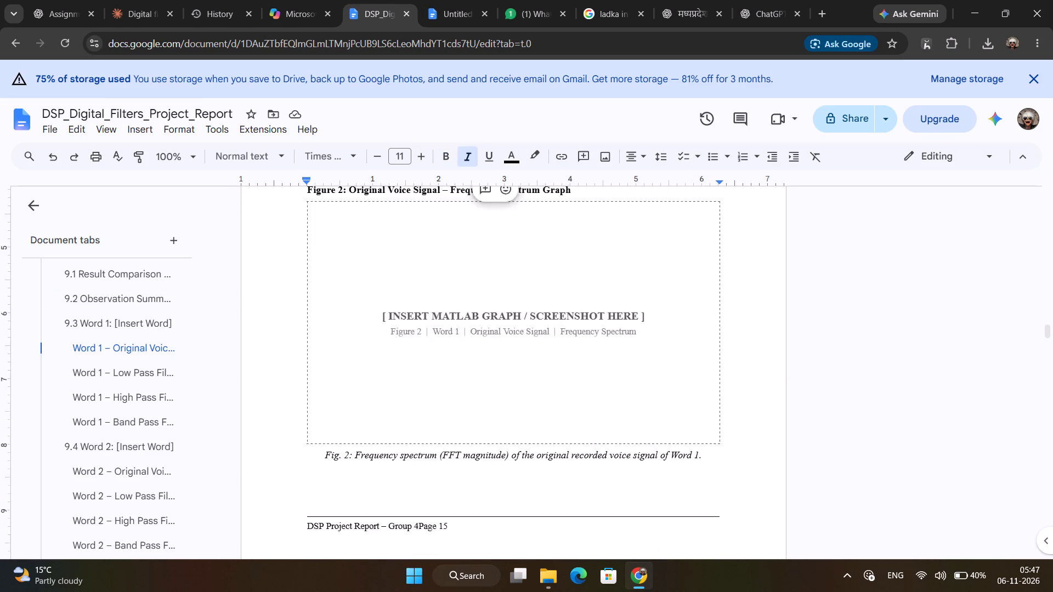
scroll(466, 374, down, 4)
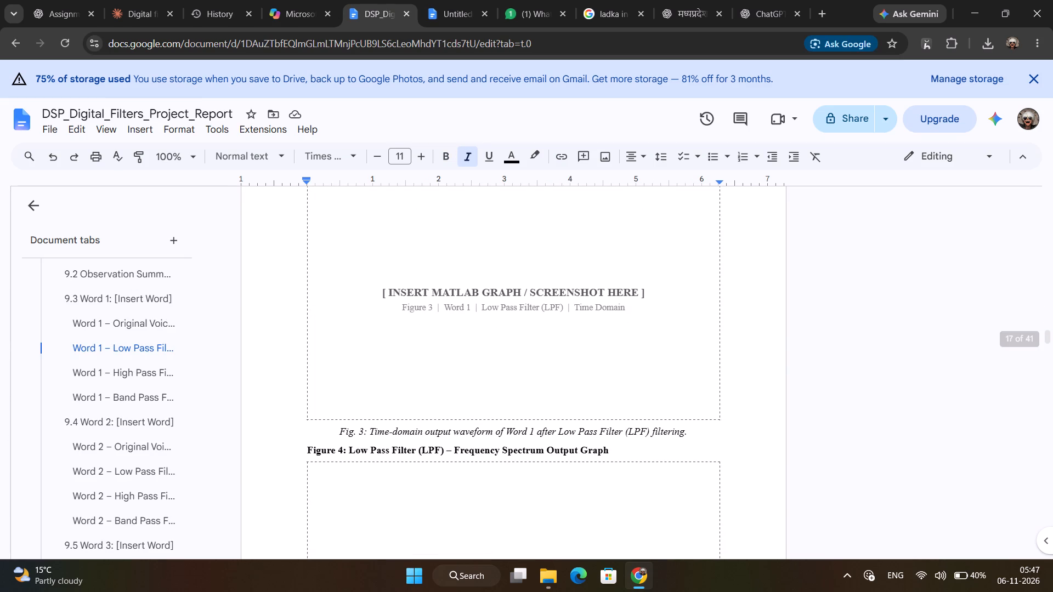
drag(554, 433, 416, 431)
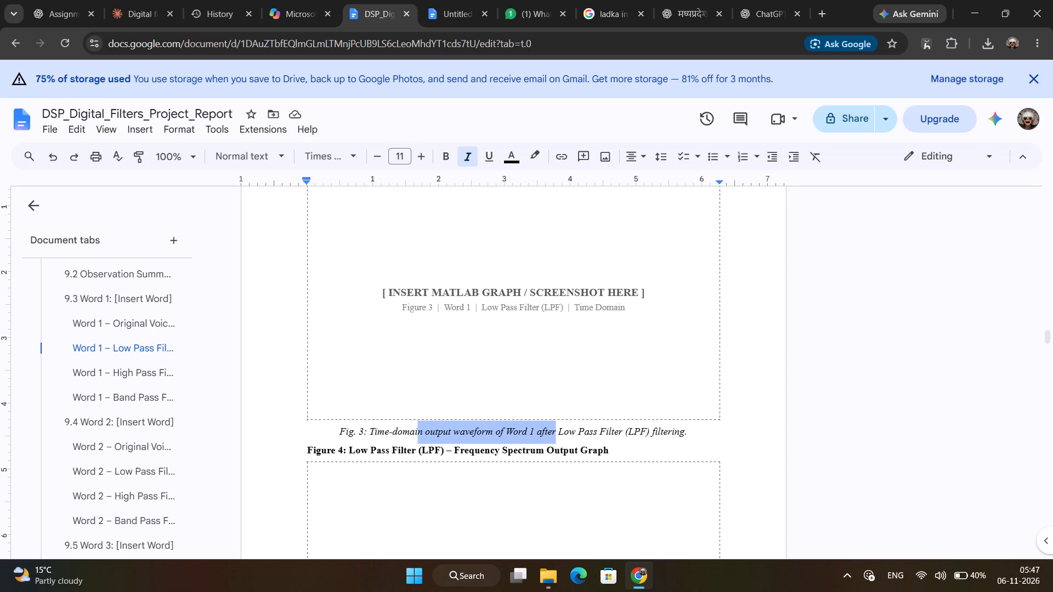
drag(416, 431, 371, 435)
key(ctrl+c)
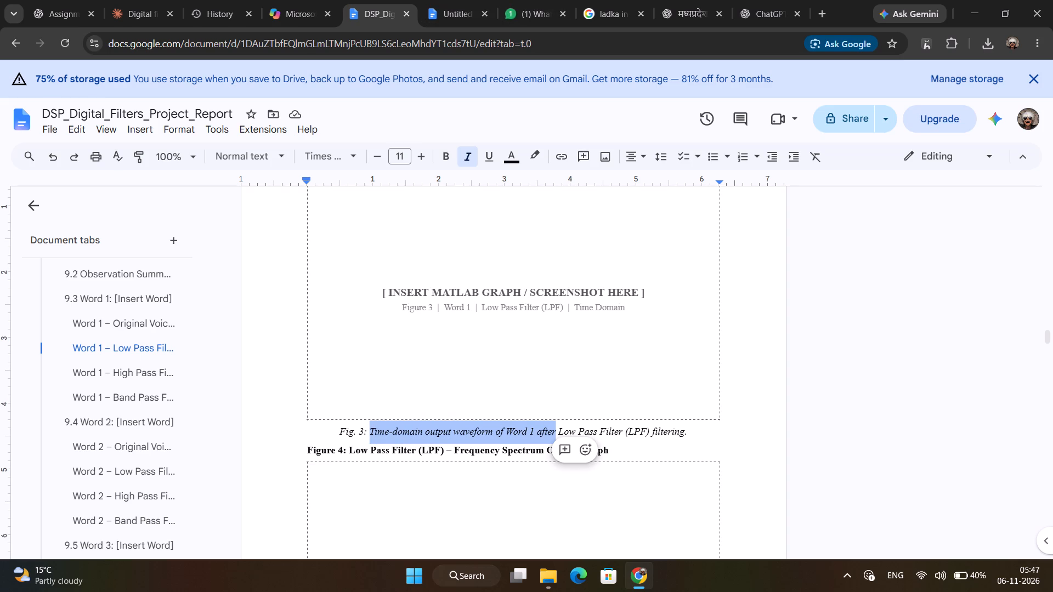
click(686, 435)
drag(686, 435, 338, 441)
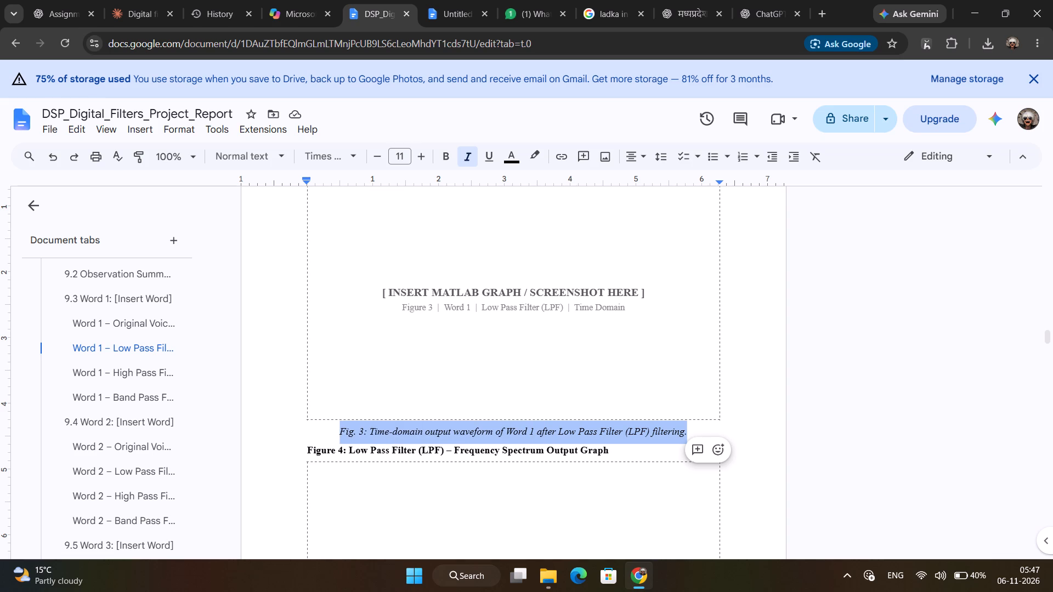
key(ctrl+c)
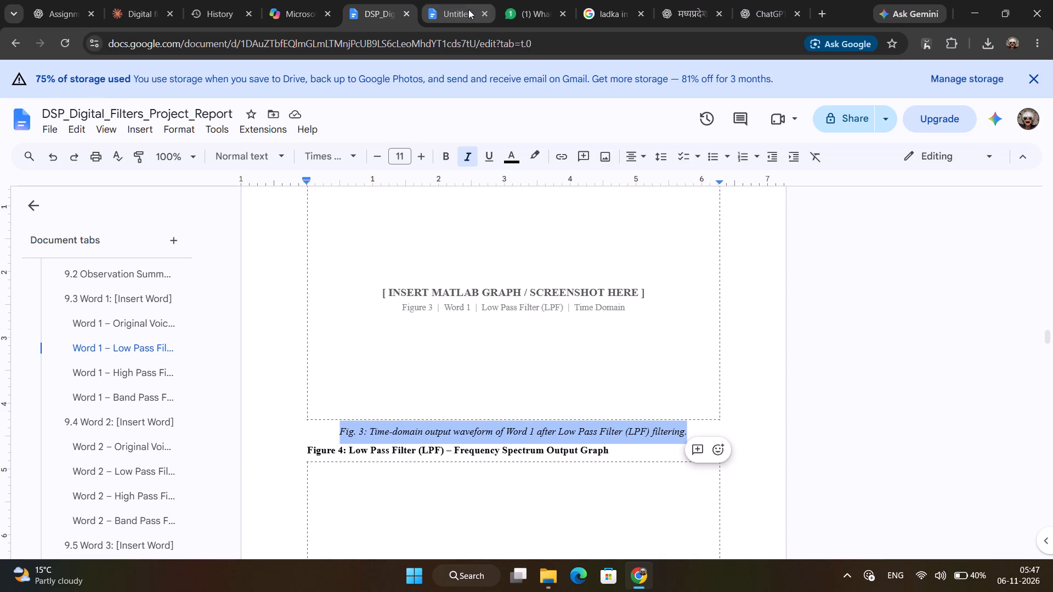
click(468, 9)
drag(577, 430, 450, 428)
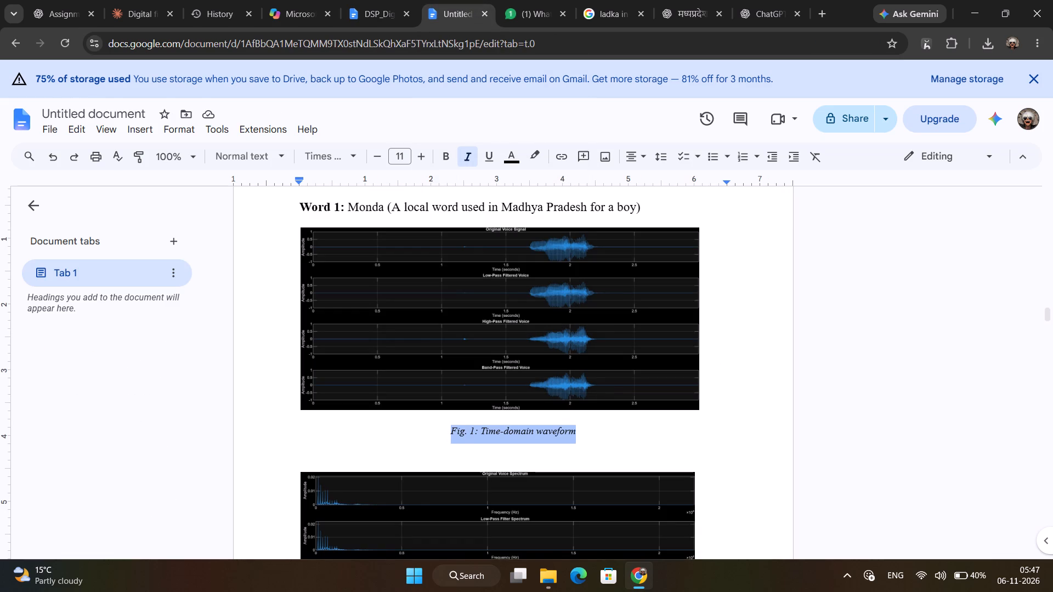
drag(450, 428, 433, 427)
key(ctrl+v)
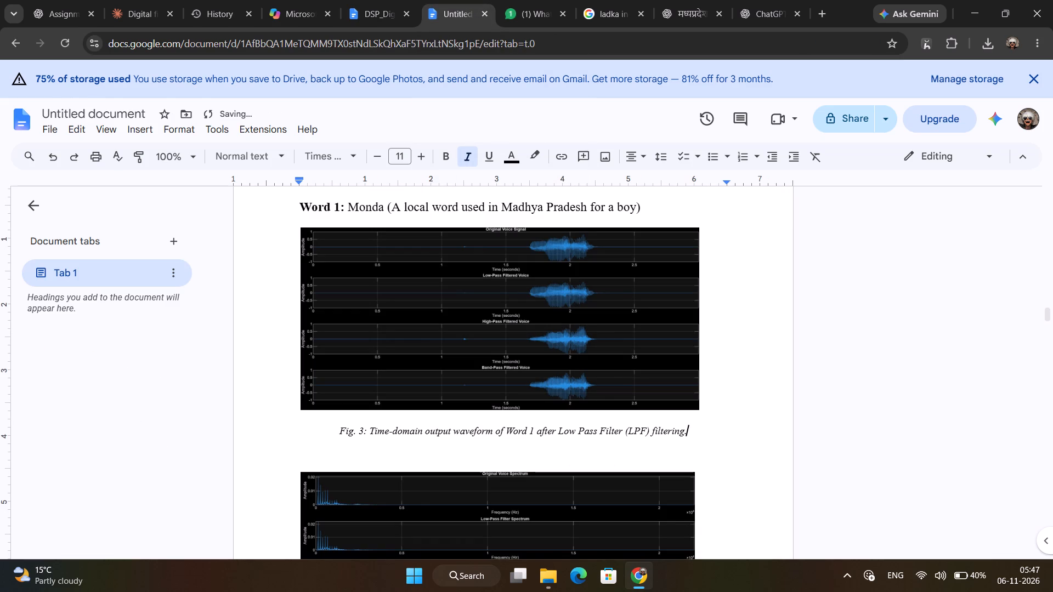
Edit the pasted caption to read "Fig. 1: Time-domain output waveform of Word 1 after filtering.".
click(362, 431)
key(BackSpace)
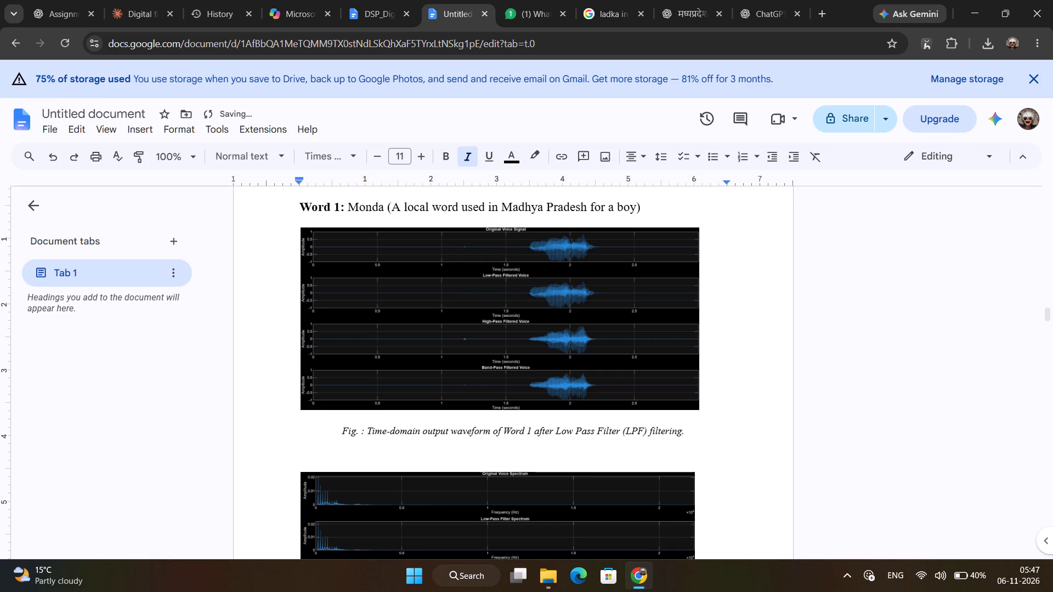
key(1)
scroll(362, 430, down, 1)
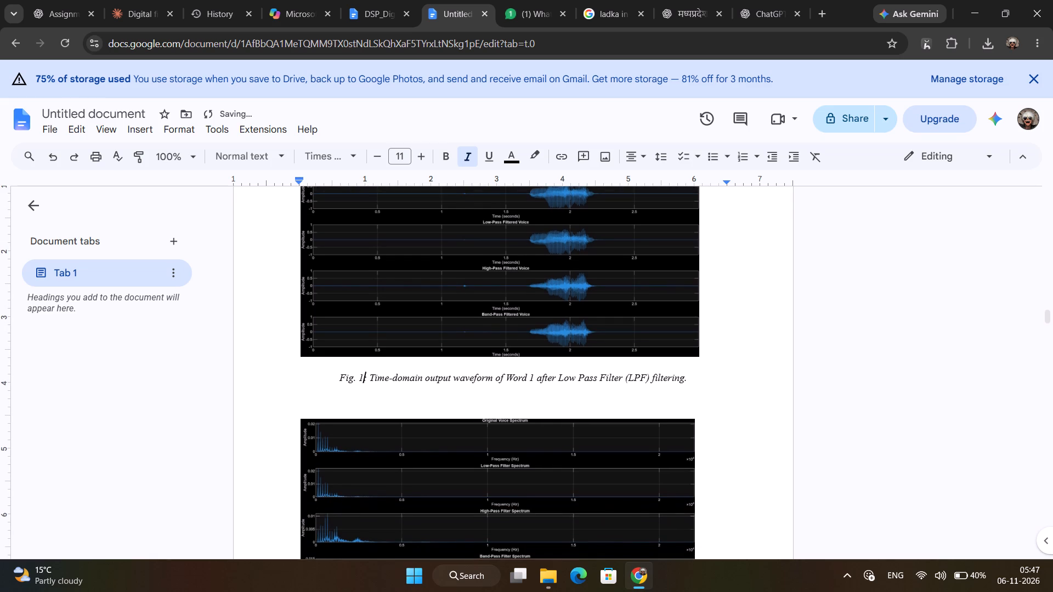
click(534, 379)
scroll(494, 383, right, 1)
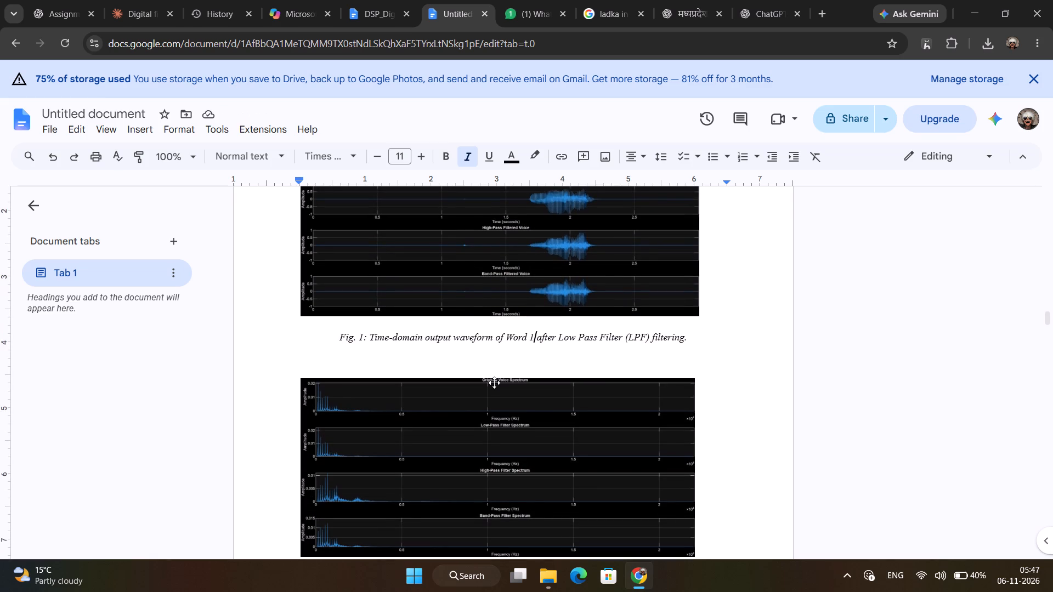
drag(559, 339, 616, 343)
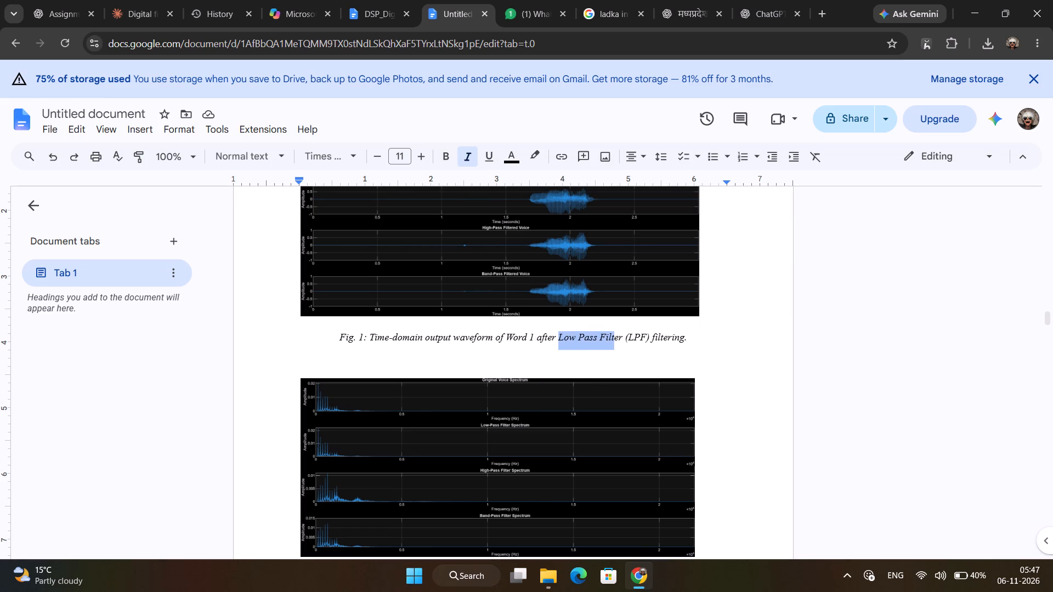
drag(616, 343, 647, 339)
key(BackSpace)
key(Right)
key(BackSpace)
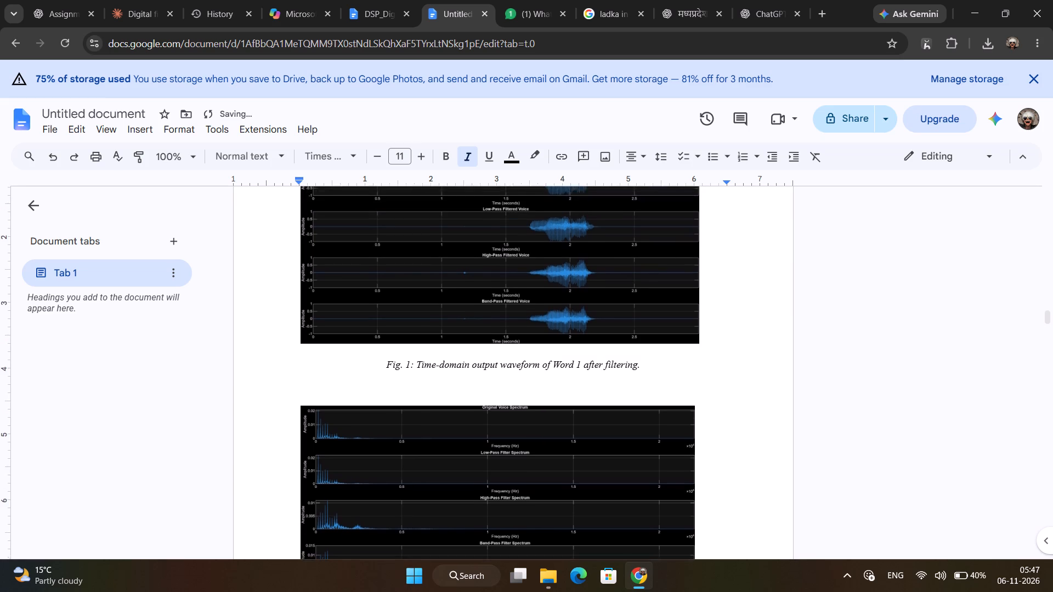
Remove the blank line between the Fig. 1 caption and Word 1's frequency spectrum plot.
click(518, 372)
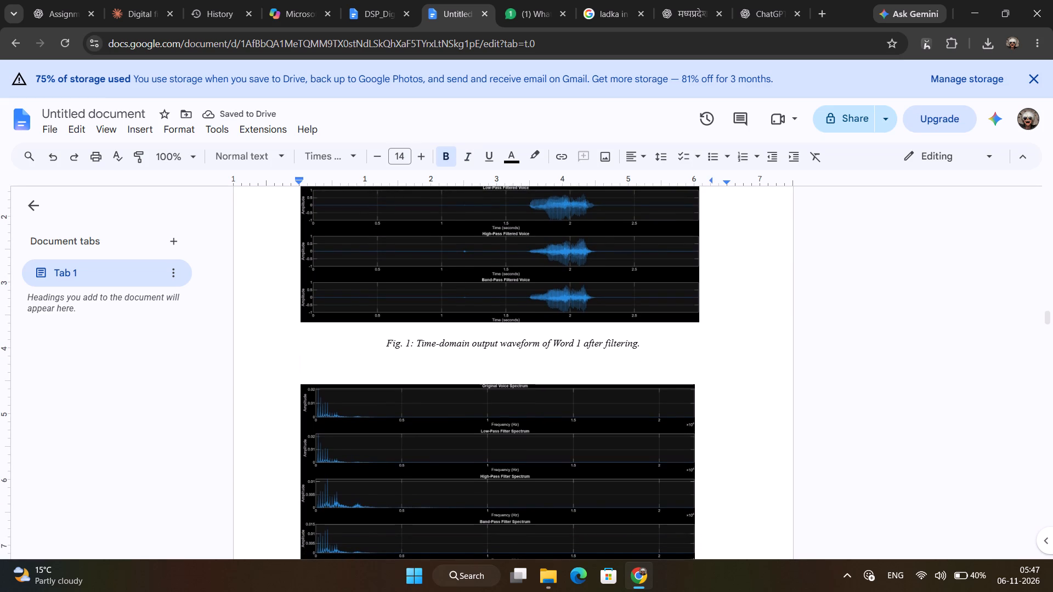
key(BackSpace)
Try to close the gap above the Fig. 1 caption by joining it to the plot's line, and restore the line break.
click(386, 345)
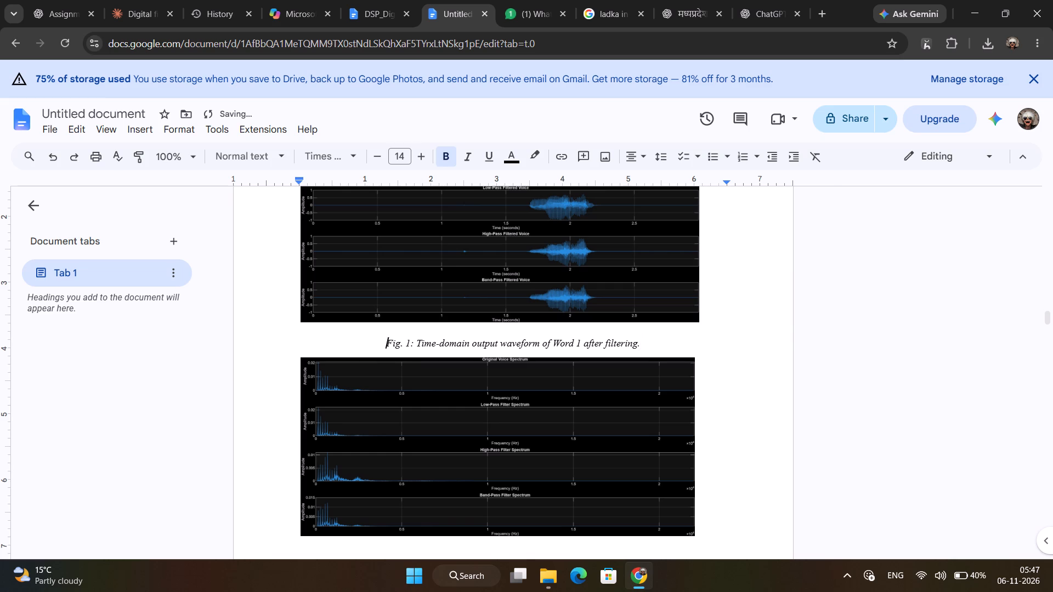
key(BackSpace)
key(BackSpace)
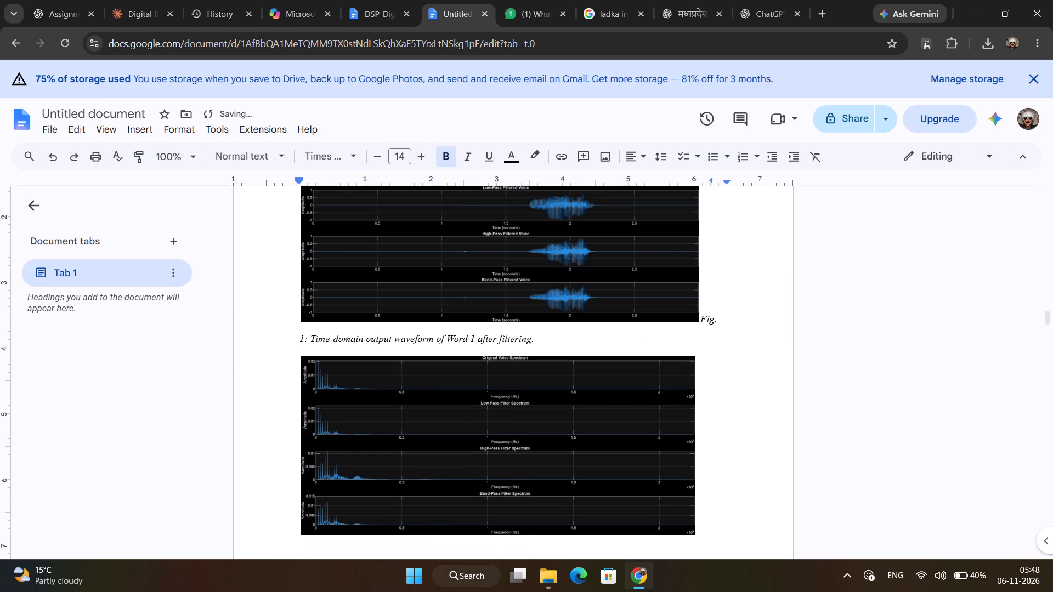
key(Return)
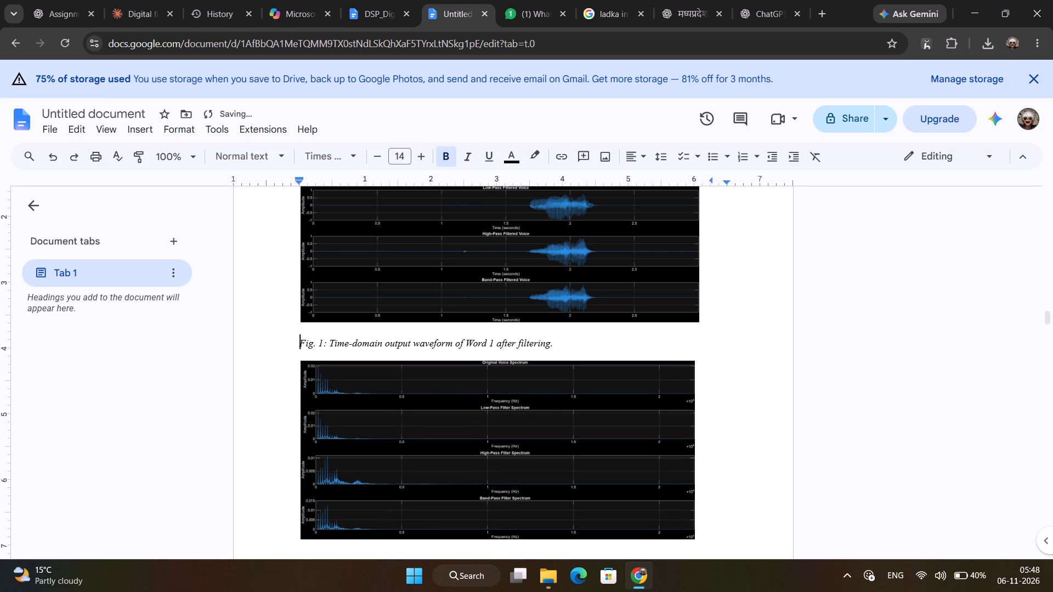
Center the Fig. 1 caption beneath Word 1's time-domain plot.
drag(564, 346, 299, 343)
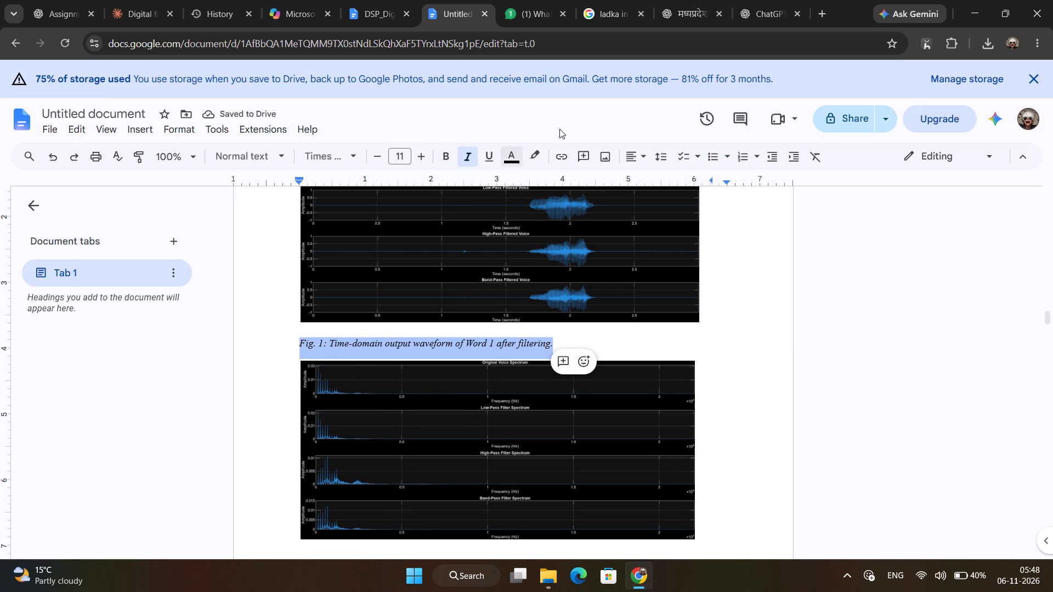
click(644, 156)
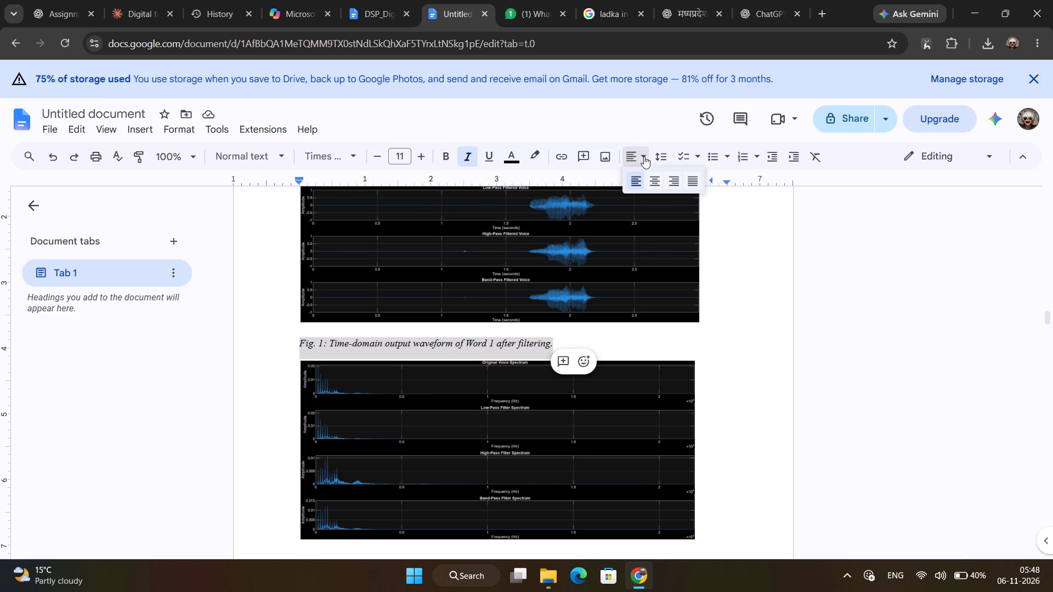
click(654, 177)
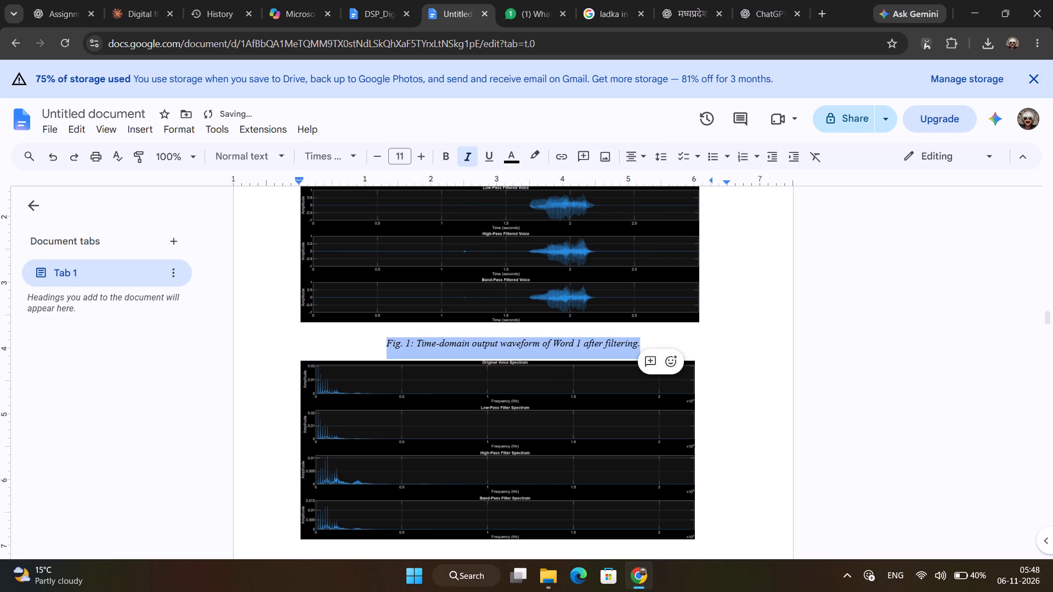
click(568, 332)
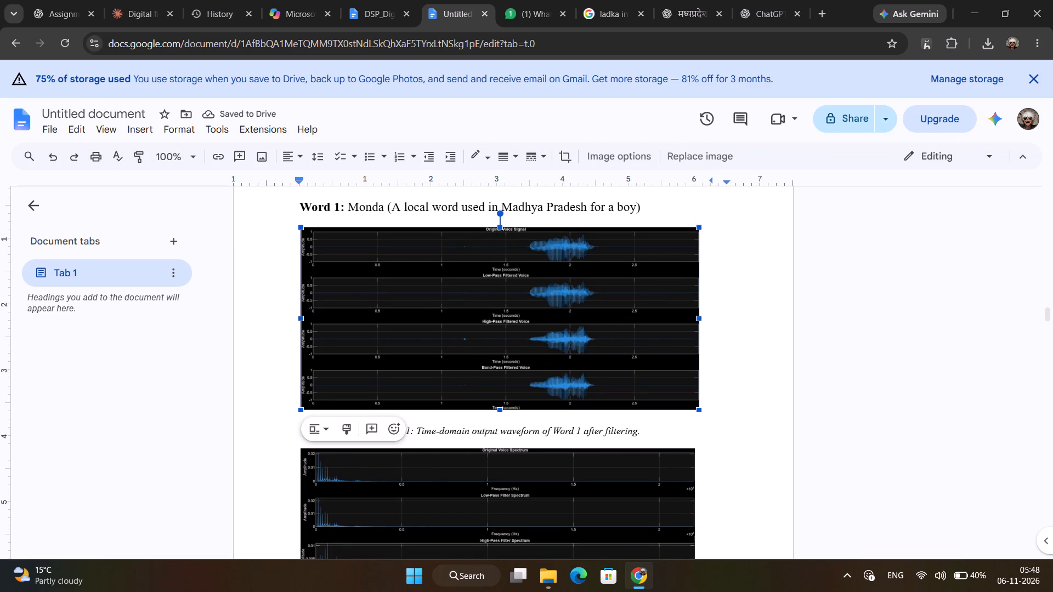
Copy the full Fig. 1 caption beneath Word 1's time-domain plot and make the original caption bold.
click(641, 440)
drag(643, 436, 392, 430)
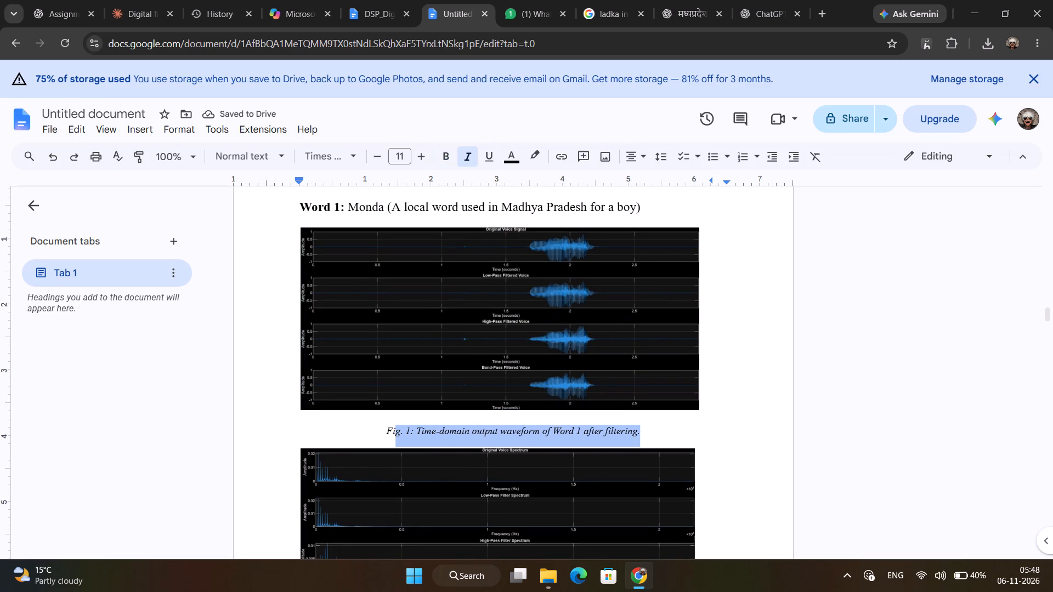
drag(392, 430, 382, 431)
key(ctrl+c)
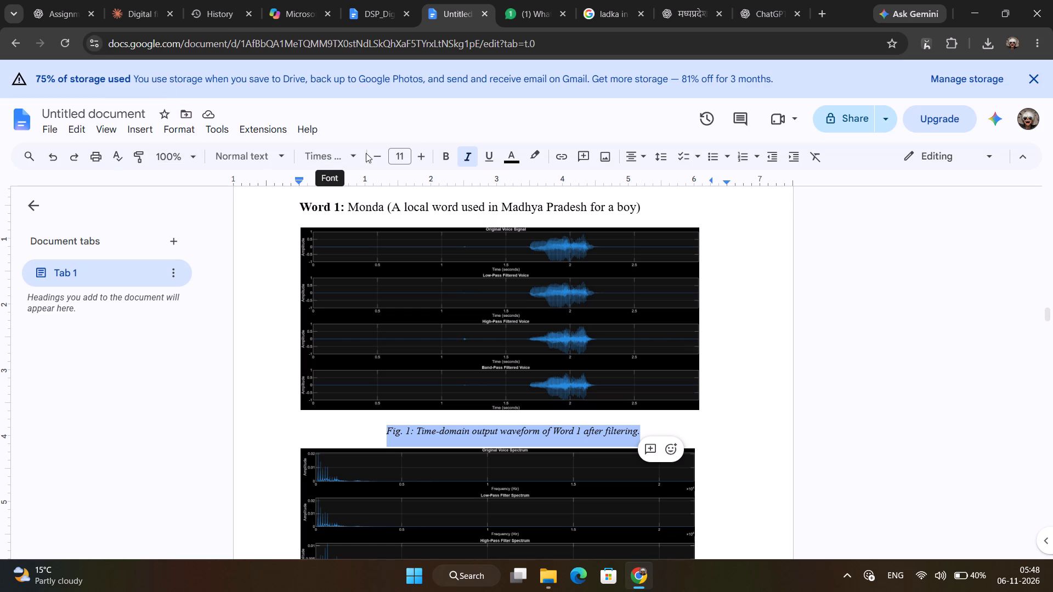
click(437, 153)
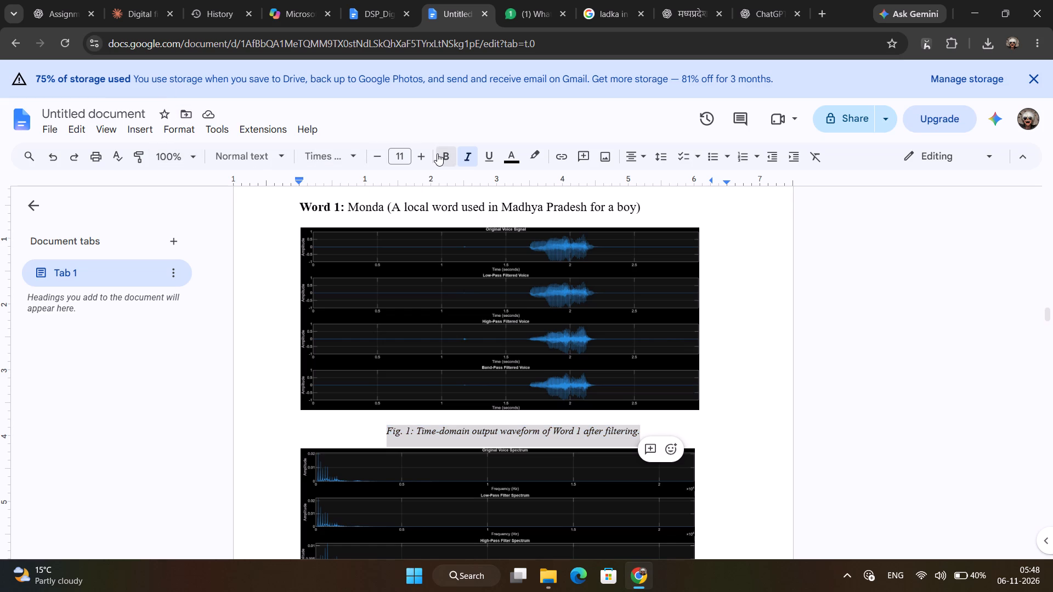
Paste the copied caption on a new line between Word 2's time-domain and frequency spectrum plots.
scroll(393, 385, down, 7)
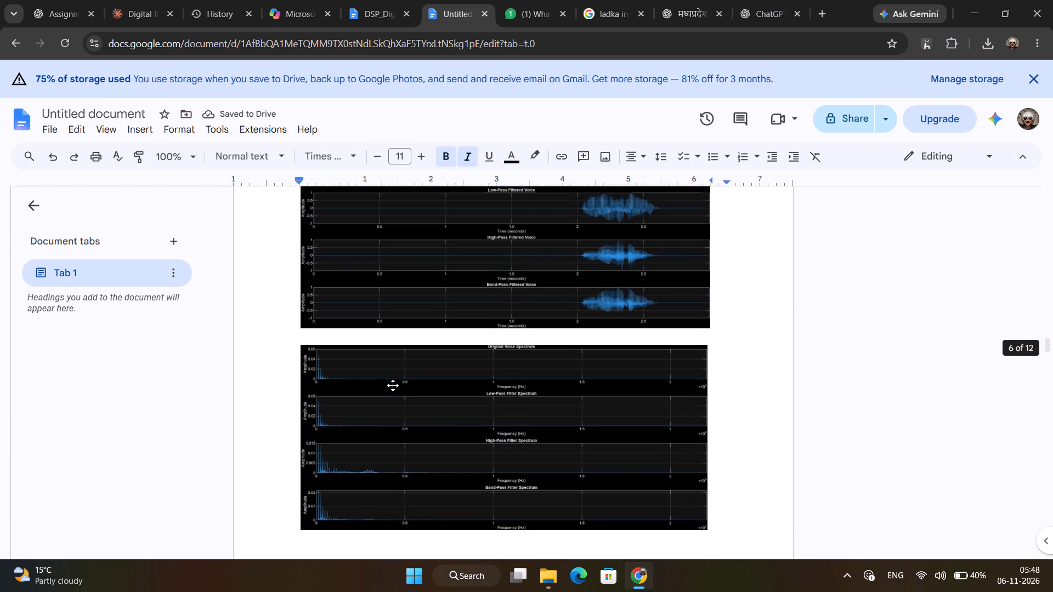
scroll(393, 385, down, 1)
click(720, 313)
key(Return)
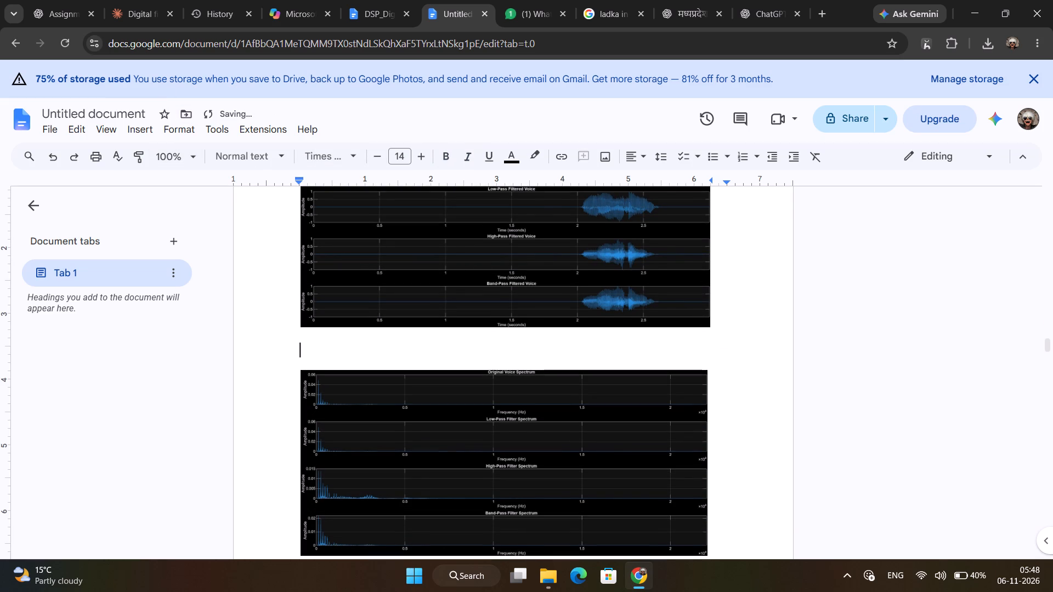
key(ctrl+v)
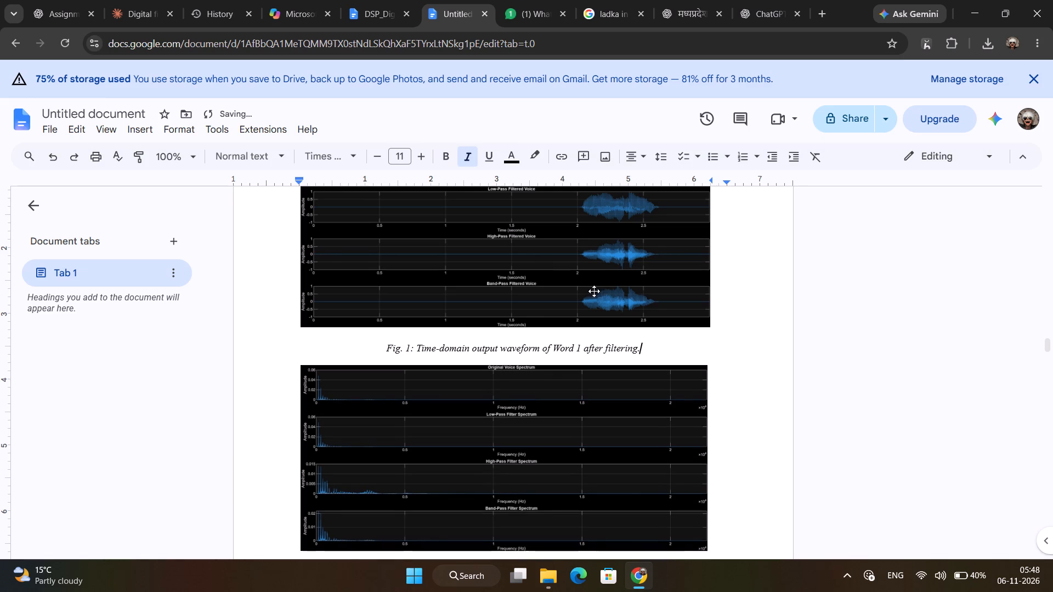
Make the pasted caption beneath Word 2's time-domain plot bold.
drag(649, 348, 576, 337)
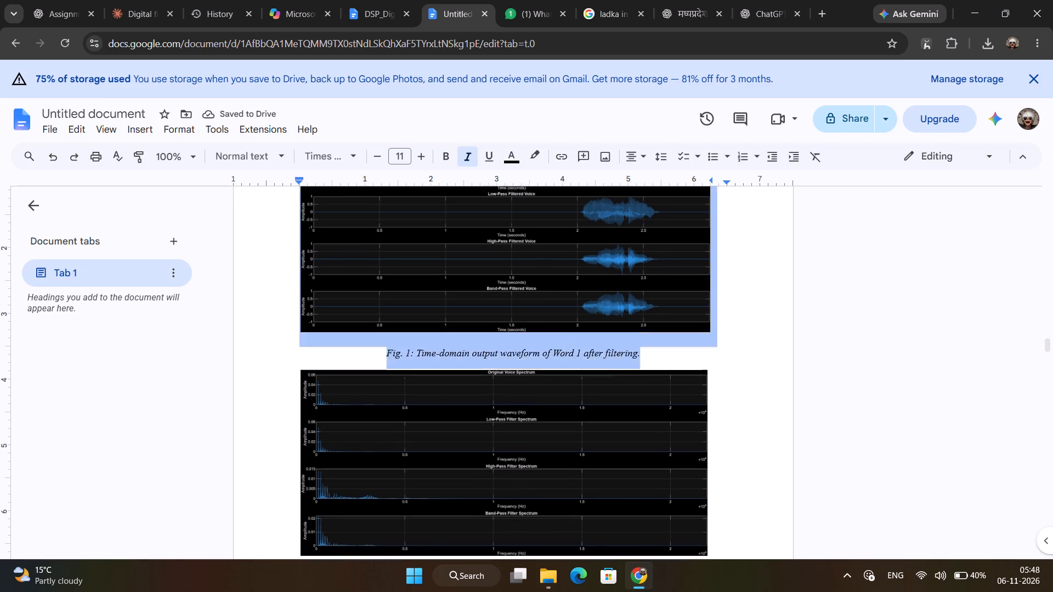
drag(576, 337, 381, 321)
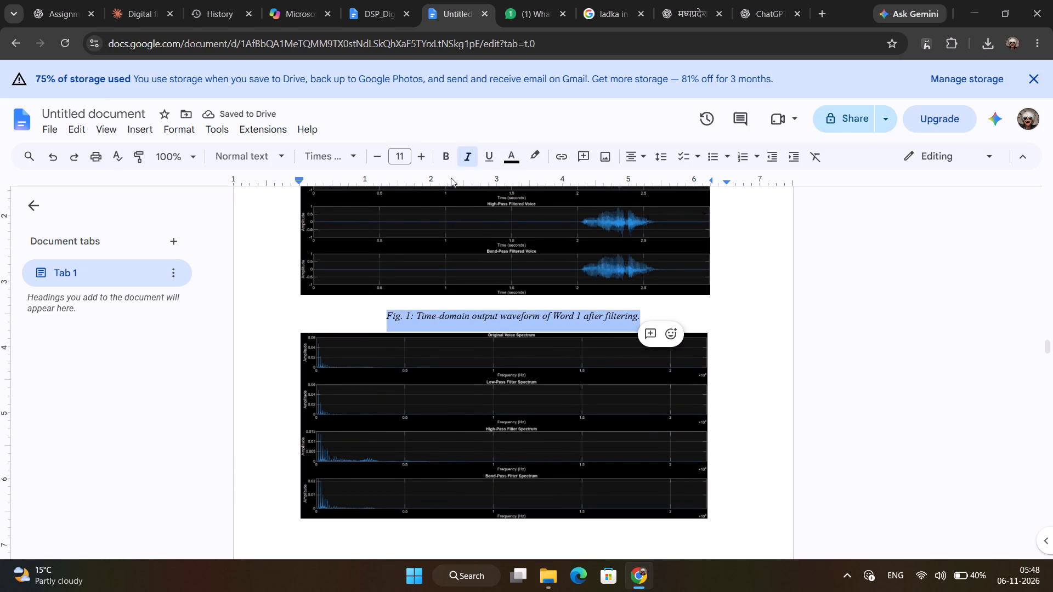
click(446, 162)
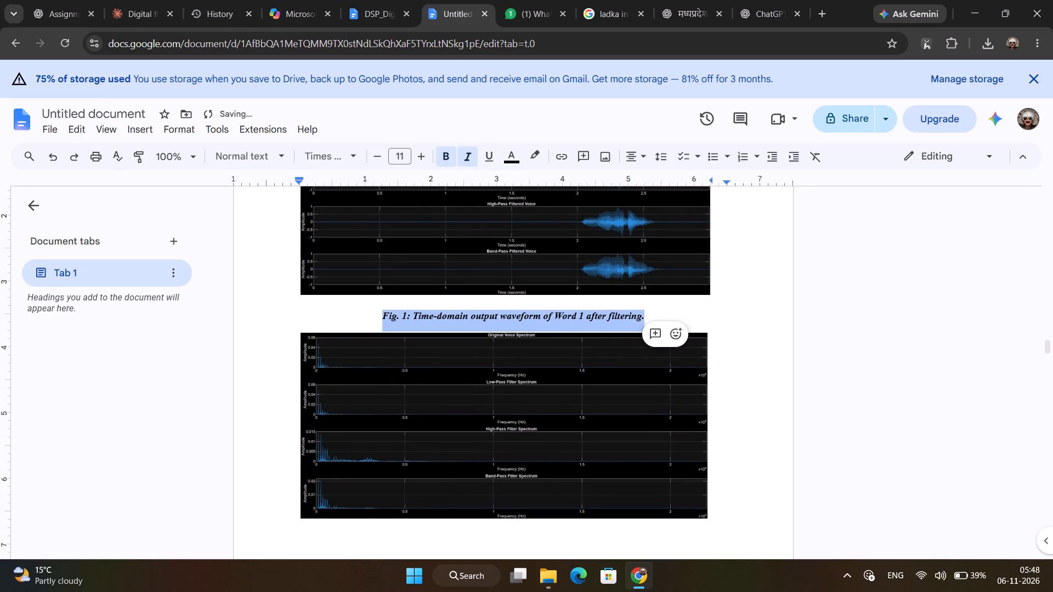
click(654, 316)
Edit Word 2's caption to read "Fig. 3: Time-domain output waveform of Word 2 after filtering.".
click(584, 315)
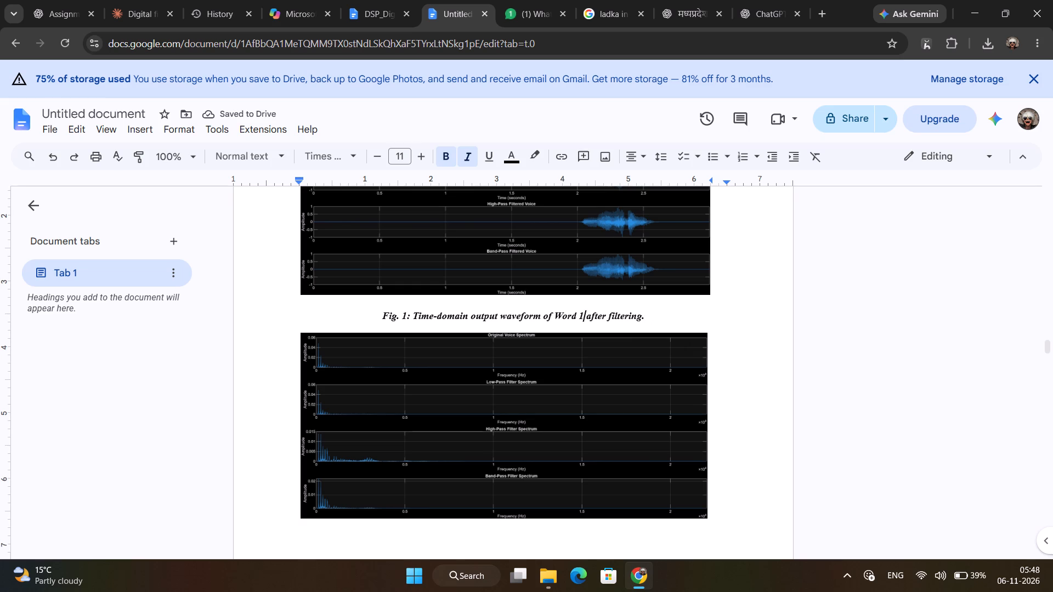
key(BackSpace)
key(2)
click(405, 318)
key(BackSpace)
key(3)
Copy the Fig. 3 caption and paste it on the blank line beneath Word 3's time-domain plot.
drag(381, 316, 645, 437)
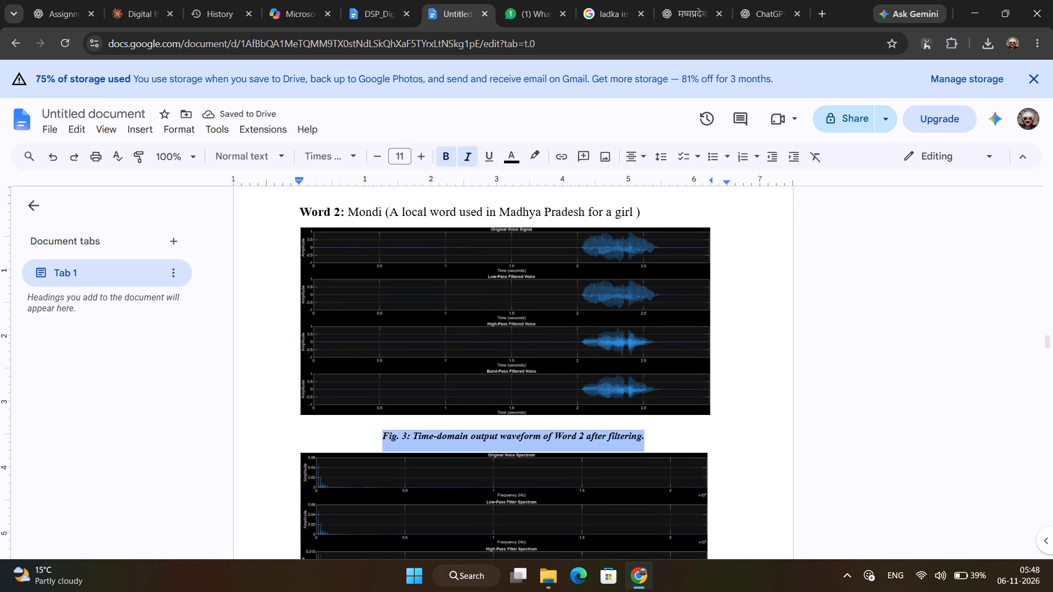
key(ctrl+c)
scroll(645, 437, down, 5)
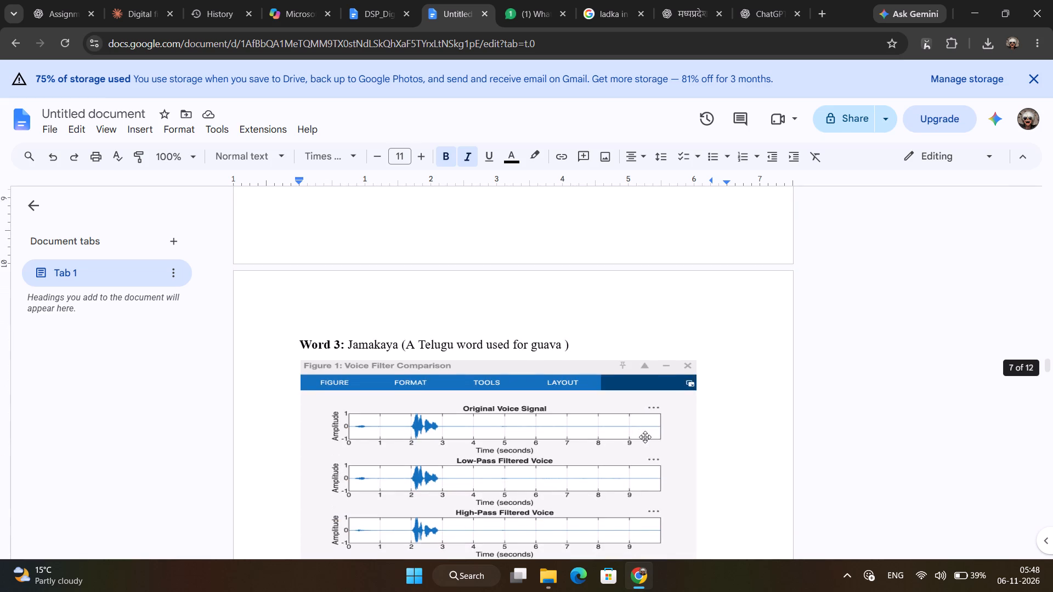
scroll(645, 437, down, 2)
click(707, 359)
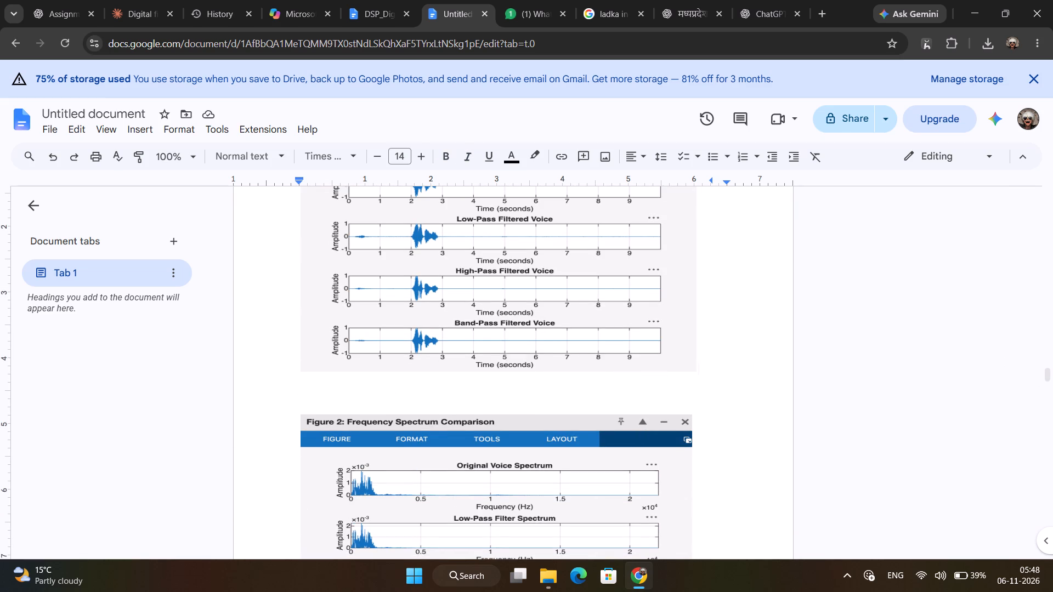
click(541, 391)
key(ctrl+v)
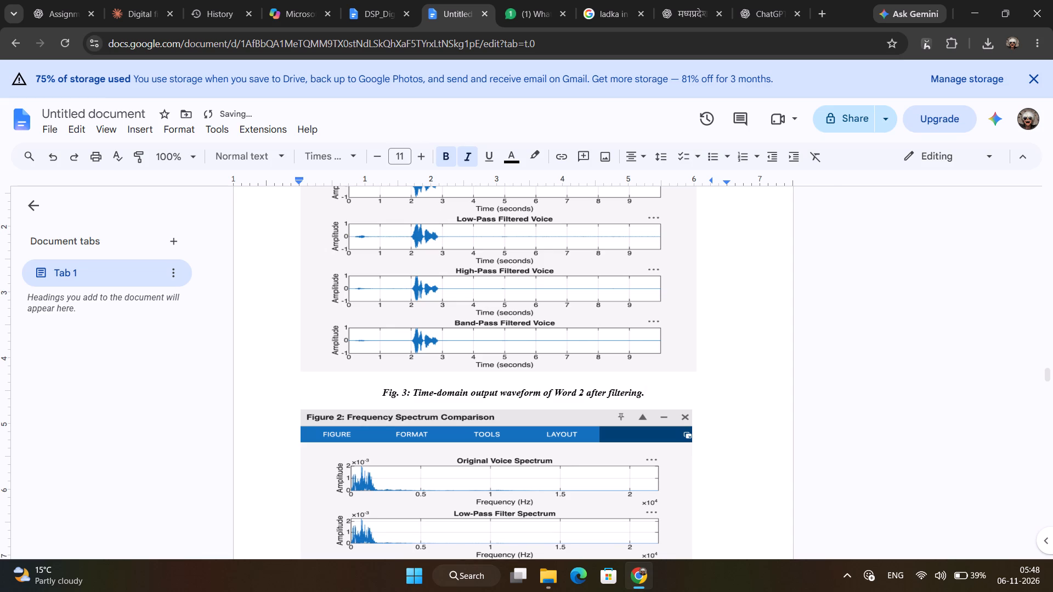
Edit the pasted caption to read "Fig. 4: Time-domain output waveform of Word 3 after filtering.".
click(405, 392)
key(BackSpace)
key(4)
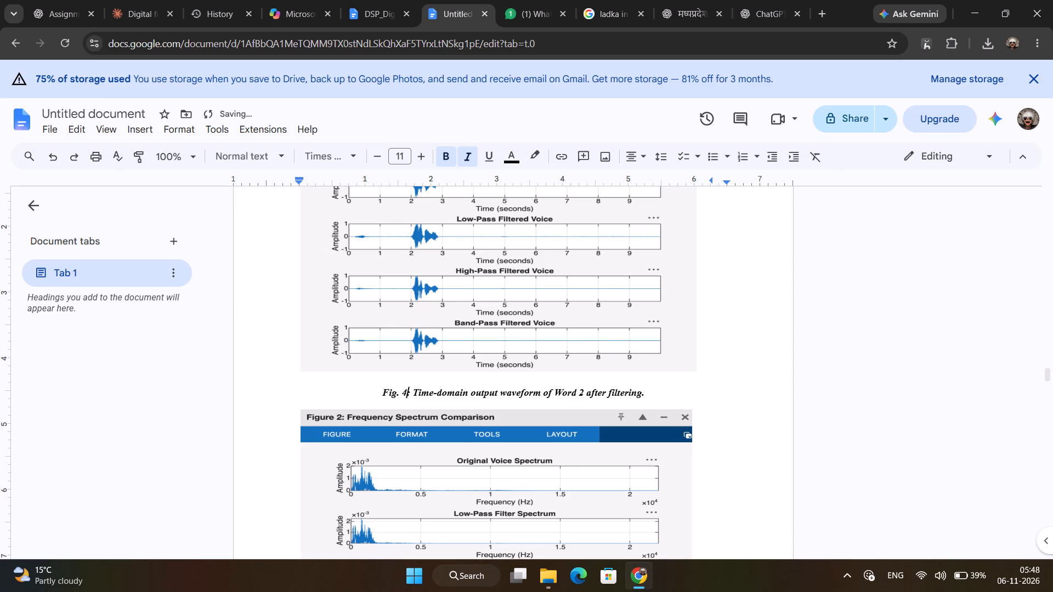
click(585, 394)
key(BackSpace)
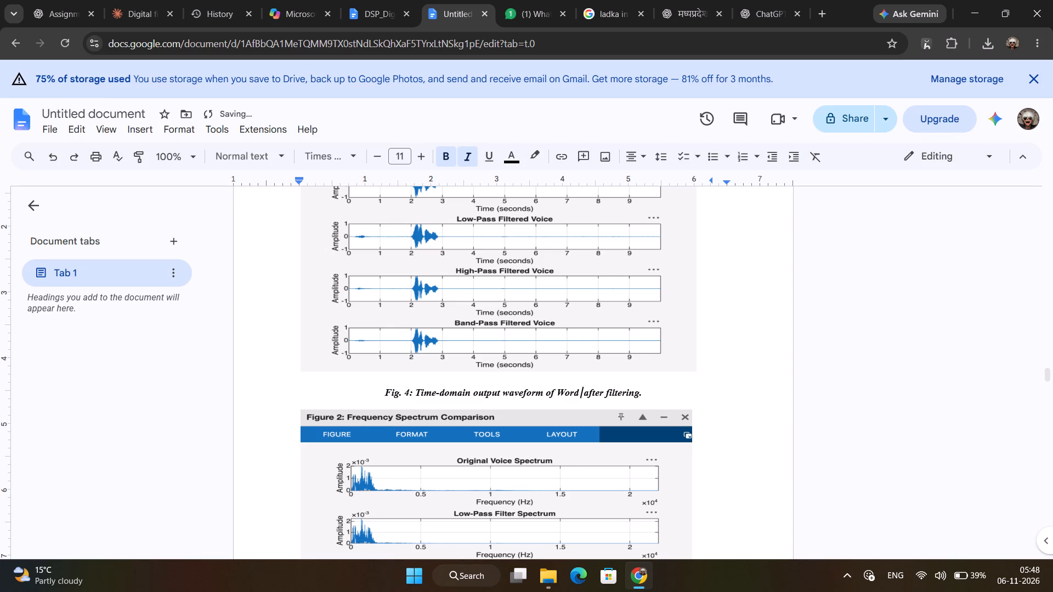
key(3)
Paste the copied Fig. 3 caption on the blank line beneath Word 4's time-domain plot.
scroll(585, 394, right, 1)
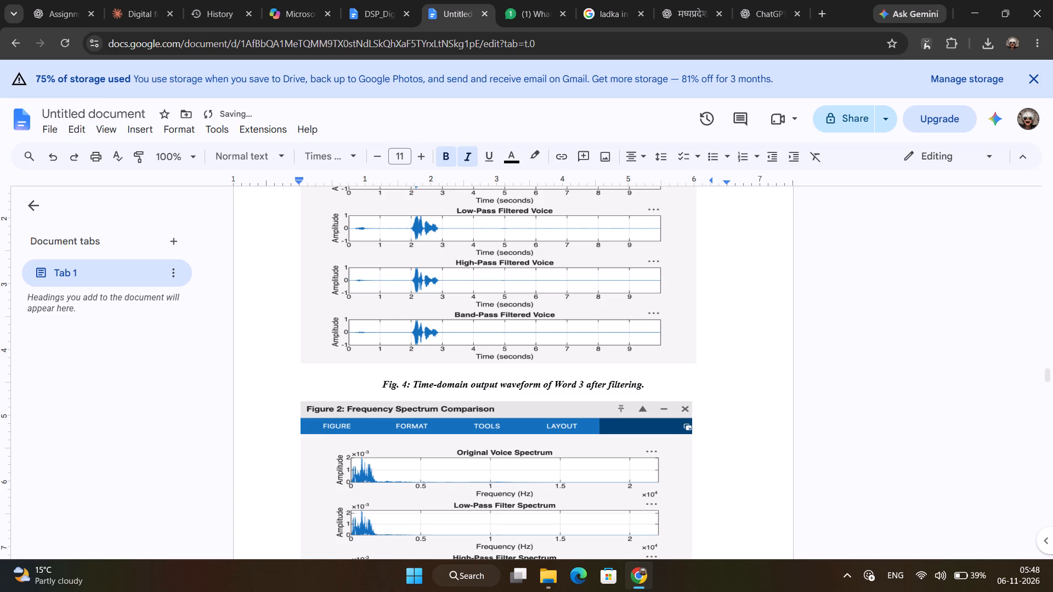
scroll(585, 394, down, 5)
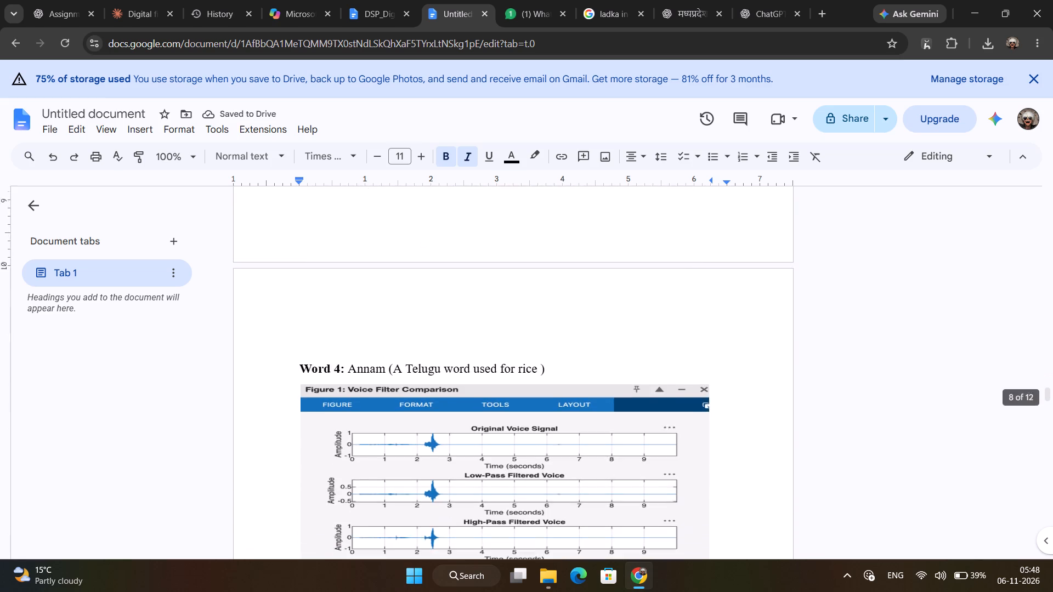
scroll(585, 394, down, 3)
click(524, 305)
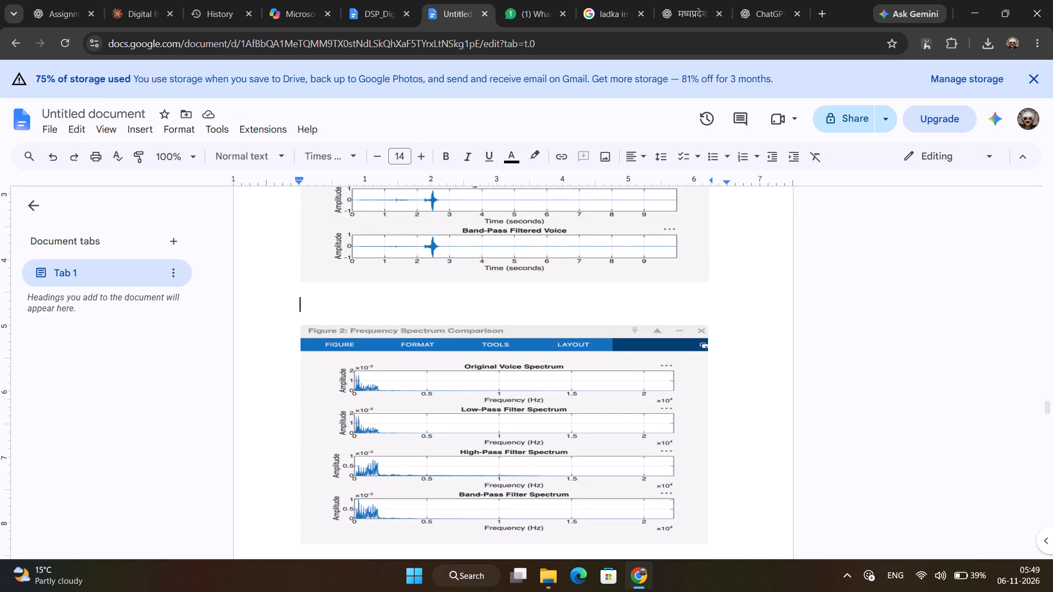
key(ctrl+v)
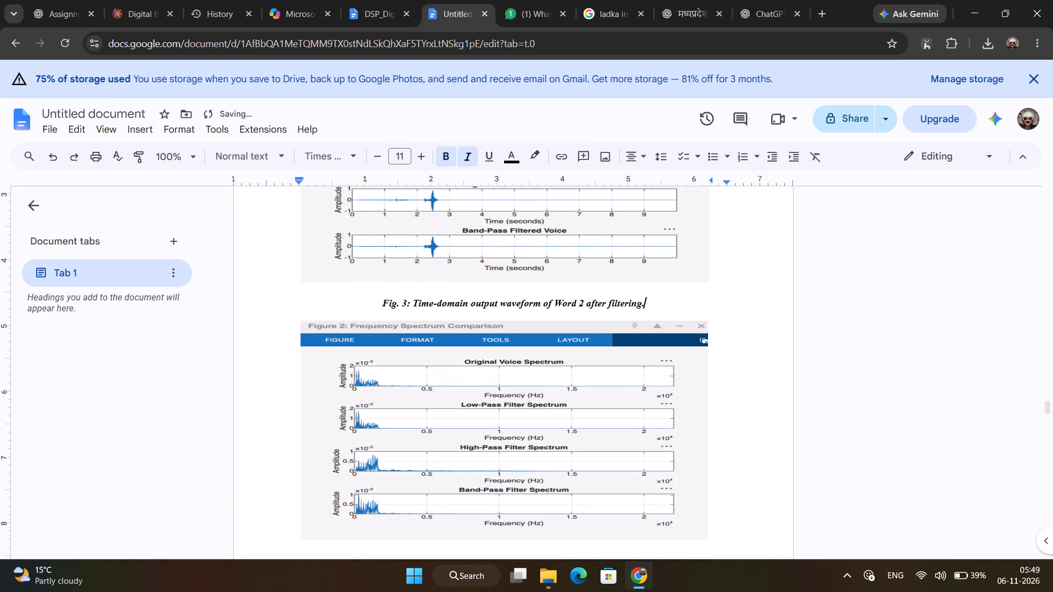
Change the word number in the caption beneath Word 4's time-domain plot to 4.
click(406, 301)
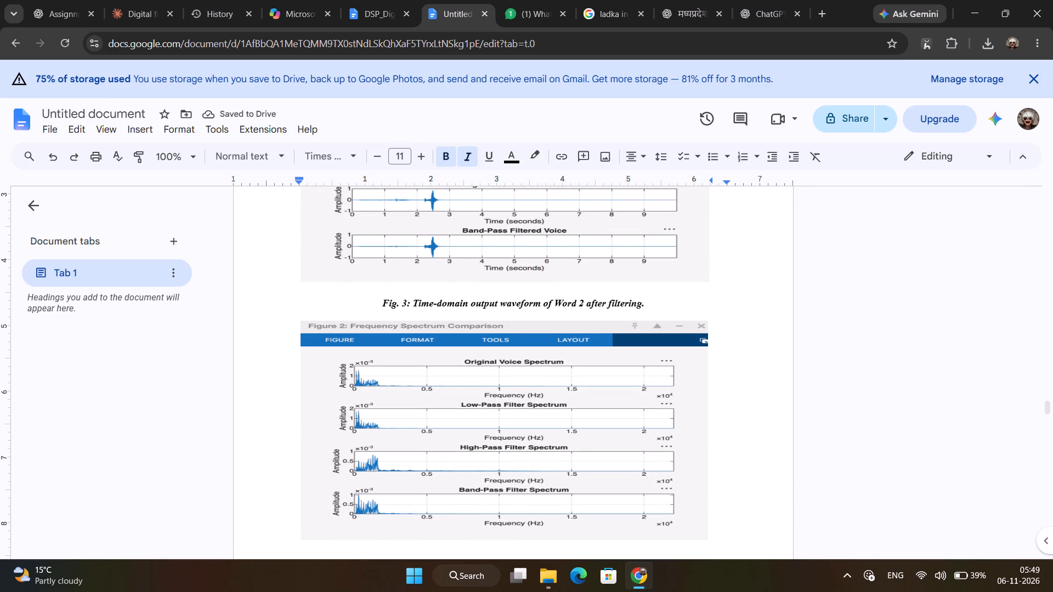
click(584, 304)
key(BackSpace)
key(4)
Renumber the caption beneath Word 3's time-domain plot as Fig. 5.
scroll(584, 304, up, 10)
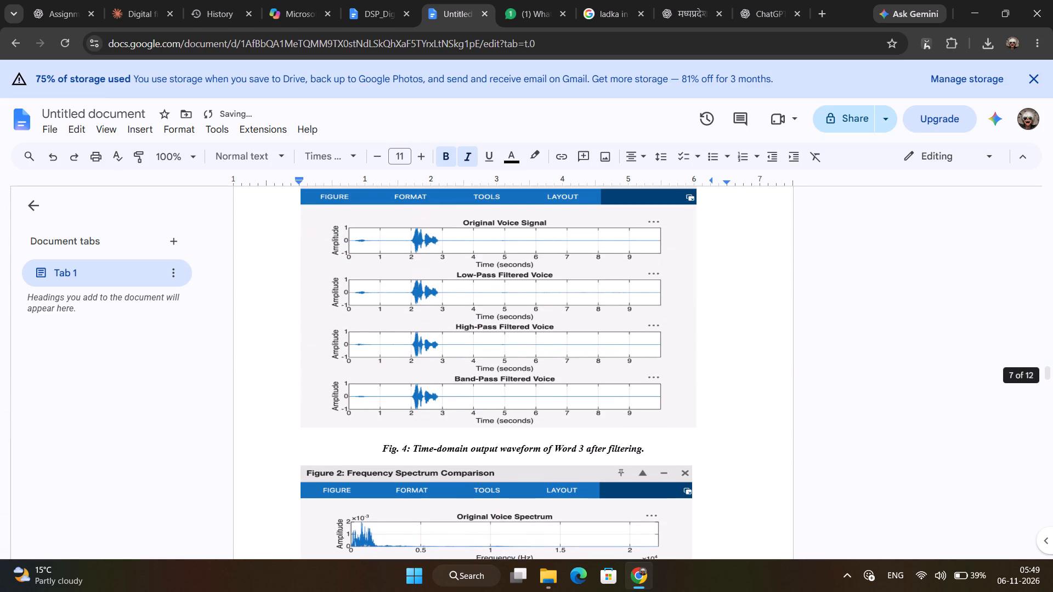
click(406, 449)
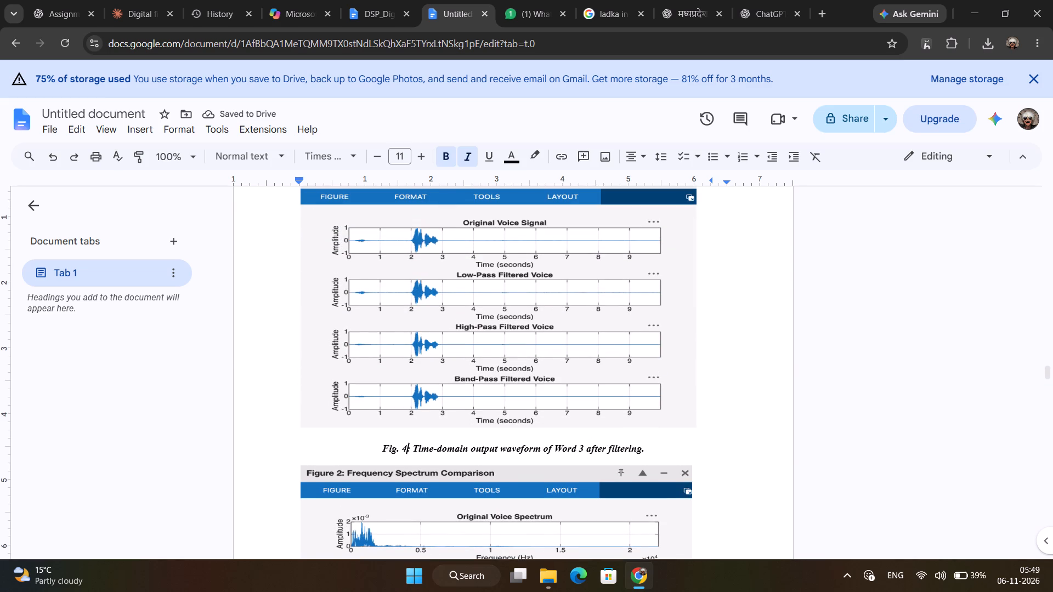
key(BackSpace)
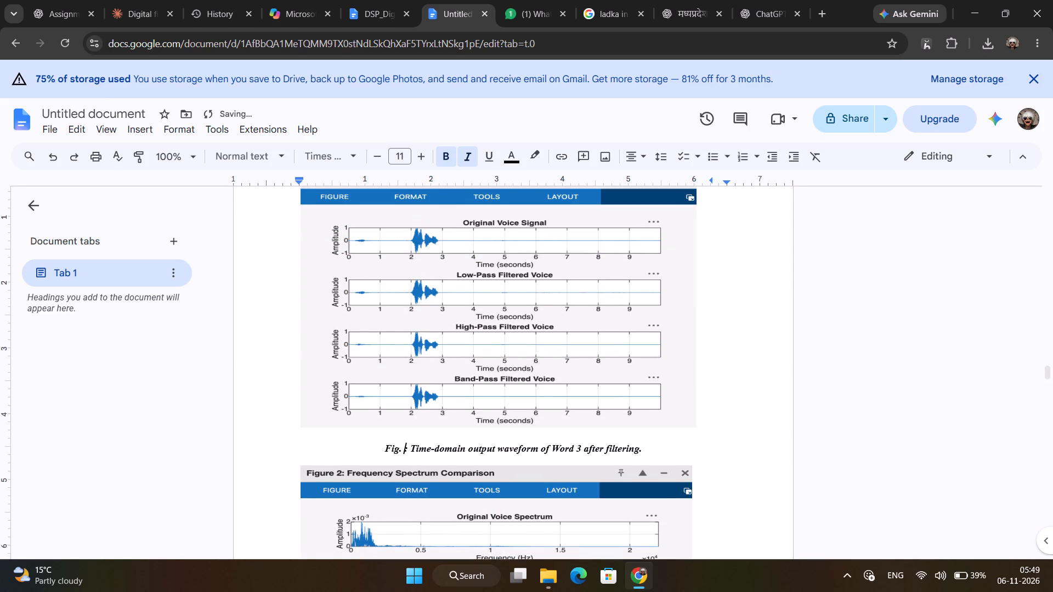
key(5)
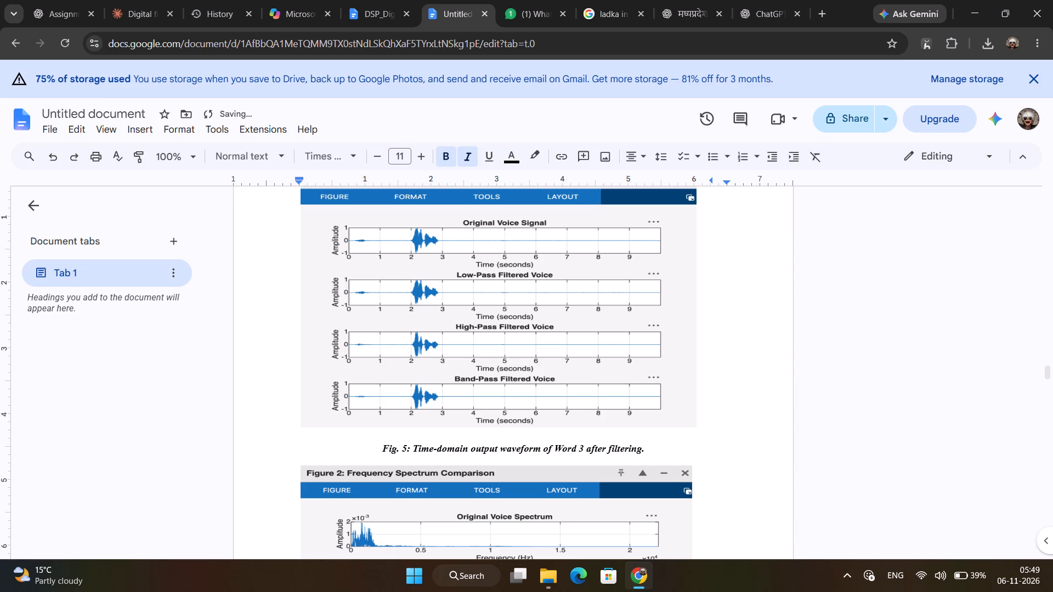
Renumber the caption beneath Word 4's time-domain plot as Fig. 7.
scroll(406, 449, up, 14)
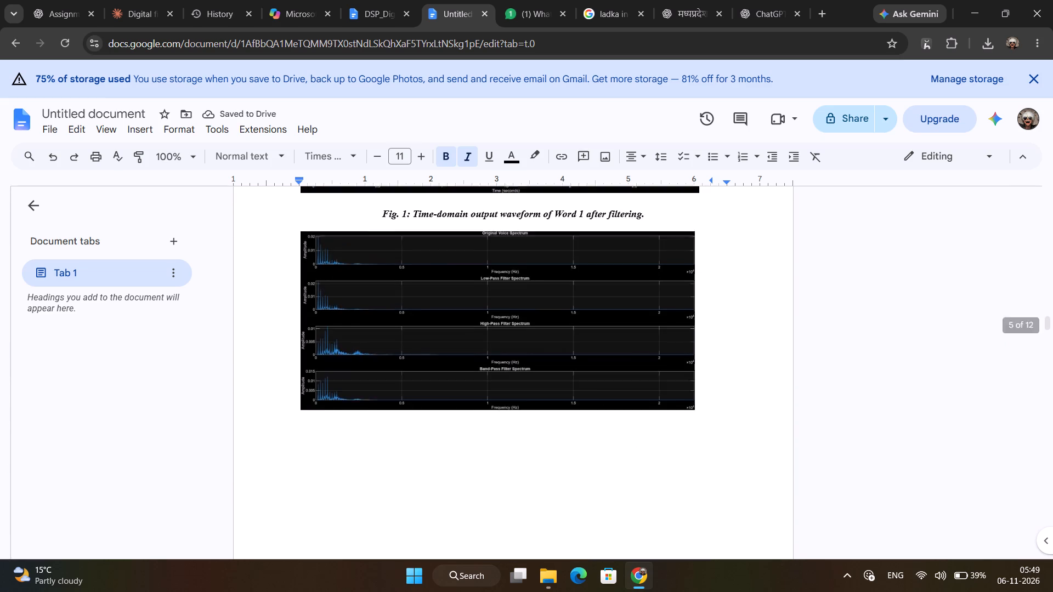
scroll(406, 449, up, 2)
scroll(406, 449, down, 4)
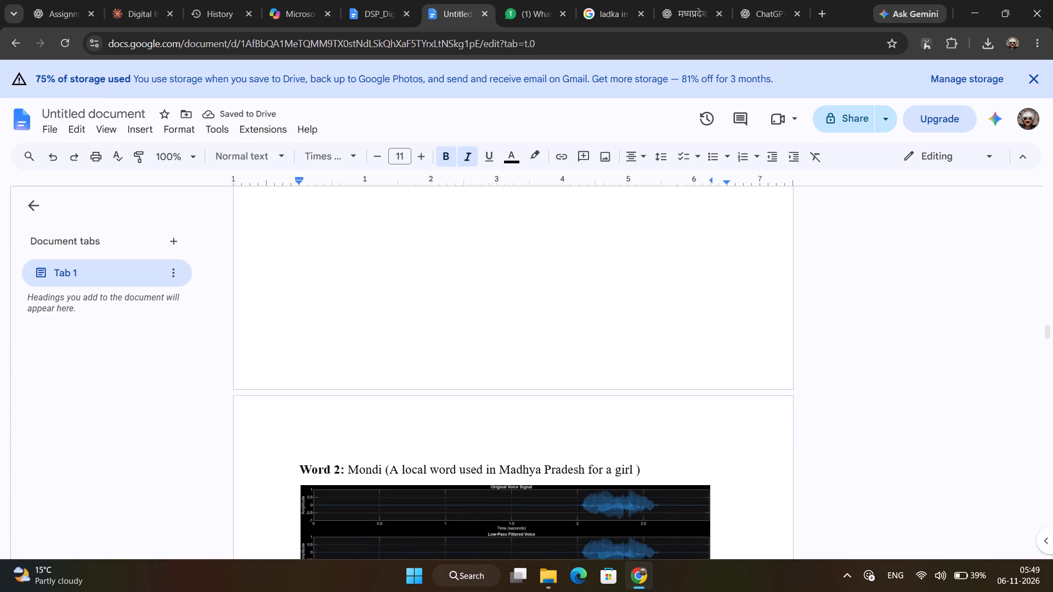
scroll(406, 449, down, 9)
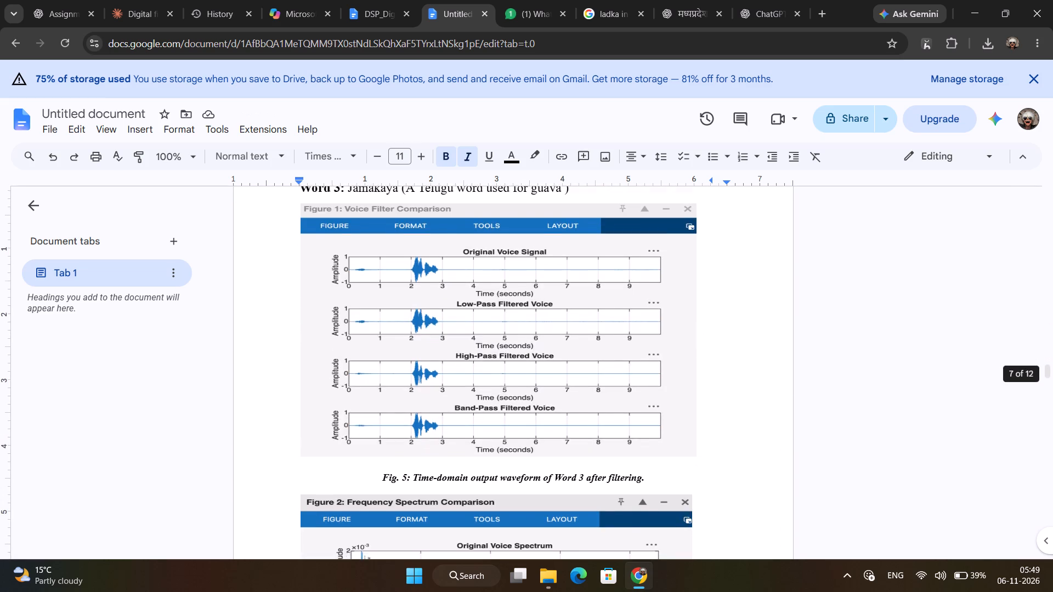
scroll(406, 449, down, 7)
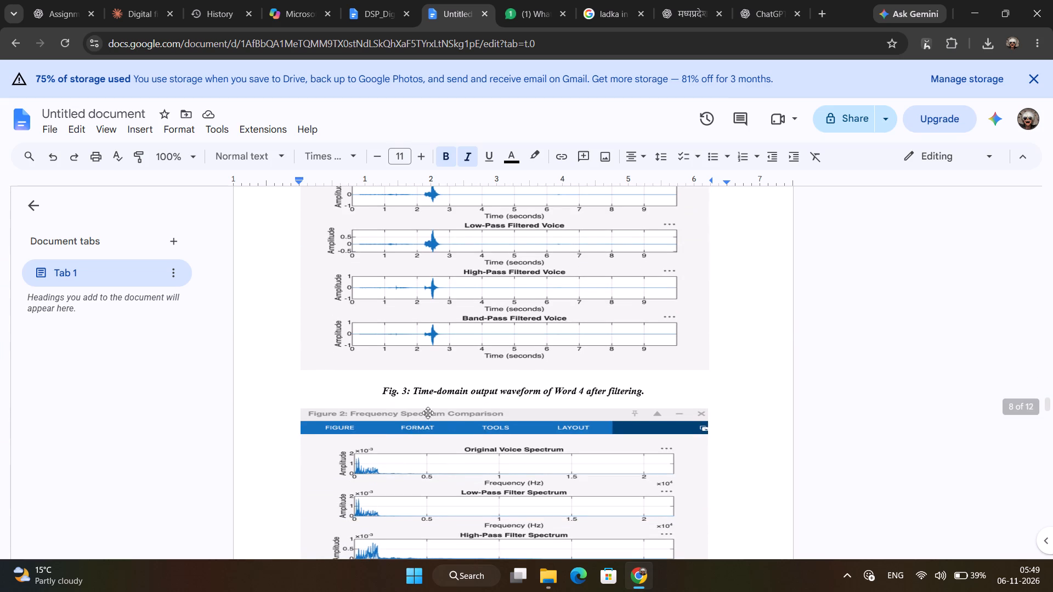
click(407, 394)
key(BackSpace)
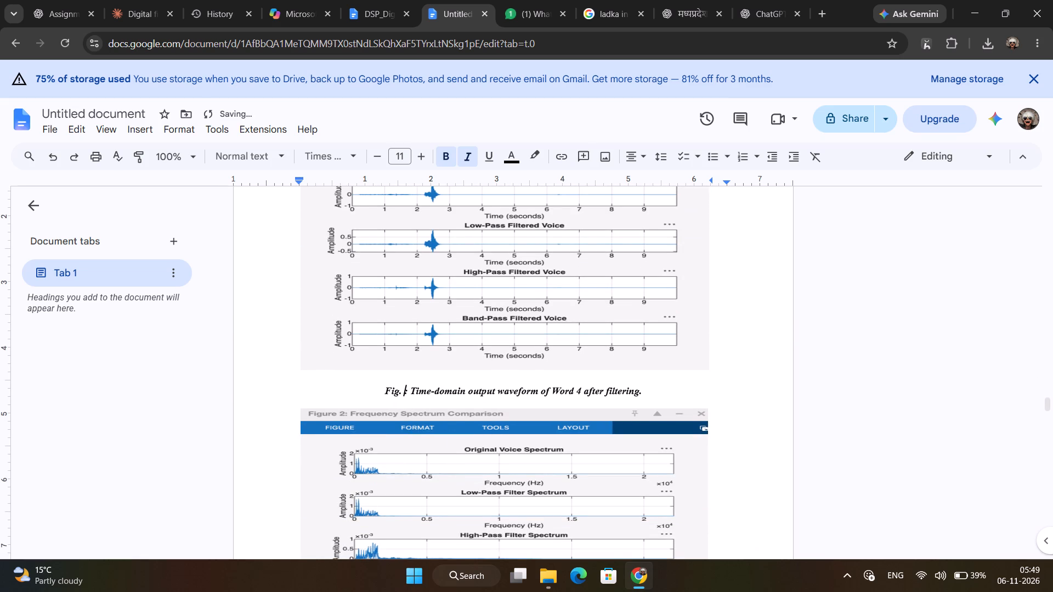
key(7)
Paste the copied caption beneath Word 5's time-domain plot and edit it to "Fig. 9: Time-domain output waveform of Word 5 after filtering.".
scroll(544, 380, down, 2)
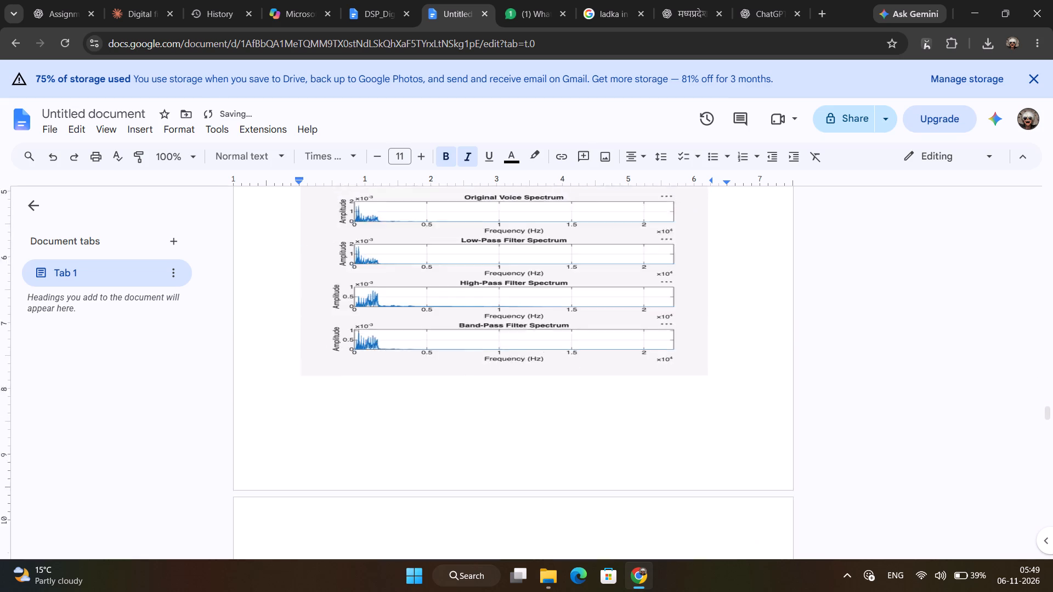
scroll(544, 380, down, 6)
click(460, 247)
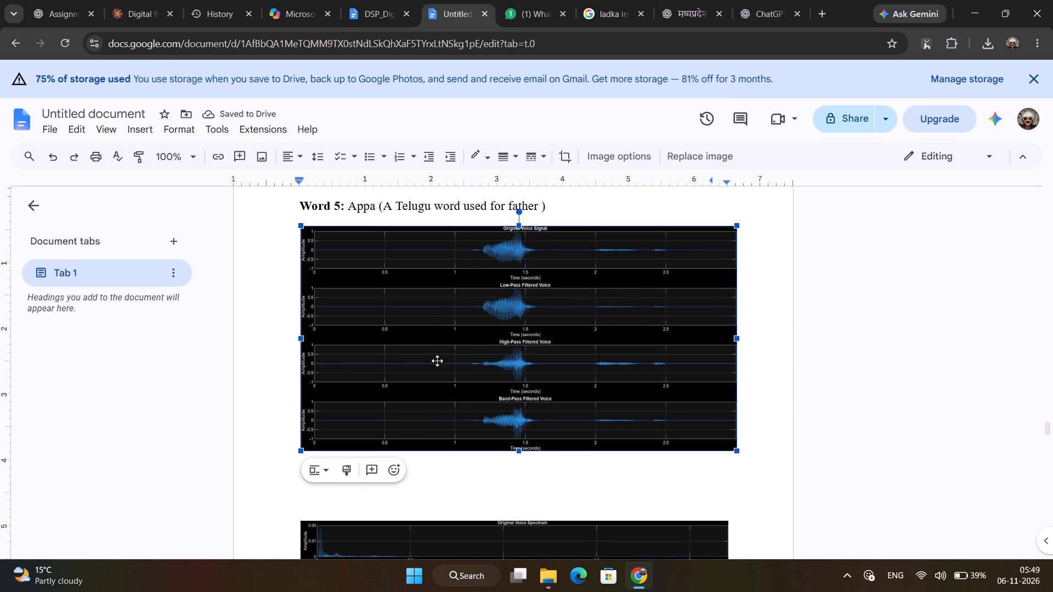
click(501, 481)
key(ctrl+v)
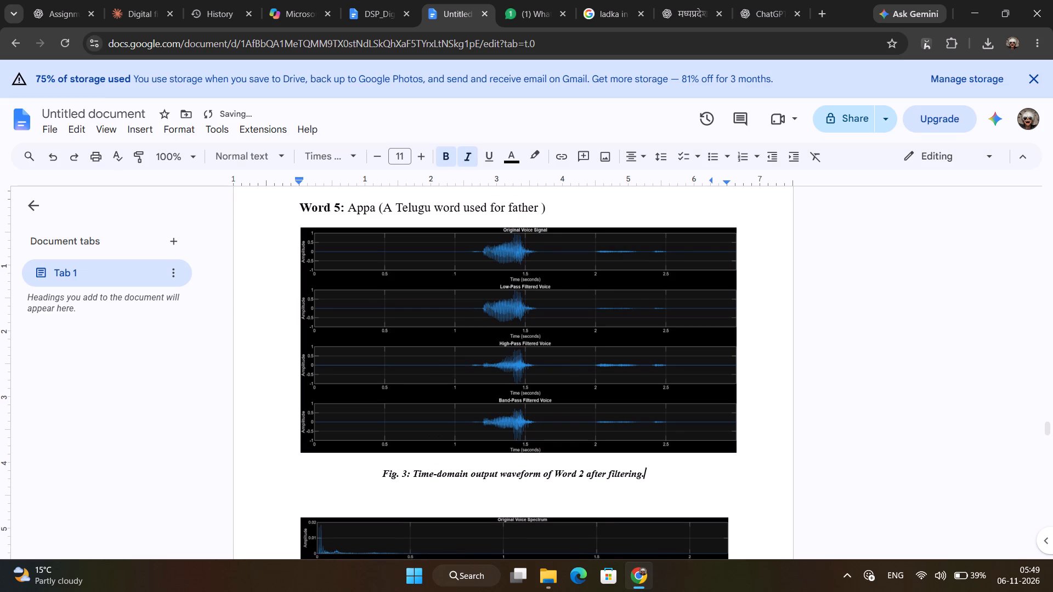
click(405, 470)
key(BackSpace)
key(9)
scroll(405, 470, down, 1)
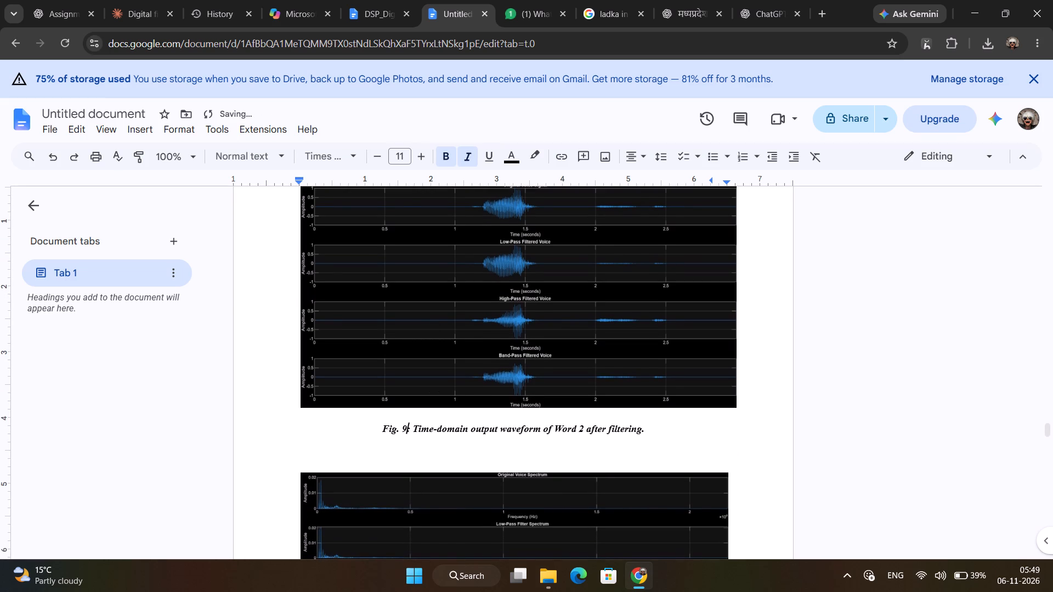
click(582, 433)
key(BackSpace)
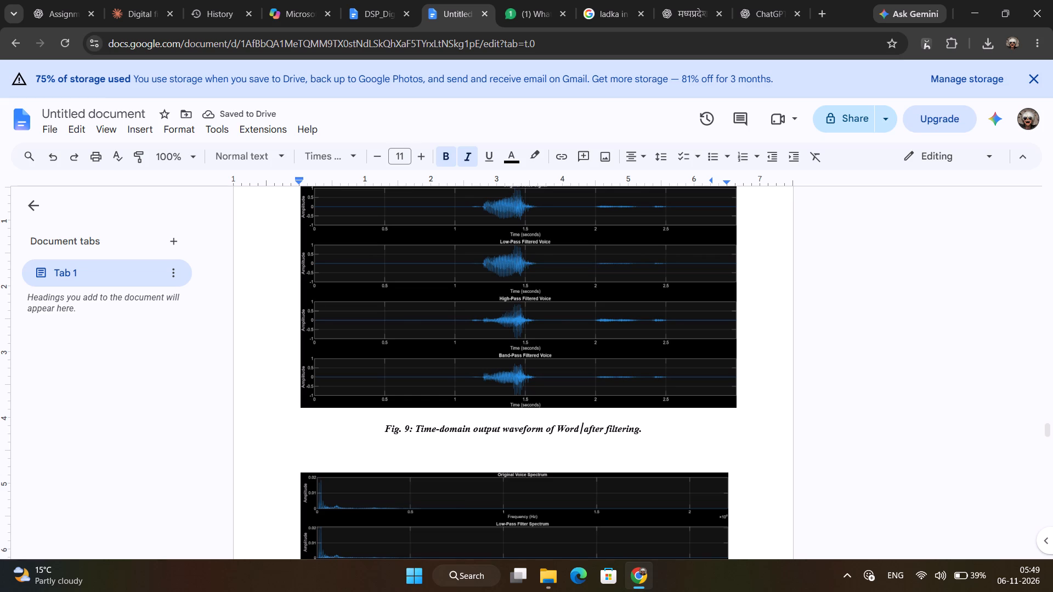
key(5)
Paste the copied caption beneath Word 6's time-domain plot and edit it to "Fig. 11: Time-domain output waveform of Word 6 after filtering.".
scroll(582, 433, right, 1)
scroll(582, 433, down, 3)
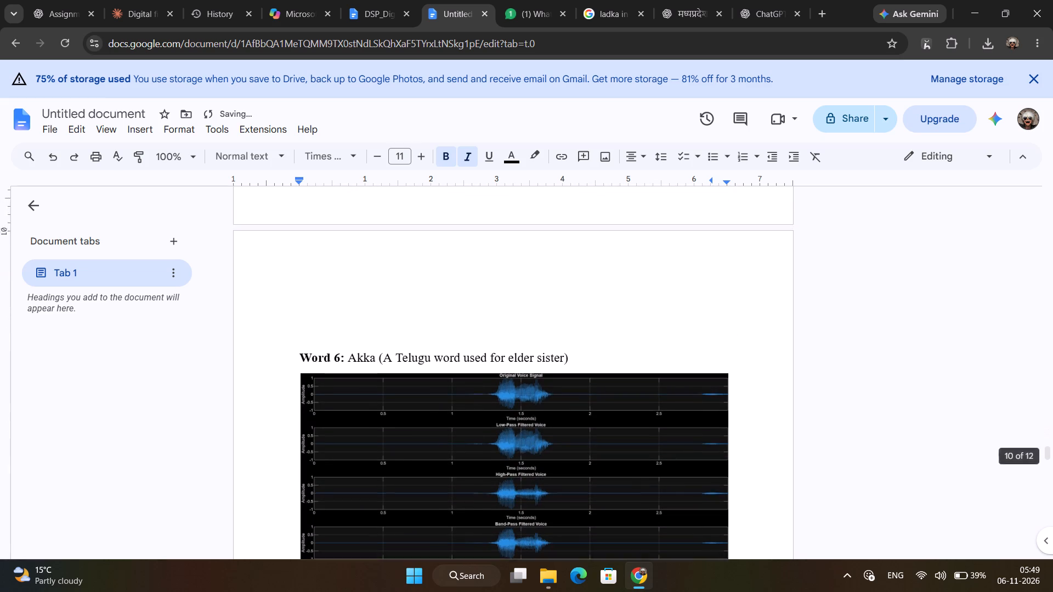
scroll(582, 433, down, 1)
scroll(556, 508, down, 1)
click(479, 469)
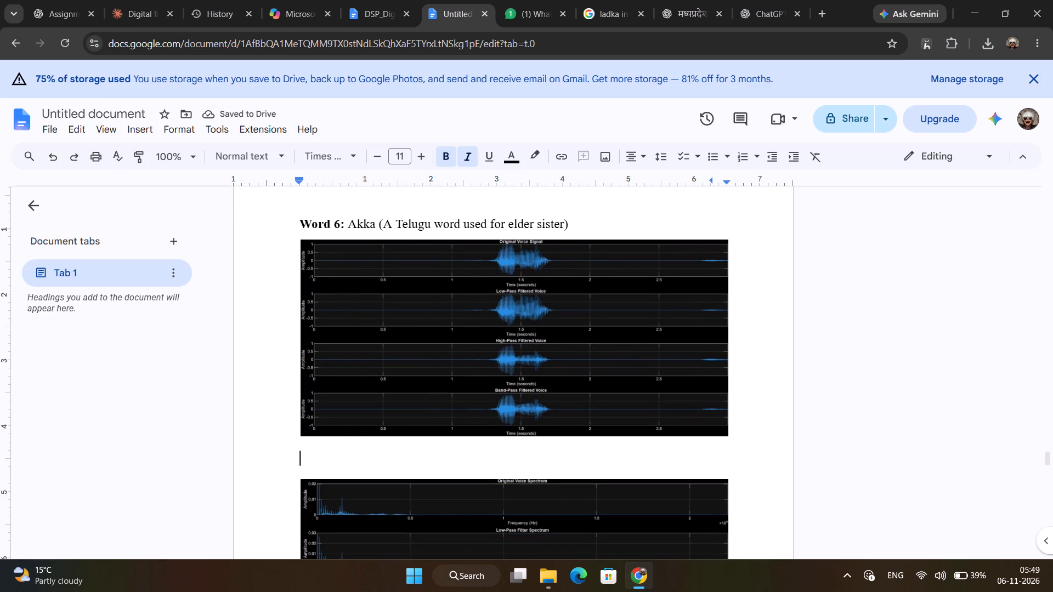
key(ctrl+v)
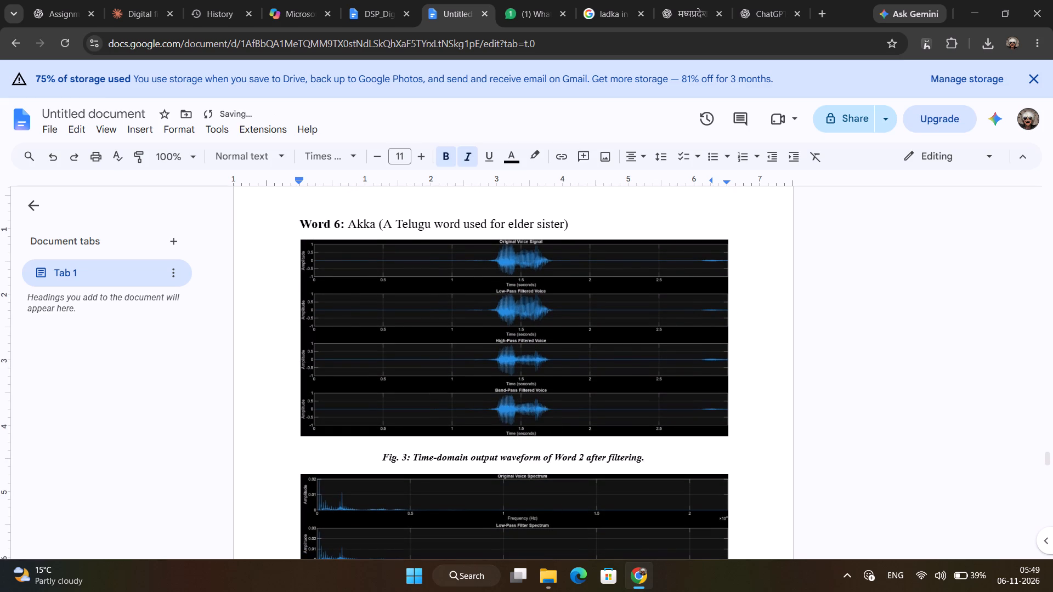
click(406, 459)
key(BackSpace)
text(11)
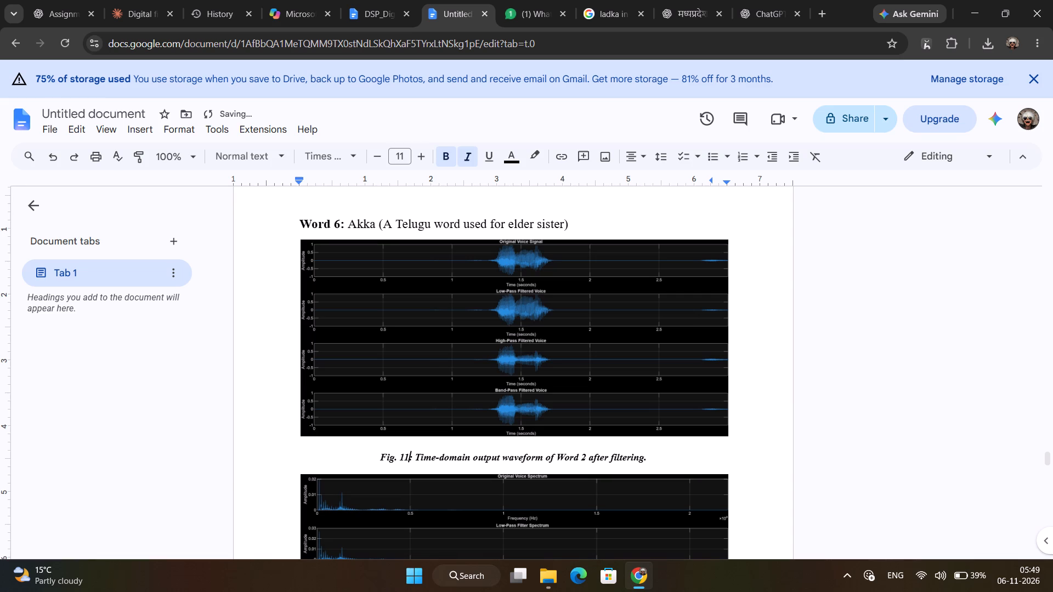
click(585, 456)
key(BackSpace)
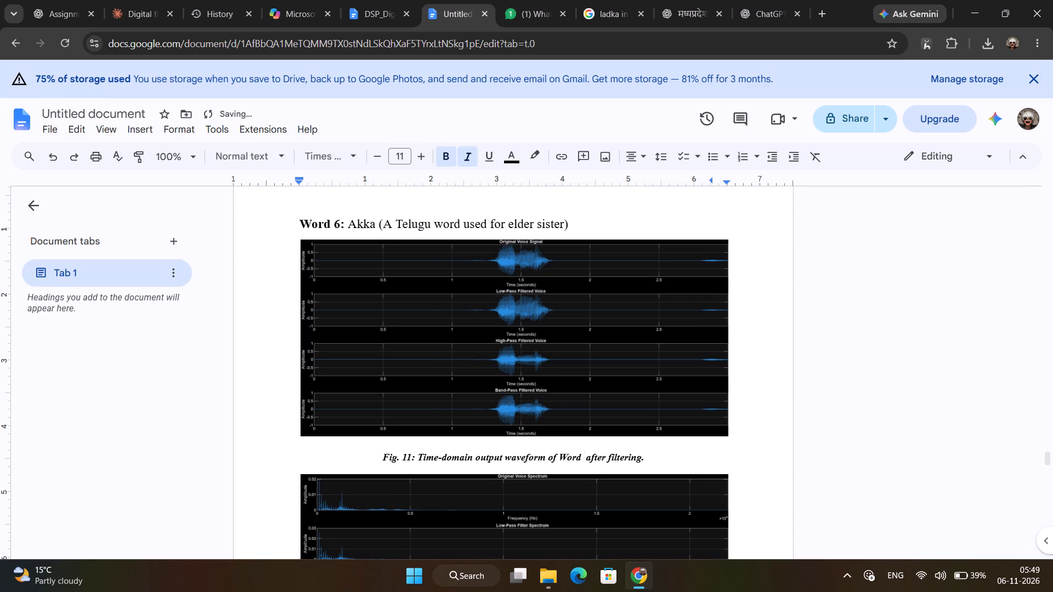
key(6)
Remove the blank line between the Fig. 9 caption and Word 5's frequency spectrum plot.
scroll(585, 456, up, 6)
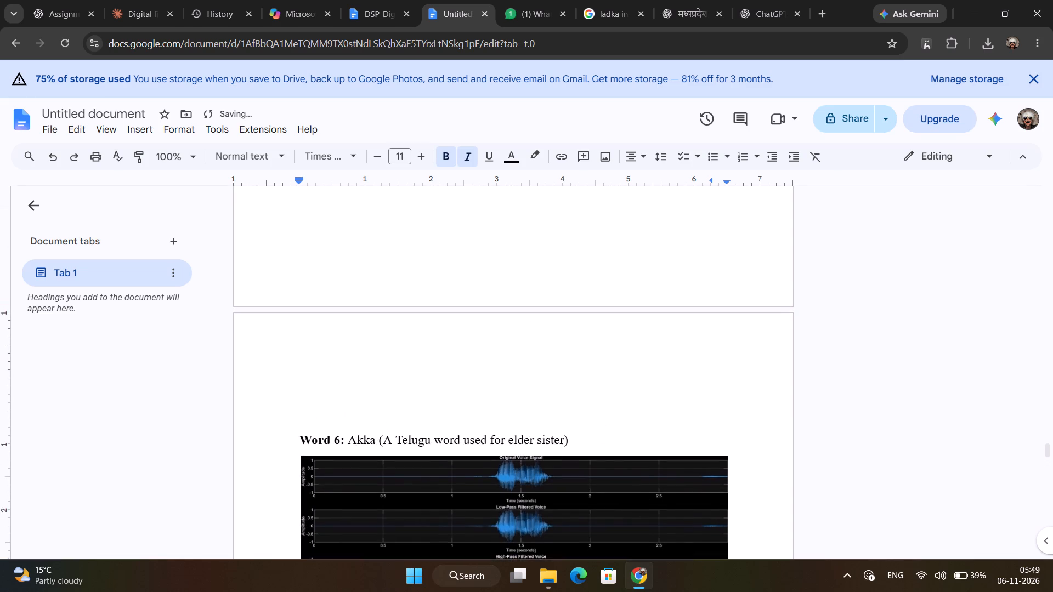
scroll(585, 456, up, 3)
scroll(585, 456, down, 2)
scroll(585, 456, up, 1)
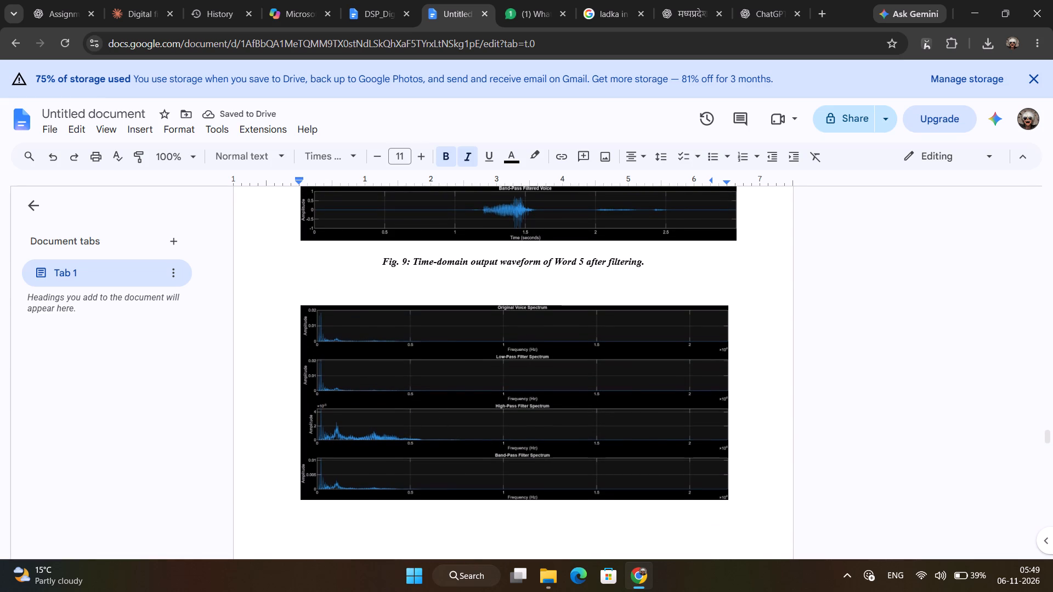
click(294, 297)
key(BackSpace)
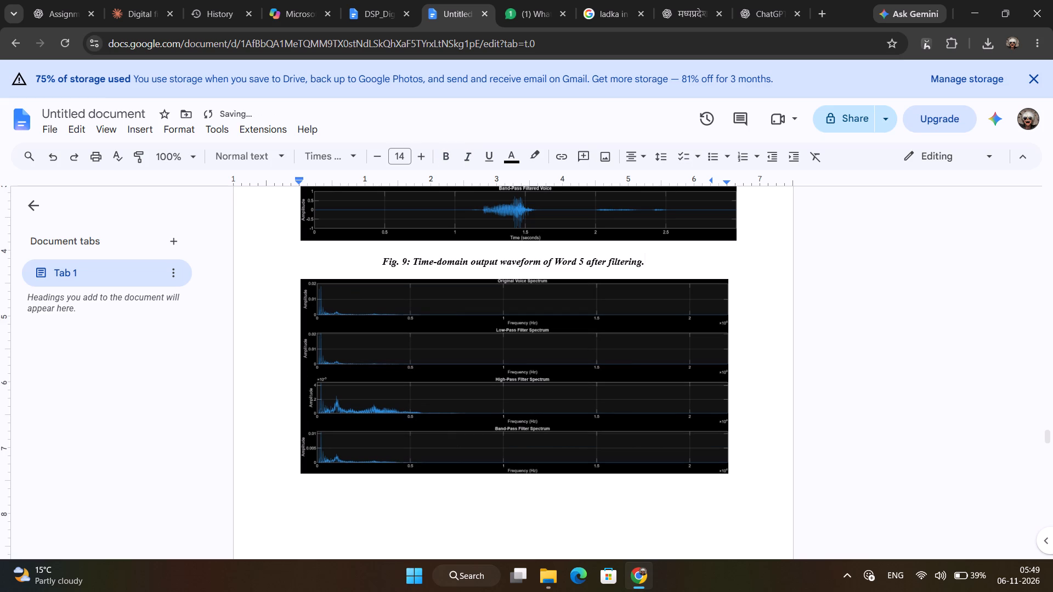
Look back through the word sections to check their plots and captions.
scroll(294, 297, down, 8)
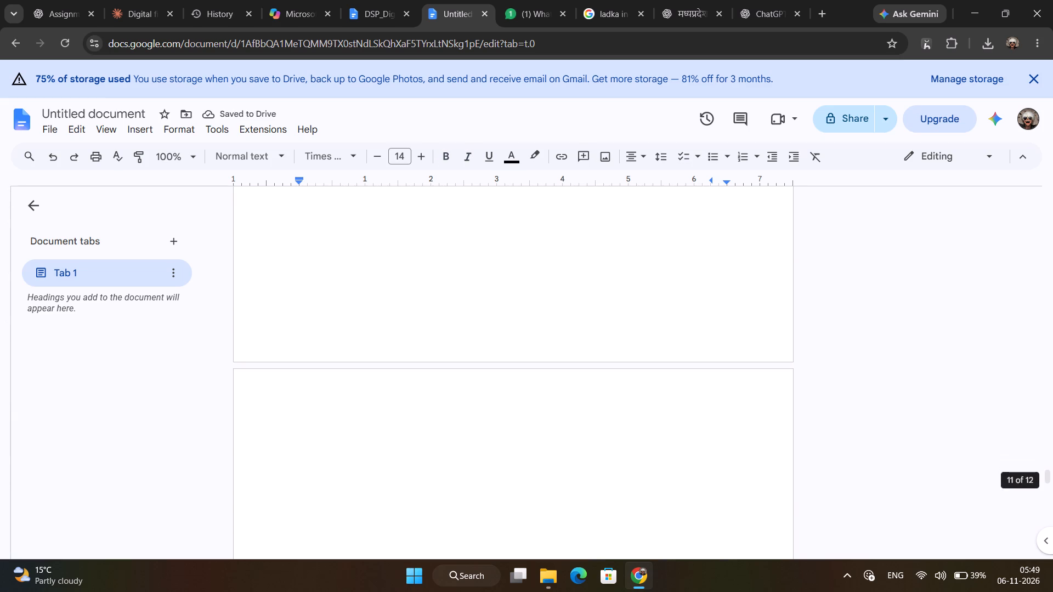
scroll(294, 297, up, 10)
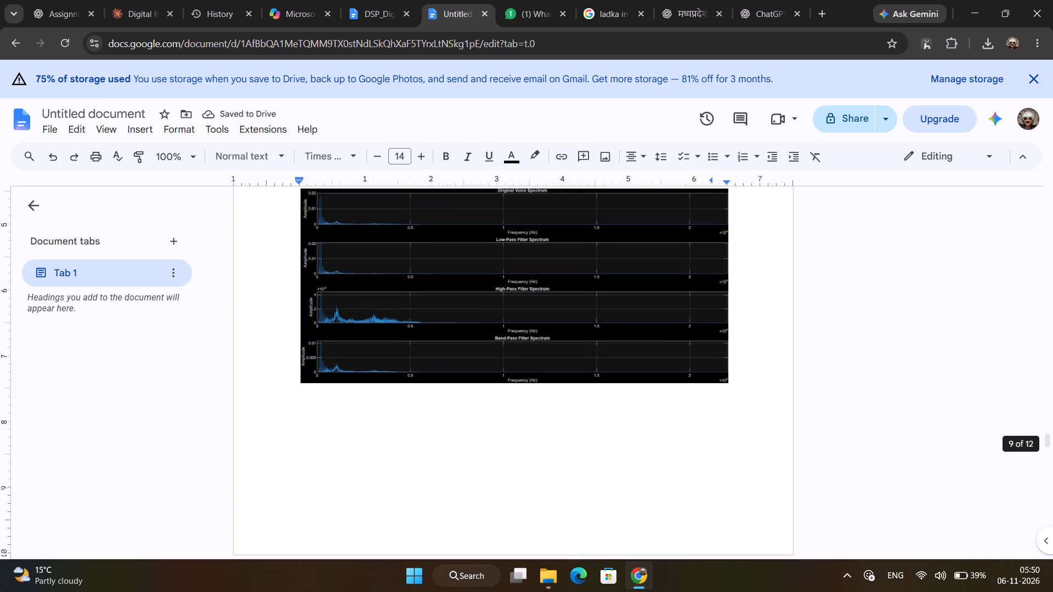
scroll(294, 297, up, 7)
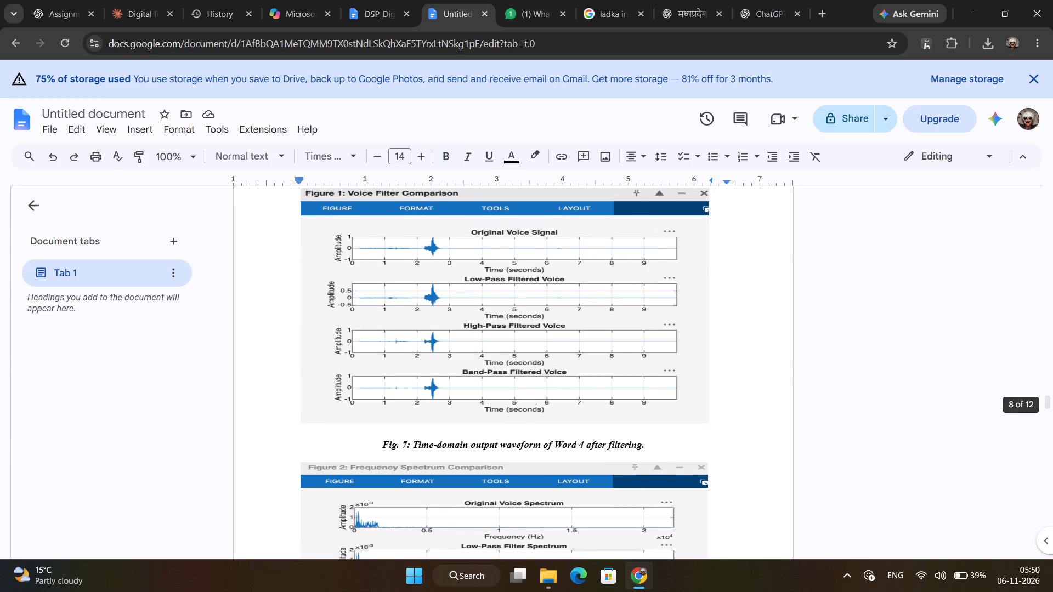
scroll(294, 297, up, 7)
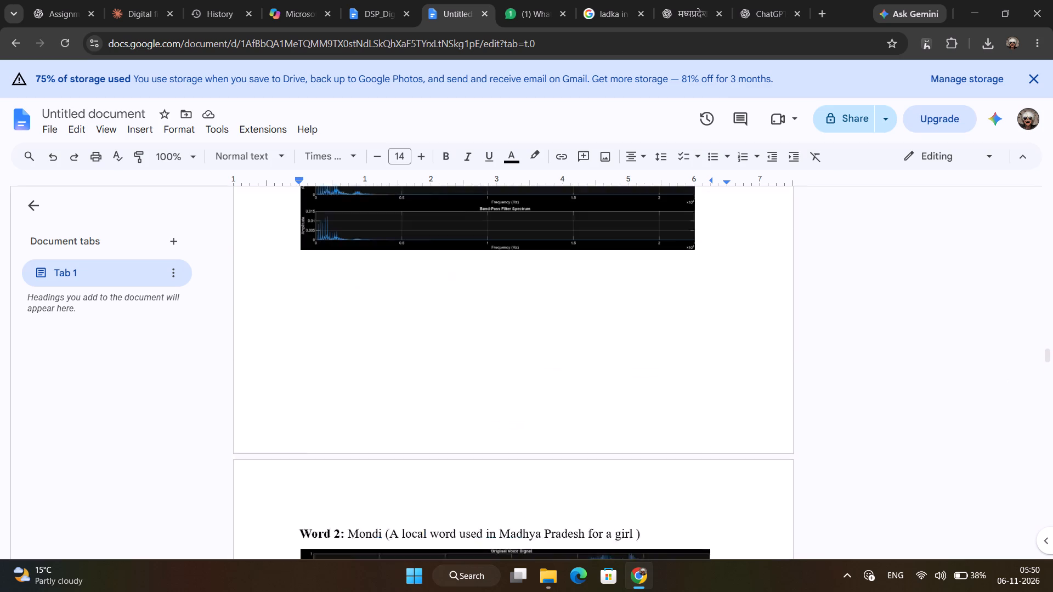
scroll(294, 297, up, 8)
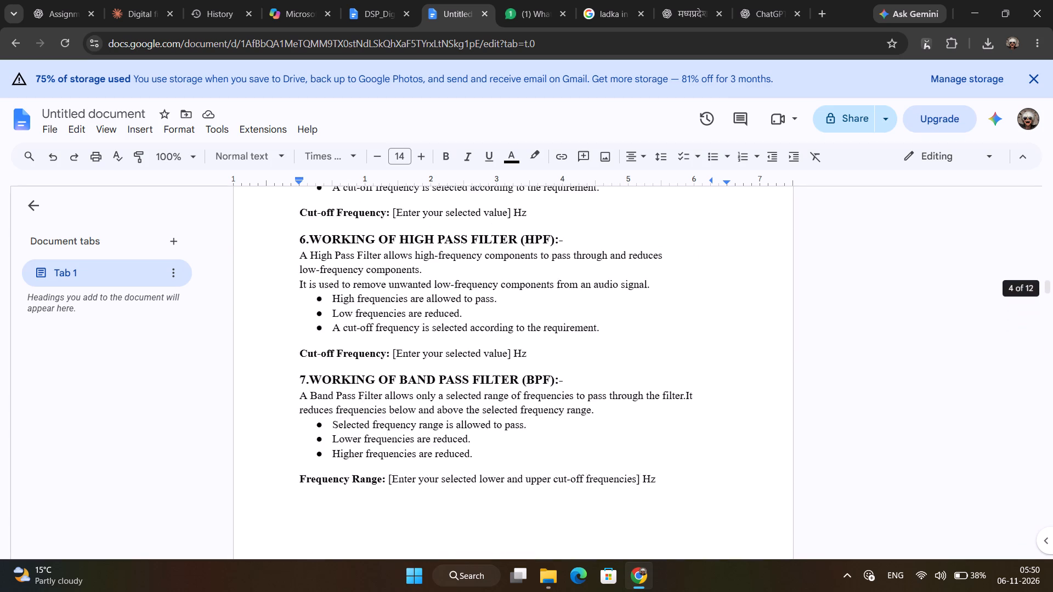
Switch to the DSP_Digital_Filters_Project_Report document and copy the full Fig. 4 frequency spectrum caption.
click(380, 5)
scroll(445, 388, down, 4)
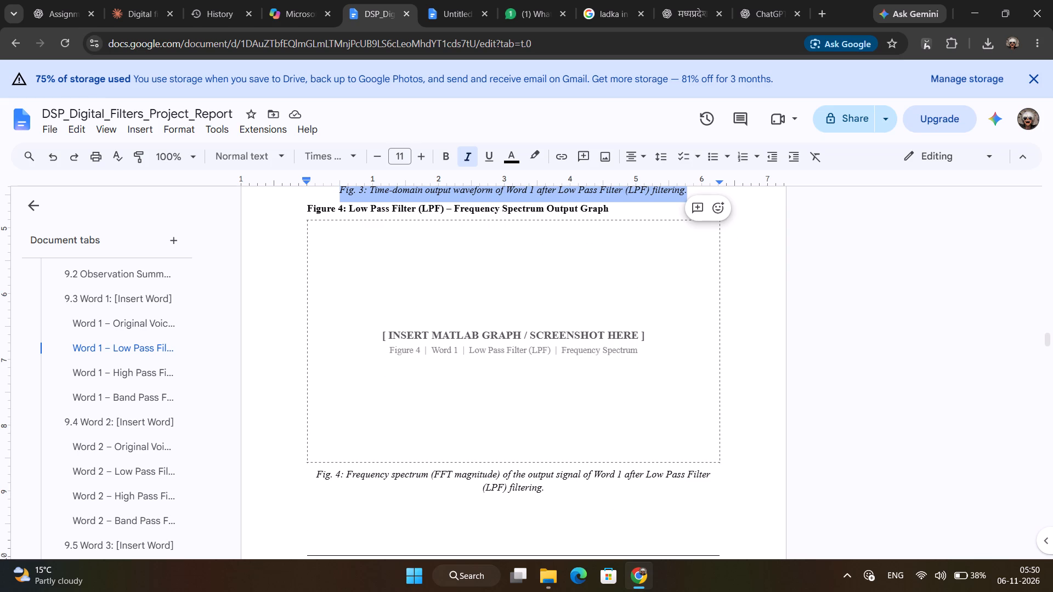
drag(547, 488, 446, 473)
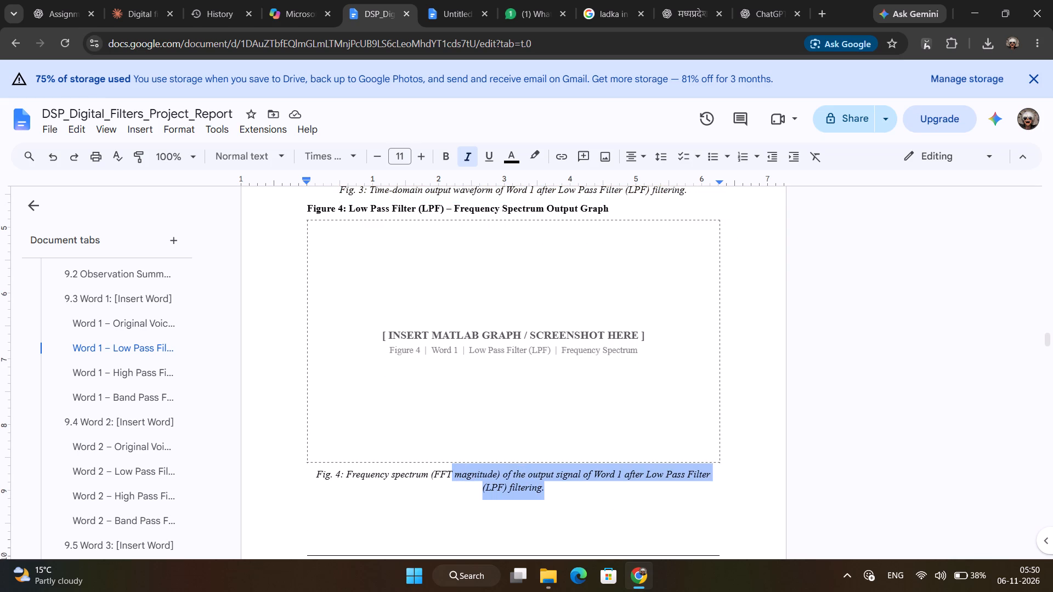
drag(446, 473, 316, 477)
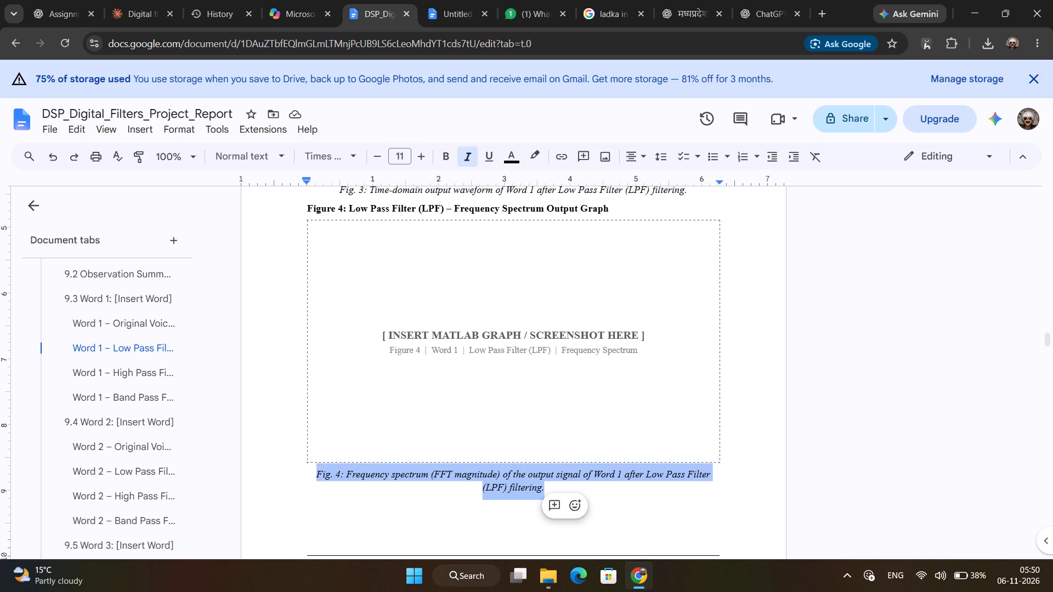
key(ctrl+c)
Return to the untitled report and paste the copied Fig. 4 caption on a new line beneath Word 1's frequency spectrum plot.
click(464, 0)
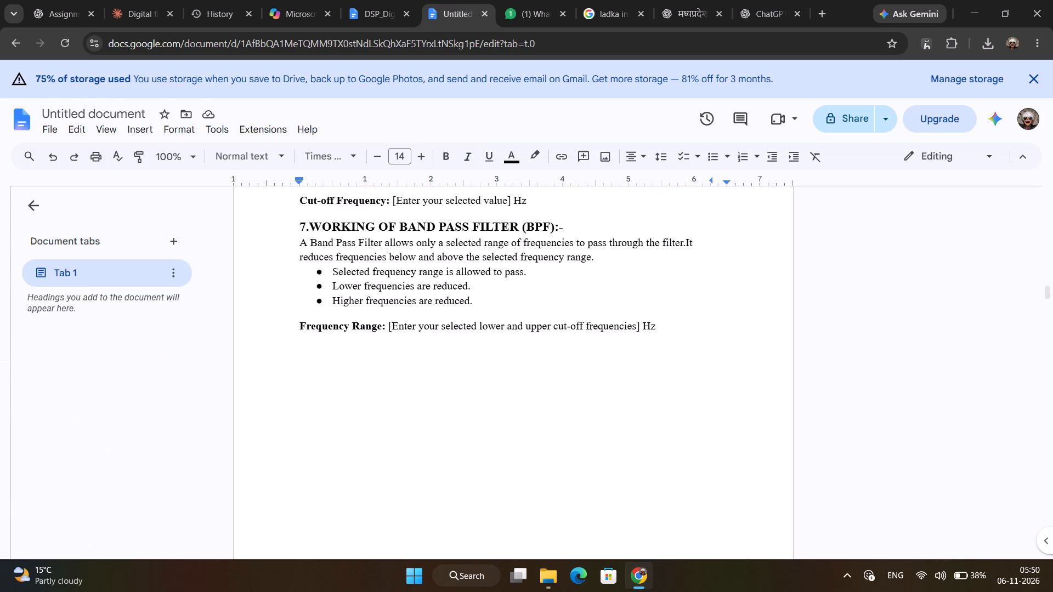
scroll(463, 347, down, 7)
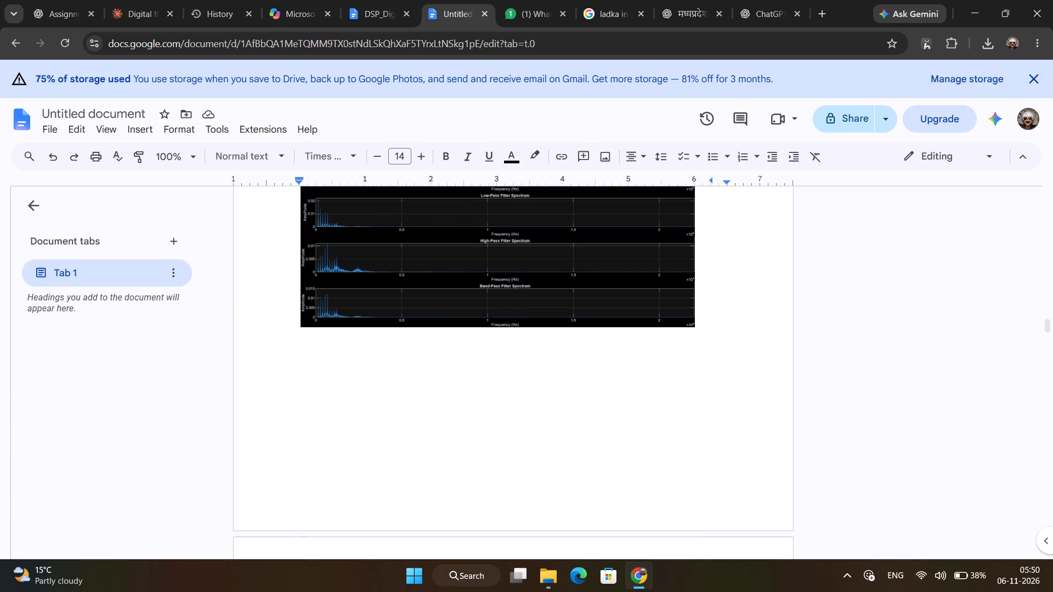
click(505, 337)
click(726, 403)
key(Return)
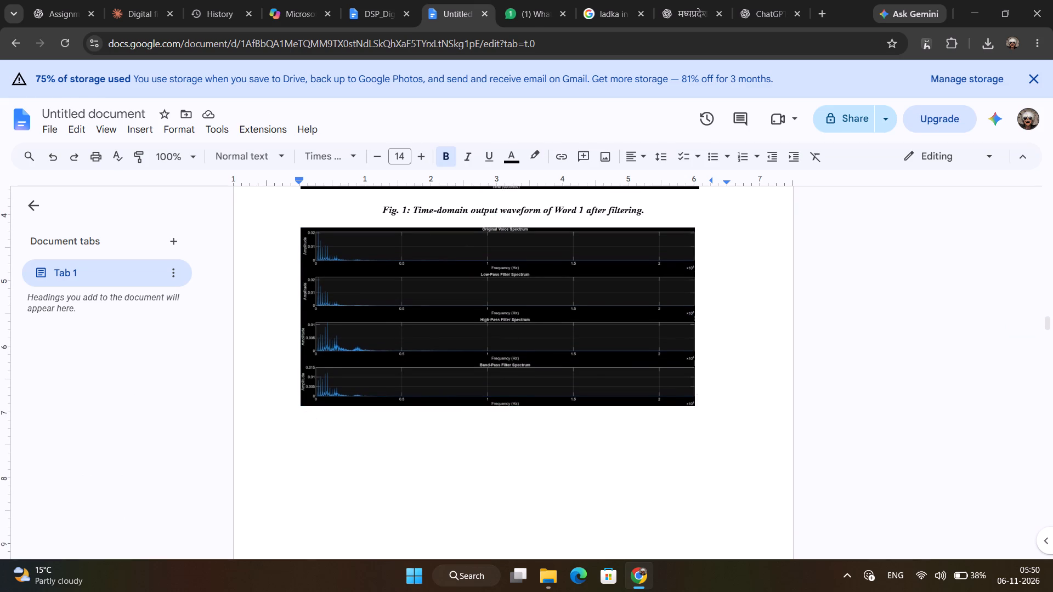
key(ctrl+v)
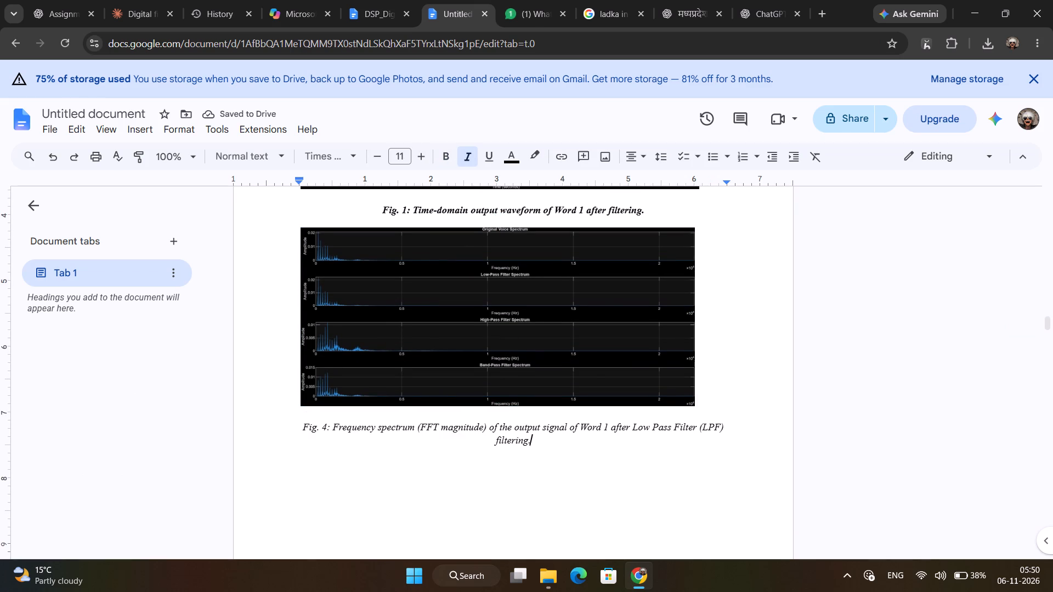
Delete "(FFT magnitude)" from the caption beneath Word 1's frequency spectrum plot.
drag(488, 428, 417, 430)
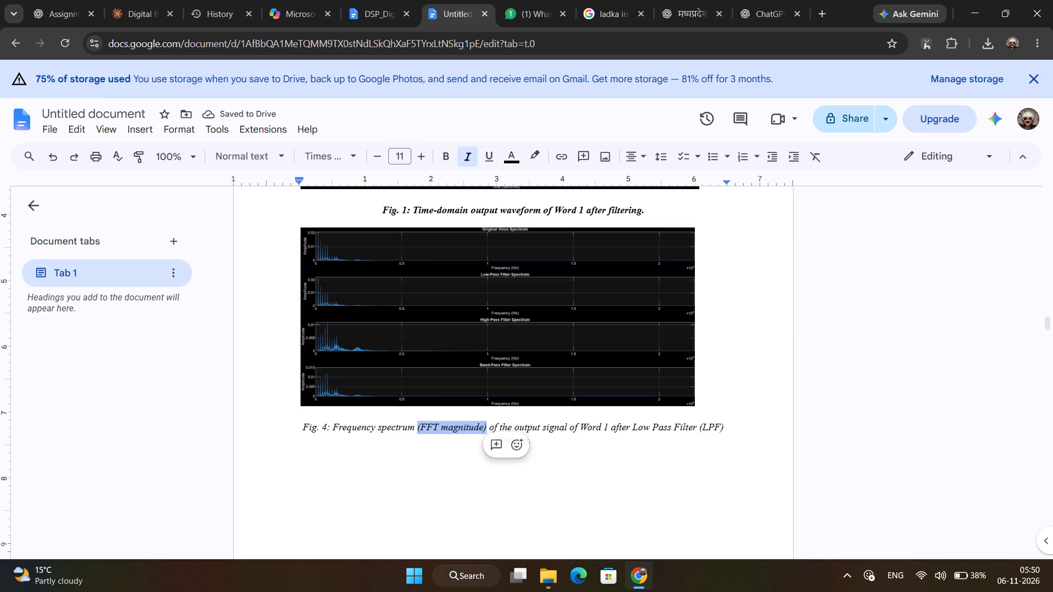
key(BackSpace)
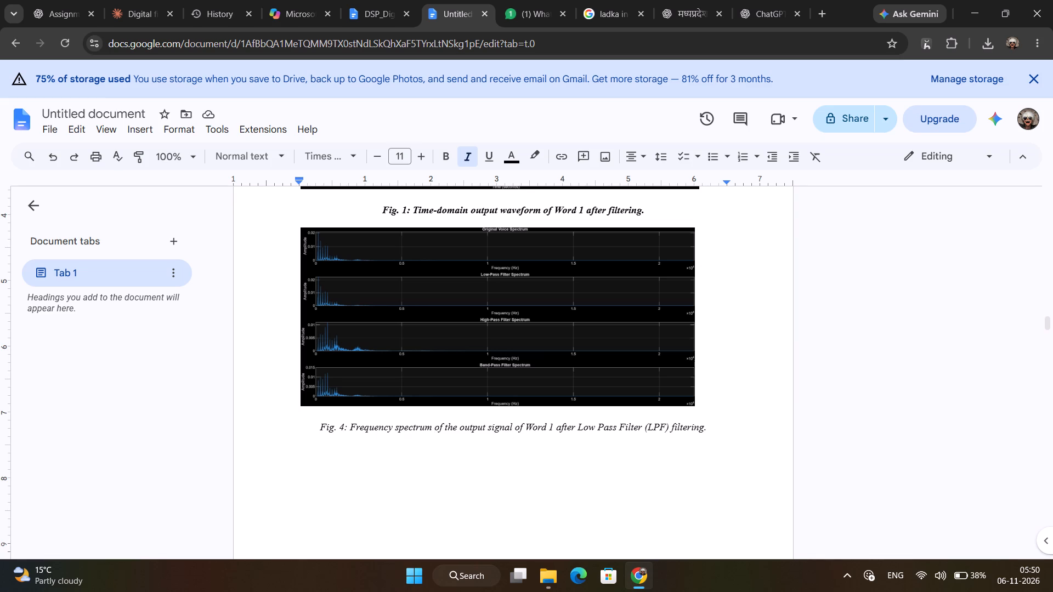
Delete "Low Pass Filter (LPF)" from the caption beneath Word 1's frequency spectrum plot.
drag(669, 428, 579, 428)
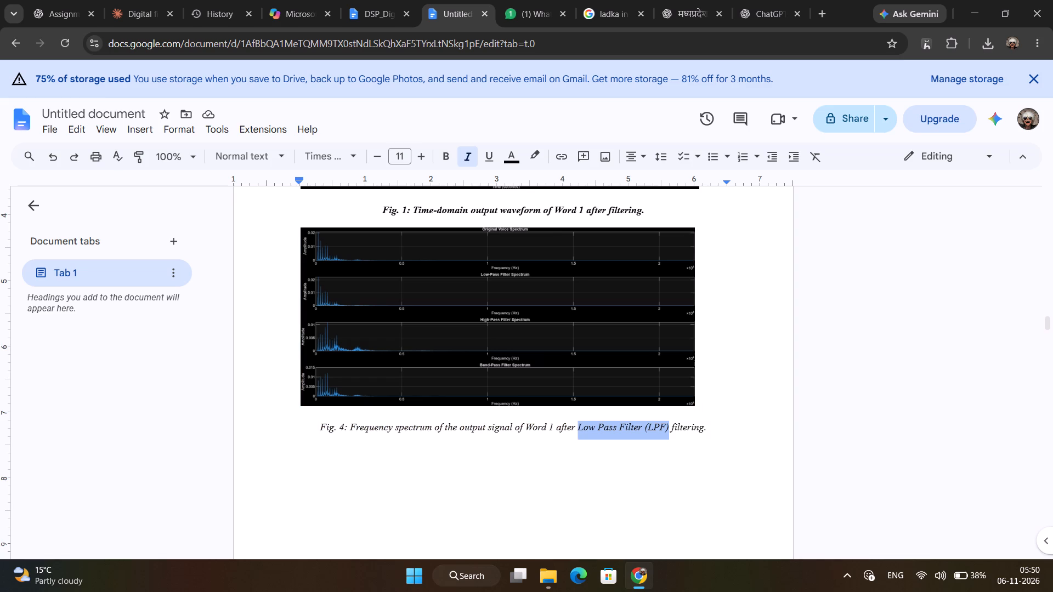
drag(579, 428, 578, 428)
key(BackSpace)
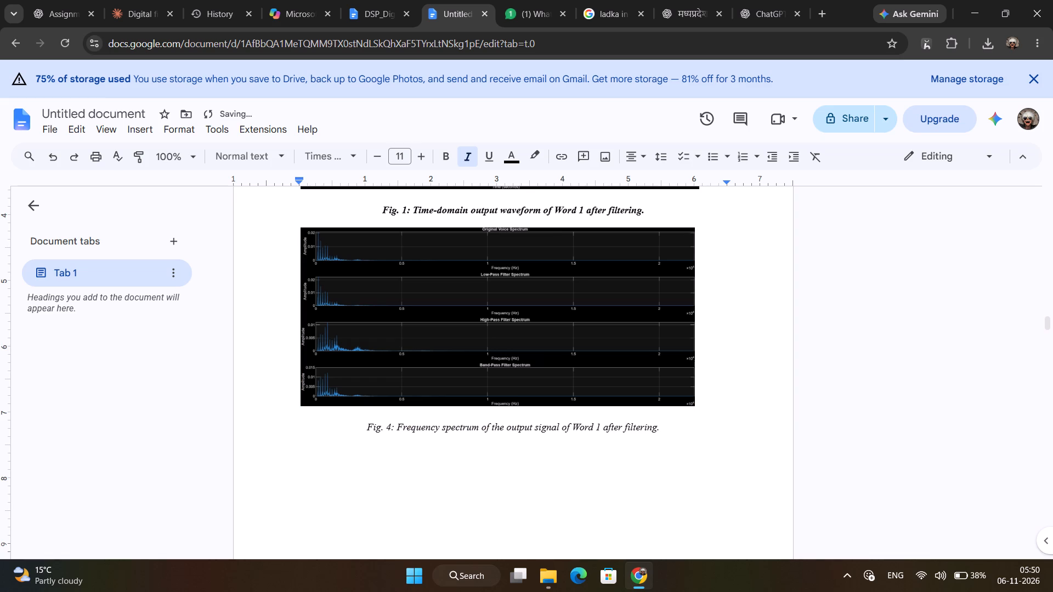
Make Word 1's frequency spectrum caption bold and renumber it as Fig. 2.
drag(672, 429, 352, 445)
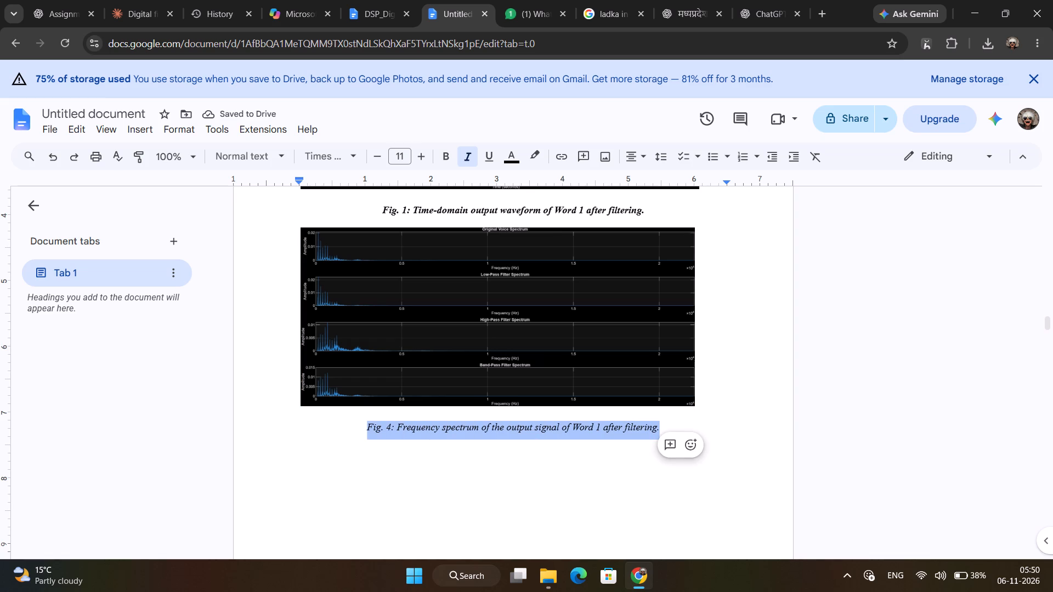
click(446, 147)
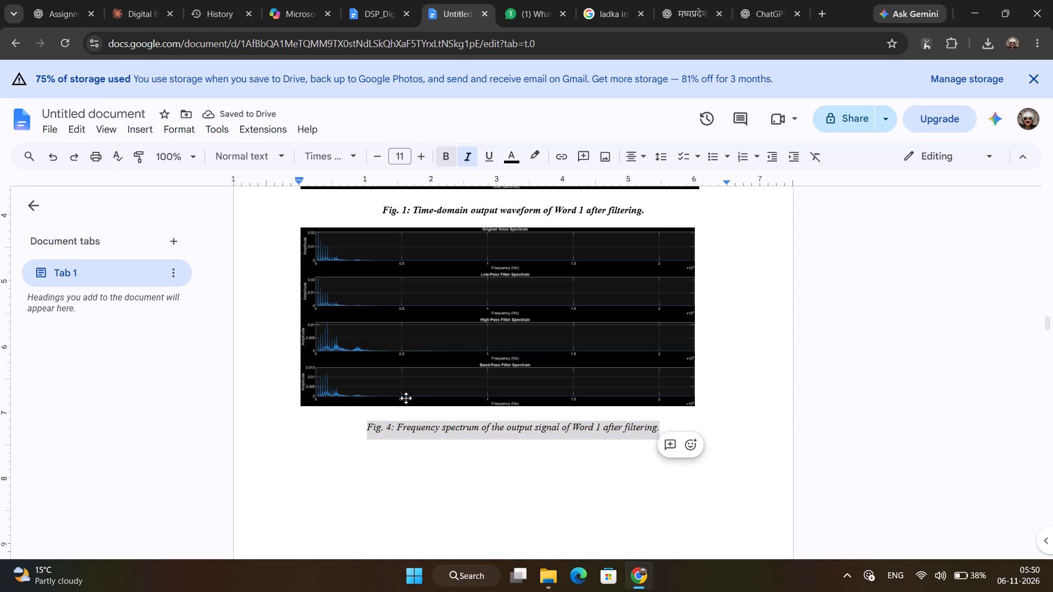
click(387, 432)
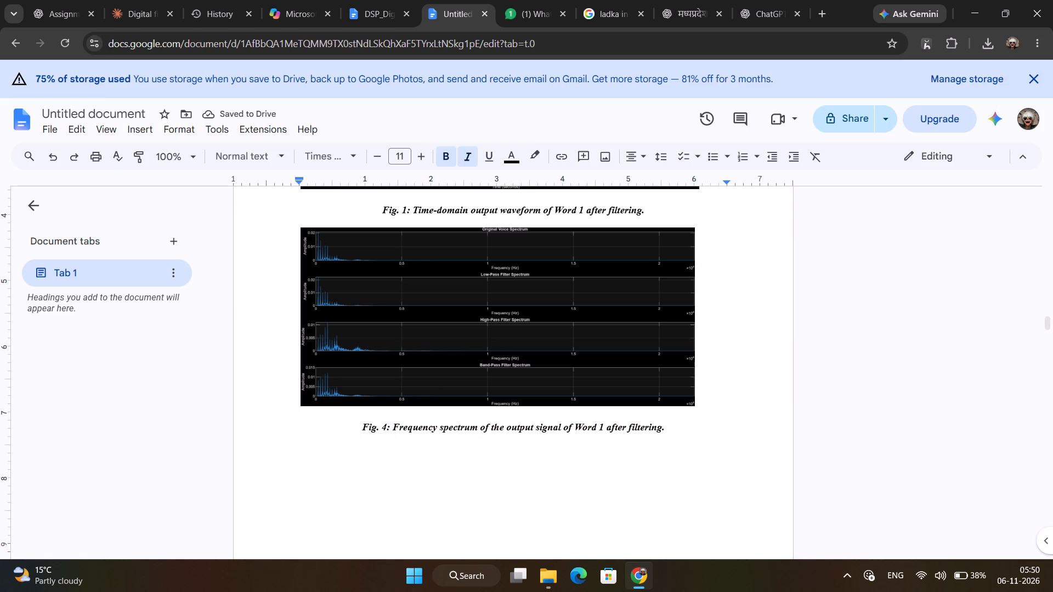
key(BackSpace)
key(2)
Copy the full Fig. 2 caption and paste it on a new line beneath Word 2's frequency spectrum plot.
drag(357, 425, 669, 436)
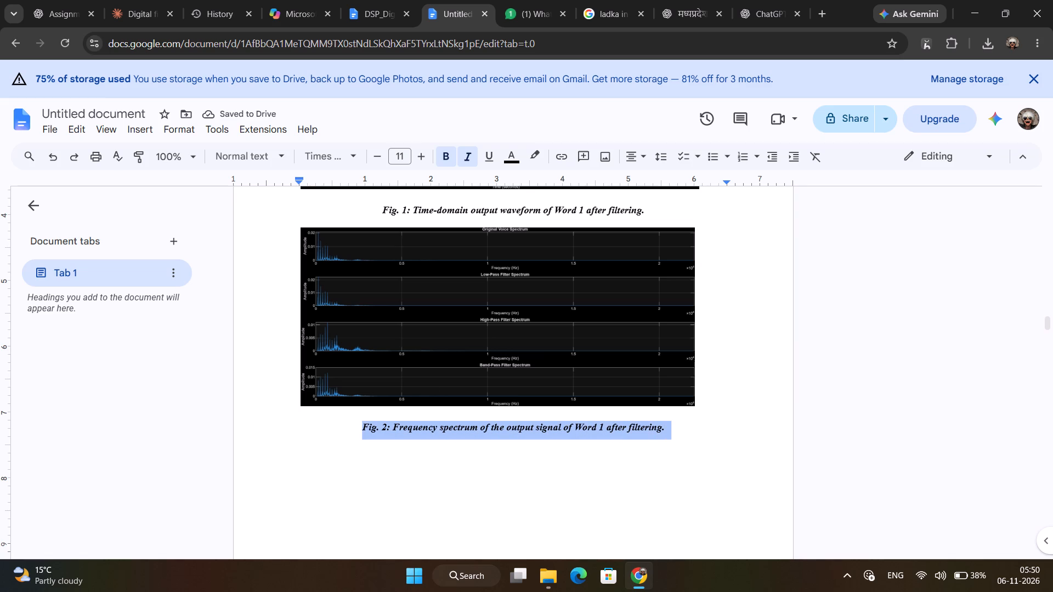
drag(669, 436, 664, 437)
key(ctrl+c)
scroll(664, 437, down, 5)
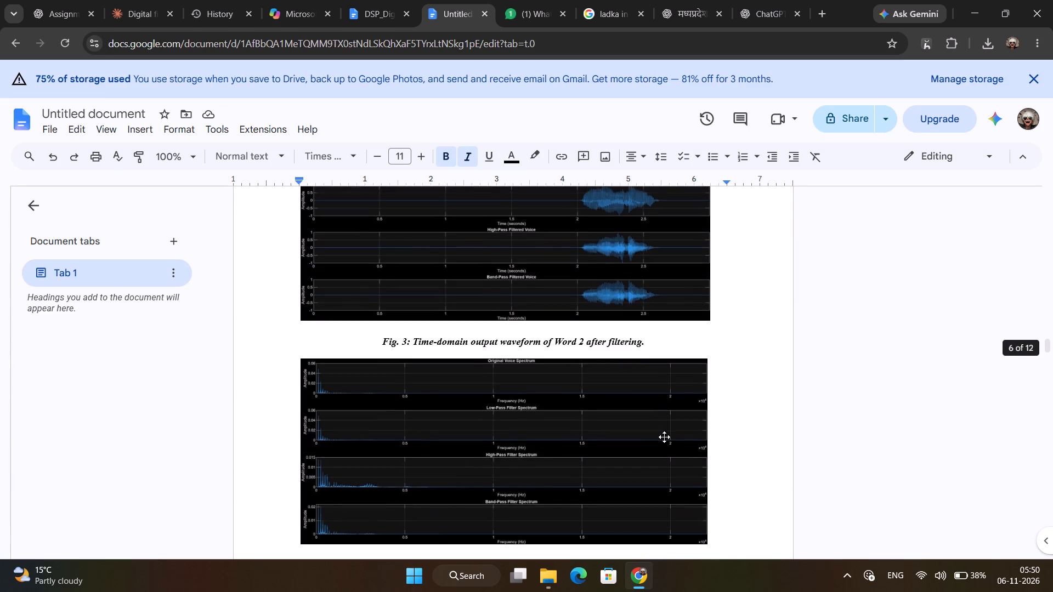
scroll(664, 437, down, 3)
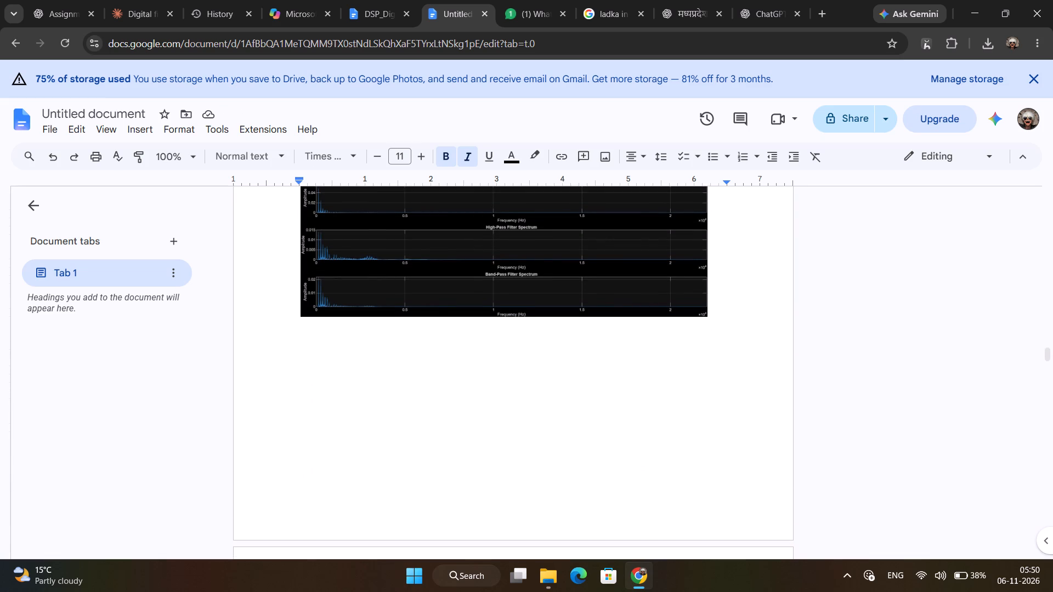
click(655, 327)
click(719, 400)
key(Return)
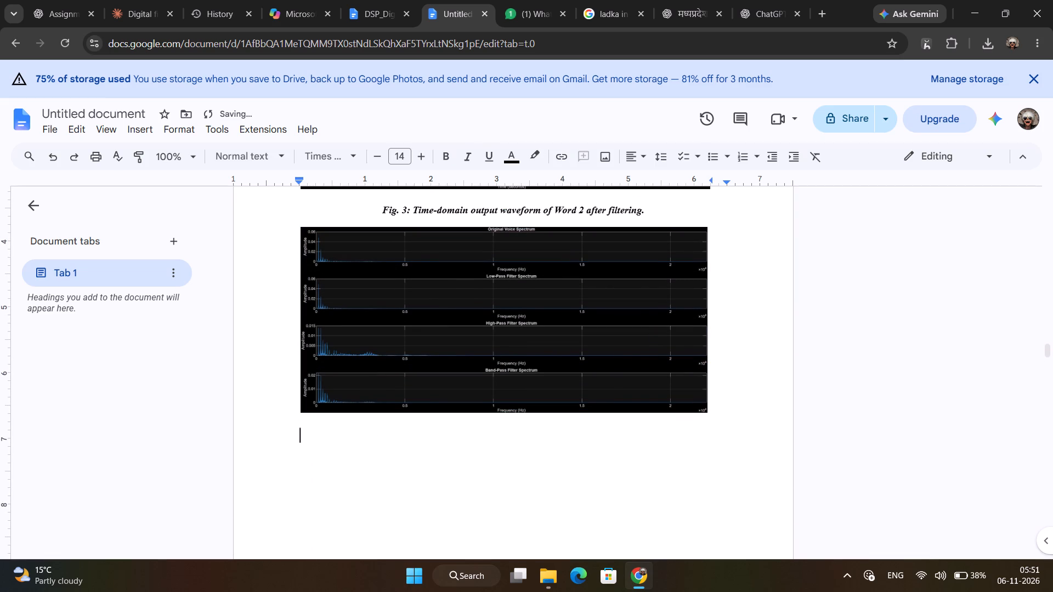
key(ctrl+v)
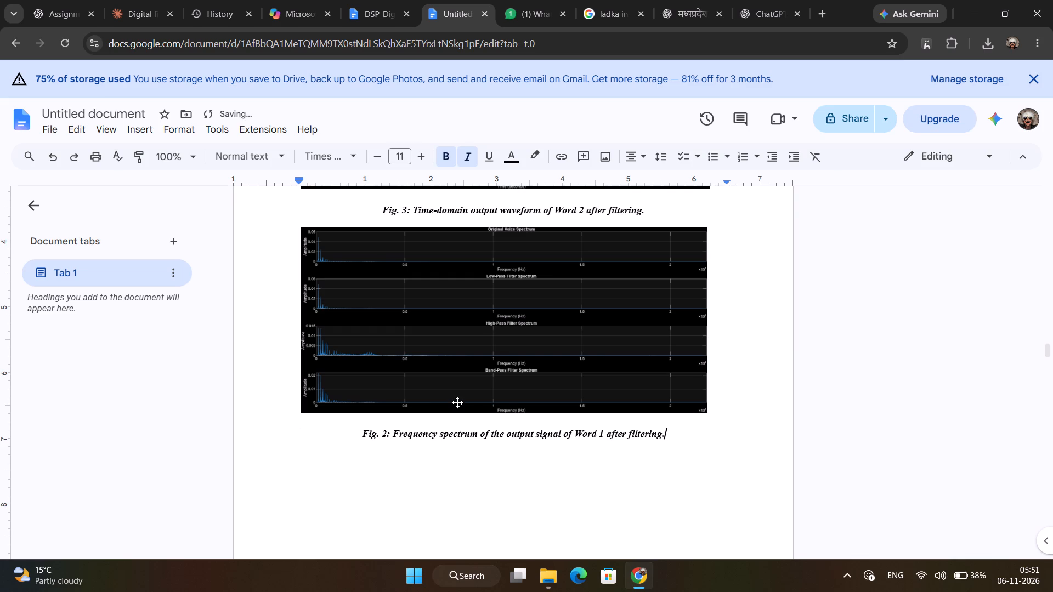
Change the caption beneath Word 2's frequency spectrum plot to Fig. 4 and Word 2.
click(388, 435)
key(BackSpace)
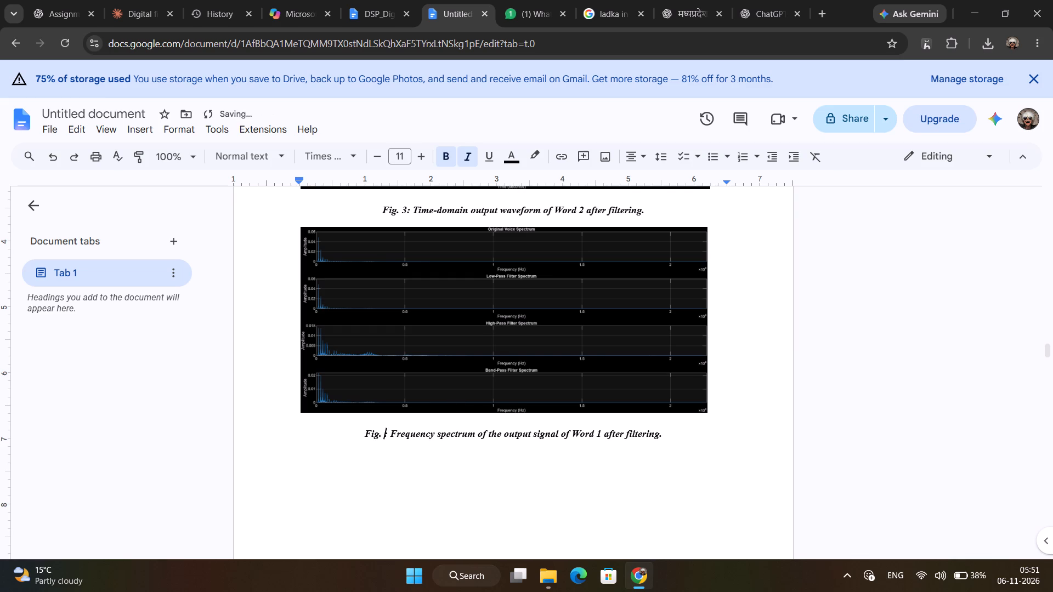
key(4)
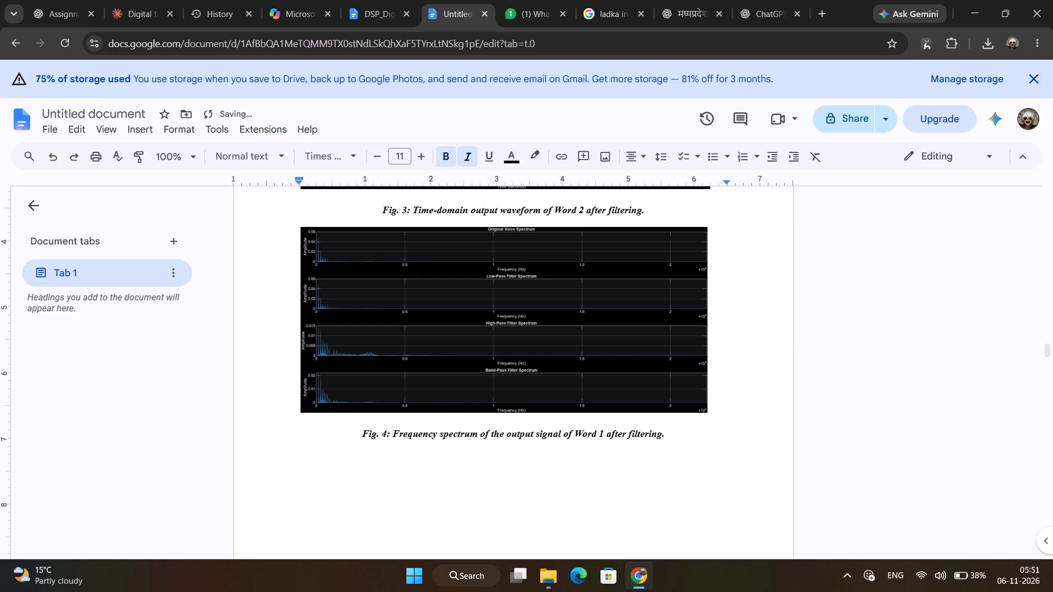
click(606, 434)
key(BackSpace)
key(BackSpace)
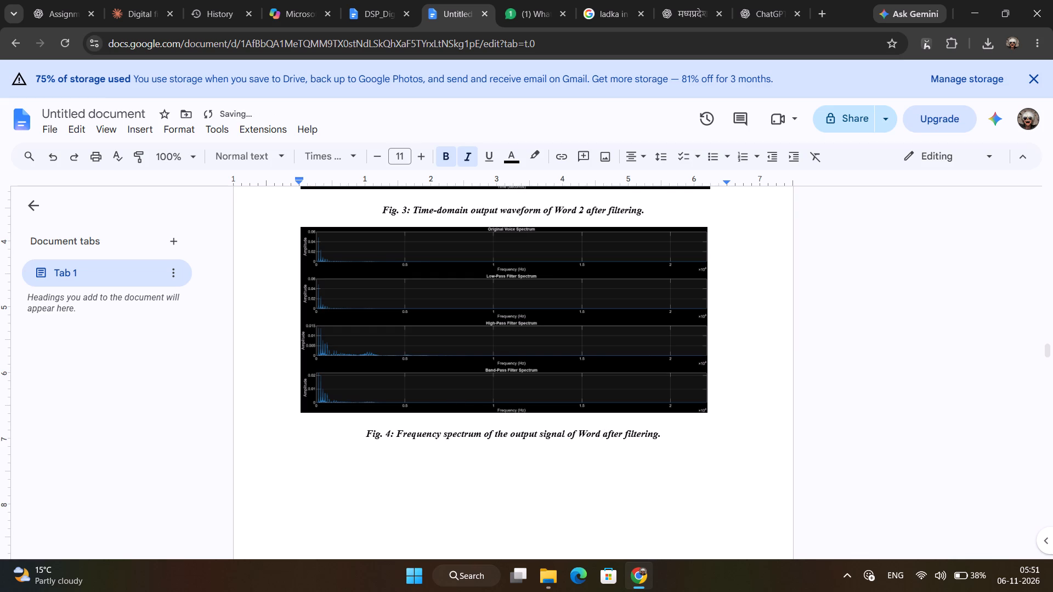
text(2)
key(space)
Paste the copied frequency spectrum caption on a new line beneath Word 3's frequency spectrum plot.
scroll(606, 434, down, 5)
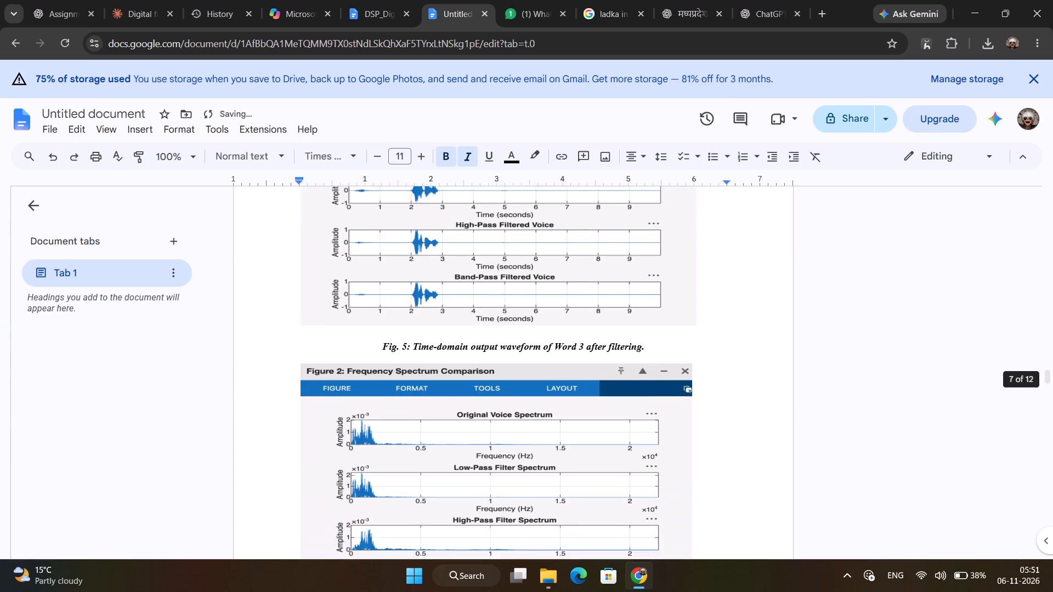
scroll(606, 434, down, 3)
click(694, 454)
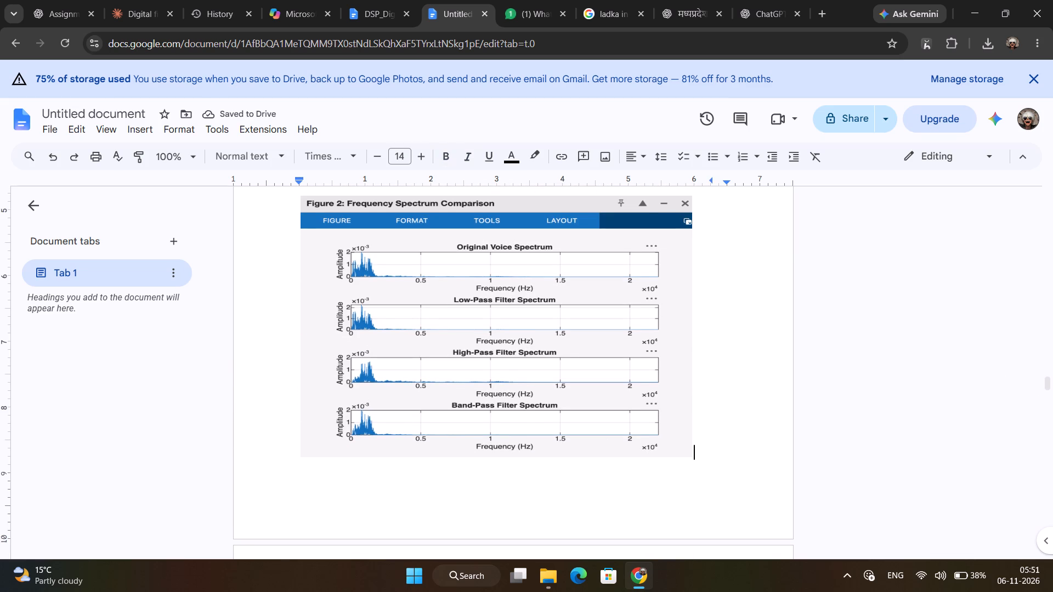
key(Return)
key(ctrl+v)
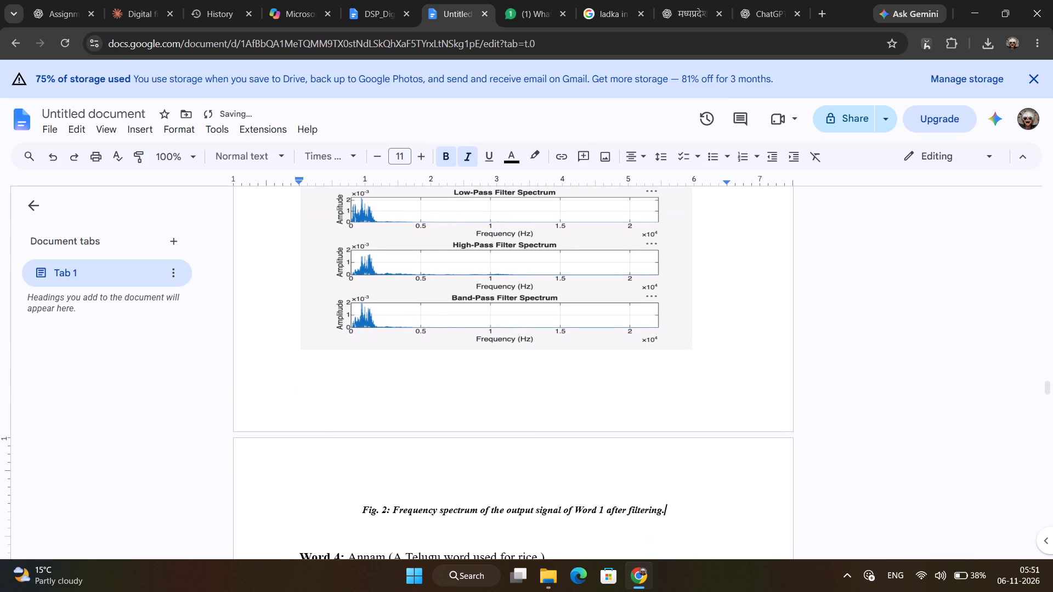
Change the caption beneath Word 3's frequency spectrum plot to Fig. 6 and Word 3.
scroll(387, 510, right, 1)
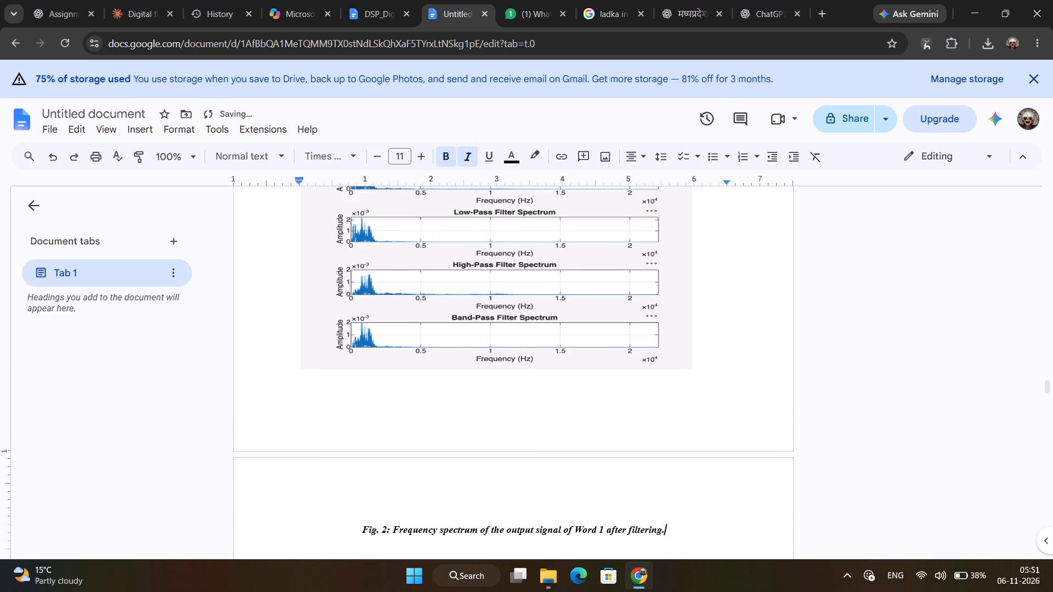
scroll(387, 510, right, 1)
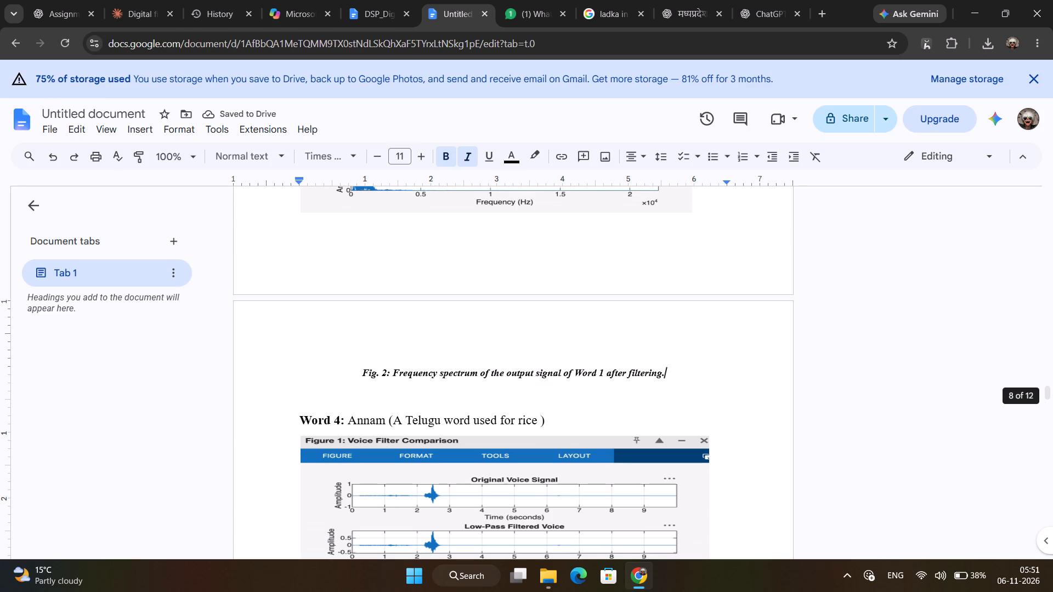
click(385, 374)
key(BackSpace)
key(6)
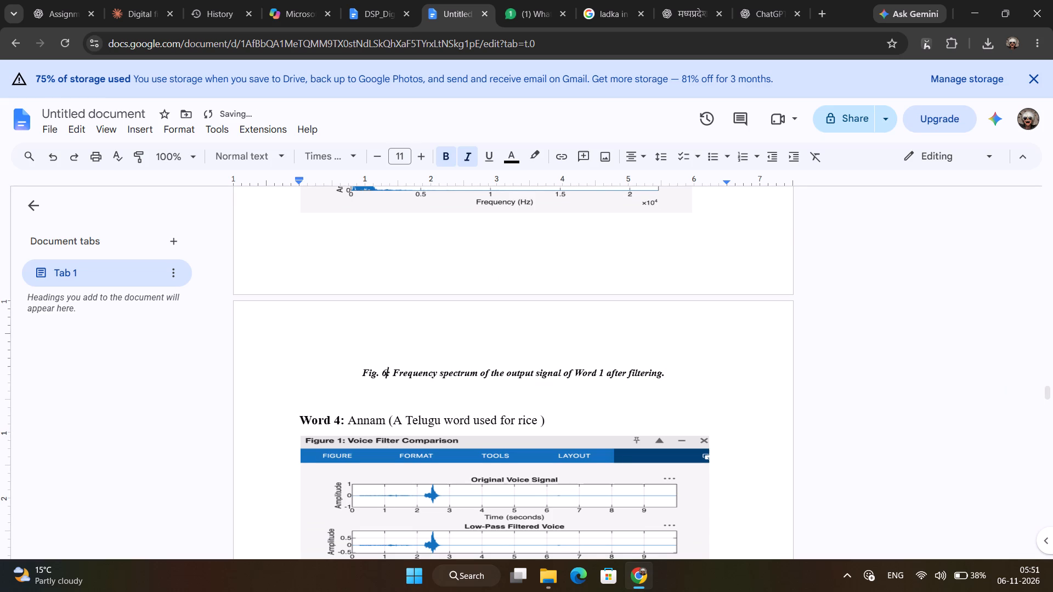
click(603, 374)
key(BackSpace)
key(3)
Remove the blank line between the Fig. 4 caption and the Word 3 heading, keeping the heading on its own line.
scroll(603, 374, up, 9)
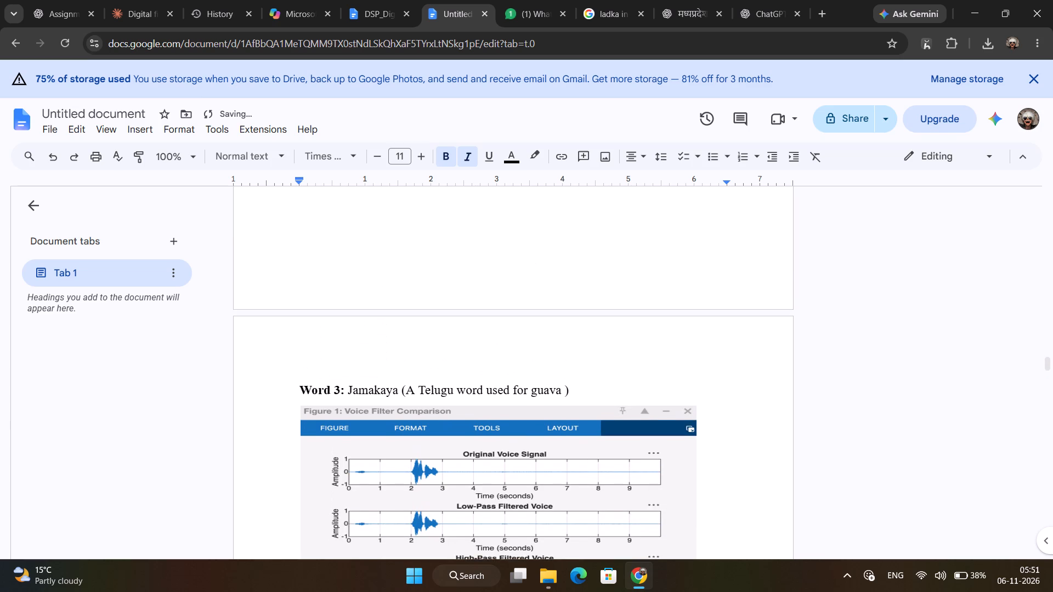
click(452, 362)
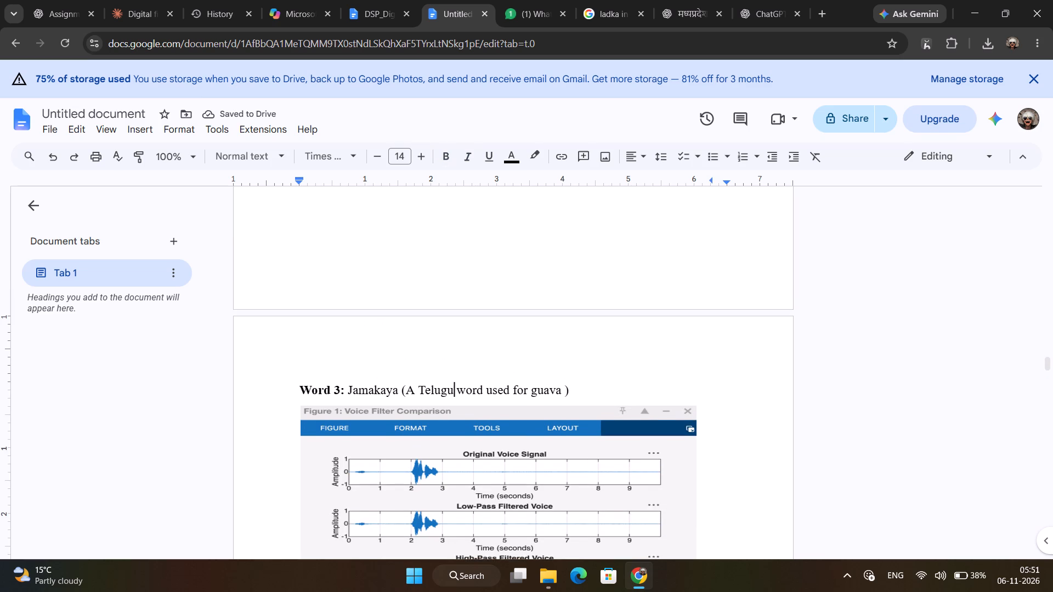
click(300, 384)
key(BackSpace)
key(BackSpace)
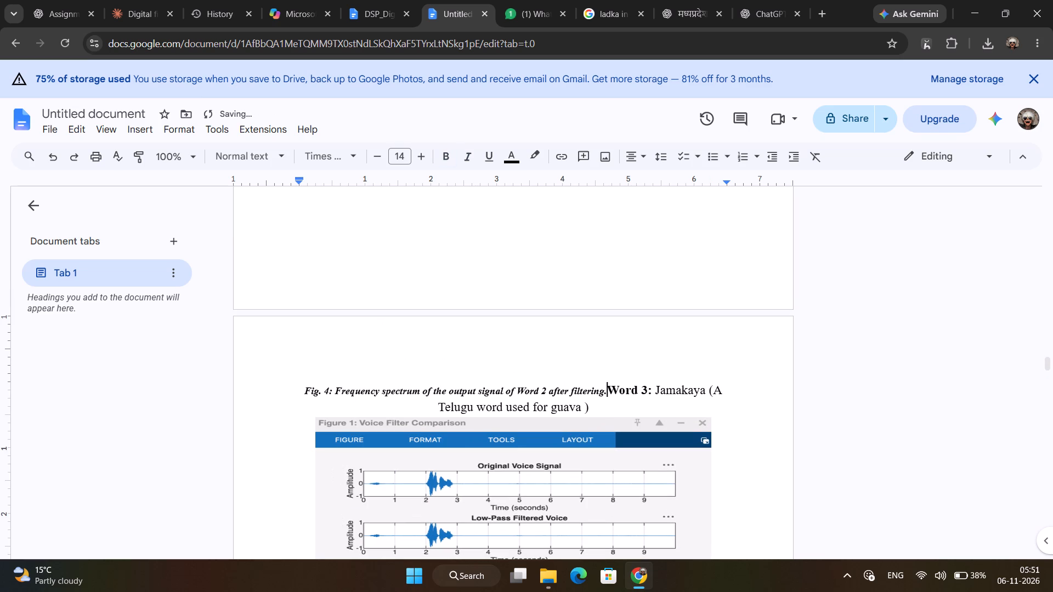
key(Return)
scroll(300, 384, right, 1)
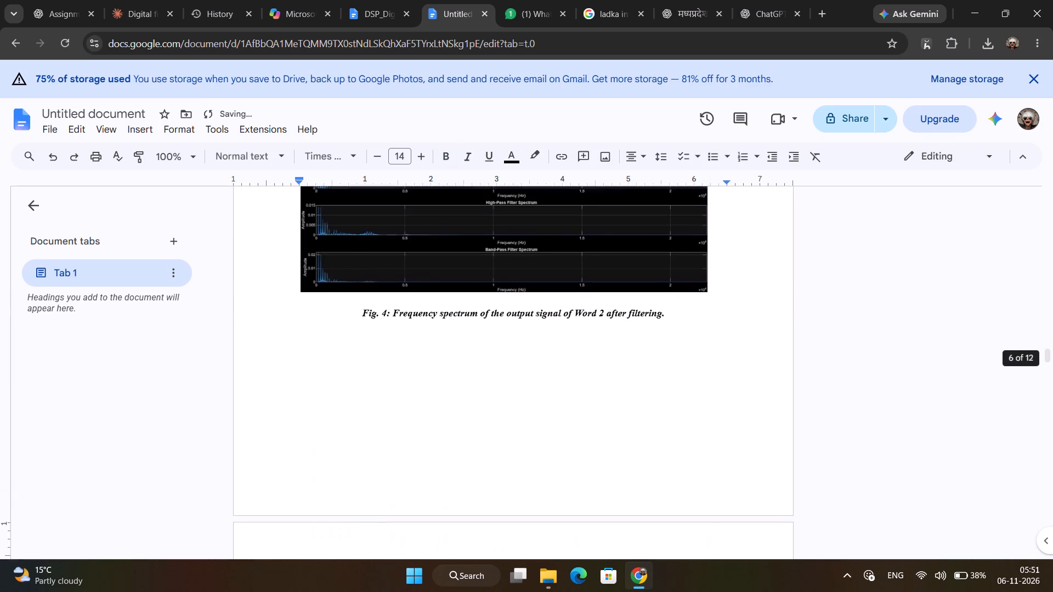
scroll(300, 384, right, 1)
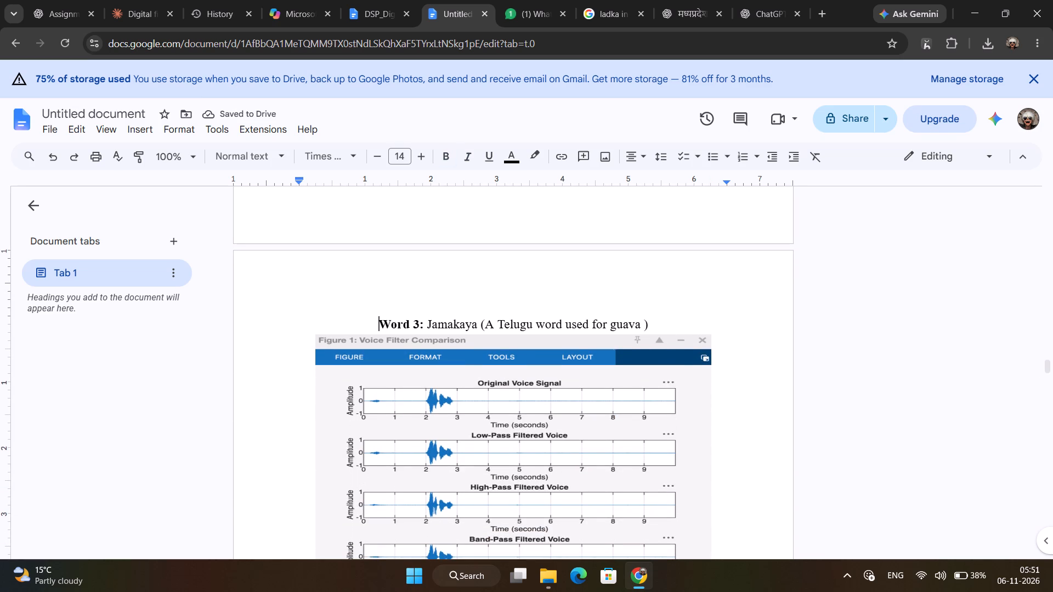
Left-align the Word 3: Jamakaya heading.
drag(658, 326, 329, 303)
drag(636, 152, 633, 174)
click(633, 174)
Resize Word 3's frequency spectrum image to about 6.8 in wide and 3.8 in tall, fitting its caption on the same page.
scroll(406, 372, down, 2)
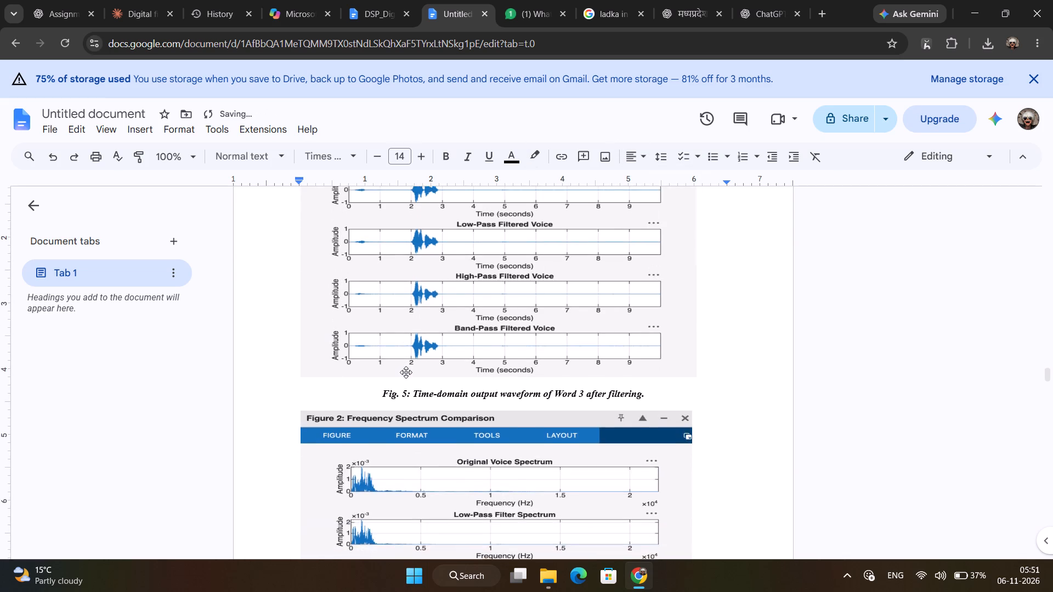
scroll(406, 372, down, 3)
click(538, 281)
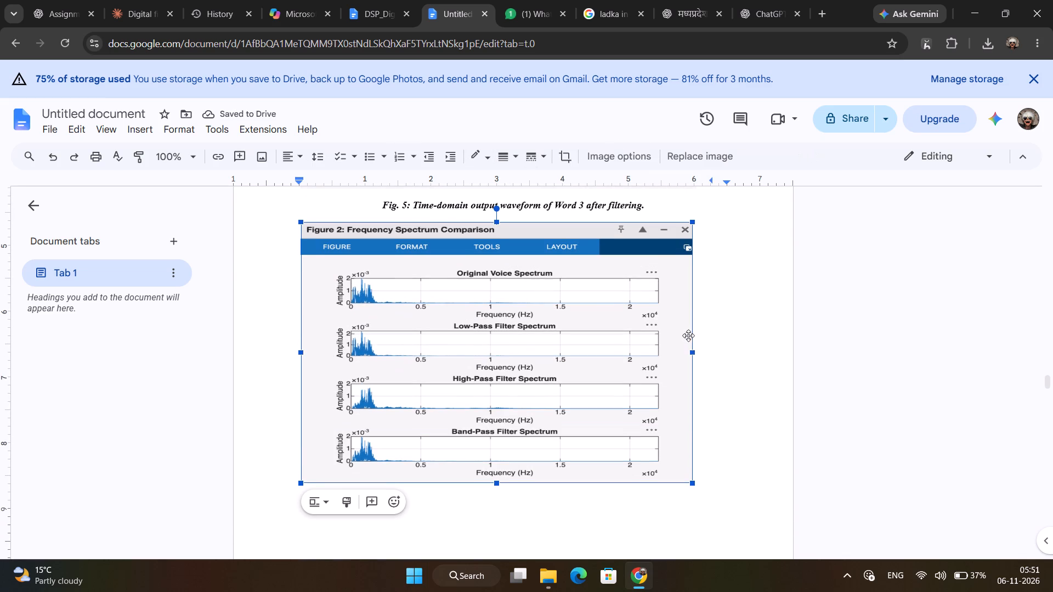
drag(692, 352, 743, 352)
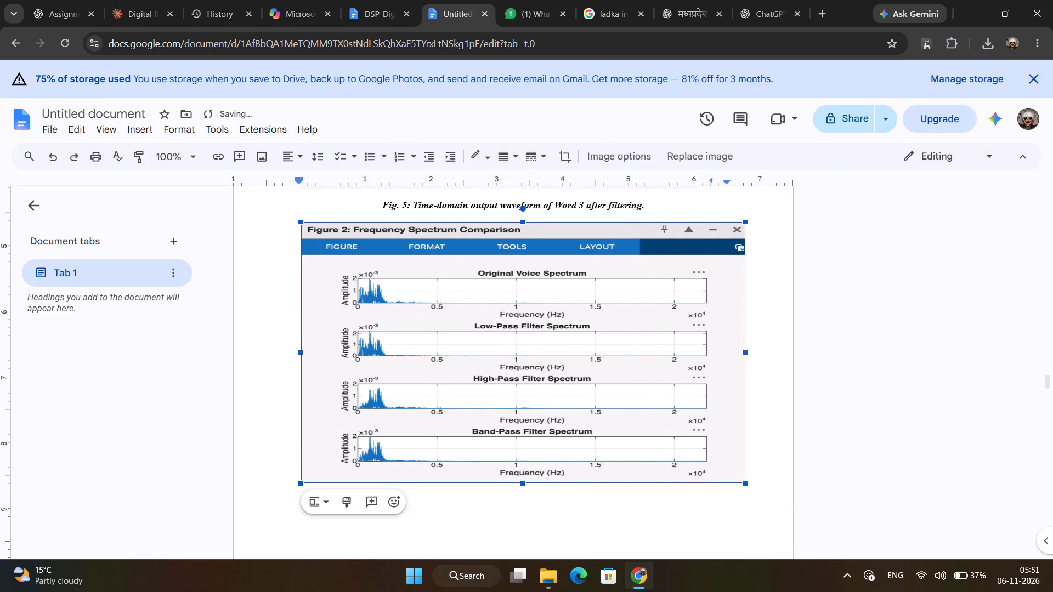
drag(523, 483, 529, 442)
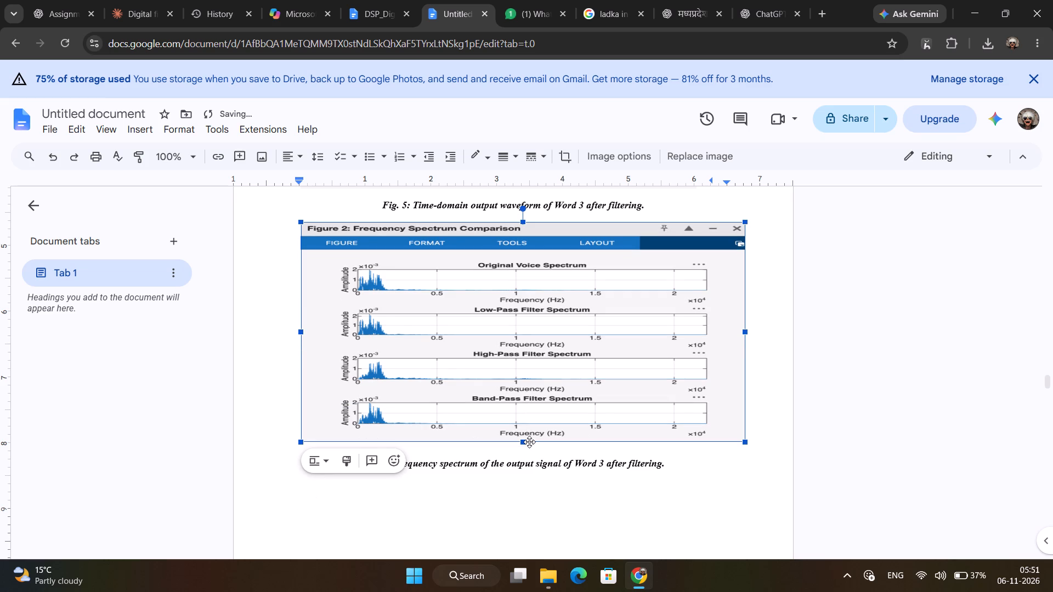
drag(523, 442, 526, 462)
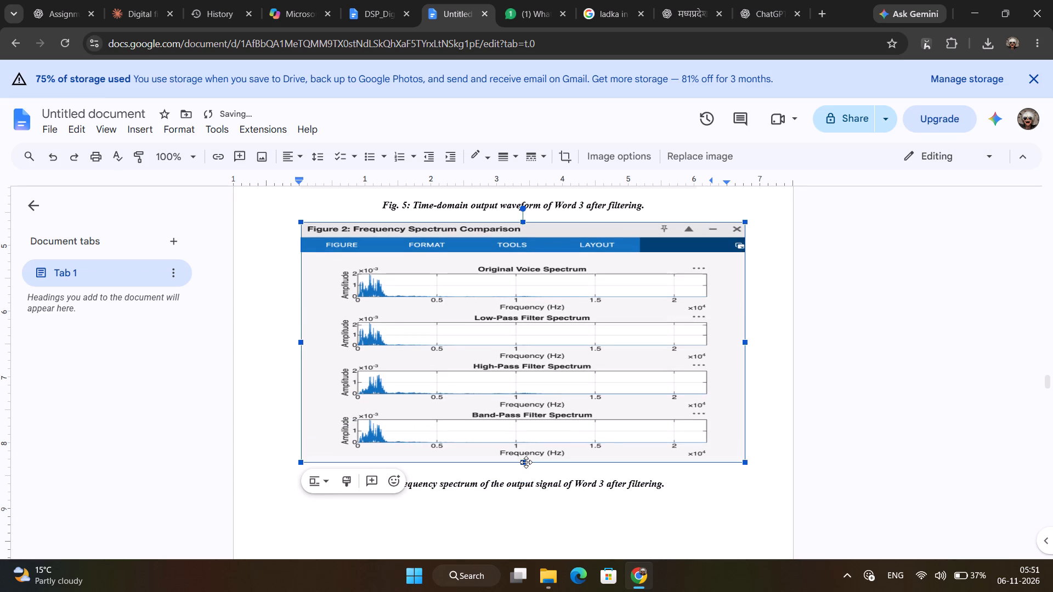
drag(526, 462, 521, 463)
drag(521, 463, 521, 469)
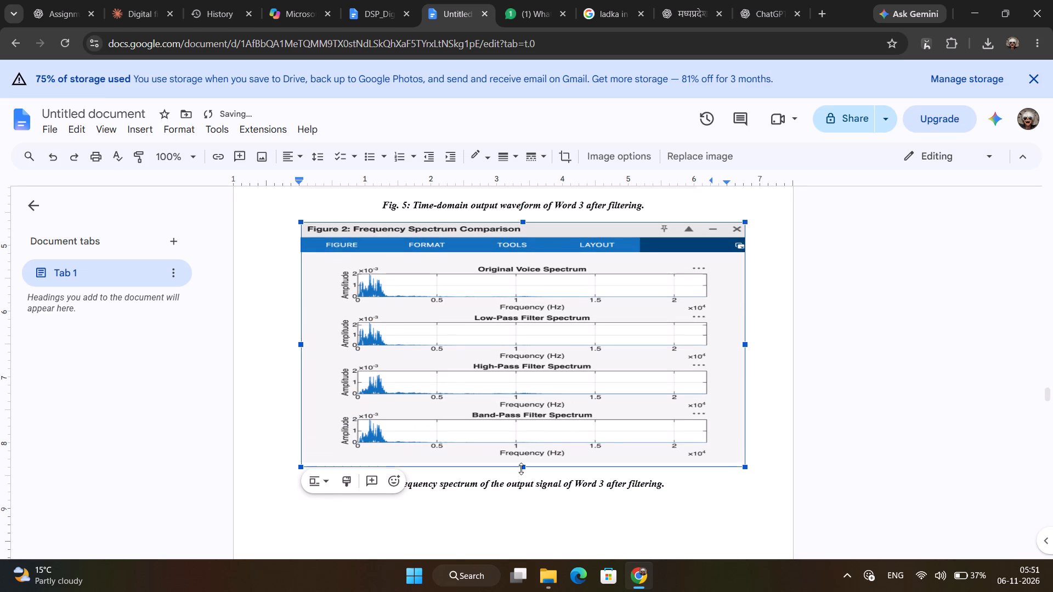
drag(521, 469, 522, 470)
scroll(522, 470, up, 3)
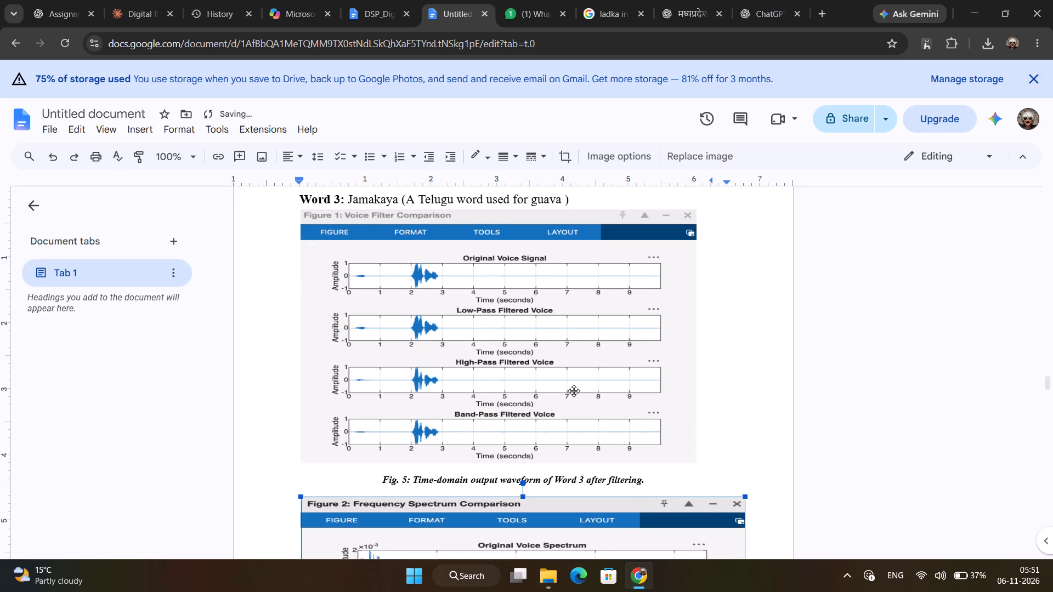
Widen Word 3's time-domain waveform image to about 6.7 in, closely matching the frequency spectrum image below it.
click(574, 391)
drag(697, 339, 740, 340)
click(740, 340)
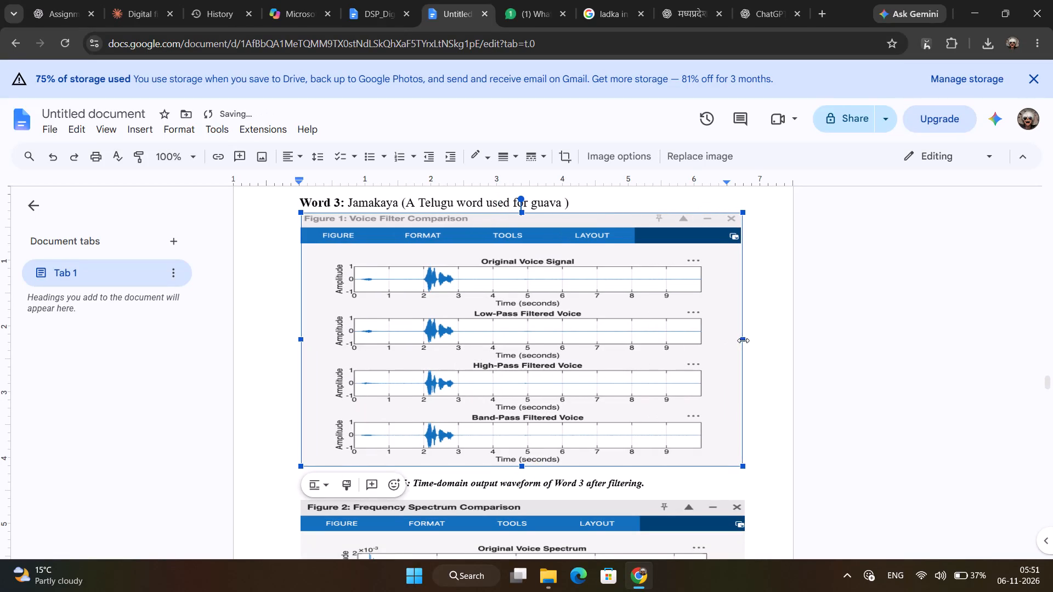
Remove the blank line between the Fig. 6 caption and the Word 4 heading, keeping the heading on its own line.
scroll(743, 340, down, 6)
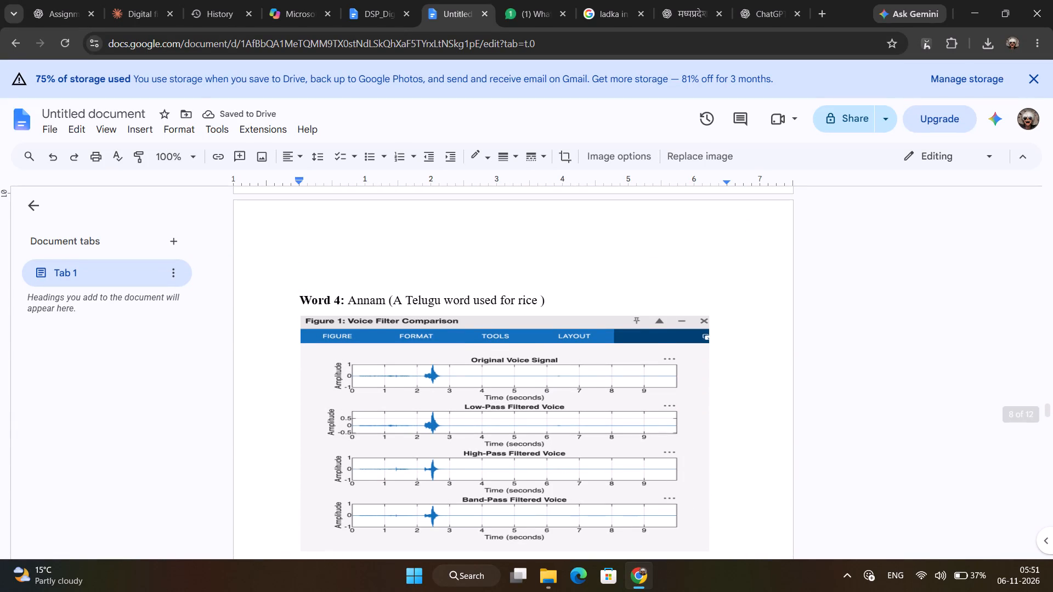
click(296, 298)
key(BackSpace)
key(BackSpace)
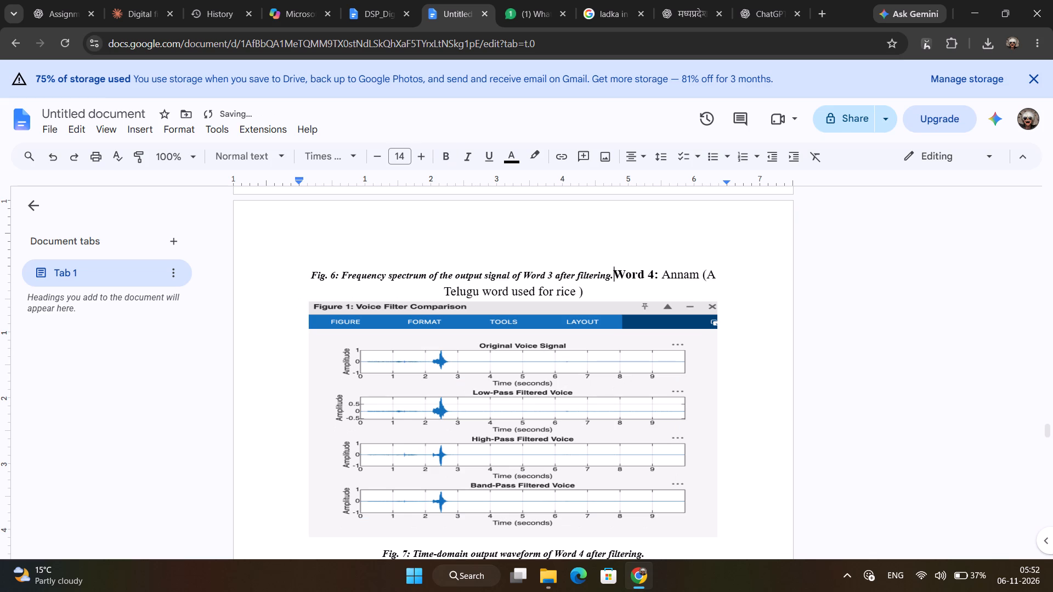
key(Return)
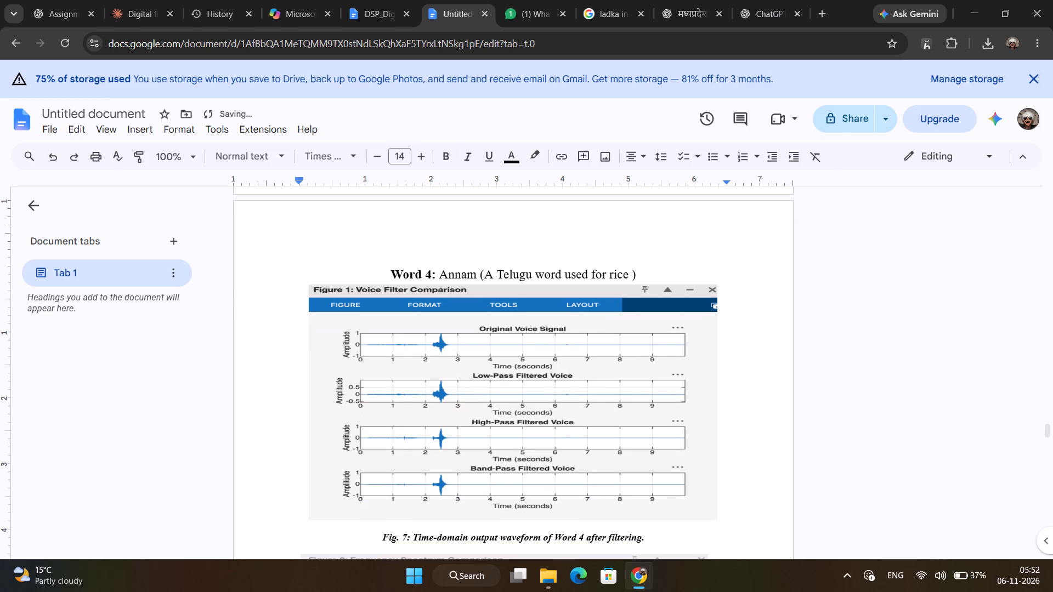
Left-align the Word 4: Annam heading.
drag(651, 272, 390, 250)
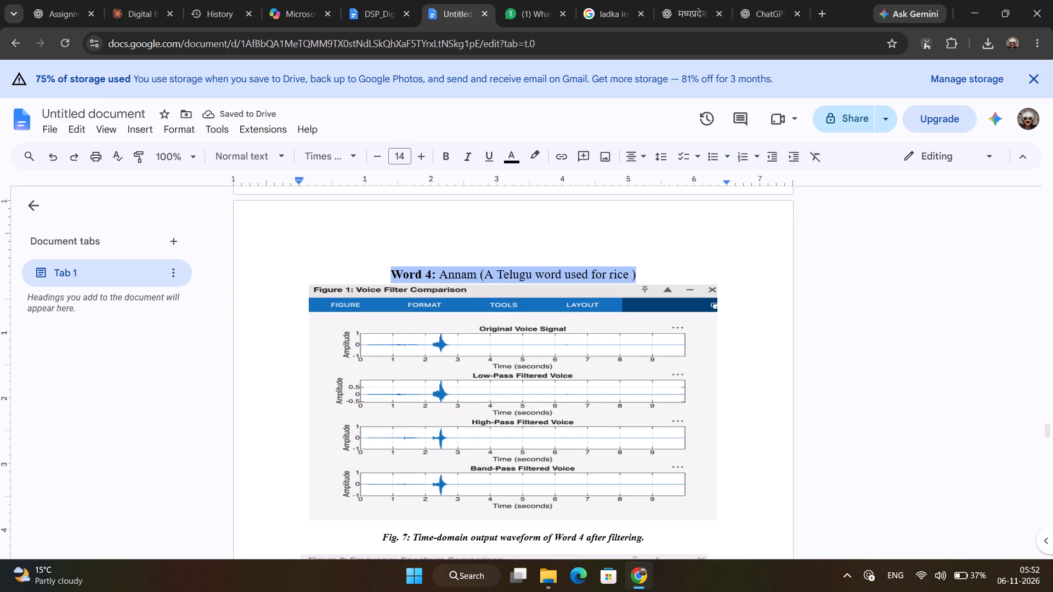
drag(390, 250, 385, 250)
click(633, 150)
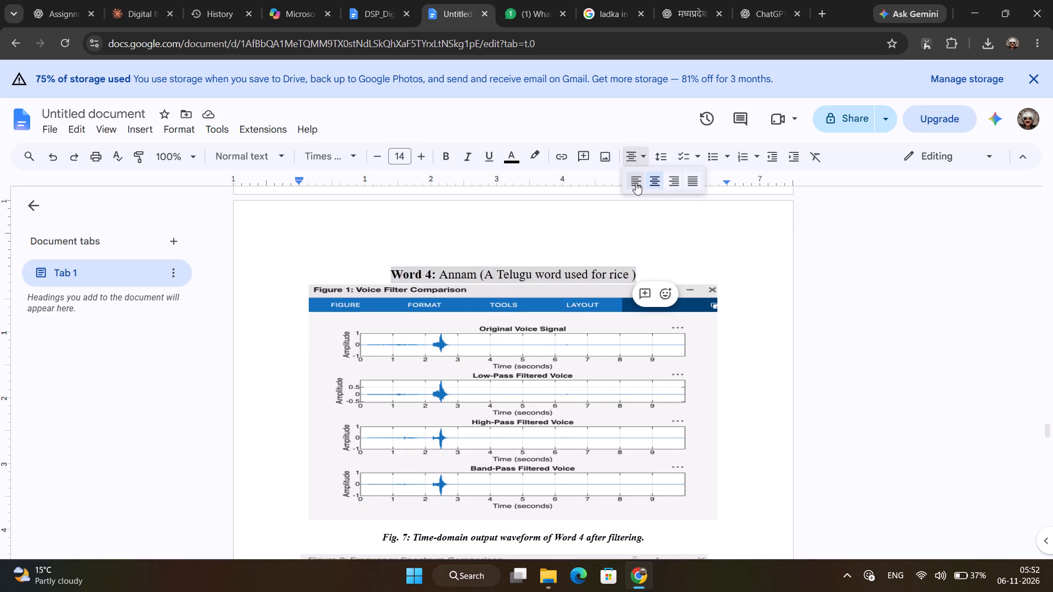
click(636, 183)
Review the page layout, headings and plot sizes across the Word 2 to Word 4 sections.
scroll(429, 236, down, 2)
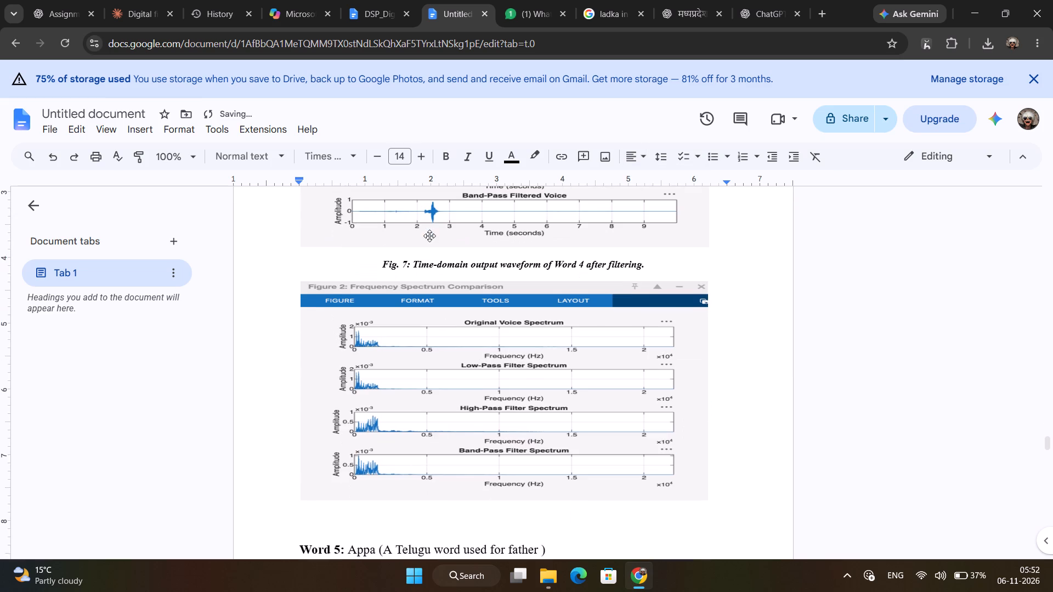
scroll(429, 236, down, 1)
scroll(429, 236, up, 3)
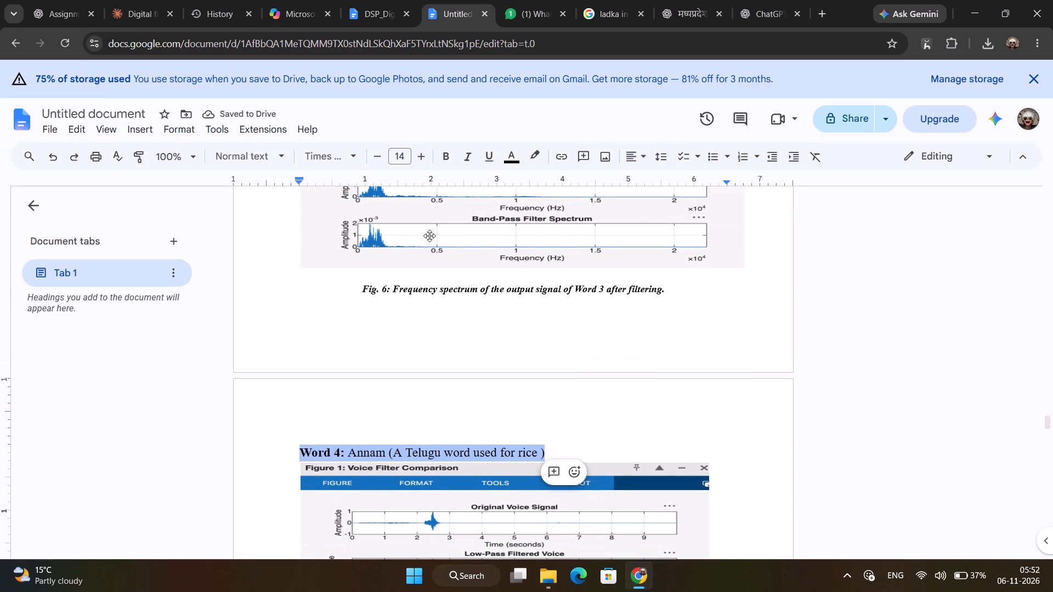
scroll(647, 299, down, 2)
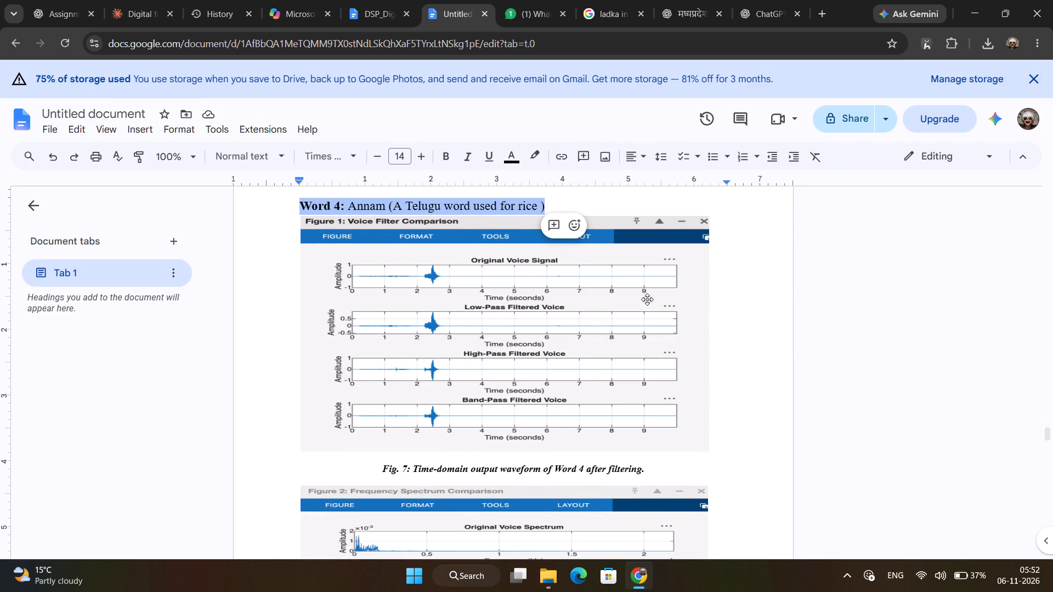
scroll(647, 299, up, 9)
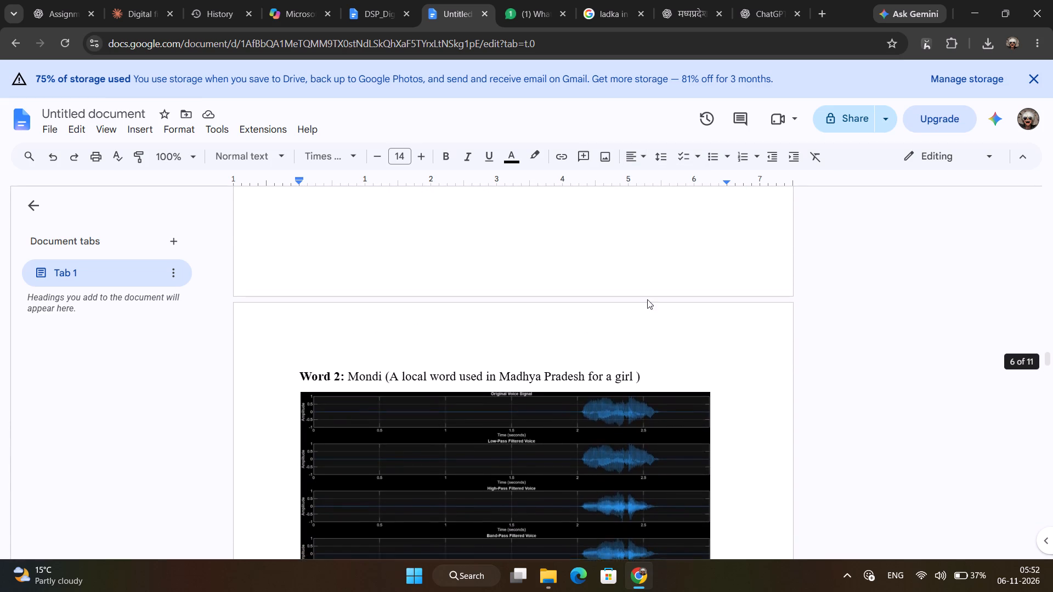
scroll(647, 299, down, 7)
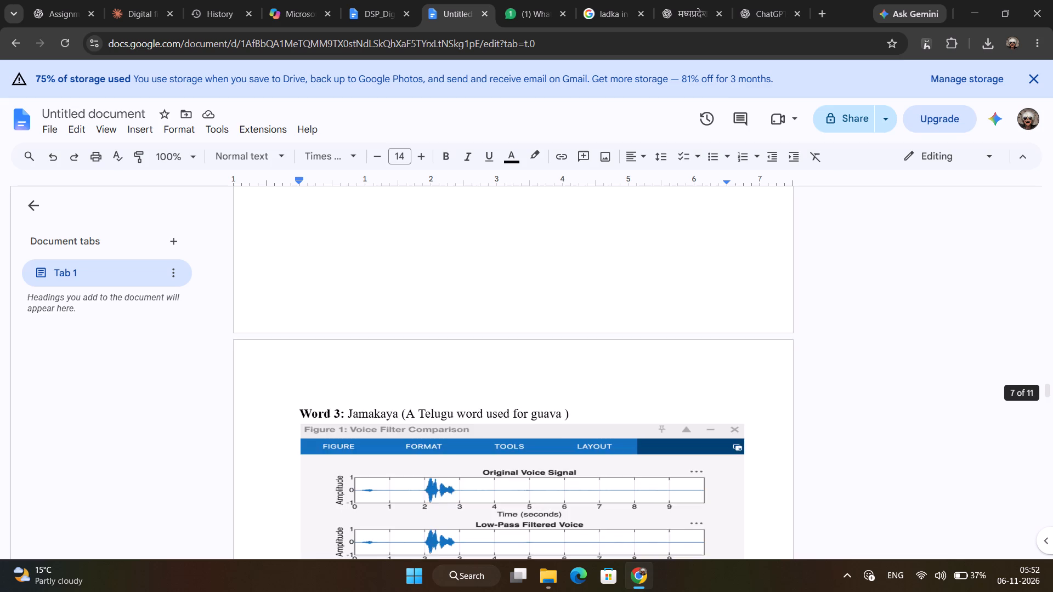
scroll(647, 299, down, 5)
scroll(460, 431, down, 2)
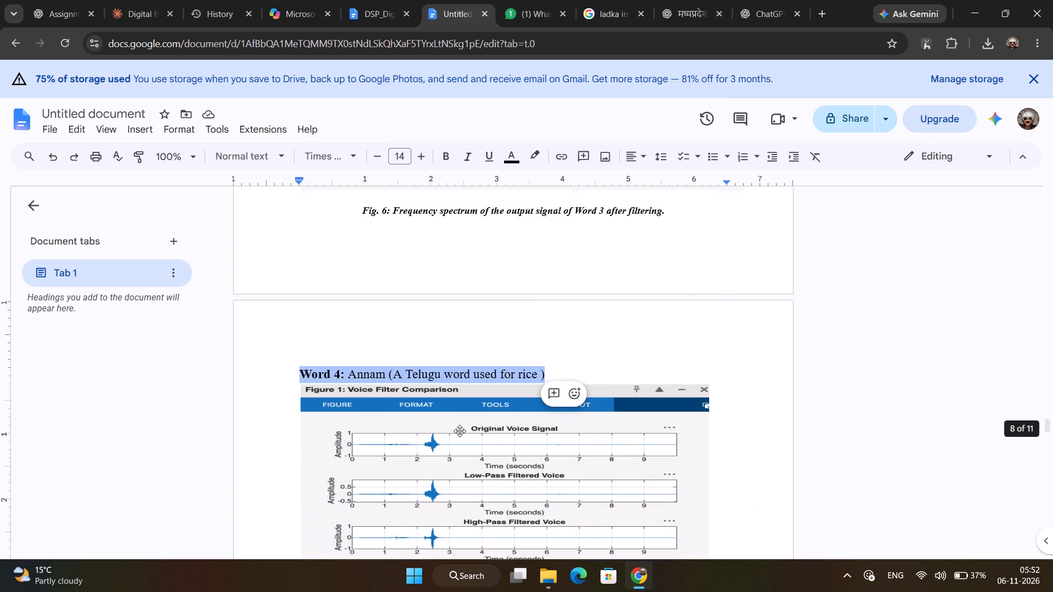
Add the caption "Fig. 8: Frequency spectrum of the output signal of Word 4 after filtering." beneath Word 4's frequency spectrum plot.
scroll(460, 431, down, 4)
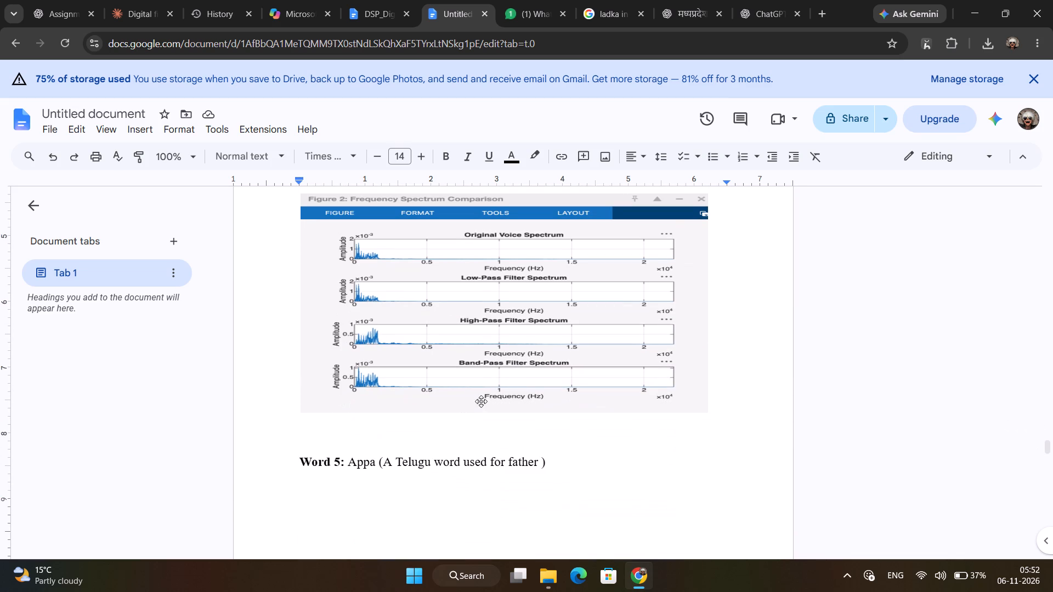
click(479, 432)
click(724, 405)
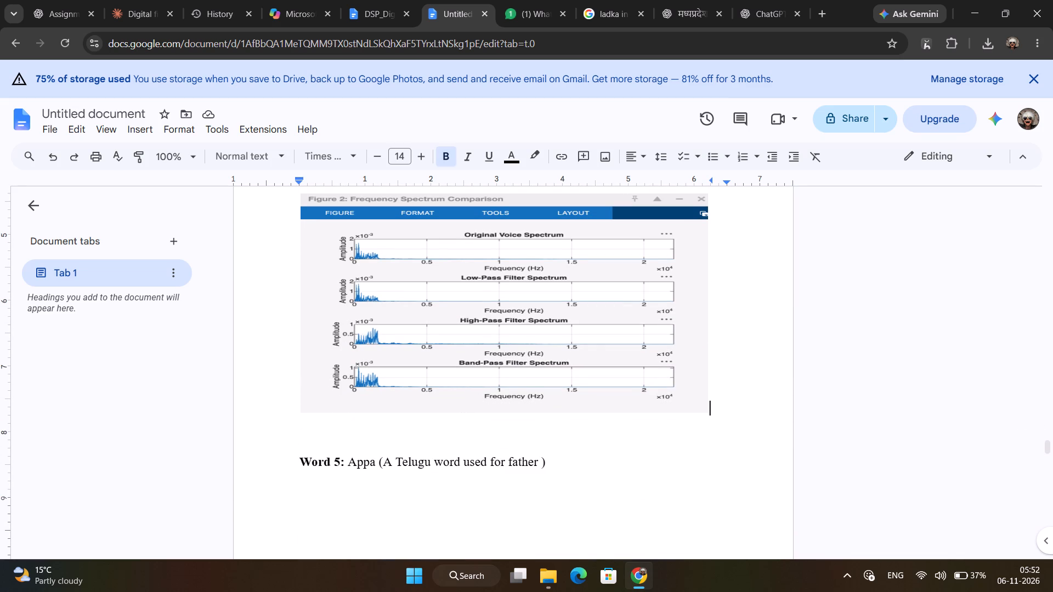
key(Return)
key(ctrl+v)
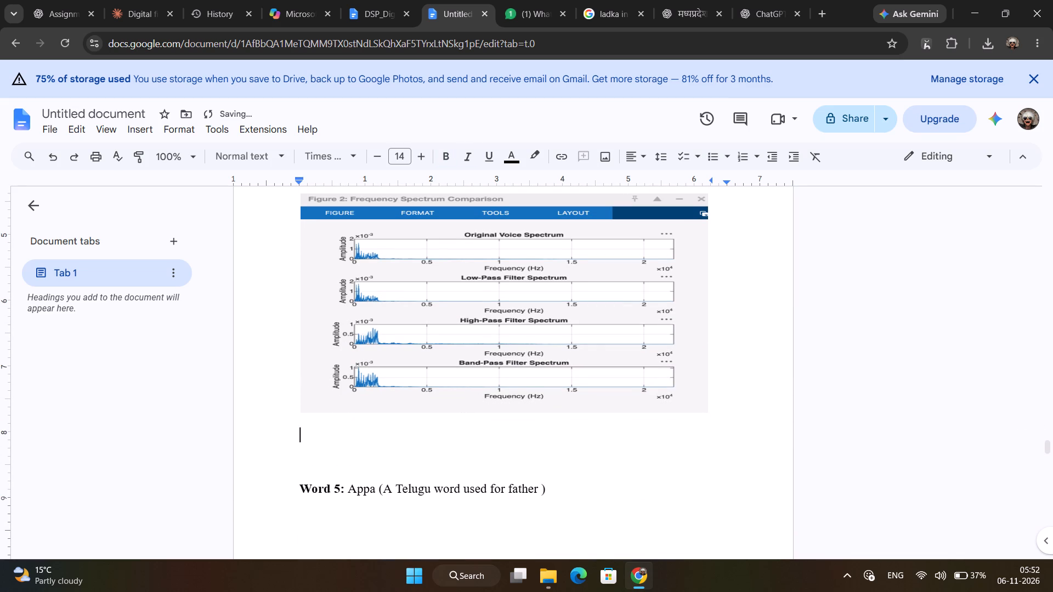
click(386, 435)
key(BackSpace)
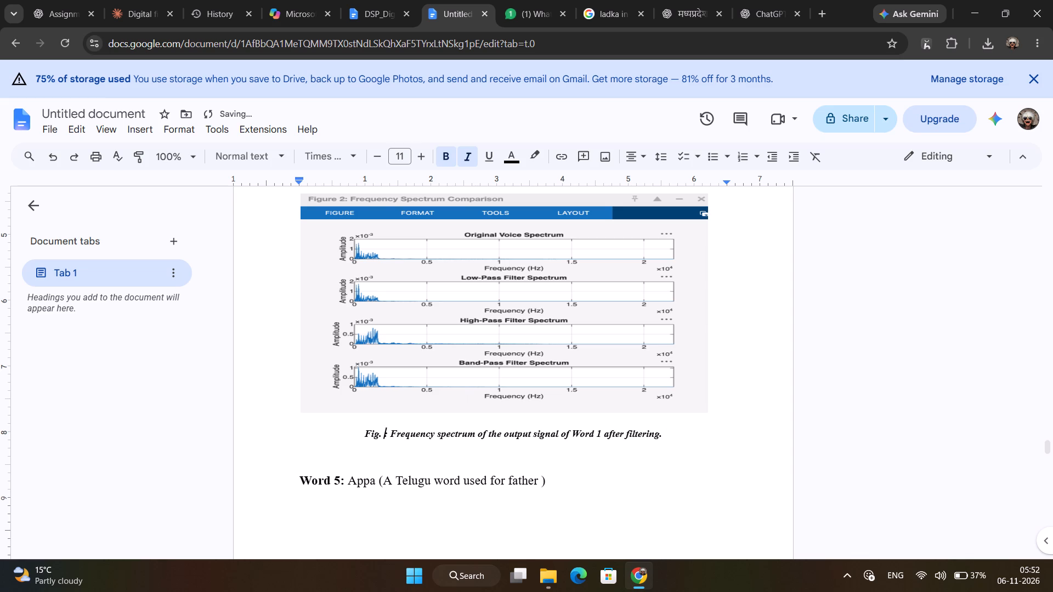
key(8)
click(604, 441)
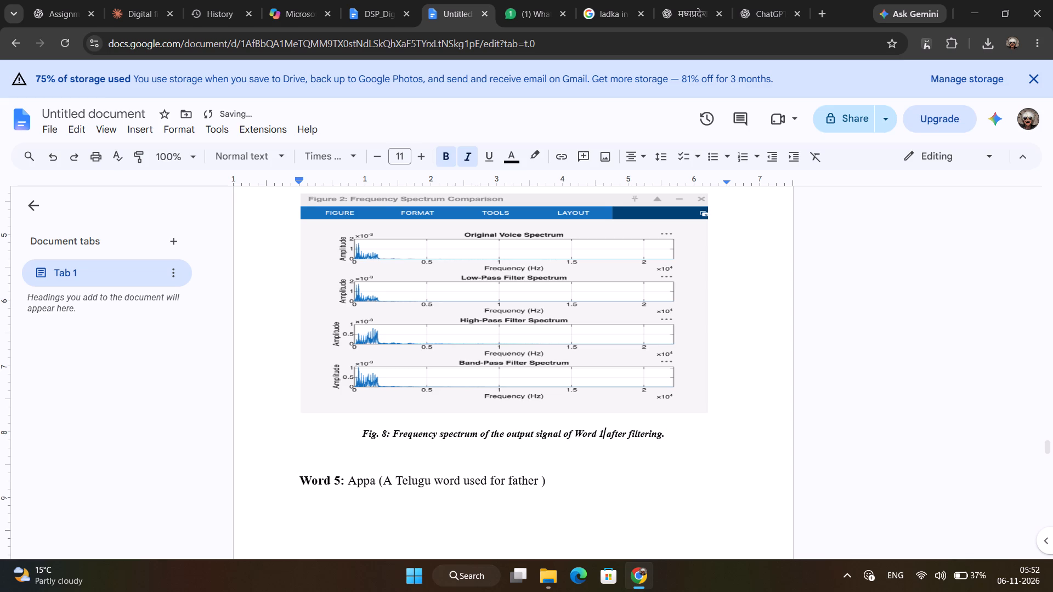
key(BackSpace)
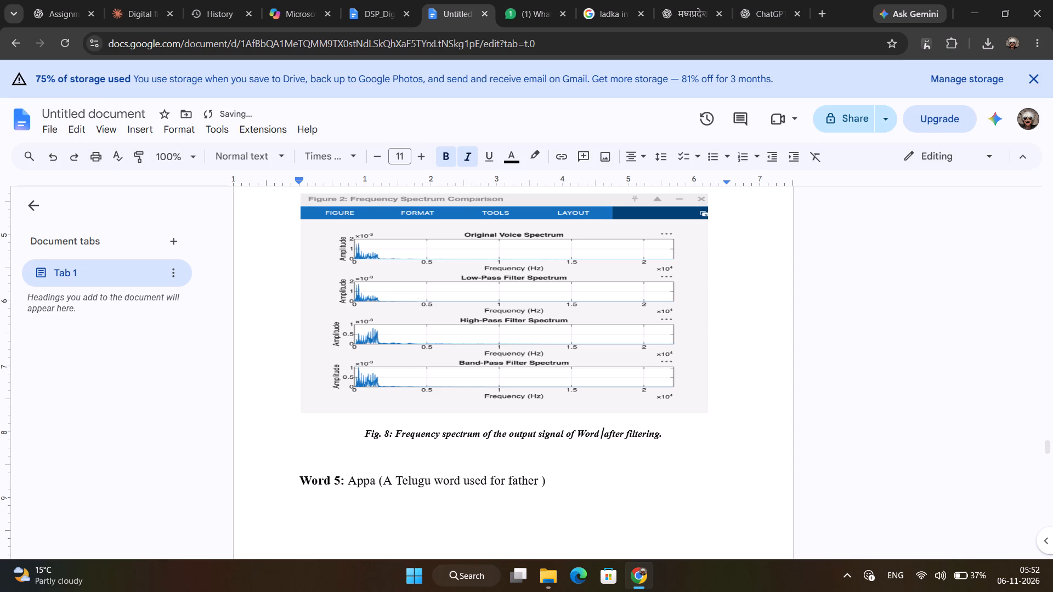
key(4)
Insert a blank line above the Word 5: Appa heading to move it onto the next page with its plots.
scroll(604, 441, down, 1)
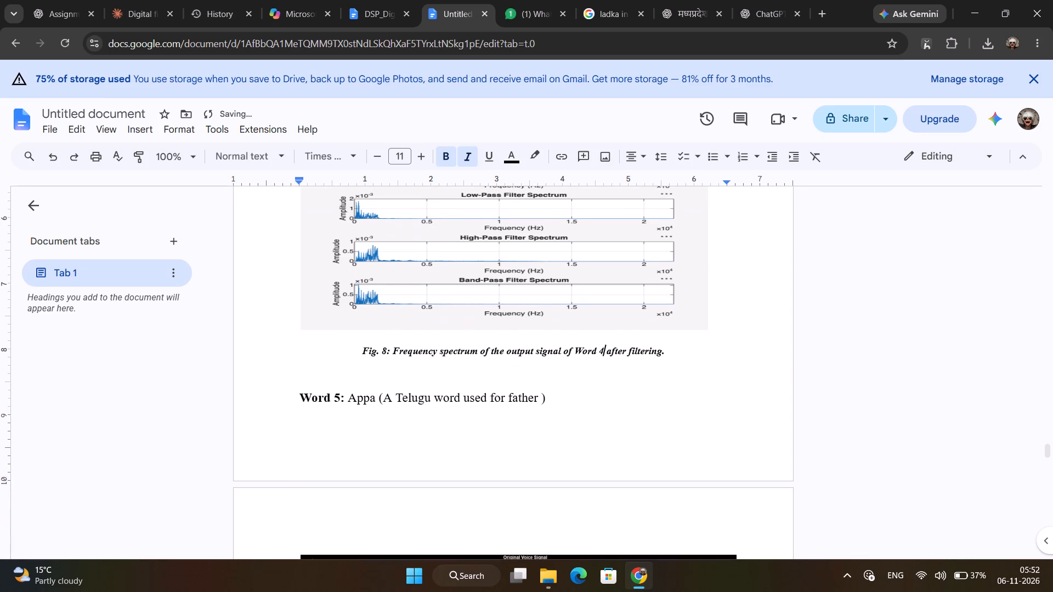
click(493, 382)
key(Return)
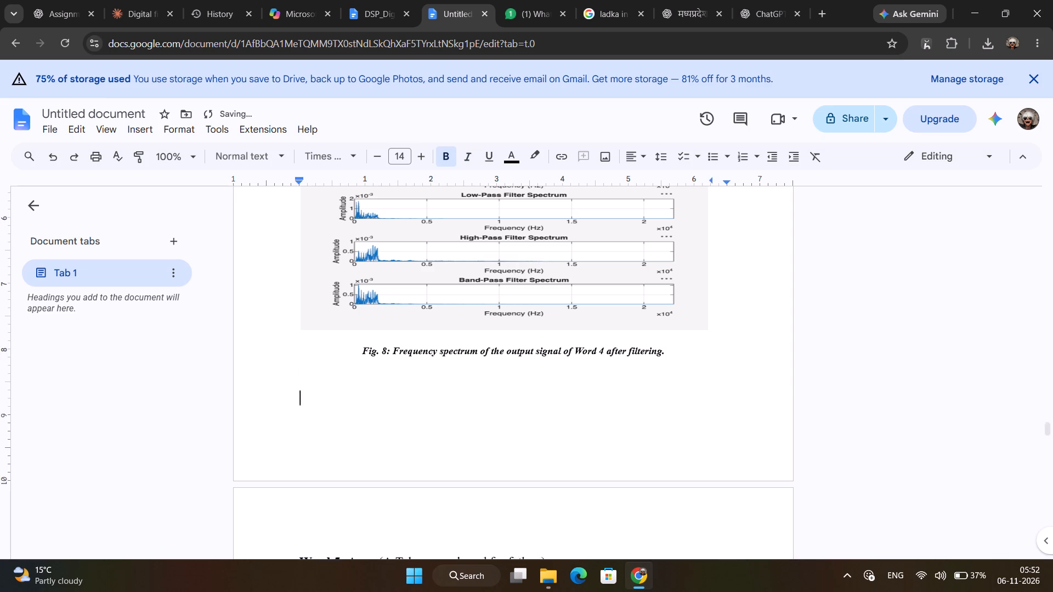
Add the caption "Fig. 10: Frequency spectrum of the output signal of Word 5 after filtering." beneath Word 5's frequency spectrum plot.
scroll(493, 382, down, 4)
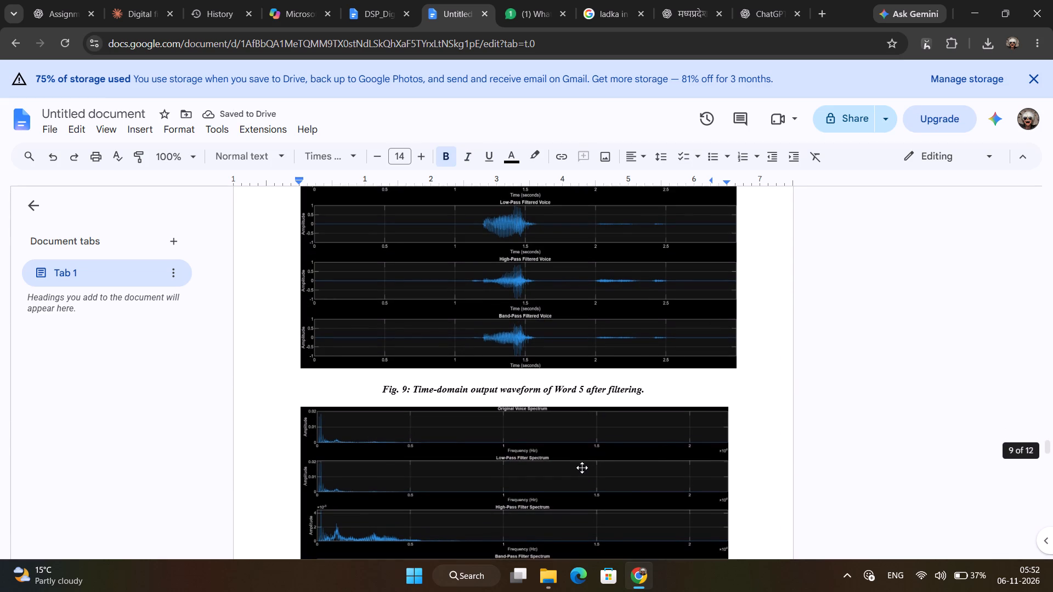
scroll(582, 468, down, 2)
click(730, 361)
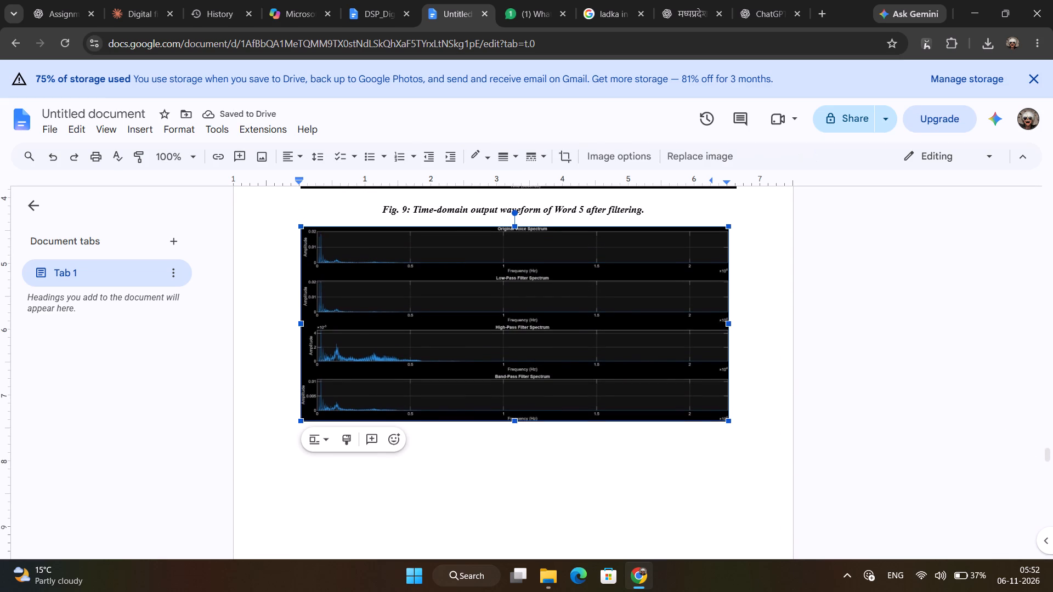
click(747, 431)
key(Return)
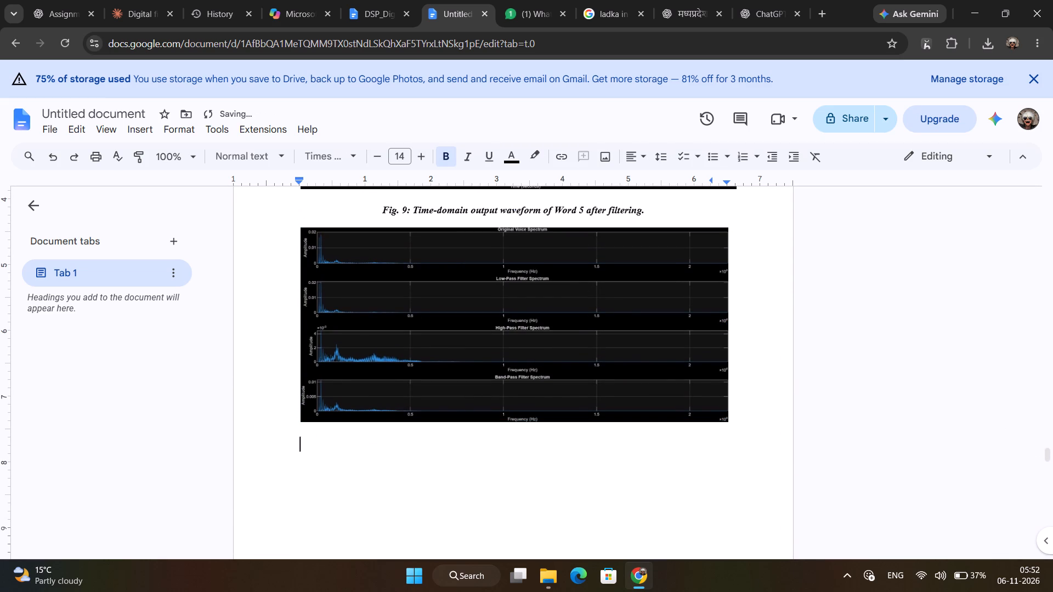
key(ctrl+v)
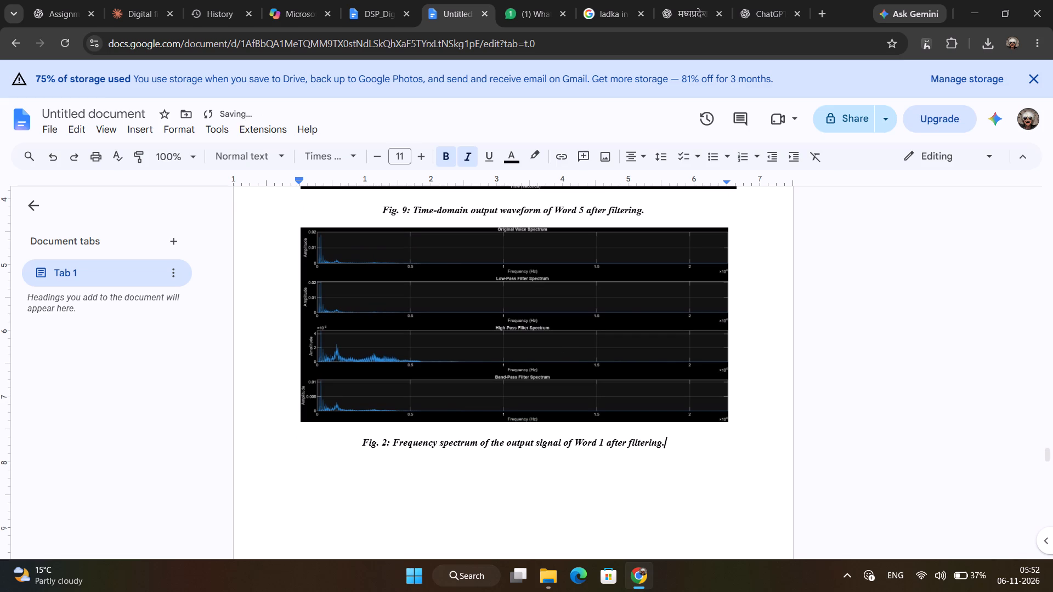
click(384, 441)
click(384, 441)
key(Right)
key(BackSpace)
text(10)
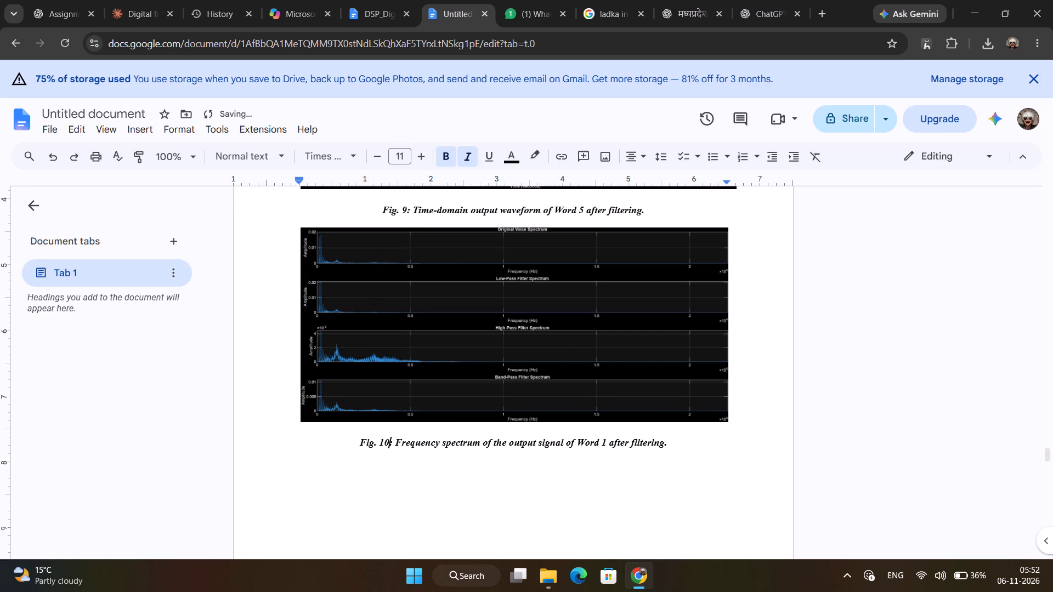
click(607, 442)
key(BackSpace)
key(5)
Add the caption "Fig. 12: Frequency spectrum of the output signal of Word 6 after filtering." beneath Word 6's frequency spectrum plot.
scroll(607, 442, down, 3)
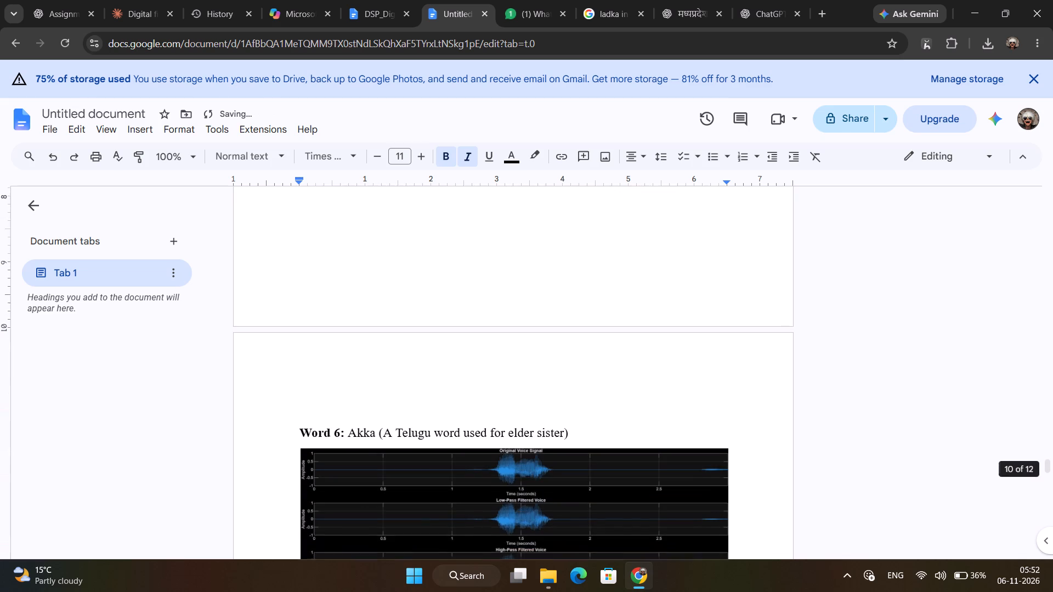
scroll(607, 442, down, 3)
click(741, 342)
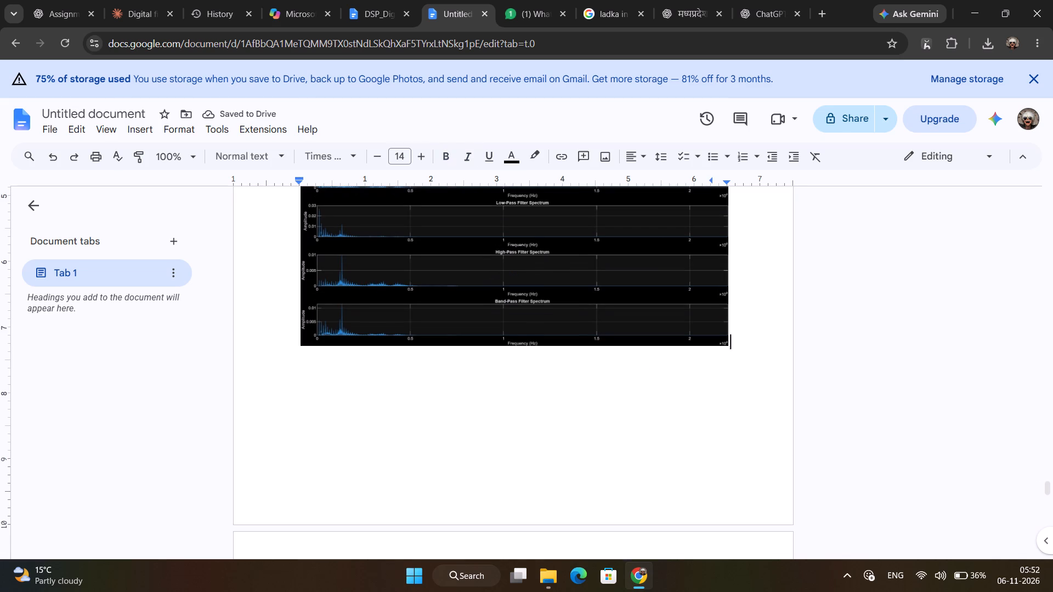
key(Return)
key(ctrl+v)
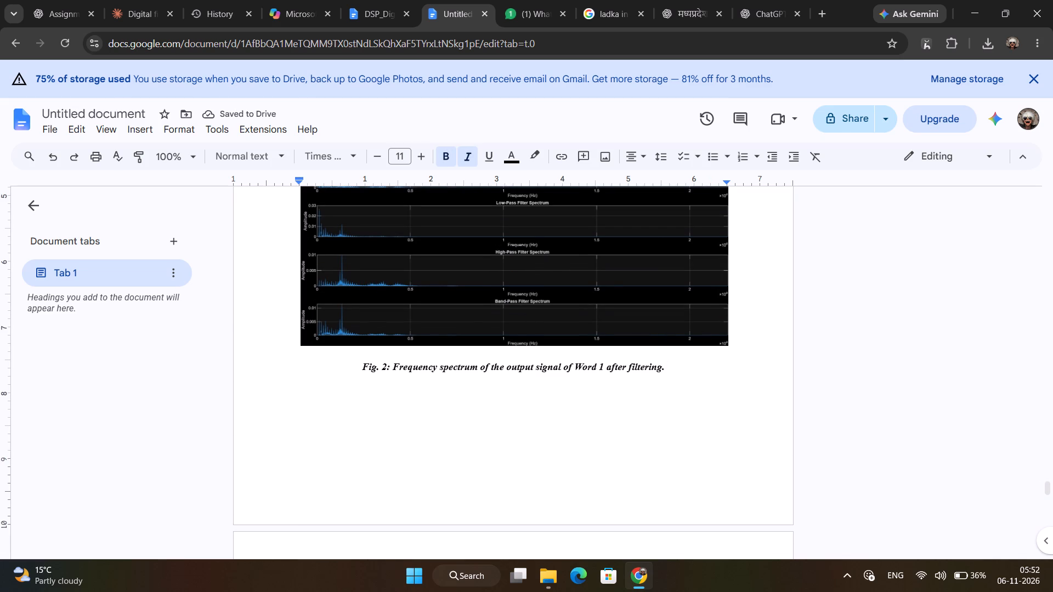
click(386, 367)
key(BackSpace)
text(12)
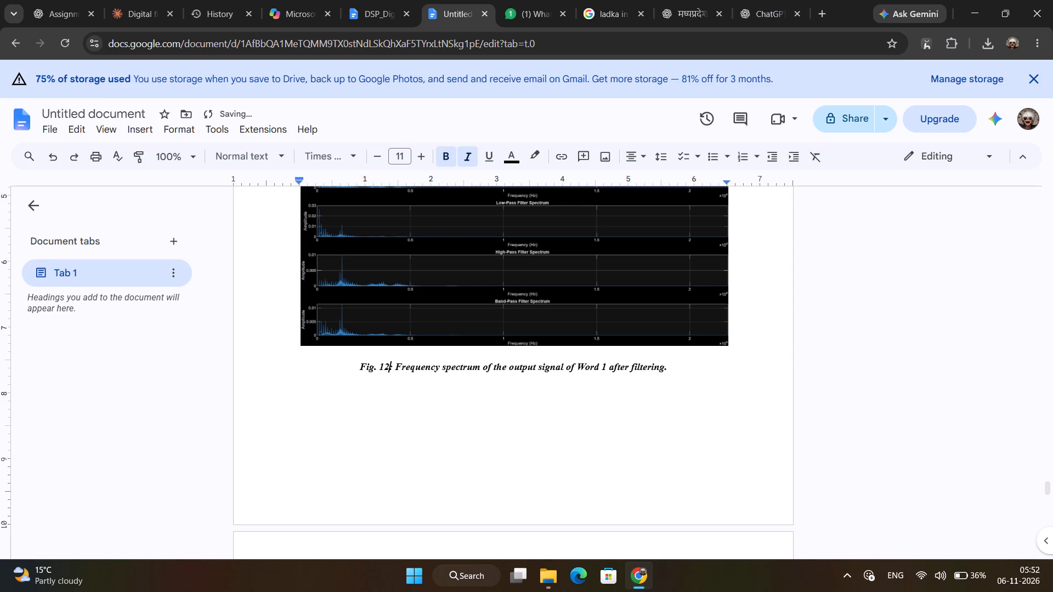
click(604, 363)
key(Right)
key(BackSpace)
key(6)
Check the figure numbering and page layout from the Word 6 section back up to Word 4.
scroll(604, 363, up, 5)
scroll(604, 363, down, 1)
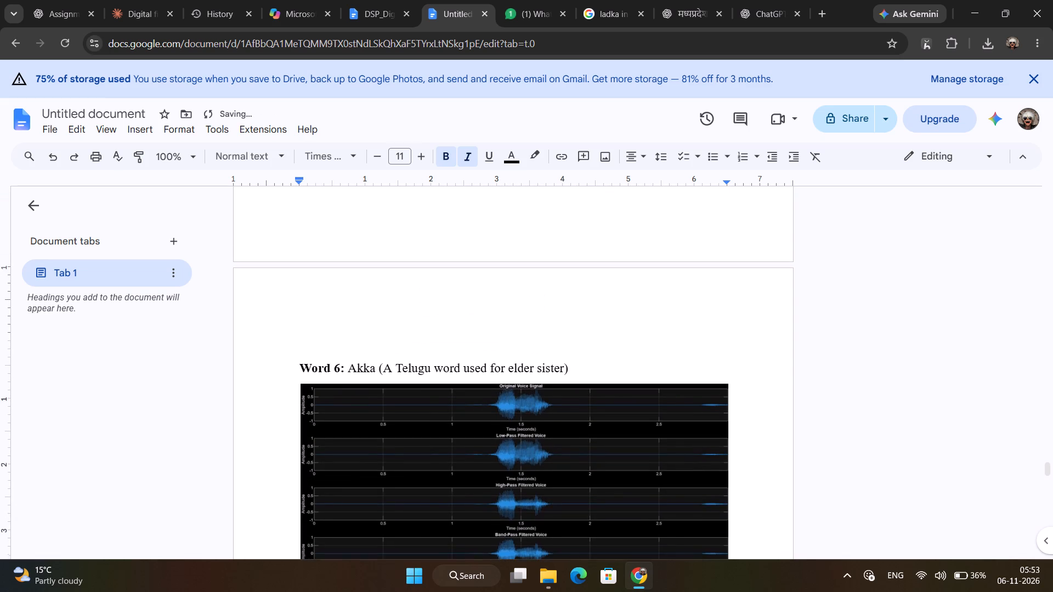
scroll(604, 363, down, 1)
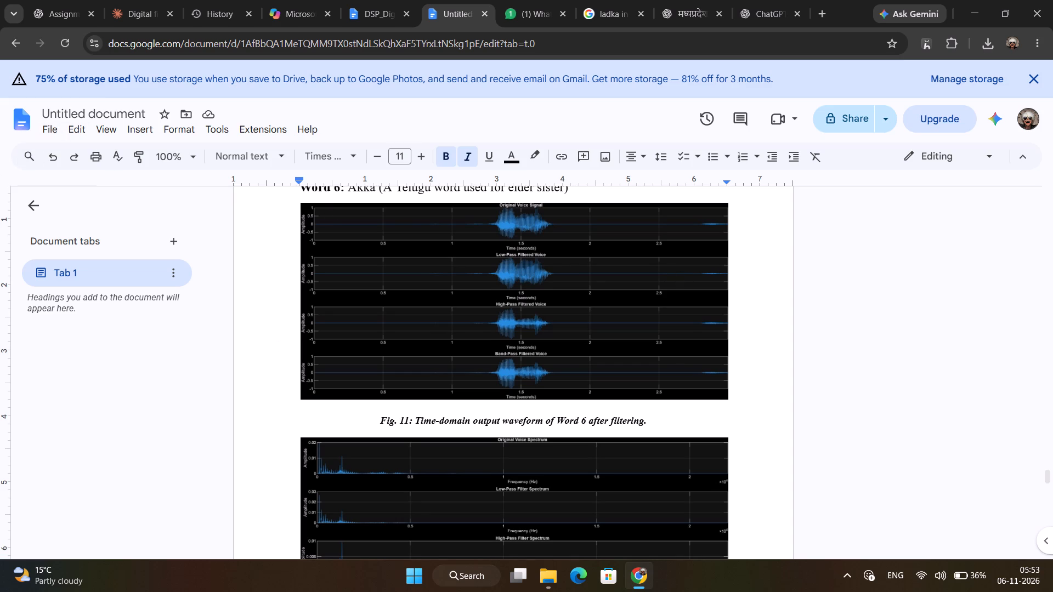
scroll(375, 411, up, 6)
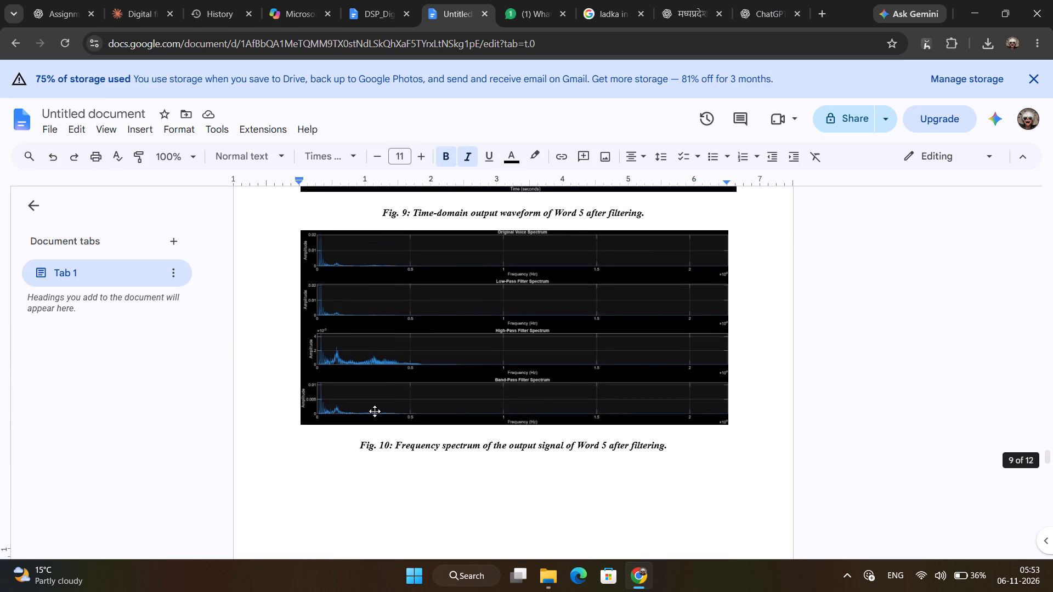
scroll(375, 411, up, 9)
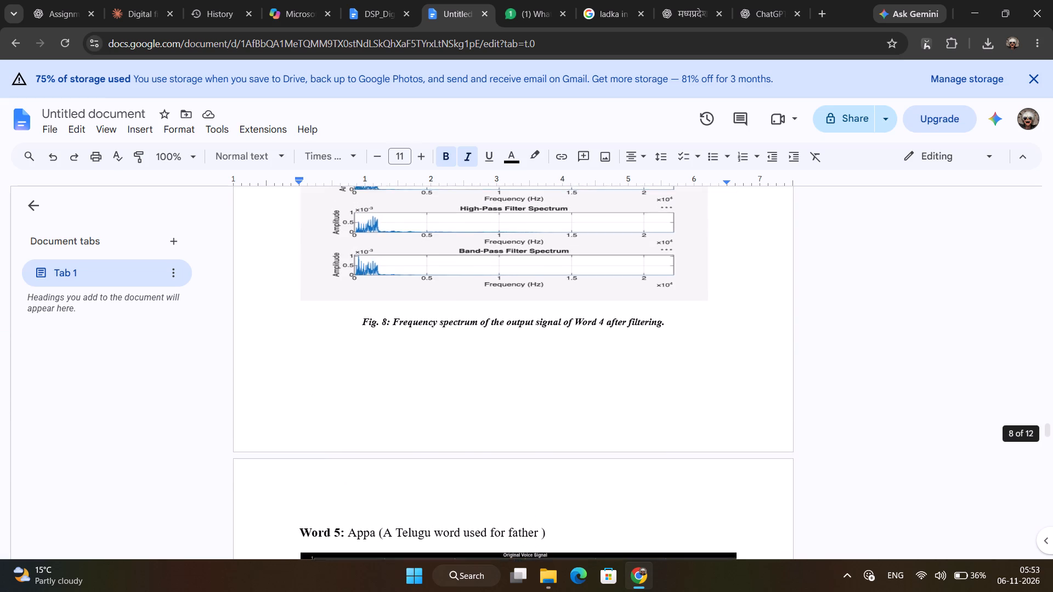
Enlarge Word 1's time-domain plot proportionally to about 6.2 inches wide.
scroll(375, 411, up, 12)
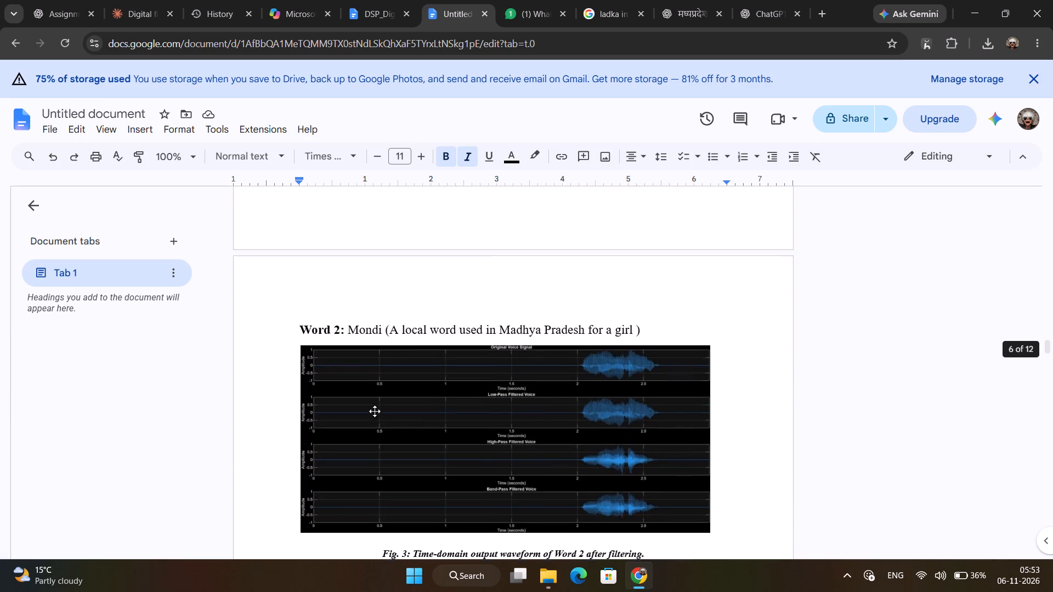
scroll(375, 411, up, 2)
scroll(375, 411, right, 1)
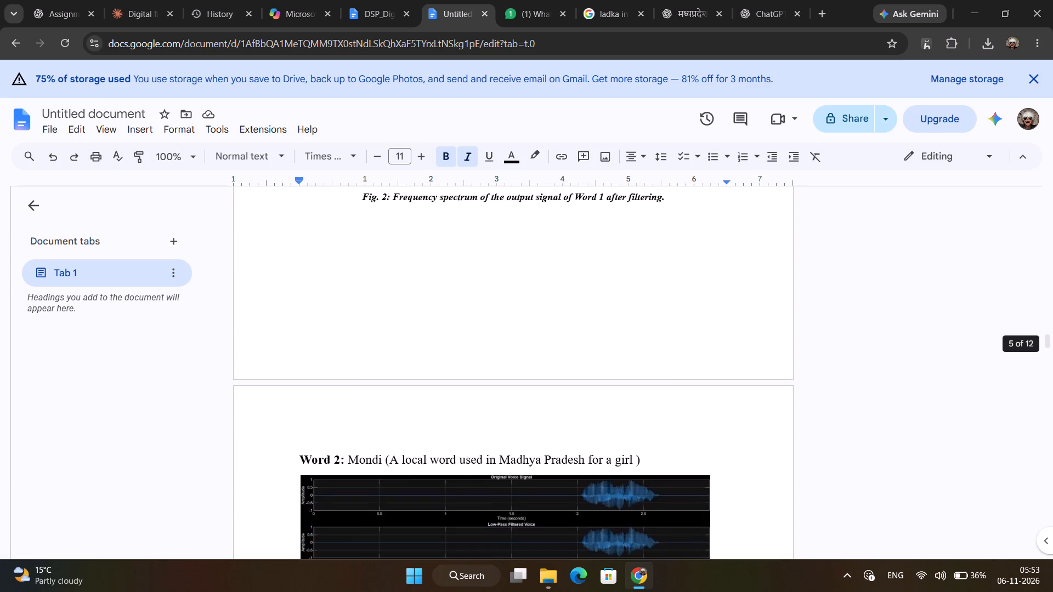
scroll(375, 411, up, 4)
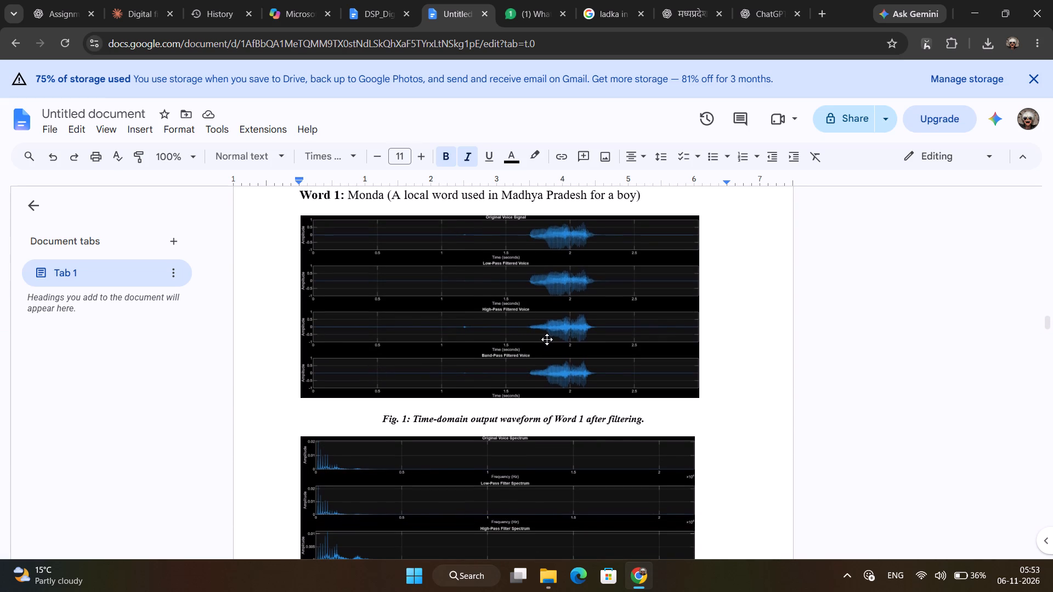
click(547, 339)
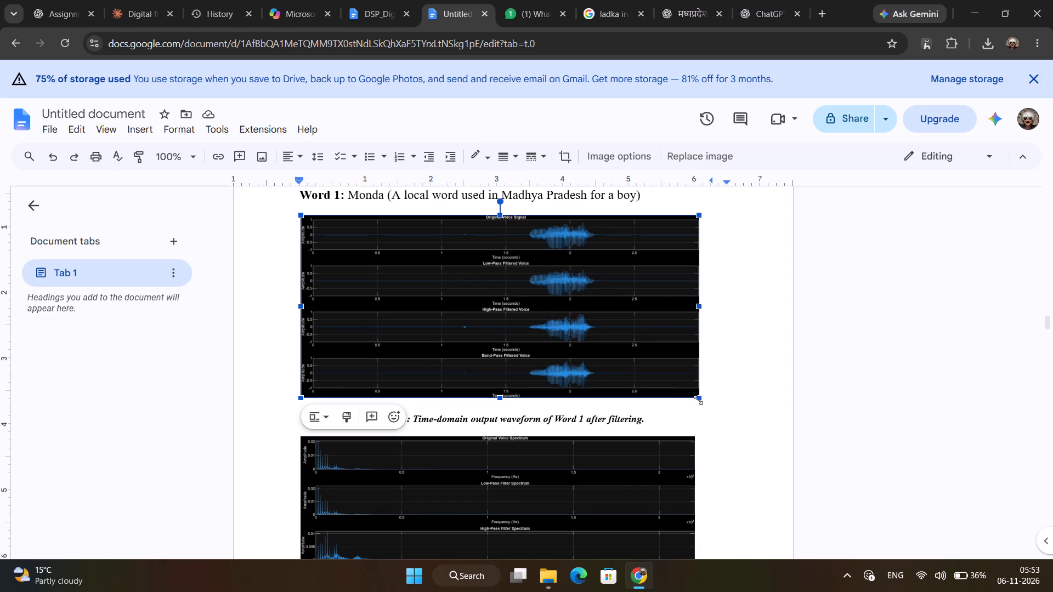
drag(698, 399, 706, 403)
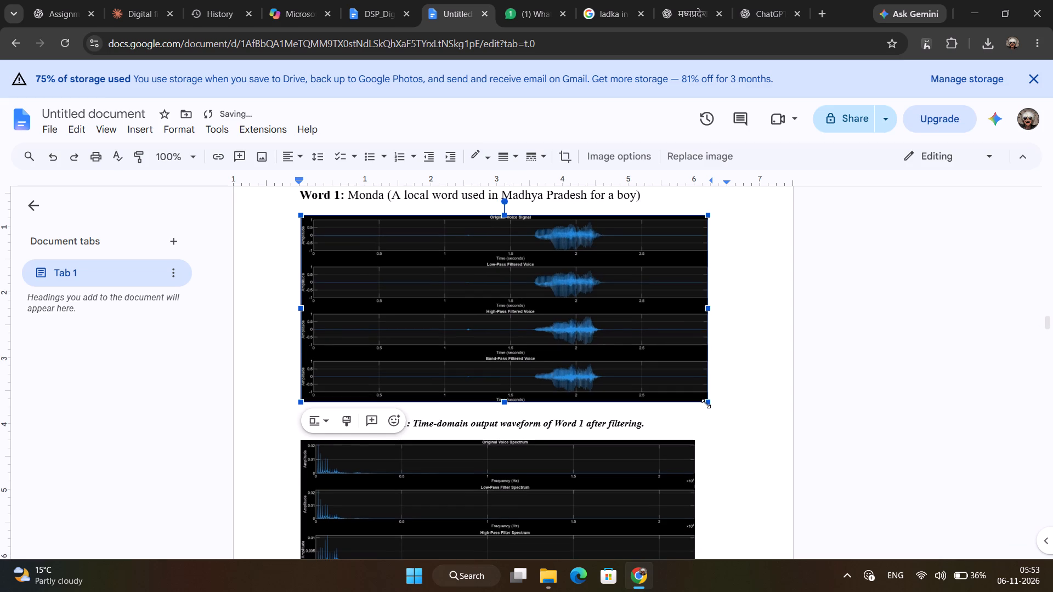
Enlarge Word 1's frequency spectrum plot to about 6.2 inches wide and 3.3 inches tall.
scroll(597, 402, down, 2)
click(640, 358)
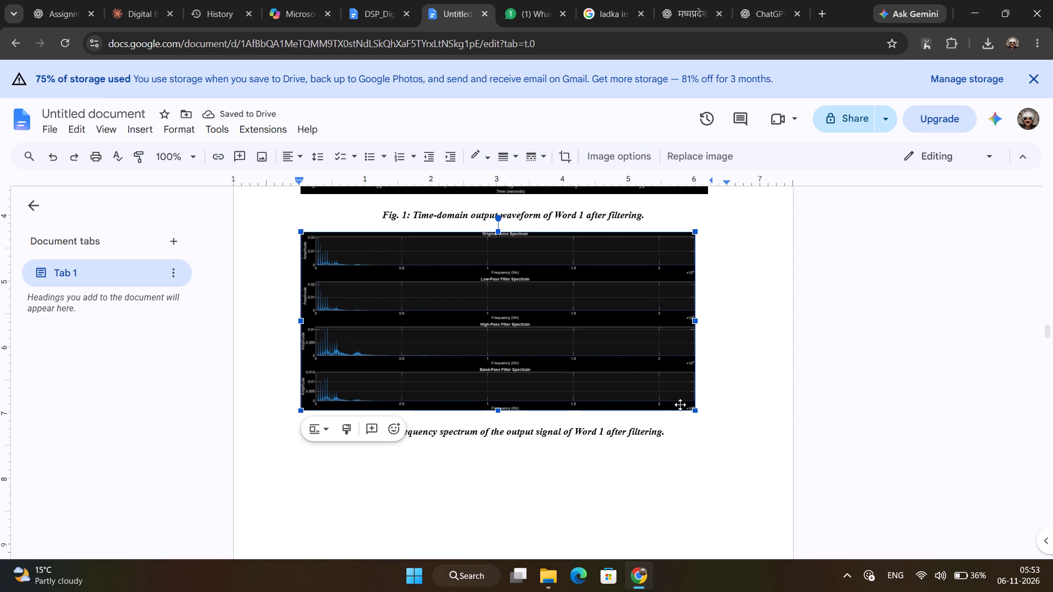
drag(693, 410, 694, 418)
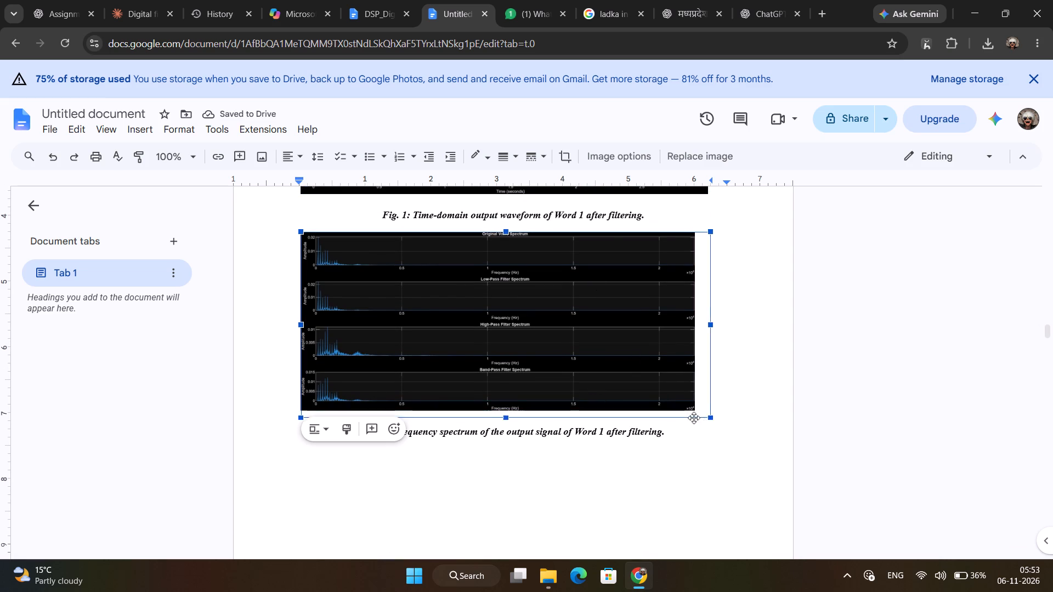
drag(694, 418, 672, 417)
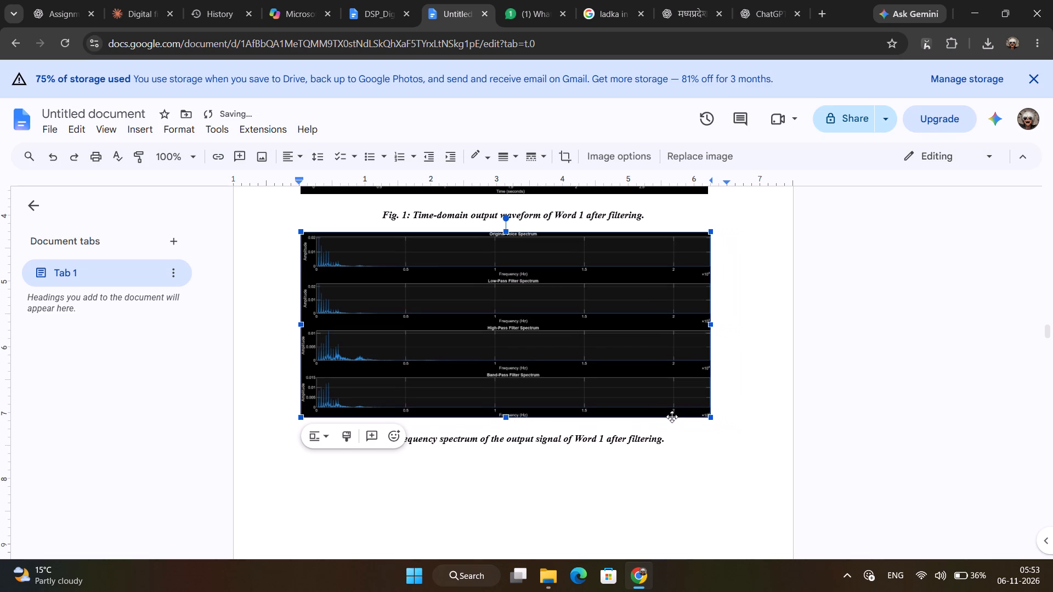
scroll(563, 409, up, 1)
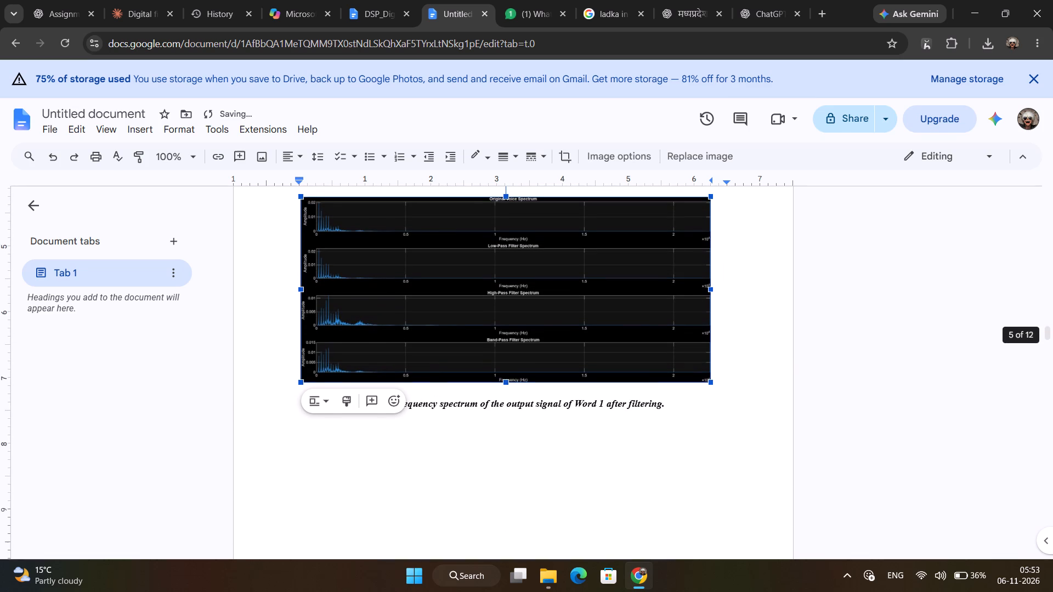
drag(507, 382, 502, 411)
Stretch Word 1's time-domain plot vertically to about 3.3 inches tall, keeping its width.
scroll(502, 411, up, 2)
click(505, 292)
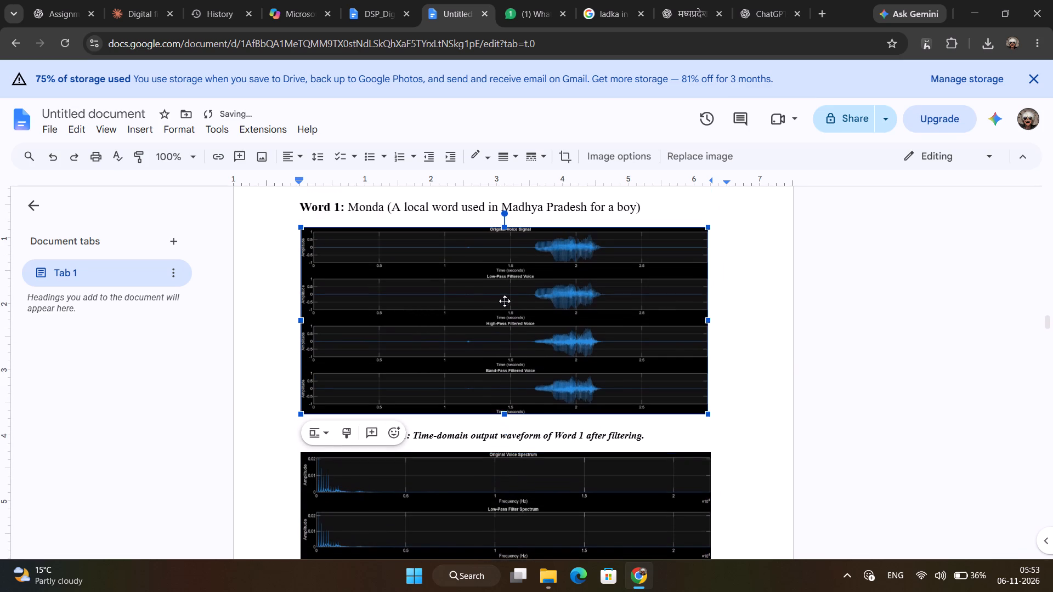
drag(505, 412, 509, 439)
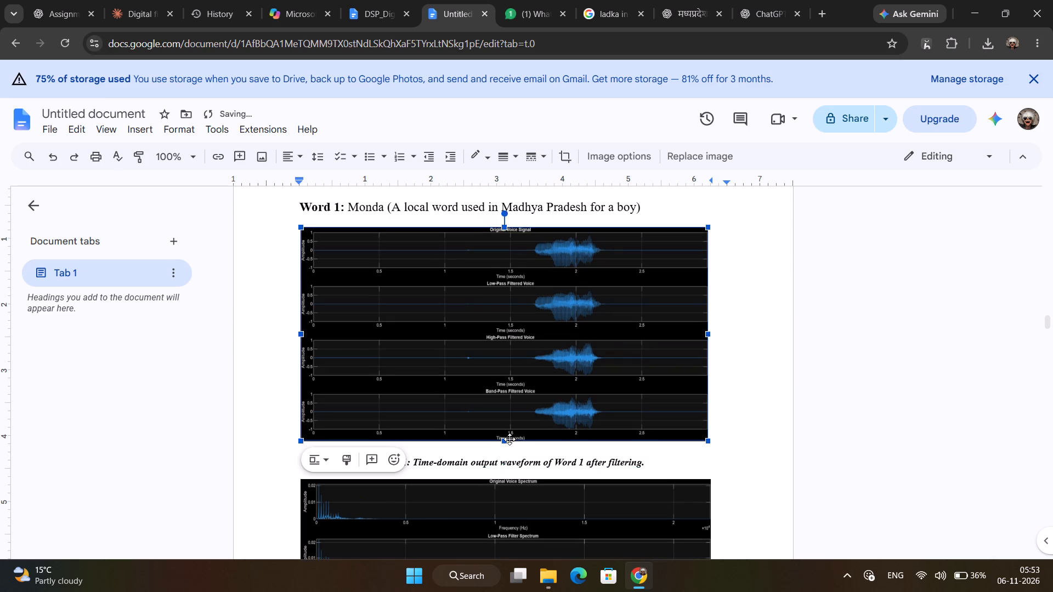
Check how Word 1's heading, resized plots and captions fit on their page.
scroll(509, 439, down, 2)
scroll(509, 439, up, 1)
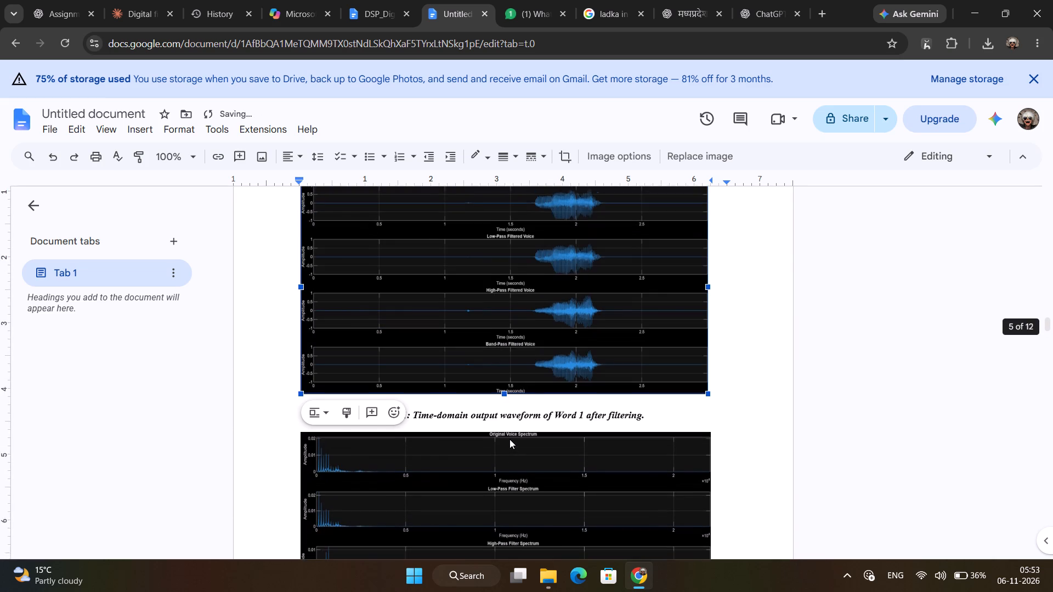
scroll(509, 439, up, 1)
scroll(540, 362, down, 2)
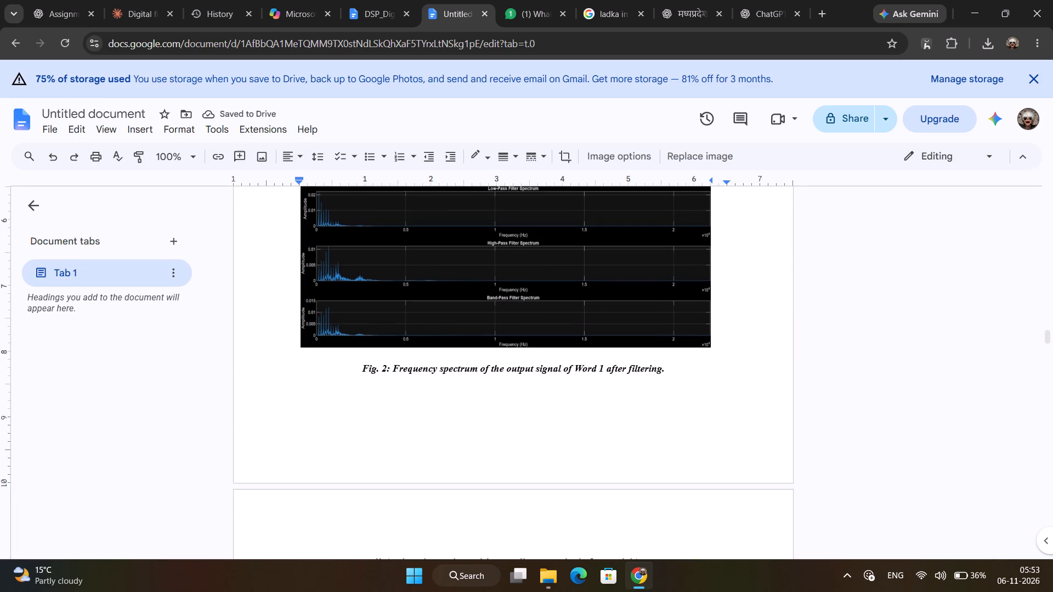
click(533, 408)
scroll(533, 408, up, 2)
scroll(533, 408, down, 1)
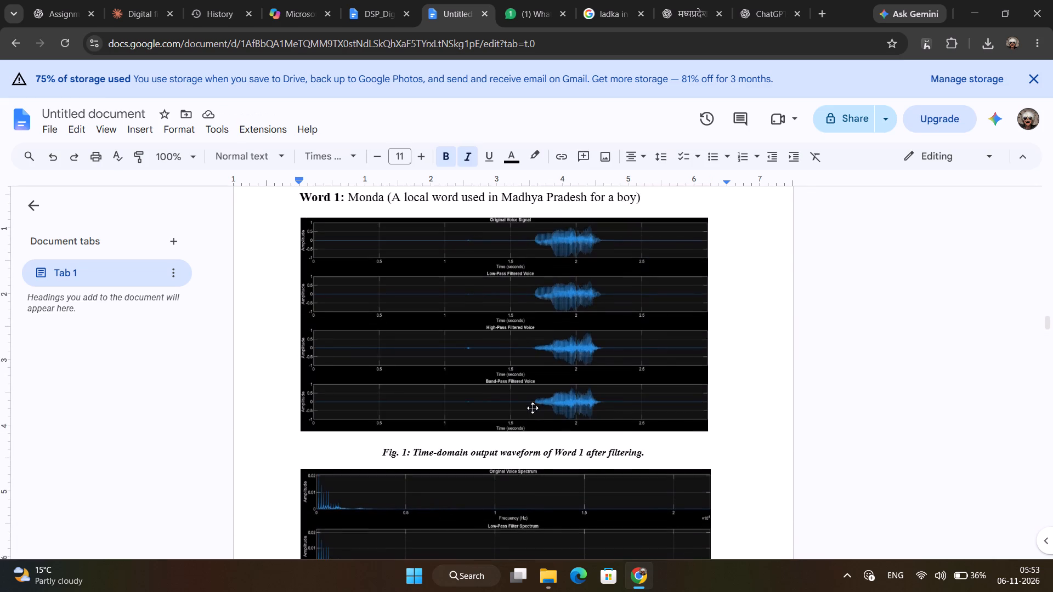
scroll(533, 408, down, 2)
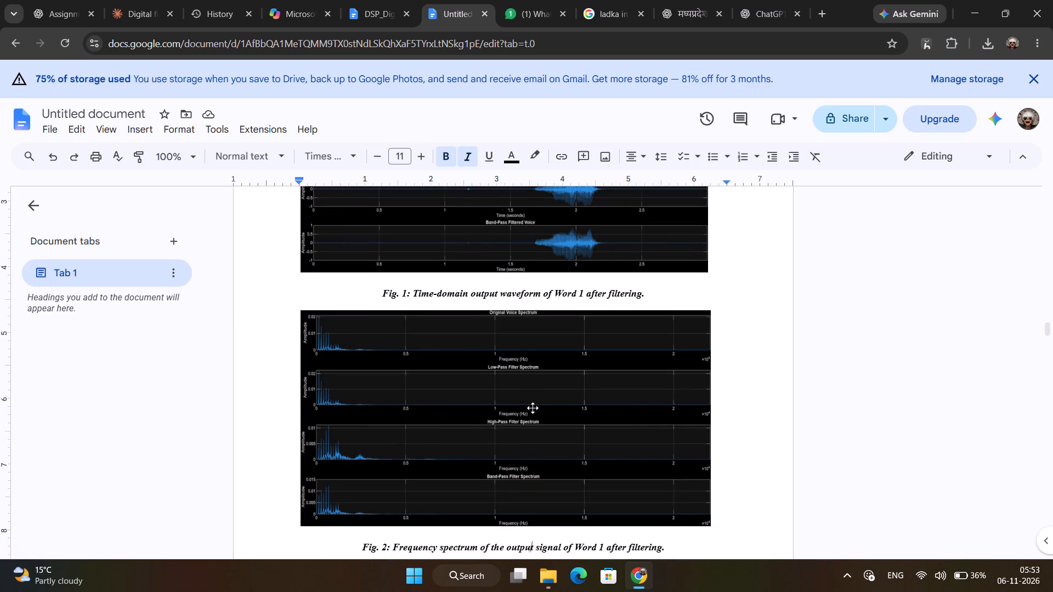
scroll(533, 408, down, 1)
Stretch Word 2's time-domain plot vertically to about 3.4 inches tall, keeping its width.
scroll(514, 394, down, 1)
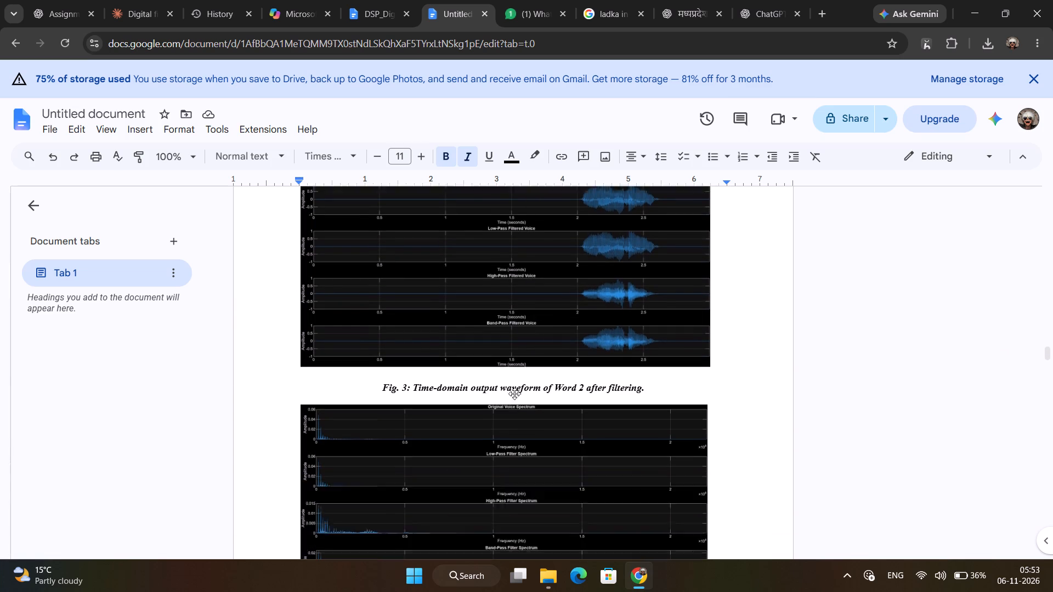
scroll(514, 394, down, 1)
scroll(514, 394, up, 2)
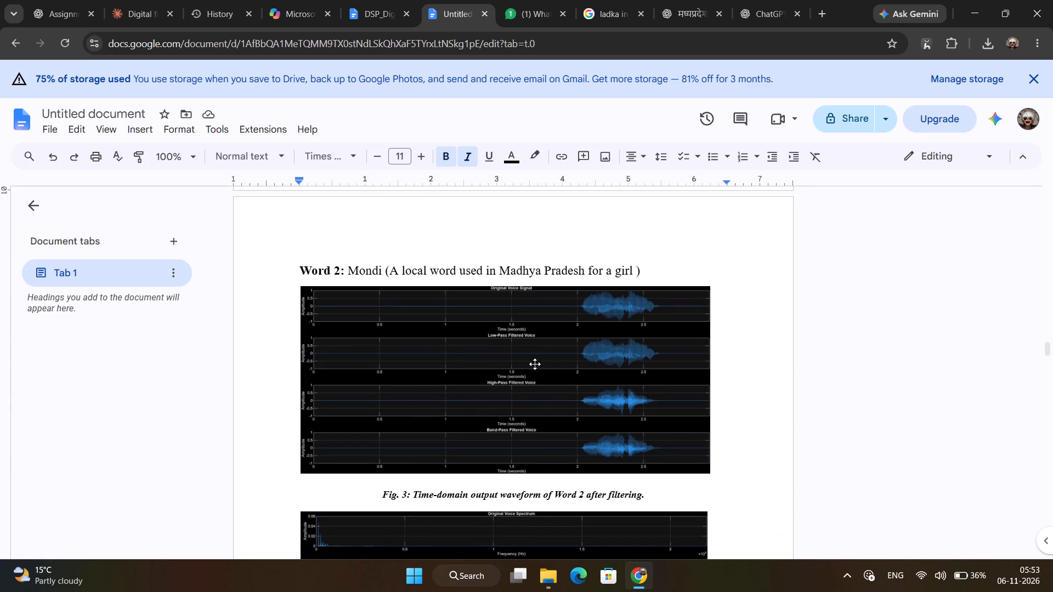
click(536, 363)
drag(505, 473, 506, 505)
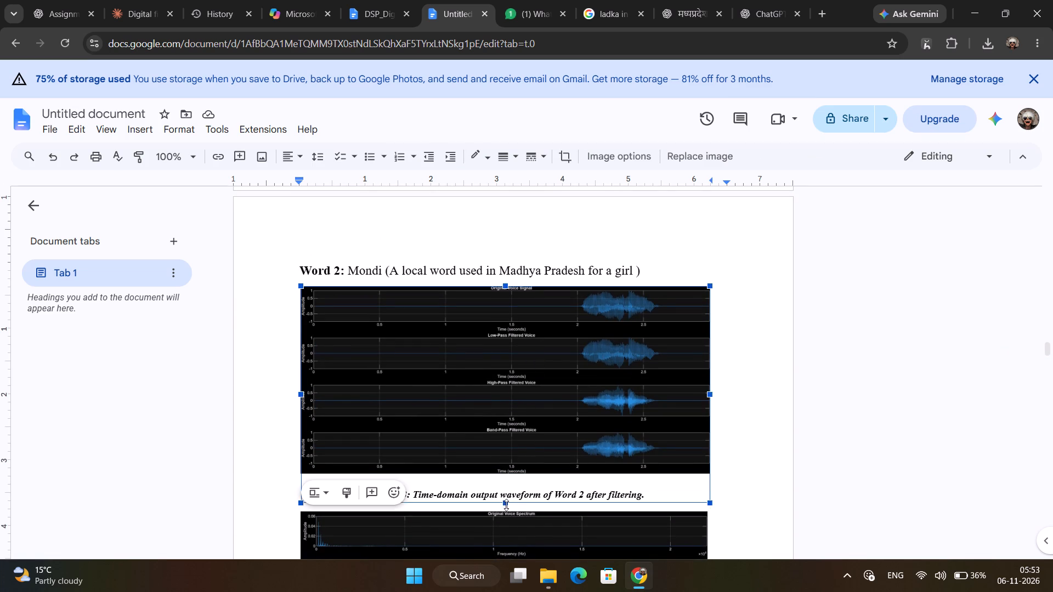
drag(506, 505, 506, 508)
Stretch Word 2's frequency spectrum plot vertically to about 3.5 inches tall, keeping its width.
scroll(506, 508, down, 2)
click(513, 430)
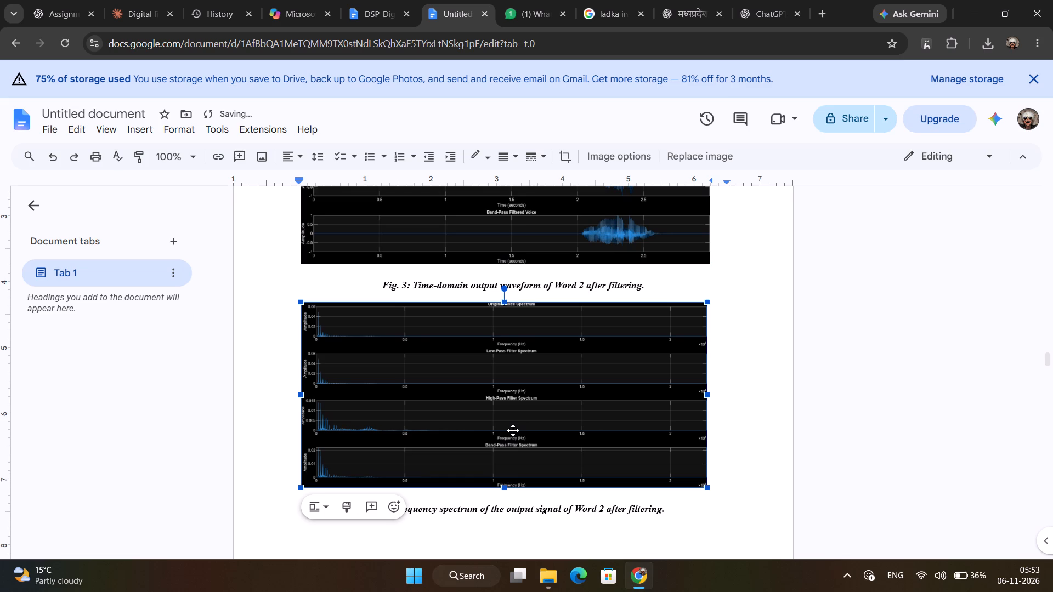
drag(506, 486, 504, 533)
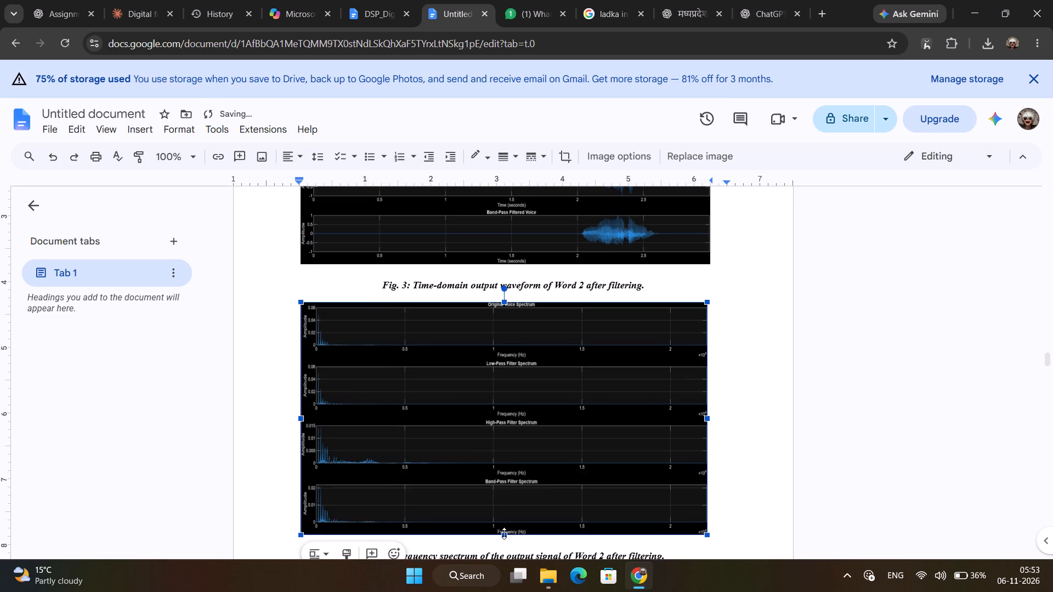
Enlarge Word 2's time-domain plot proportionally to about 6.4 inches wide.
scroll(504, 533, up, 1)
click(703, 284)
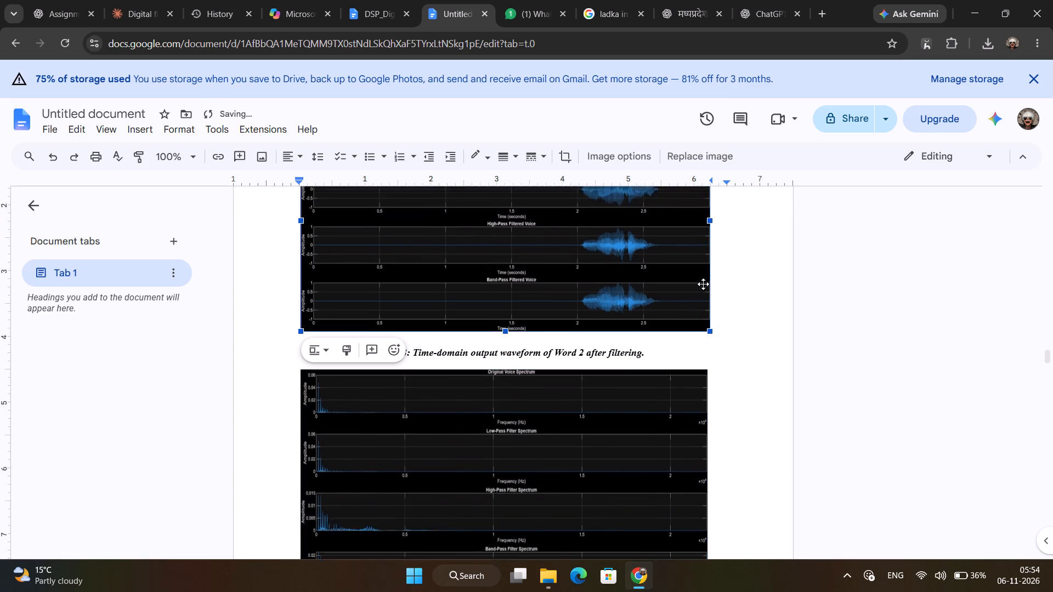
drag(710, 449, 715, 454)
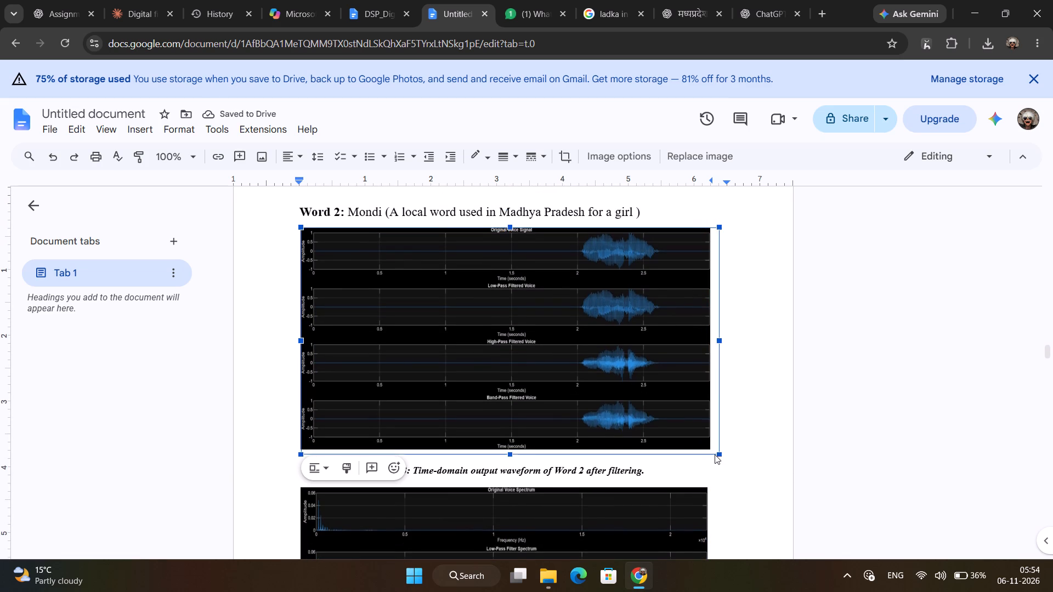
drag(715, 454, 715, 455)
Enlarge Word 2's frequency spectrum plot proportionally to about 6.4 inches wide and check the fit on its page.
scroll(687, 525, down, 2)
click(671, 468)
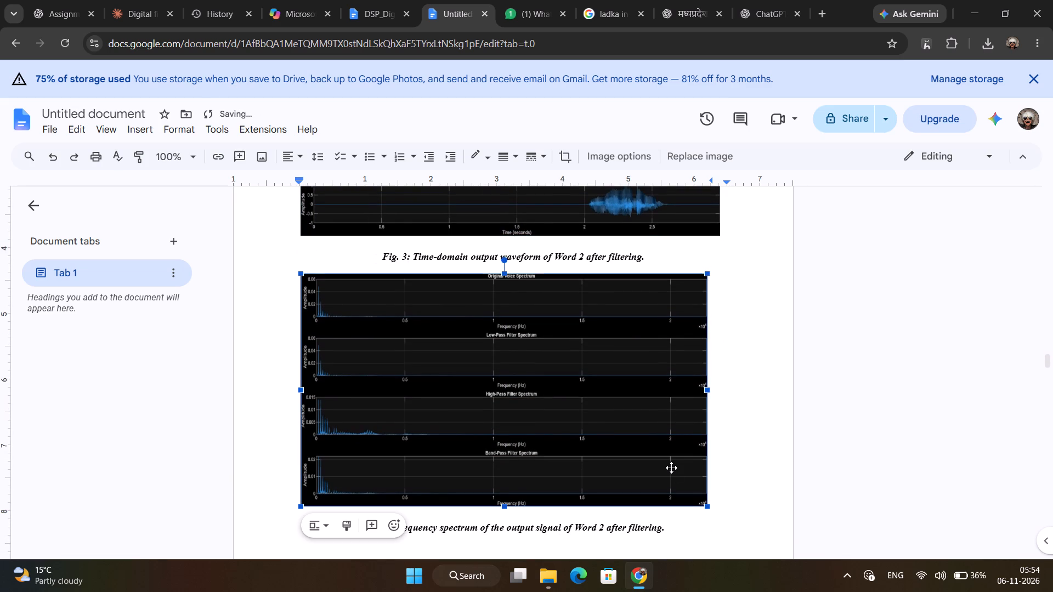
drag(707, 505, 715, 514)
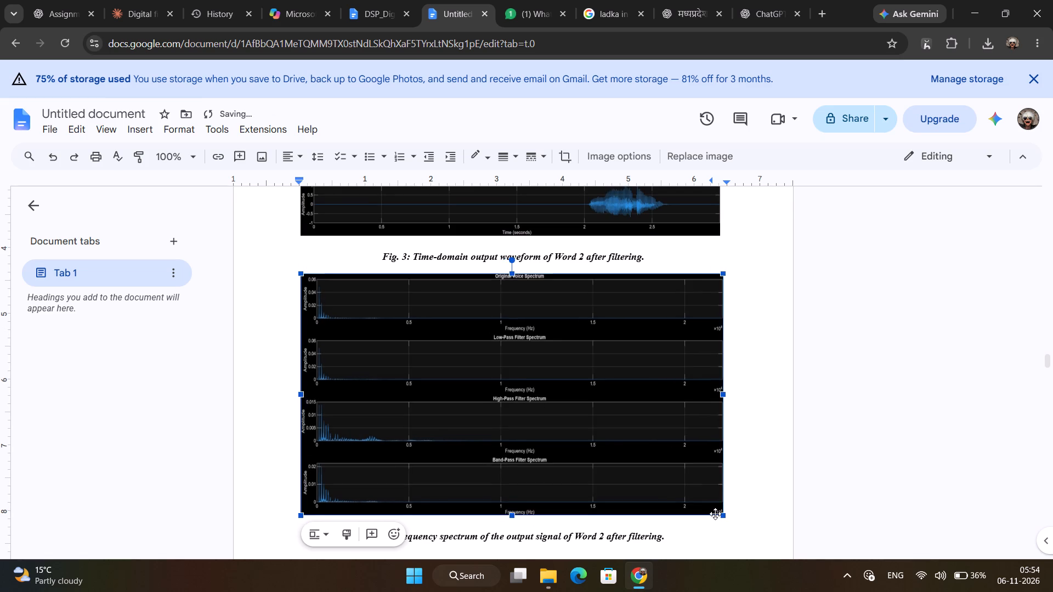
scroll(715, 514, down, 3)
scroll(715, 514, up, 2)
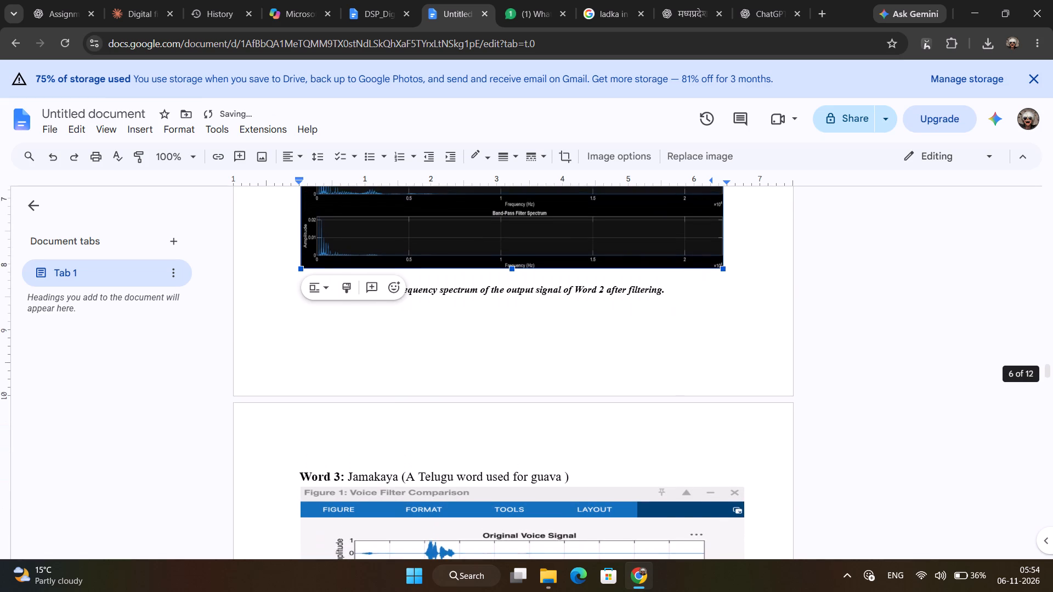
click(675, 309)
scroll(675, 309, up, 3)
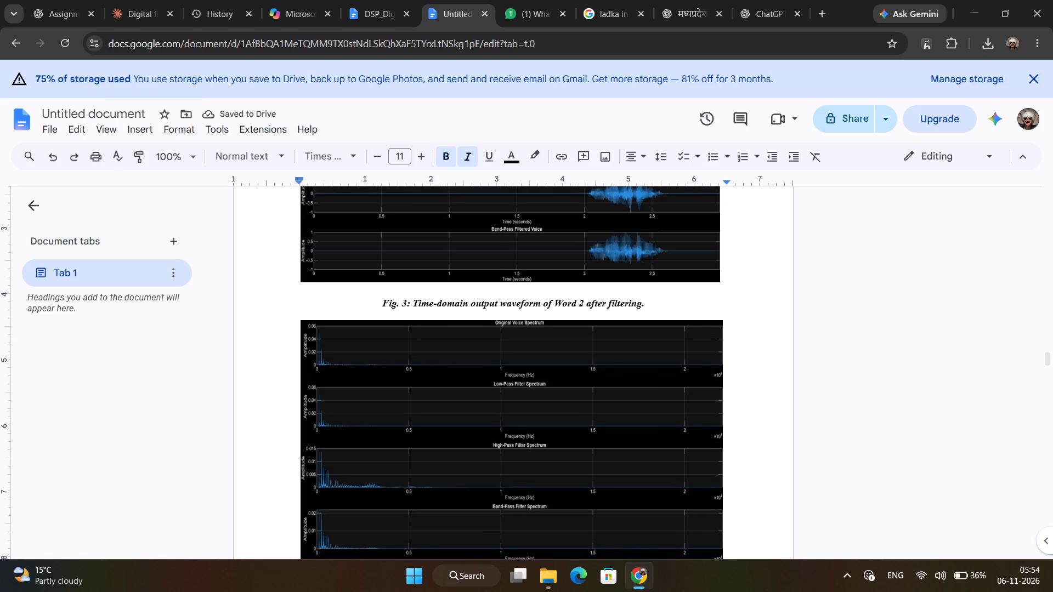
click(644, 297)
Examine the plot sizes and free page space in the Word 3 and Word 4 sections.
scroll(644, 297, down, 4)
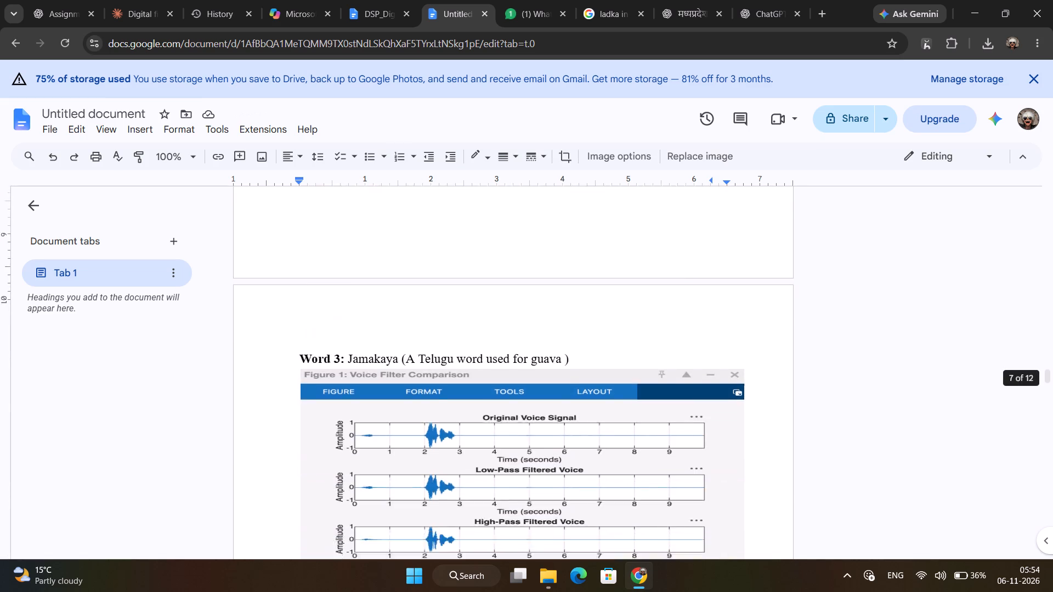
scroll(644, 297, down, 5)
scroll(644, 297, up, 1)
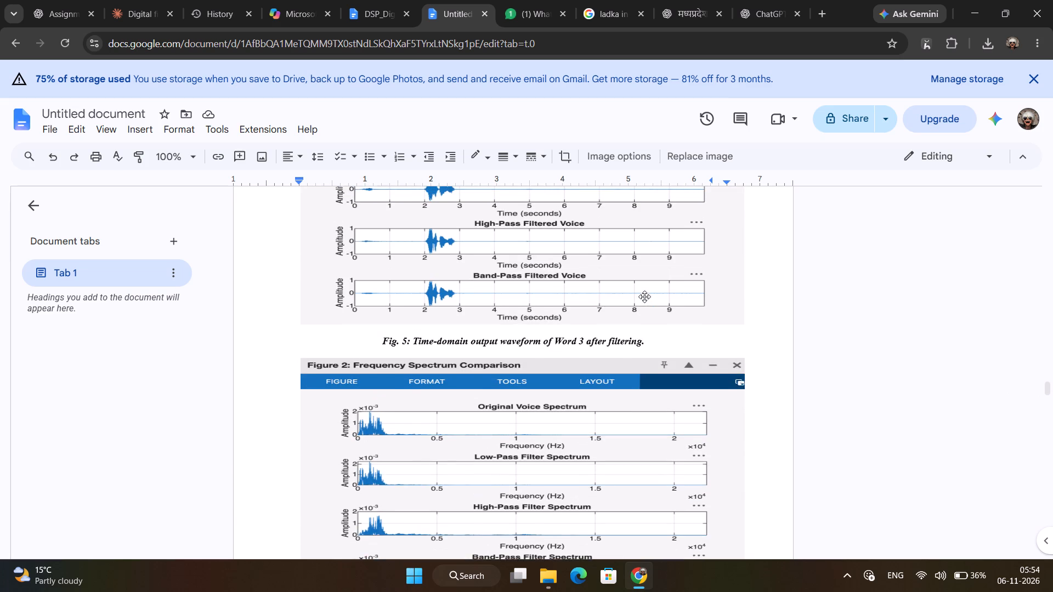
scroll(543, 348, down, 2)
scroll(543, 348, up, 2)
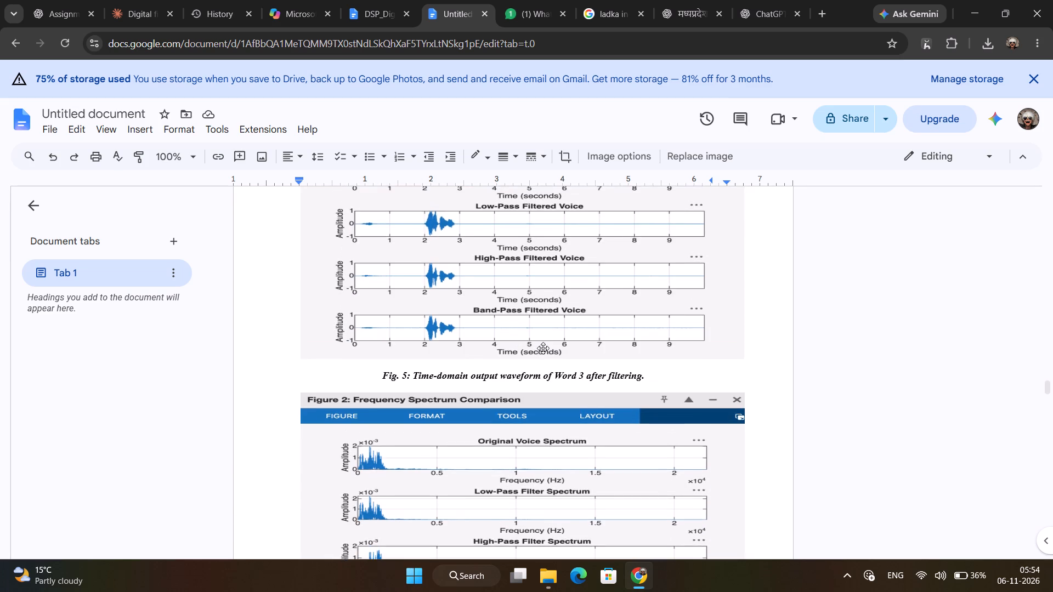
scroll(543, 348, up, 1)
scroll(543, 348, down, 6)
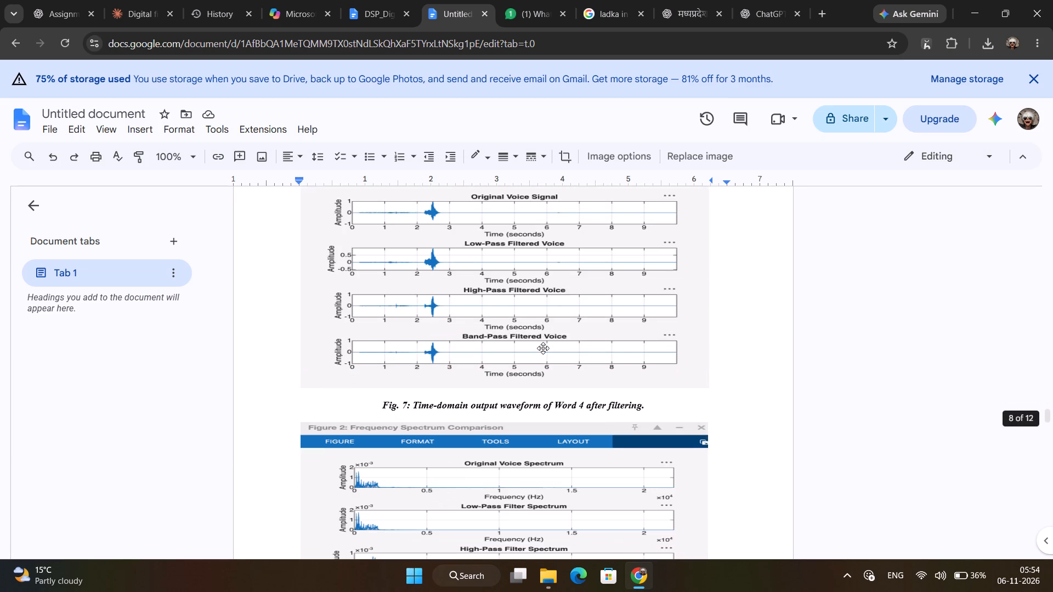
scroll(543, 348, down, 3)
Enlarge Word 4's frequency spectrum plot to about 6.5 inches wide and 4.1 inches tall.
scroll(543, 348, up, 1)
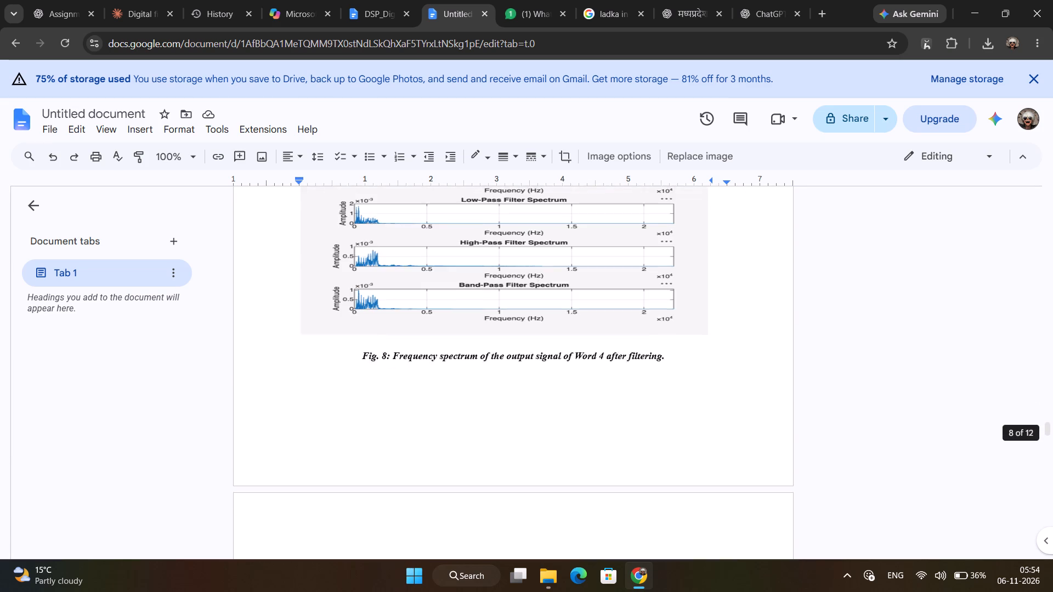
scroll(543, 348, up, 1)
click(511, 365)
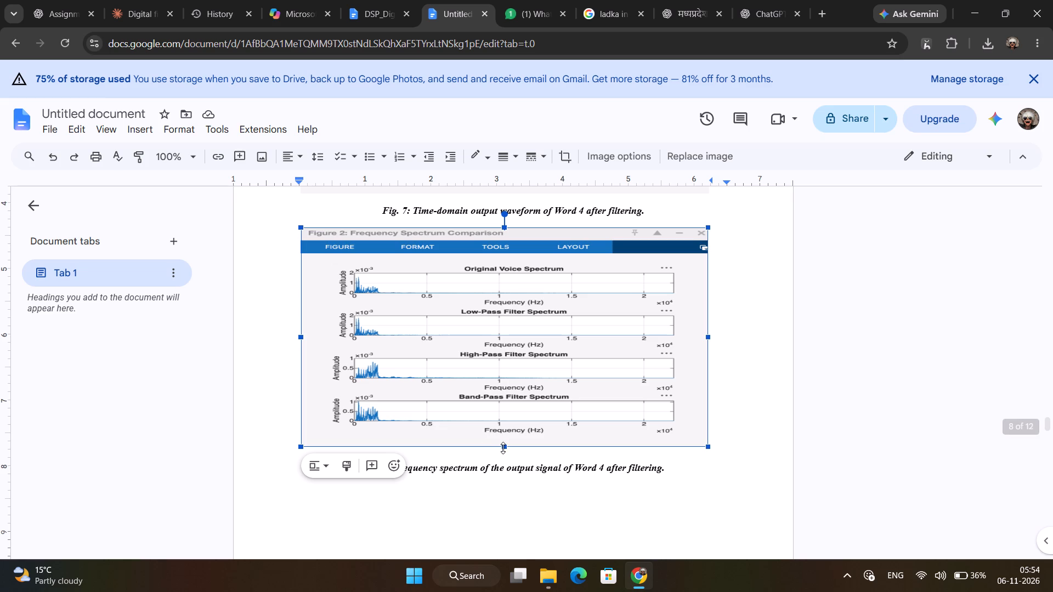
drag(503, 448, 503, 483)
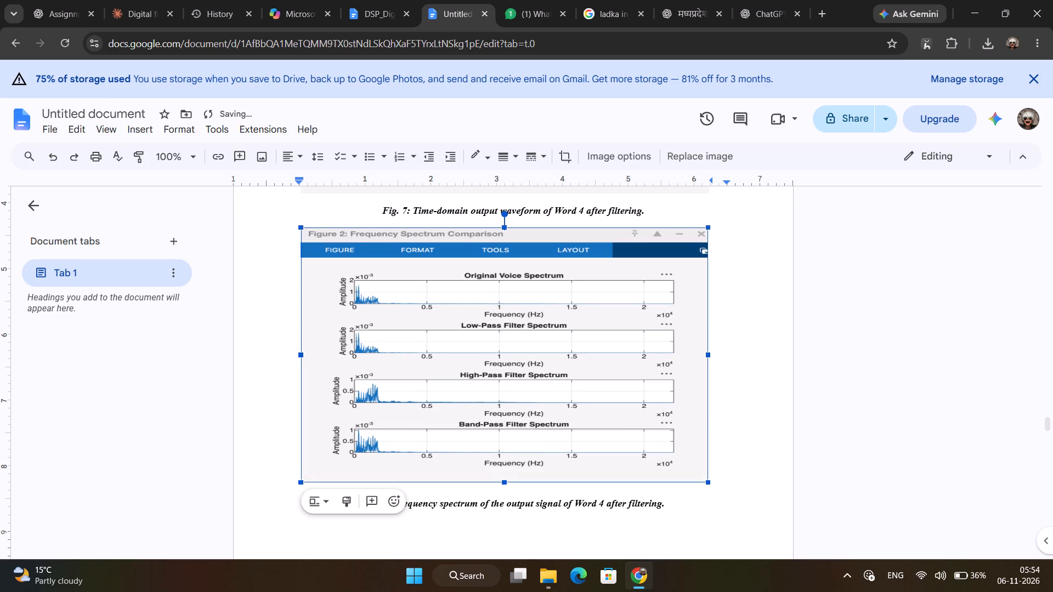
drag(707, 485, 712, 499)
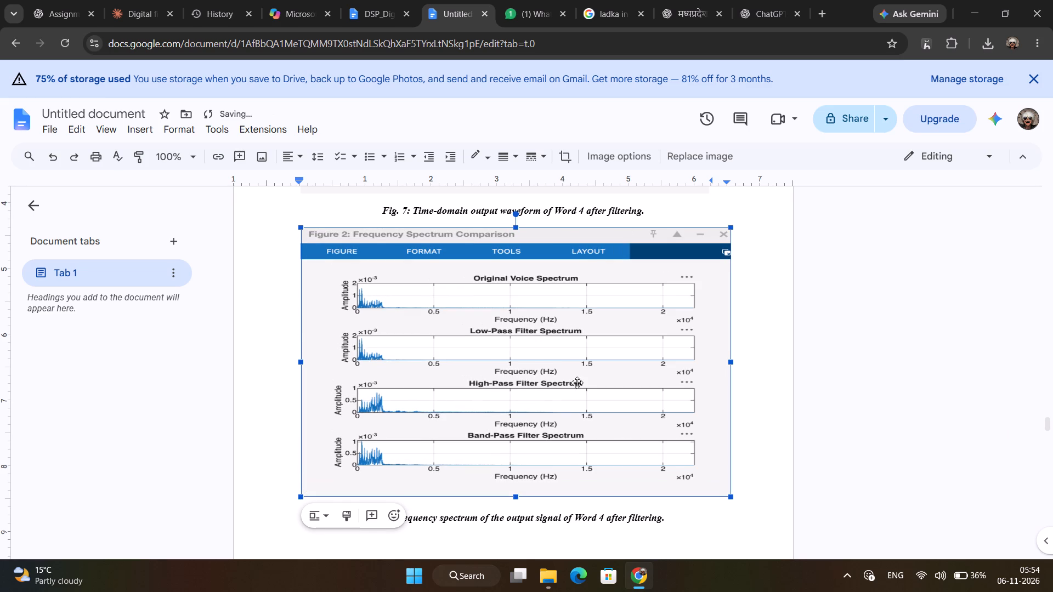
Enlarge Word 4's time-domain plot proportionally to about 6.5 inches wide.
scroll(577, 383, up, 2)
click(633, 277)
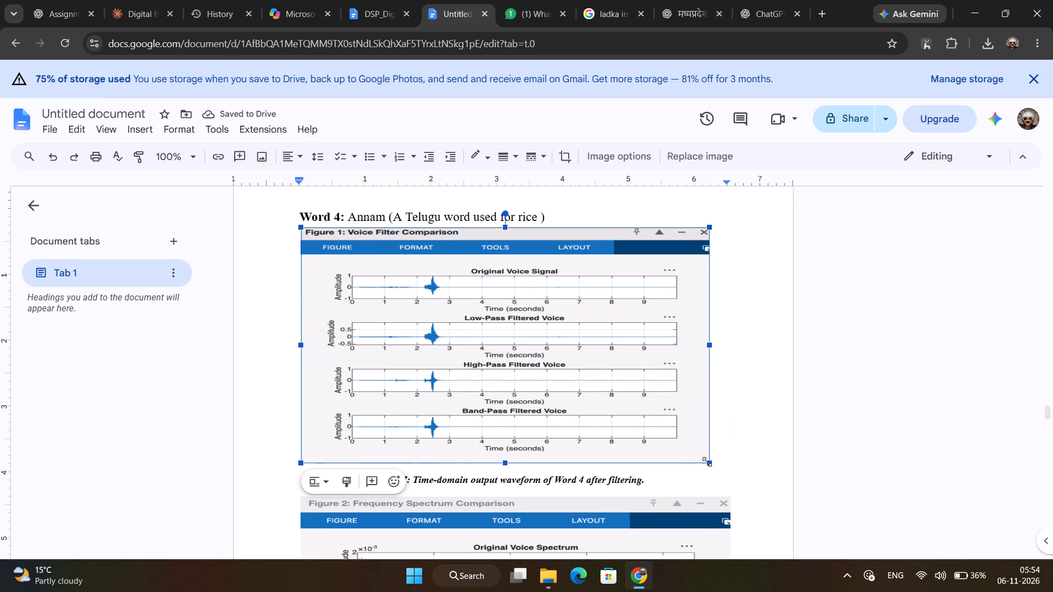
drag(708, 463, 715, 474)
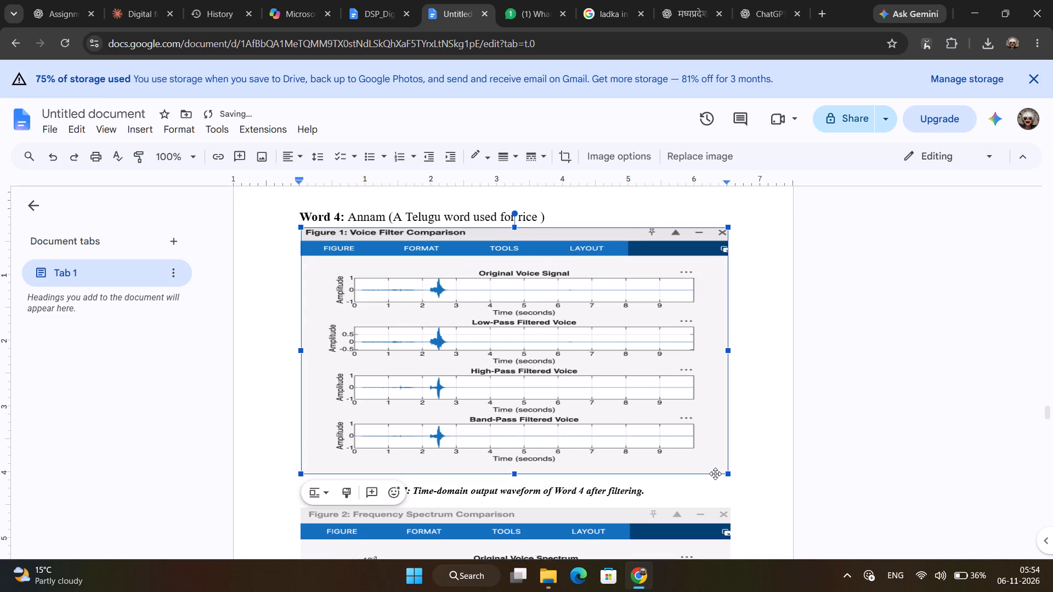
Reduce Word 4's frequency spectrum plot slightly, to about 6.4 inches wide and 4 inches tall, so its caption fits on the page.
scroll(715, 474, down, 4)
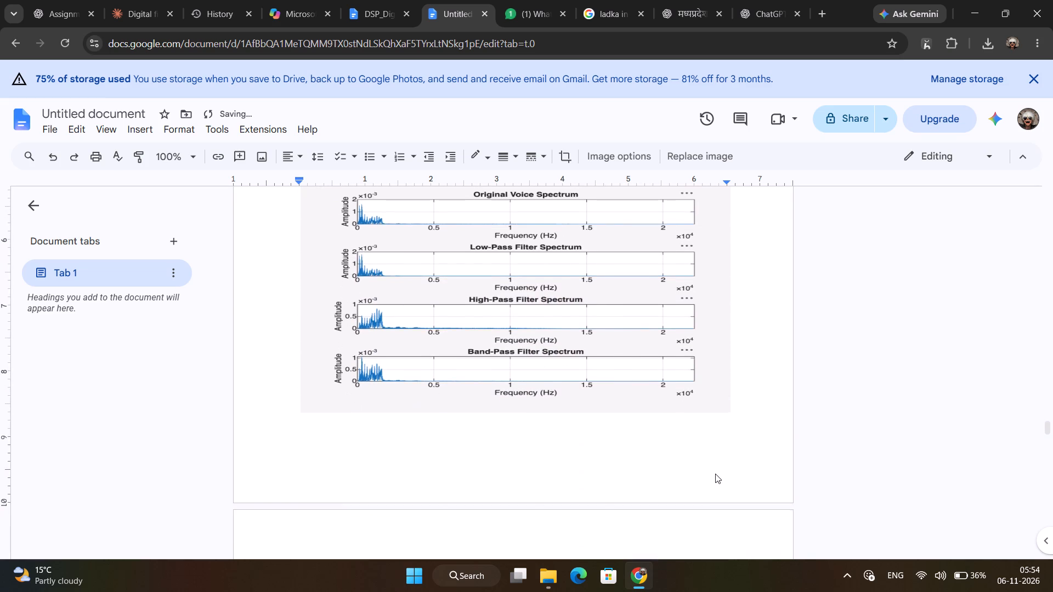
click(618, 294)
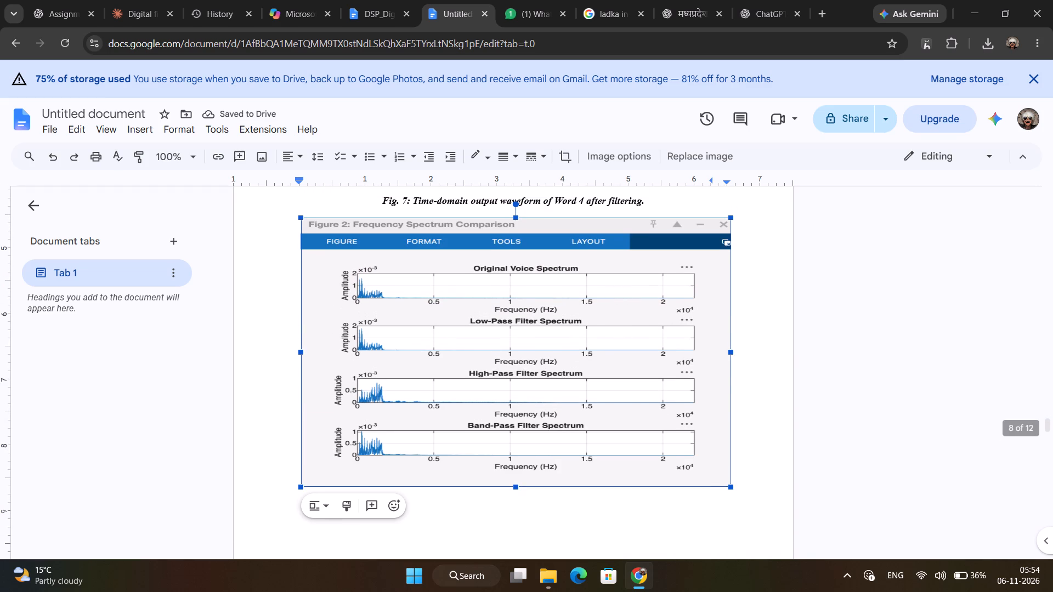
drag(729, 487, 717, 472)
click(511, 480)
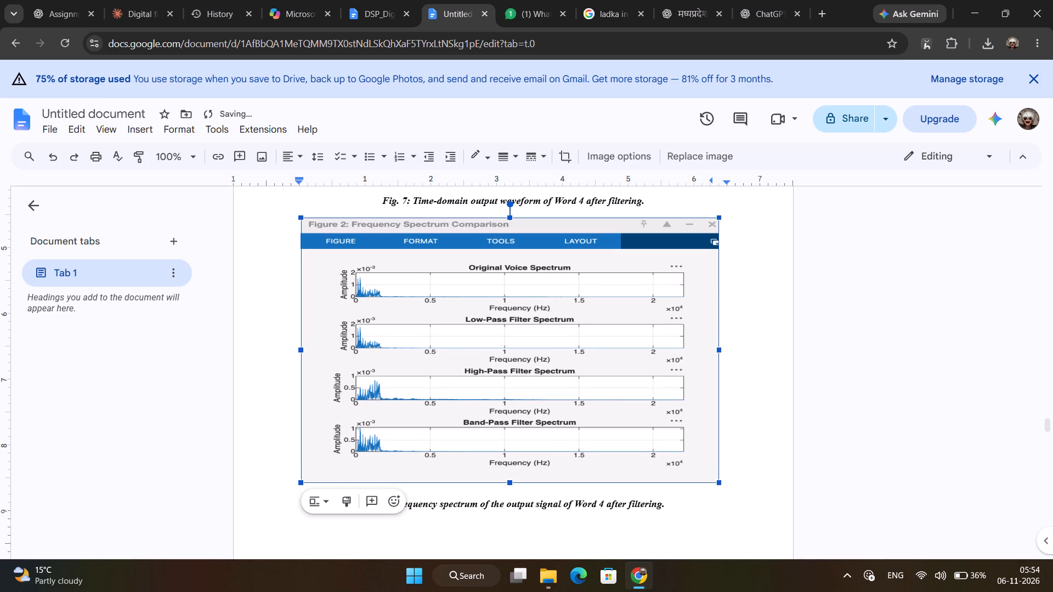
drag(718, 483, 724, 486)
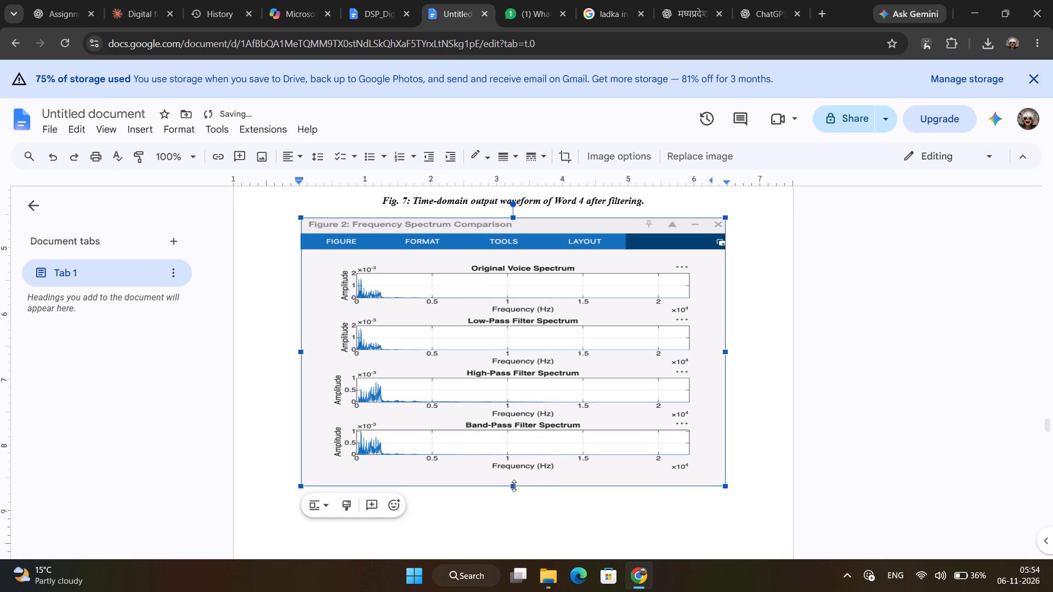
drag(514, 486, 514, 479)
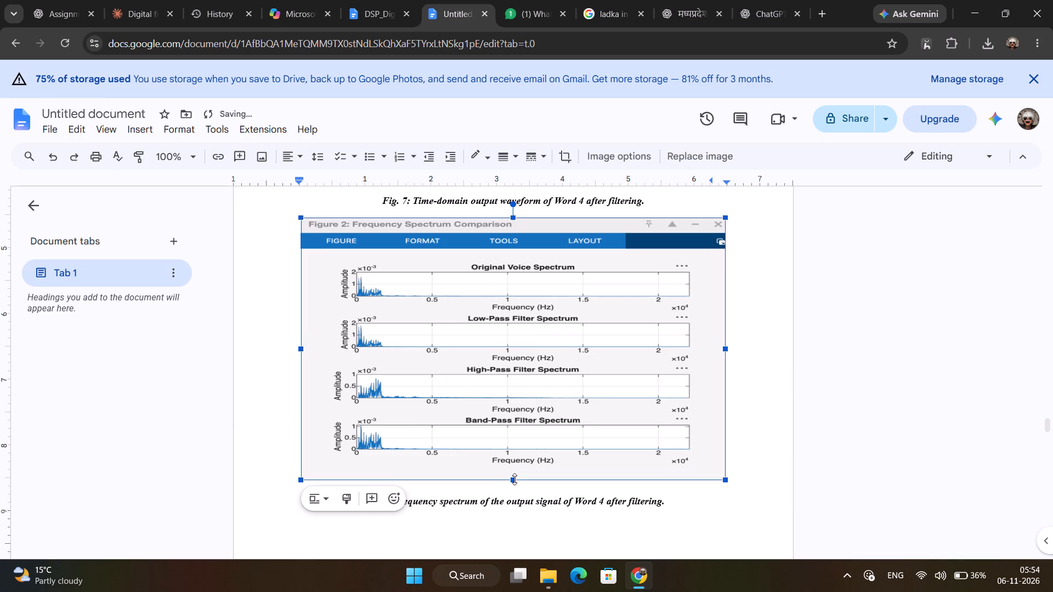
Close the gap before the Fig. 8 caption and centre the caption beneath Word 4's frequency spectrum plot.
scroll(514, 479, down, 1)
click(482, 365)
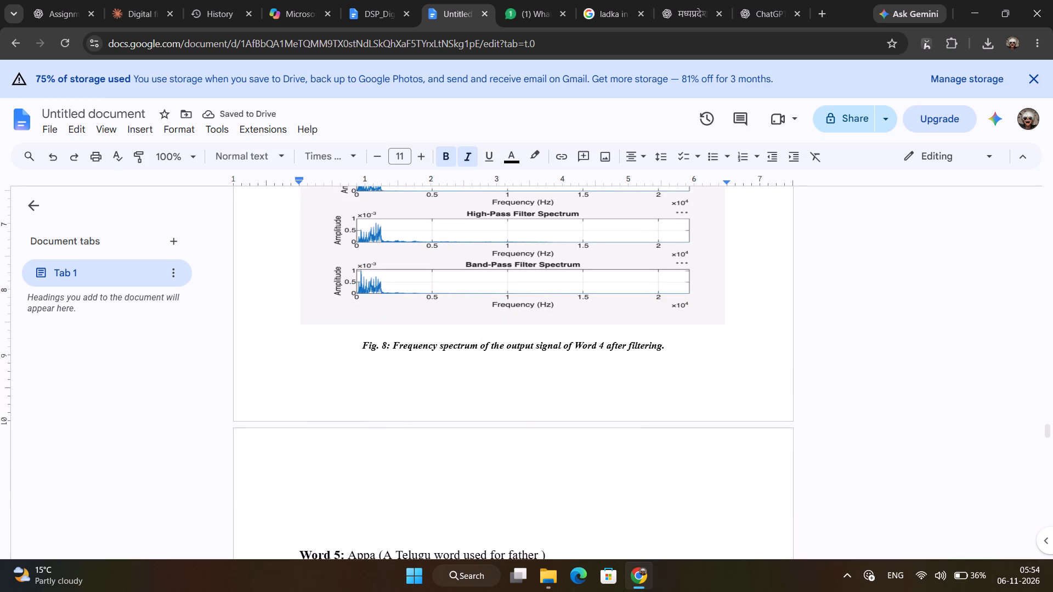
click(360, 341)
key(BackSpace)
key(BackSpace)
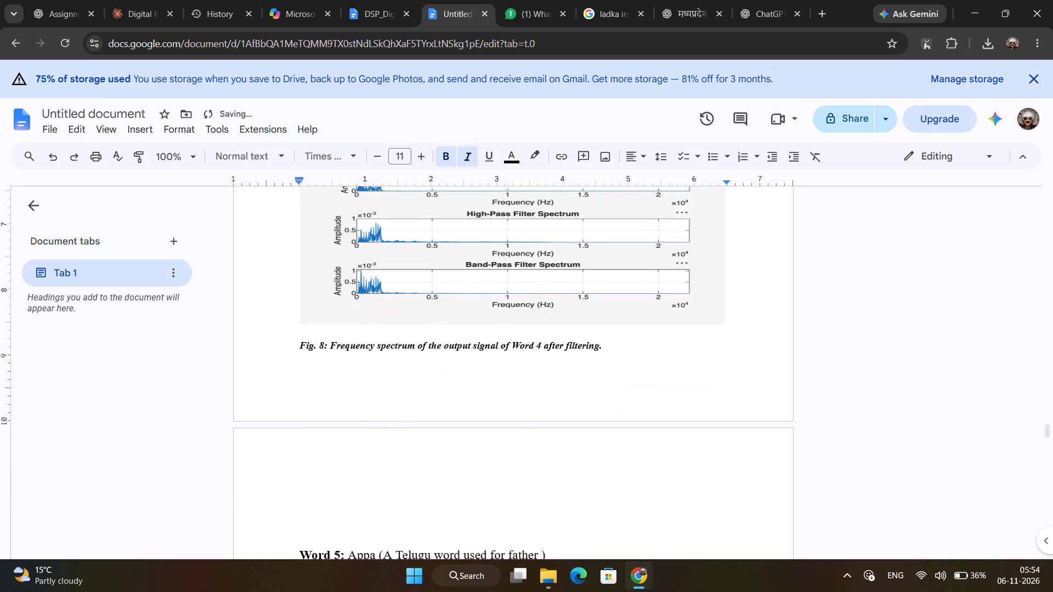
drag(642, 147, 655, 183)
click(655, 183)
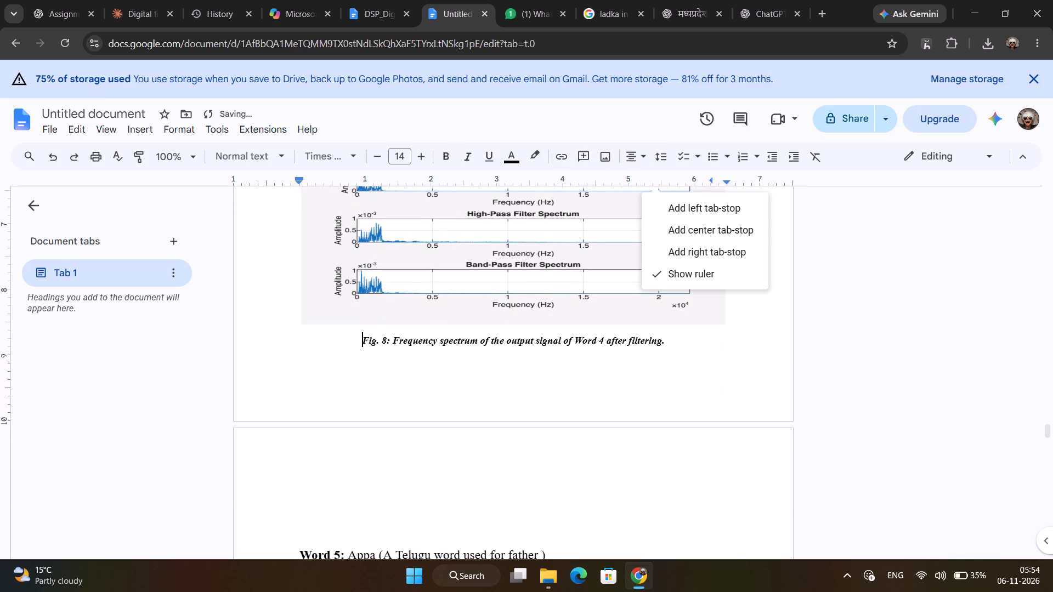
click(507, 391)
Remove the blank lines above the Word 5 heading, keeping the heading at the start of its own page.
scroll(507, 391, down, 2)
click(299, 341)
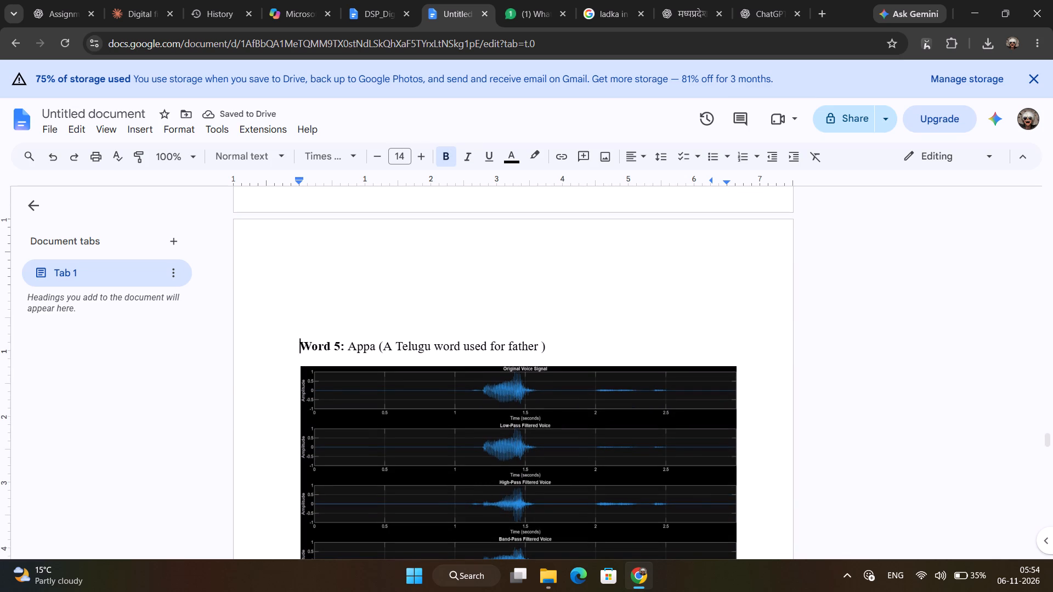
key(BackSpace)
key(BackSpace)
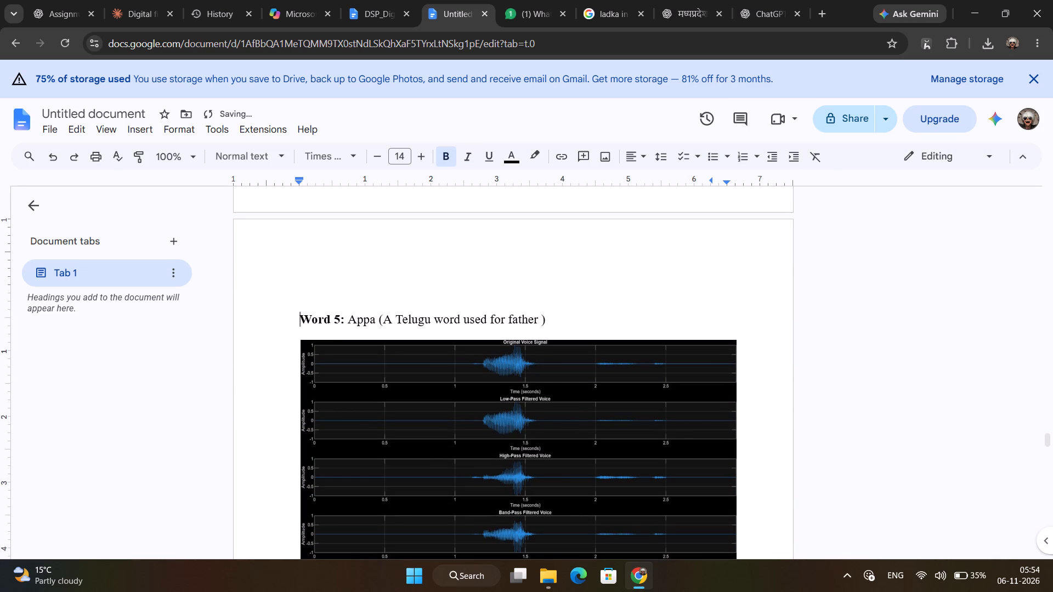
key(BackSpace)
key(Return)
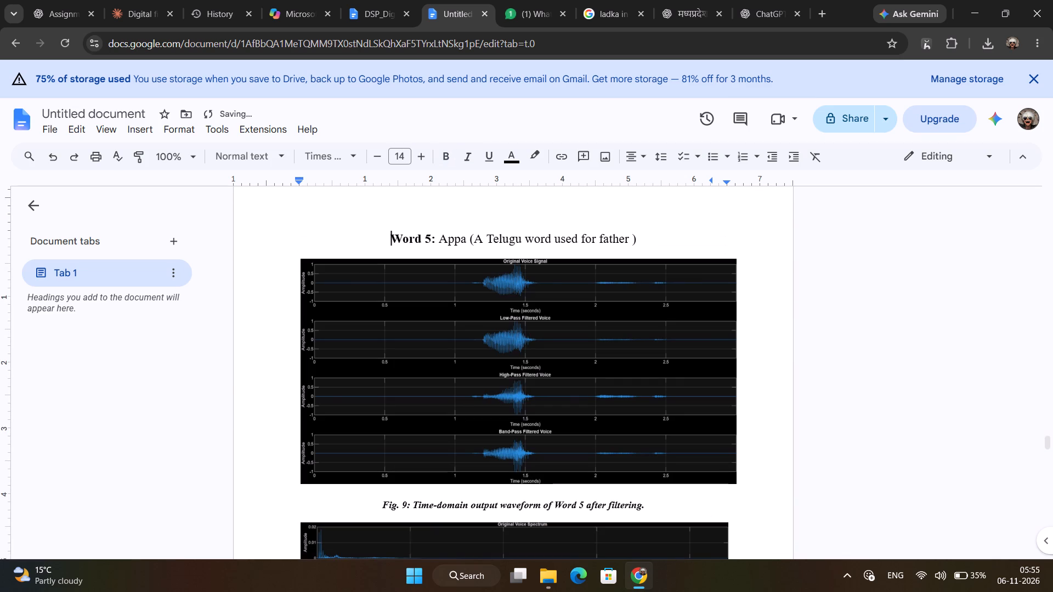
Left-align the Word 5 heading.
click(633, 164)
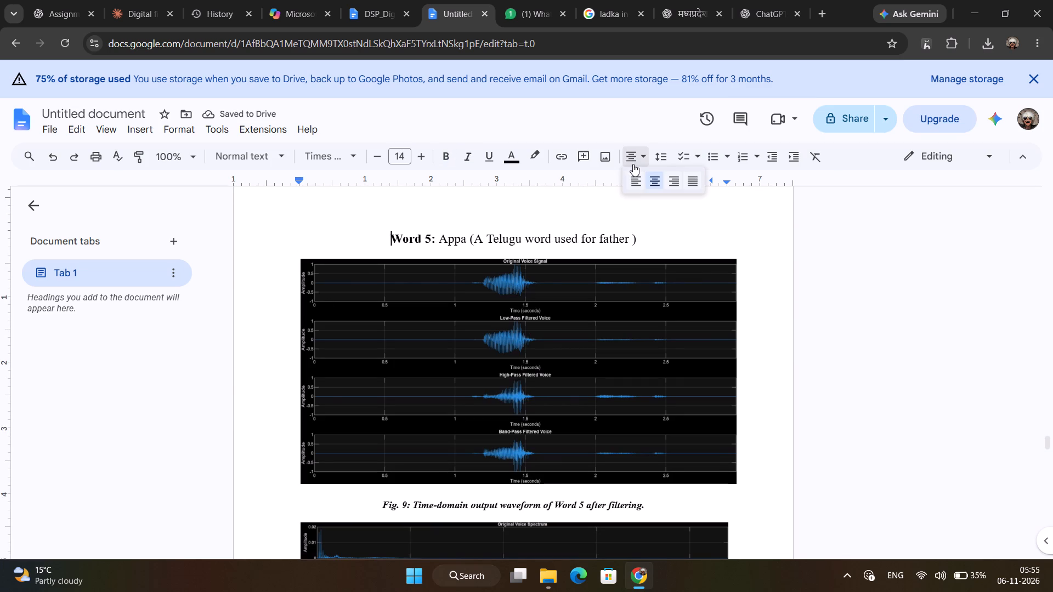
click(633, 185)
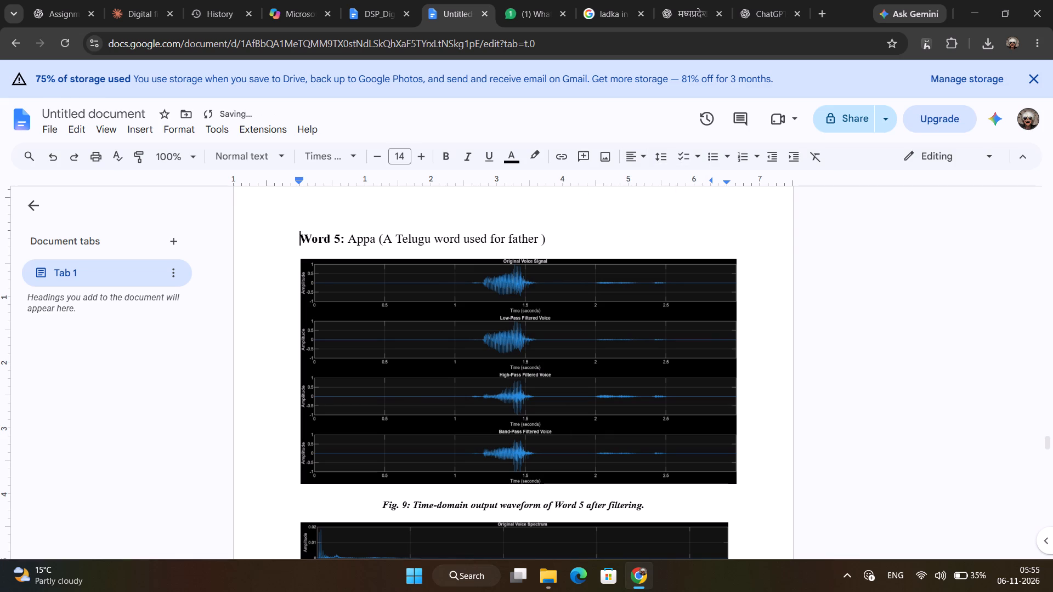
drag(292, 235, 571, 240)
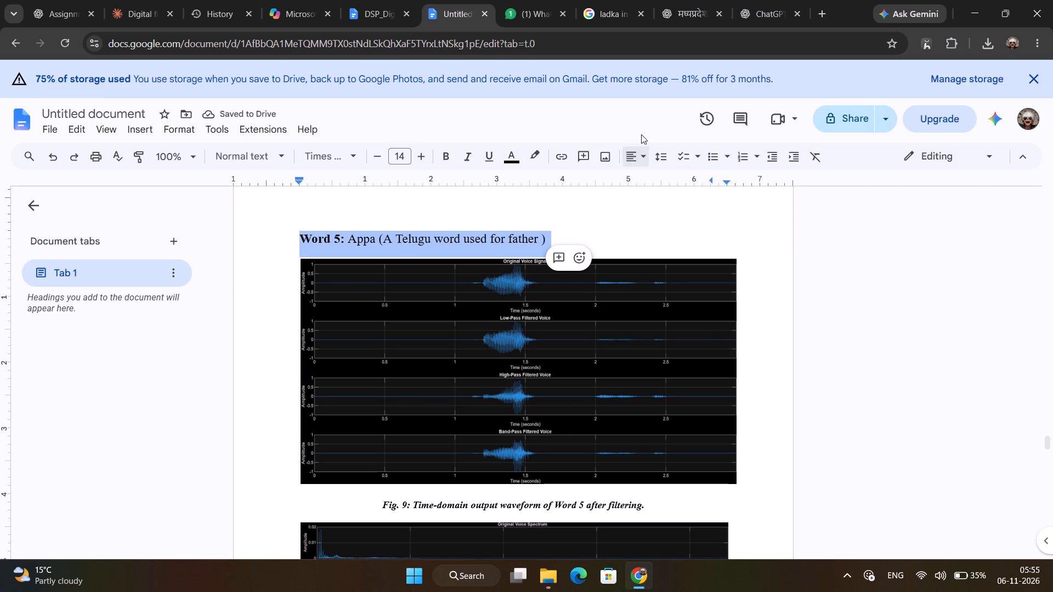
click(636, 149)
click(638, 177)
Stretch Word 5's time-domain plot slightly, to about 3.6 inches tall, keeping its width.
scroll(505, 412, down, 6)
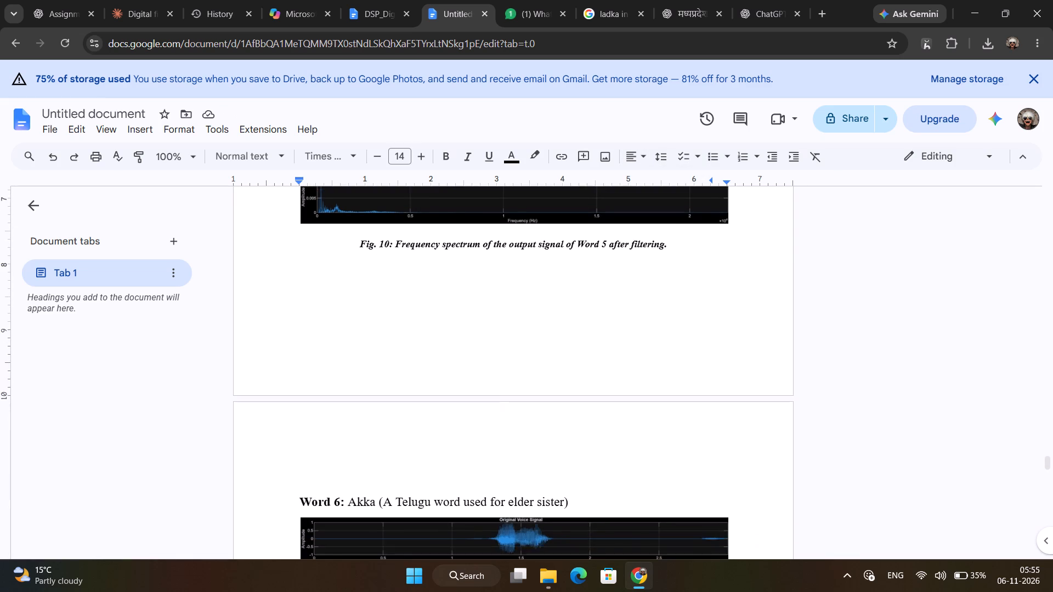
scroll(505, 412, up, 6)
scroll(505, 412, right, 1)
click(619, 317)
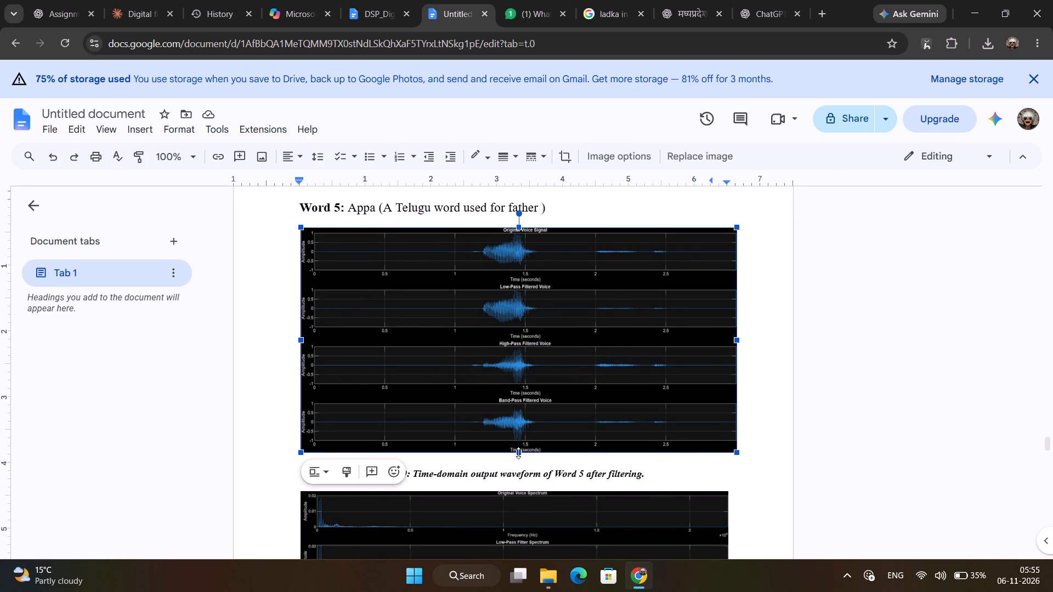
drag(518, 453, 517, 462)
Stretch Word 5's frequency spectrum plot to about 3.5 inches tall, keeping its width.
scroll(517, 462, down, 2)
click(548, 381)
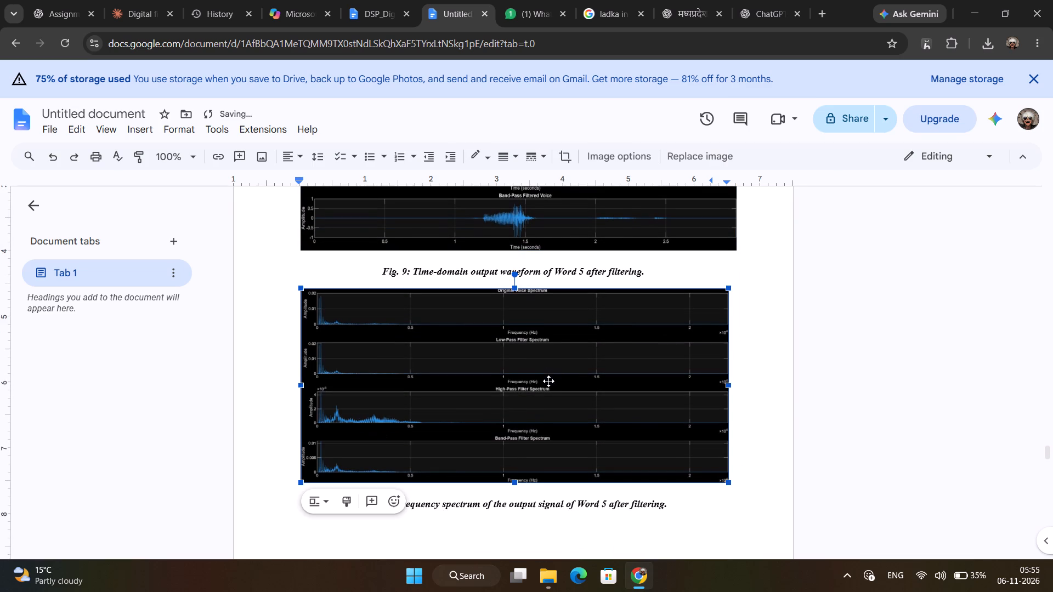
drag(516, 483, 515, 491)
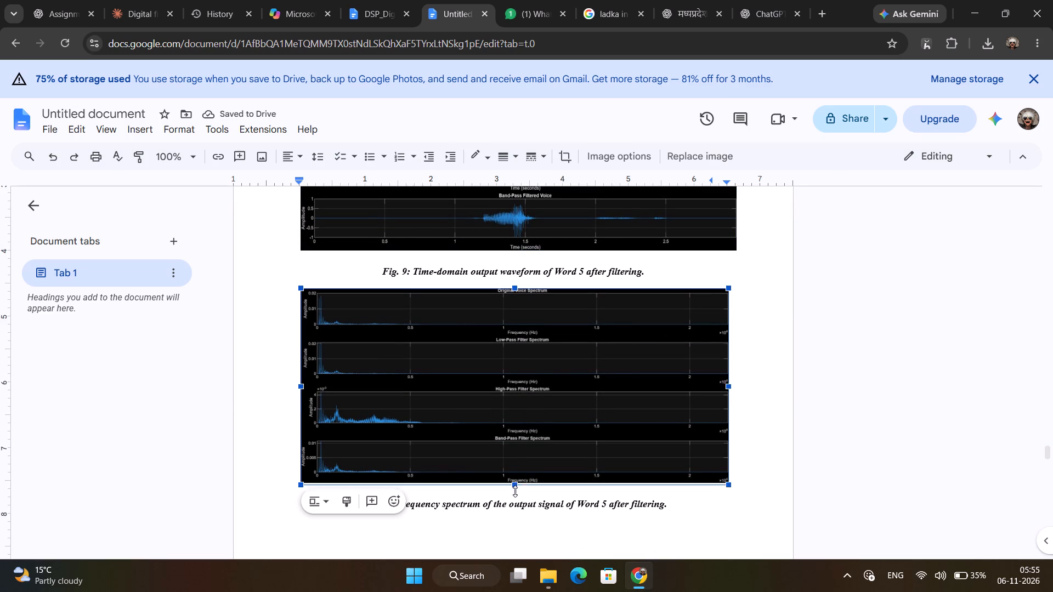
drag(515, 491, 513, 519)
Remove the blank lines above the Word 6 heading to move its section up the page.
scroll(513, 519, down, 3)
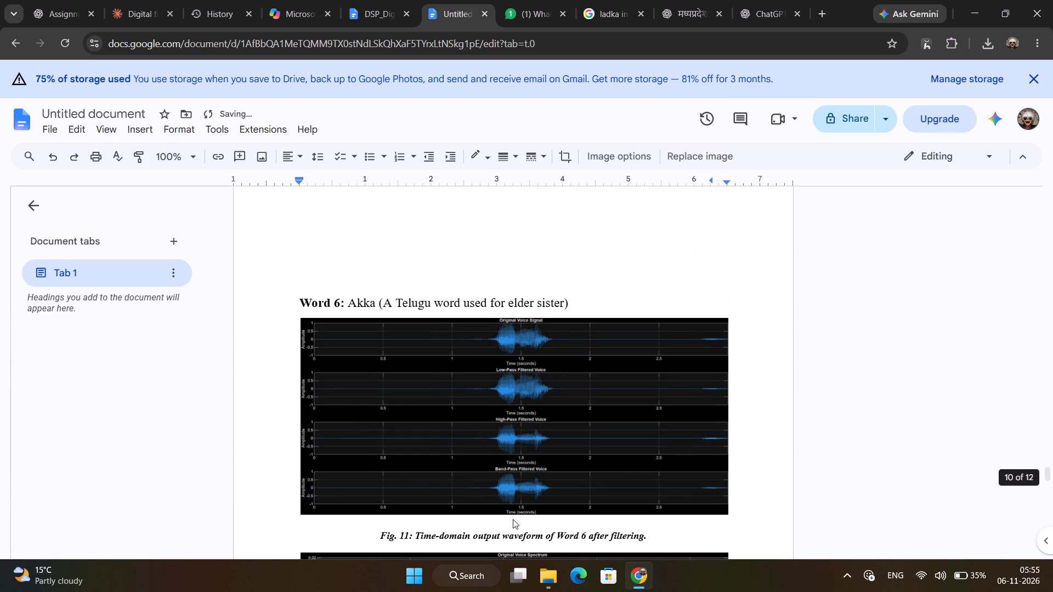
scroll(513, 519, down, 1)
click(299, 305)
key(BackSpace)
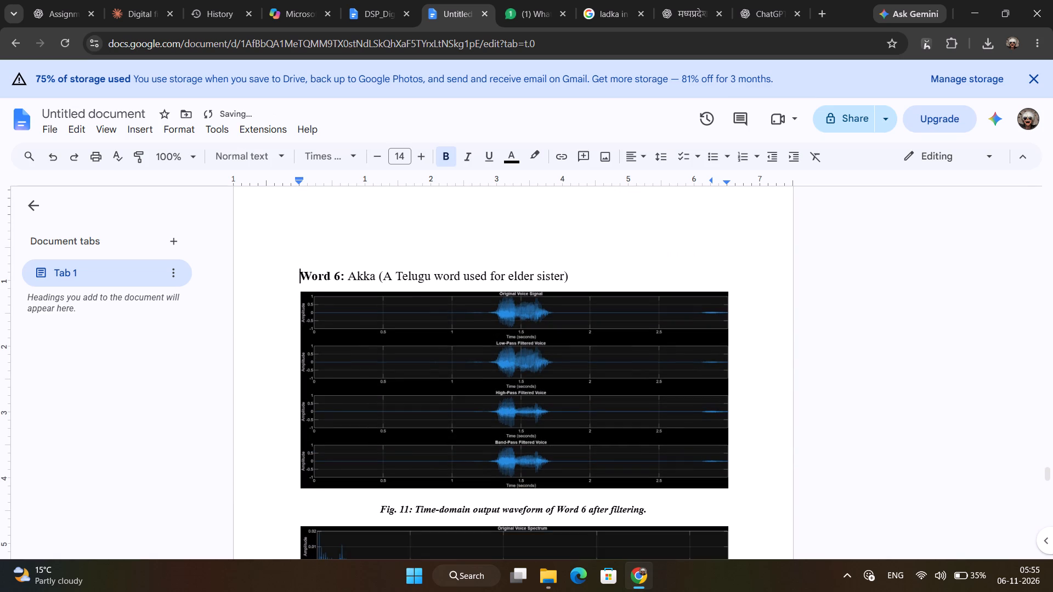
key(BackSpace)
key(BackSpace)
scroll(299, 305, up, 2)
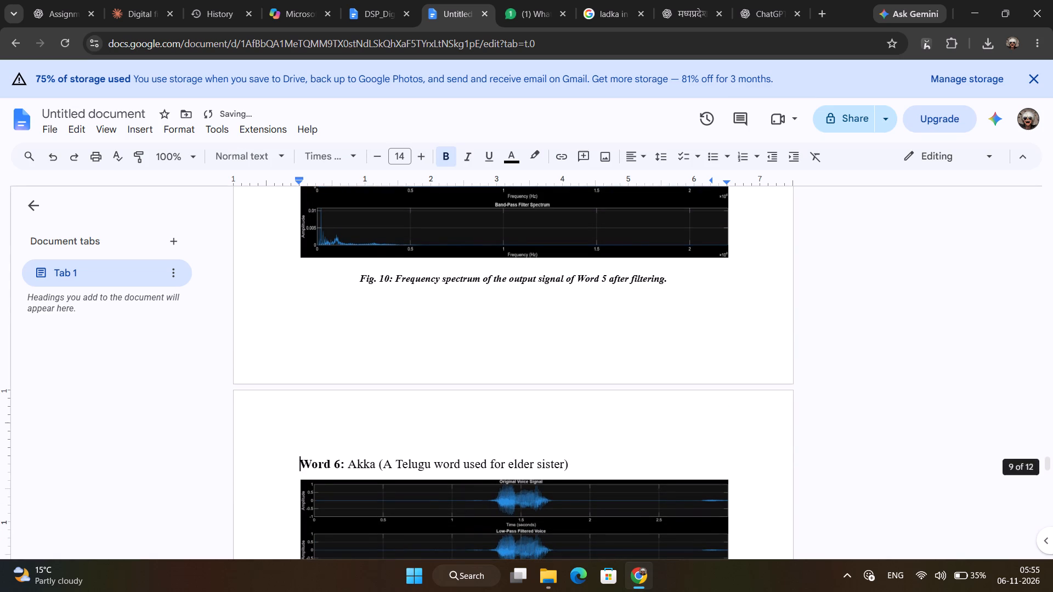
key(BackSpace)
Stretch Word 6's time-domain plot to about 3.4 inches tall, keeping its width.
scroll(299, 305, down, 2)
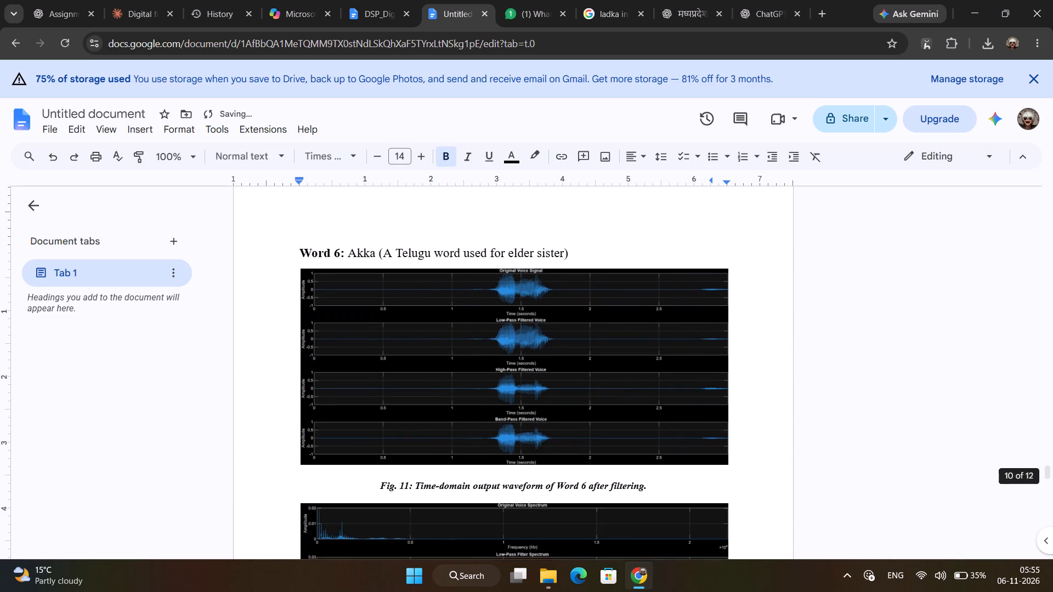
scroll(299, 305, down, 1)
scroll(299, 305, up, 1)
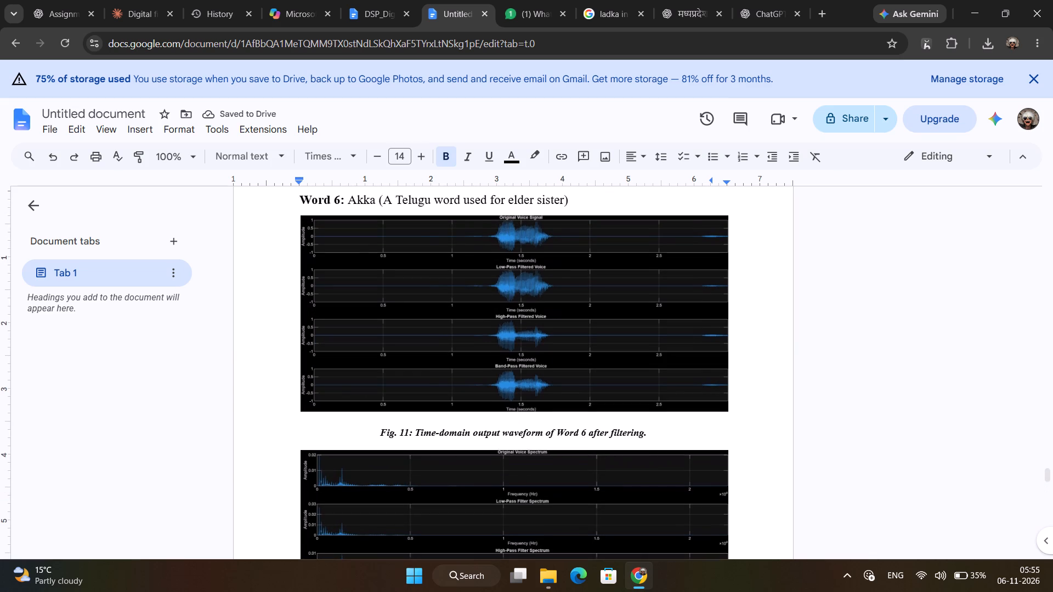
click(484, 293)
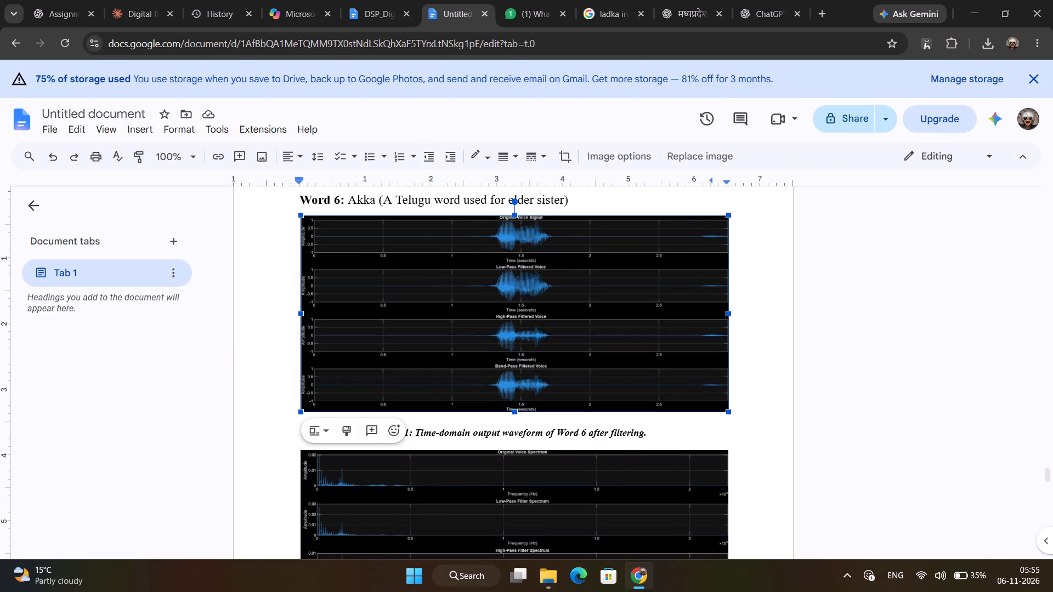
drag(514, 411, 513, 437)
Stretch Word 6's frequency spectrum plot to about 3.6 inches tall, keeping its width.
scroll(513, 437, down, 3)
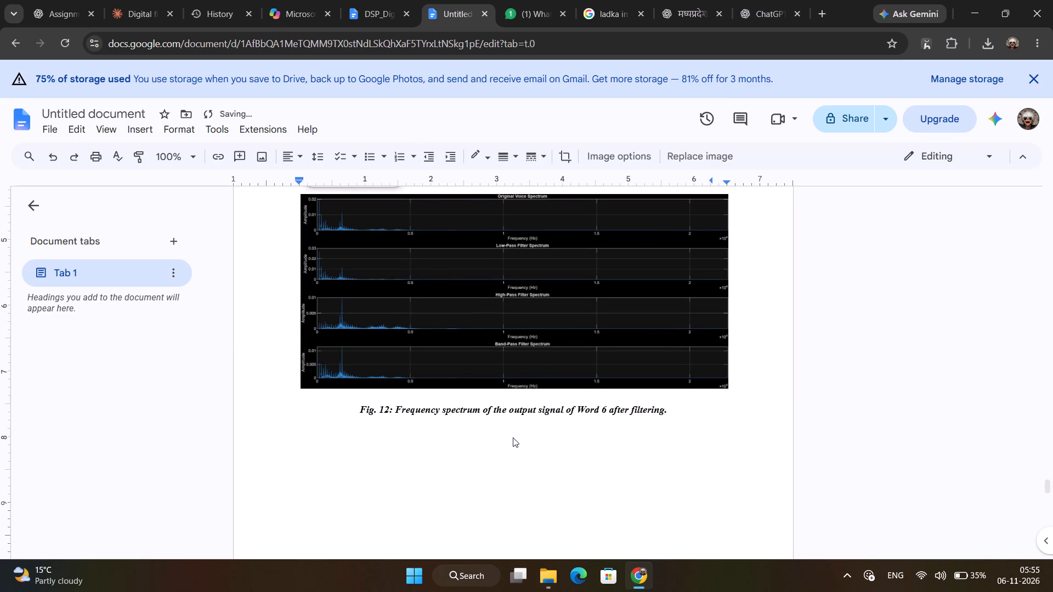
click(552, 312)
drag(513, 389, 517, 430)
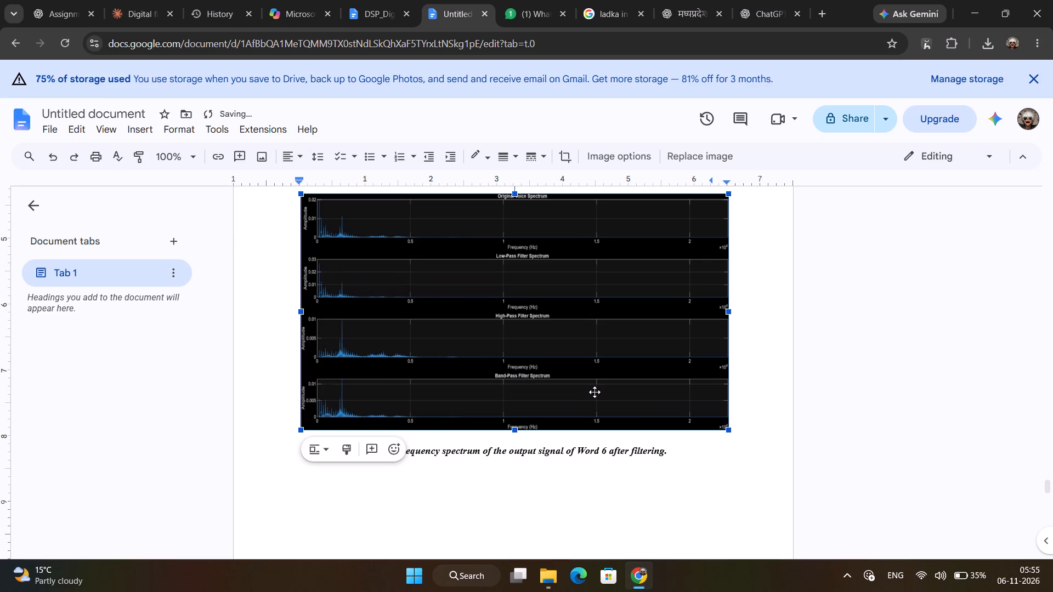
Examine the plot sizes, captions and page layout from the Word 6 section back through the earlier words to the contents page.
scroll(579, 354, up, 1)
scroll(636, 473, up, 1)
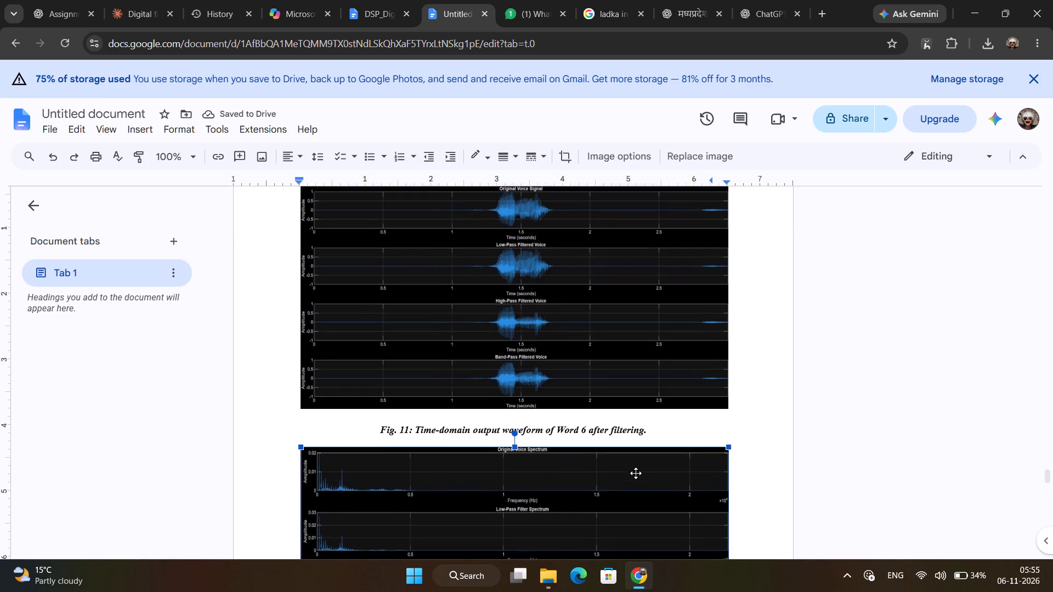
scroll(636, 473, up, 1)
scroll(636, 473, down, 4)
click(678, 382)
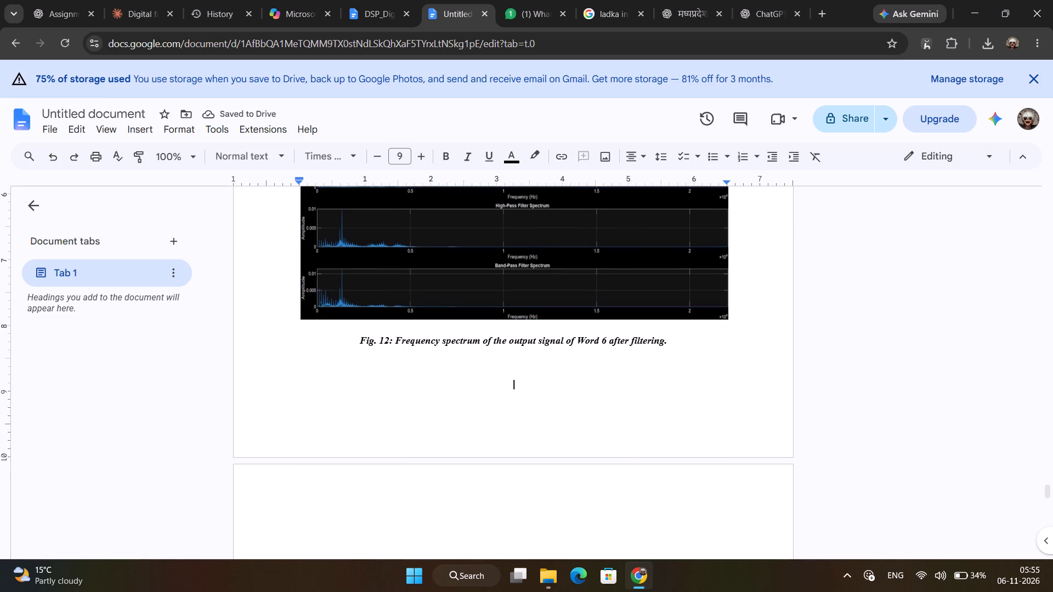
scroll(678, 382, up, 14)
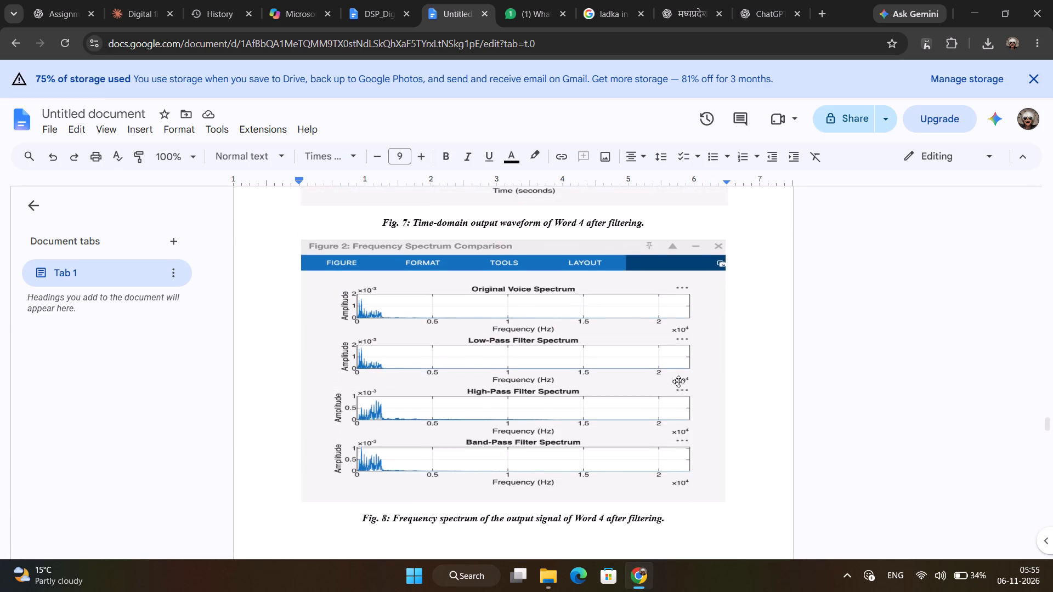
scroll(678, 382, up, 4)
scroll(678, 382, right, 1)
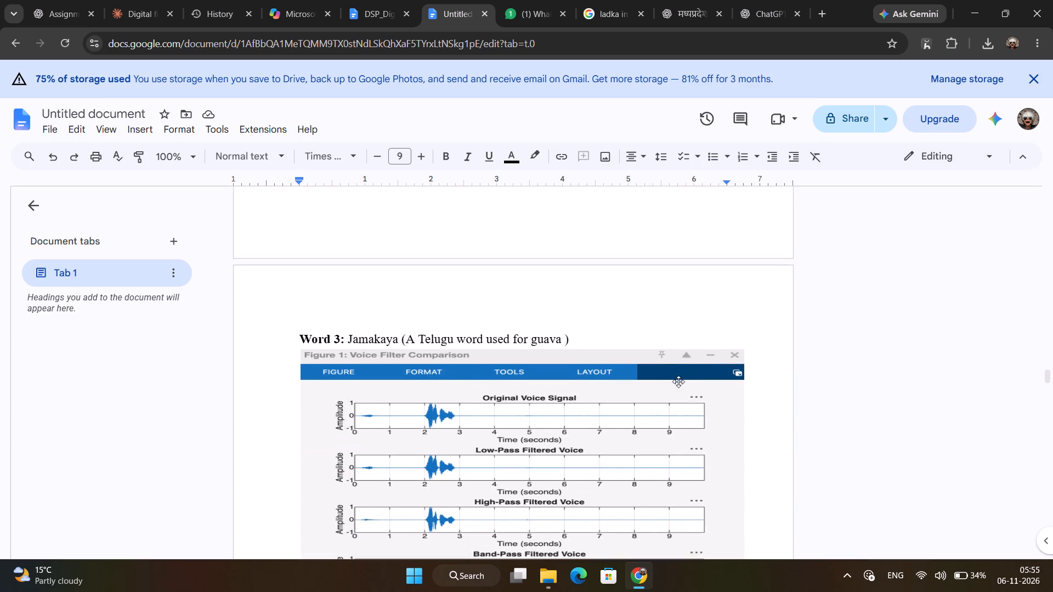
scroll(678, 382, right, 1)
scroll(678, 382, up, 2)
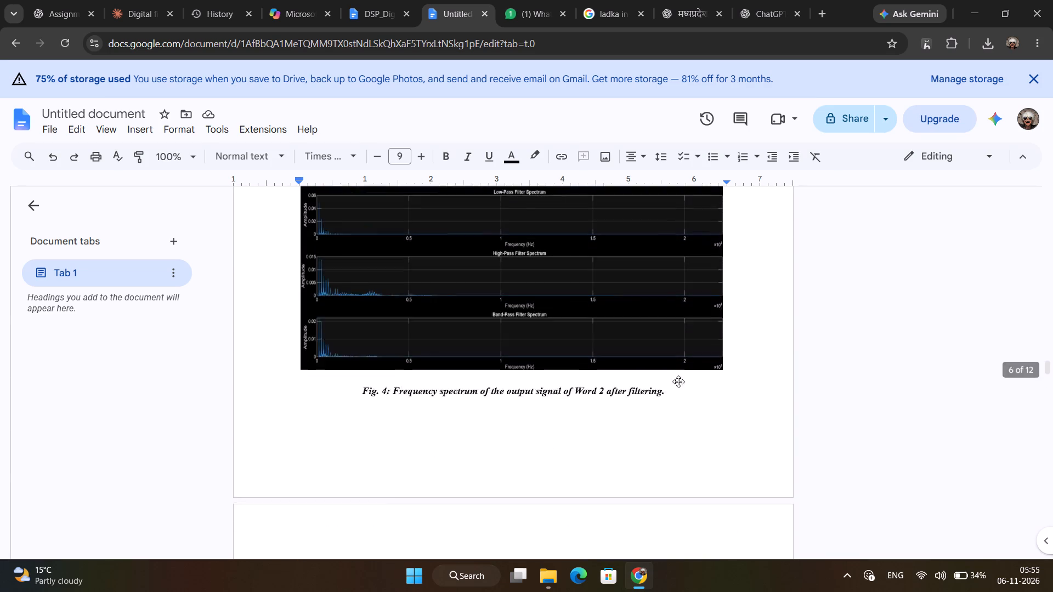
scroll(678, 382, up, 6)
scroll(678, 382, down, 1)
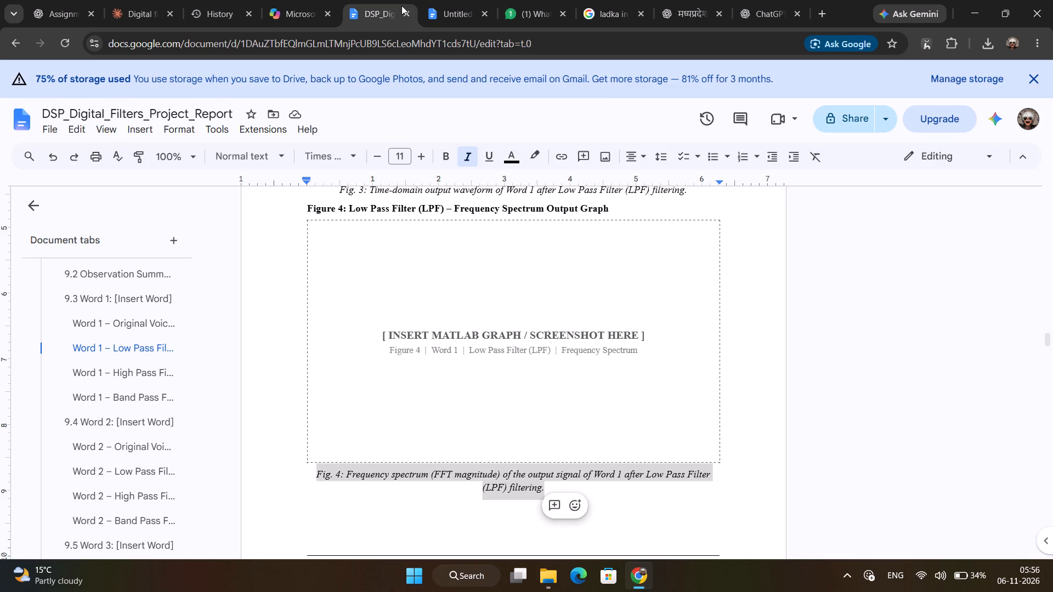
scroll(493, 315, down, 12)
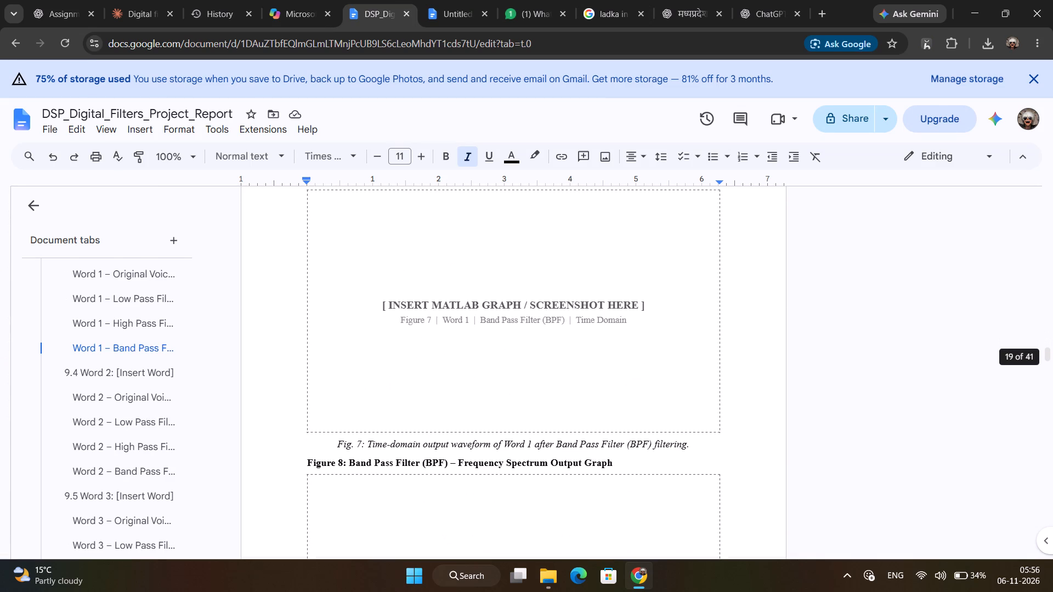
scroll(493, 315, down, 16)
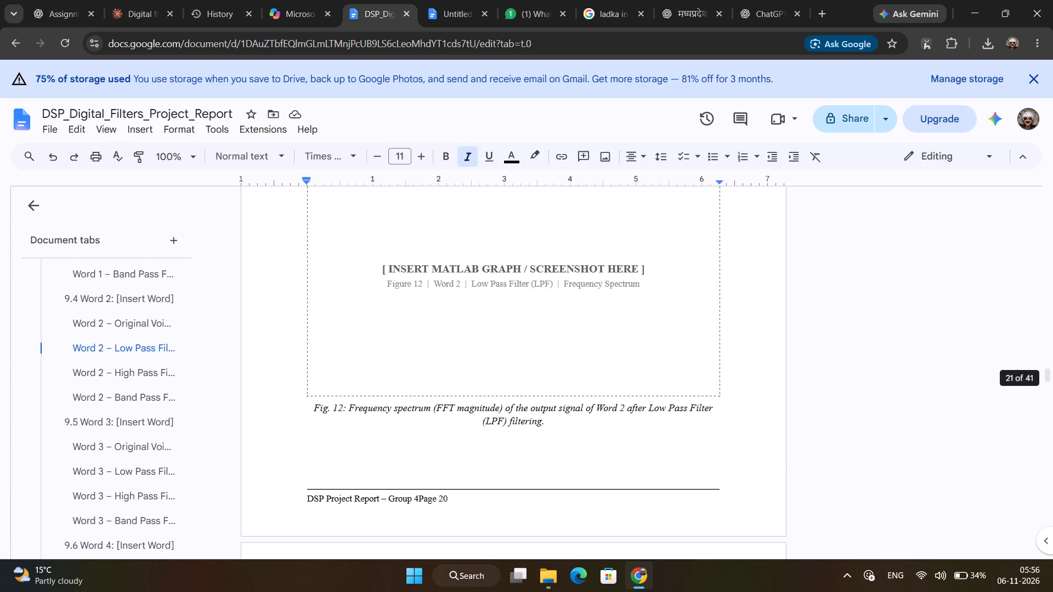
scroll(501, 262, down, 16)
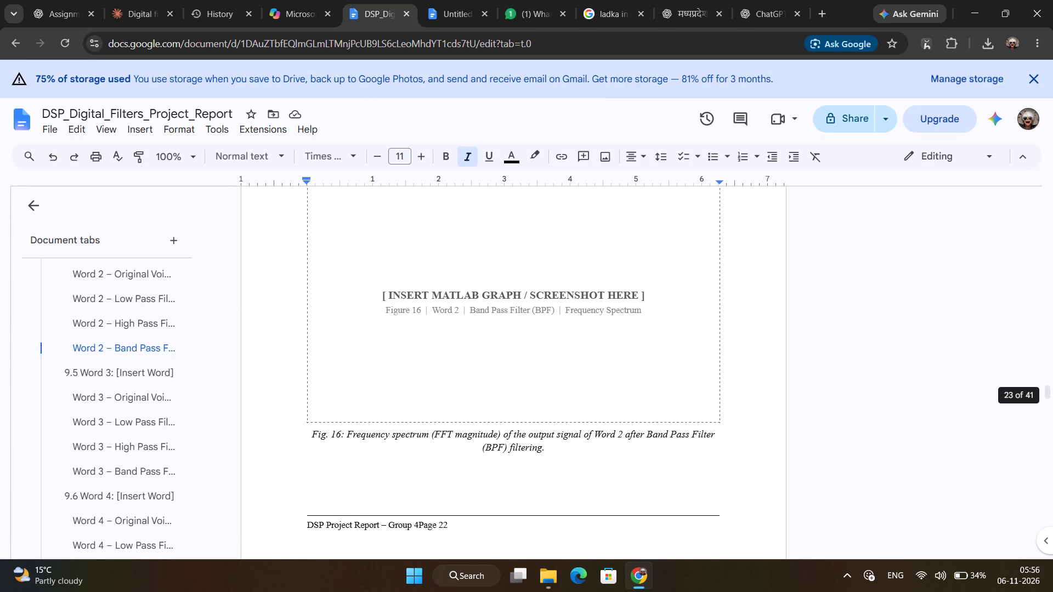
scroll(501, 262, down, 15)
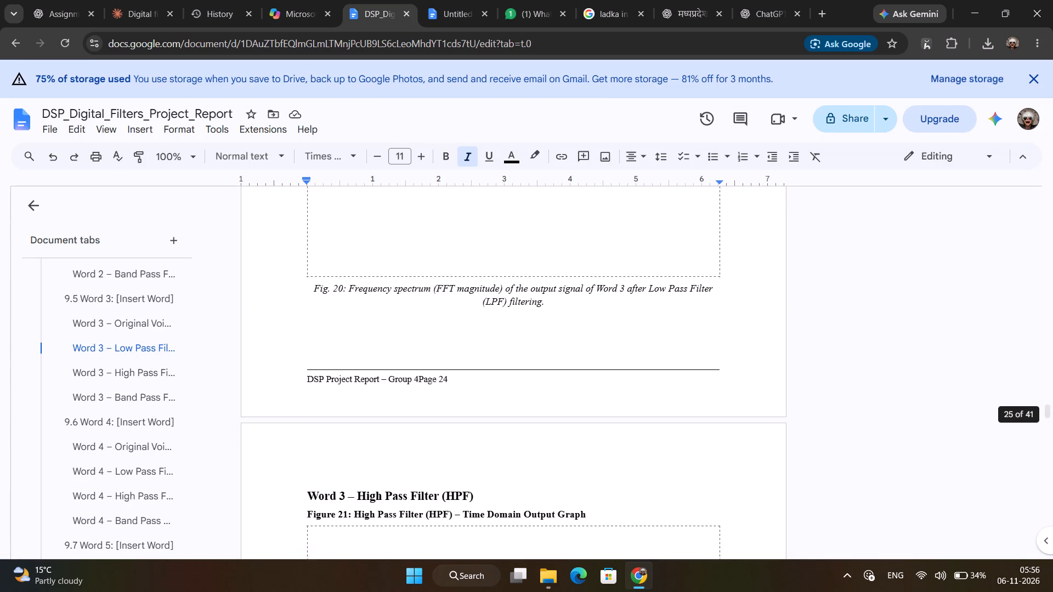
scroll(501, 262, down, 15)
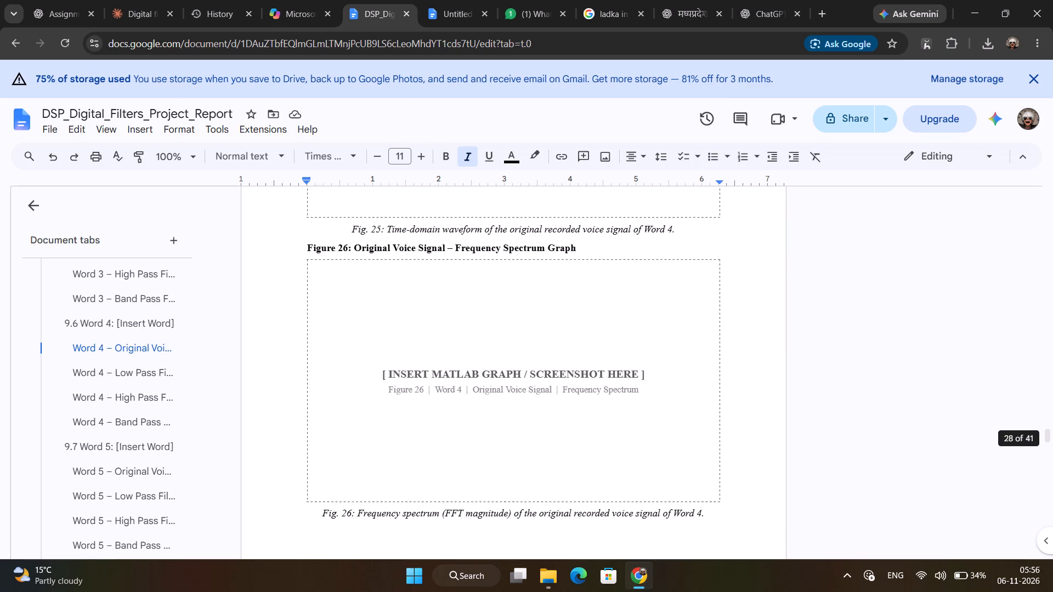
scroll(501, 262, down, 1)
scroll(501, 262, up, 2)
scroll(501, 262, down, 10)
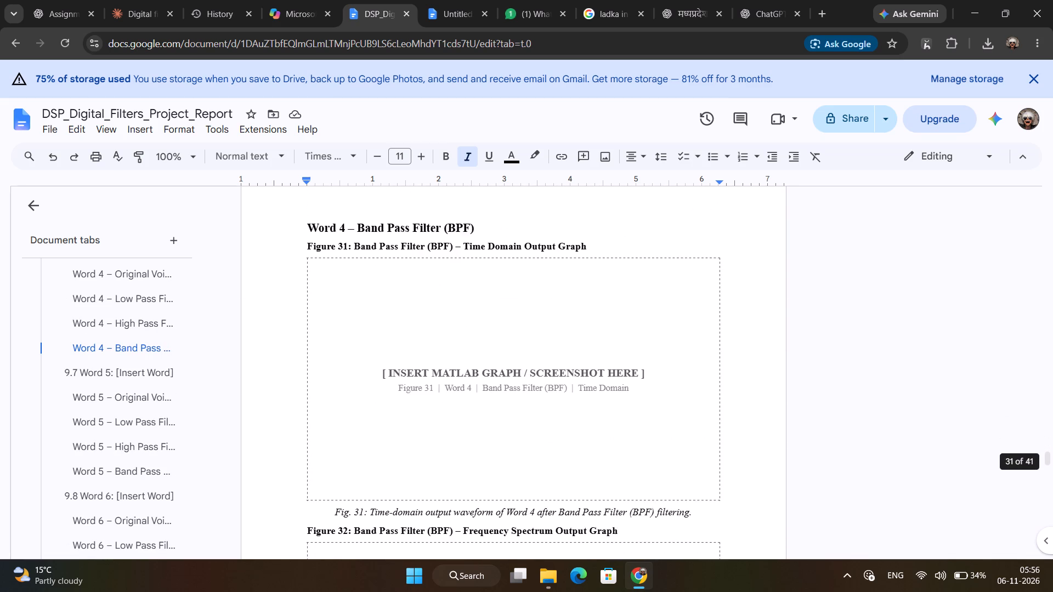
scroll(501, 262, down, 15)
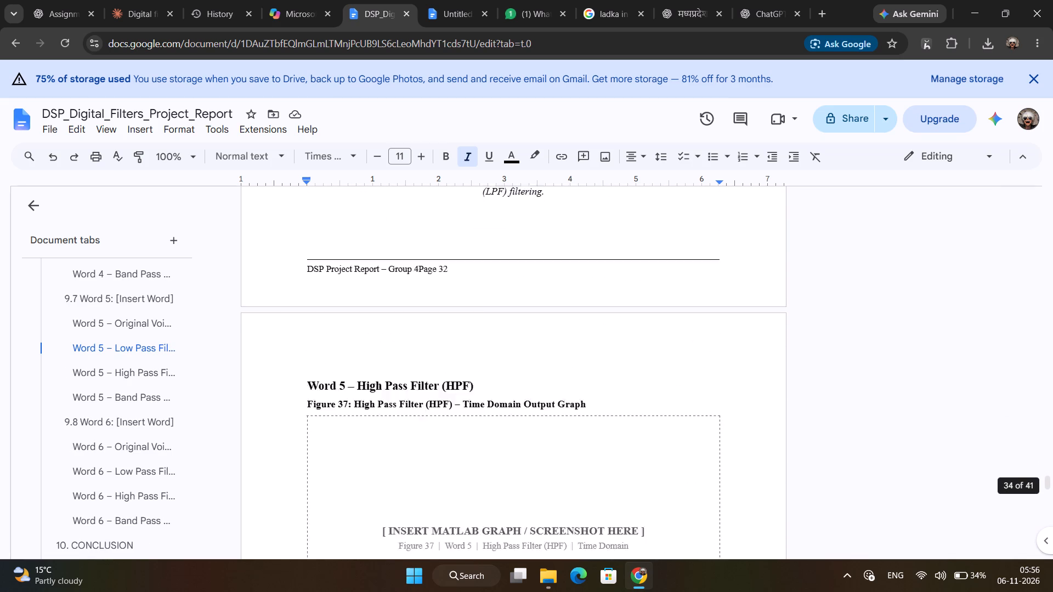
scroll(501, 262, down, 5)
scroll(501, 262, up, 5)
scroll(501, 262, down, 5)
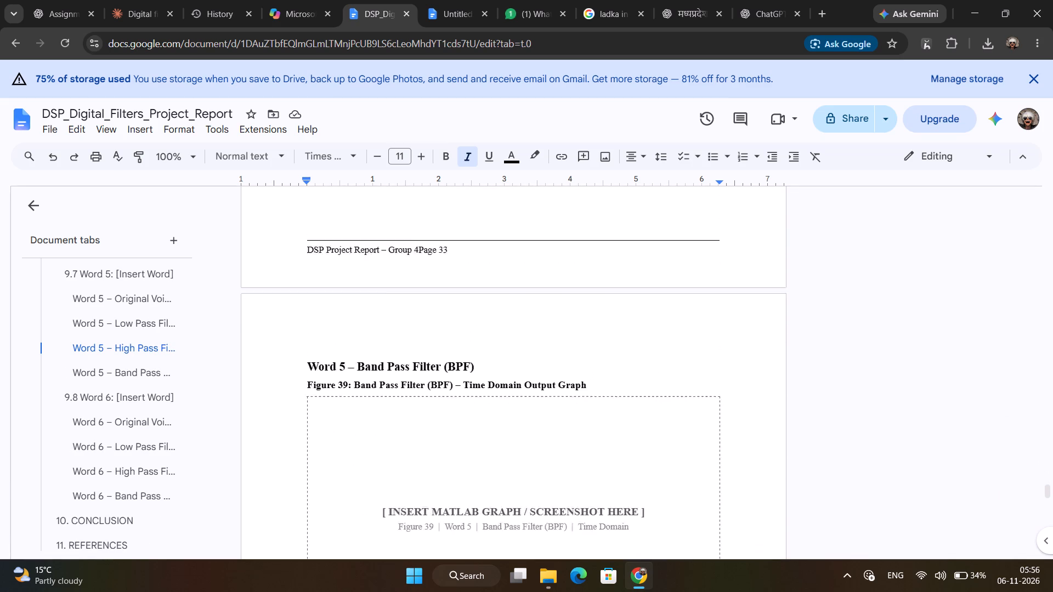
scroll(501, 262, down, 15)
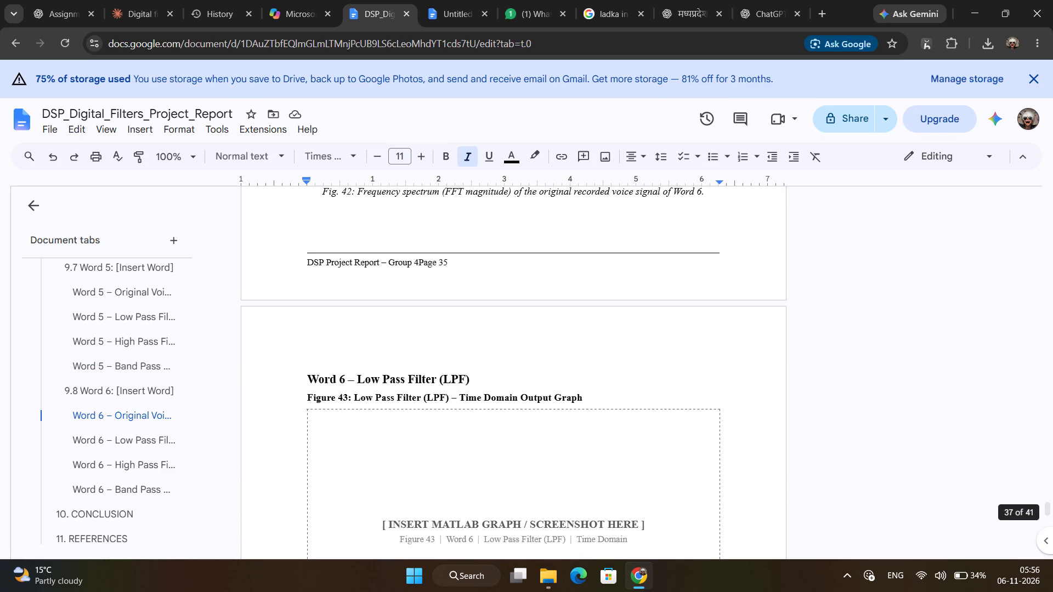
scroll(501, 262, down, 9)
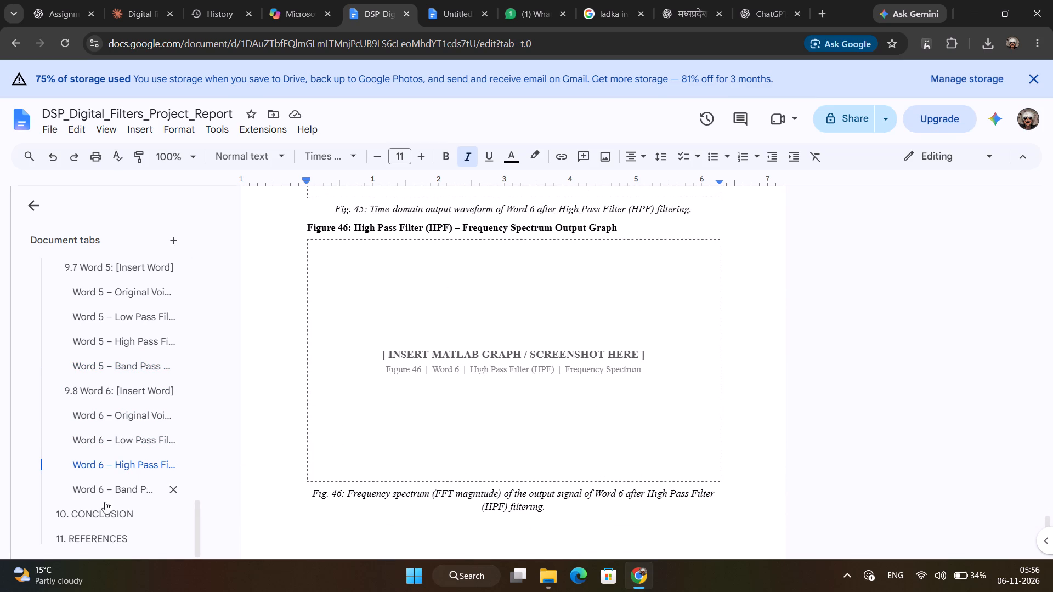
click(104, 509)
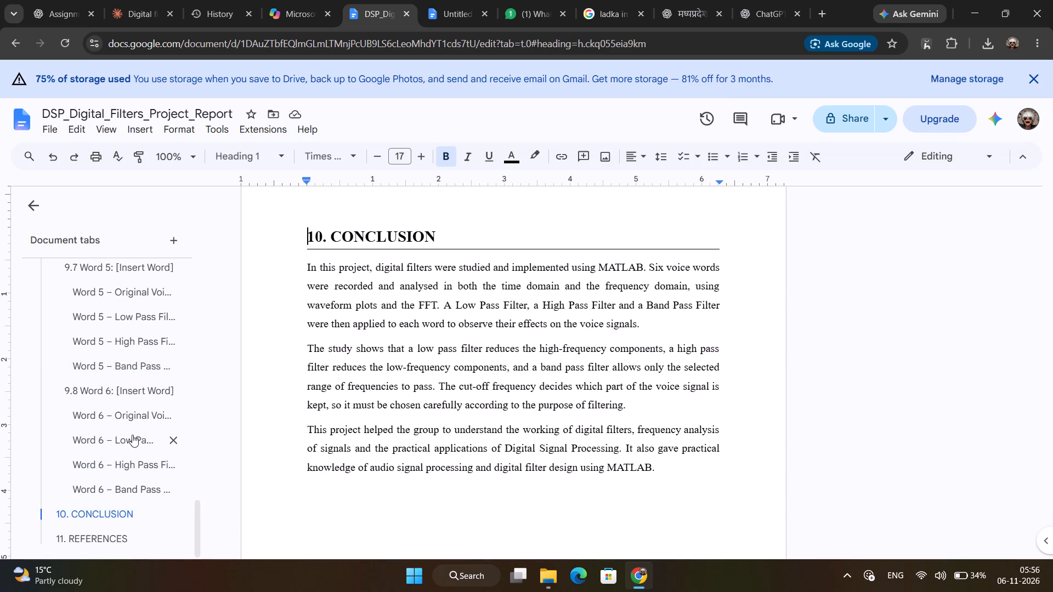
Go back to section 9, Result, and read the comparison of original and filtered voice signals.
scroll(132, 435, up, 11)
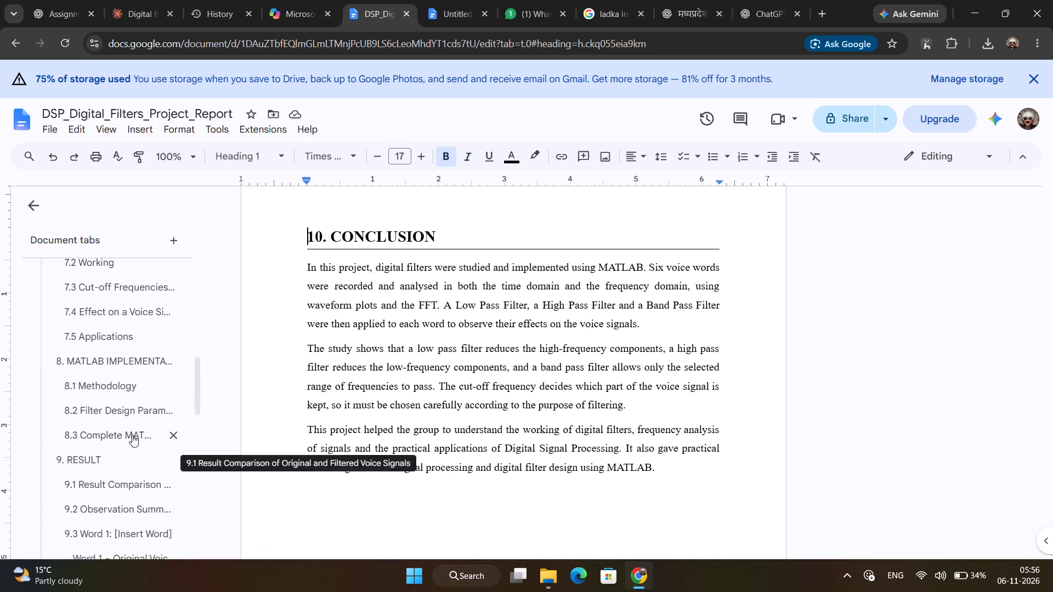
scroll(132, 435, up, 1)
click(78, 475)
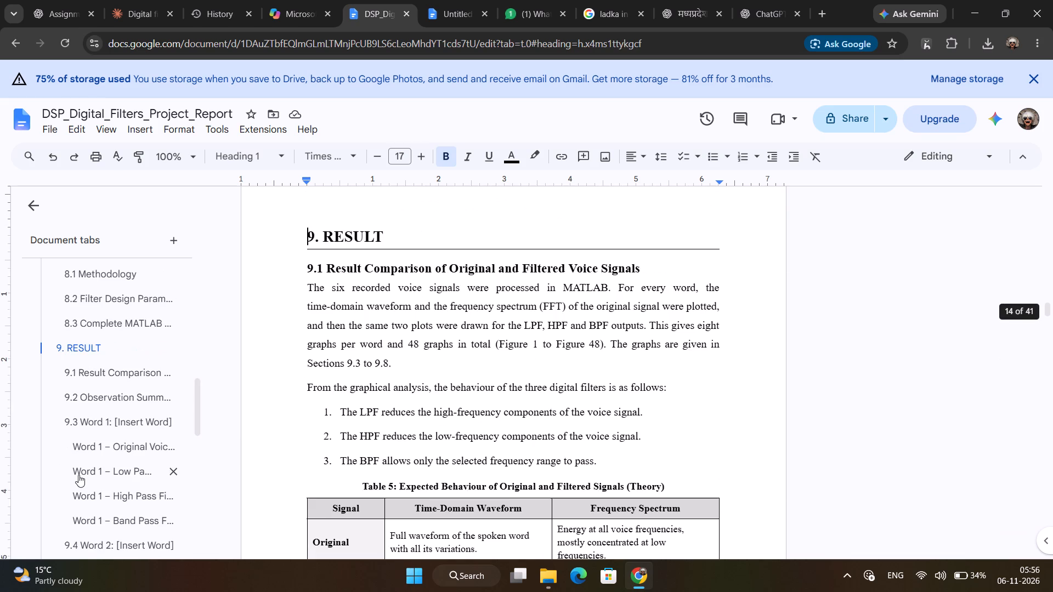
scroll(477, 352, down, 1)
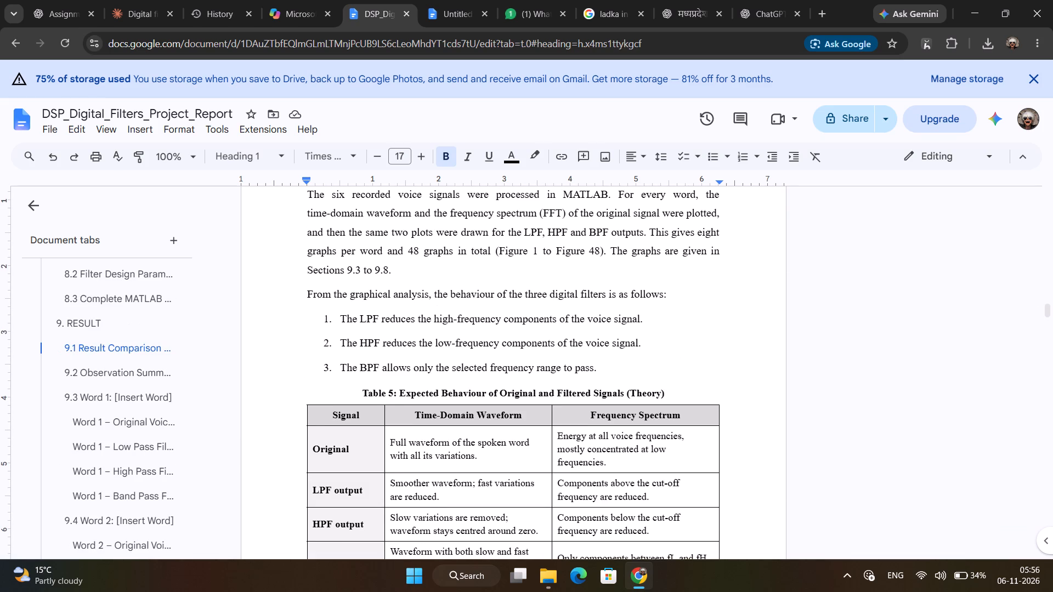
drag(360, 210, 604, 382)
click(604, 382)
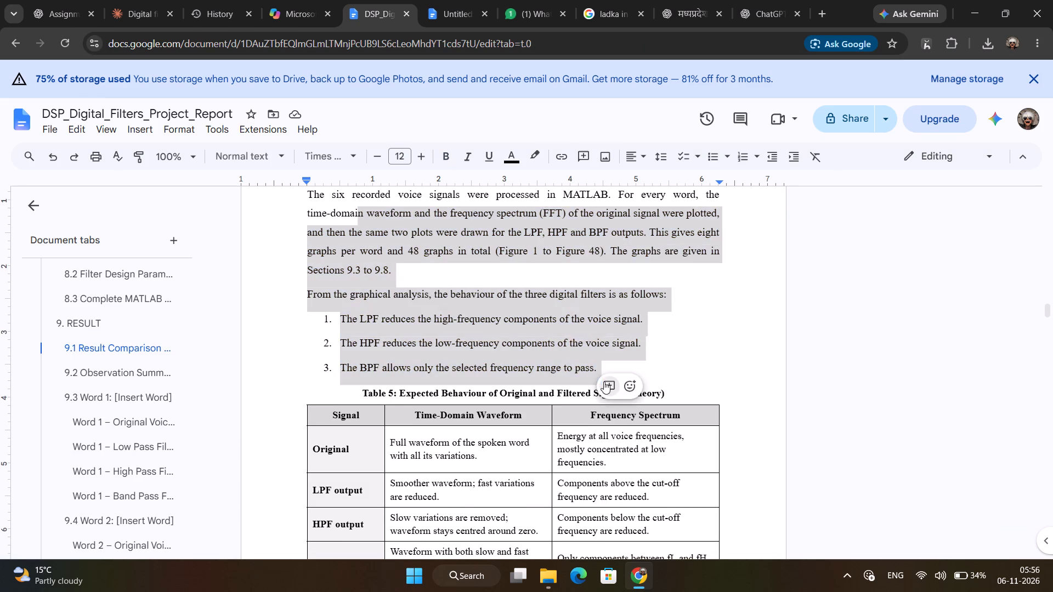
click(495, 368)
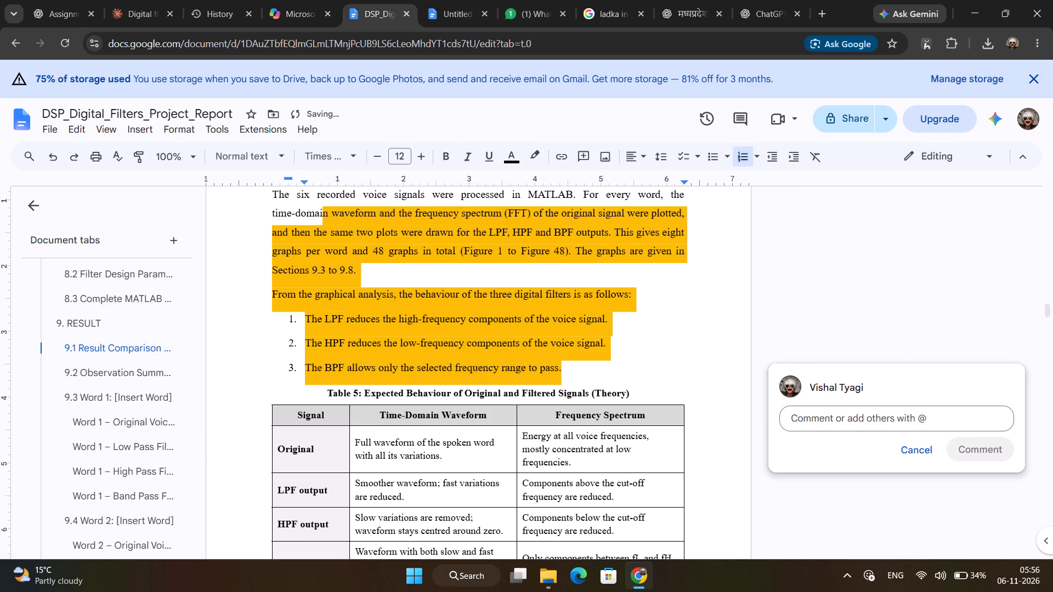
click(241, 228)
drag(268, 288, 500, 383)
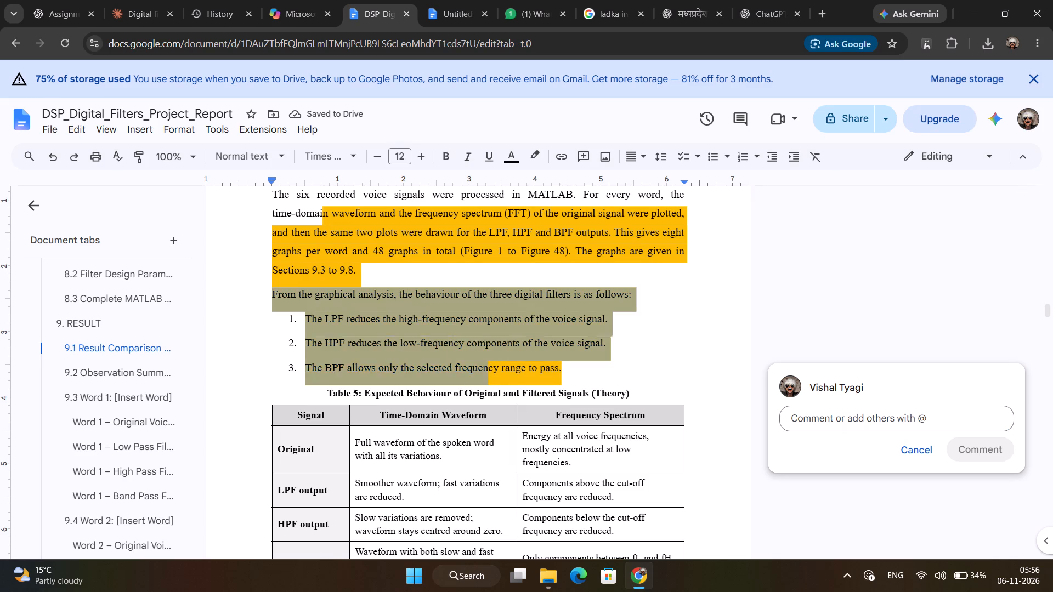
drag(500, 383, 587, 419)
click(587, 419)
Examine Table 5 on expected signal behaviour, the observation summary table and the Word 1 figure placeholders.
scroll(587, 419, down, 1)
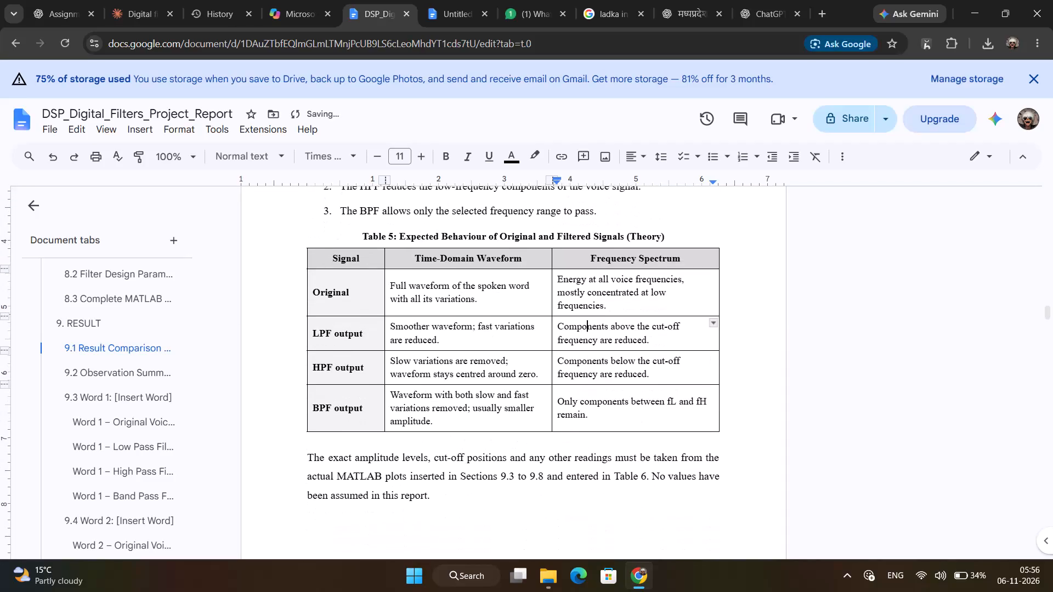
drag(387, 237, 589, 412)
click(589, 412)
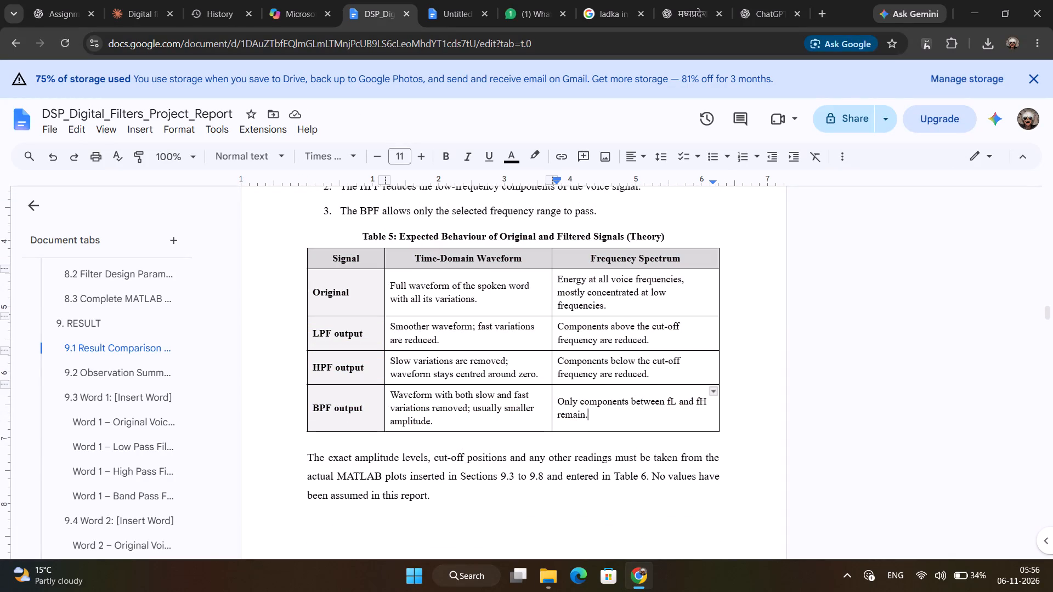
scroll(399, 348, down, 7)
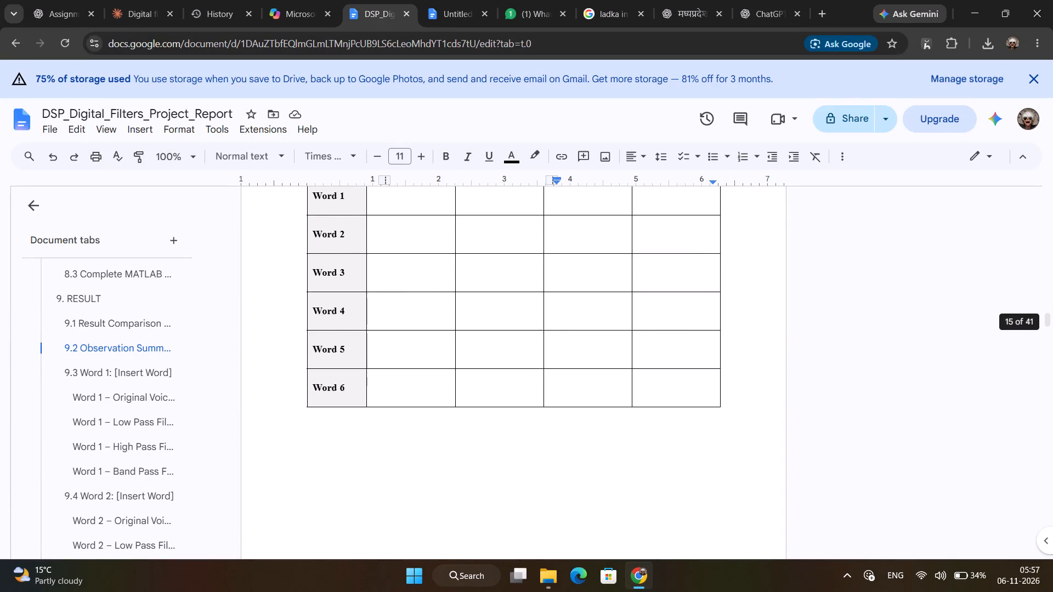
scroll(399, 348, down, 18)
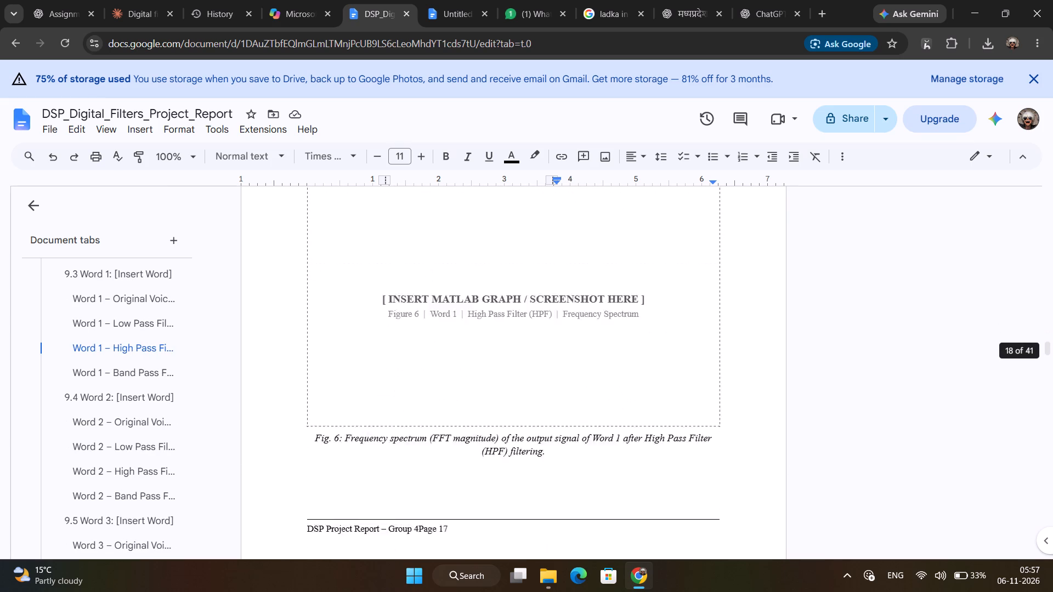
scroll(88, 437, down, 2)
Go to section 10, Conclusion, and try to select its three body paragraphs.
scroll(88, 434, down, 1)
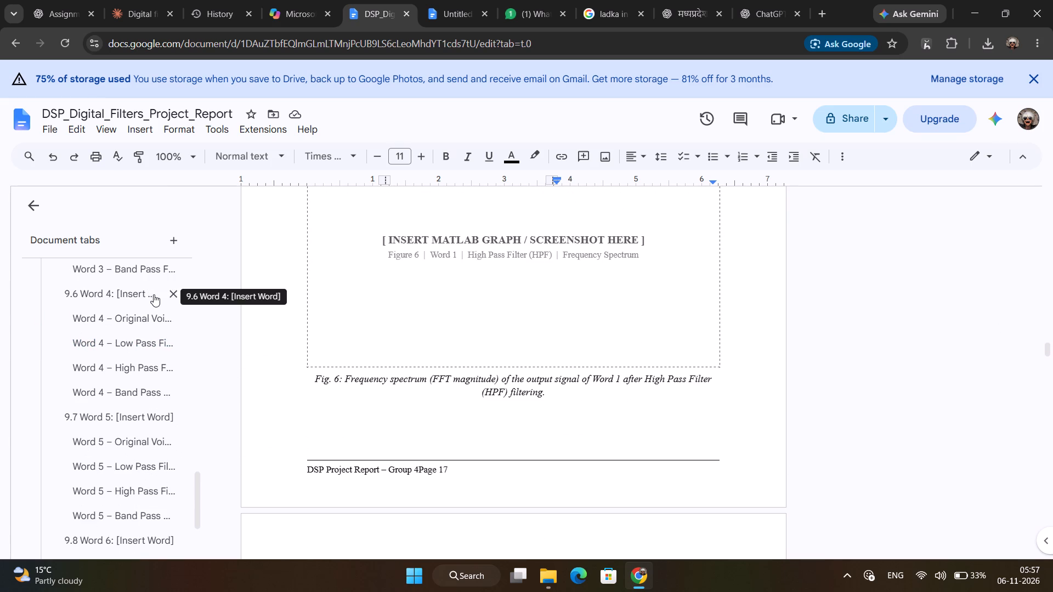
scroll(154, 294, down, 3)
click(90, 514)
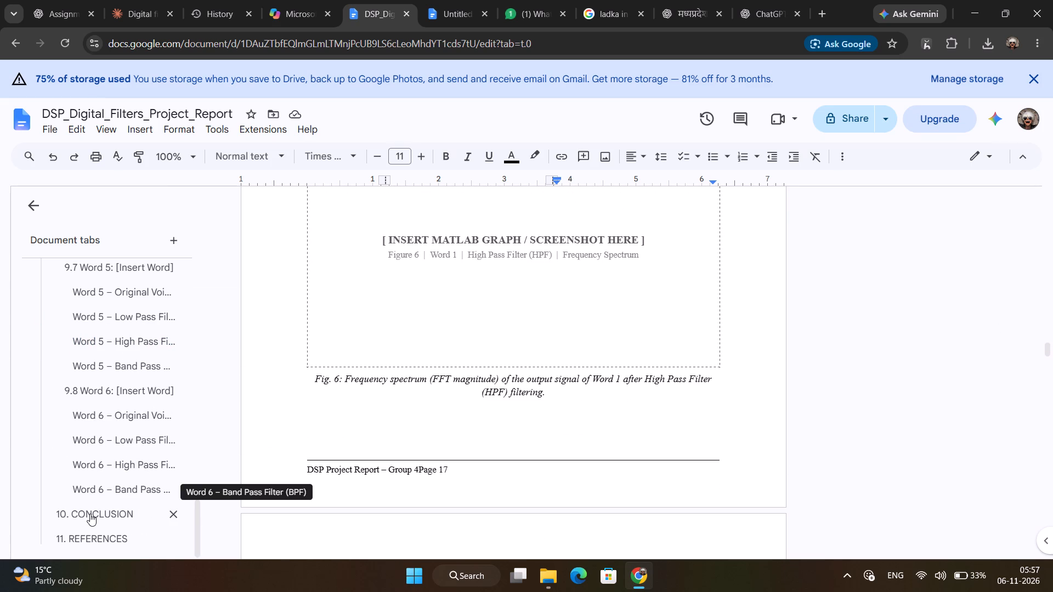
scroll(457, 431, down, 1)
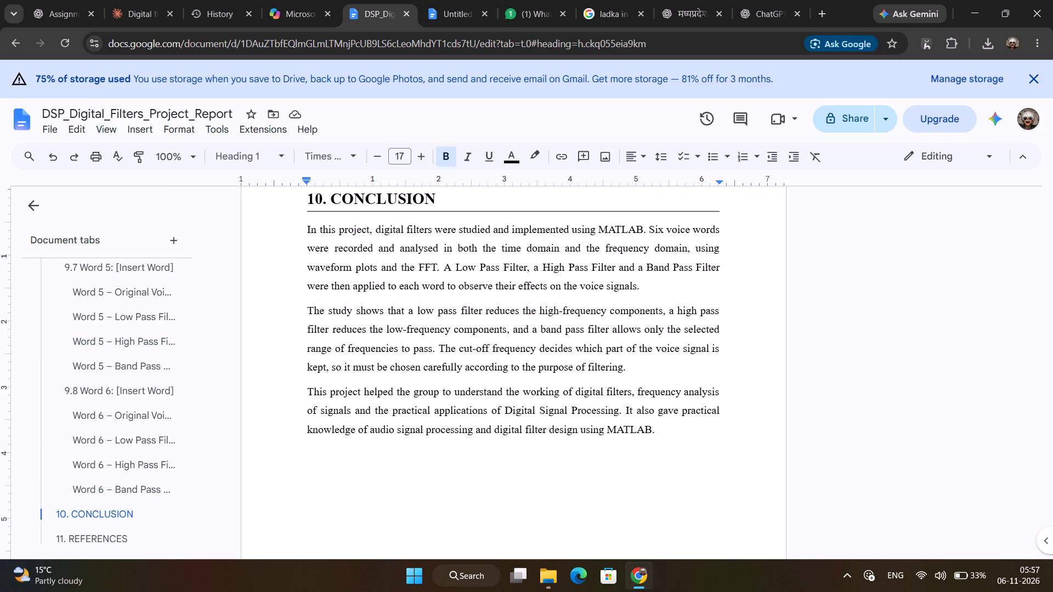
drag(687, 437, 319, 226)
click(319, 226)
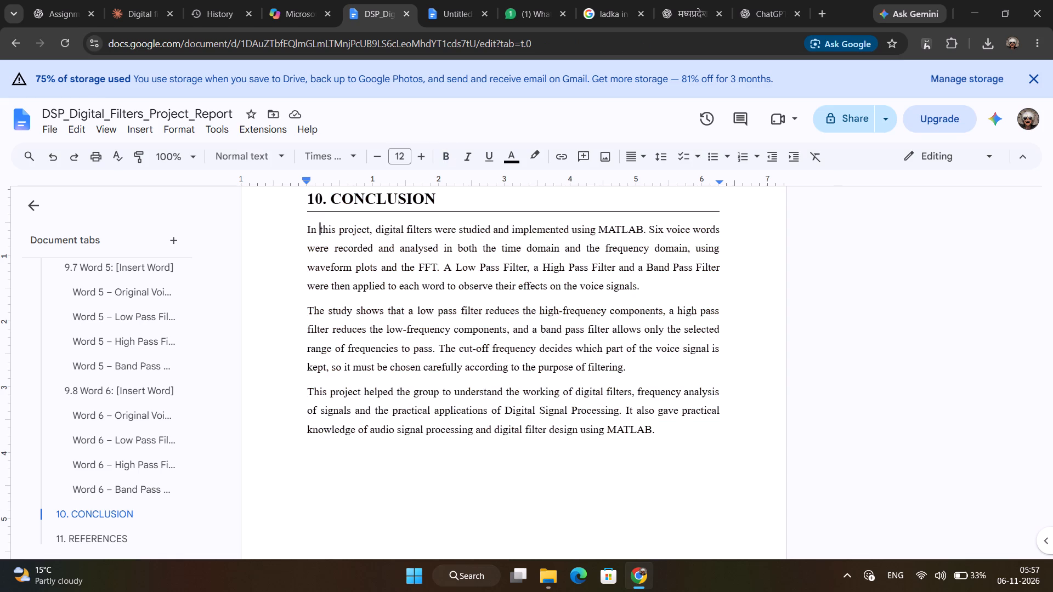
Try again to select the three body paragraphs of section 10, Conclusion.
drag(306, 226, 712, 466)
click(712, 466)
Show the hidden background app icons in the Windows system tray.
click(837, 582)
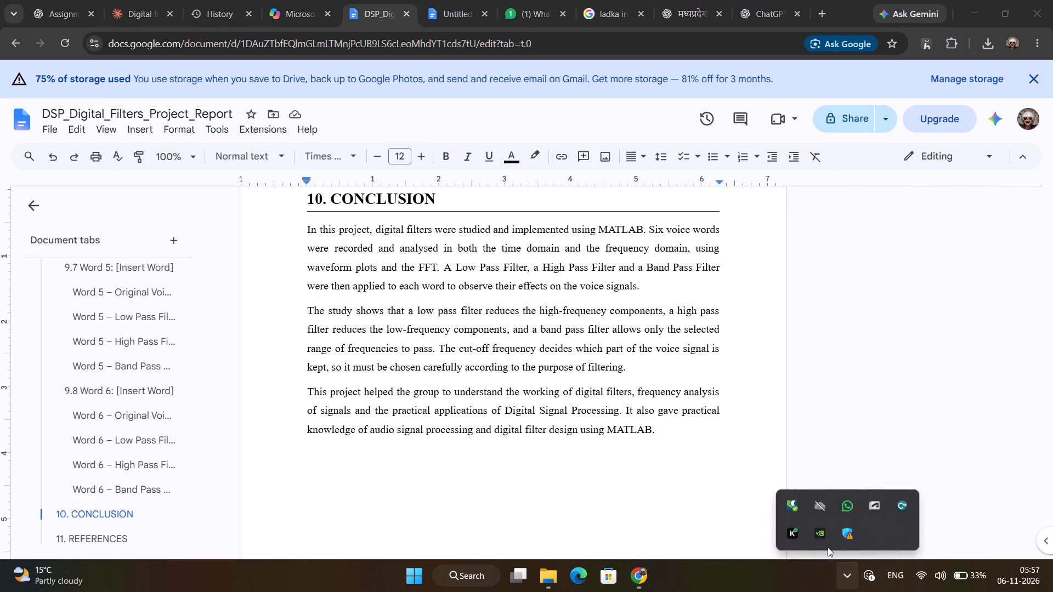
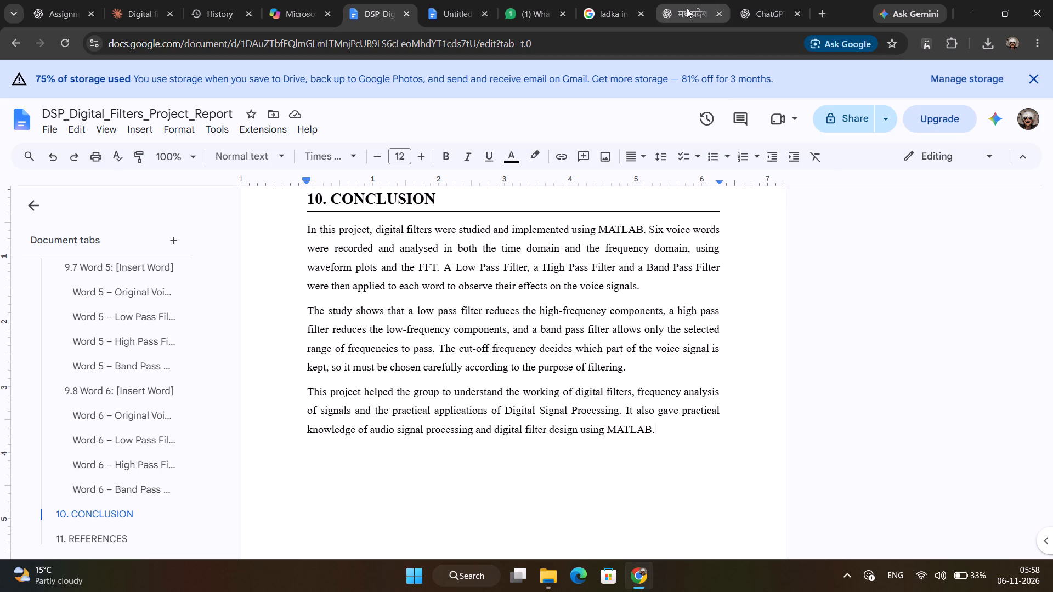
Switch to the Untitled document and look through the high pass and band pass filter working sections.
click(464, 10)
scroll(498, 363, down, 2)
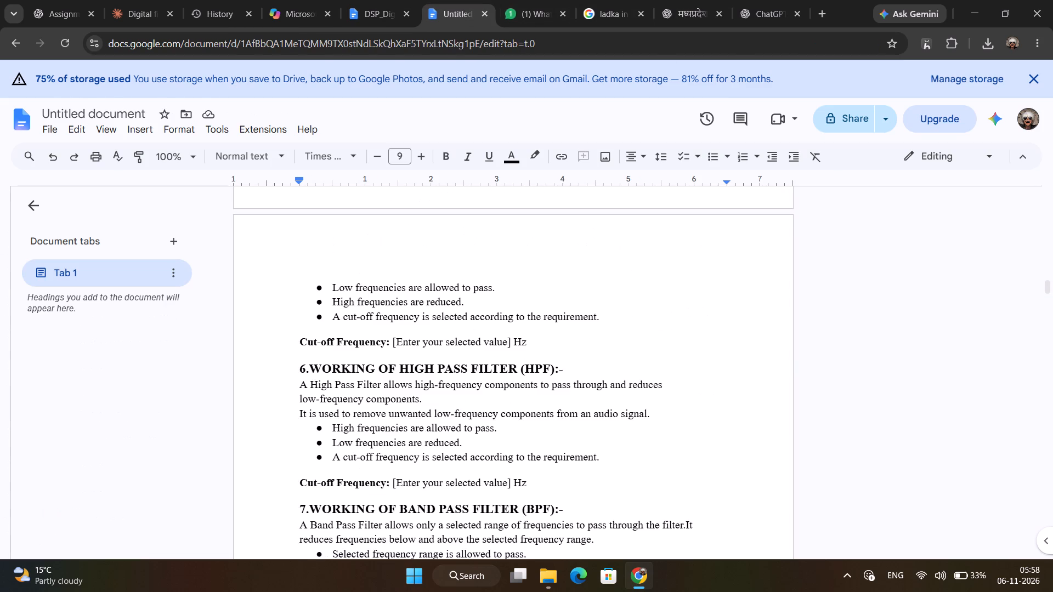
scroll(498, 363, down, 5)
scroll(498, 363, up, 4)
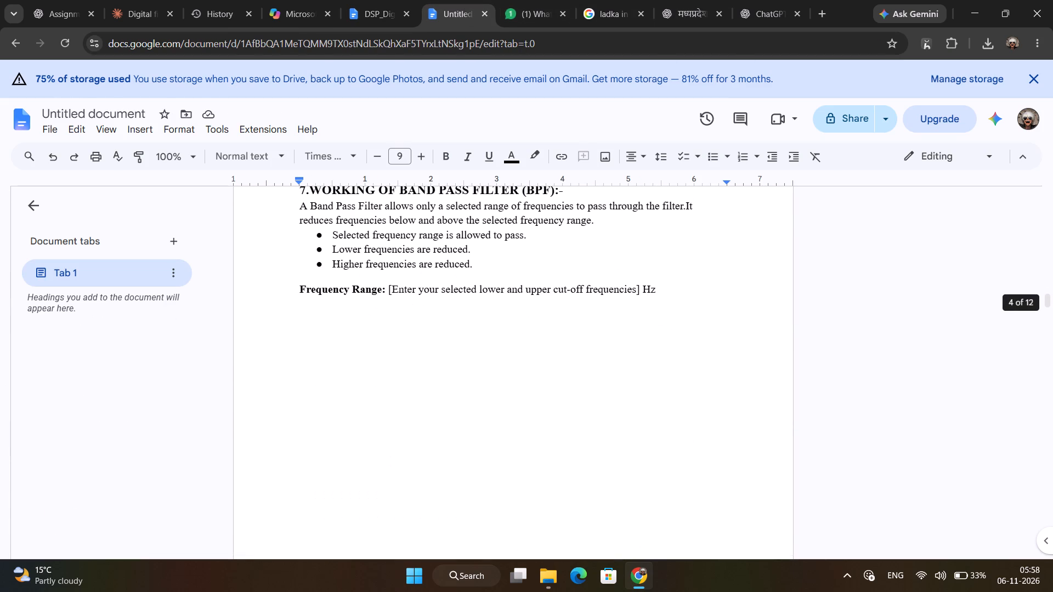
scroll(498, 363, up, 1)
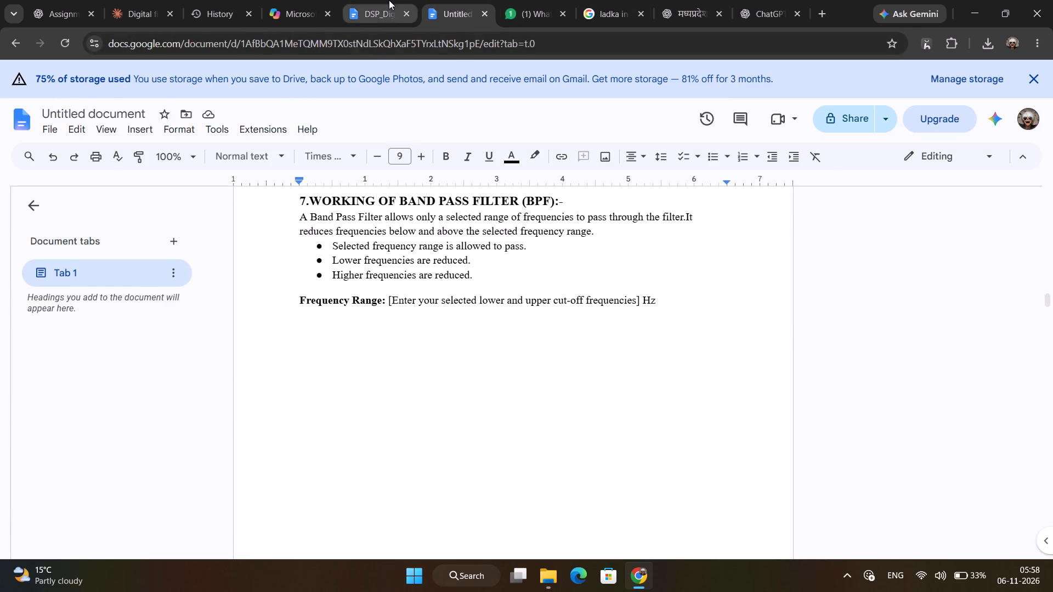
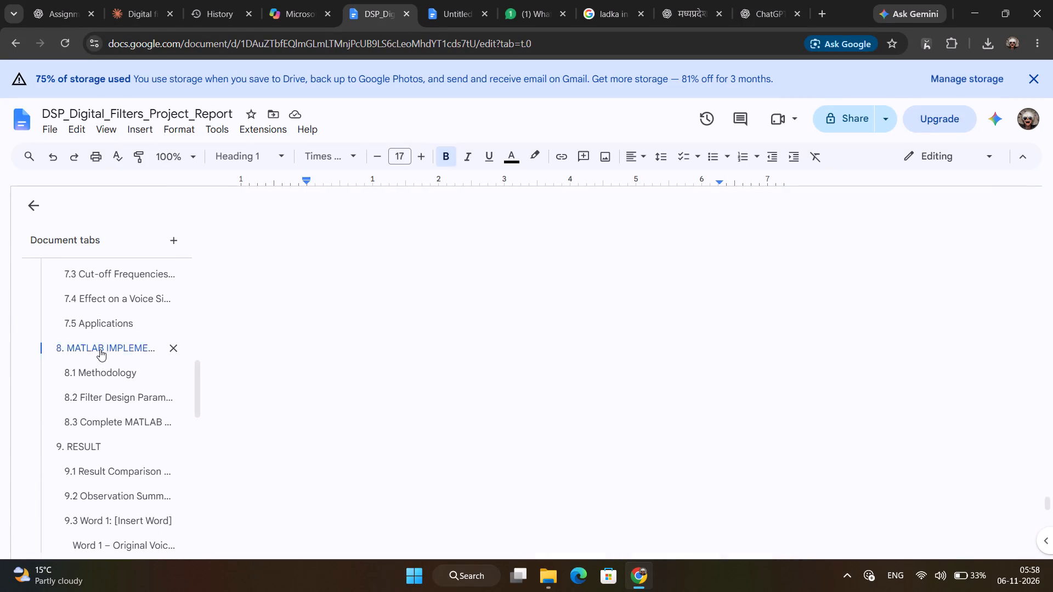
Copy Table 4 (Filter Design Parameters) with its caption from the DSP project report into the untitled document, below the band pass filter's Frequency Range line.
scroll(100, 349, up, 3)
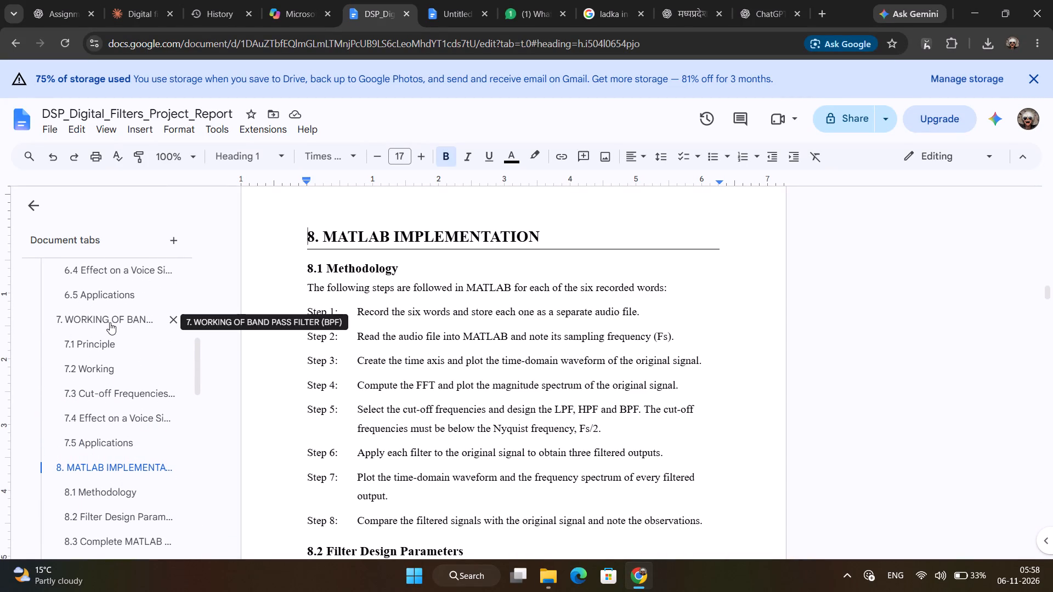
click(110, 322)
scroll(368, 382, down, 4)
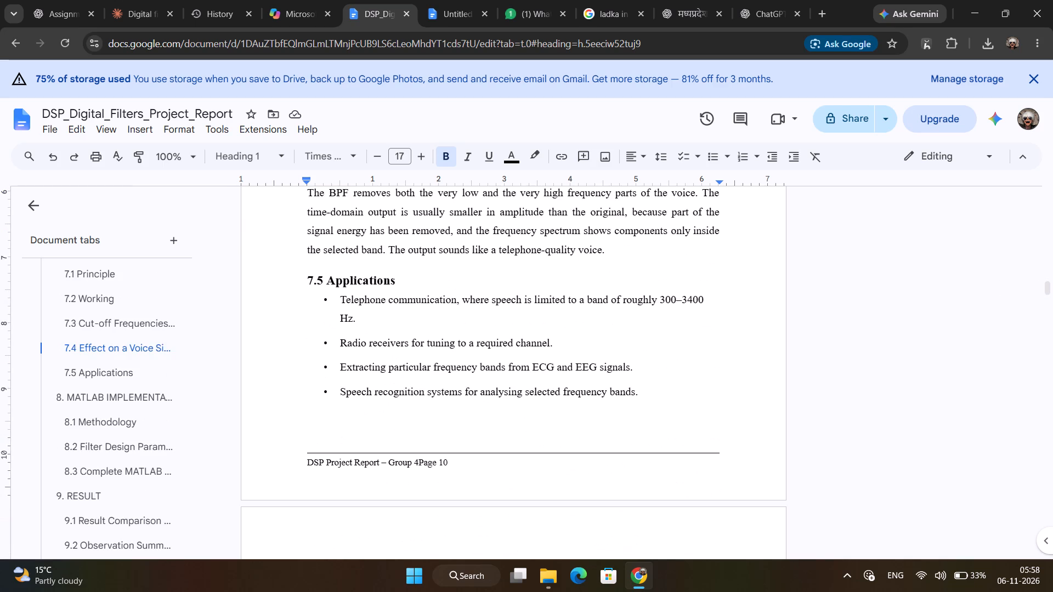
scroll(368, 382, down, 6)
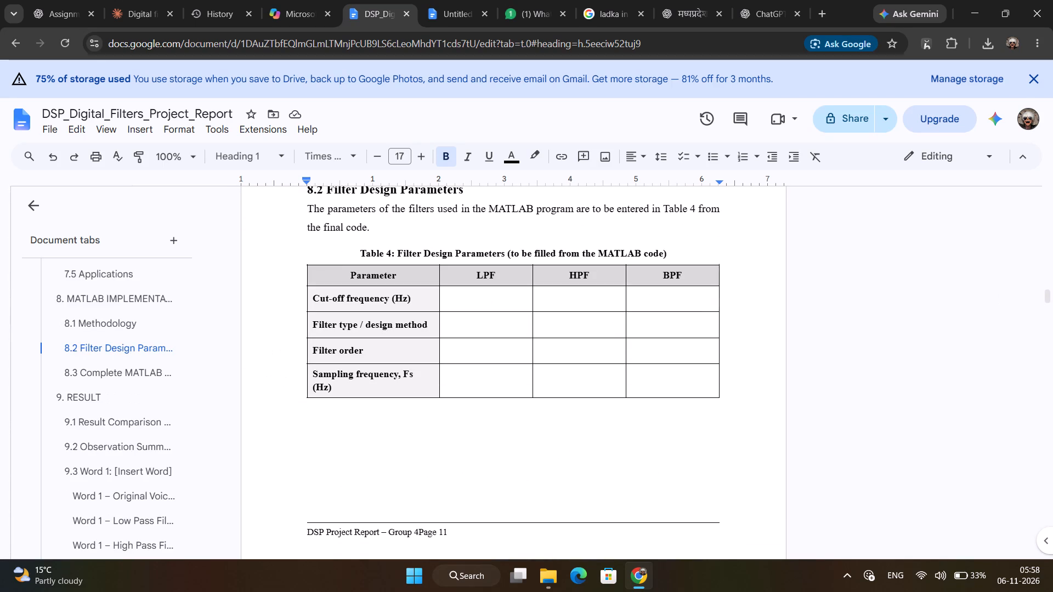
drag(359, 254, 700, 429)
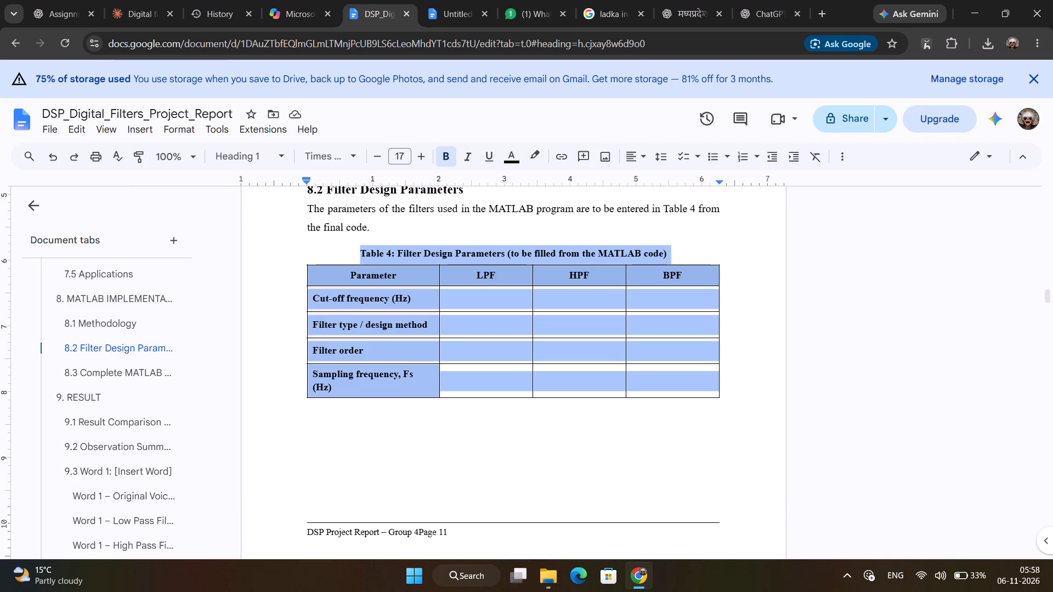
drag(700, 429, 702, 430)
key(ctrl+c)
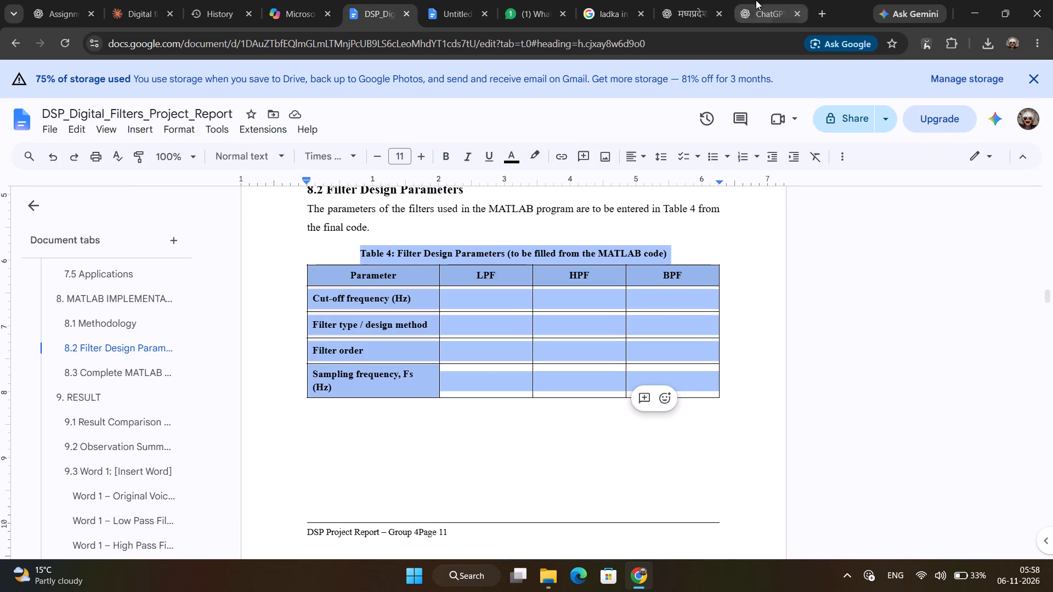
click(450, 0)
click(467, 360)
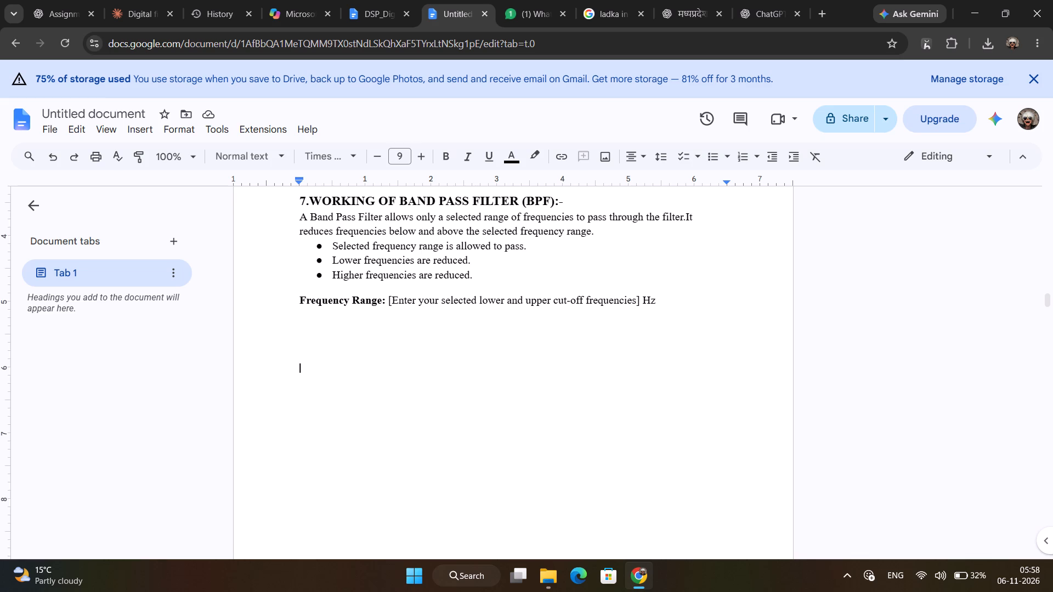
key(ctrl+v)
scroll(467, 360, up, 1)
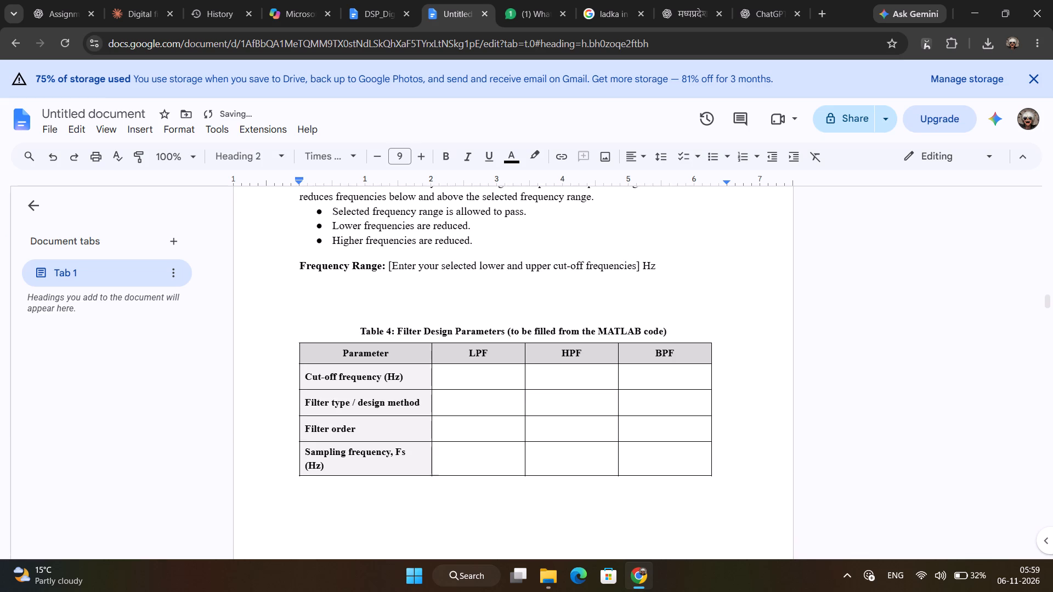
scroll(467, 360, up, 2)
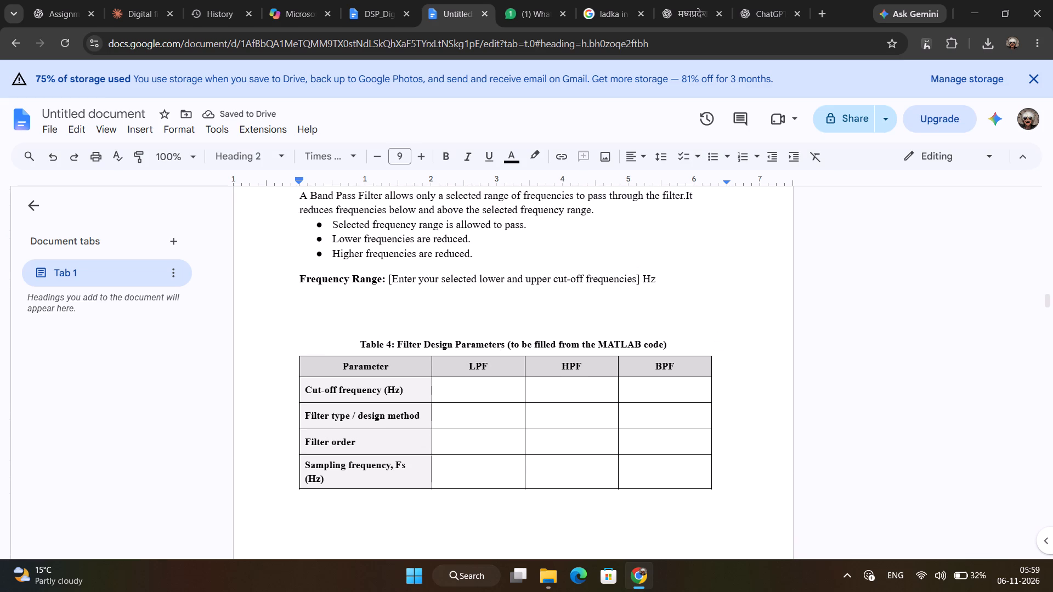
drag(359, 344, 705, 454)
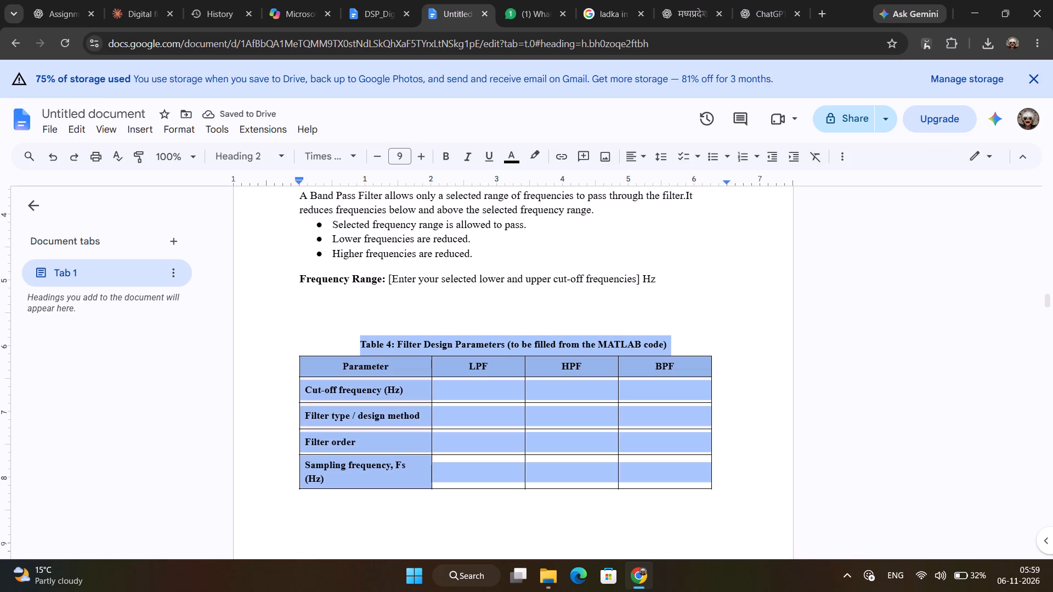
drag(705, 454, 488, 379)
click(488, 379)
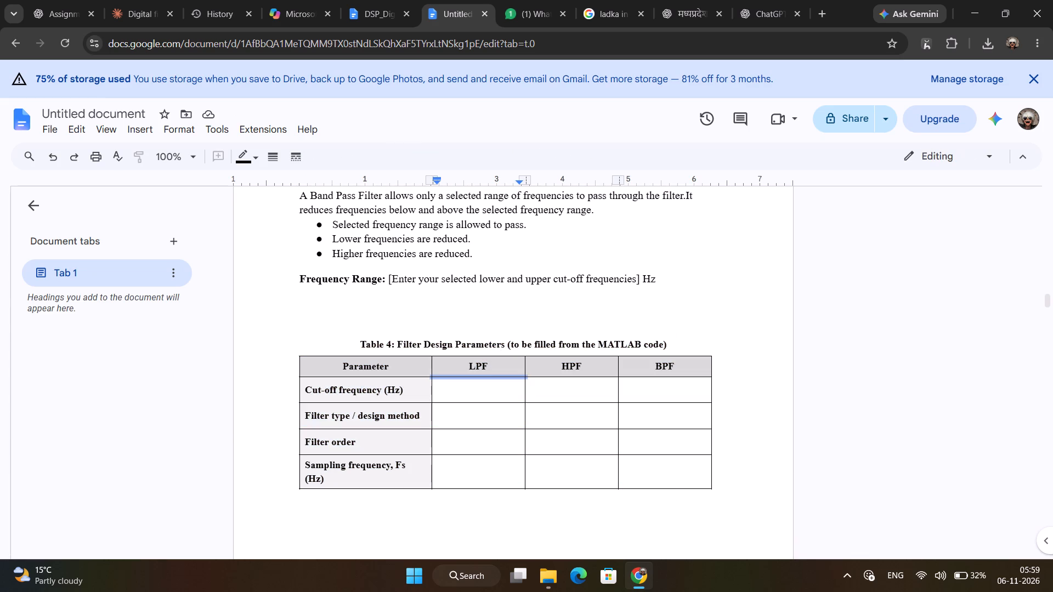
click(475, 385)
Delete the surplus blank lines between Table 4 and the "9. RESULT :-" heading, keeping one added line break before the heading.
scroll(475, 385, down, 4)
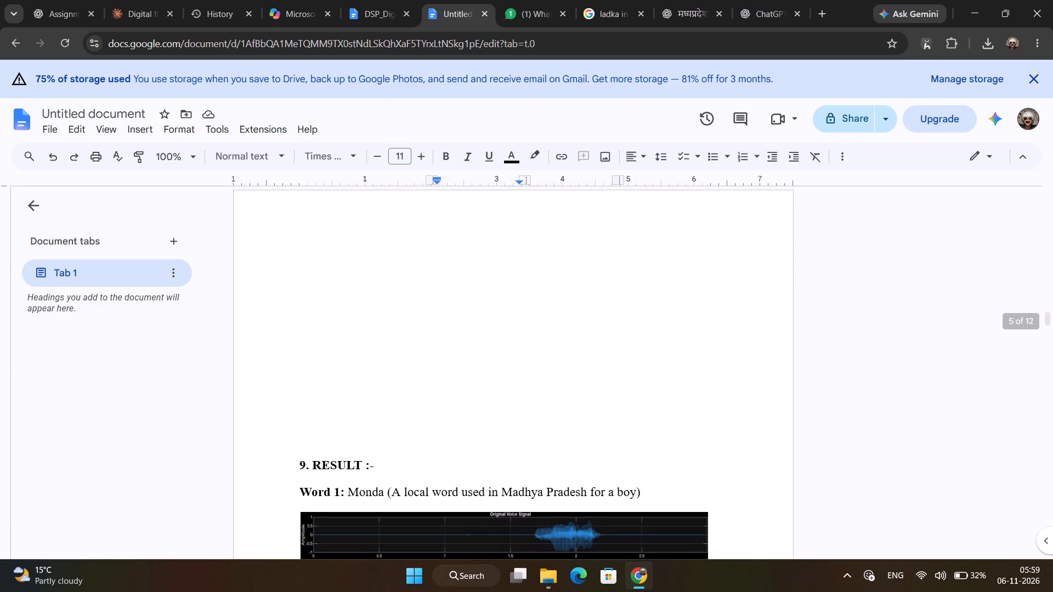
click(321, 434)
key(BackSpace)
key(BackSpace)
key(BackSpace)
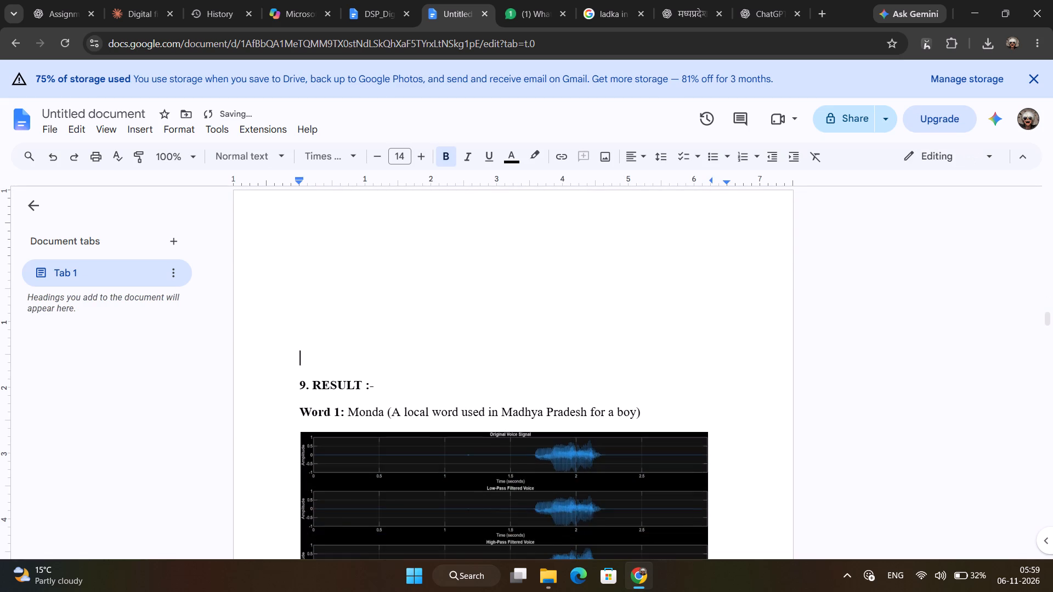
key(BackSpace)
key(BackSpace)
key(BackSpace)
key(BackSpace)
key(BackSpace)
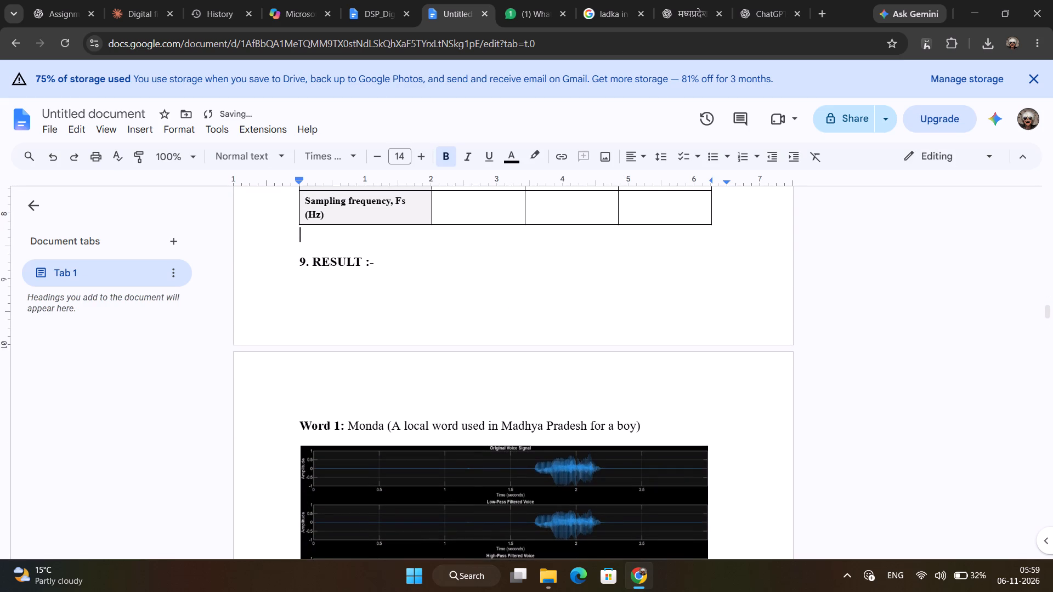
key(Return)
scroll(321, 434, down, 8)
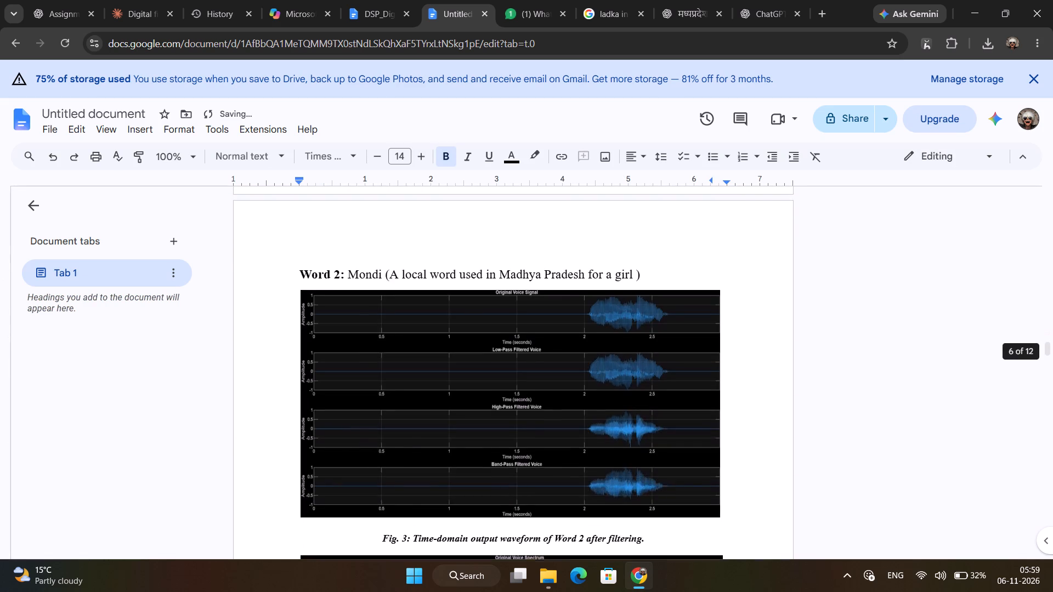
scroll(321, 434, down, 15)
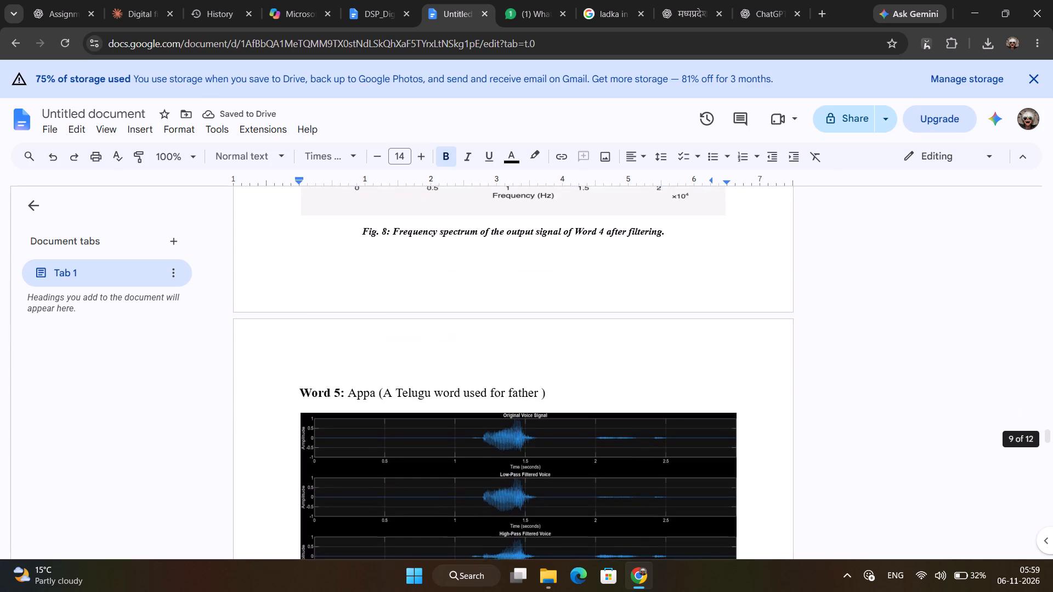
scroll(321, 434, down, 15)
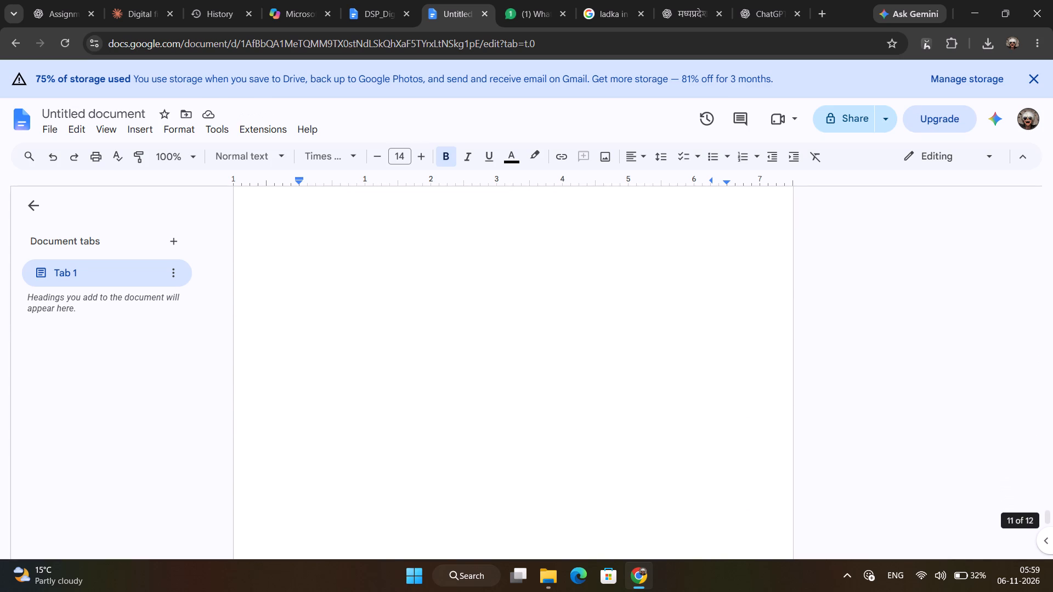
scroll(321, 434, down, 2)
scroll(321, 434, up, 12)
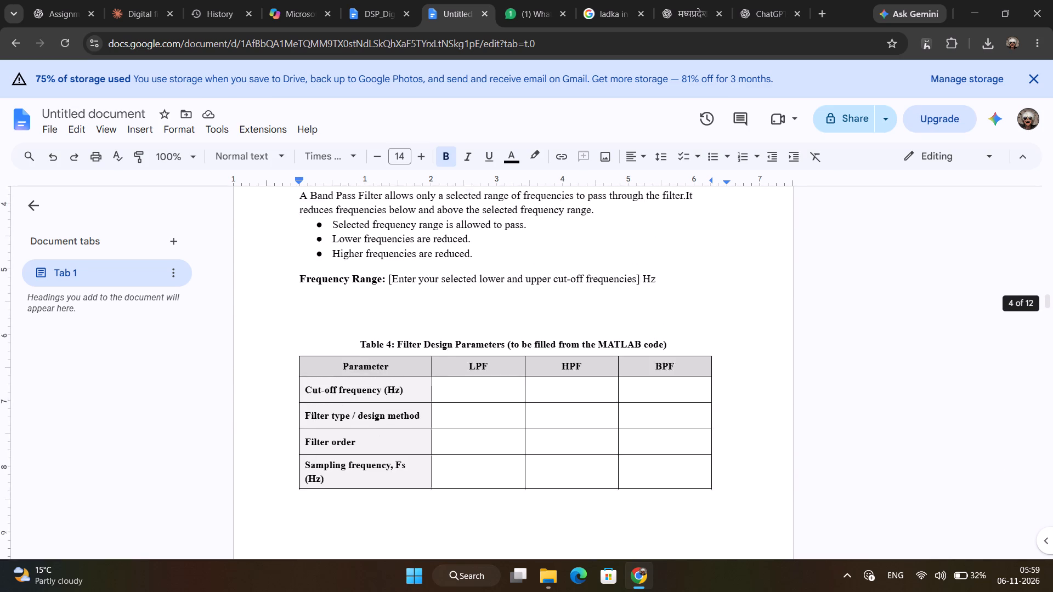
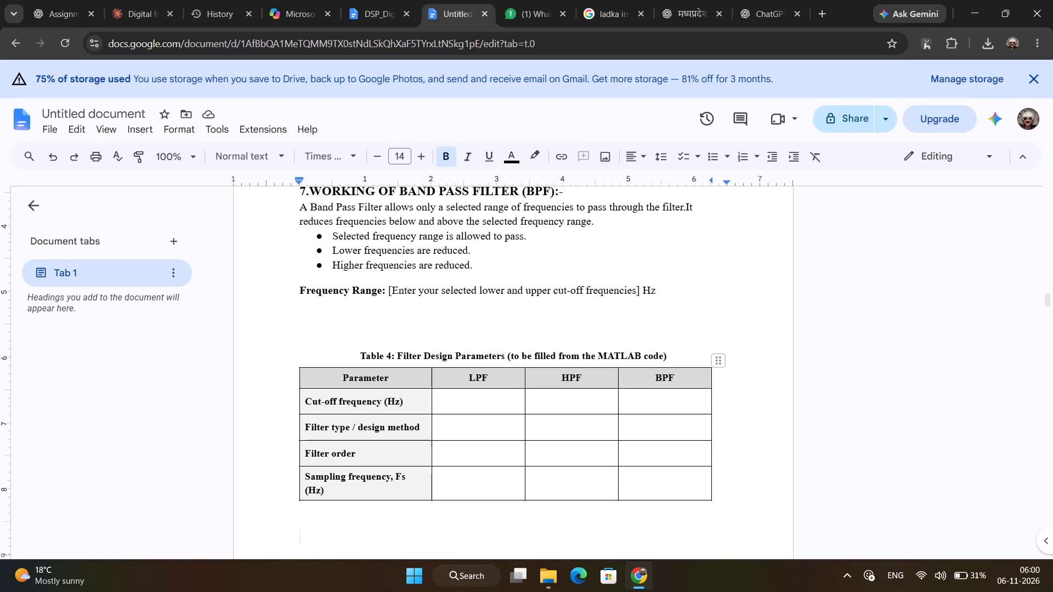
Enter 1800hz as the LPF cut-off frequency in Table 4 and centre it in the cell.
click(471, 405)
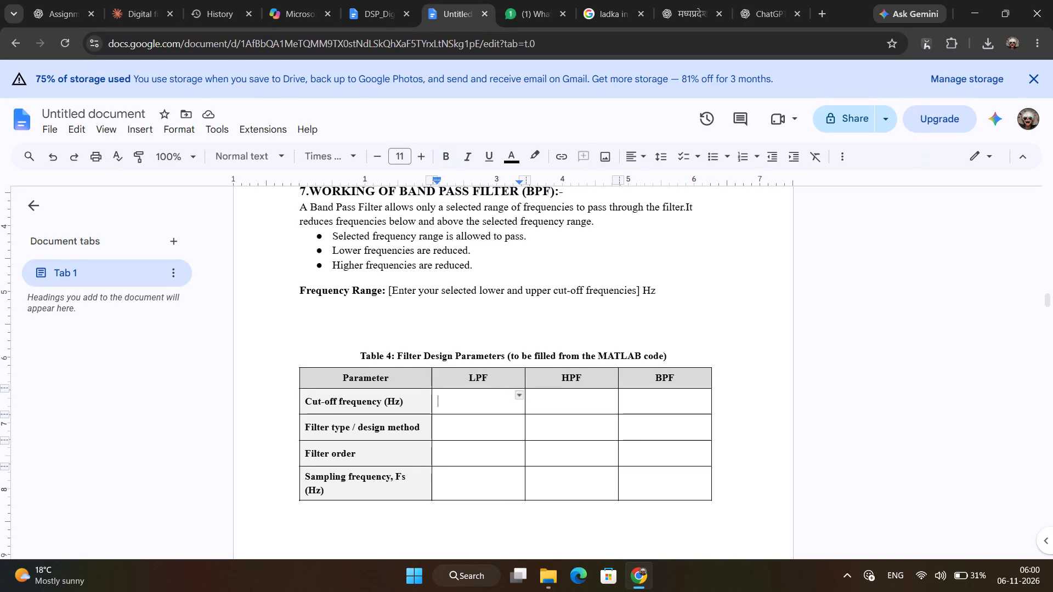
text(1800)
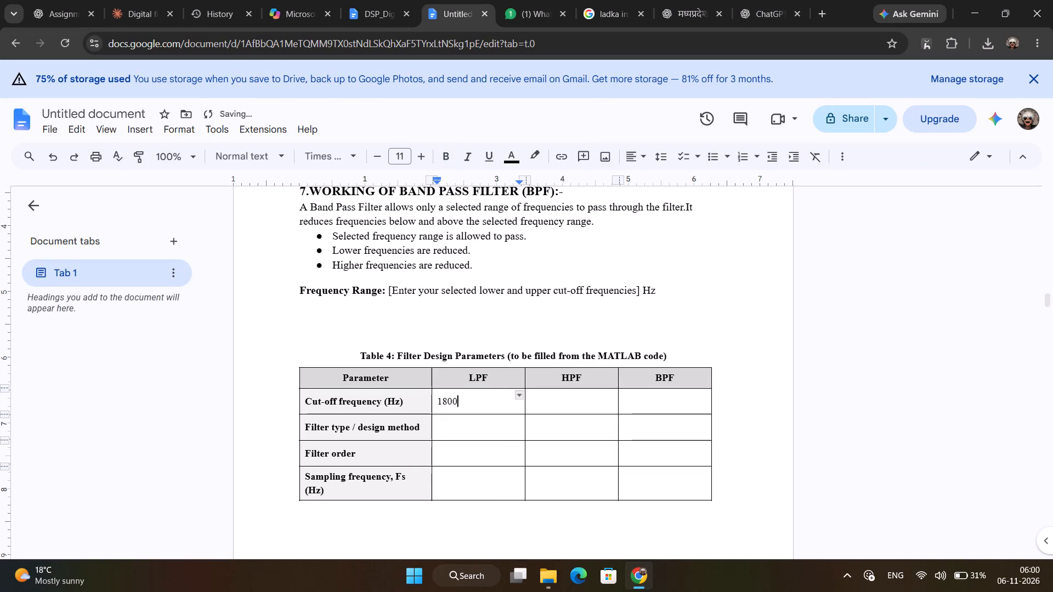
text(hz)
click(641, 151)
click(648, 181)
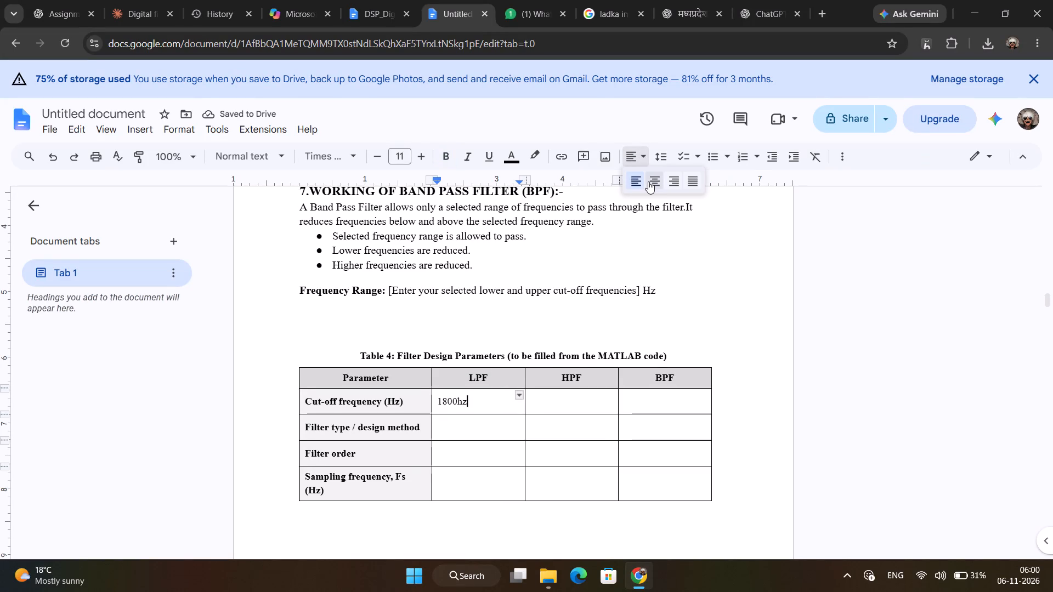
Enter a centred 1800hz as the HPF cut-off frequency in Table 4.
click(564, 402)
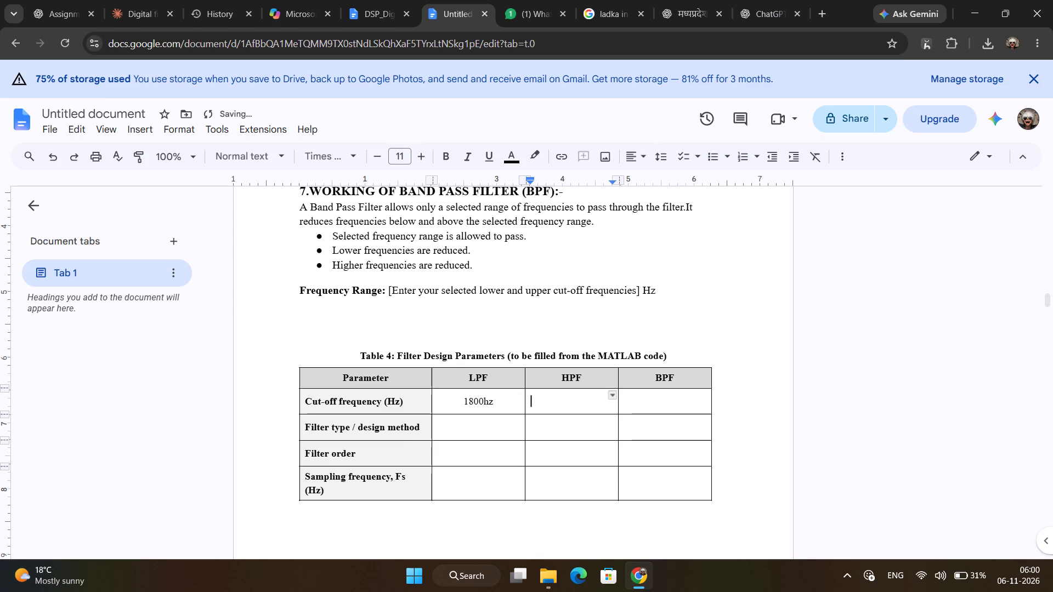
drag(642, 155, 658, 185)
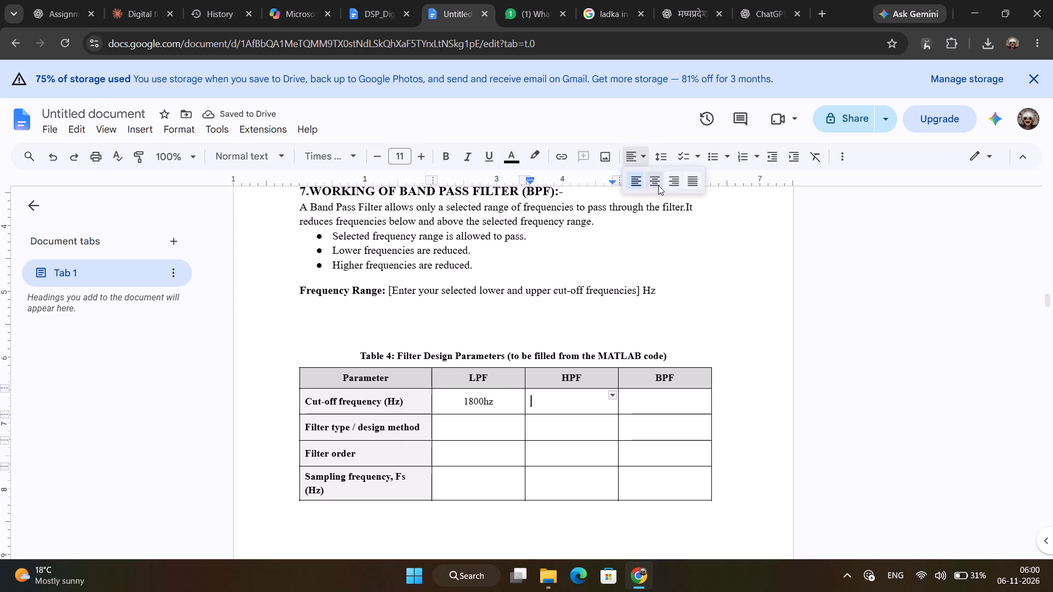
click(658, 185)
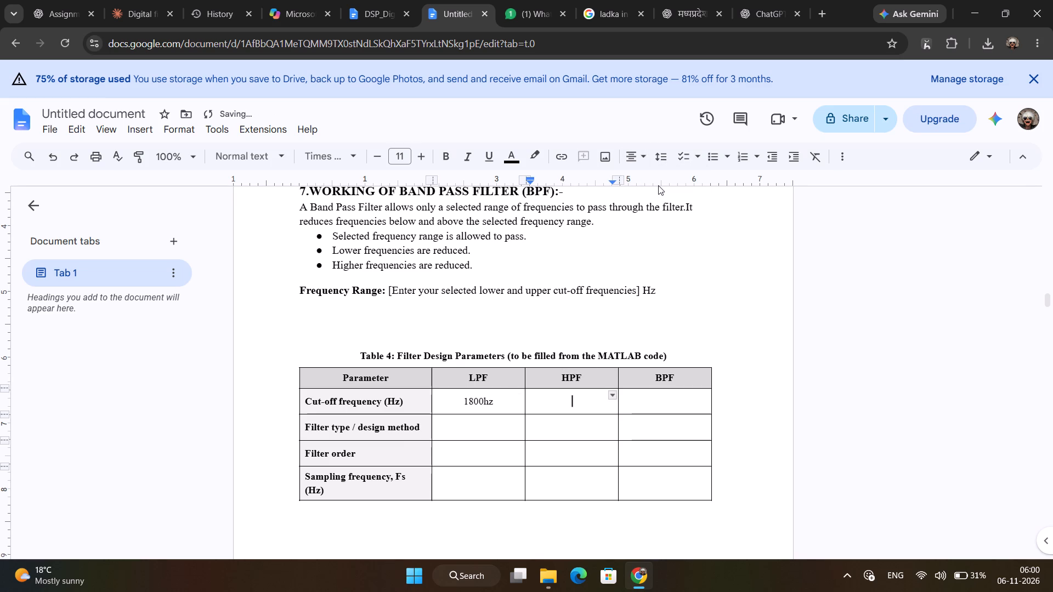
text(1800)
click(576, 400)
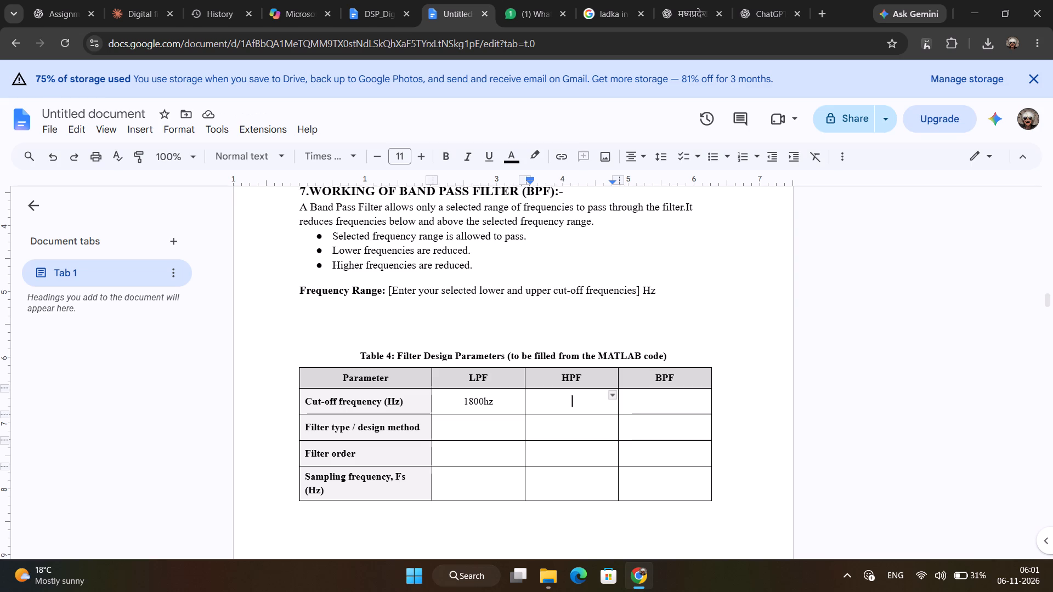
click(576, 400)
key(1)
text(800)
text(hz)
Enter a centred 500-3000hz as the BPF cut-off frequency in Table 4.
click(638, 404)
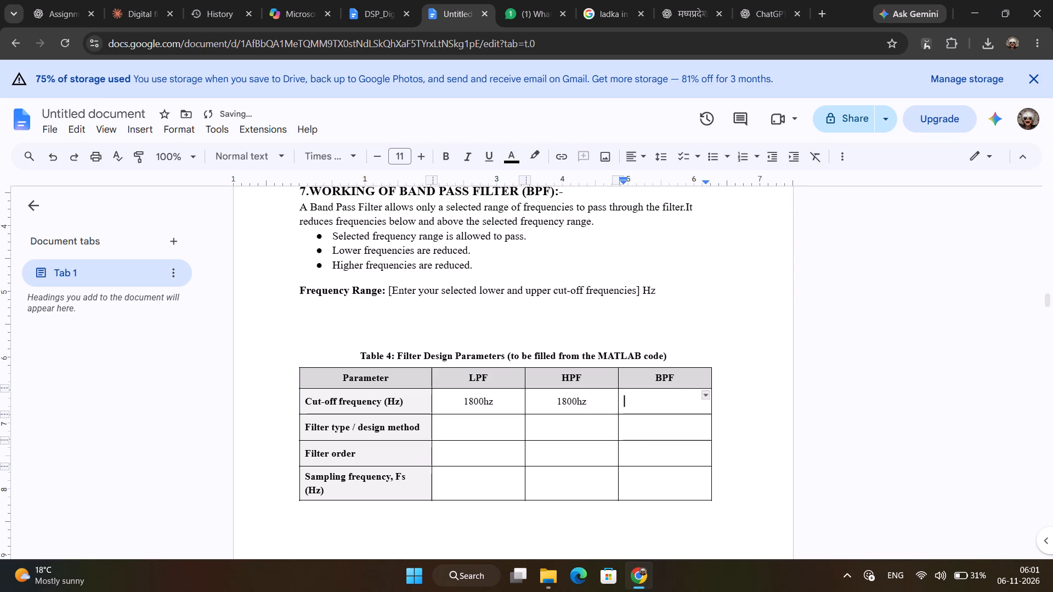
click(646, 156)
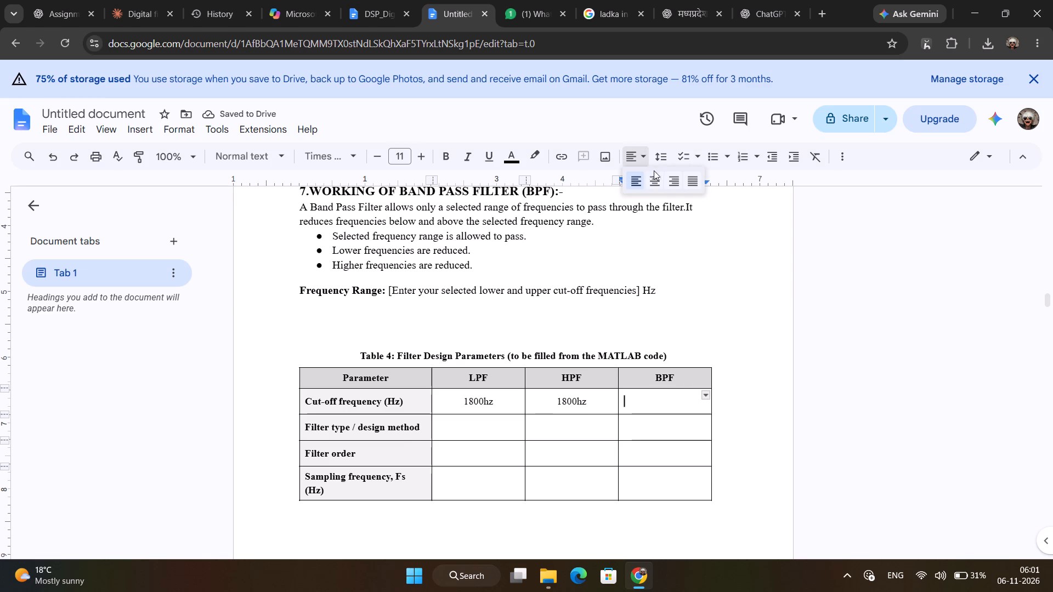
click(656, 179)
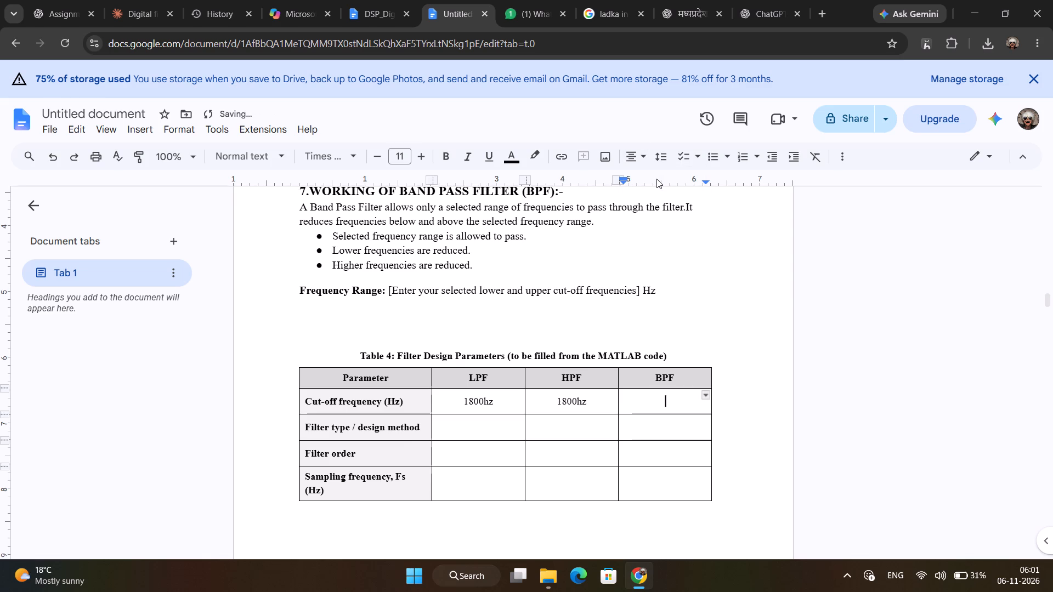
text(500-)
text(3000)
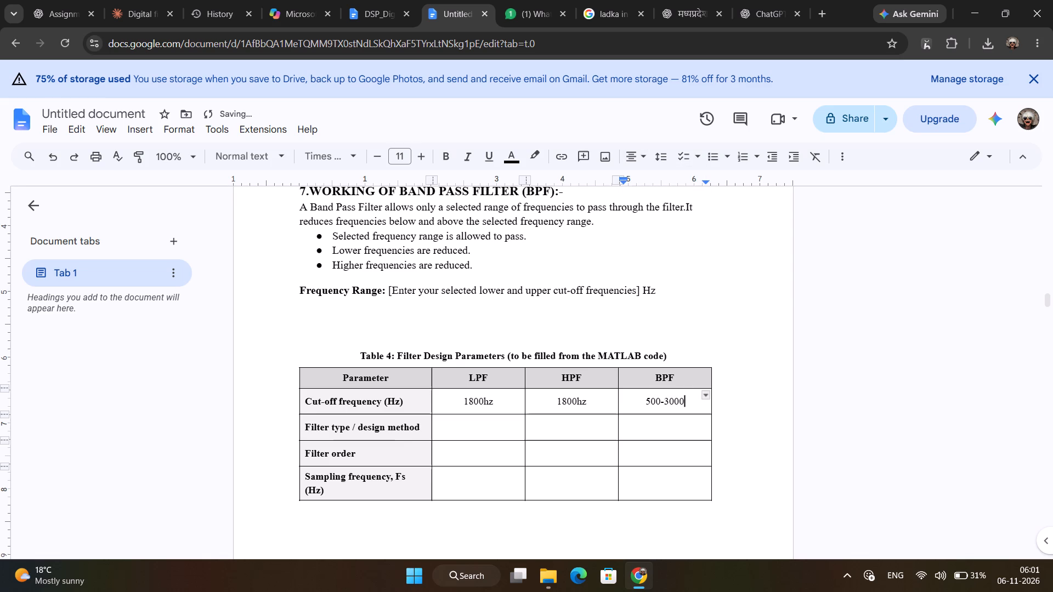
text(hz)
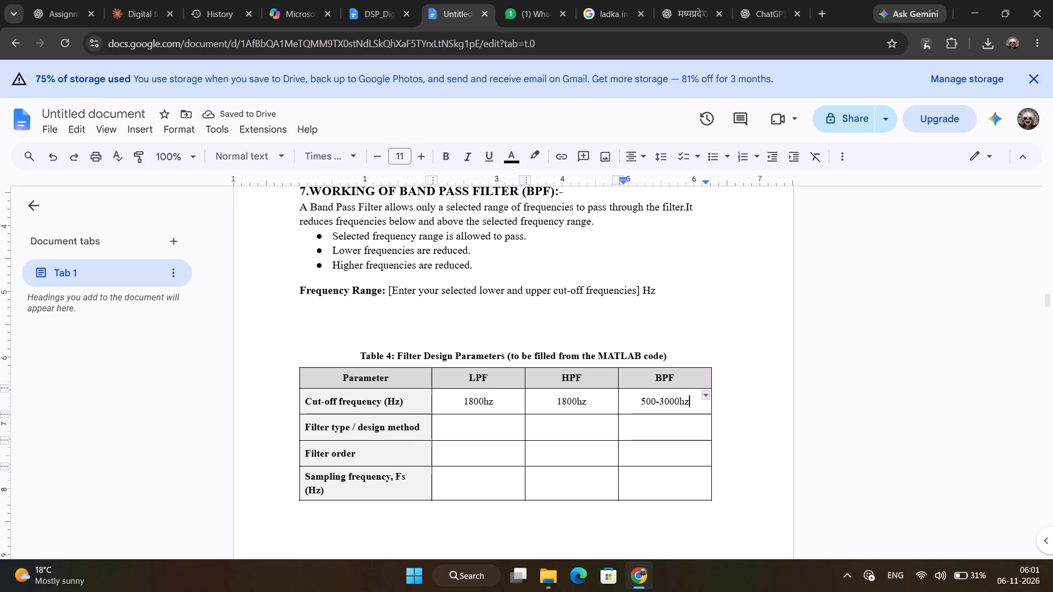
Fill the LPF cell of the Filter type / design method row with "First order RC low pass IIR".
click(485, 420)
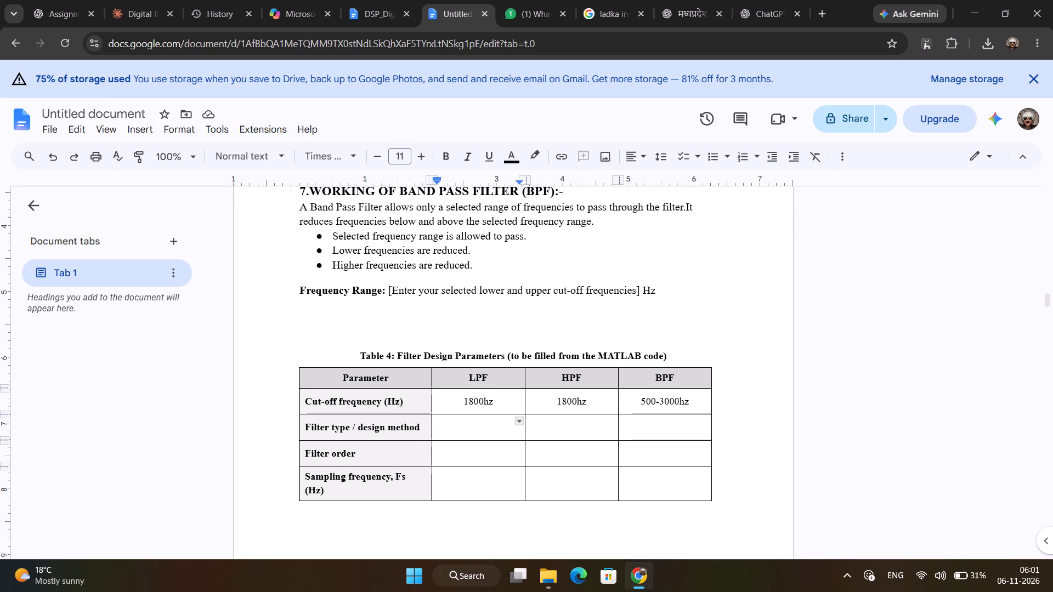
key(f)
text(ir)
text(st)
key(space)
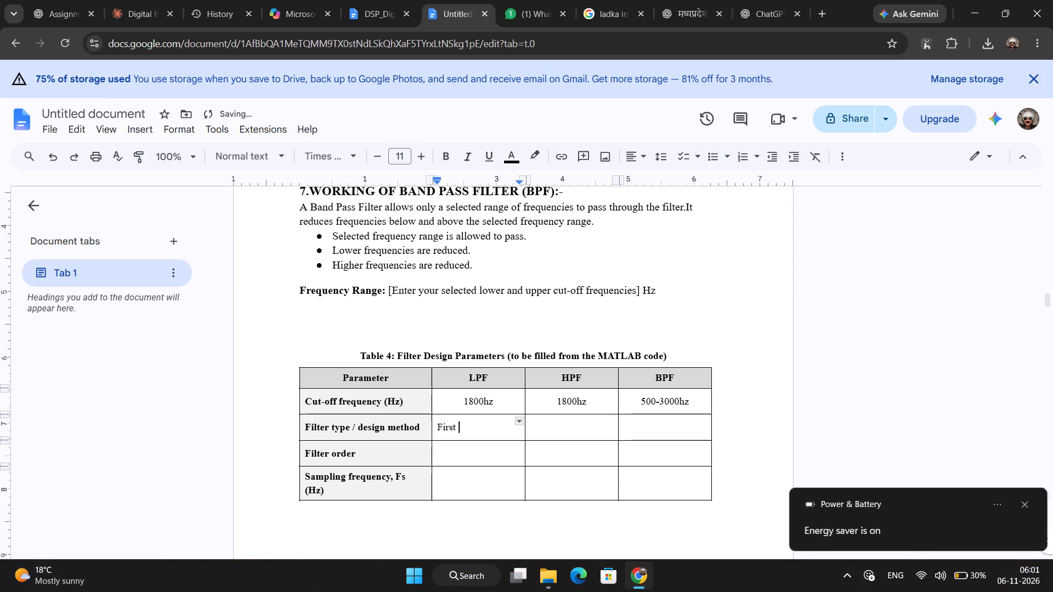
key(BackSpace)
text(order)
key(space)
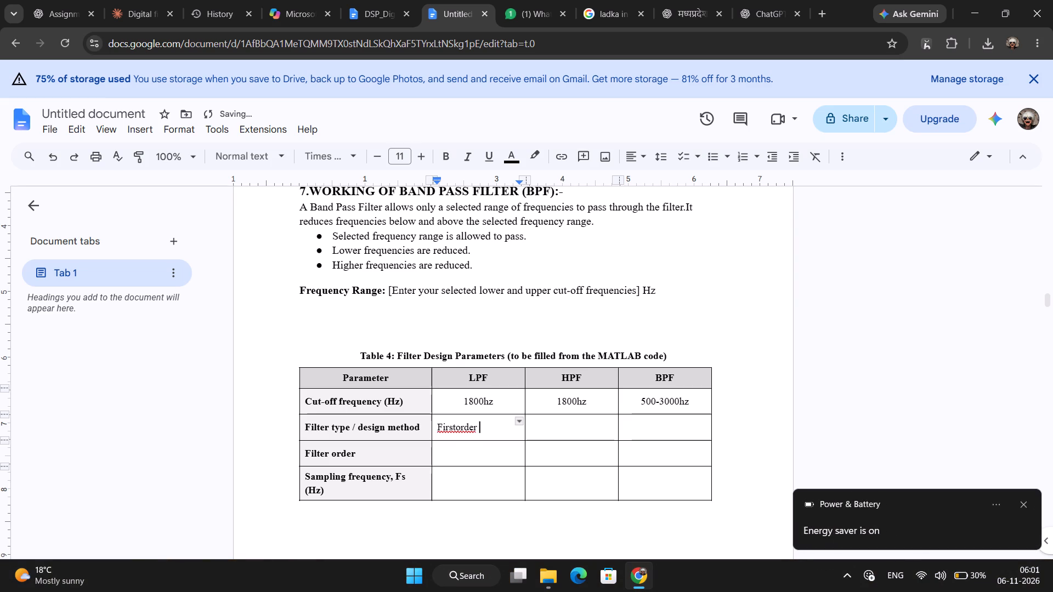
key(r)
key(c)
key(space)
text(lo)
text(w)
key(space)
text(pass)
key(space)
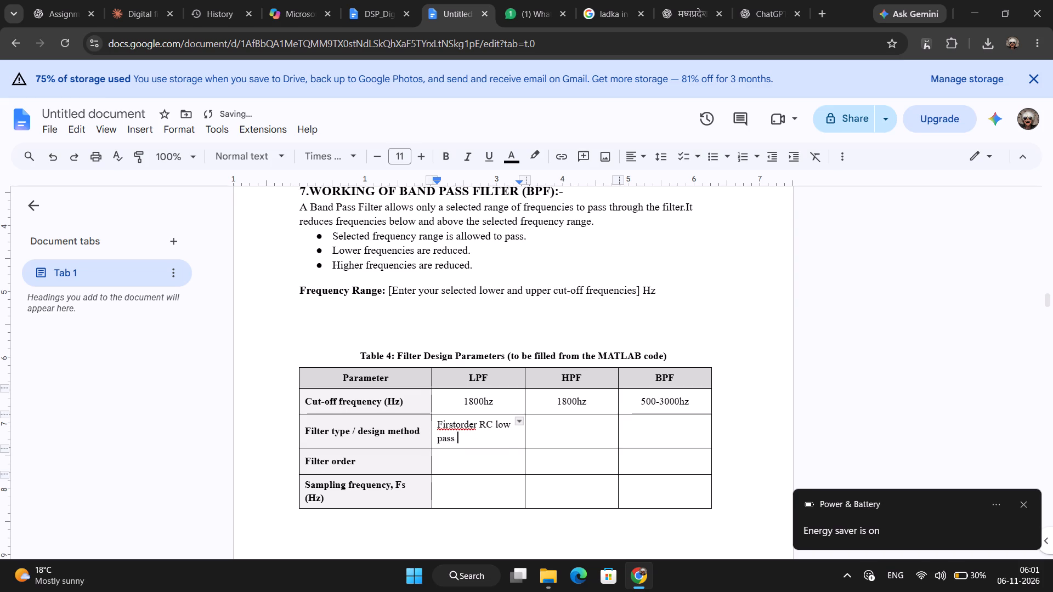
text(IIR)
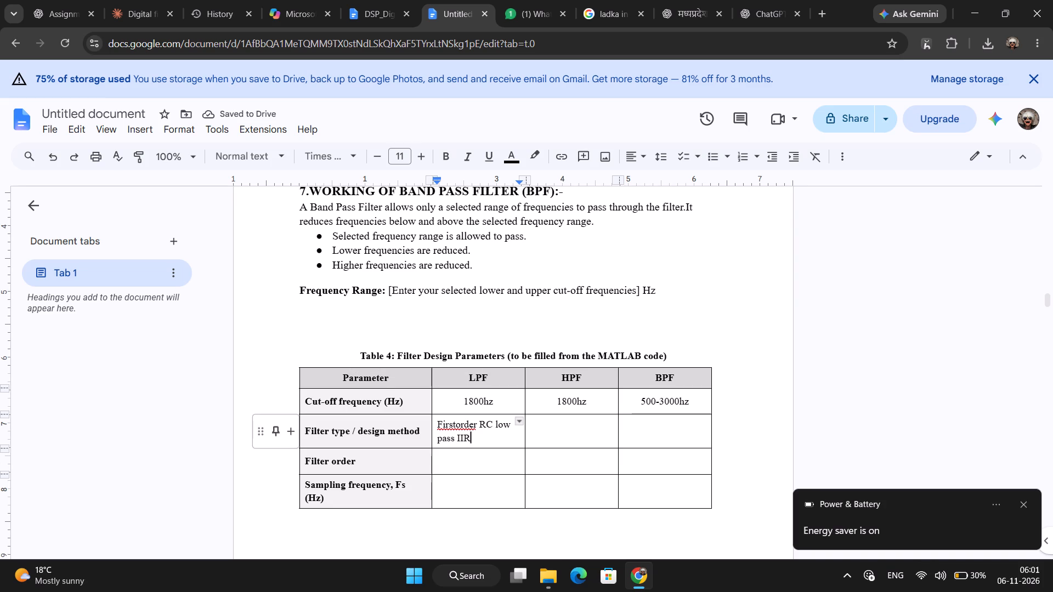
click(455, 429)
key(space)
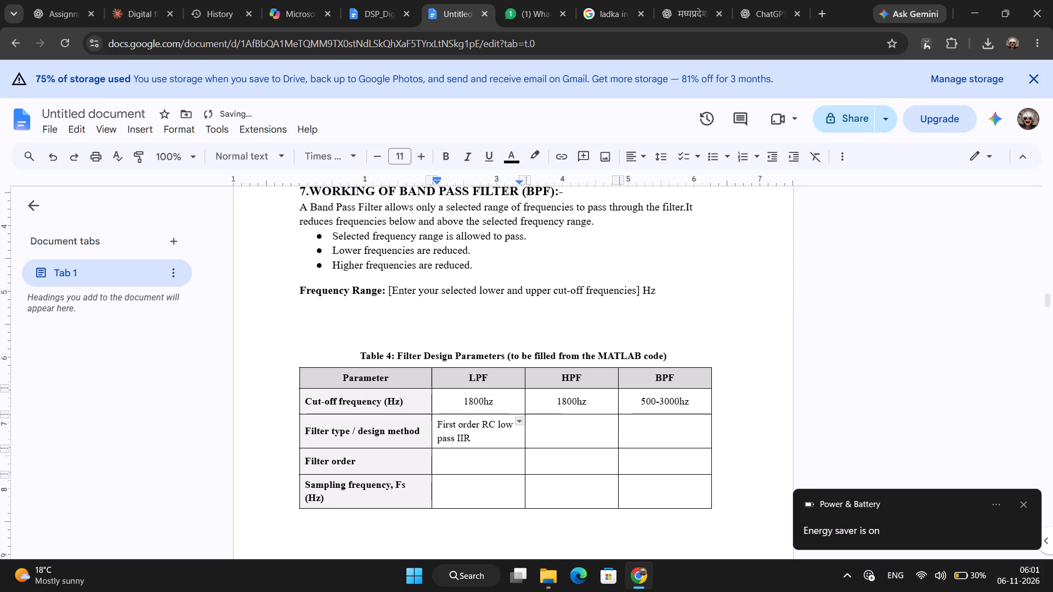
Copy the LPF filter type text into the HPF cell and change it to "First order RC high pass IIR".
drag(473, 441, 439, 425)
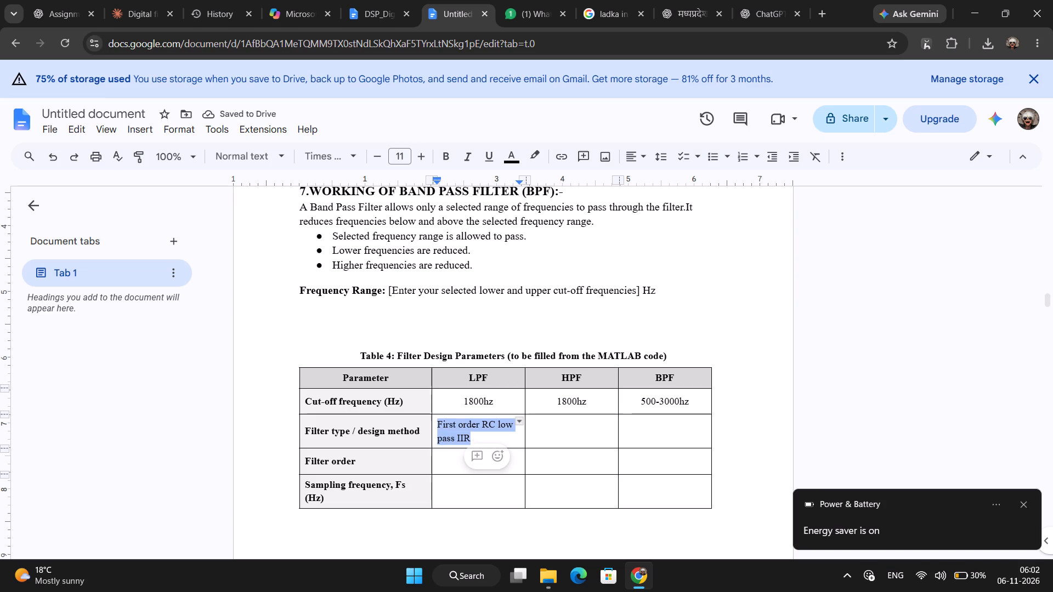
key(ctrl+c)
click(538, 423)
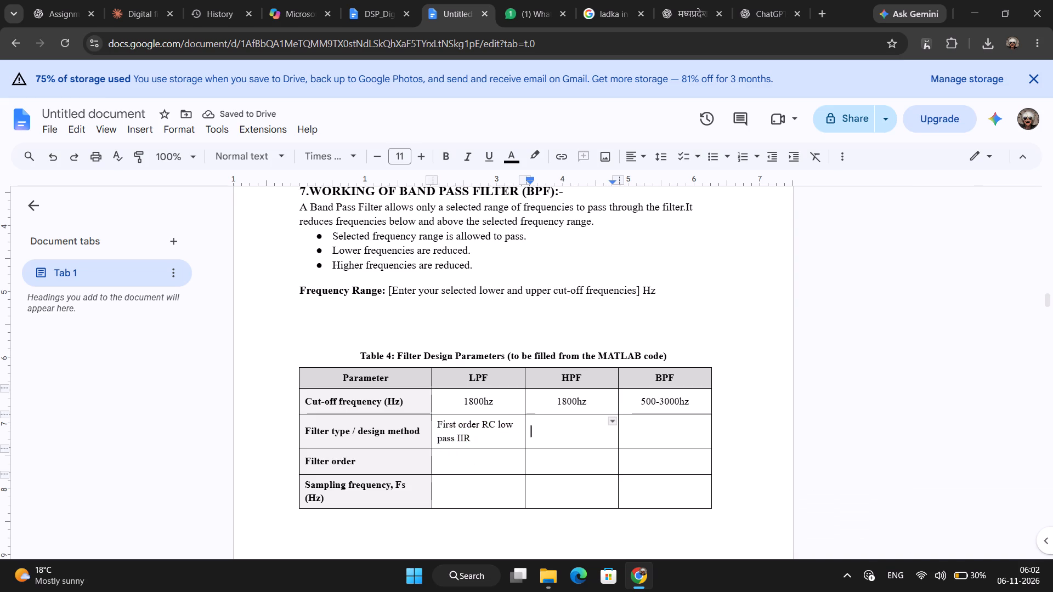
click(530, 421)
key(ctrl+v)
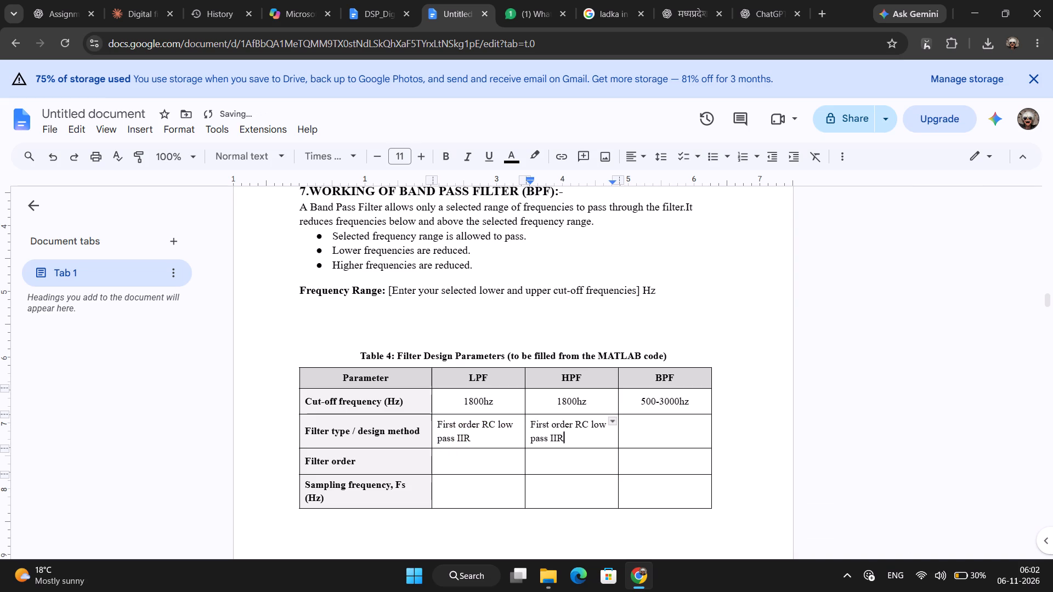
click(631, 433)
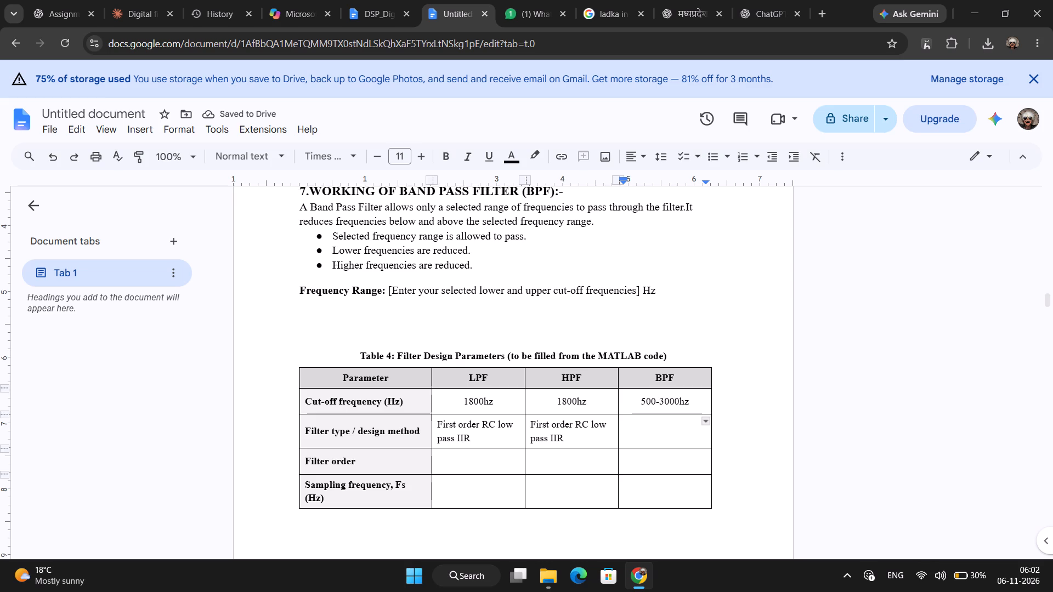
click(607, 426)
key(BackSpace)
key(BackSpace)
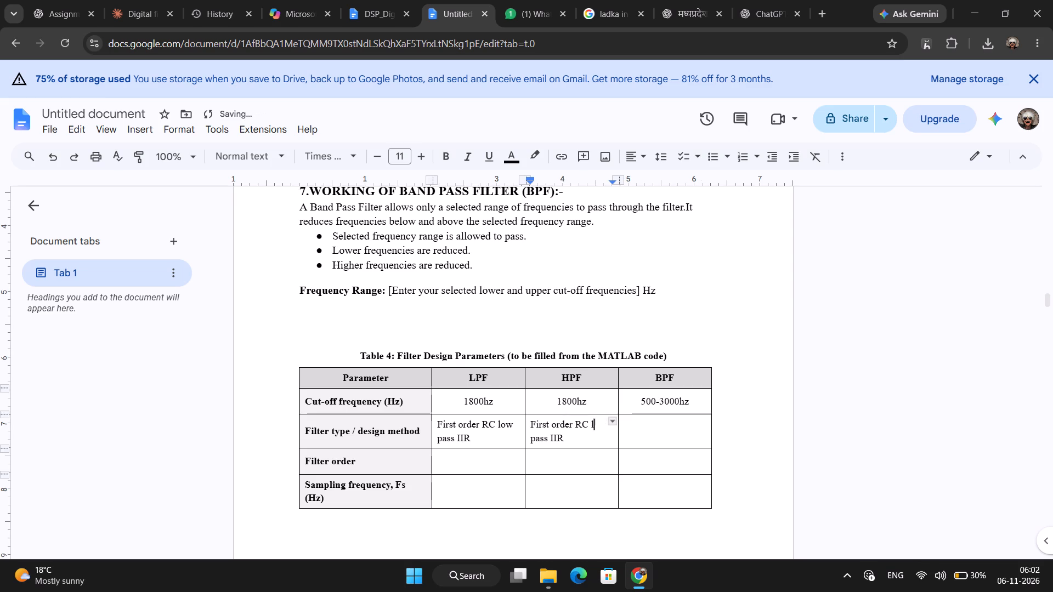
key(BackSpace)
text(HIGH)
key(BackSpace)
key(BackSpace)
key(BackSpace)
key(BackSpace)
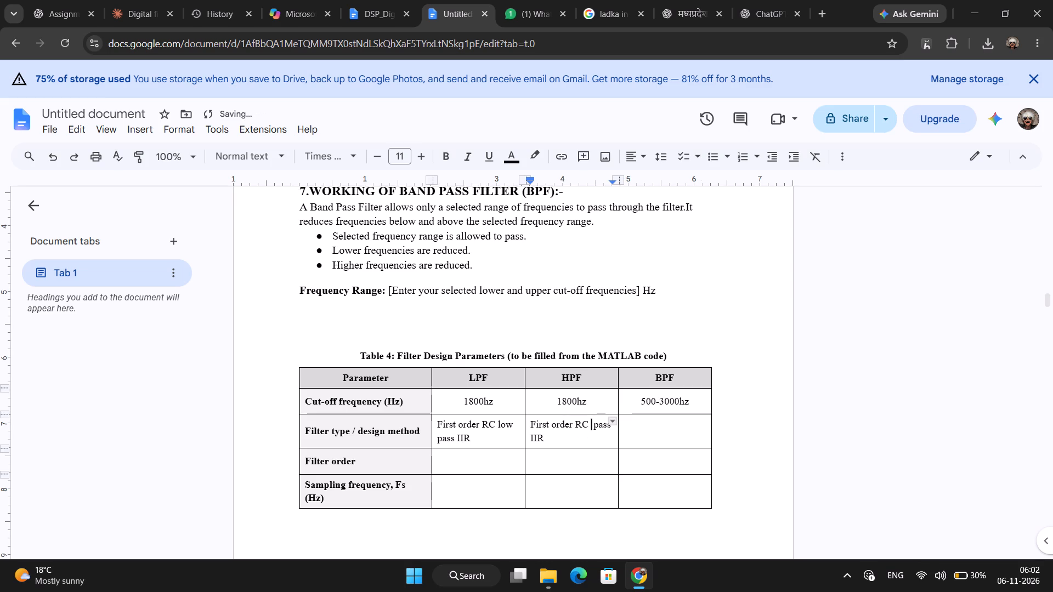
text(high)
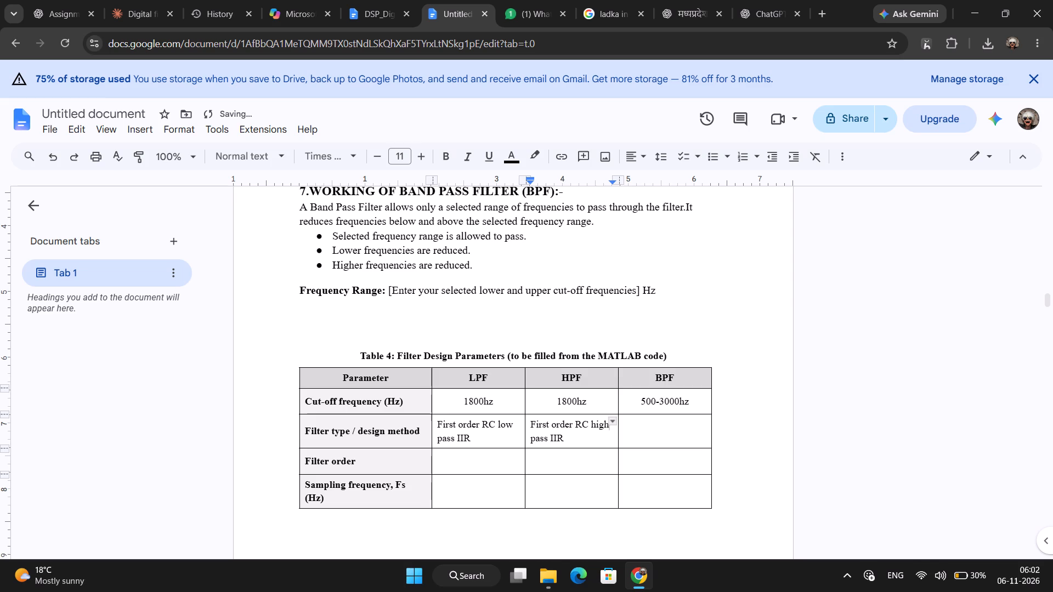
Fill the BPF cell of Table 4's Filter type / design method row with "Casacaded HPF+LPF (IIR)".
click(636, 429)
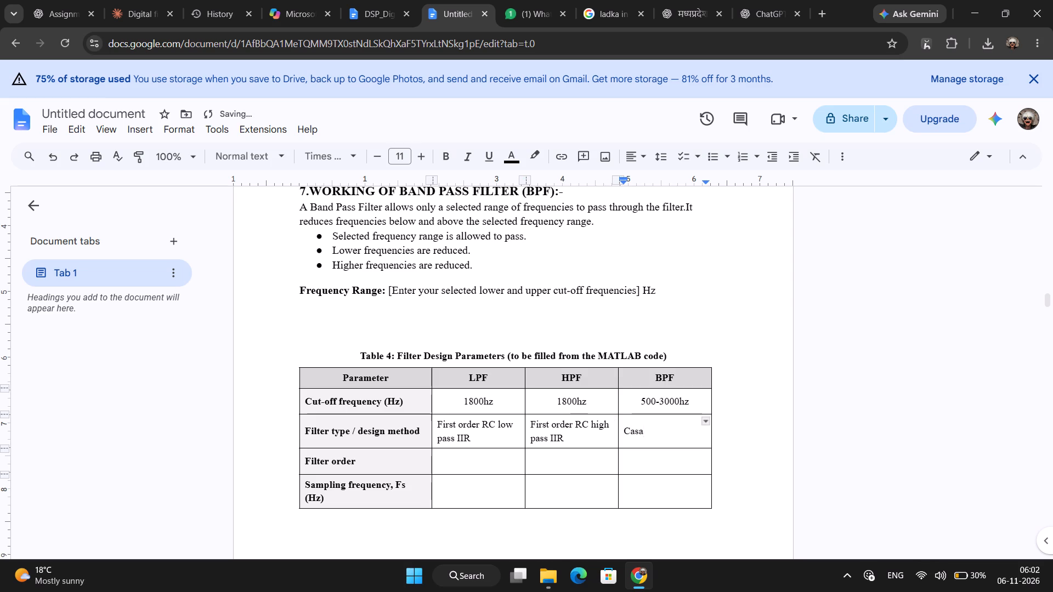
text(caded)
key(space)
text(HPF)
key(shift+underscore)
key(BackSpace)
key(equal)
key(BackSpace)
key(equal)
key(BackSpace)
key(plus)
text(LPF)
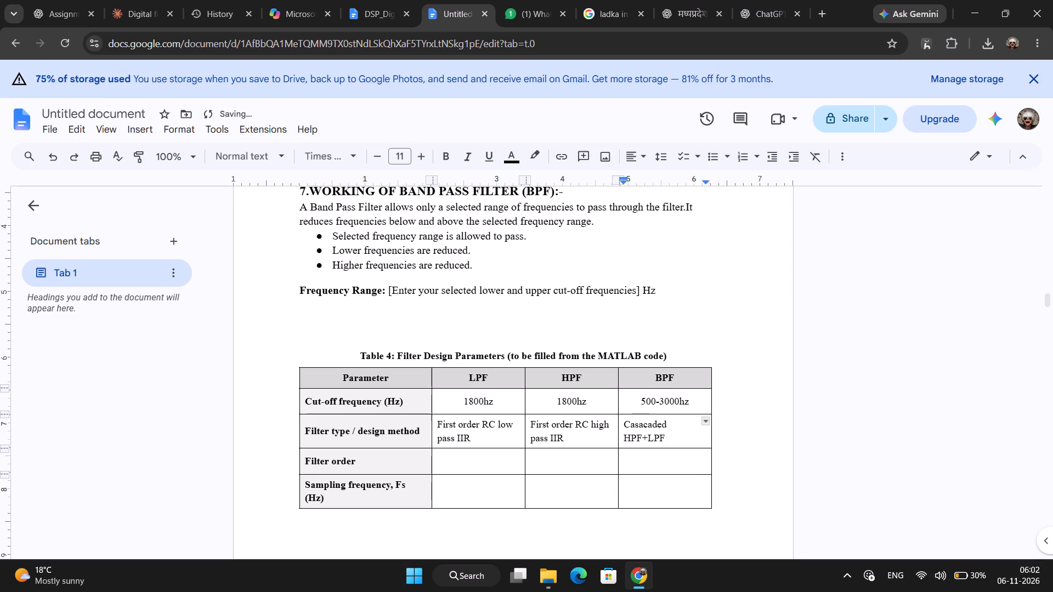
key(space)
text(())
key(Left)
text(IIR)
Enter "1st Order" as the LPF filter order in Table 4.
click(474, 450)
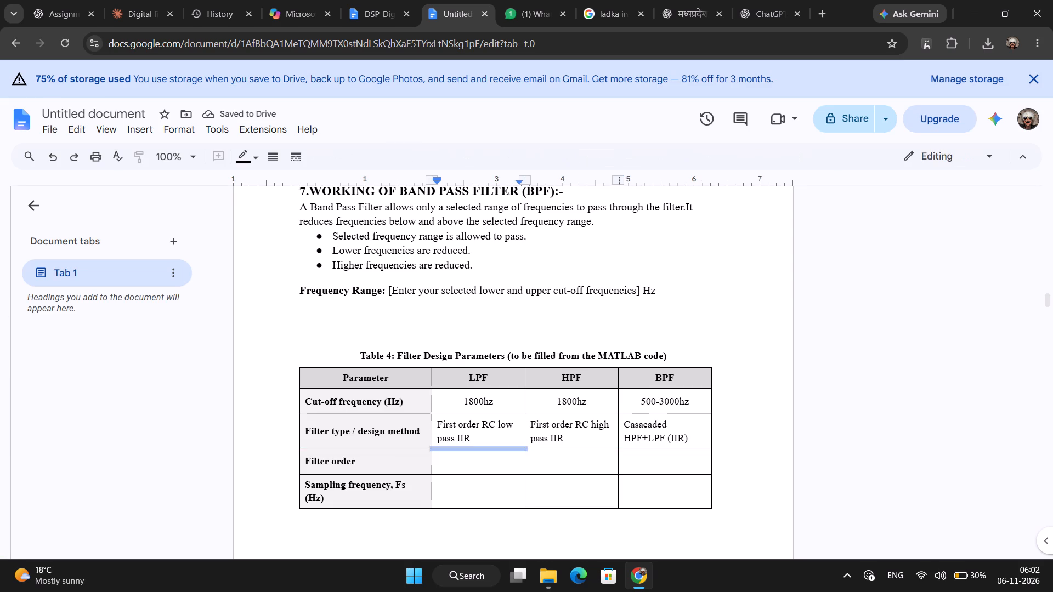
click(471, 457)
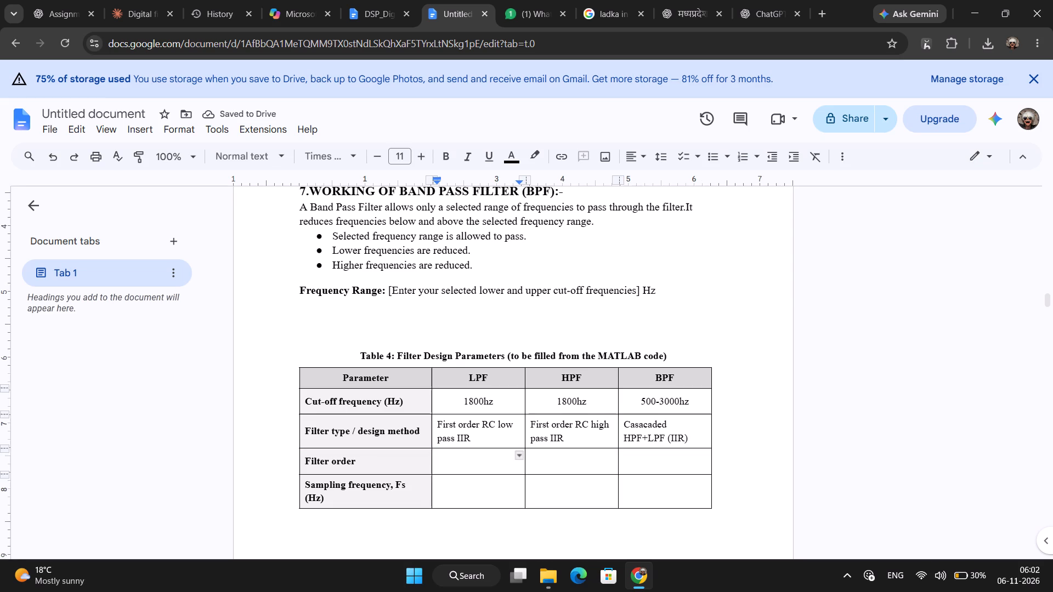
text(1ST)
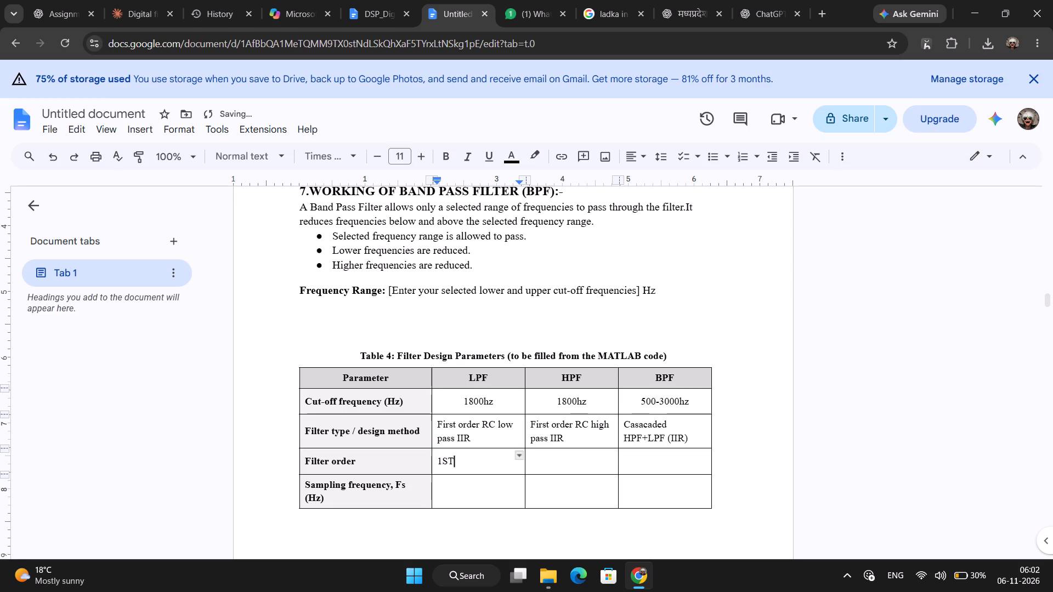
key(BackSpace)
text(st)
key(space)
text(re)
key(BackSpace)
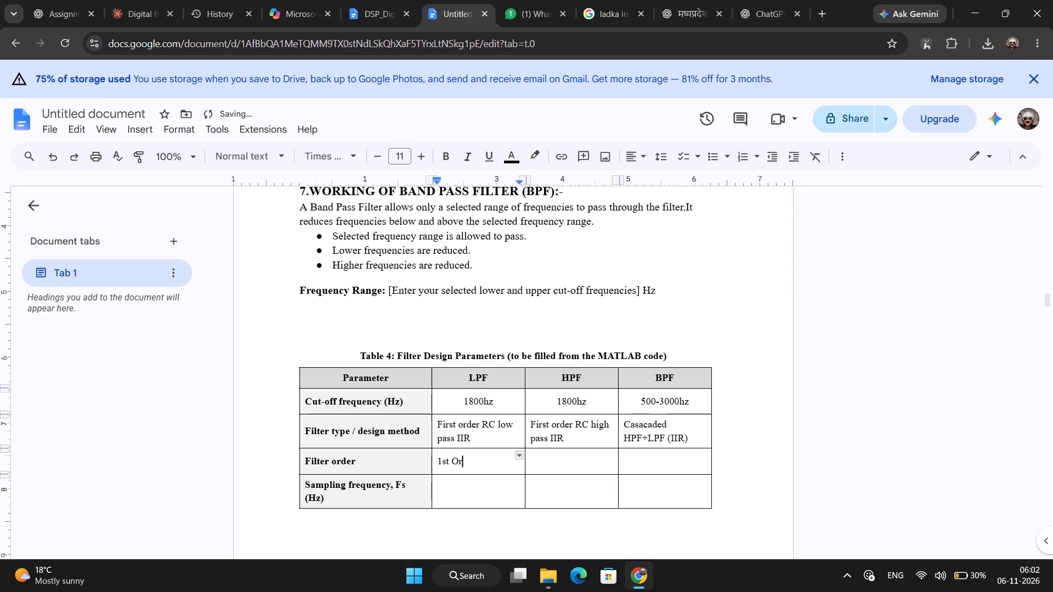
text(der)
Copy the LPF filter order "1st Order" into the HPF and BPF cells of the same row.
drag(477, 458, 438, 460)
key(ctrl+c)
click(547, 460)
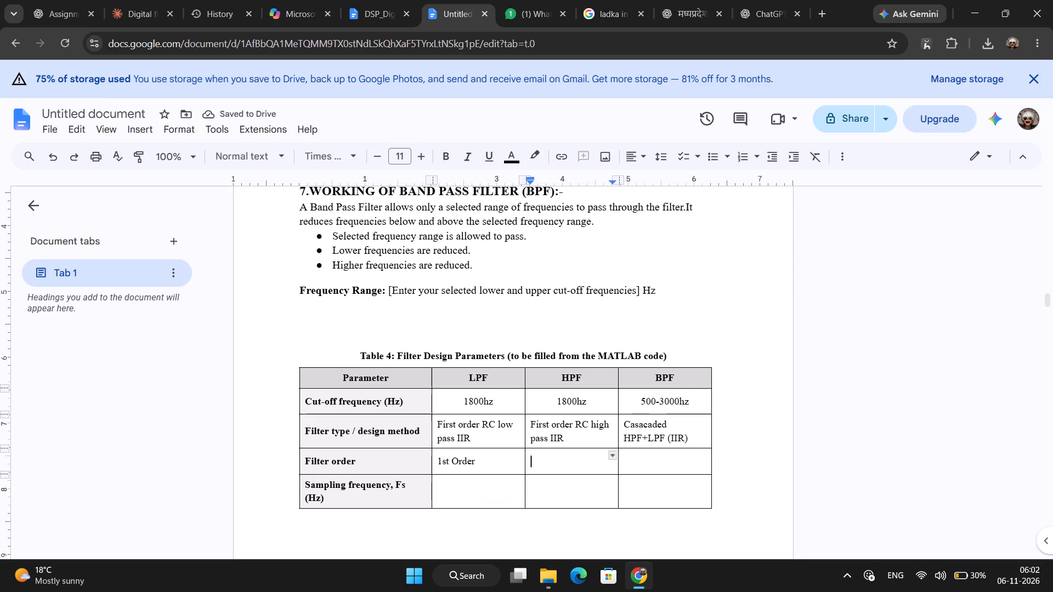
key(ctrl+v)
click(648, 463)
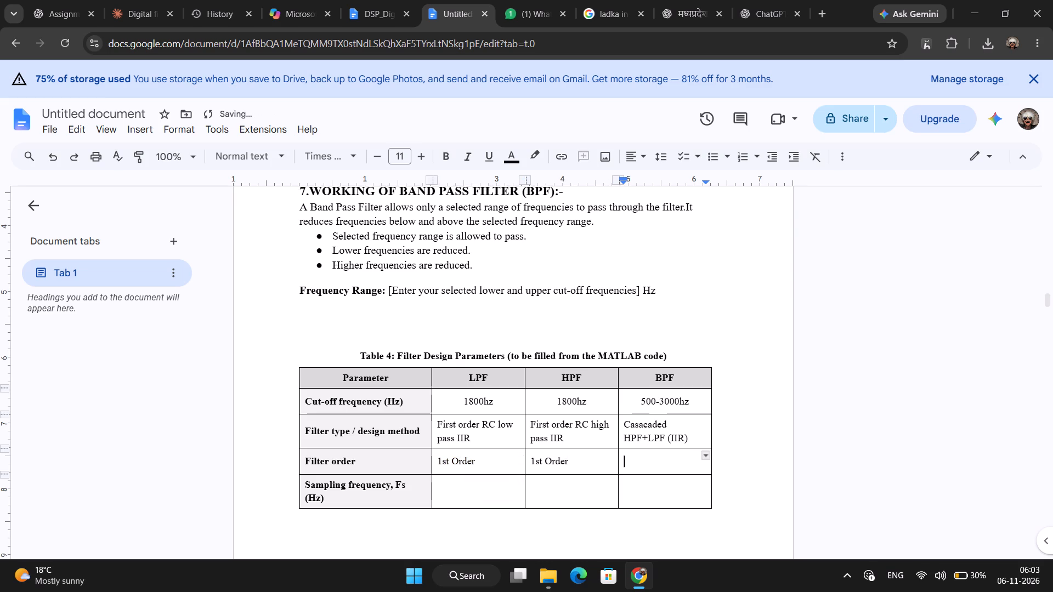
key(ctrl+v)
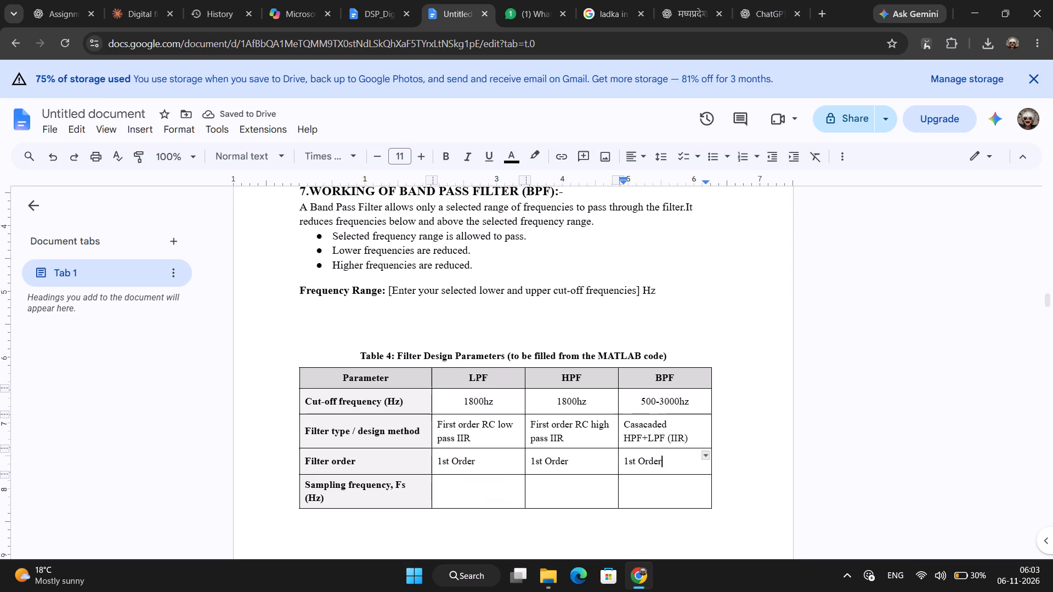
Enter 44100Hz as the LPF sampling frequency in Table 4, with a capital H and lowercase z.
click(492, 492)
text(44100)
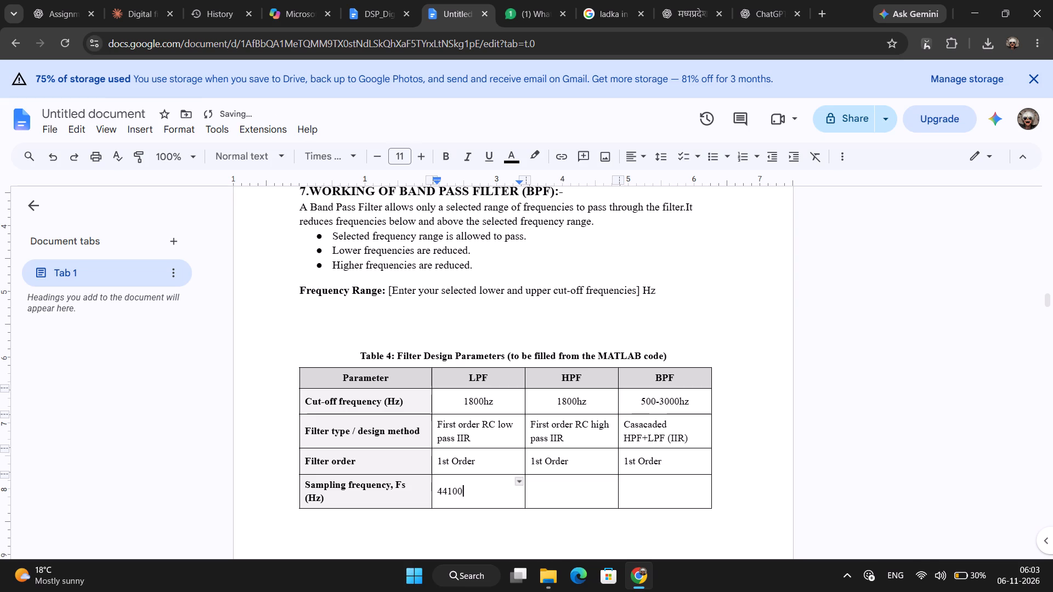
text(hz)
drag(483, 489, 439, 492)
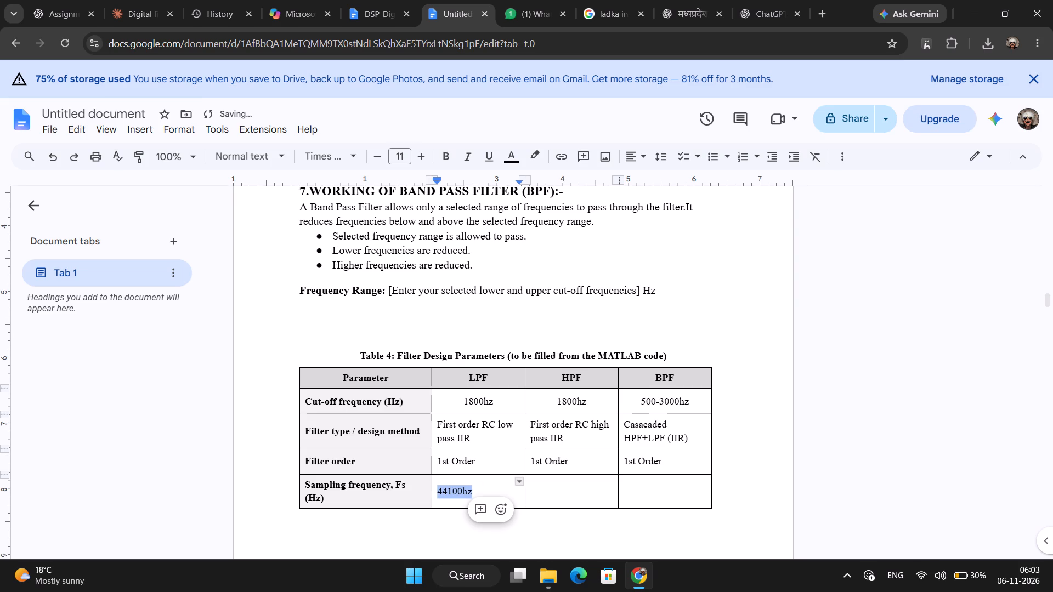
click(485, 492)
key(BackSpace)
key(BackSpace)
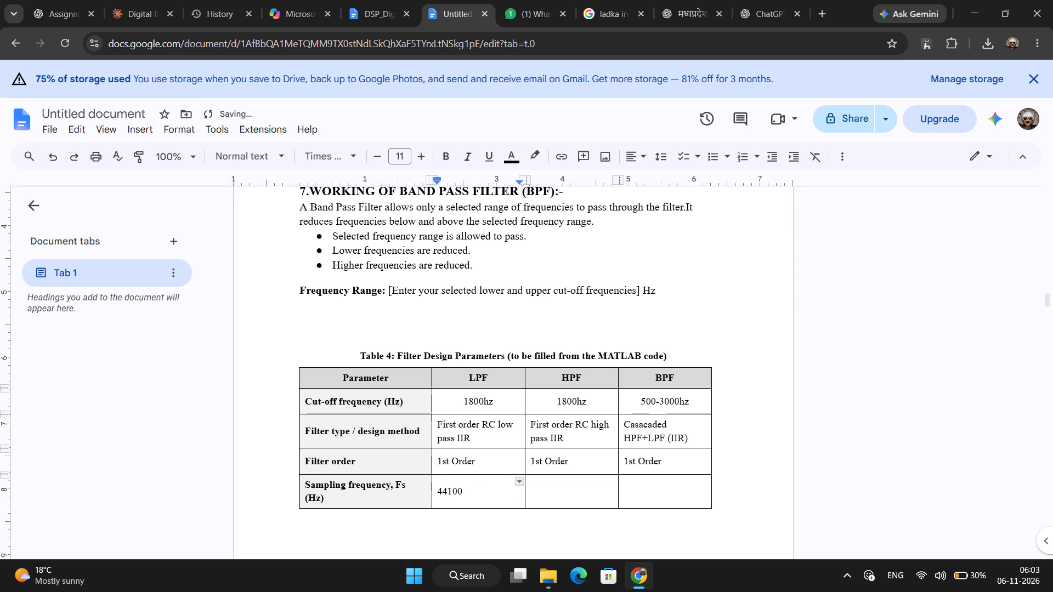
text(HZ)
key(BackSpace)
key(z)
drag(481, 497, 449, 489)
drag(449, 489, 440, 491)
Centre-align all LPF, HPF and BPF value cells of Table 4, from cut-off frequency to sampling frequency.
drag(455, 397, 648, 490)
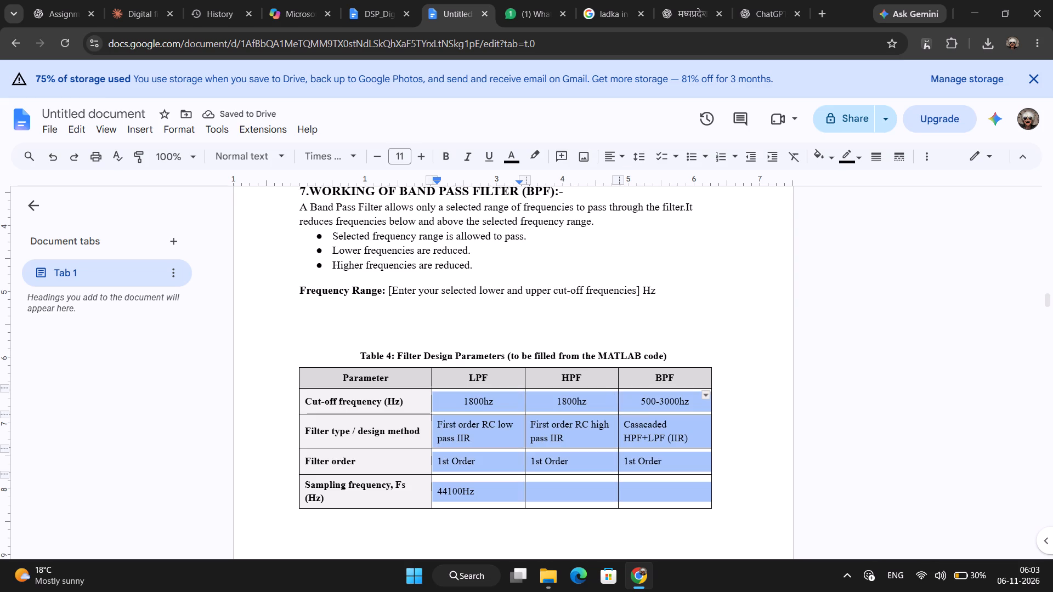
drag(648, 490, 666, 486)
drag(618, 157, 619, 175)
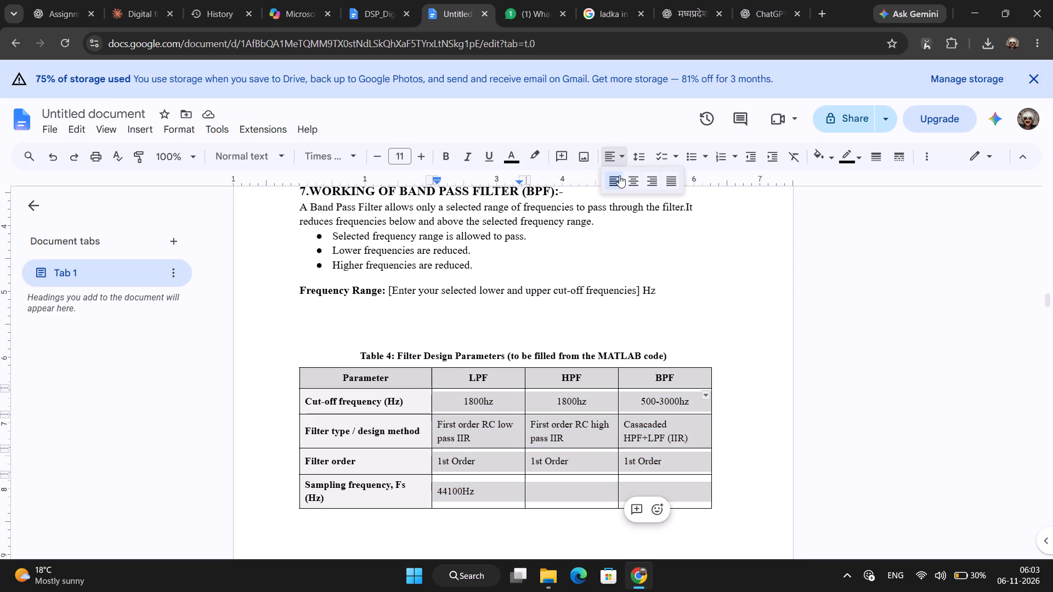
drag(619, 175, 631, 180)
click(631, 180)
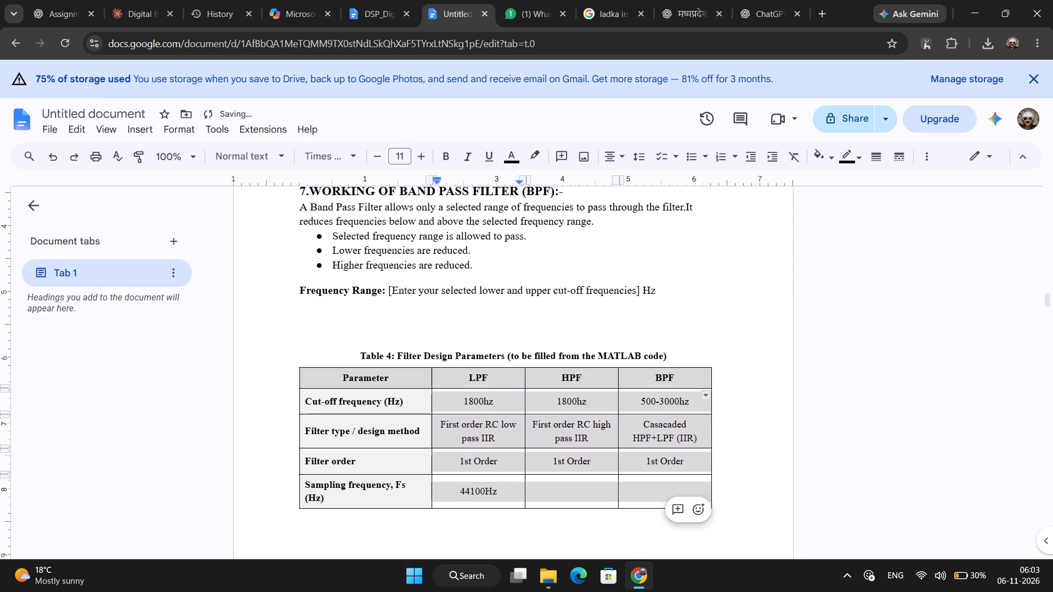
Copy the 44100Hz sampling frequency from the LPF cell into the HPF and BPF cells.
click(504, 492)
drag(503, 492, 457, 494)
key(ctrl+c)
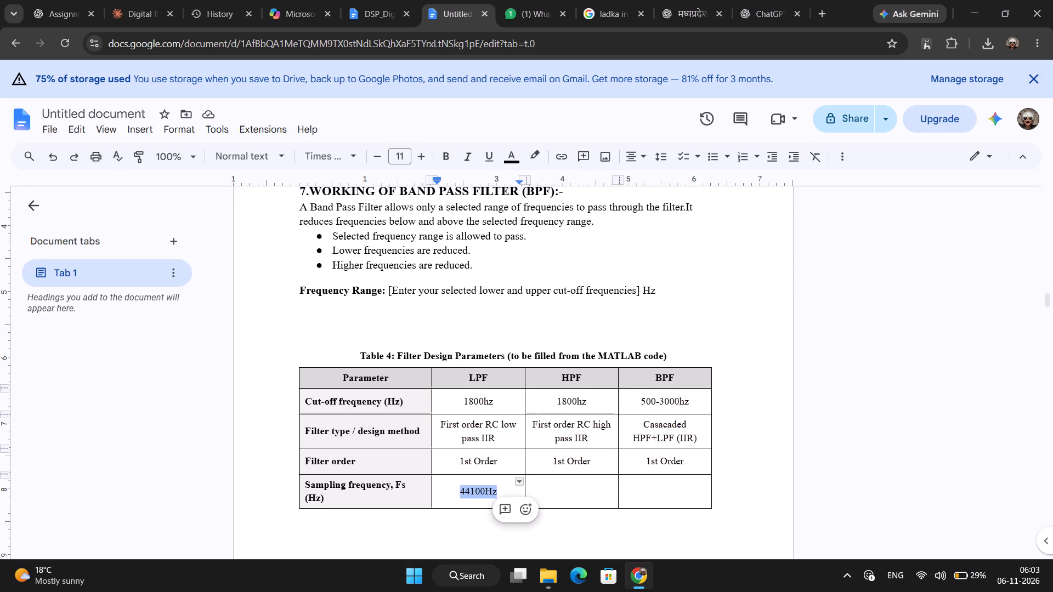
click(575, 493)
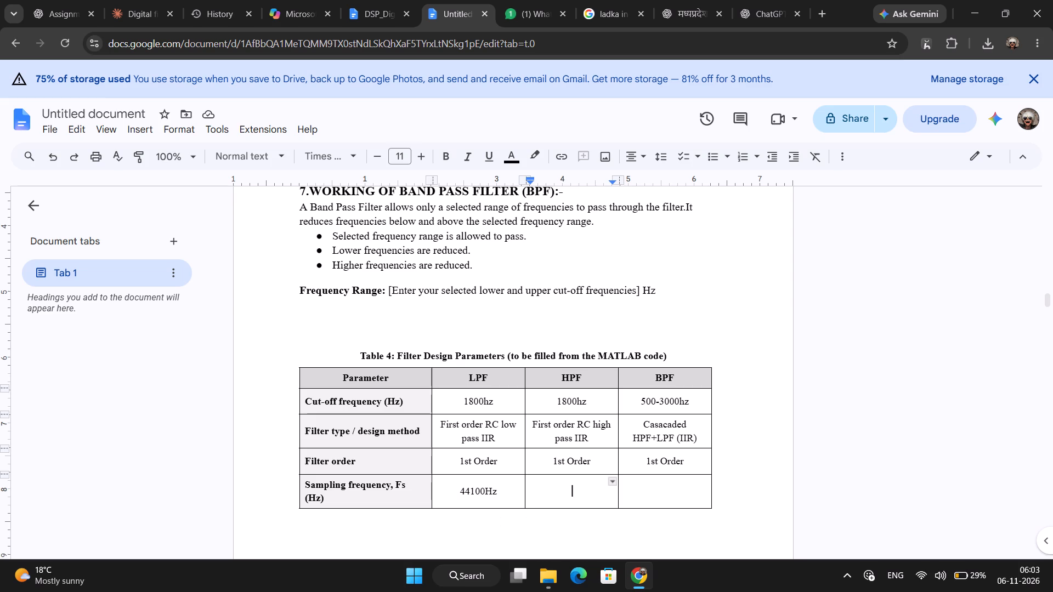
key(ctrl+v)
click(678, 498)
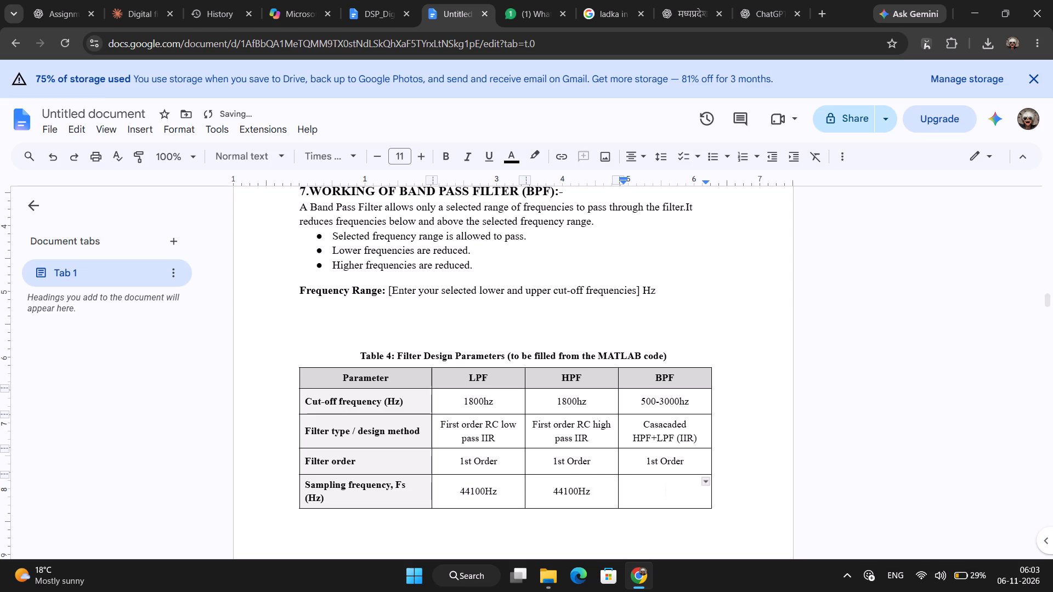
key(ctrl+b)
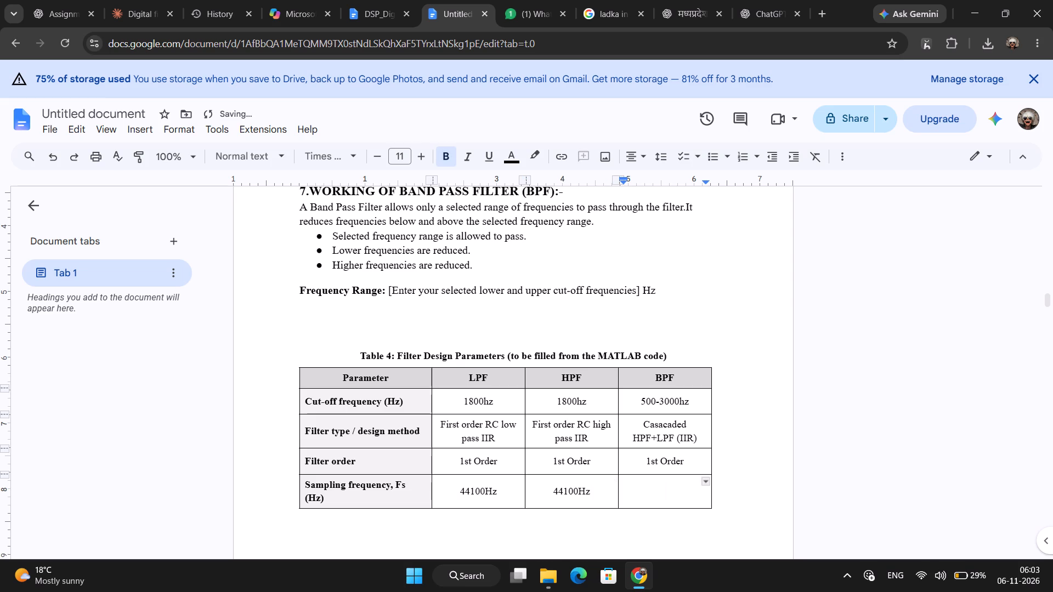
key(ctrl+v)
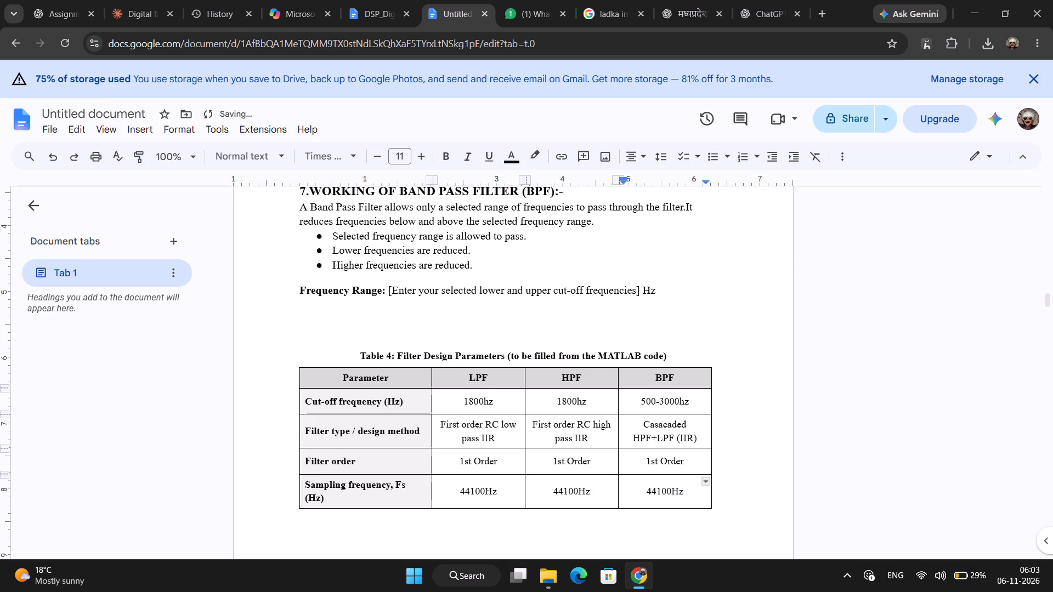
Capitalise the unit of the BPF cut-off frequency so the cell reads 500-3000Hz.
click(682, 404)
key(Right)
key(BackSpace)
key(shift+h)
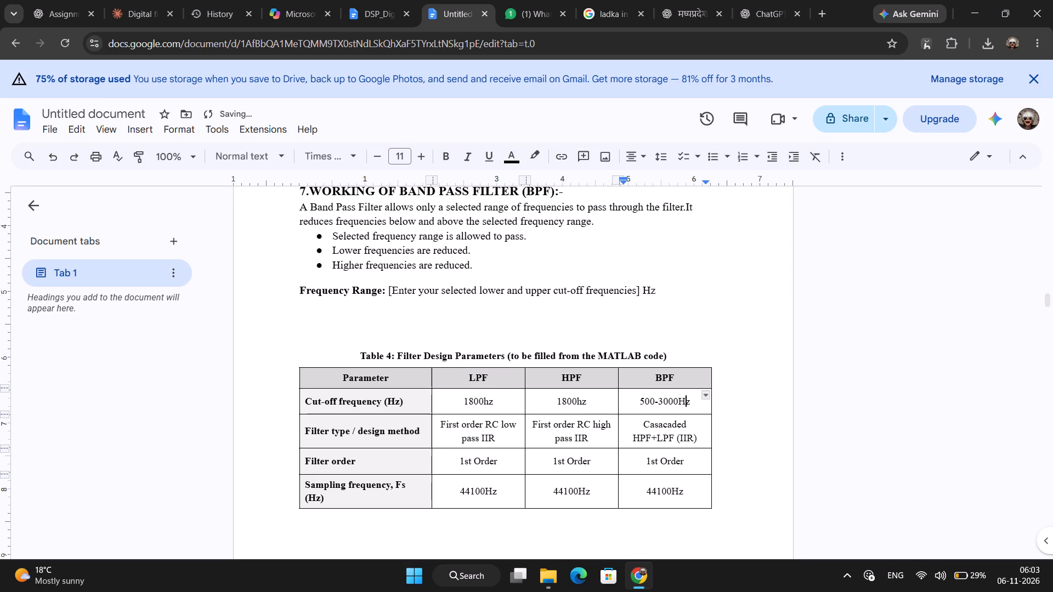
Capitalise the unit of the HPF and LPF cut-off frequencies in Table 4 so both cells read 1800Hz.
click(581, 401)
key(BackSpace)
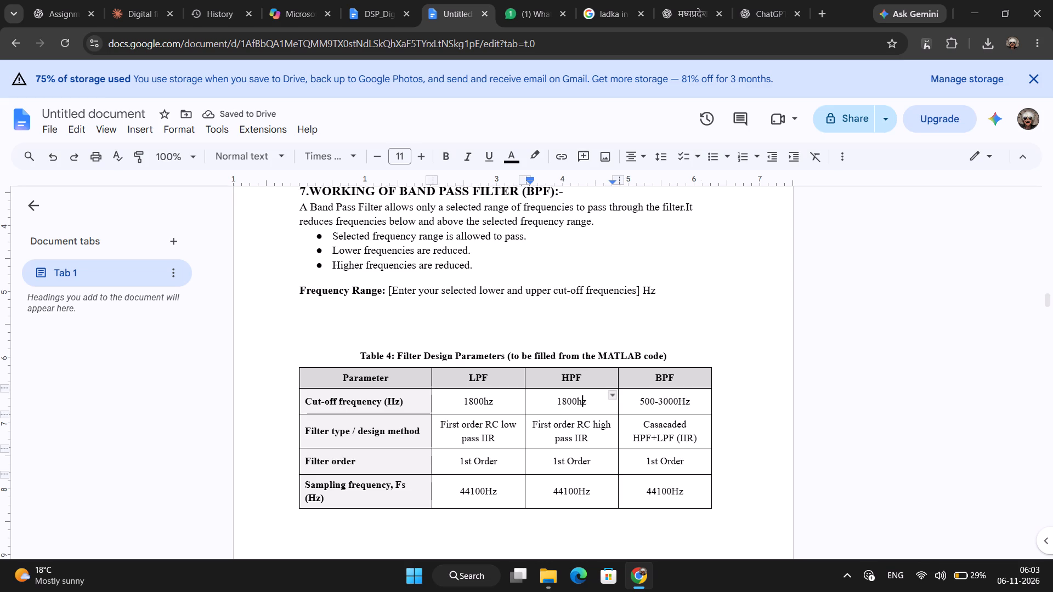
key(shift+h)
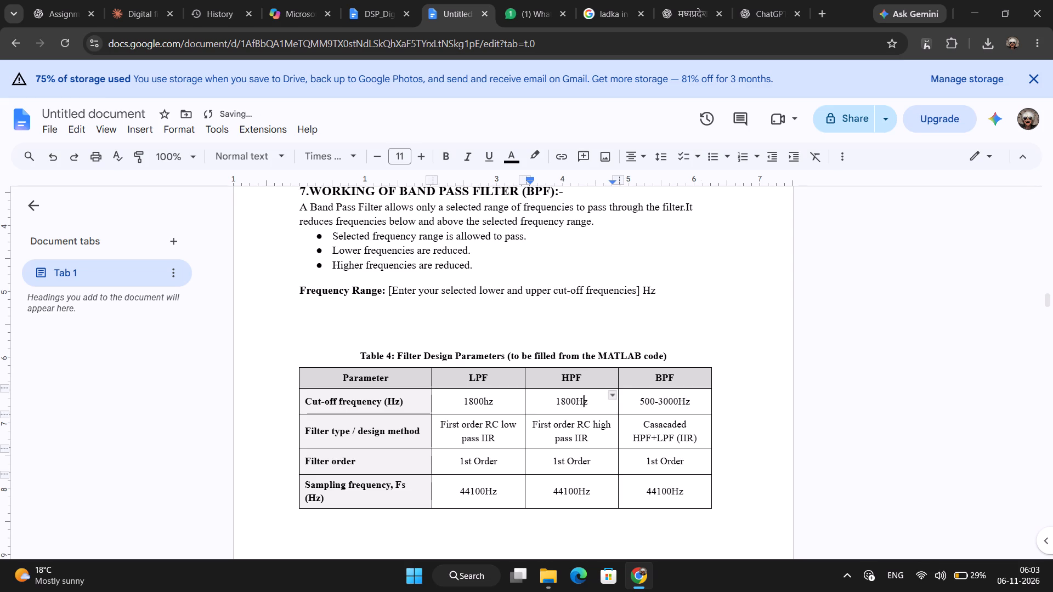
click(486, 406)
key(Right)
key(BackSpace)
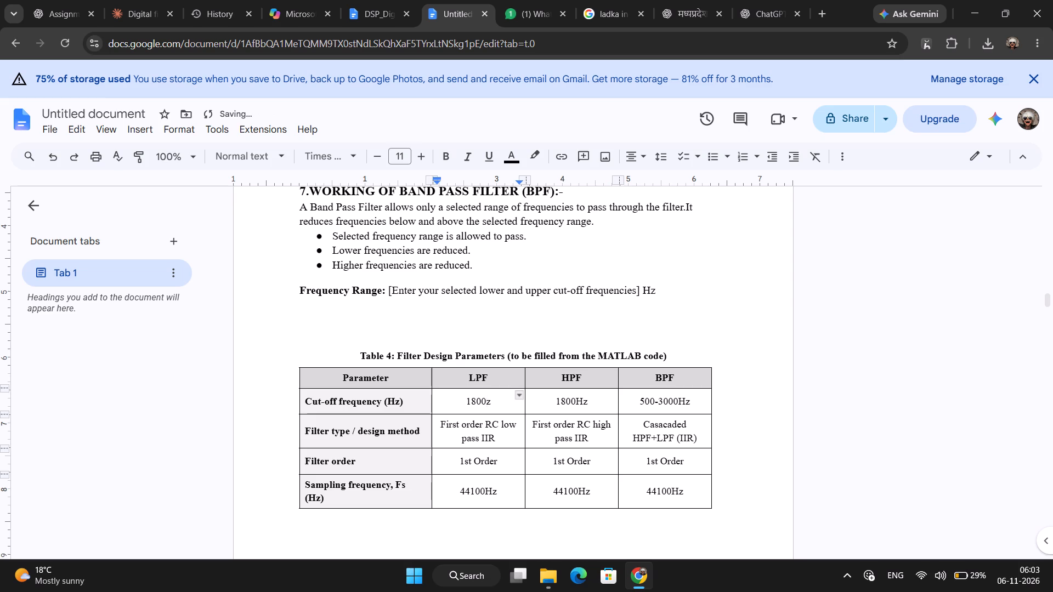
key(shift+h)
Replace the Frequency Range placeholder in the Band Pass Filter section so the line reads 500 Hz to 3000 Hz.
scroll(486, 406, down, 2)
scroll(486, 406, up, 1)
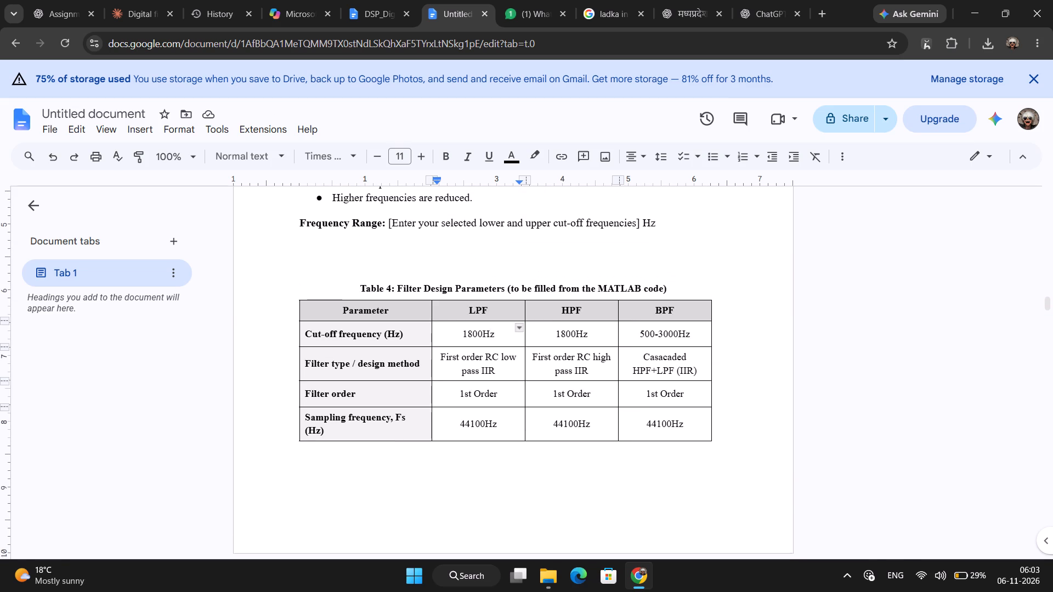
scroll(486, 406, up, 2)
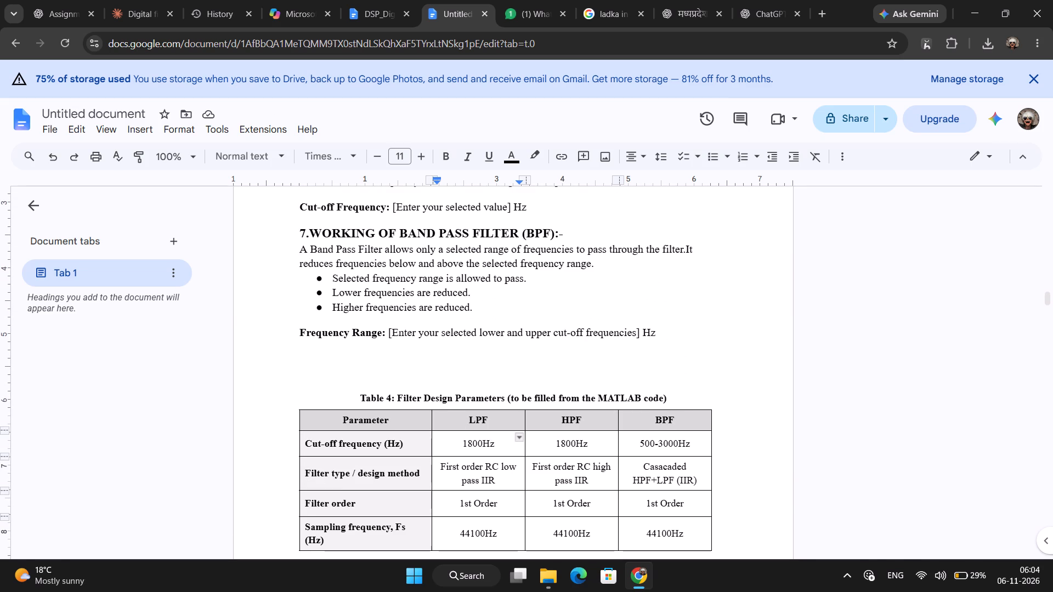
scroll(486, 406, up, 1)
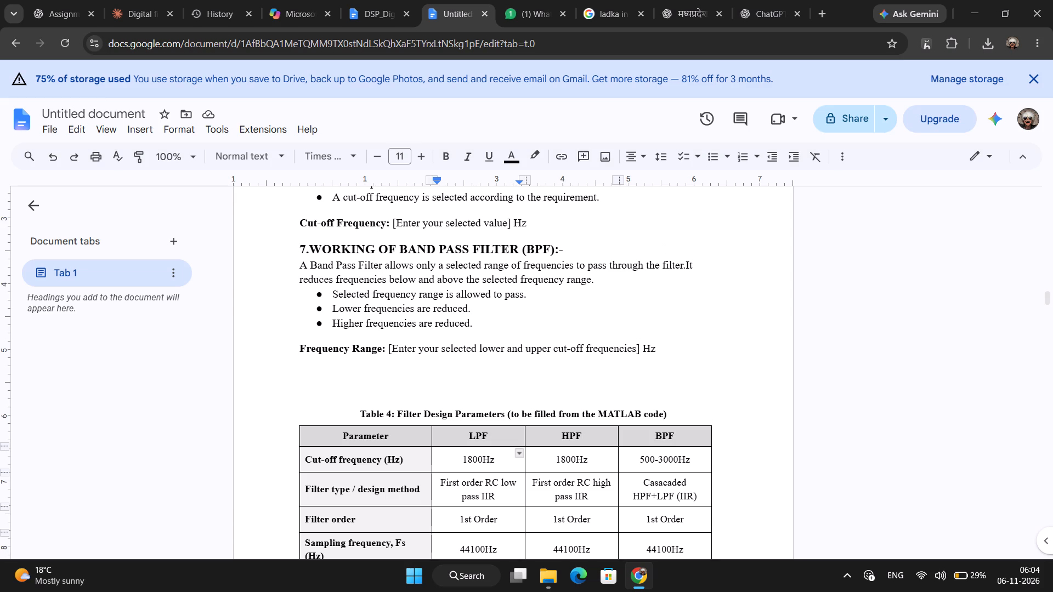
drag(640, 350, 372, 338)
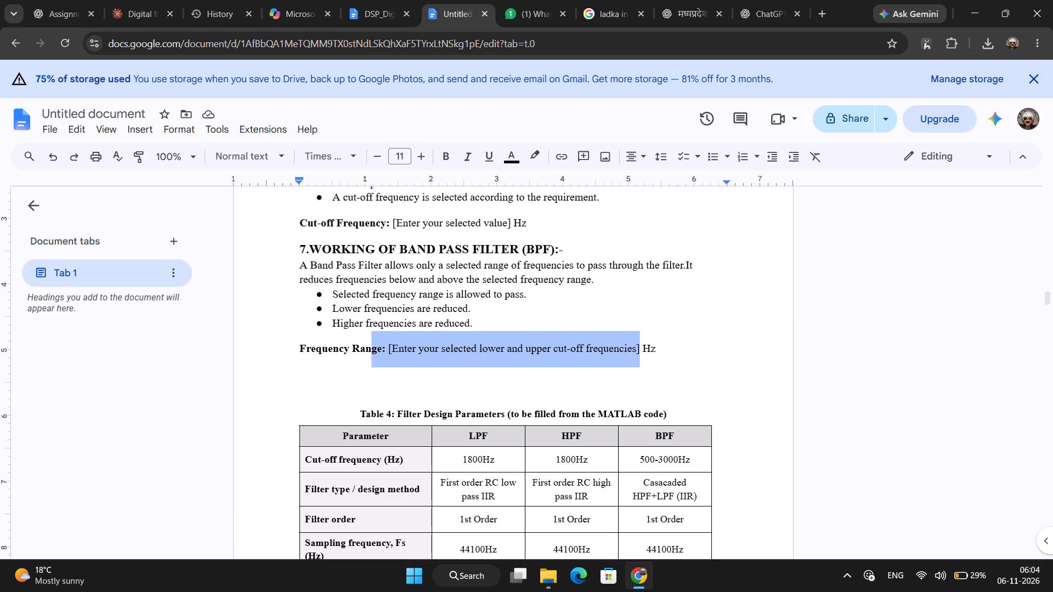
drag(372, 338, 389, 353)
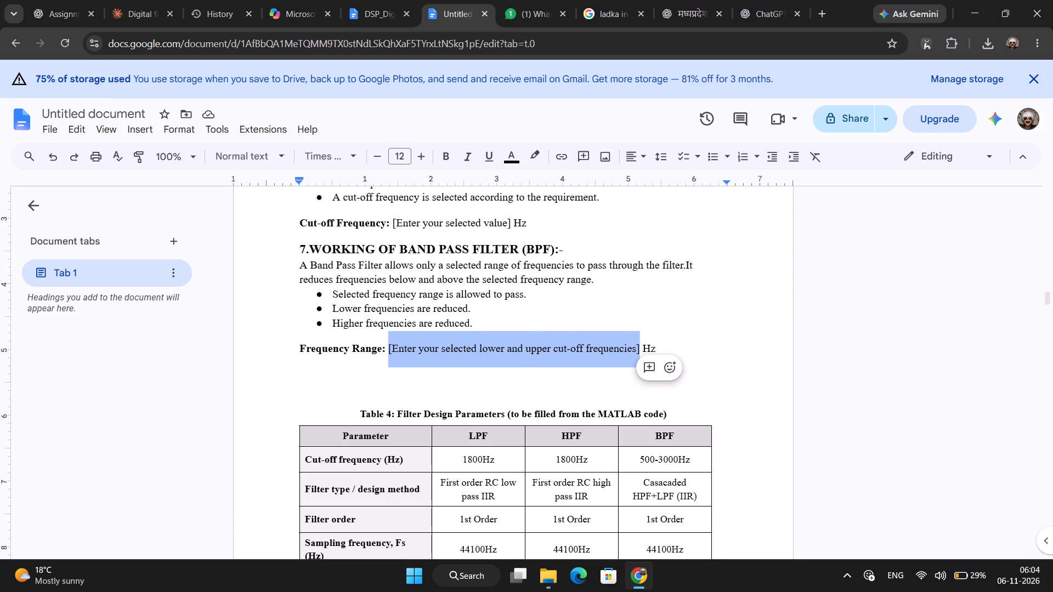
key(BackSpace)
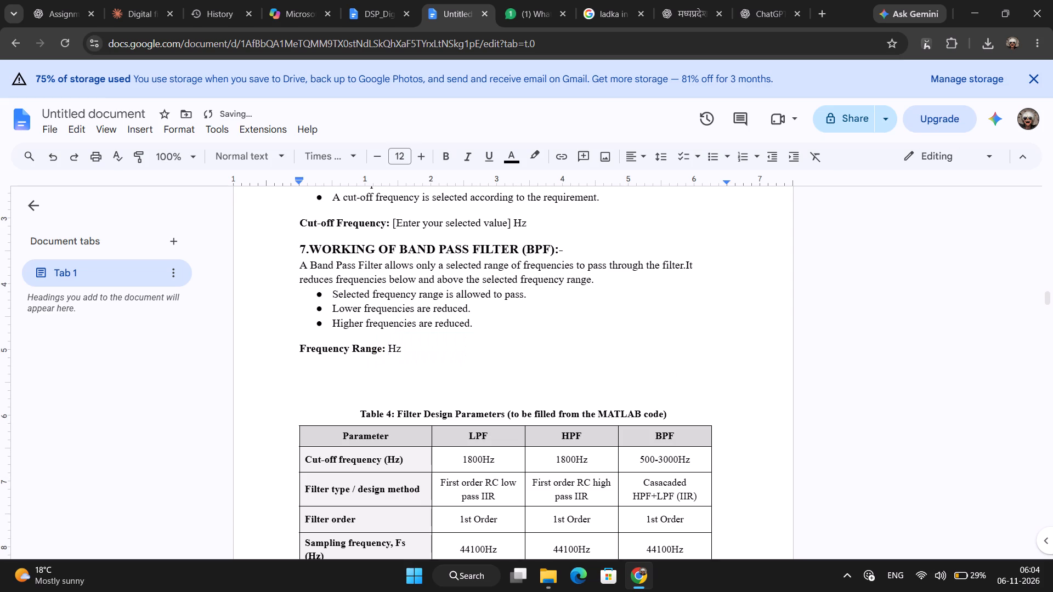
text(500)
key(space)
key(Right)
key(Right)
key(space)
text(y)
key(BackSpace)
text(tp)
key(space)
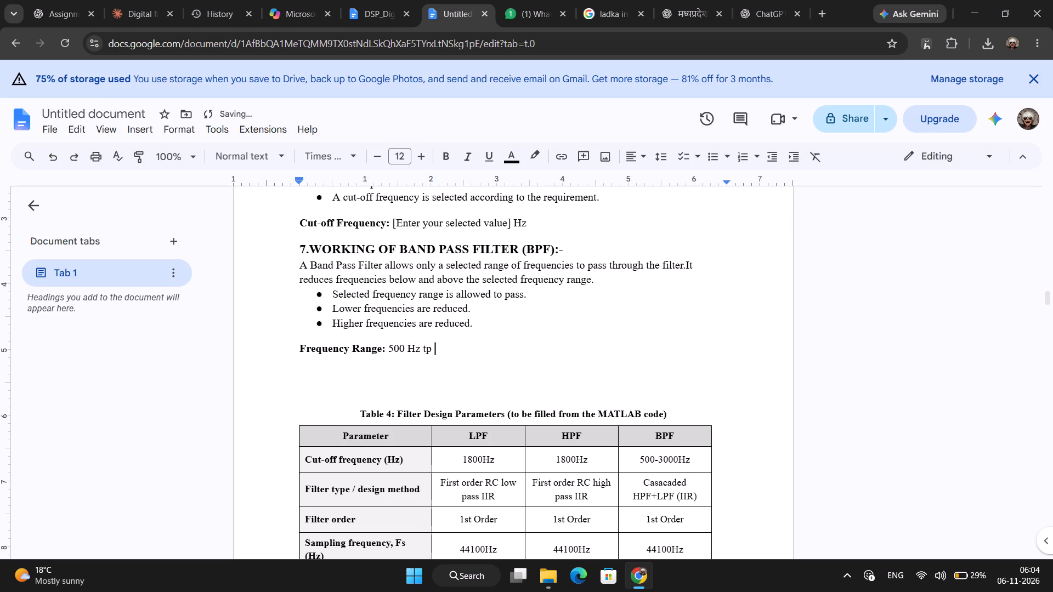
key(BackSpace)
key(BackSpace)
text(o)
key(space)
text(3000)
key(shift+h)
key(z)
key(Left)
key(Left)
key(space)
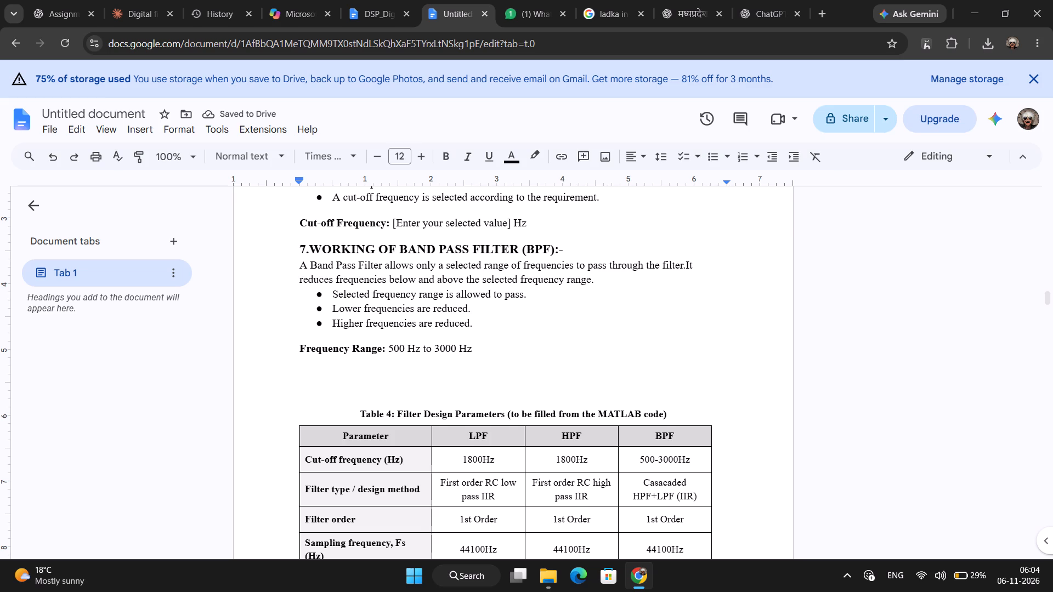
Change the word between the two band pass frequencies so the range reads 500 Hz and 3000 Hz.
scroll(389, 353, up, 1)
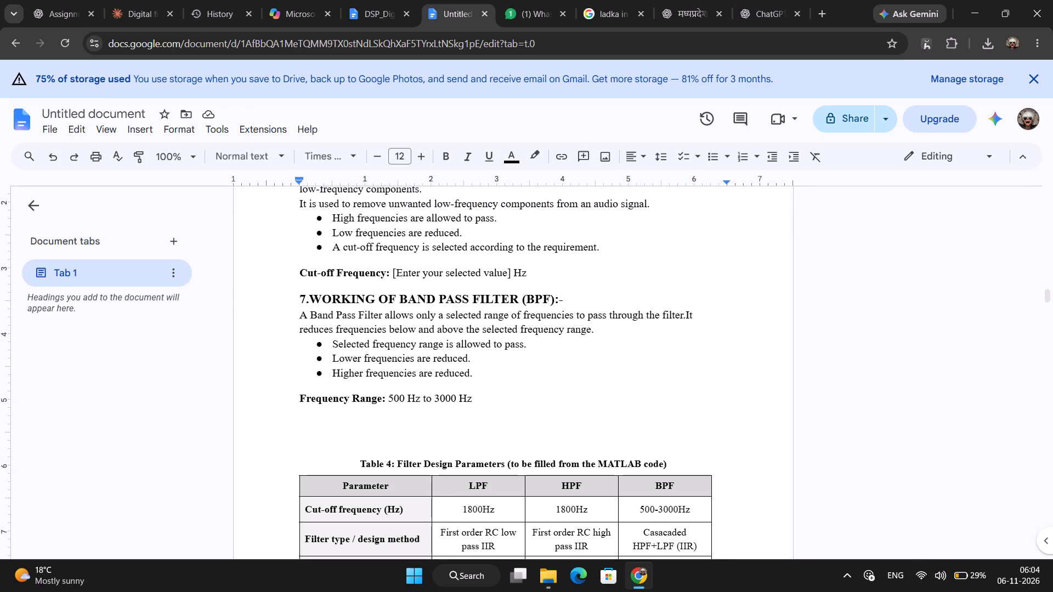
click(432, 400)
key(BackSpace)
key(BackSpace)
text(am)
key(BackSpace)
text(nd)
Replace the Cut-off Frequency placeholder in the High Pass Filter section with 1800, keeping the Hz unit.
scroll(432, 400, up, 1)
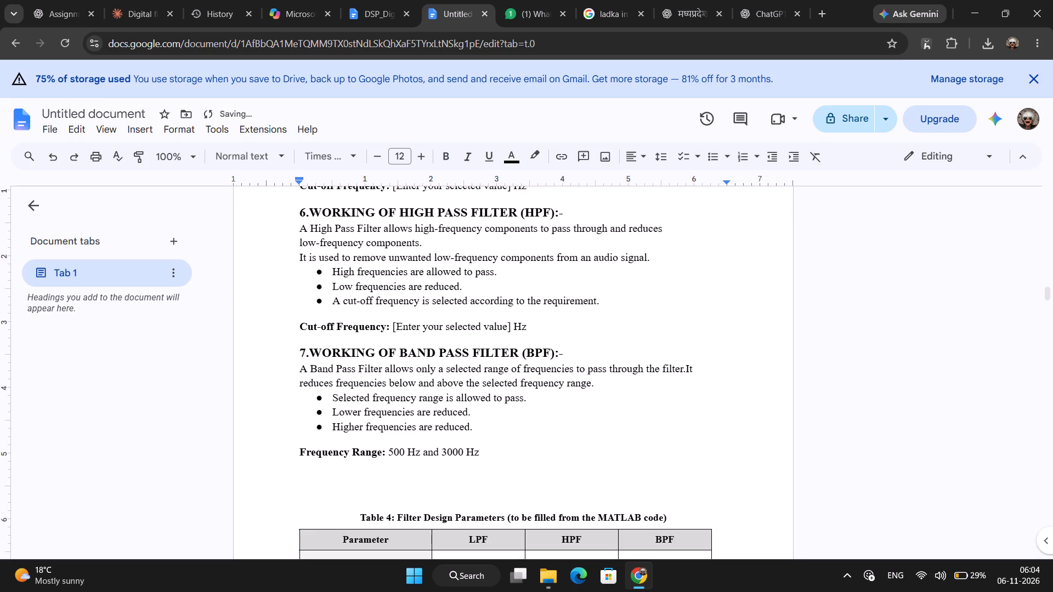
drag(510, 326, 396, 329)
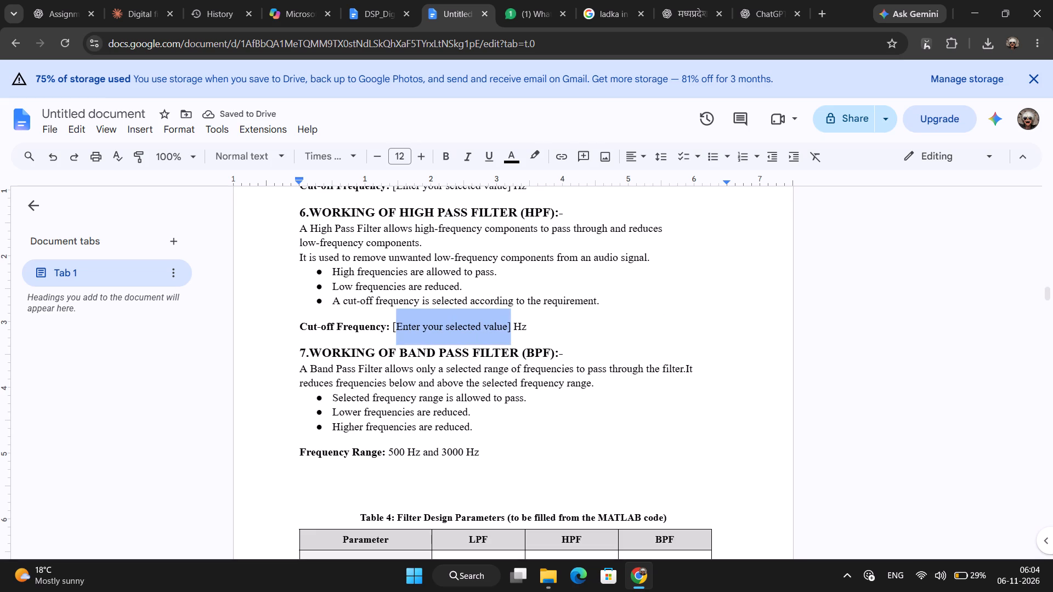
drag(396, 329, 393, 328)
key(BackSpace)
text(1800)
key(space)
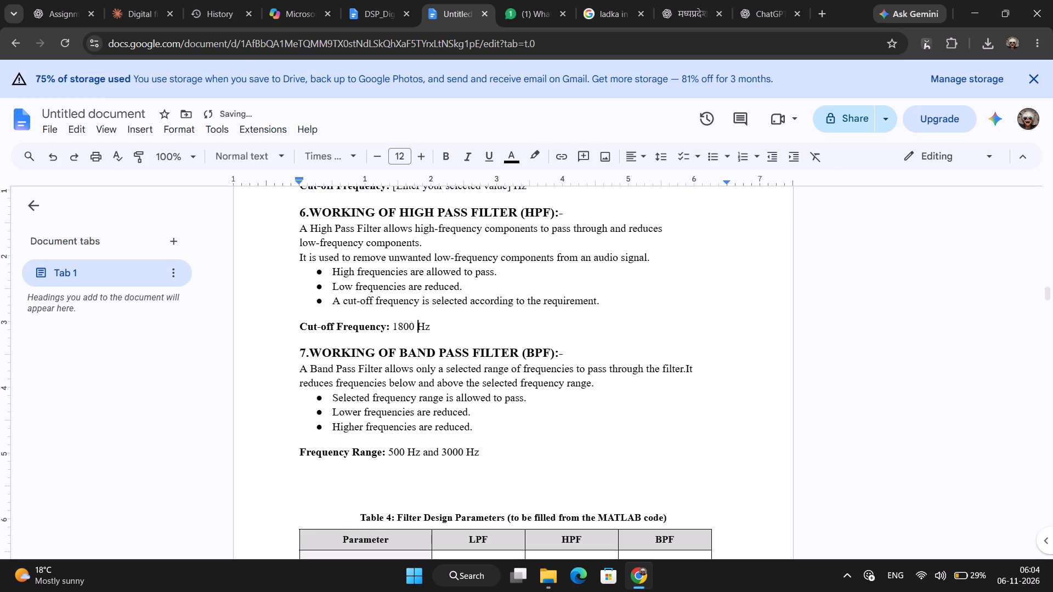
Replace the Cut-off Frequency placeholder in the Low Pass Filter section with 1800, keeping the Hz unit.
scroll(393, 328, up, 3)
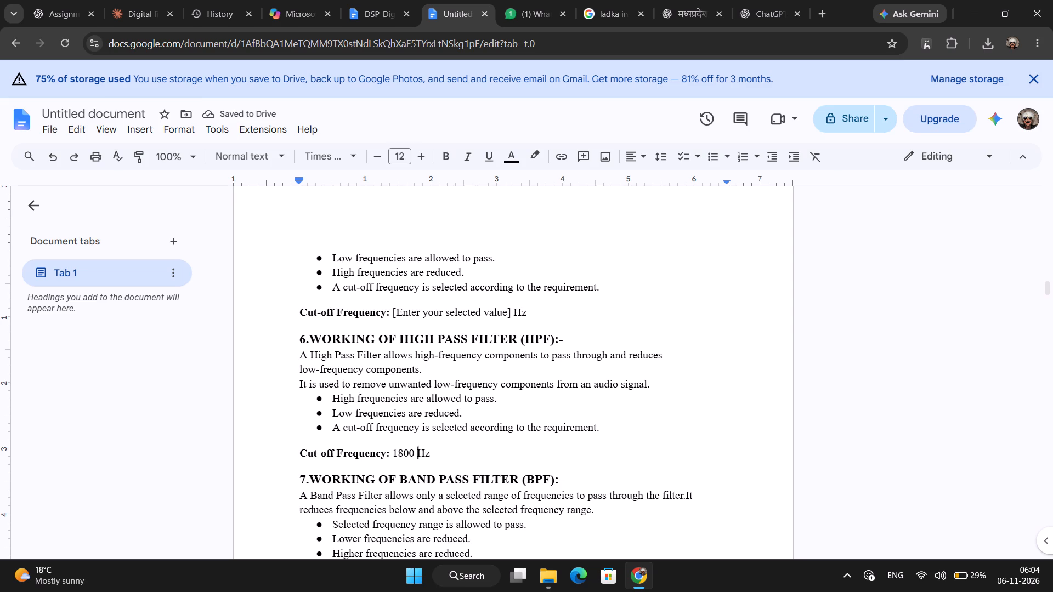
drag(509, 314, 393, 312)
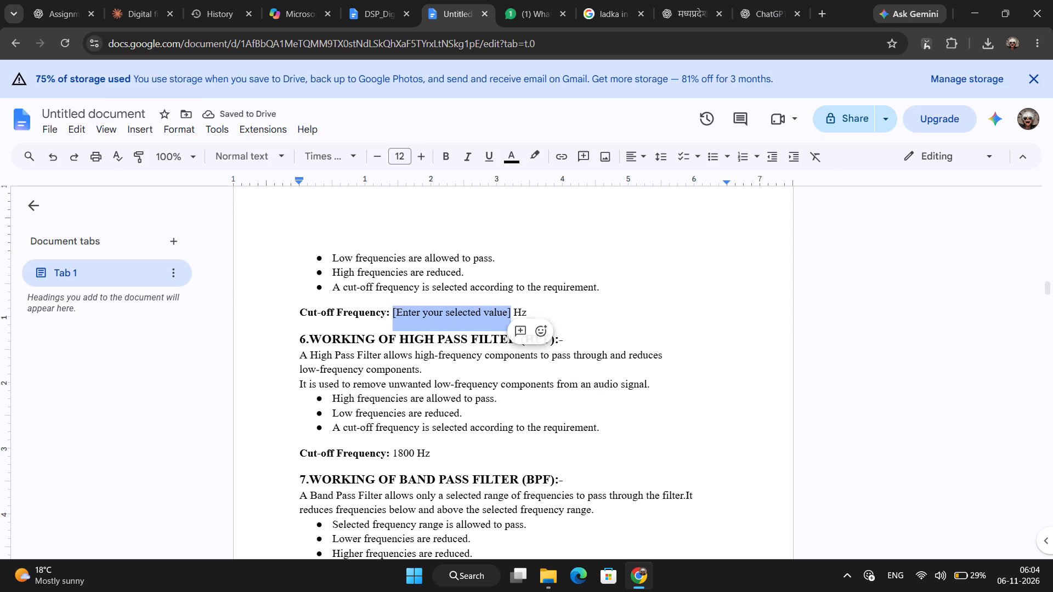
key(BackSpace)
key(0)
key(BackSpace)
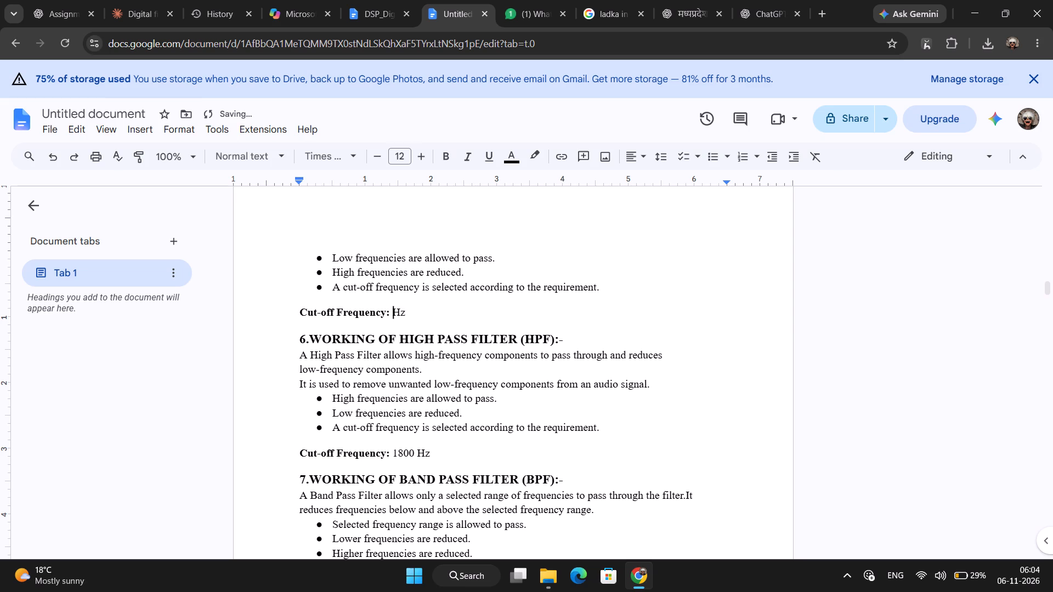
text(1800)
key(space)
Remove the empty bullet after Audio files (.wav format) in the Software Requirements list.
scroll(393, 312, up, 5)
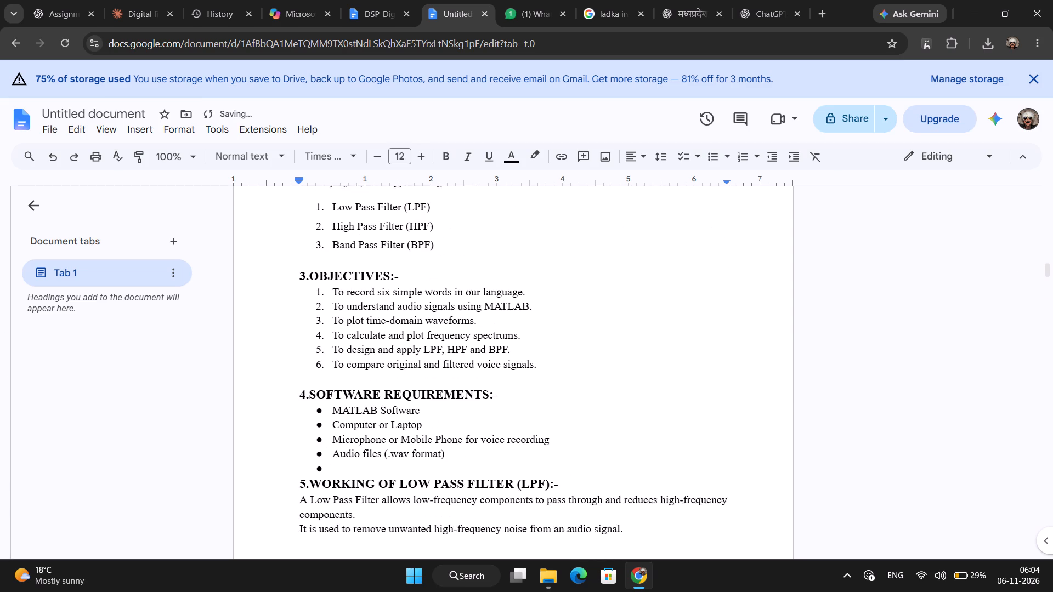
click(327, 465)
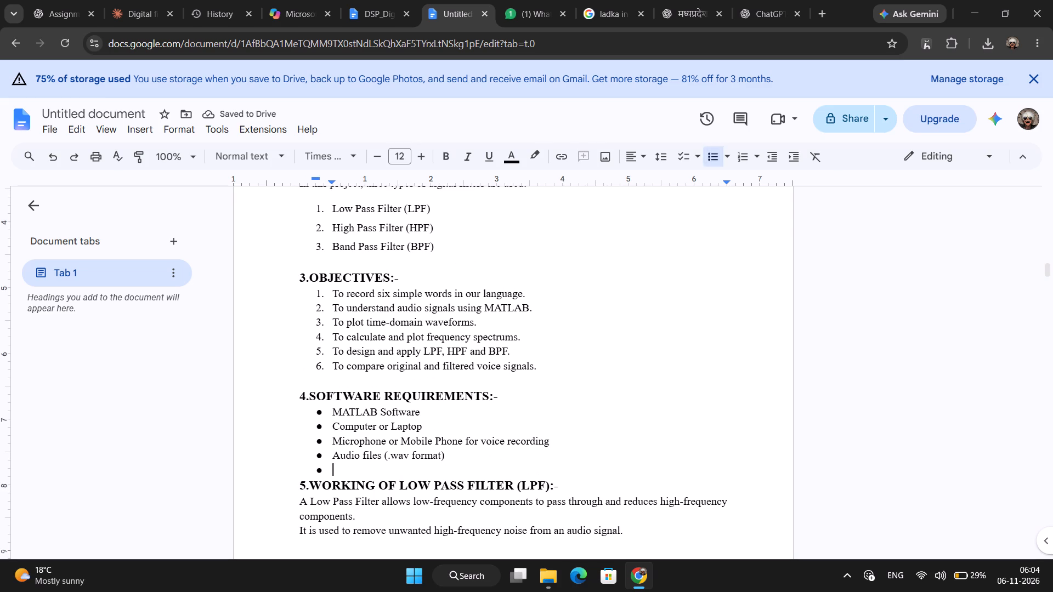
key(BackSpace)
Review the filter working sections and Table 4, comparing them with the 8.2 Filter Design Parameters section in the full report.
scroll(327, 465, up, 2)
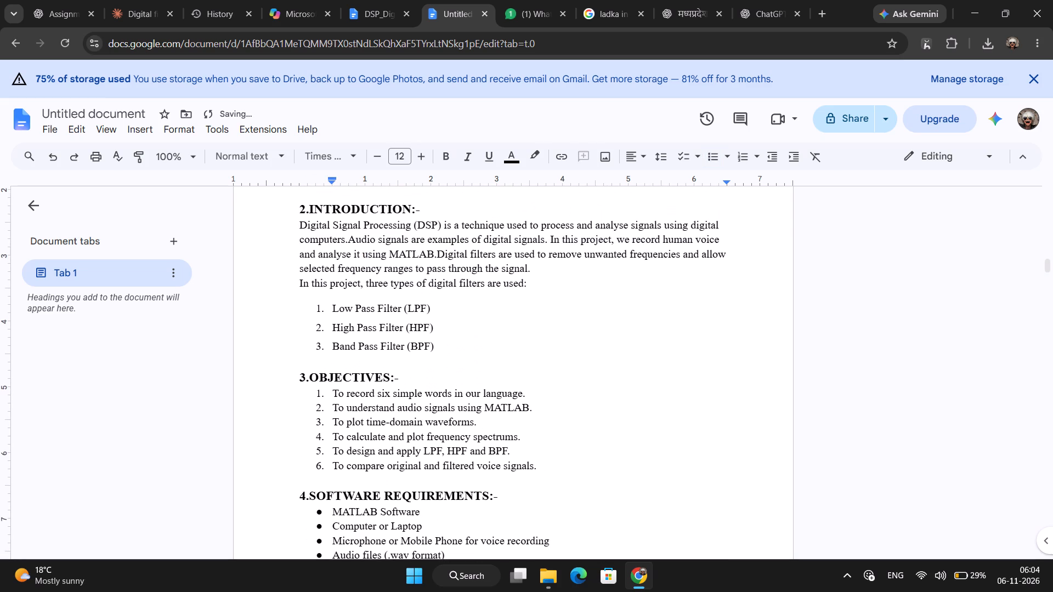
scroll(327, 465, down, 5)
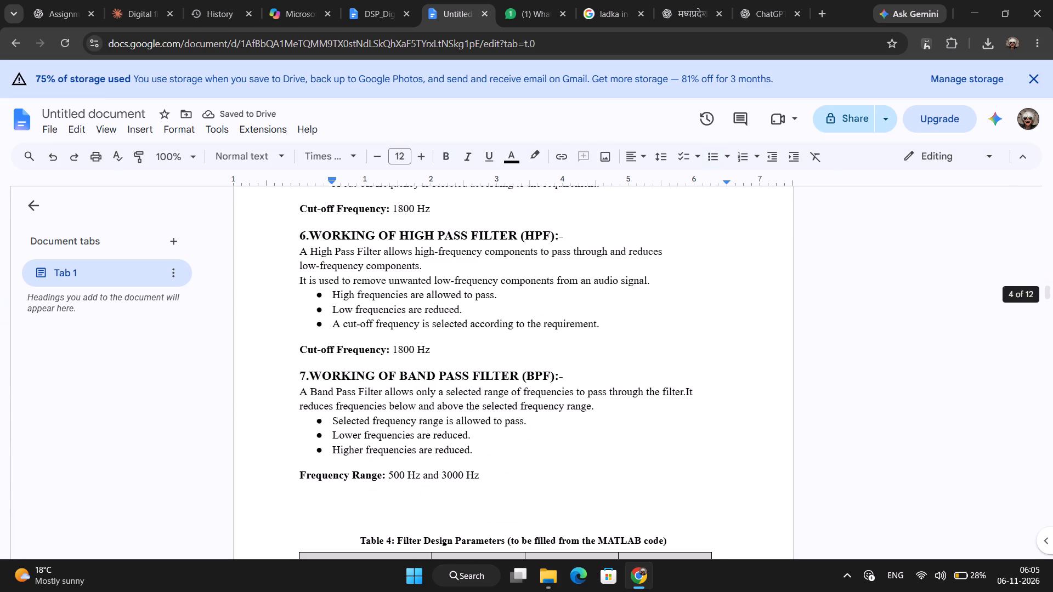
scroll(327, 465, down, 1)
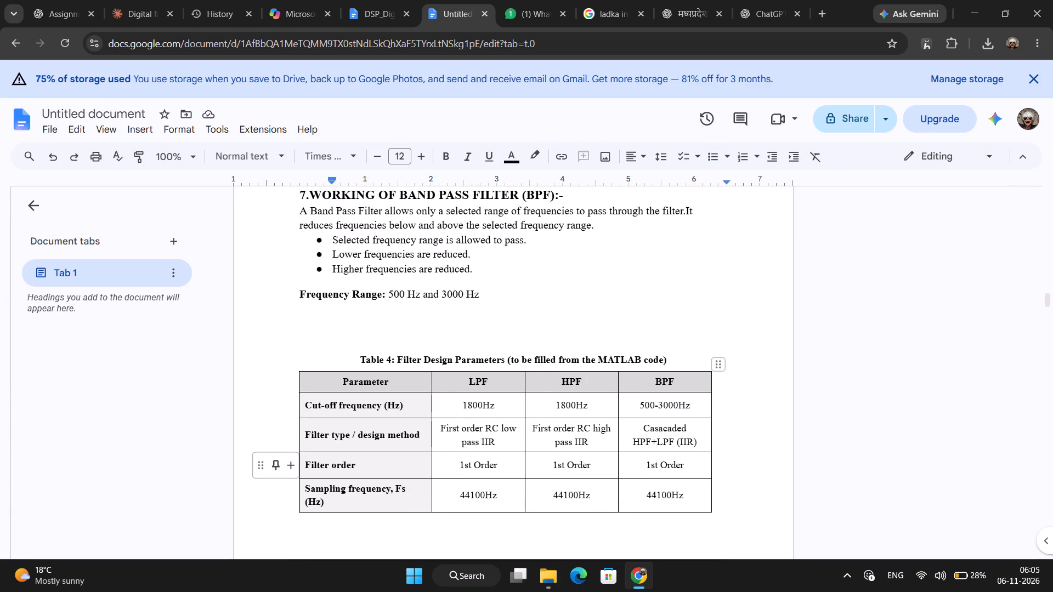
scroll(327, 465, down, 2)
scroll(327, 465, up, 3)
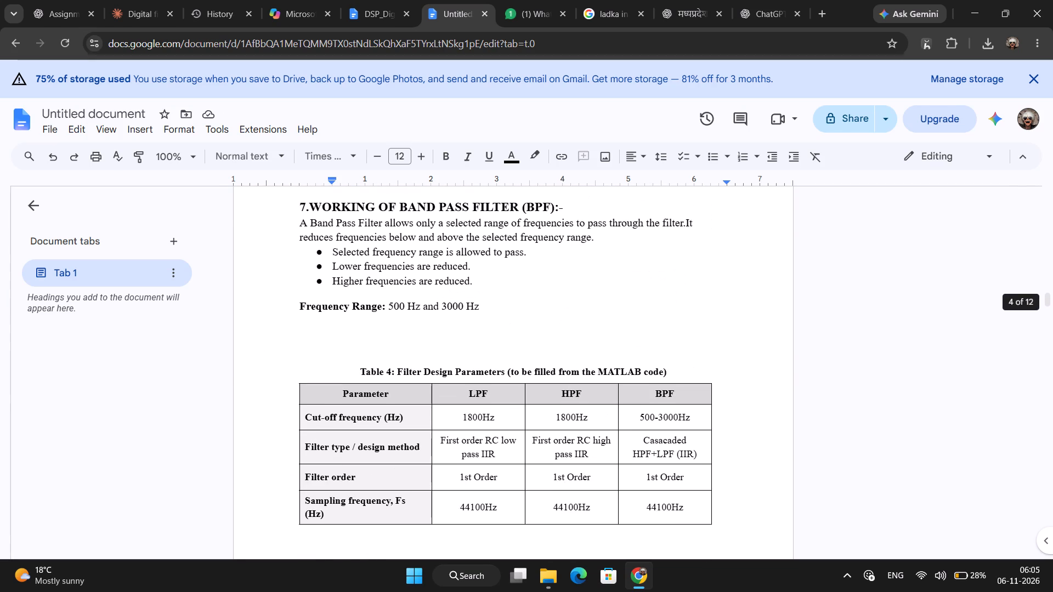
click(376, 8)
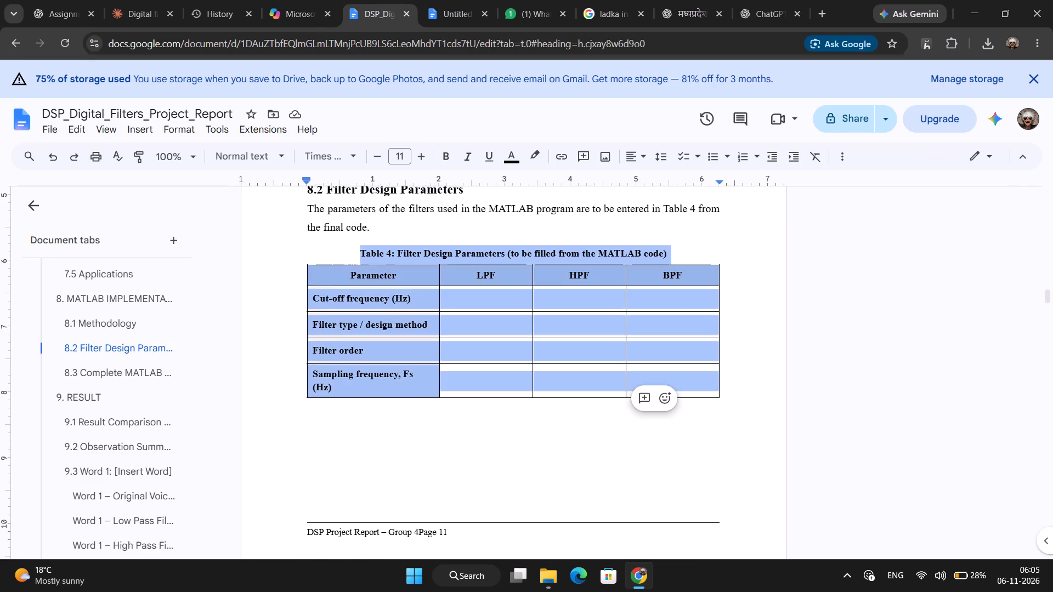
scroll(423, 244, up, 1)
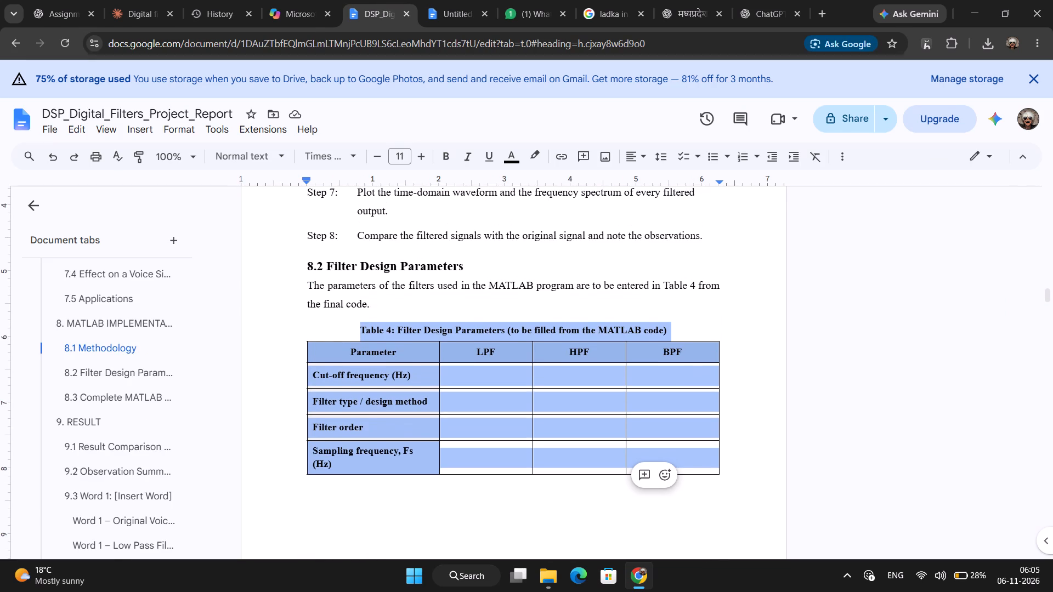
scroll(423, 244, up, 2)
scroll(423, 244, down, 2)
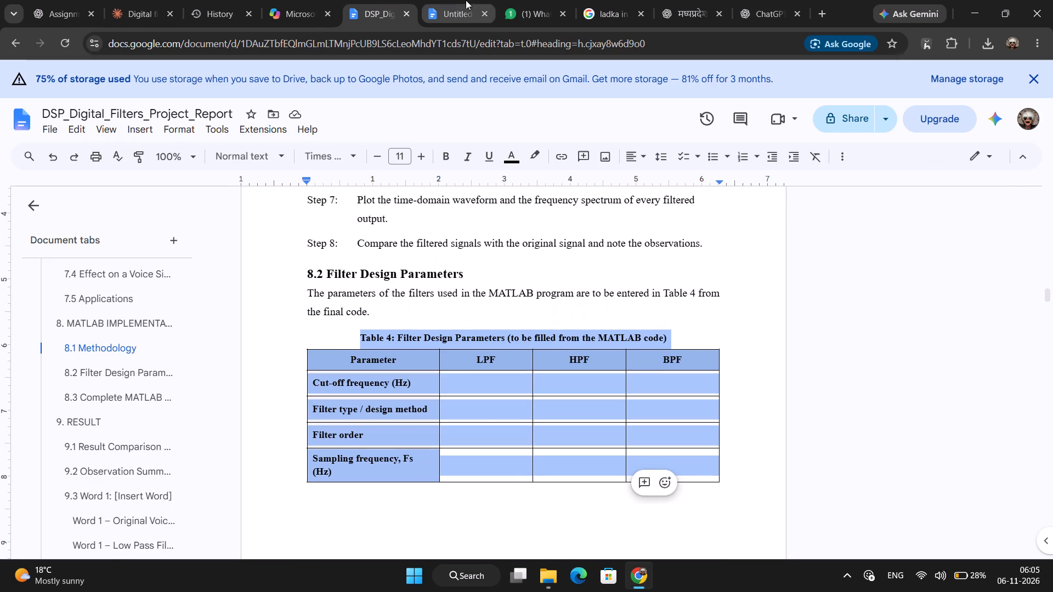
drag(455, 0, 485, 323)
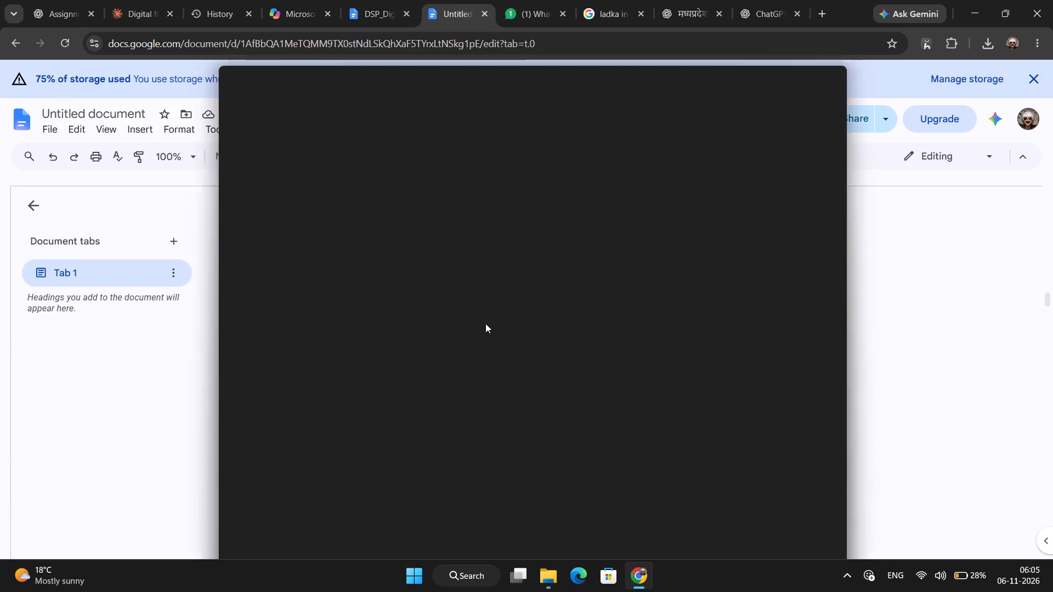
drag(485, 323, 508, 0)
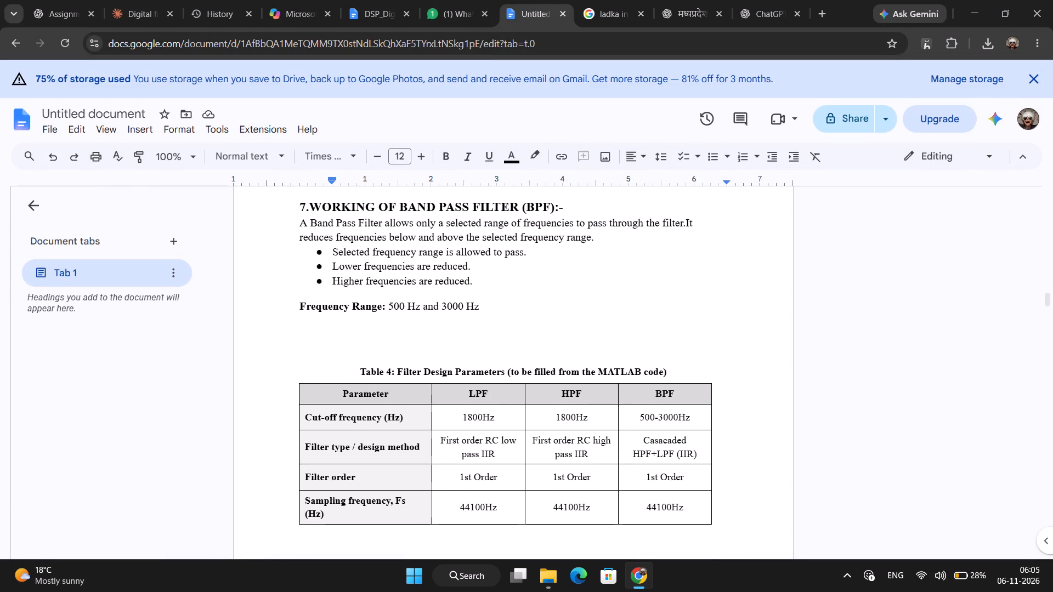
Edit the filter parameters table caption to read "Table 1: Filter Design Parameters", dropping the bracketed MATLAB code note.
click(391, 373)
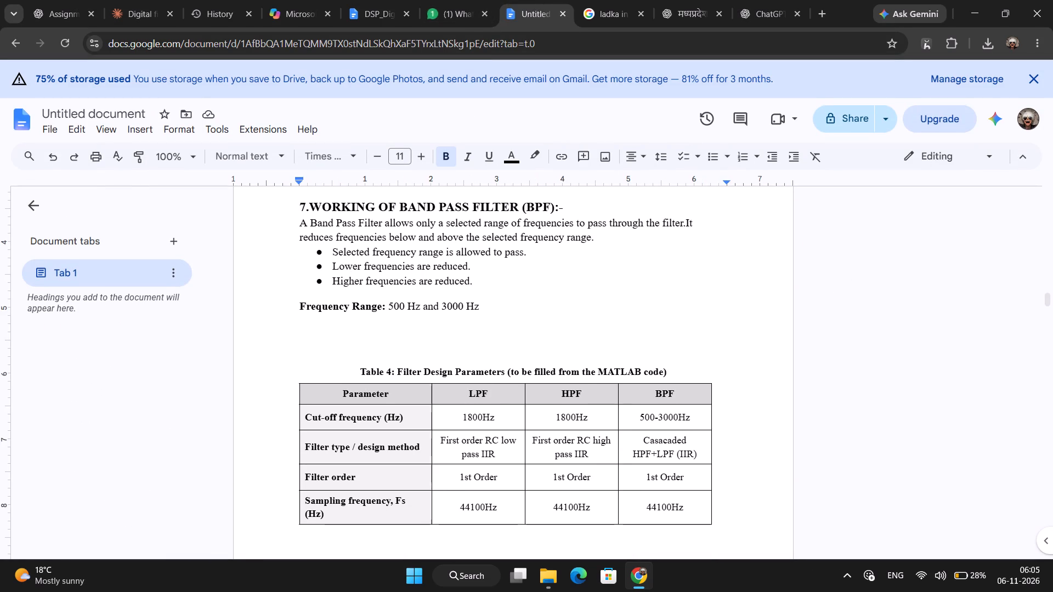
key(BackSpace)
key(1)
drag(676, 374, 642, 371)
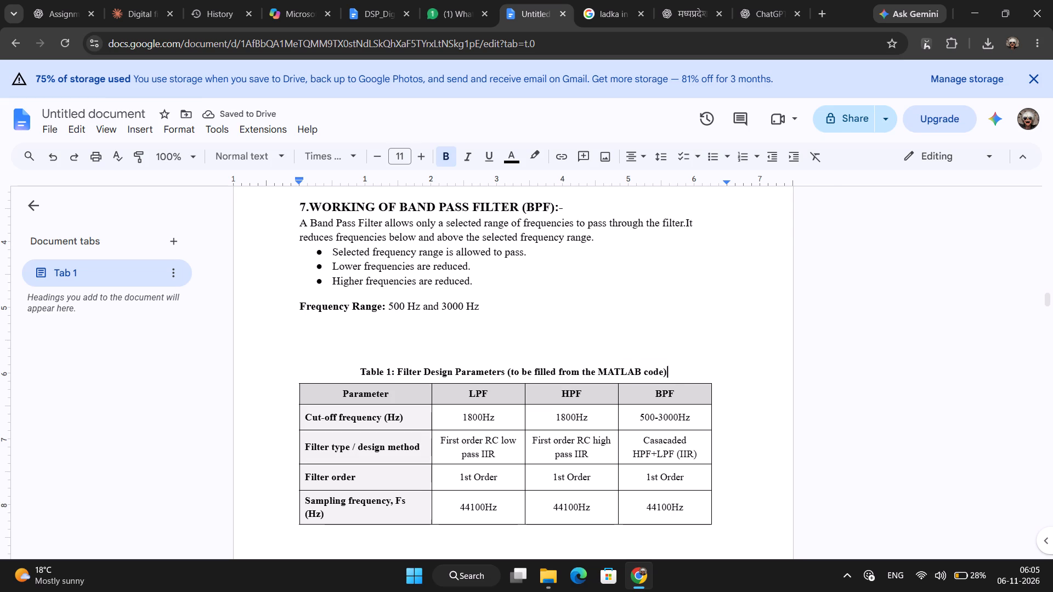
drag(642, 371, 508, 372)
key(BackSpace)
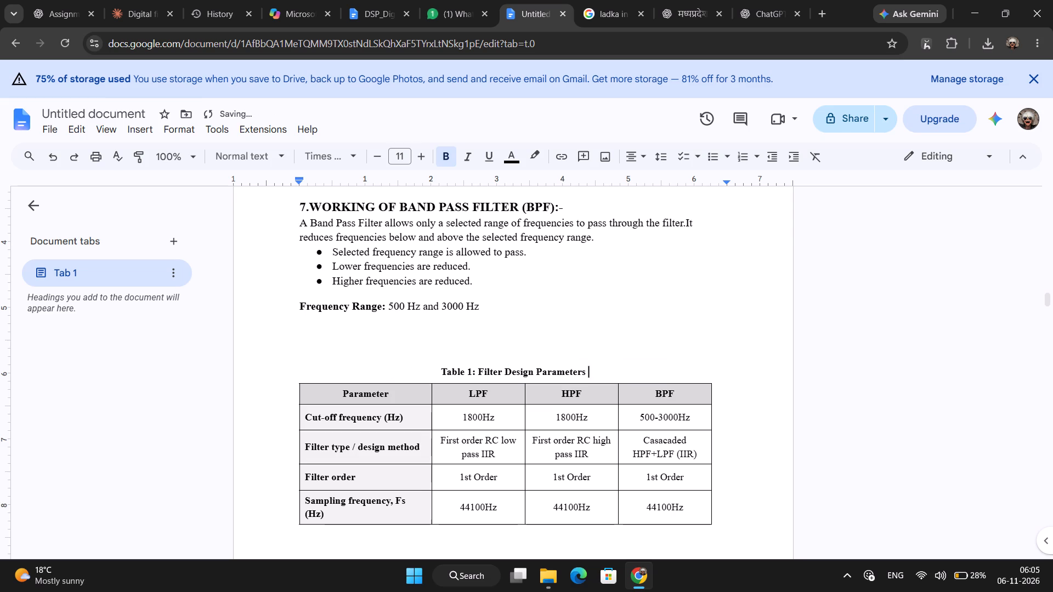
Copy the section 7 heading onto the blank line above the Table 1 caption and renumber the copy as 8.
click(341, 337)
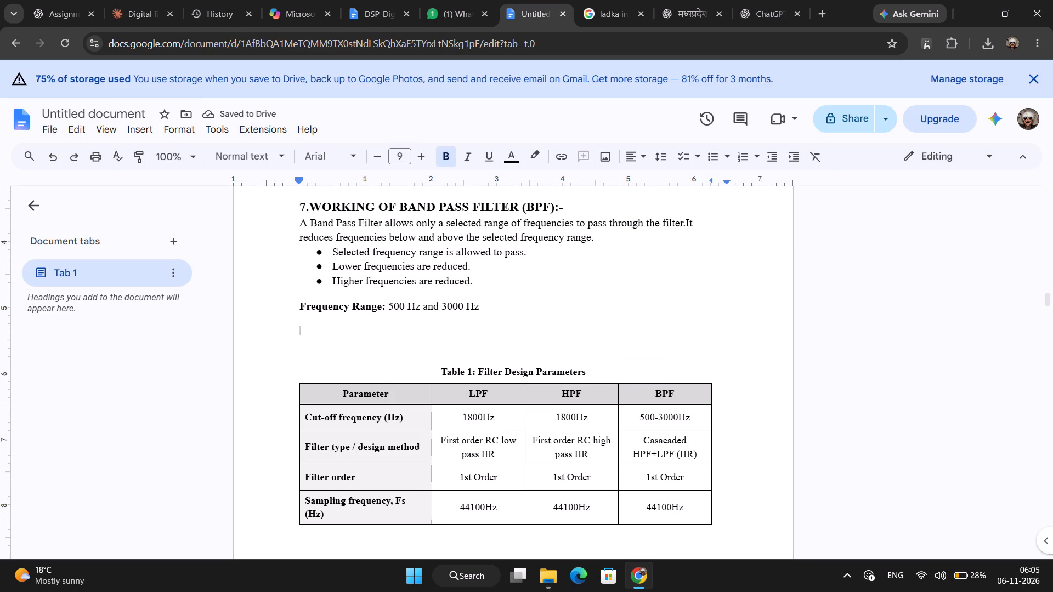
drag(566, 207, 297, 202)
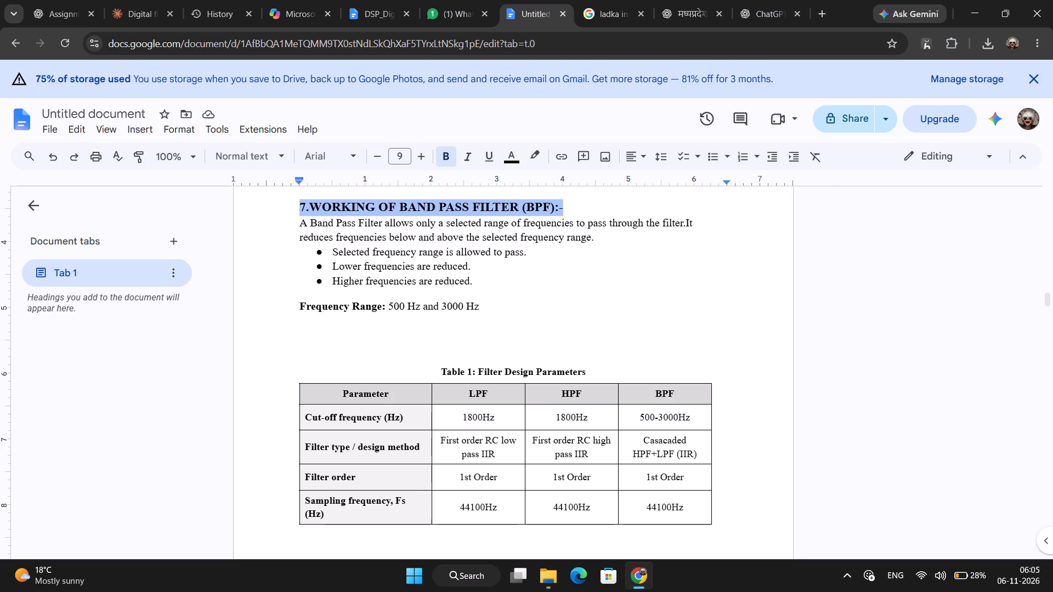
drag(297, 202, 298, 202)
key(ctrl+c)
click(352, 362)
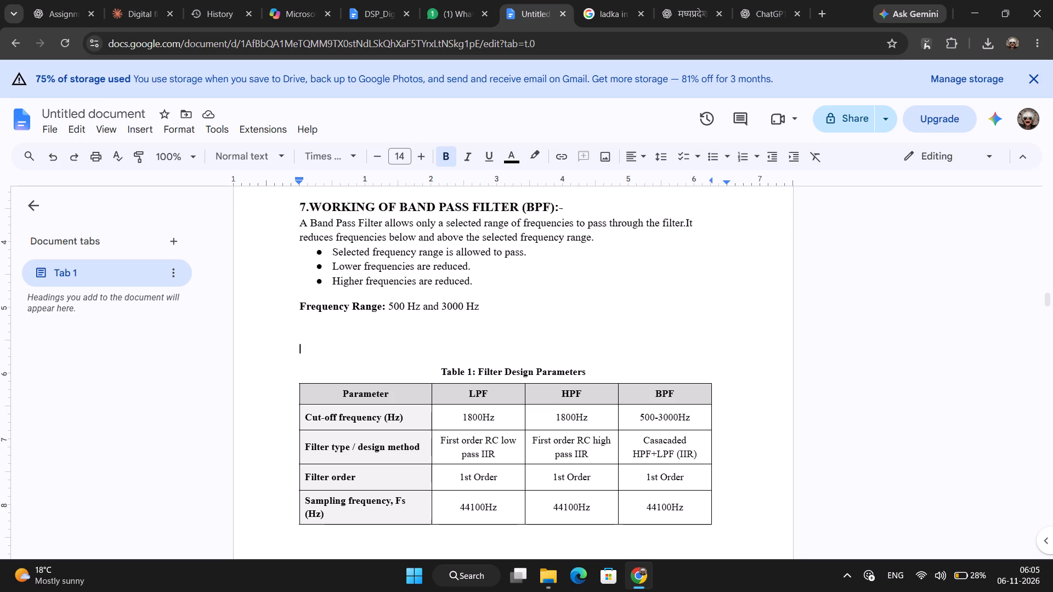
key(ctrl+v)
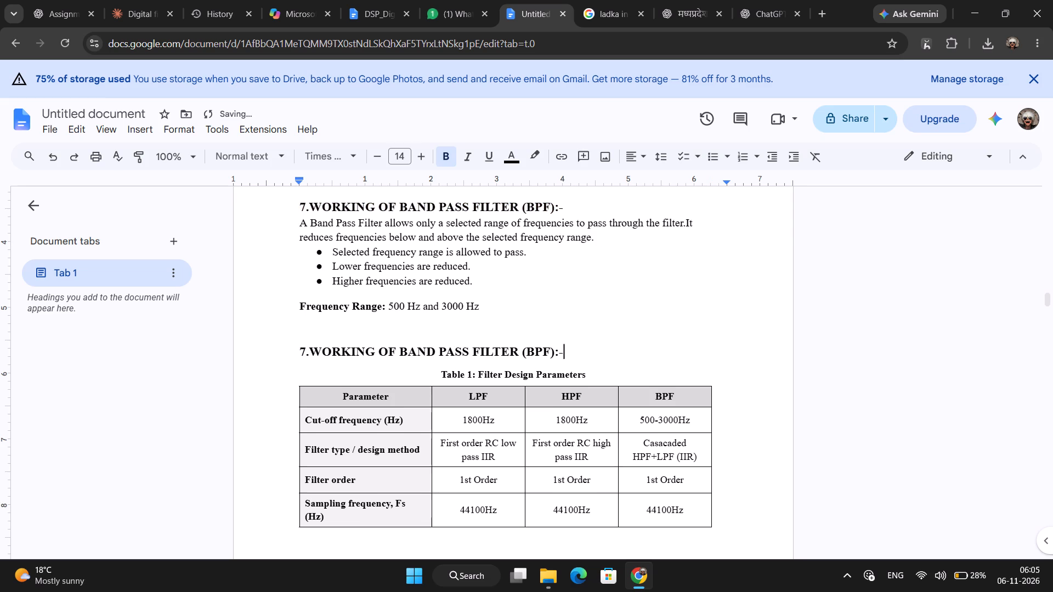
click(305, 351)
key(BackSpace)
key(8)
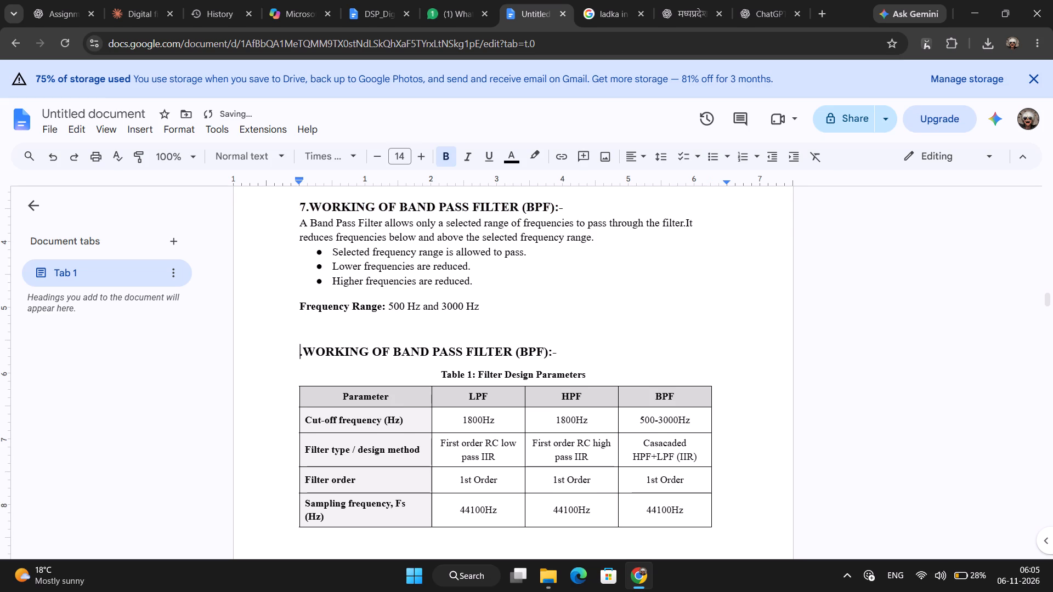
Replace the title text of heading 8 with "Parameters for LPF, HPF and BPF", keeping the closing :- mark.
click(554, 356)
key(BackSpace)
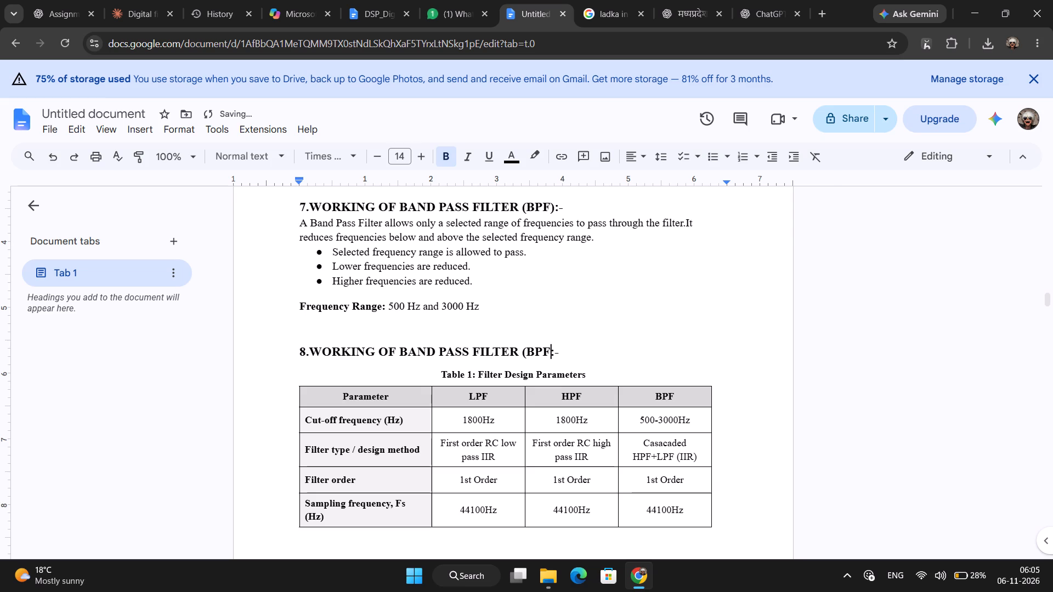
key(BackSpace)
key(BackSpace)
key(BackSpace)
key(BackSpace)
key(BackSpace)
key(BackSpace)
key(BackSpace)
key(BackSpace)
key(BackSpace)
key(BackSpace)
key(BackSpace)
key(BackSpace)
key(BackSpace)
key(BackSpace)
key(BackSpace)
key(BackSpace)
key(BackSpace)
key(BackSpace)
key(BackSpace)
key(BackSpace)
key(BackSpace)
key(BackSpace)
key(BackSpace)
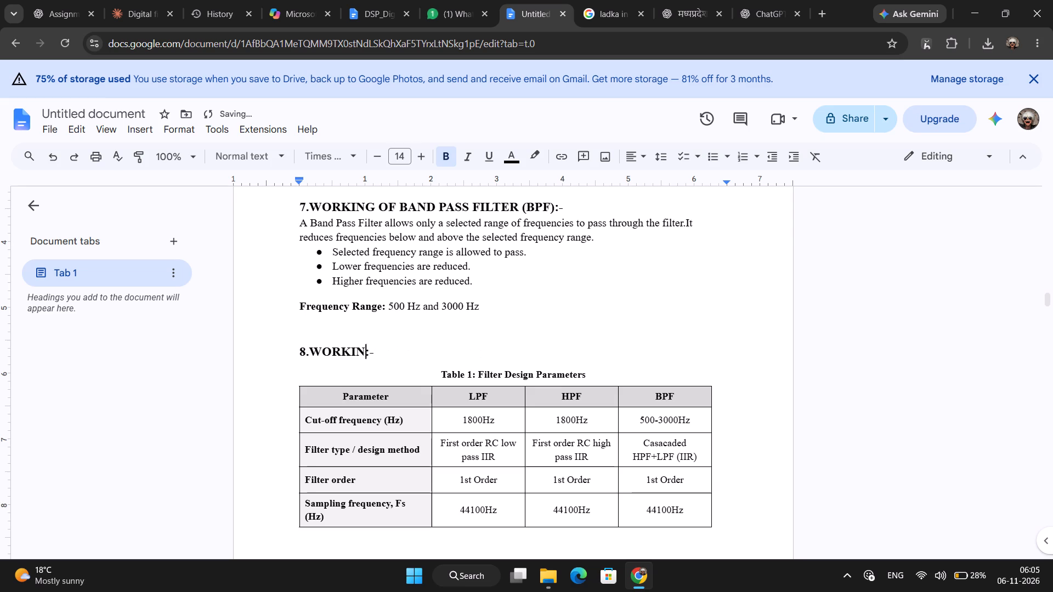
key(BackSpace)
key(BackSpace)
key(BackSpace)
key(BackSpace)
key(BackSpace)
key(BackSpace)
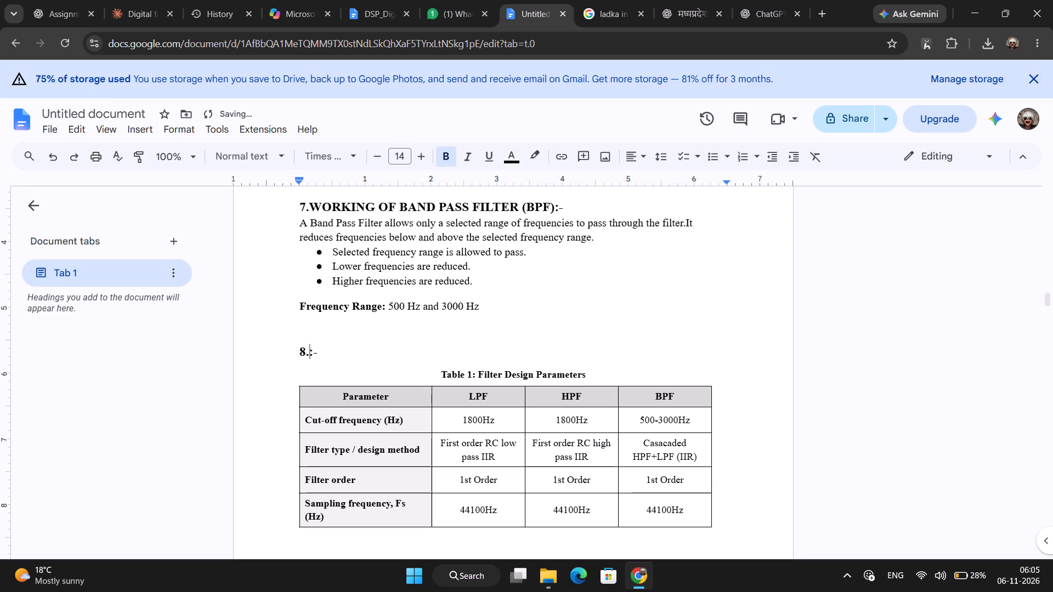
key(p)
key(BackSpace)
key(BackSpace)
text(meter)
key(space)
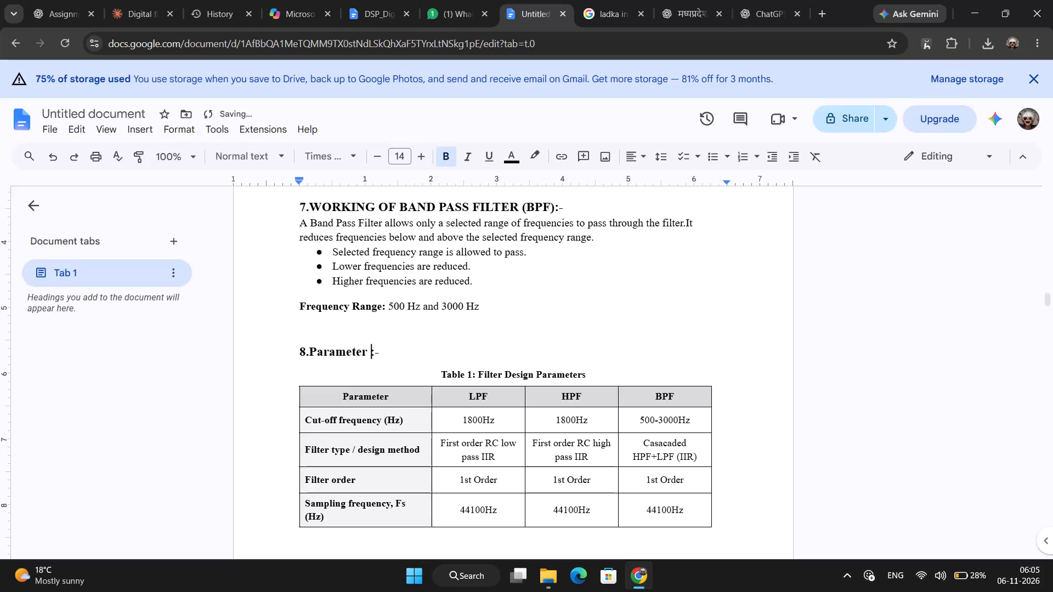
key(BackSpace)
text(s)
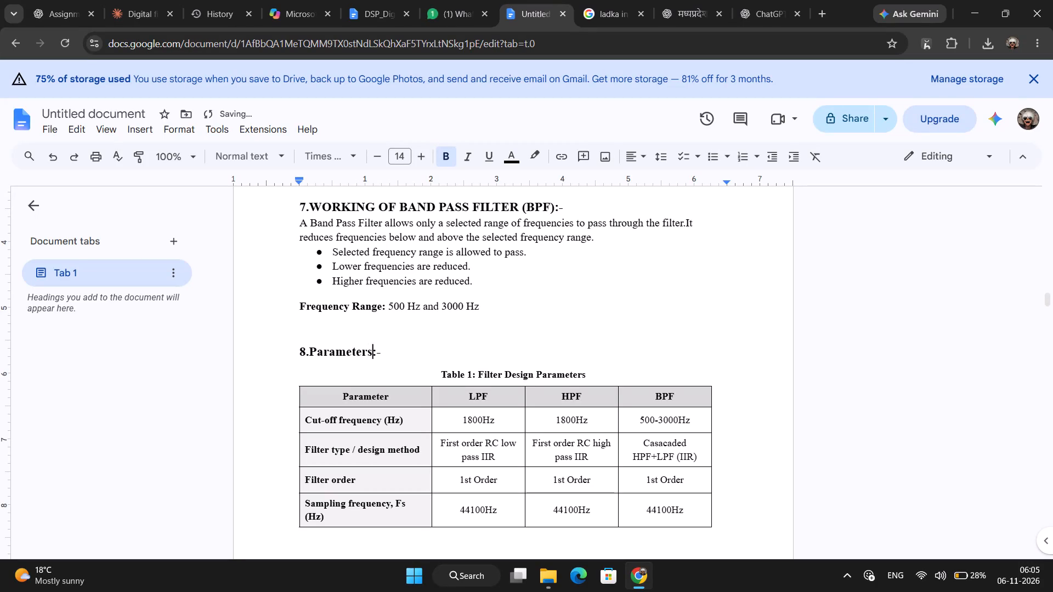
key(space)
text(for)
key(space)
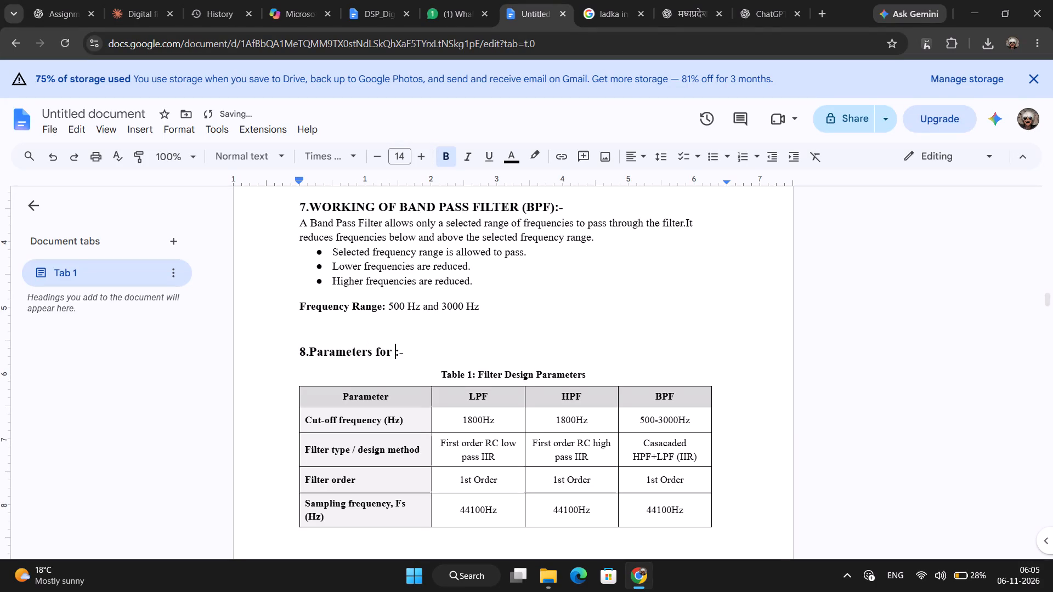
key(l)
text(PF)
key(space)
key(BackSpace)
key(comma)
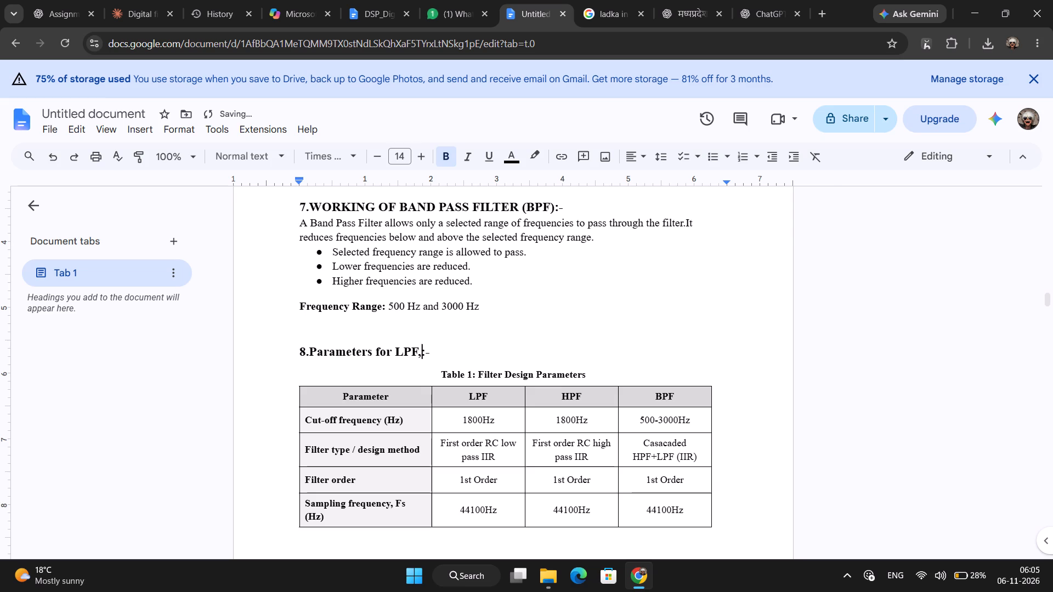
key(space)
text(HPF)
key(space)
text(A)
text(and)
key(space)
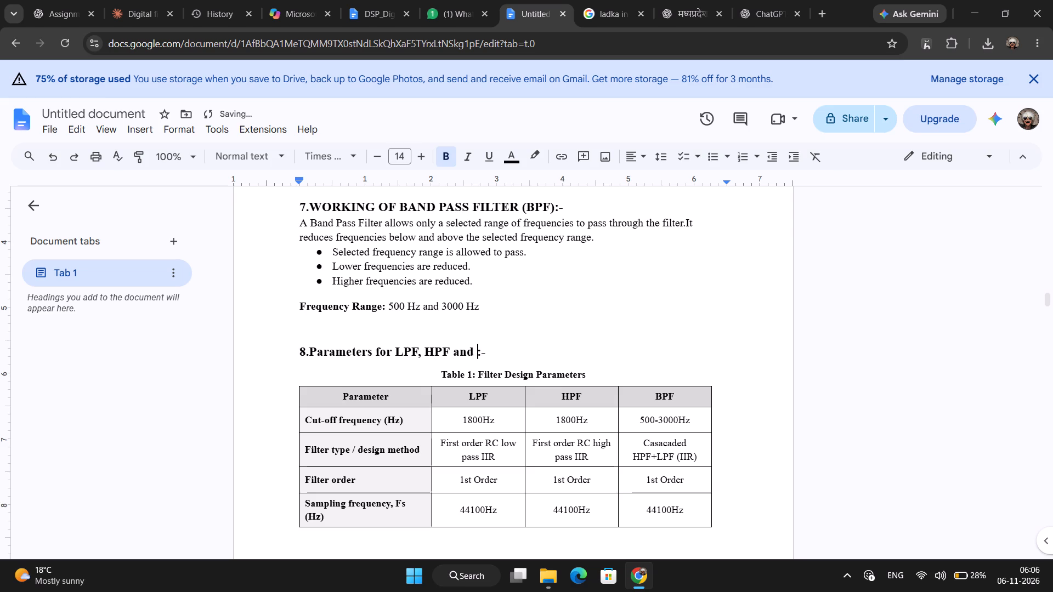
text(BP)
key(f)
key(space)
Remove the empty line above the 9. RESULT heading at the start of its page.
scroll(386, 357, down, 1)
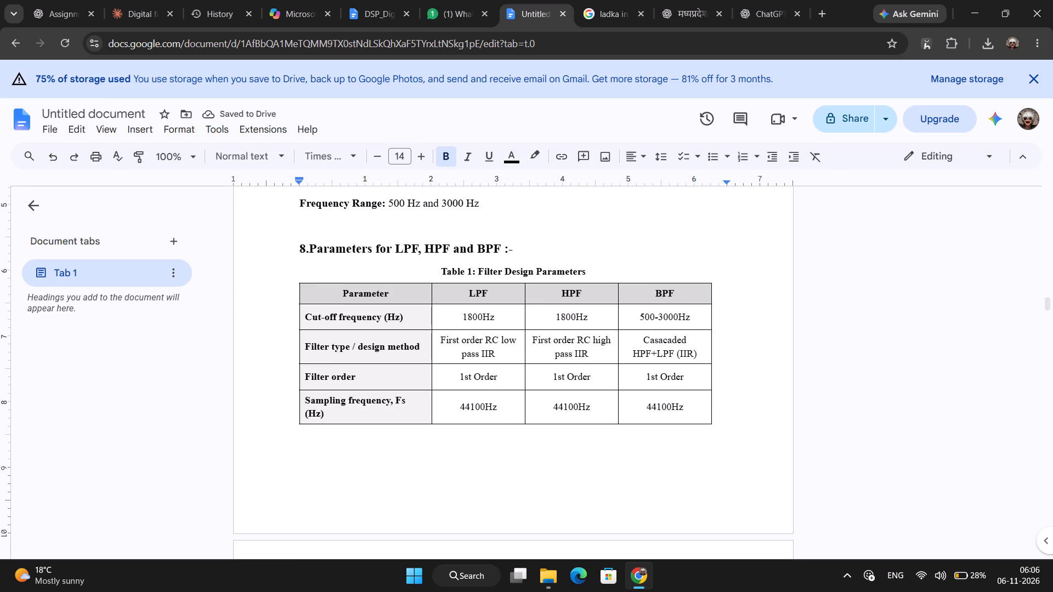
scroll(386, 357, down, 3)
click(314, 300)
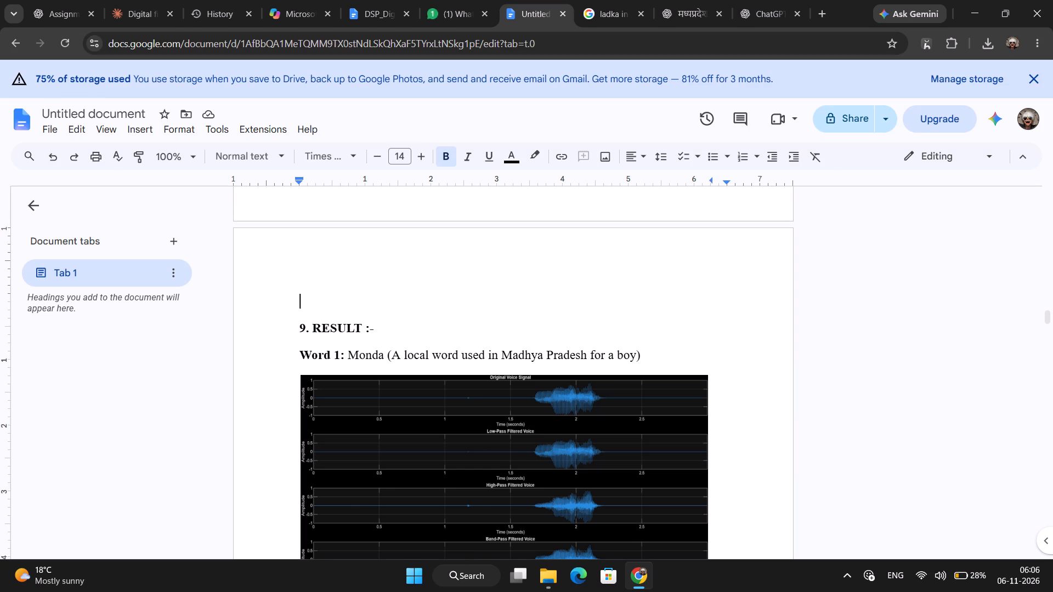
key(BackSpace)
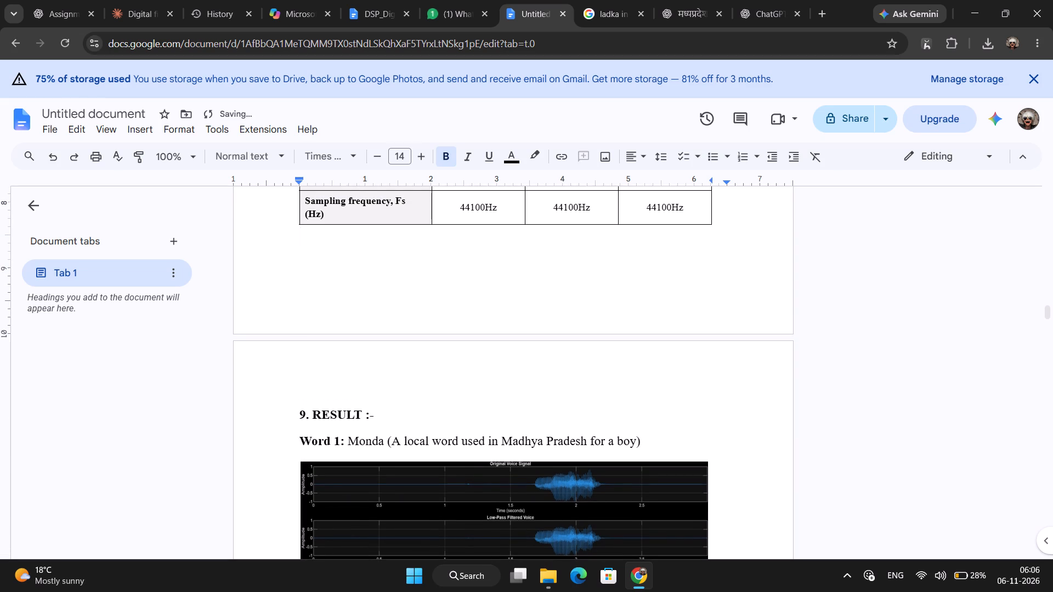
Set the entire section 8 heading line above the Table 1 caption to font size 14.
click(305, 395)
click(305, 393)
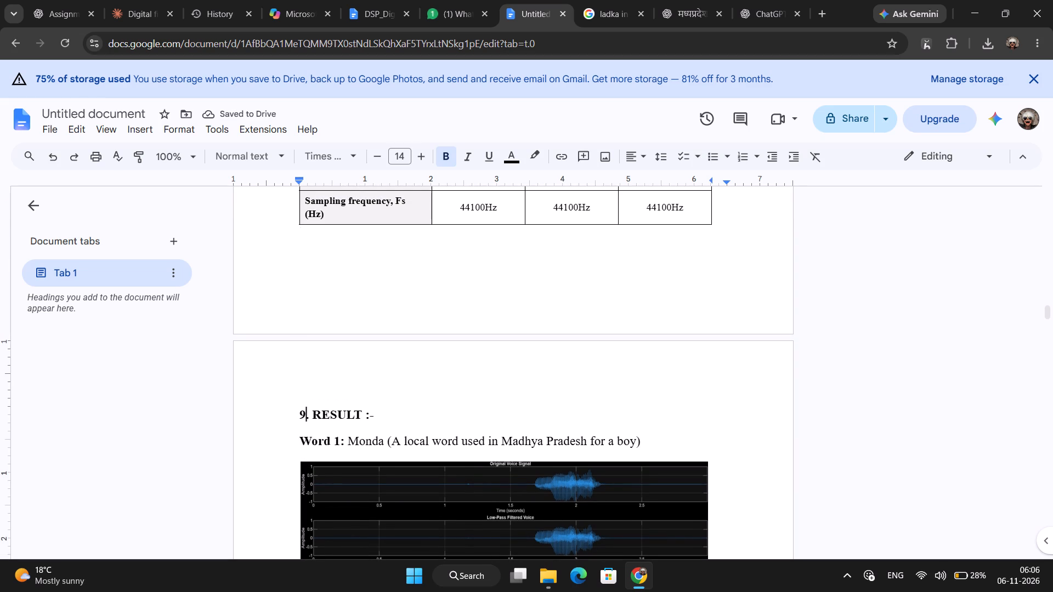
scroll(305, 393, up, 4)
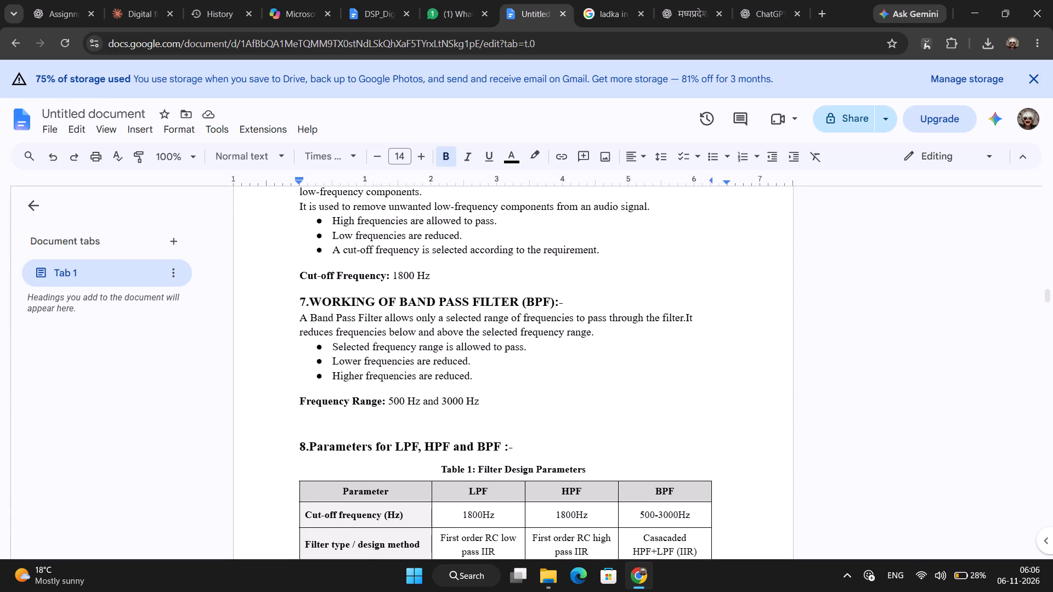
drag(299, 445, 531, 451)
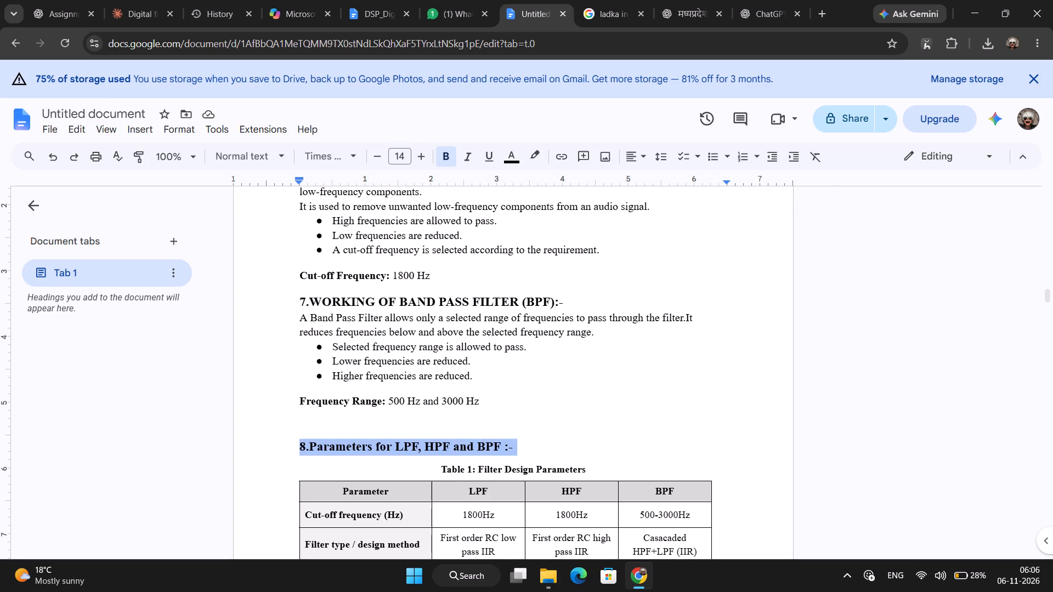
drag(531, 451, 532, 451)
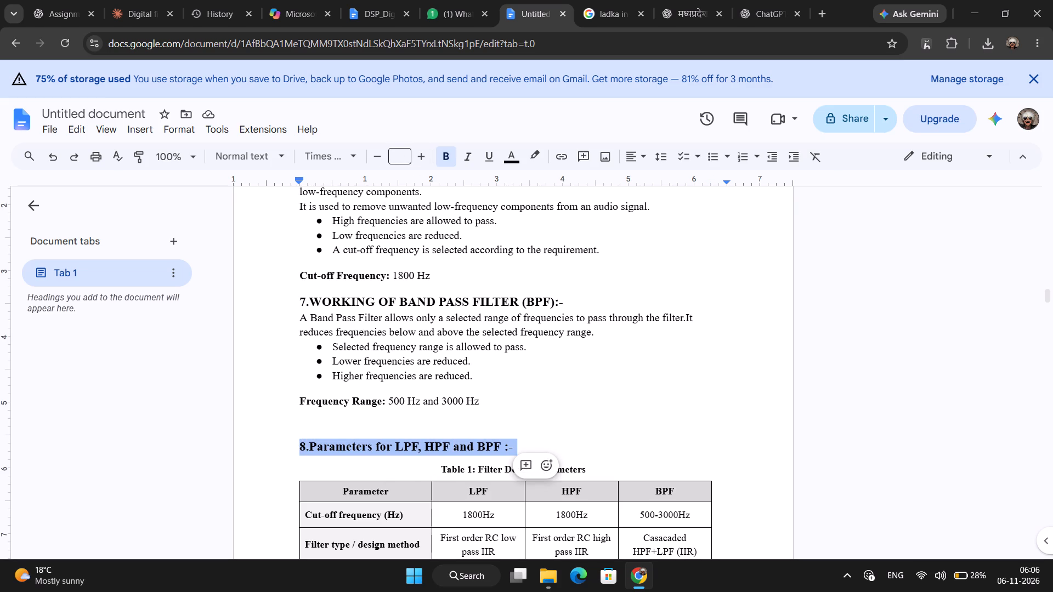
click(402, 154)
click(398, 295)
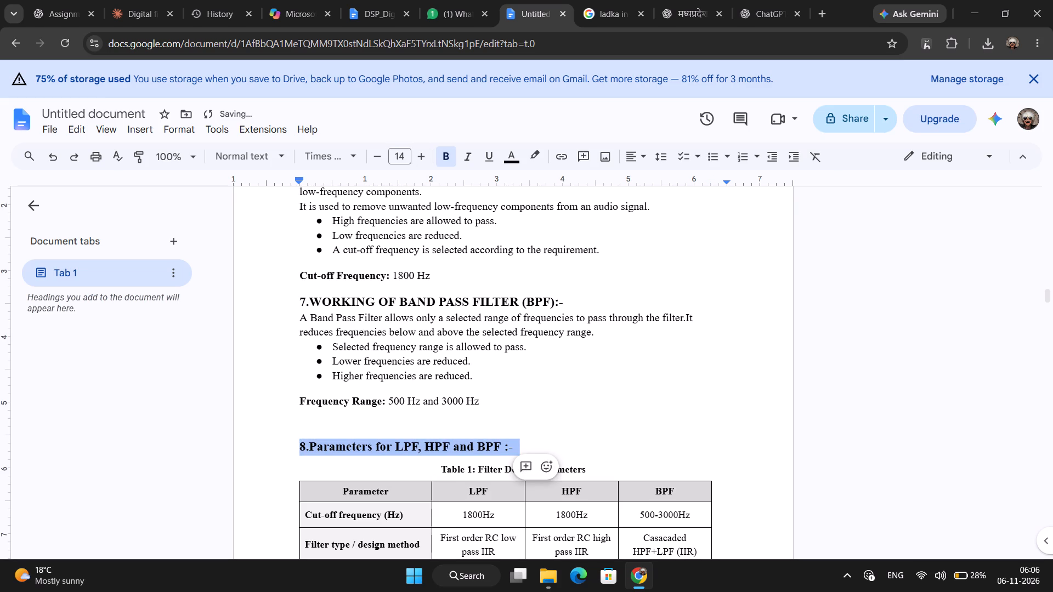
Retype the first word of heading 8 in capitals as "PARAMETERS".
click(508, 443)
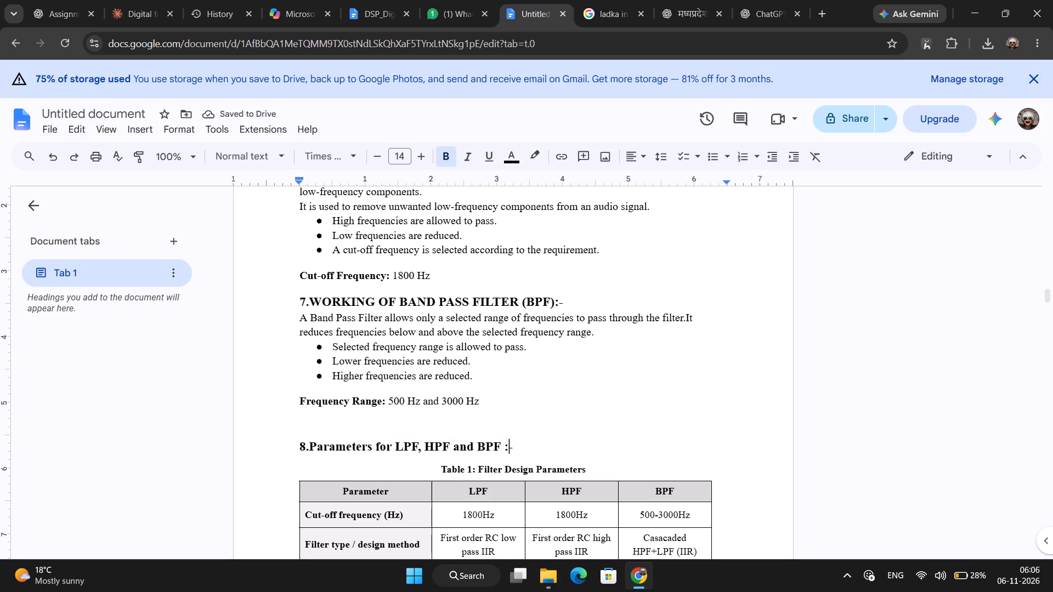
click(371, 448)
key(BackSpace)
key(BackSpace)
key(BackSpace)
key(BackSpace)
key(BackSpace)
key(BackSpace)
key(BackSpace)
key(BackSpace)
key(BackSpace)
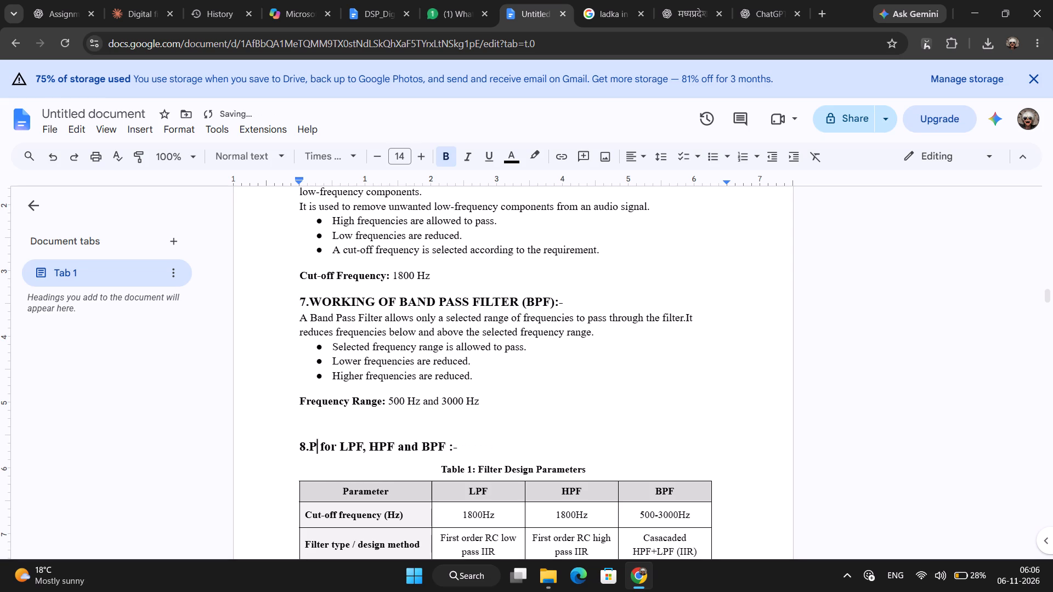
key(a)
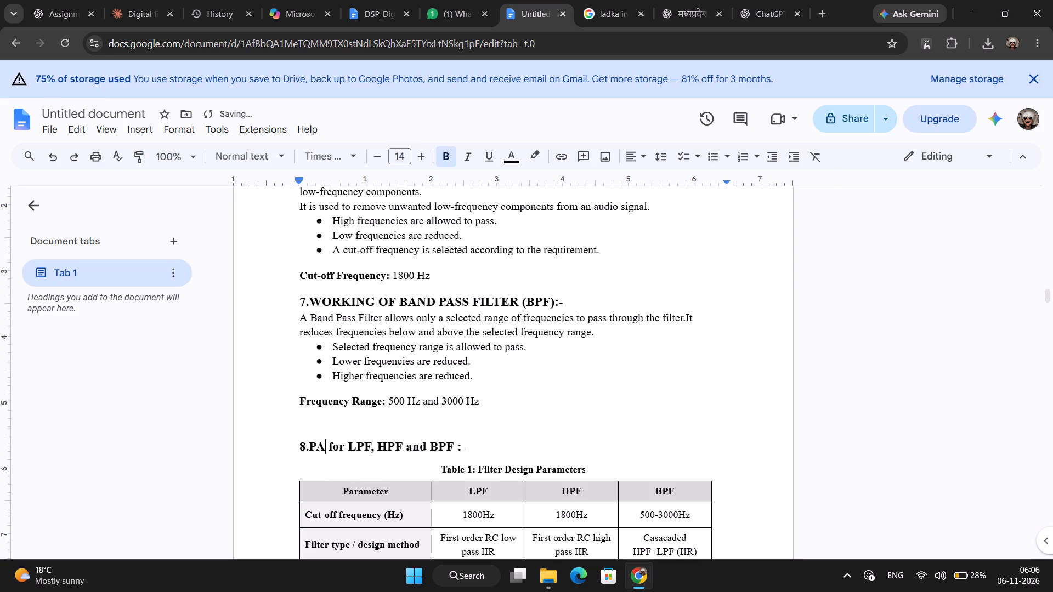
text(RAME)
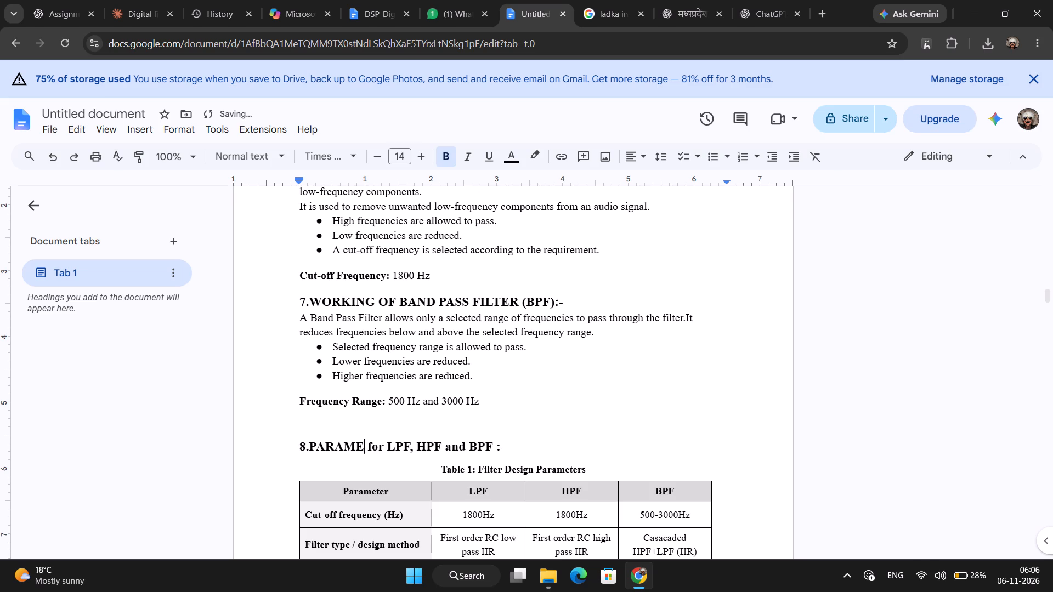
text(TE)
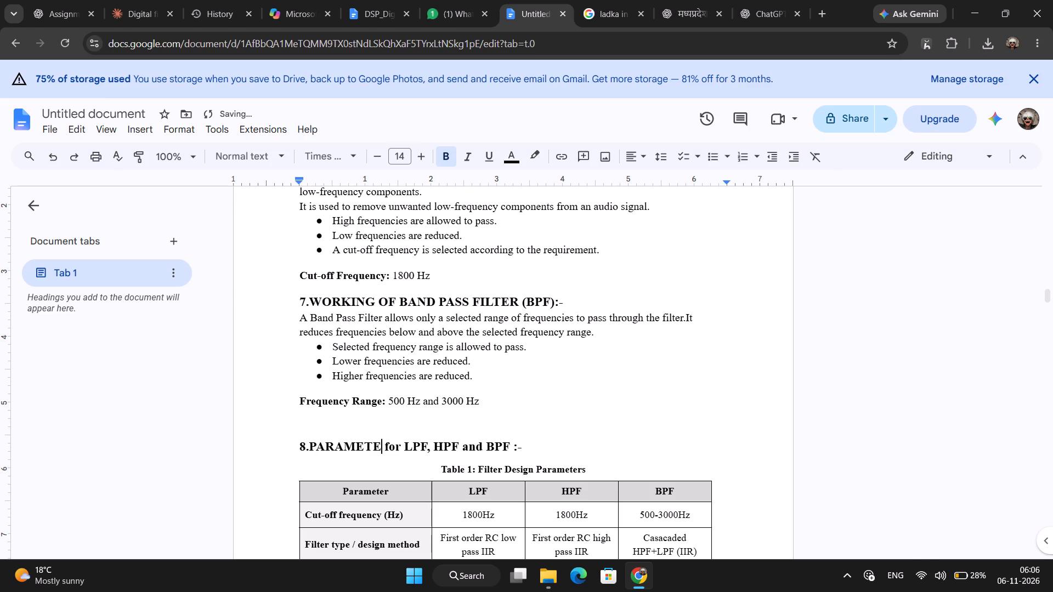
text(RS)
Replace the word "for" in heading 8 with "FOR".
key(Right)
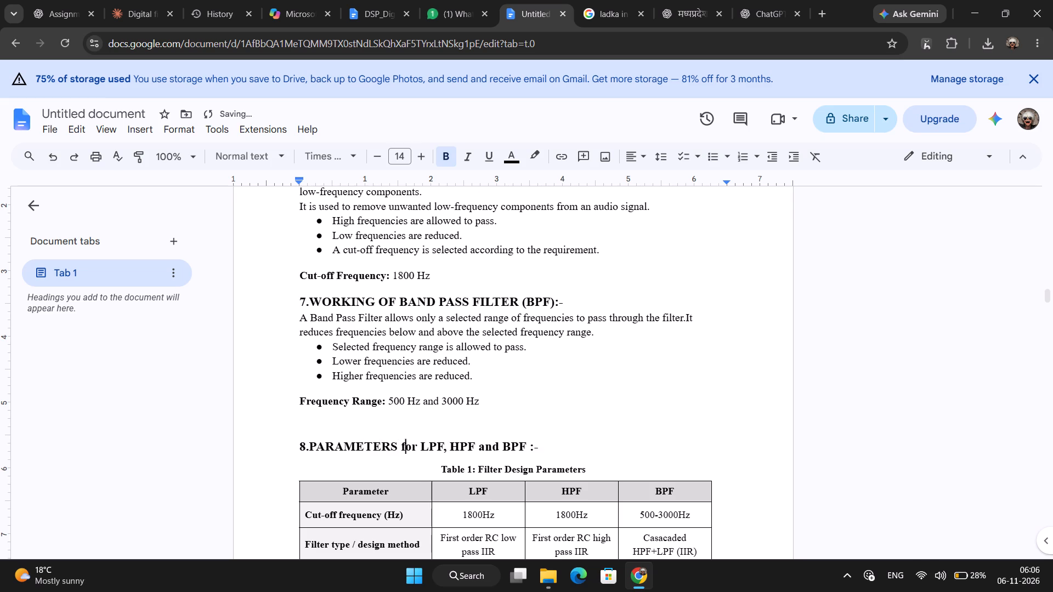
key(Right)
key(Right)
key(Right)
key(BackSpace)
key(BackSpace)
key(BackSpace)
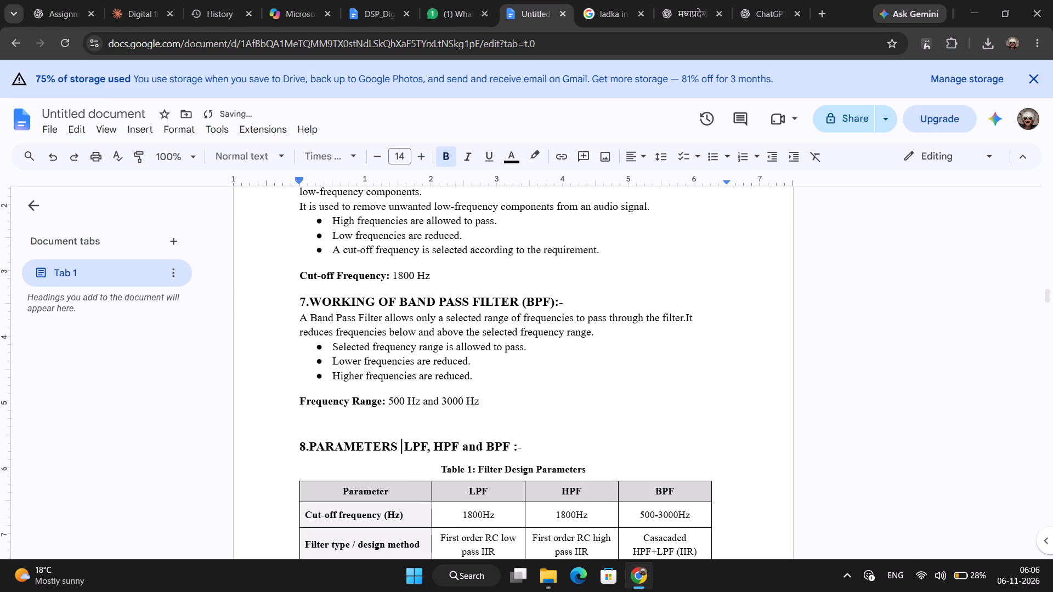
text(FOR)
Replace the word "and" in heading 8 with "AND", completing the title "PARAMETERS FOR LPF, HPF AND BPF".
key(Right)
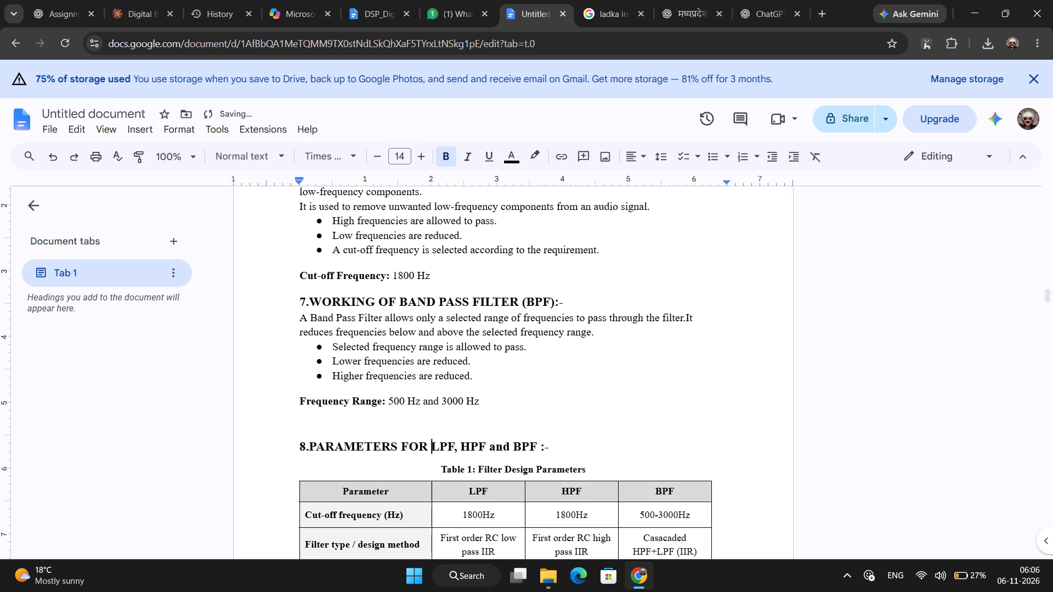
key(Right)
key(Right)
key(Right)
key(Right)
key(Right)
key(Right)
key(Right)
key(Right)
key(Right)
key(Right)
key(Right)
key(Right)
key(BackSpace)
key(BackSpace)
key(BackSpace)
text(AND)
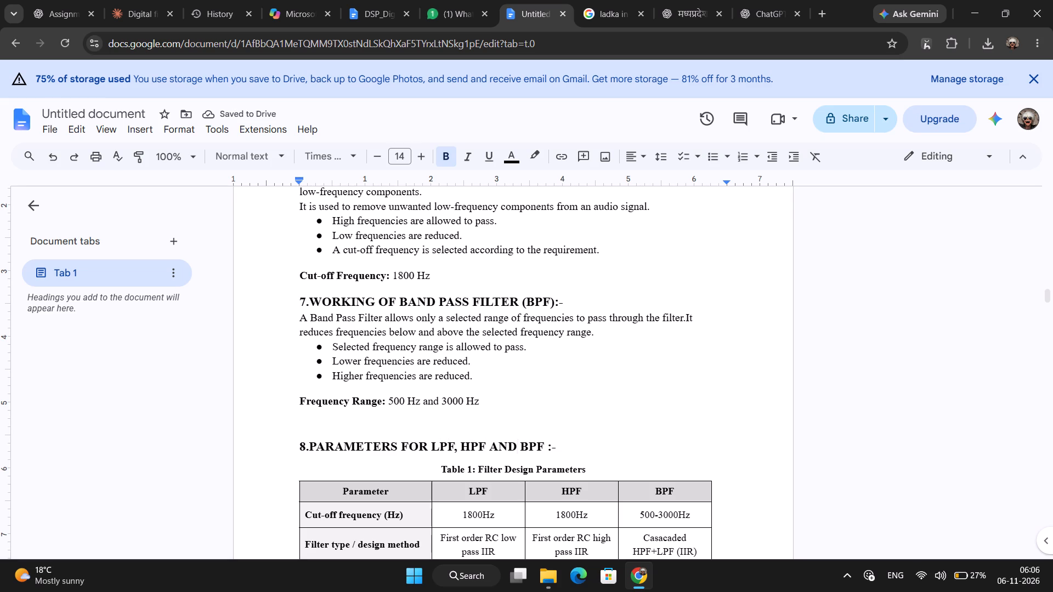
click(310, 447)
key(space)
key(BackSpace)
scroll(310, 447, down, 1)
scroll(569, 372, down, 10)
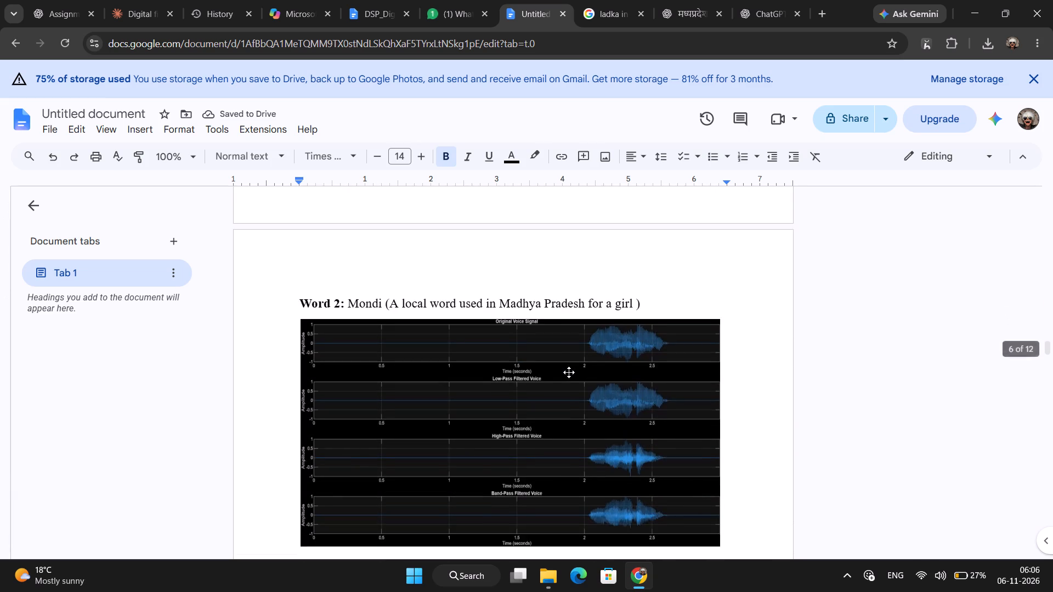
scroll(569, 372, down, 15)
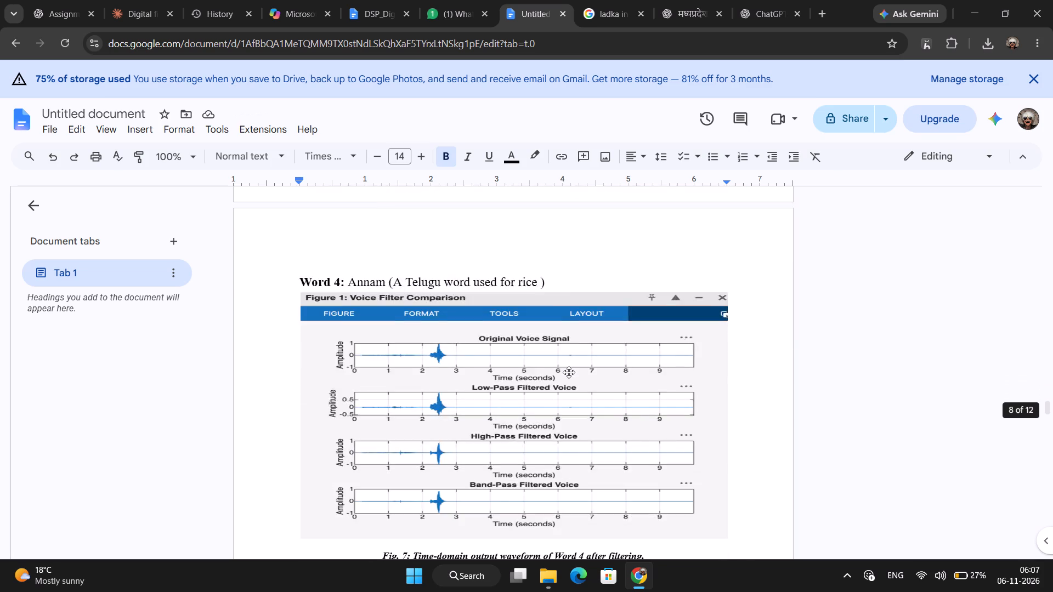
scroll(569, 372, down, 13)
scroll(569, 372, up, 9)
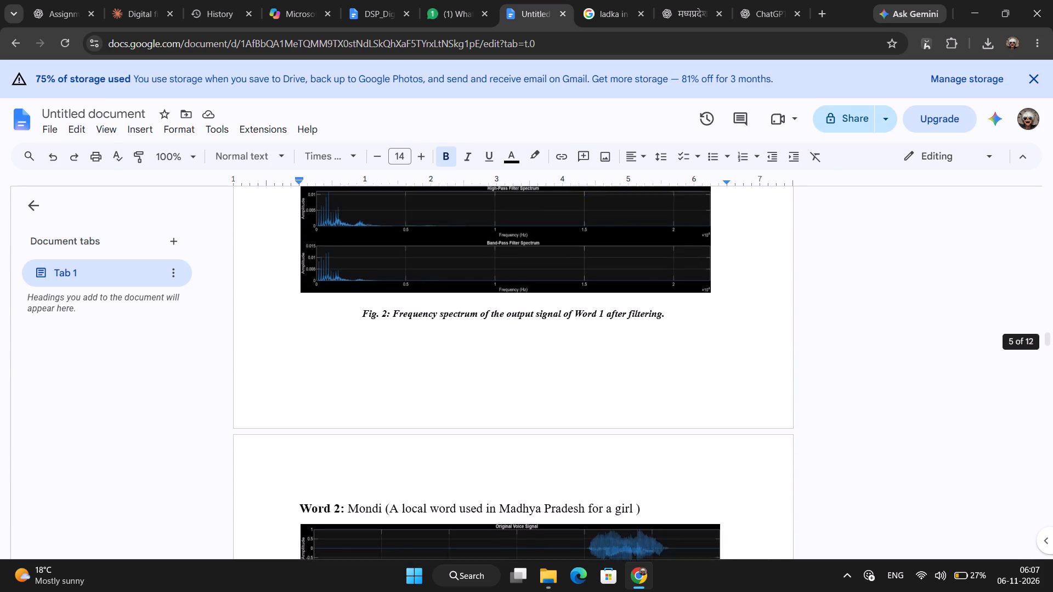
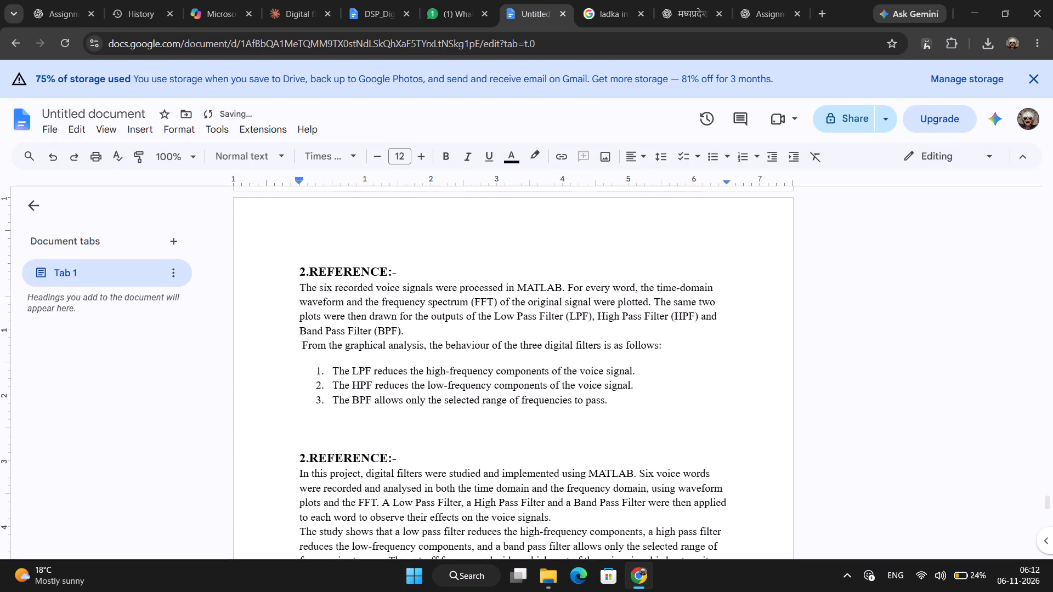
Strip the numbering, indents and extra spacing from the LPF, HPF and BPF points, leaving each on its own plain line.
click(330, 371)
key(BackSpace)
key(BackSpace)
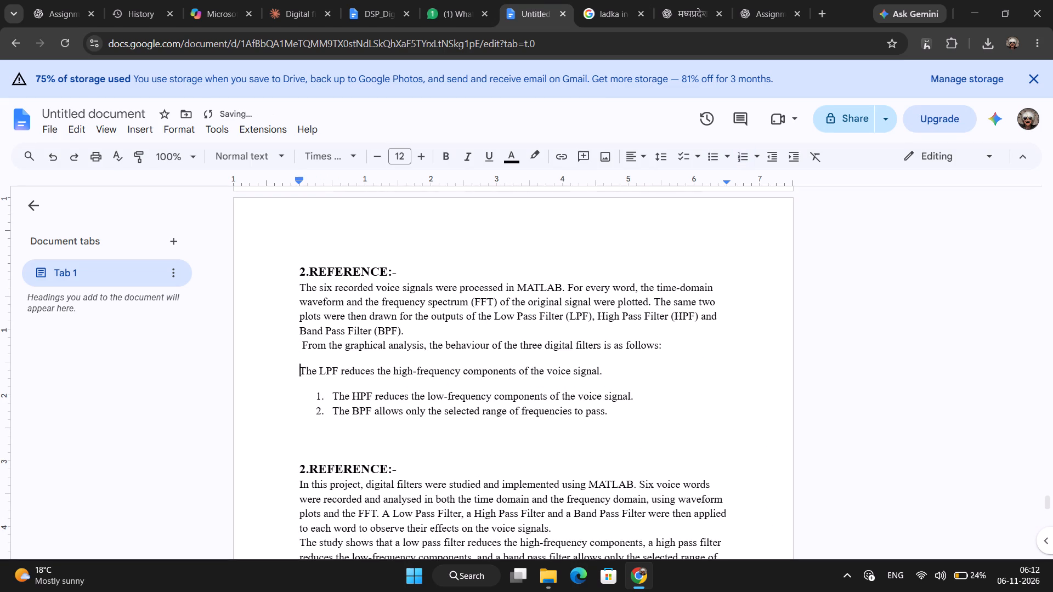
key(BackSpace)
key(Return)
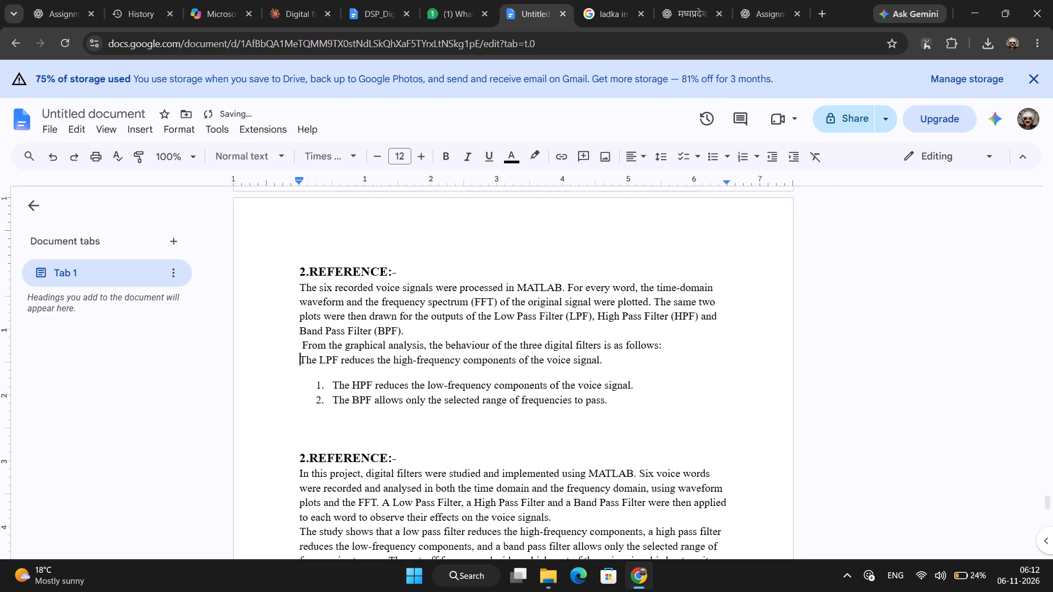
click(335, 387)
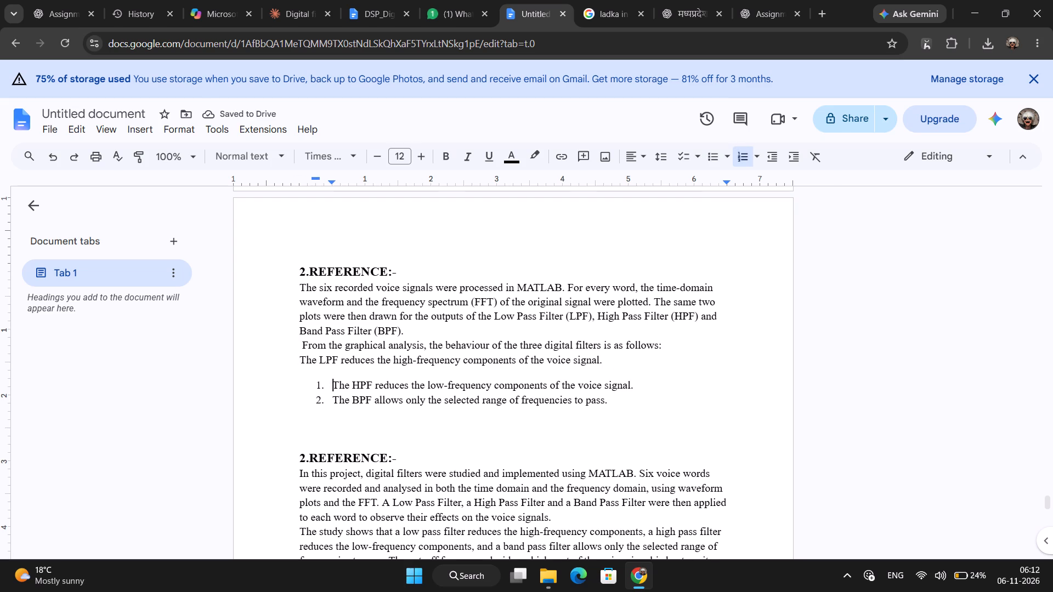
key(BackSpace)
key(BackSpace)
key(BackSpace)
key(Return)
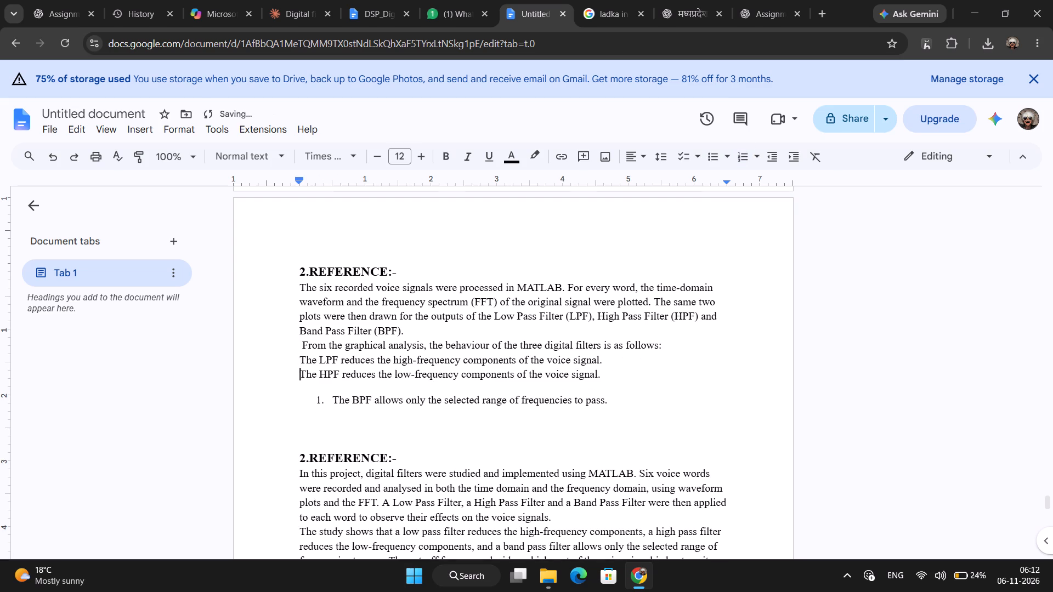
click(331, 400)
key(BackSpace)
key(BackSpace)
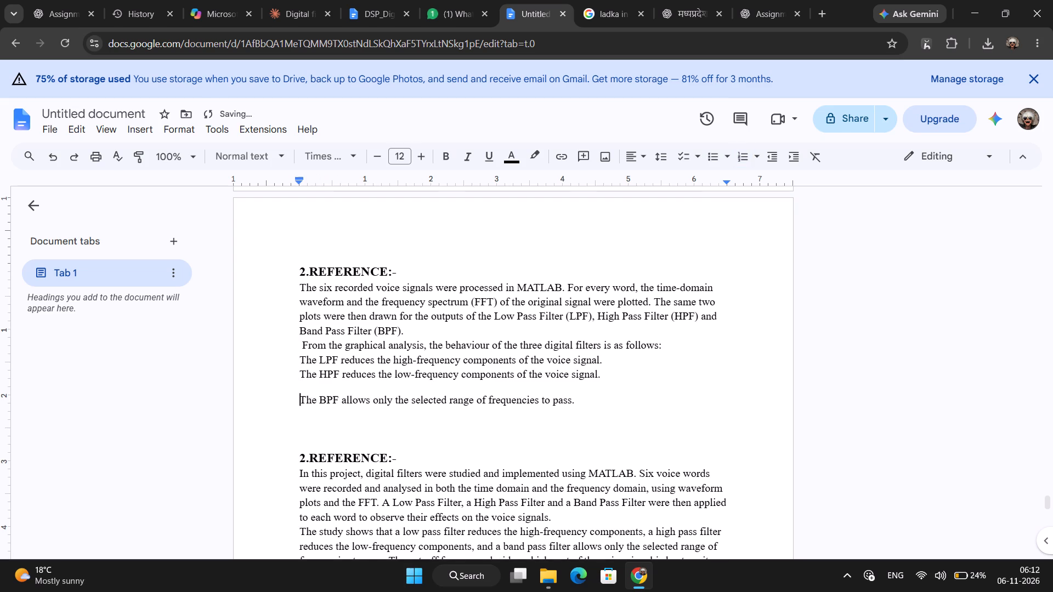
key(BackSpace)
key(Return)
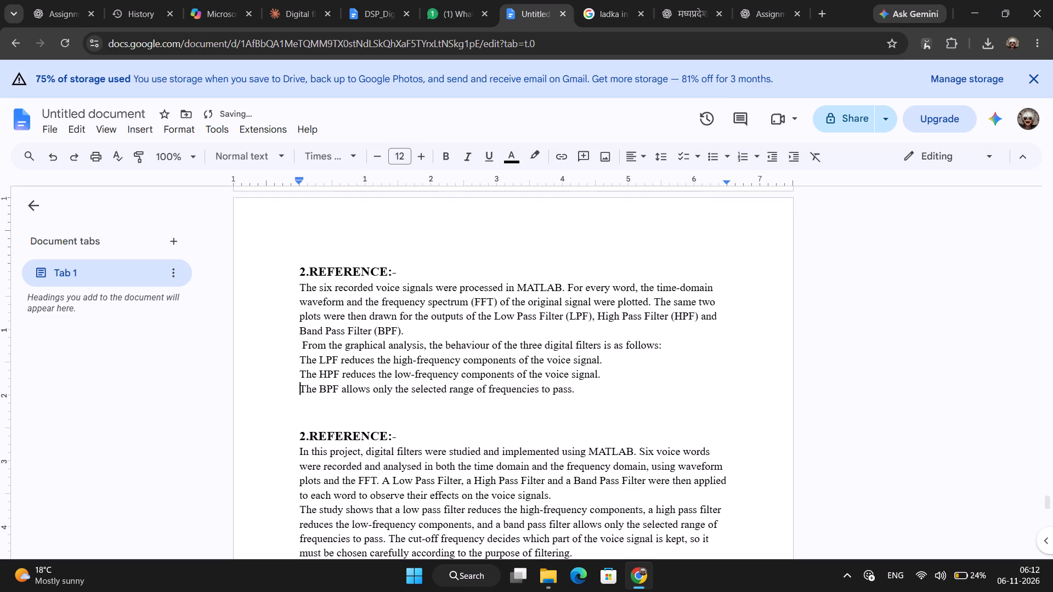
drag(295, 361, 561, 404)
click(561, 404)
Remove the leading space before "From the graphical analysis", keeping the sentence on its own line.
click(301, 346)
key(BackSpace)
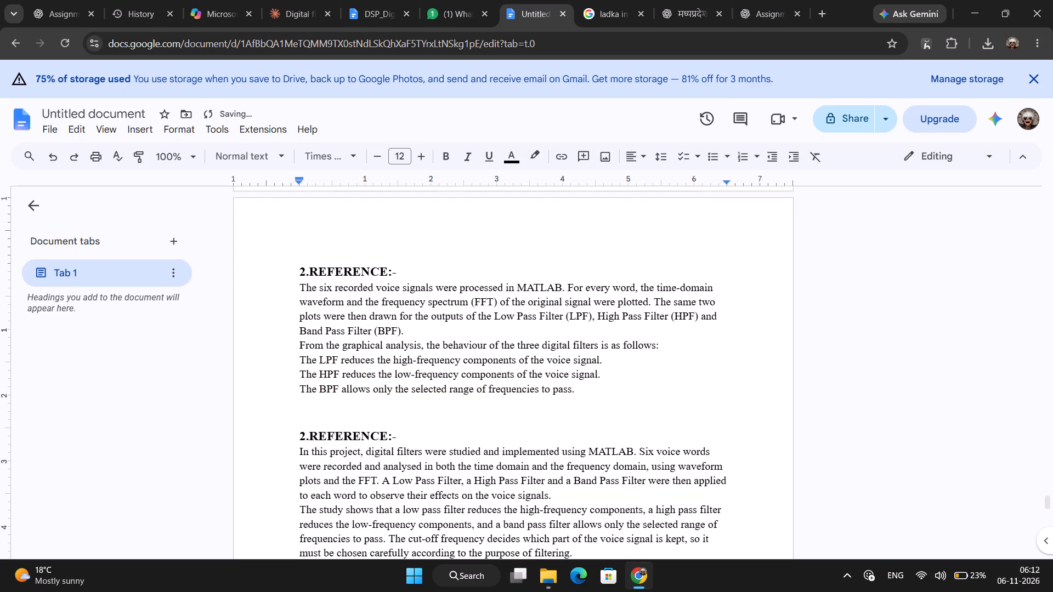
key(BackSpace)
key(Return)
Format the LPF, HPF and BPF lines as a numbered list and remove the number from the empty line below.
drag(295, 357, 573, 397)
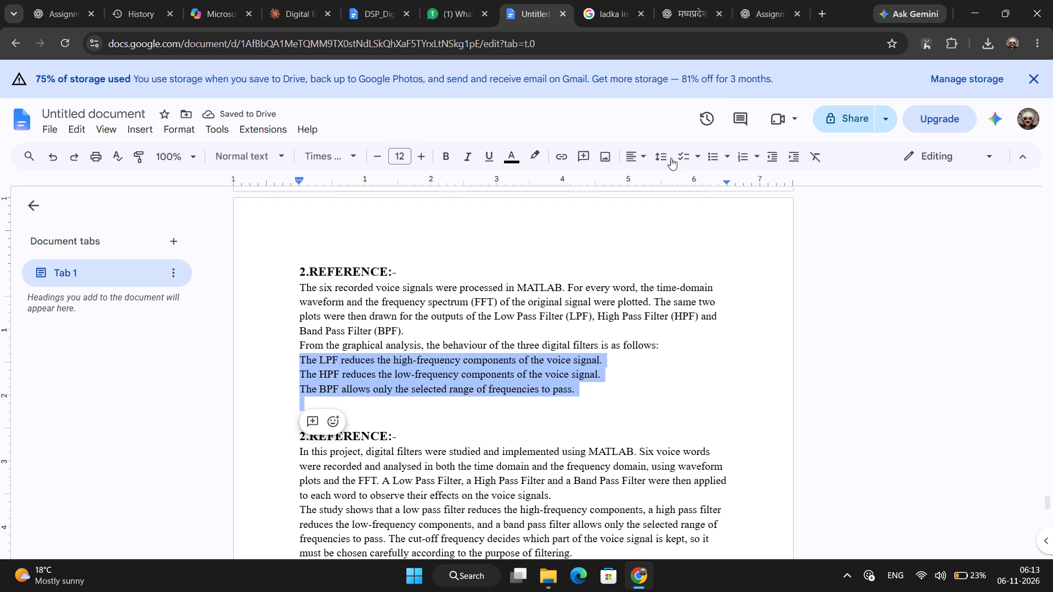
click(740, 156)
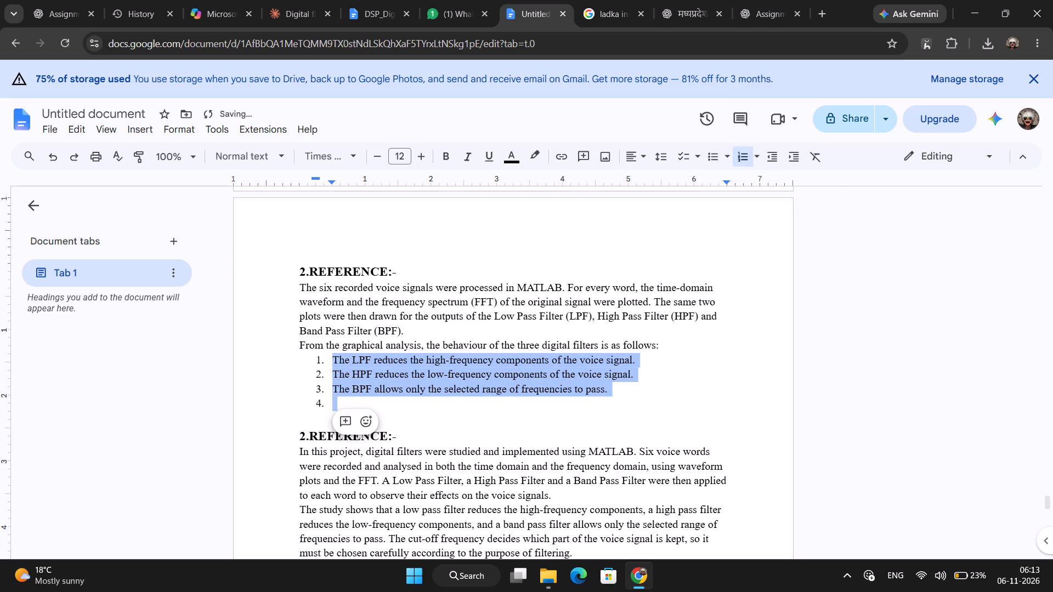
click(329, 409)
key(BackSpace)
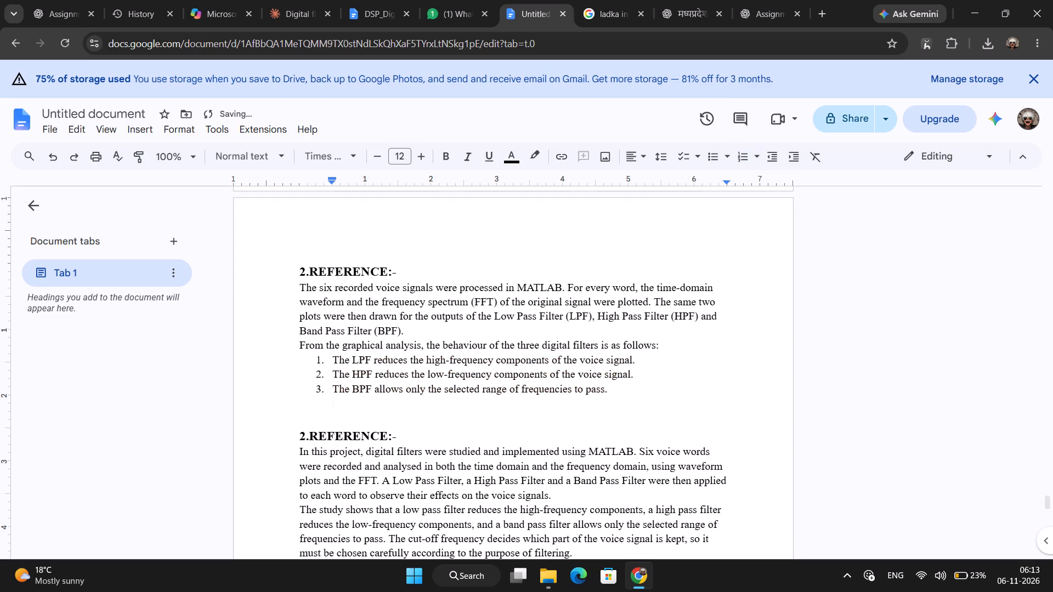
Renumber the lower "2.REFERENCE:-" heading with a bold "10." and remove one blank line above it.
click(309, 436)
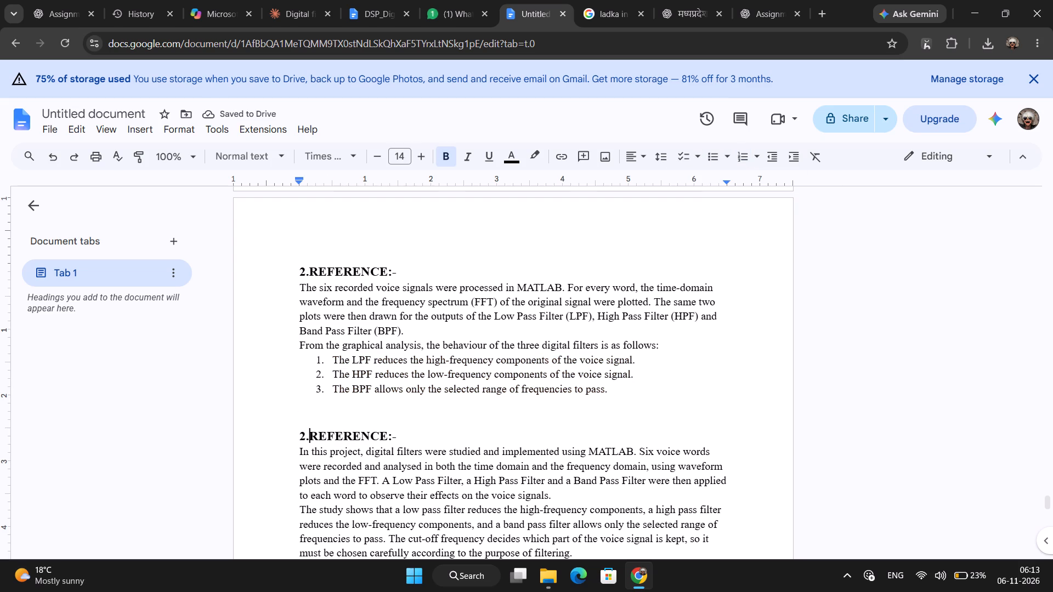
key(BackSpace)
key(BackSpace)
key(BackSpace)
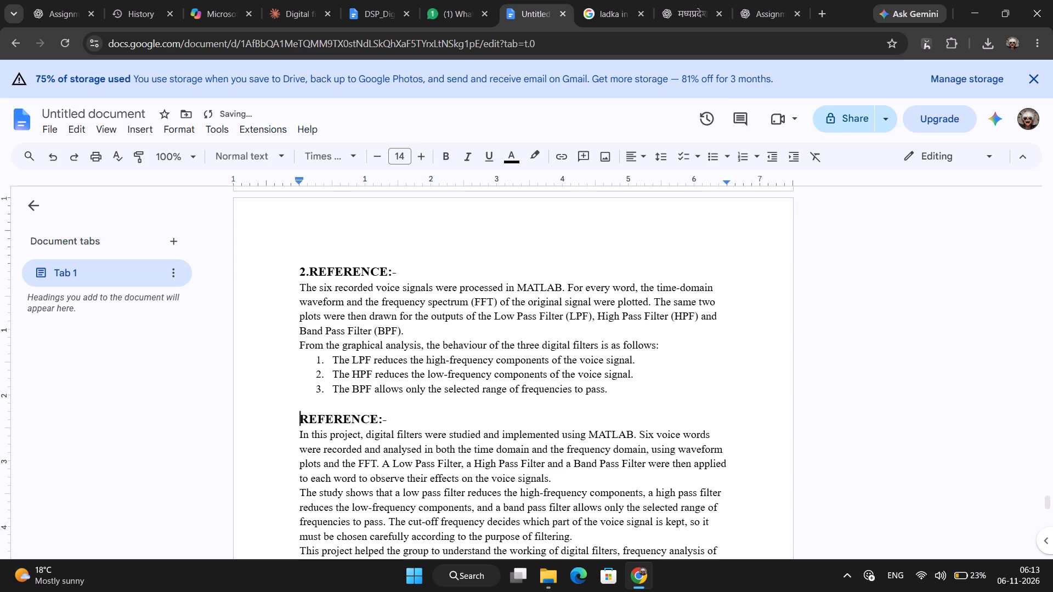
text(10.)
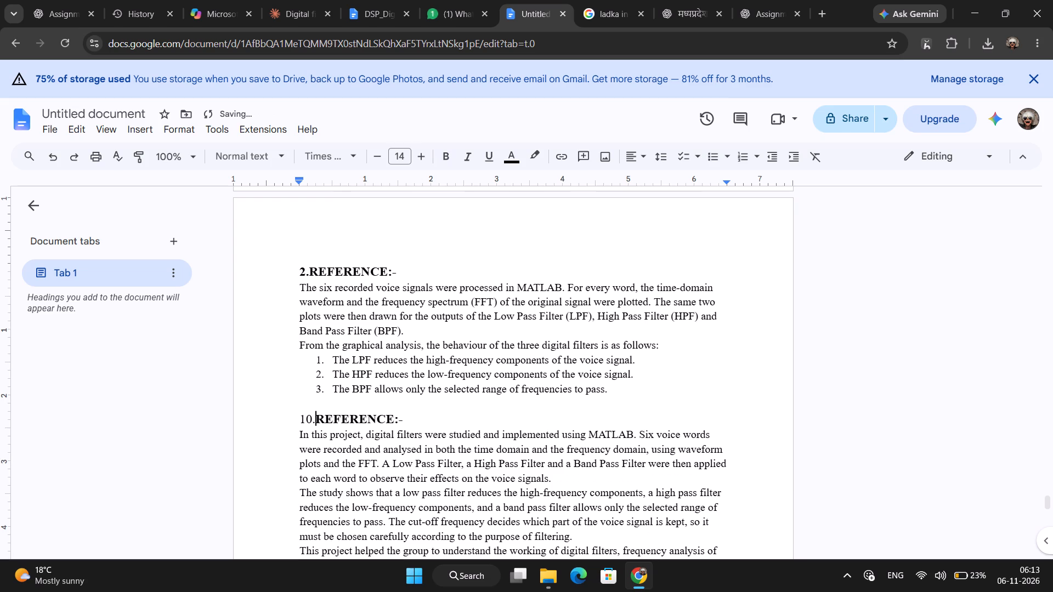
key(BackSpace)
key(BackSpace)
key(BackSpace)
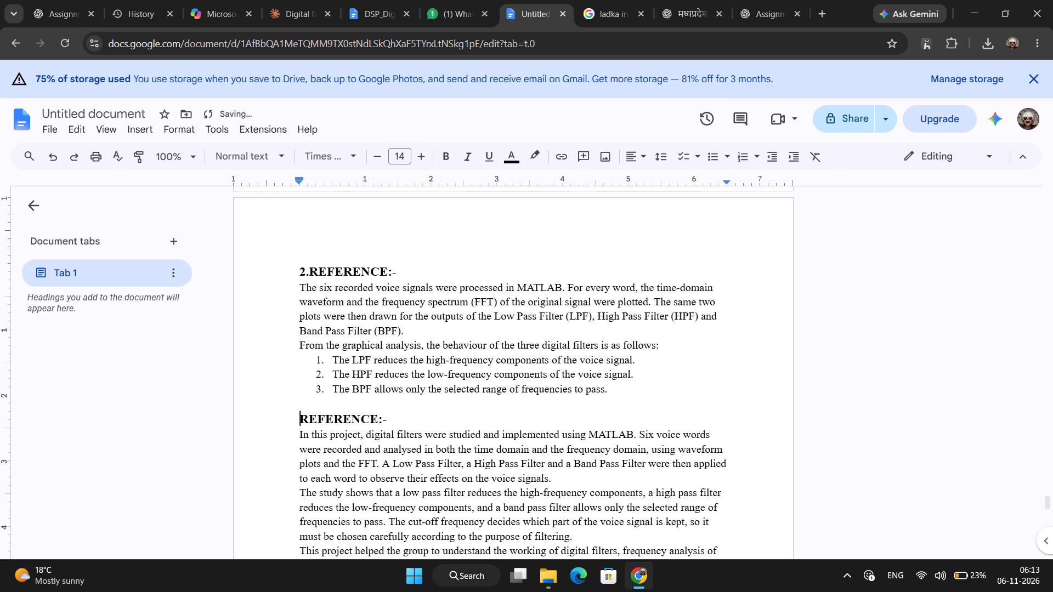
click(441, 153)
text(10.)
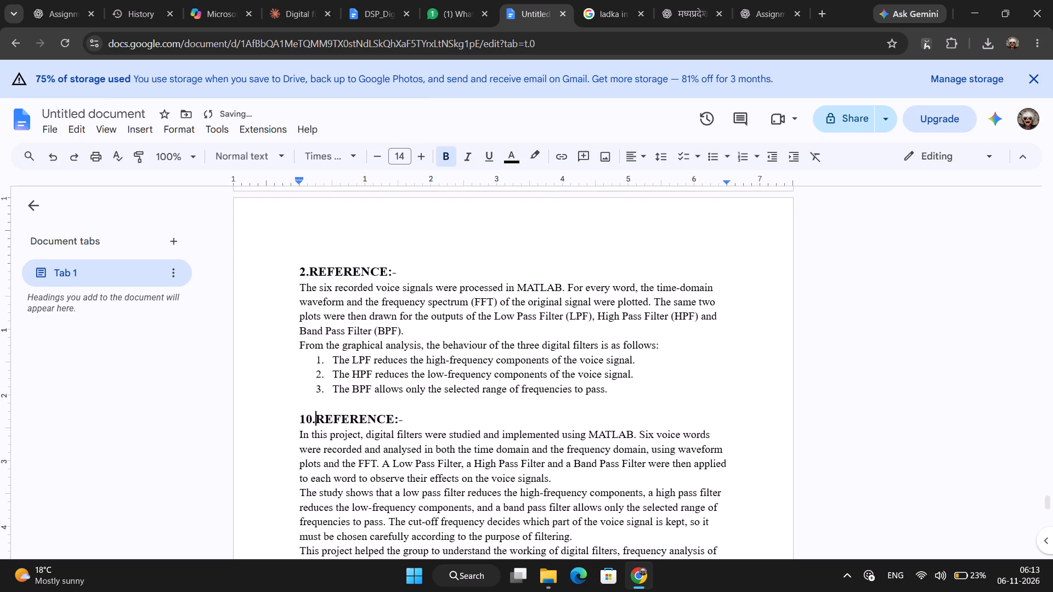
Change the heading above the result text to "9.RESULT :-", with a space before the colon.
scroll(285, 239, down, 2)
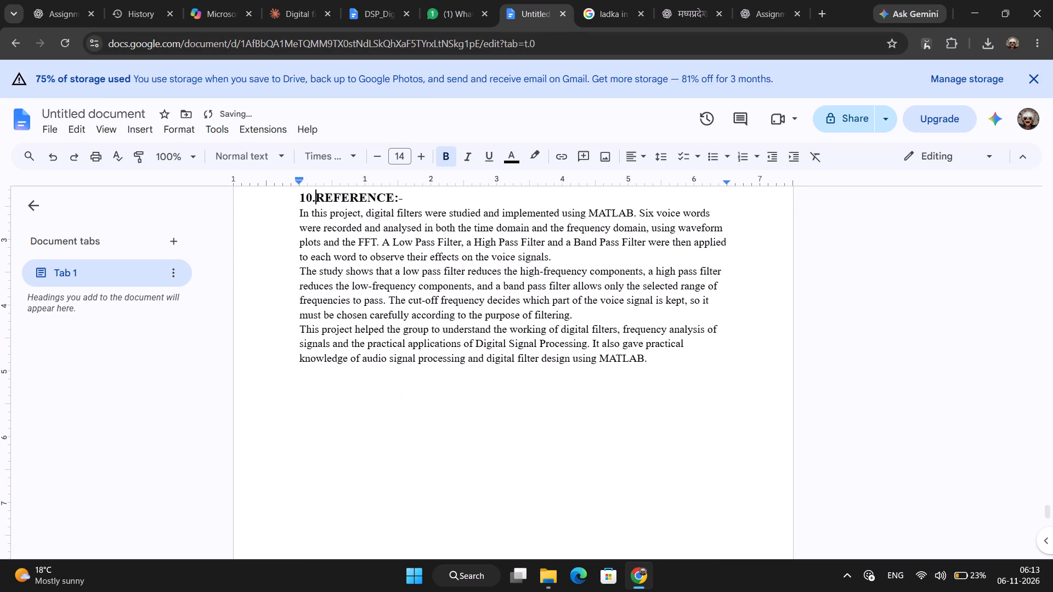
scroll(285, 239, down, 1)
scroll(285, 239, up, 1)
scroll(301, 296, up, 1)
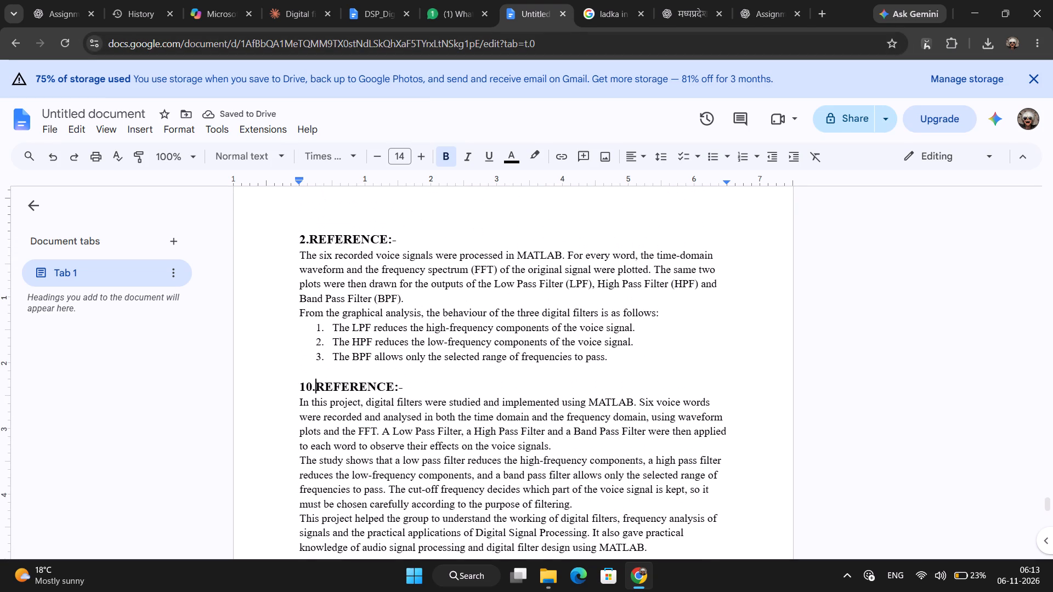
click(307, 243)
key(BackSpace)
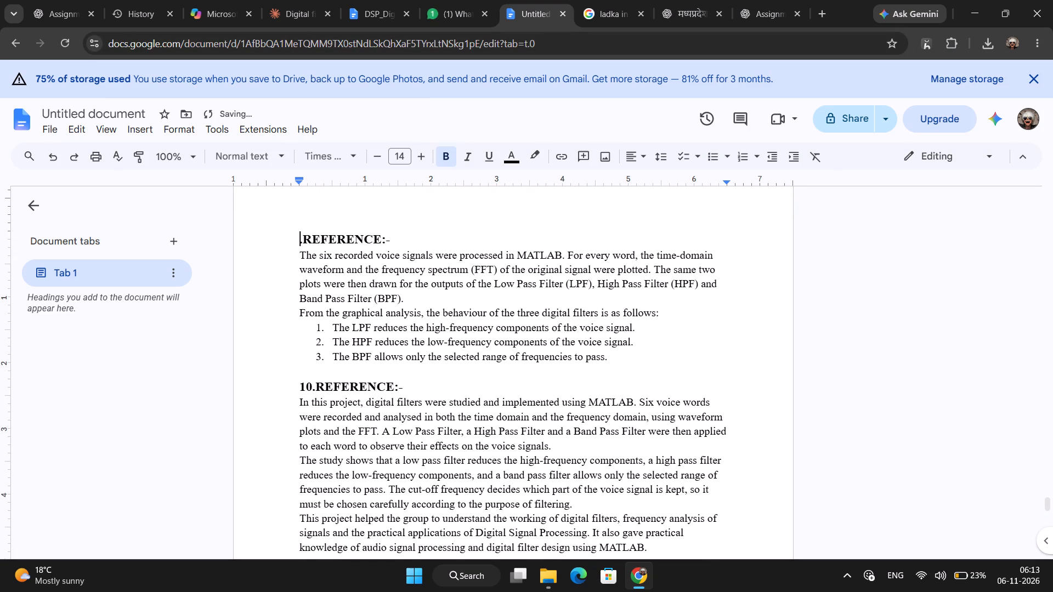
key(9)
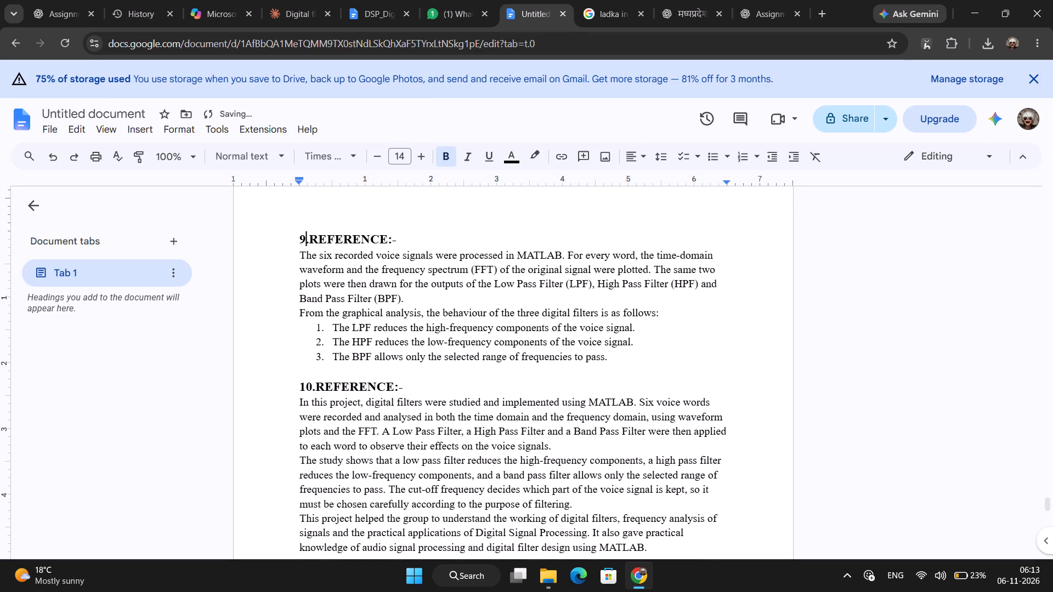
click(387, 238)
key(BackSpace)
key(BackSpace)
key(BackSpace)
key(BackSpace)
key(BackSpace)
key(BackSpace)
key(BackSpace)
text(SULT)
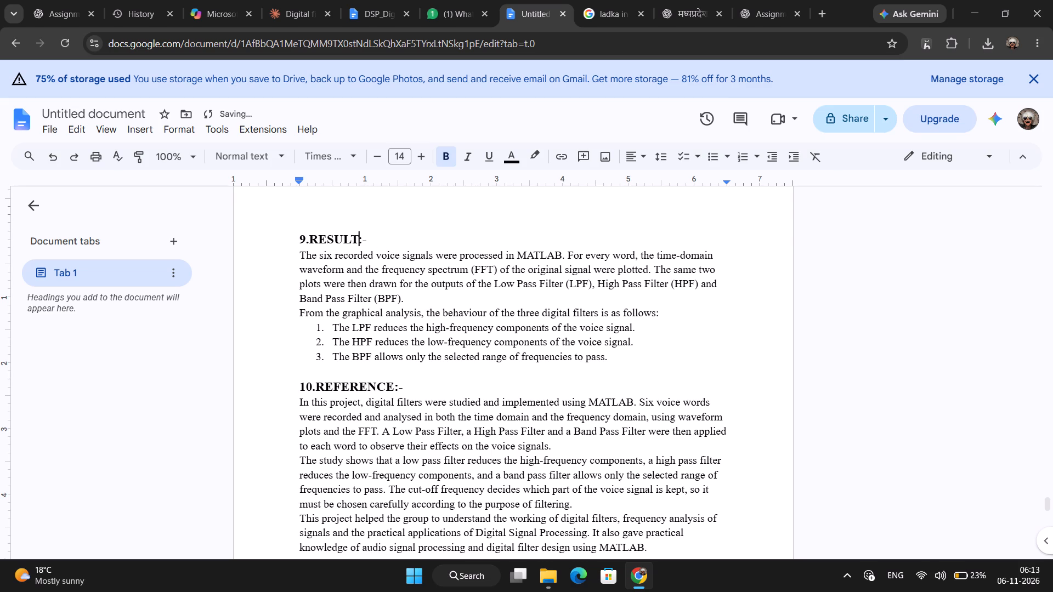
key(space)
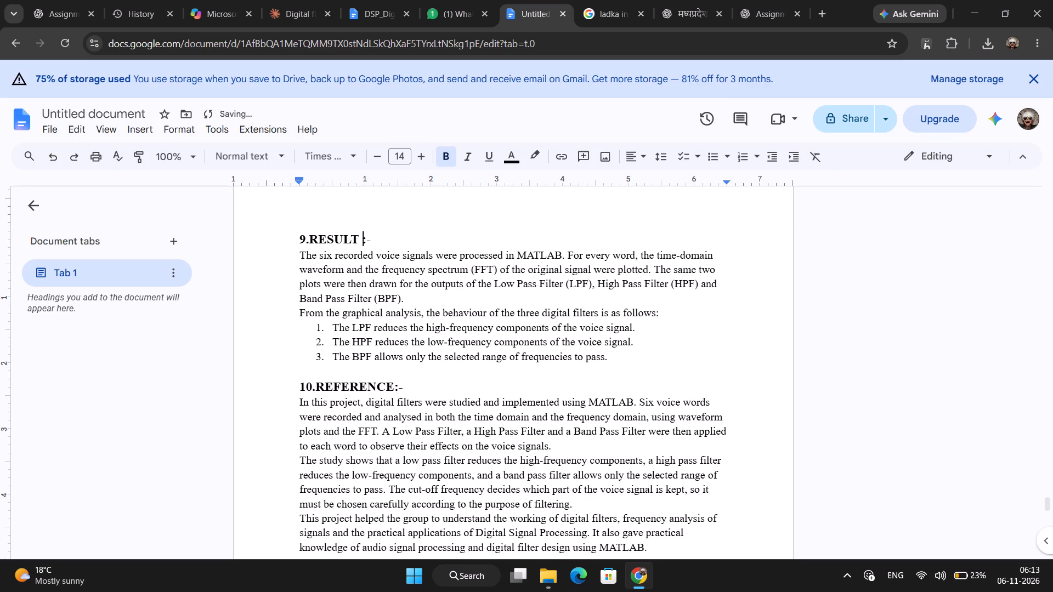
Add a space before the colon in the "10.REFERENCE:-" heading.
click(393, 389)
key(space)
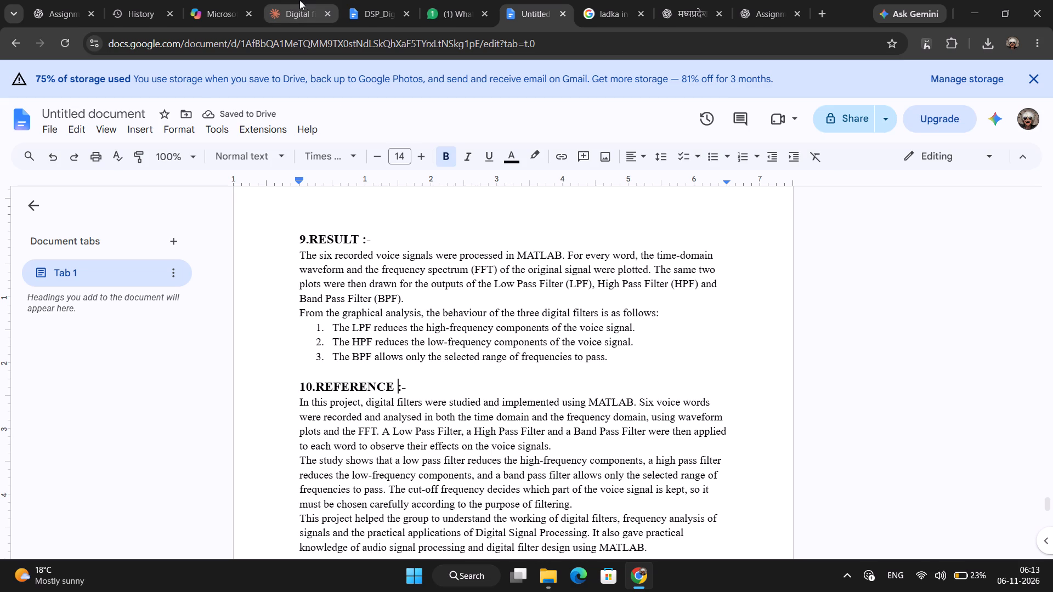
Look through the conclusion and result sections of DSP_Digital_Filters_Project_Report, including the result comparison and observation summary.
click(370, 10)
scroll(450, 393, down, 8)
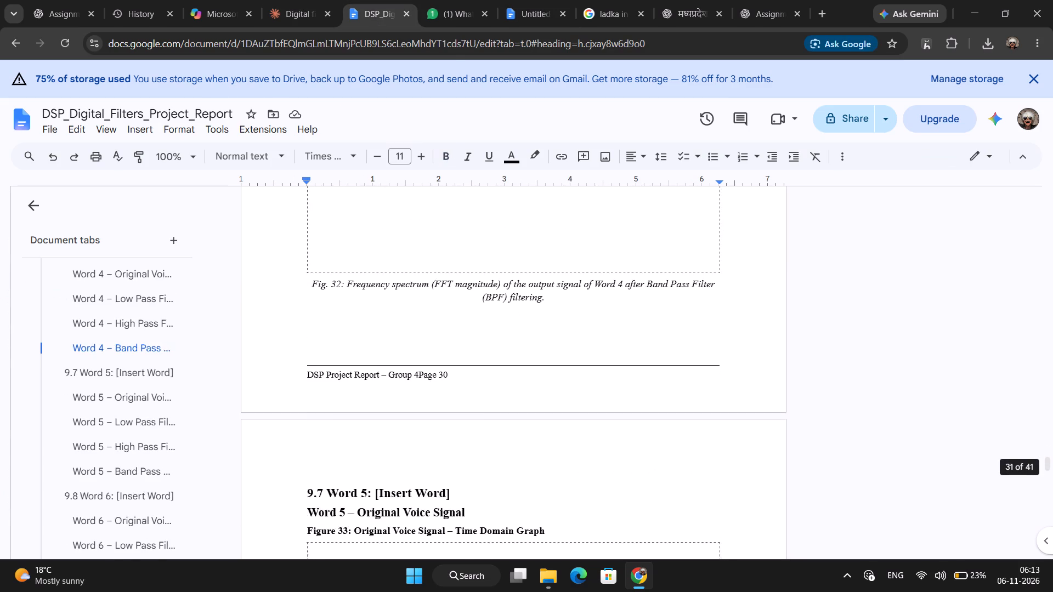
scroll(450, 393, down, 20)
scroll(450, 393, down, 2)
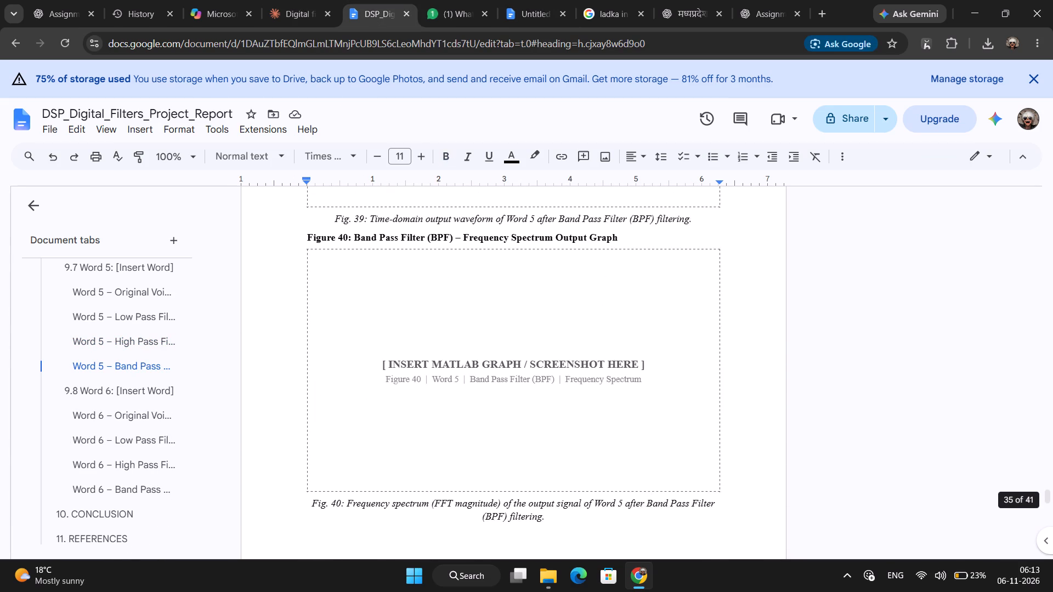
scroll(450, 393, down, 17)
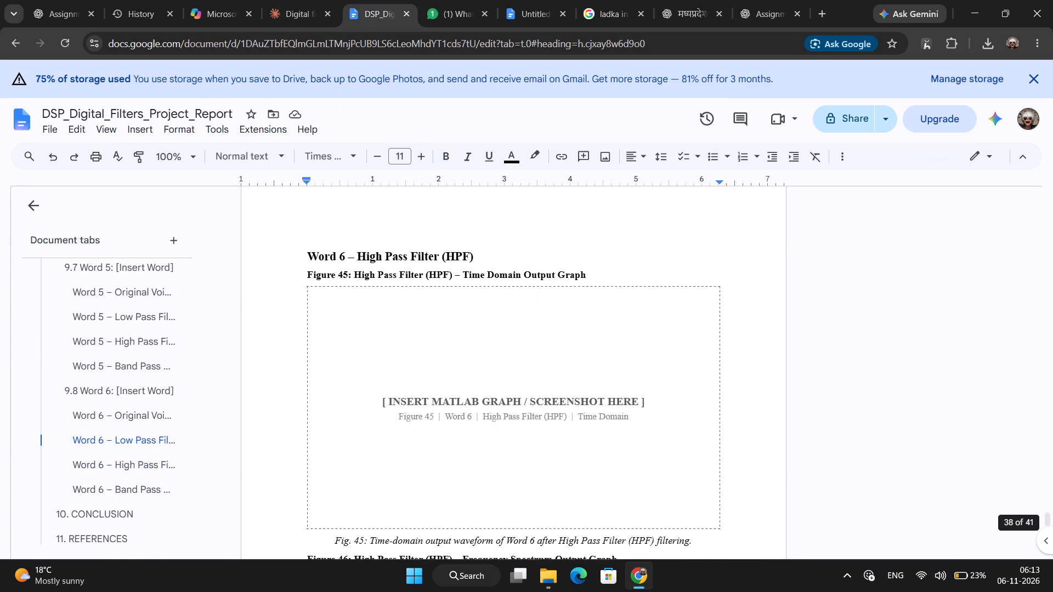
scroll(450, 393, down, 15)
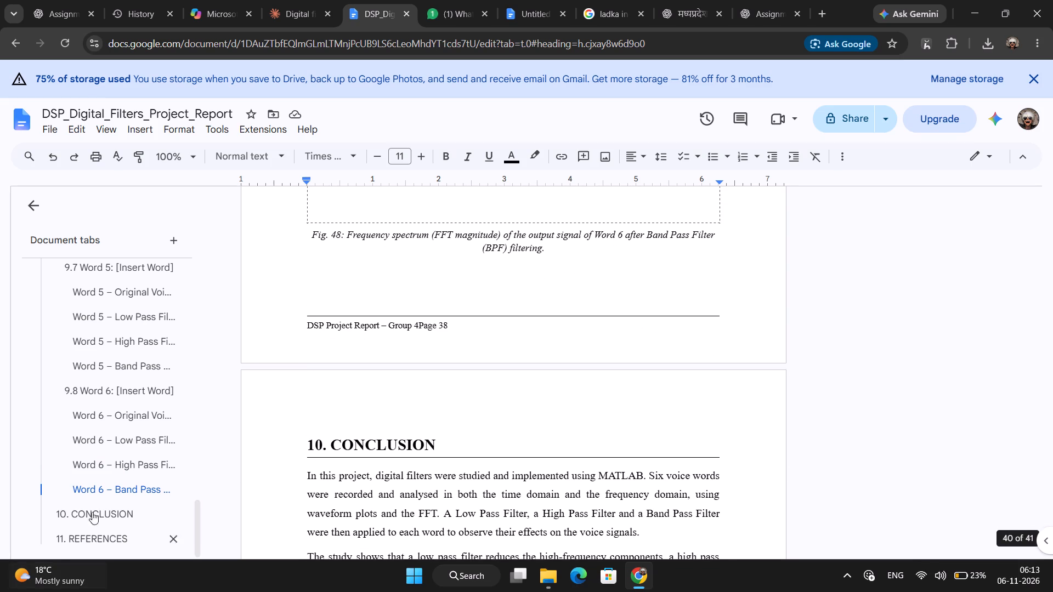
click(91, 511)
scroll(91, 511, up, 8)
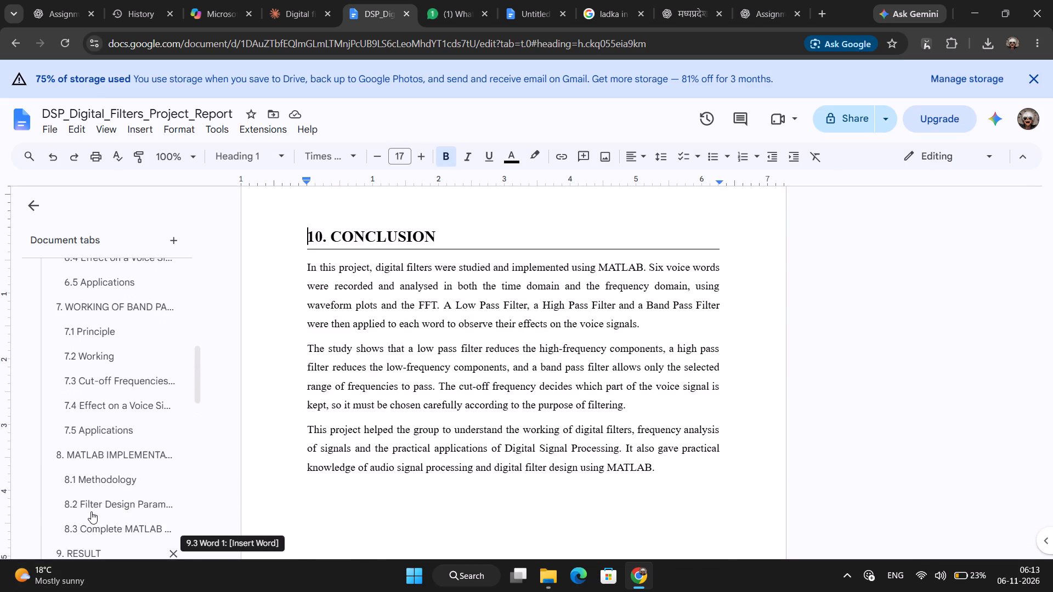
scroll(91, 511, up, 1)
scroll(100, 459, down, 1)
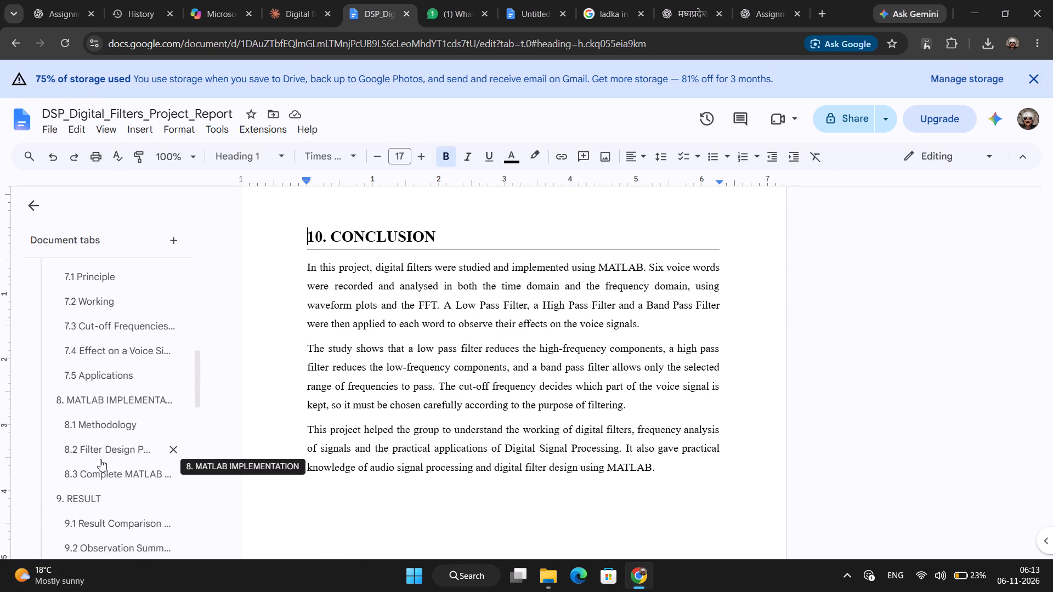
scroll(100, 459, down, 1)
click(105, 312)
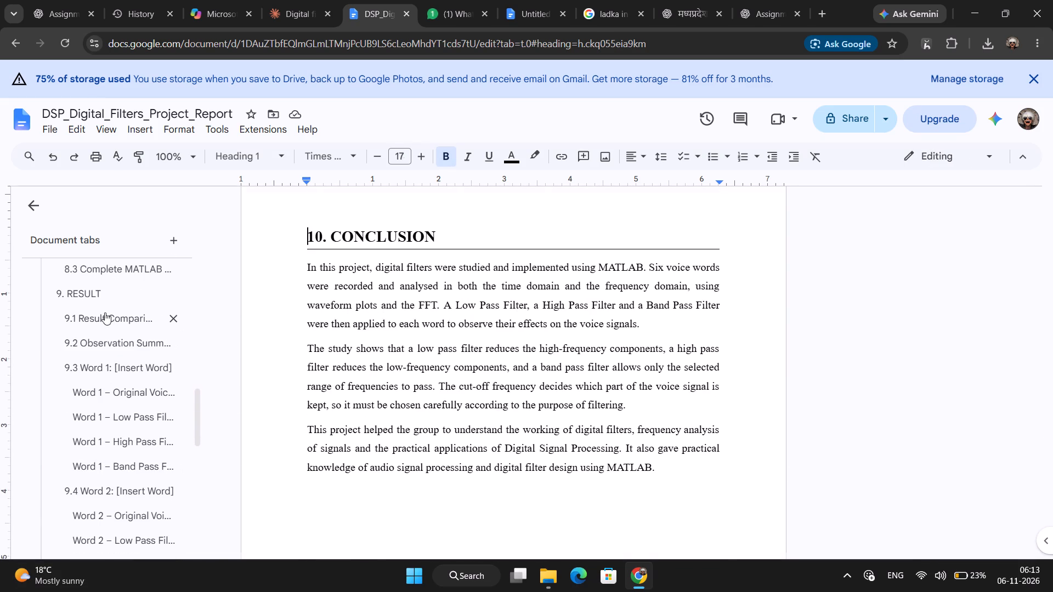
scroll(105, 312, down, 1)
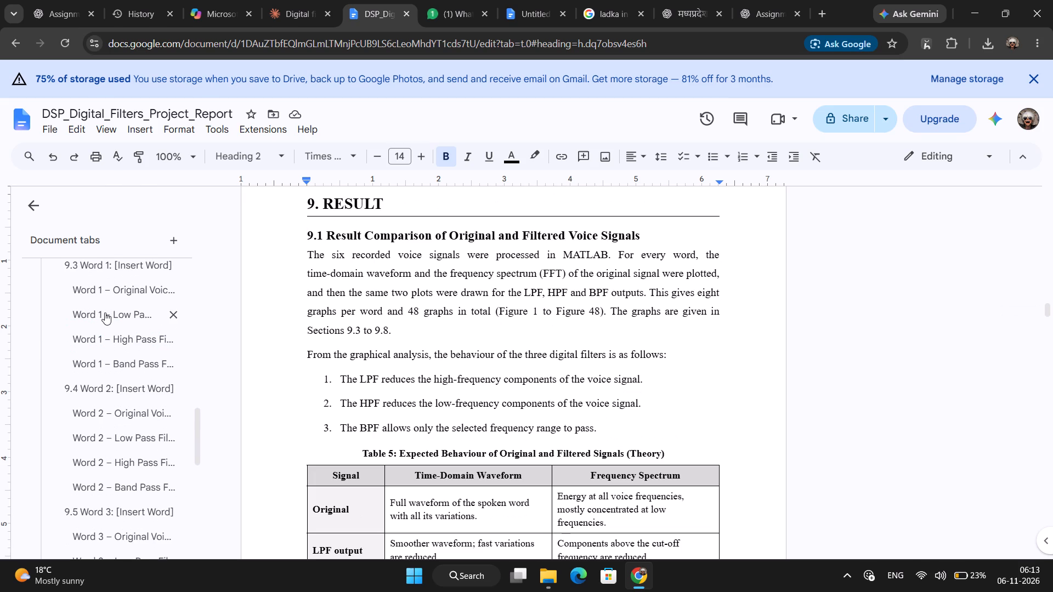
scroll(485, 254, down, 2)
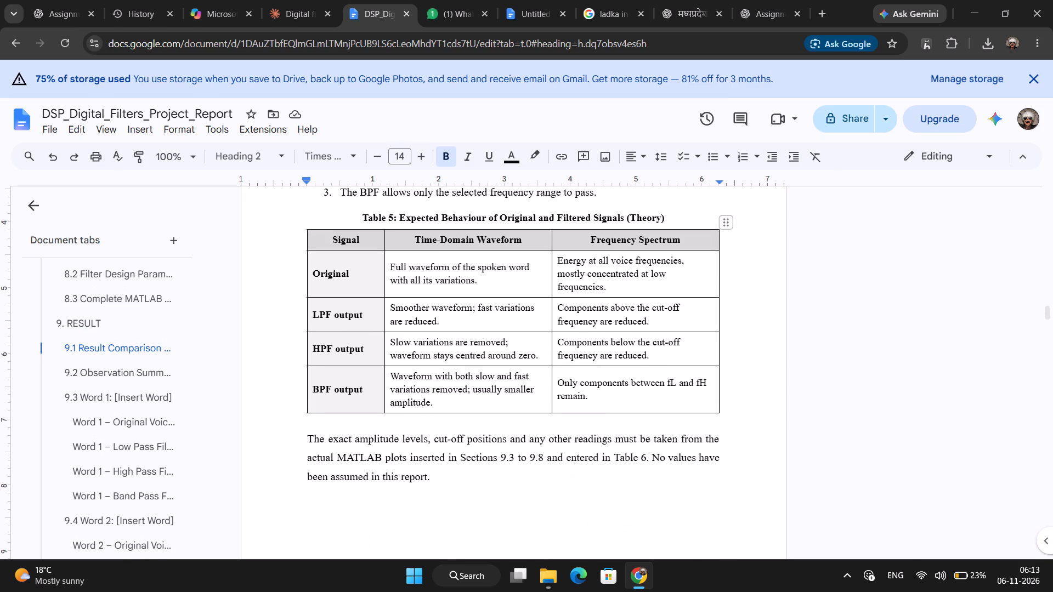
scroll(485, 254, down, 7)
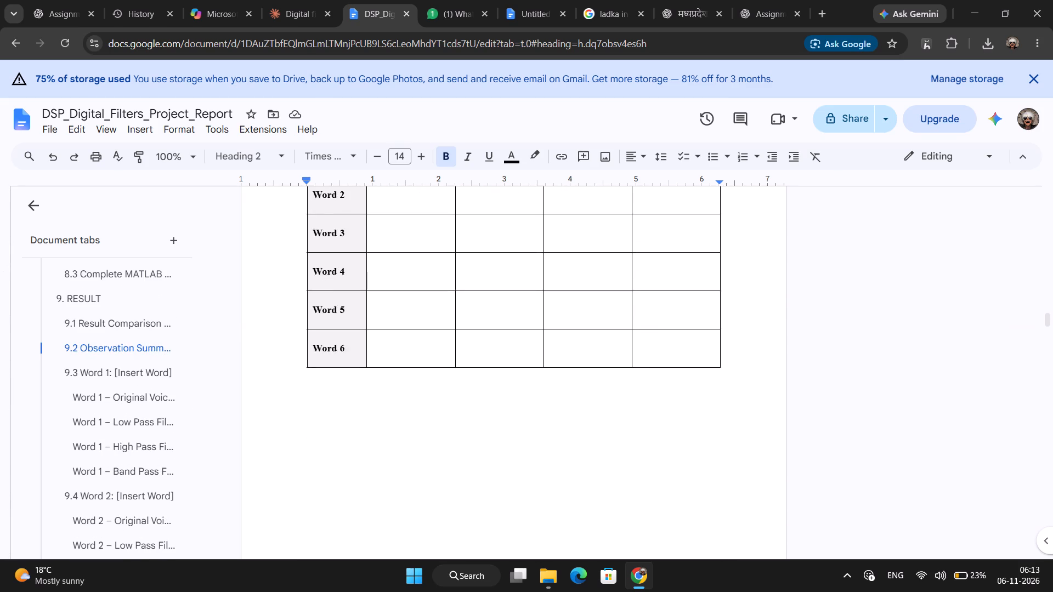
Copy the report's "Table 5: Expected Behaviour of Original and Filtered Signals (Theory)" with its caption into the untitled document, below the numbered filter list.
scroll(485, 254, right, 1)
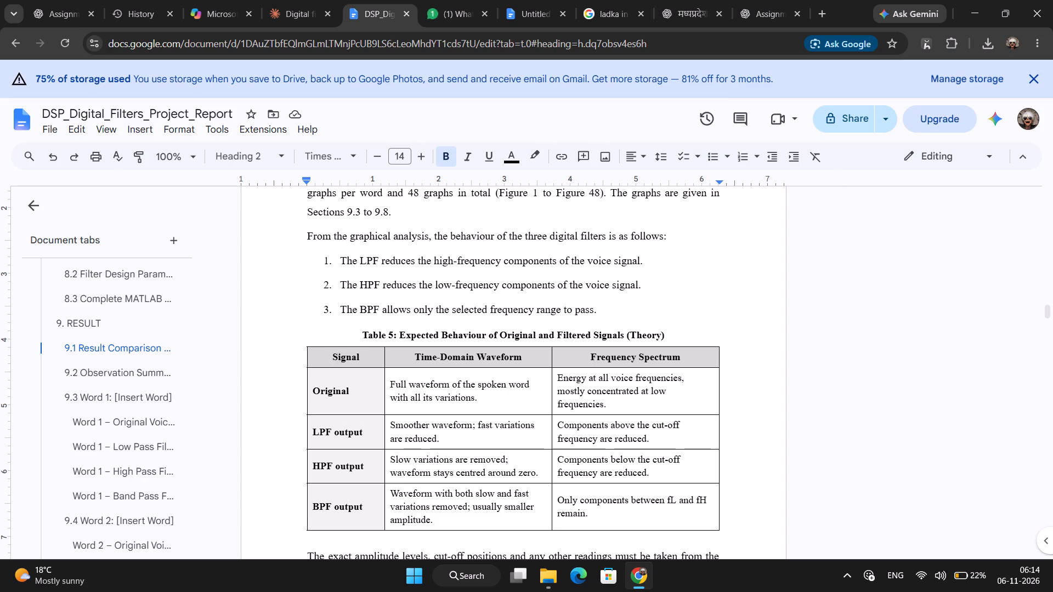
drag(355, 338, 604, 480)
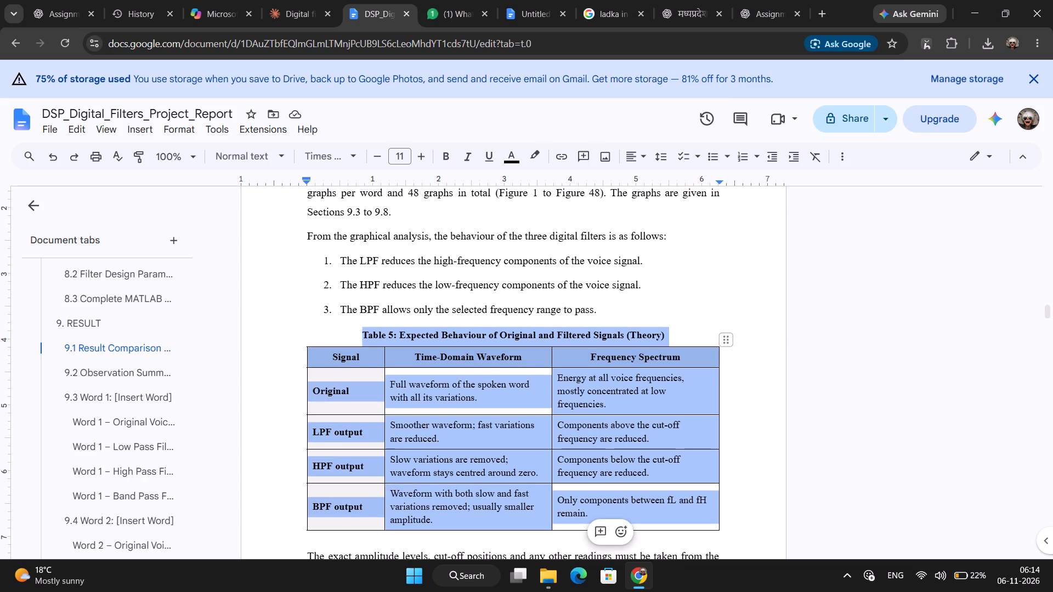
key(ctrl+c)
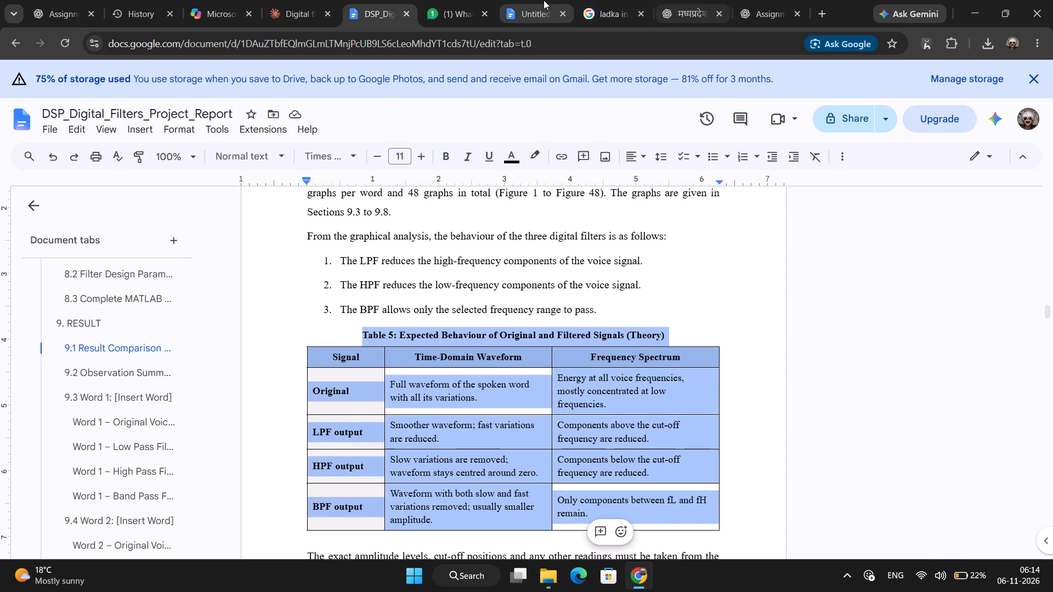
click(542, 0)
scroll(457, 441, down, 3)
scroll(457, 441, up, 3)
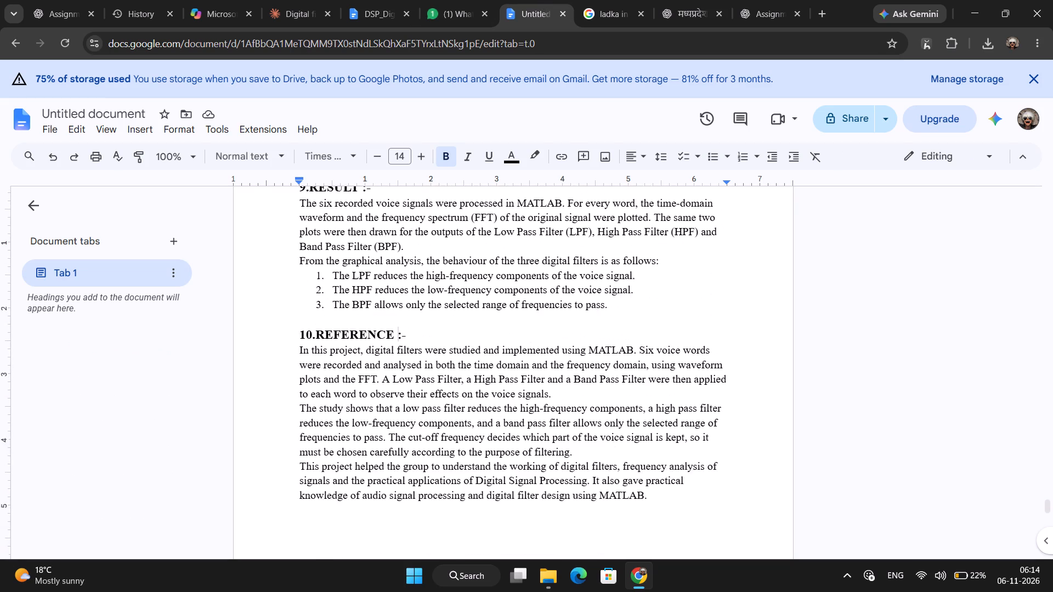
click(665, 342)
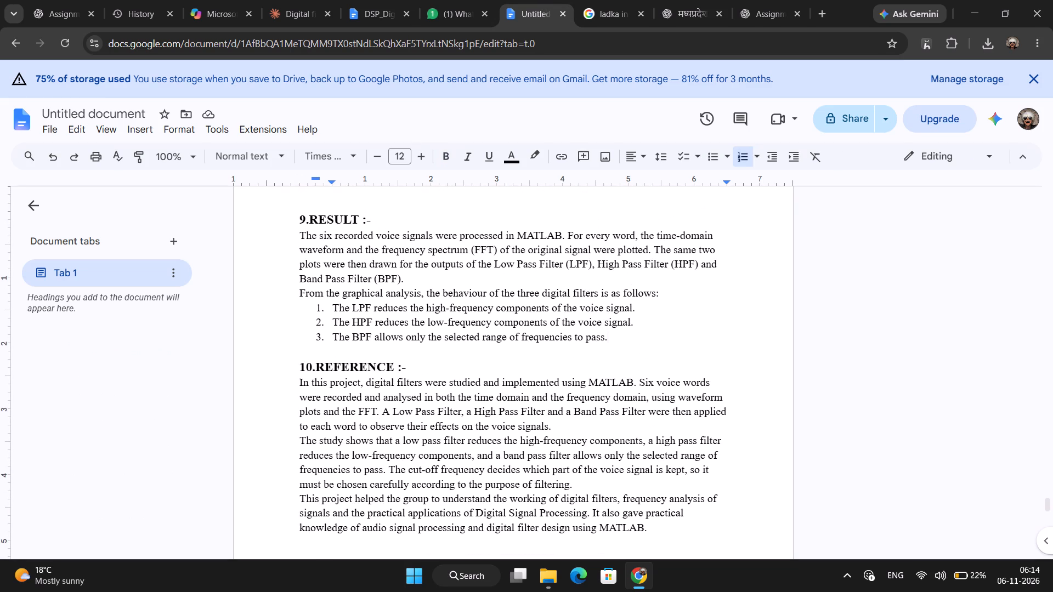
key(Return)
key(BackSpace)
key(BackSpace)
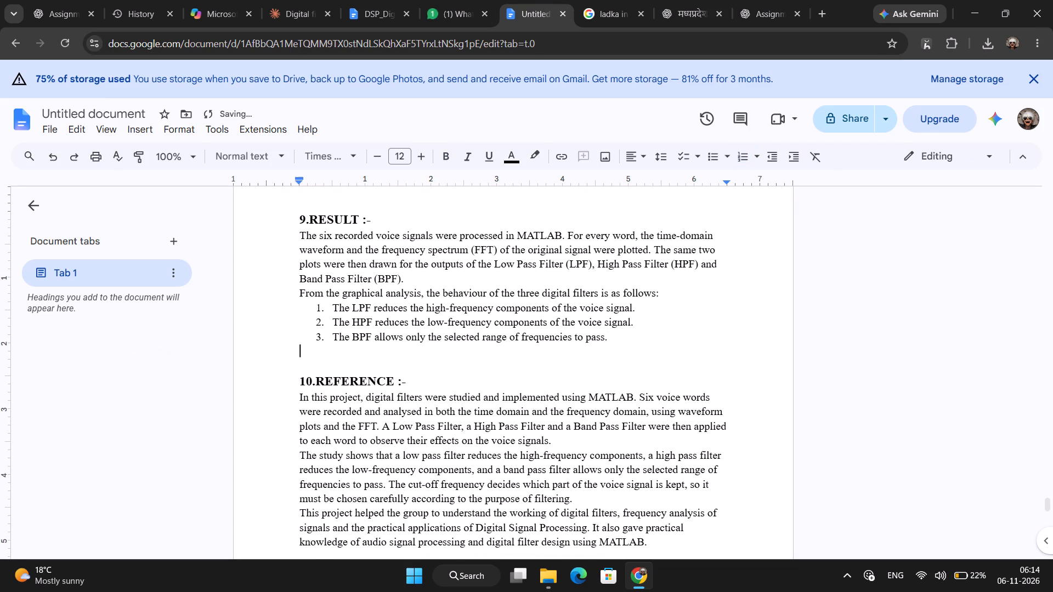
key(ctrl+v)
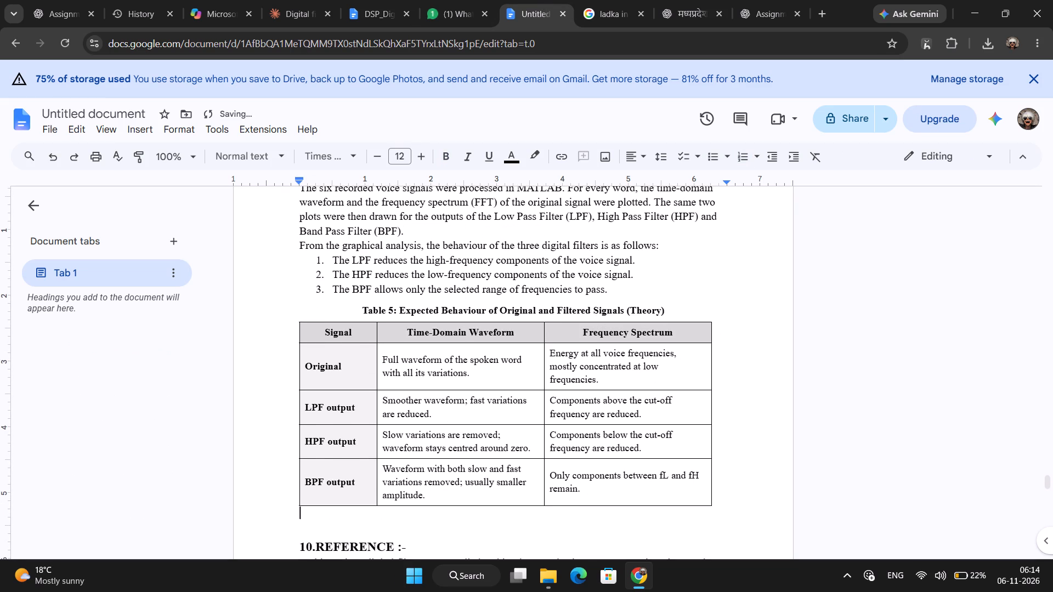
Renumber the pasted table's caption as "Table 2".
click(393, 312)
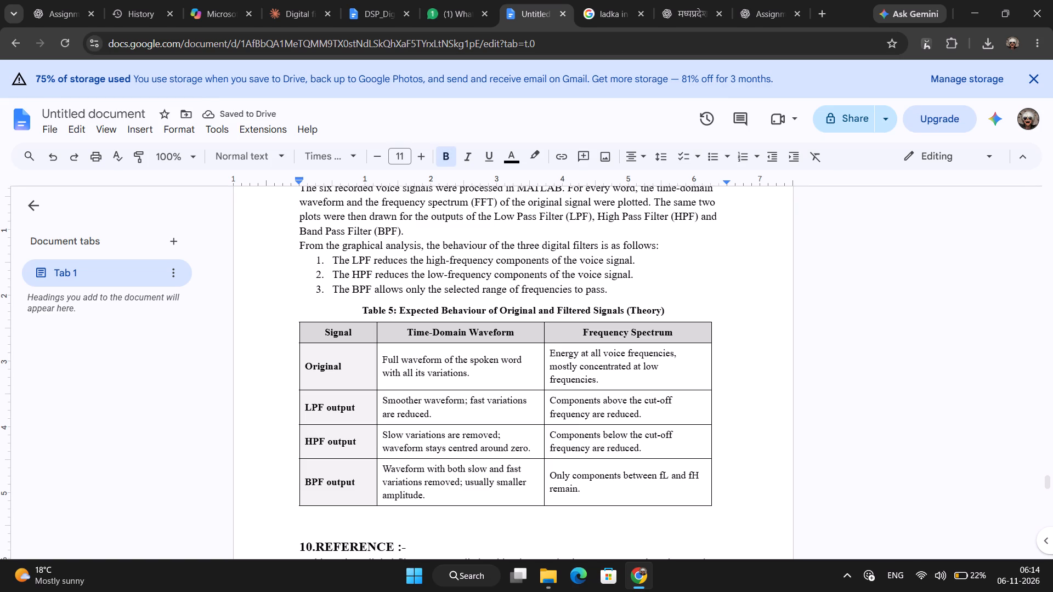
key(BackSpace)
key(2)
Check the page layout around the pasted table and the preceding Word 6 graphs.
scroll(262, 394, down, 1)
scroll(282, 341, up, 5)
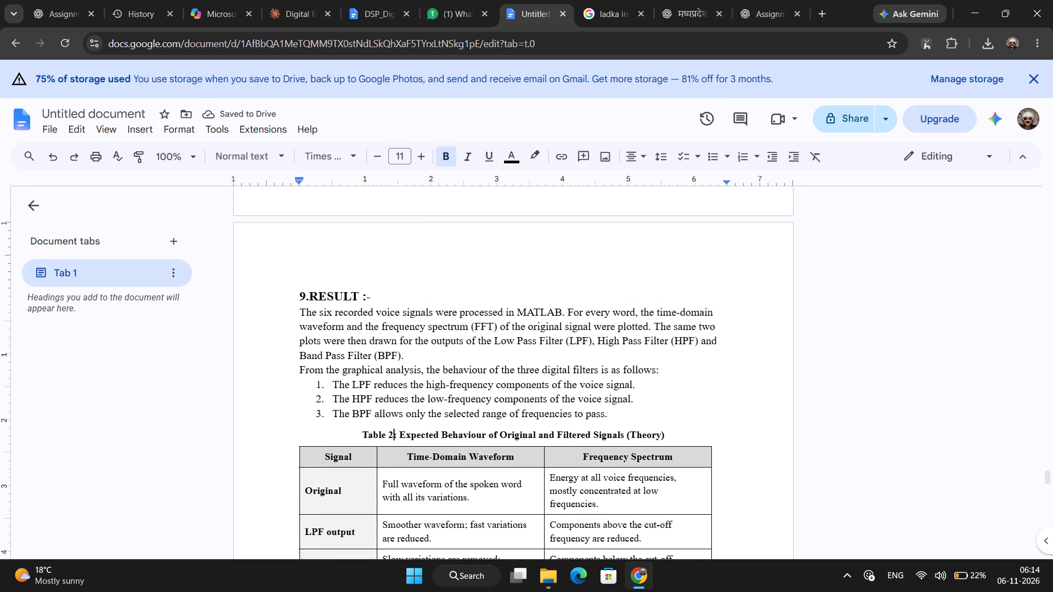
scroll(282, 341, up, 1)
scroll(282, 341, down, 2)
scroll(282, 341, up, 2)
scroll(282, 341, down, 1)
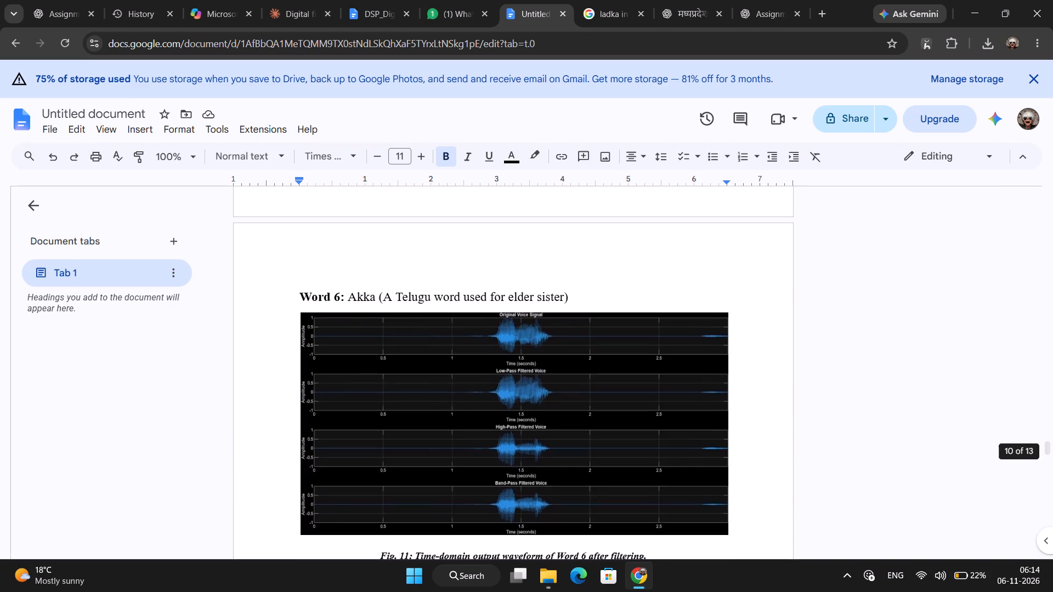
scroll(282, 341, down, 5)
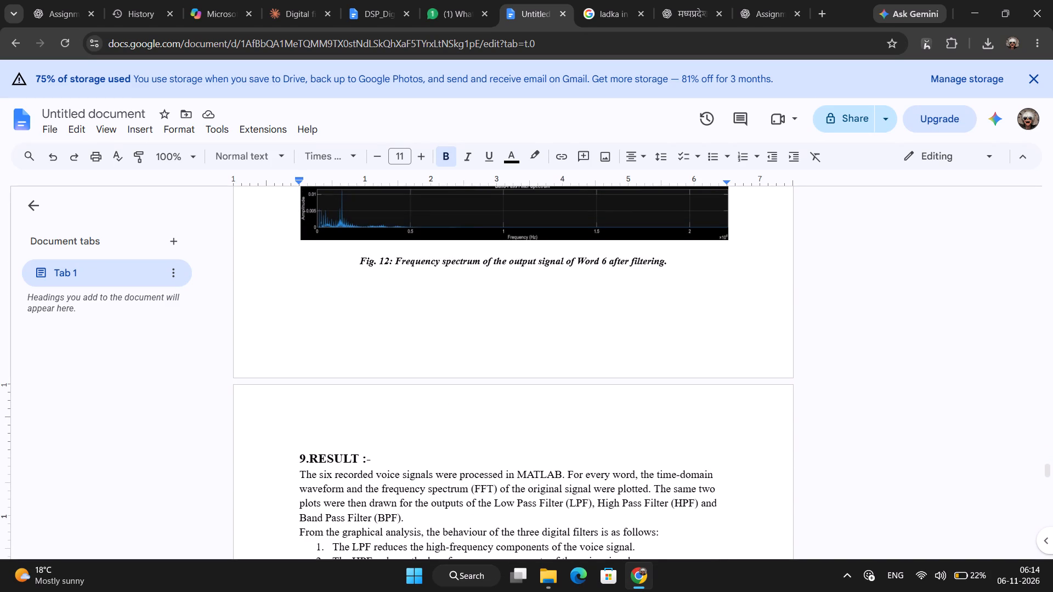
Remove one blank line between Table 2 and the "10.REFERENCE :-" heading.
scroll(337, 443, down, 5)
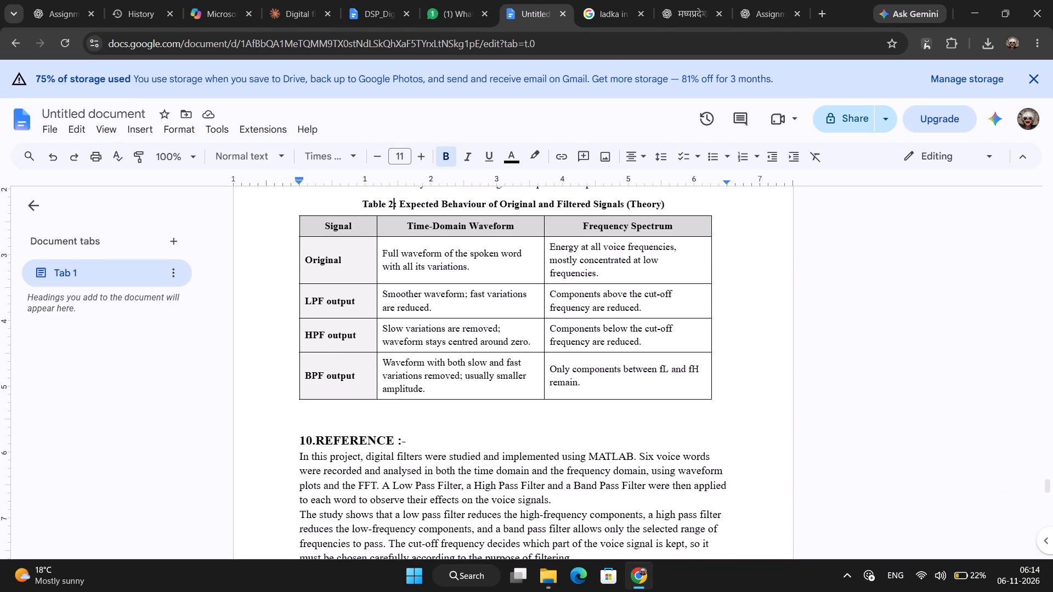
click(319, 431)
key(BackSpace)
key(BackSpace)
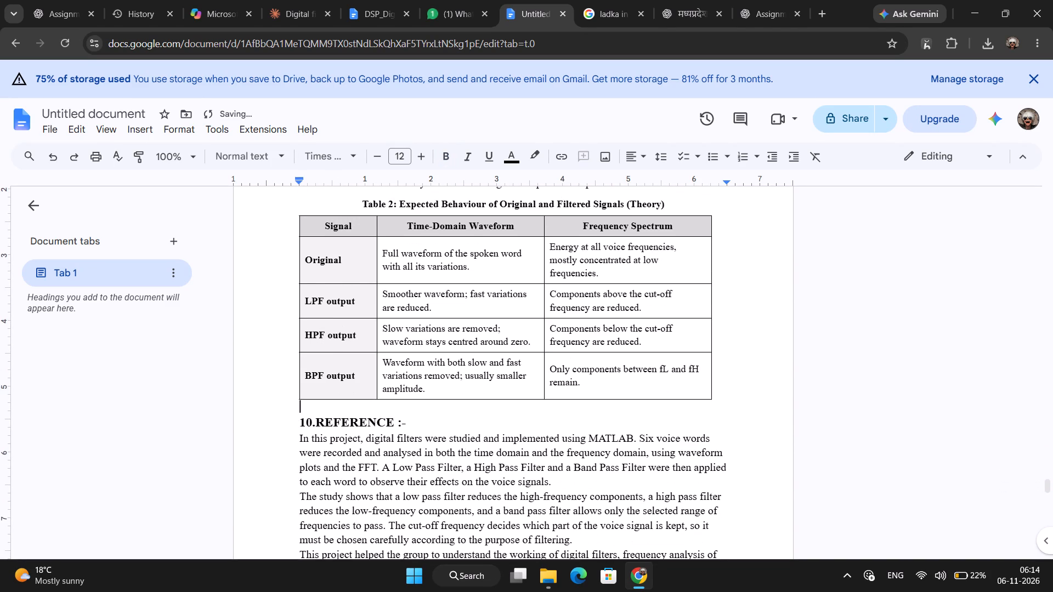
Delete the stray horizontal line and surplus blank lines at the end of the document.
scroll(319, 431, down, 2)
scroll(319, 431, up, 1)
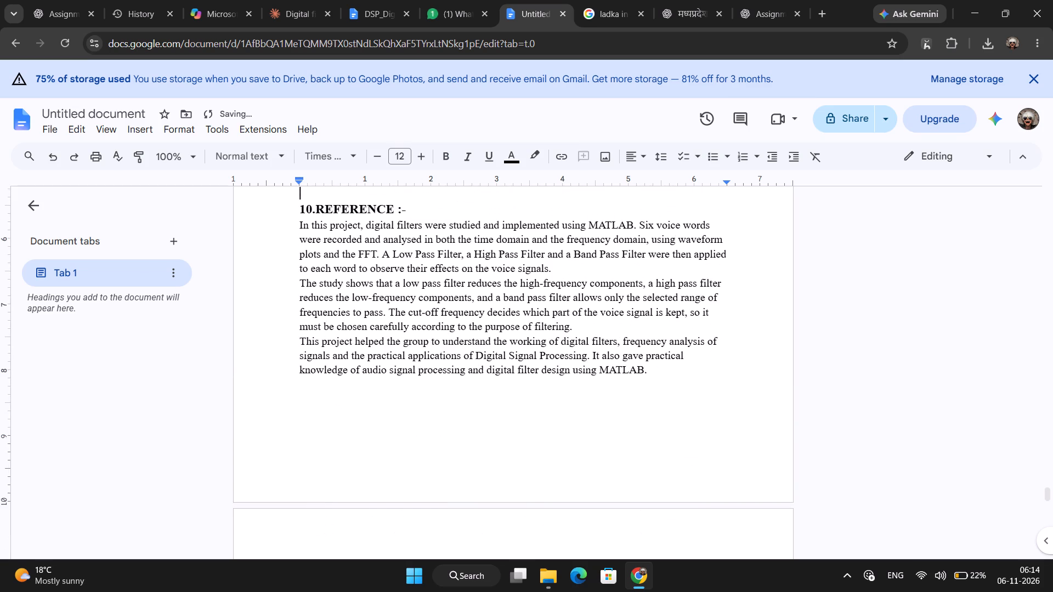
scroll(319, 431, down, 10)
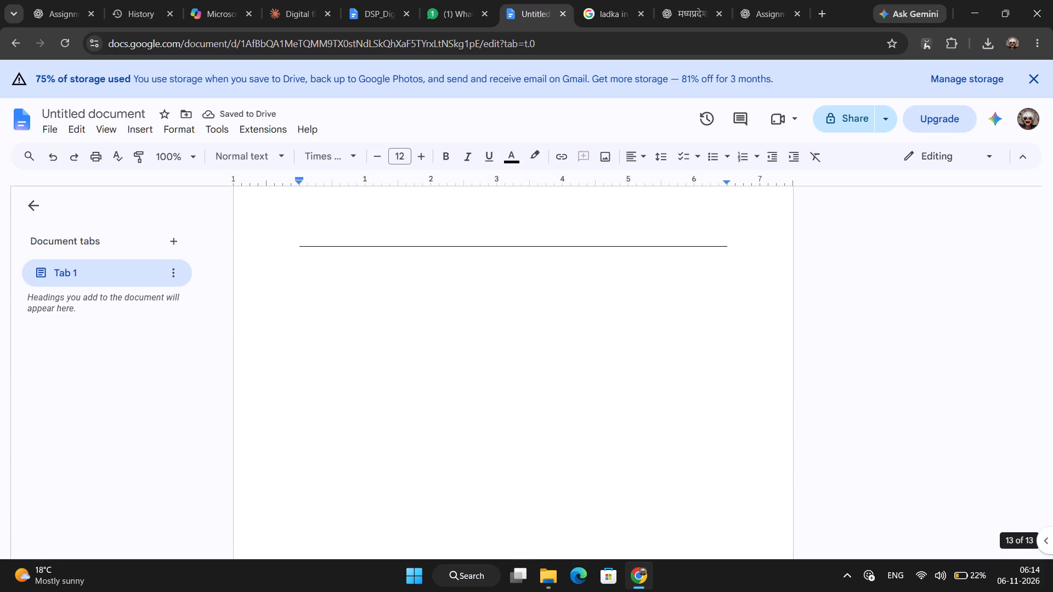
click(374, 540)
key(BackSpace)
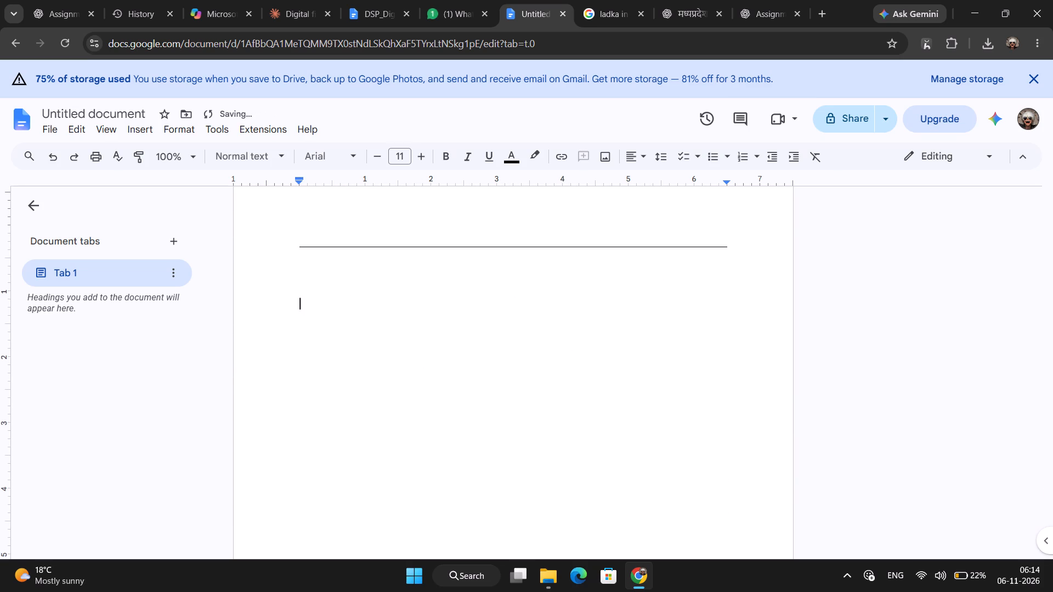
key(BackSpace)
key(BackSpace)
key(BackSpace)
key(BackSpace)
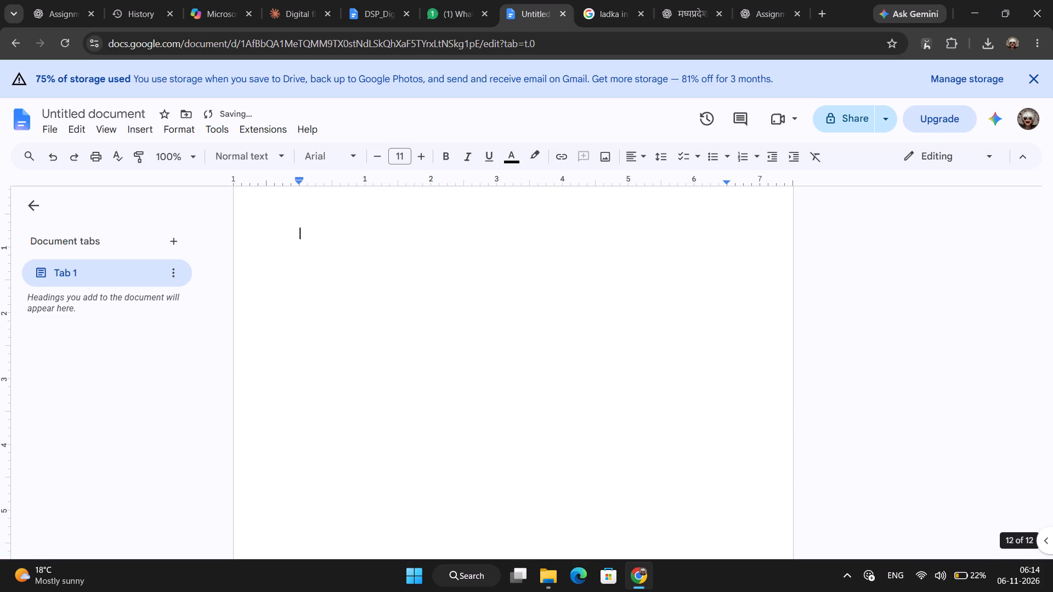
Insert a comma after "TECHNOLOGY" in the institute name on the cover page, keeping a space before "ARUNACHAL".
scroll(436, 323, up, 4)
scroll(436, 323, down, 3)
scroll(436, 323, up, 1)
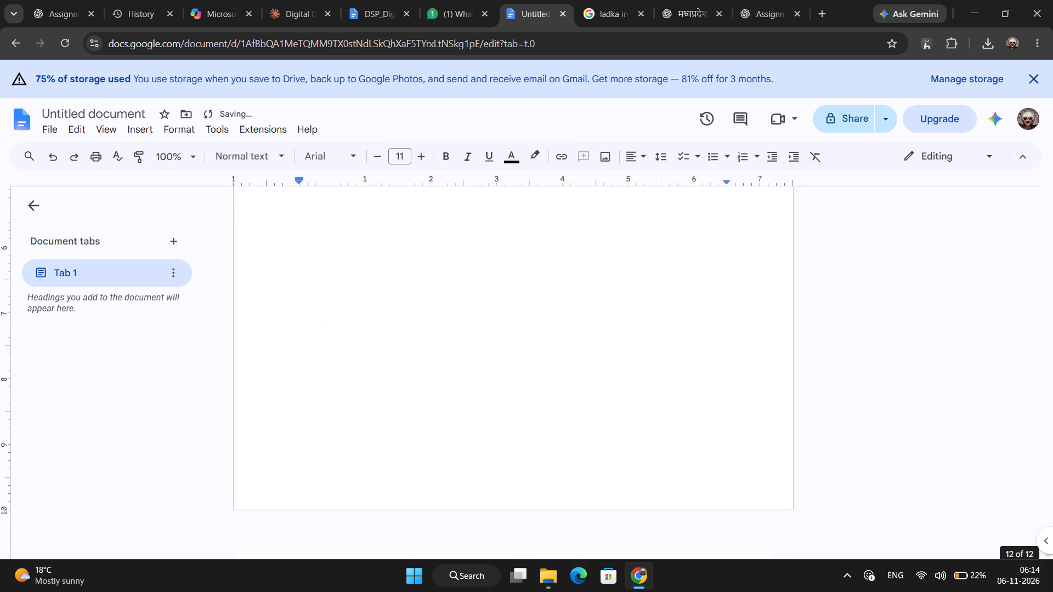
scroll(436, 323, up, 1)
scroll(436, 323, up, 20)
scroll(436, 323, up, 4)
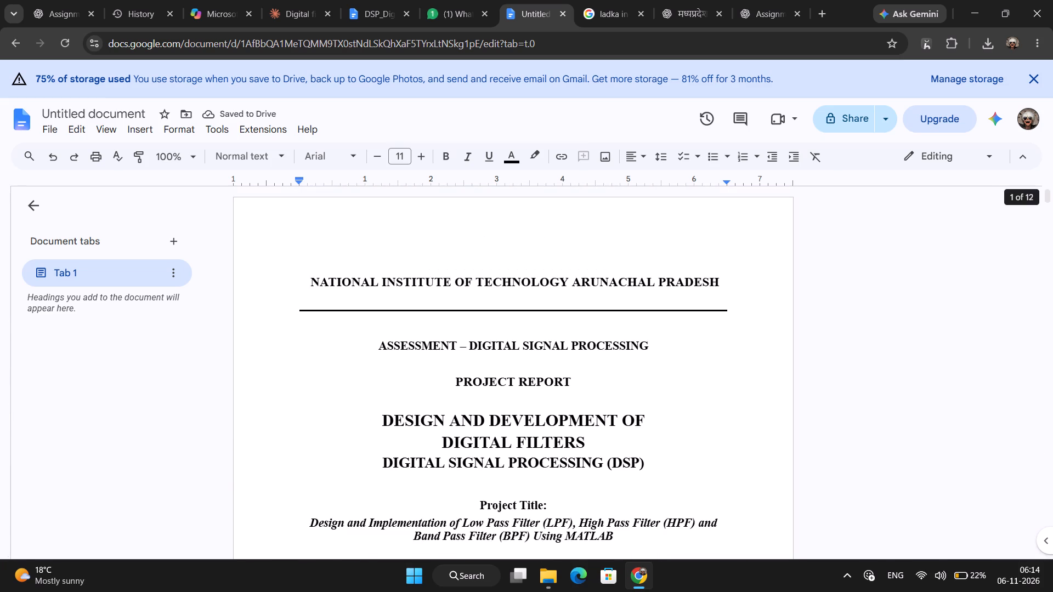
scroll(436, 323, up, 1)
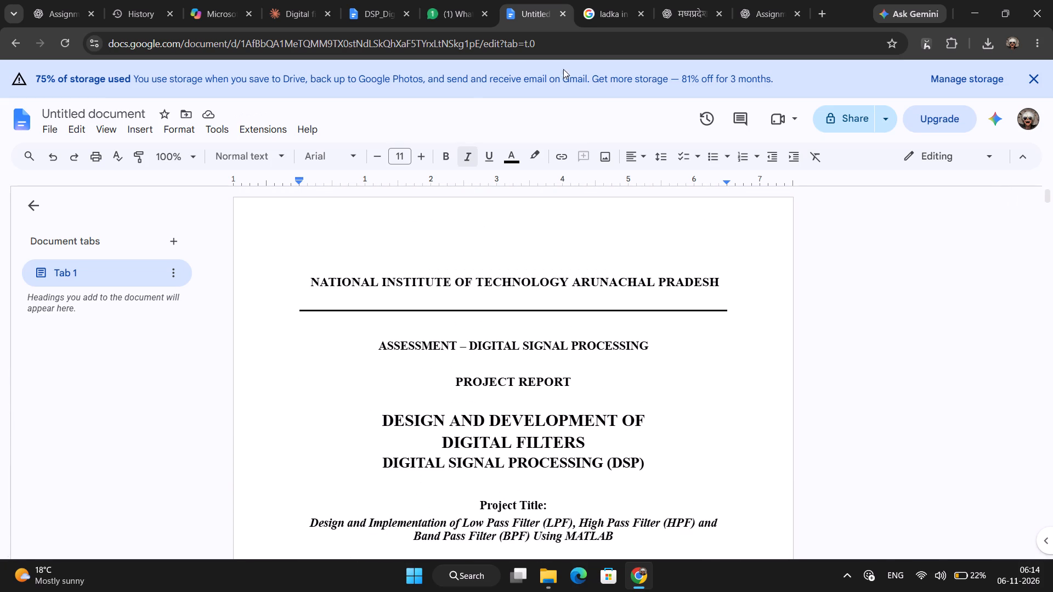
drag(312, 279, 699, 286)
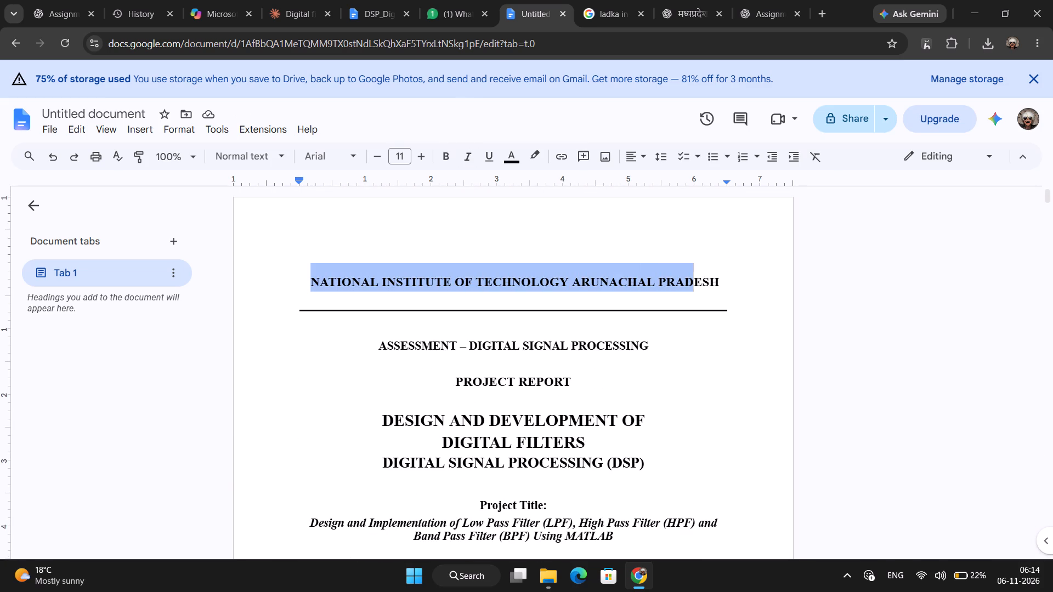
drag(699, 286, 718, 287)
click(718, 287)
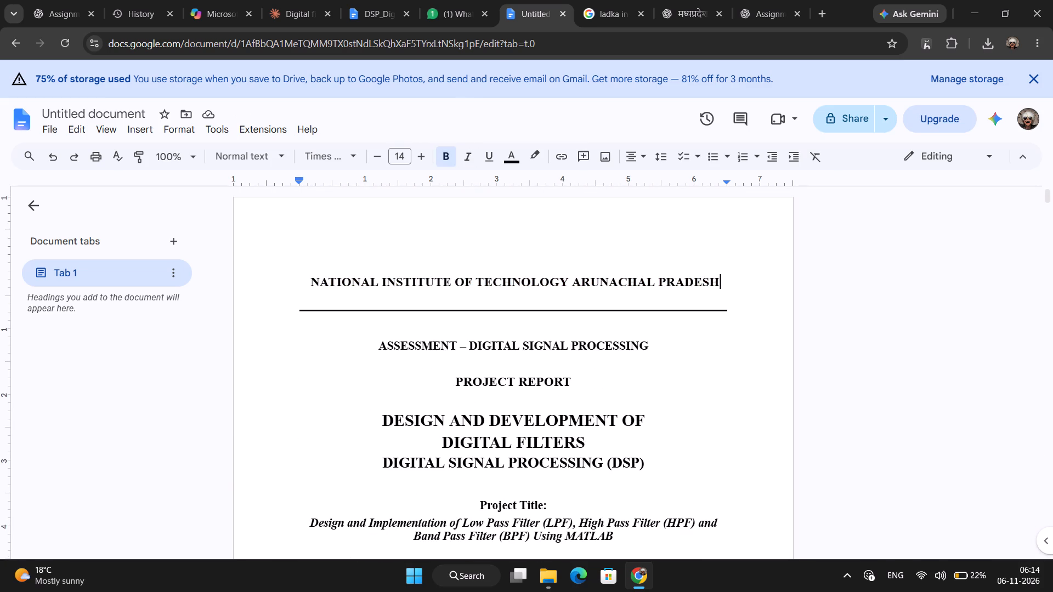
click(572, 282)
key(BackSpace)
key(comma)
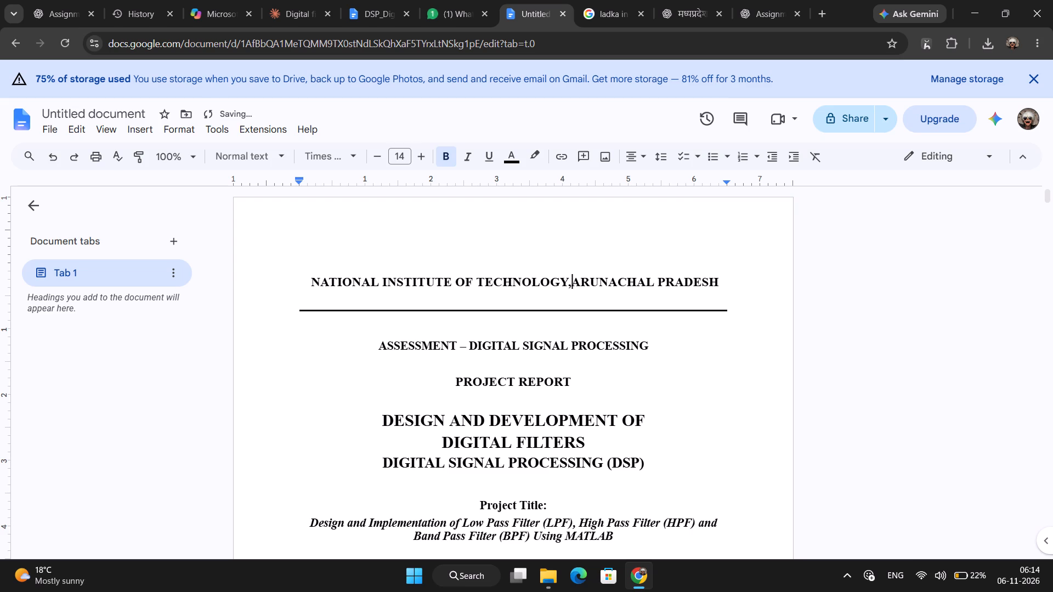
key(space)
scroll(572, 282, down, 1)
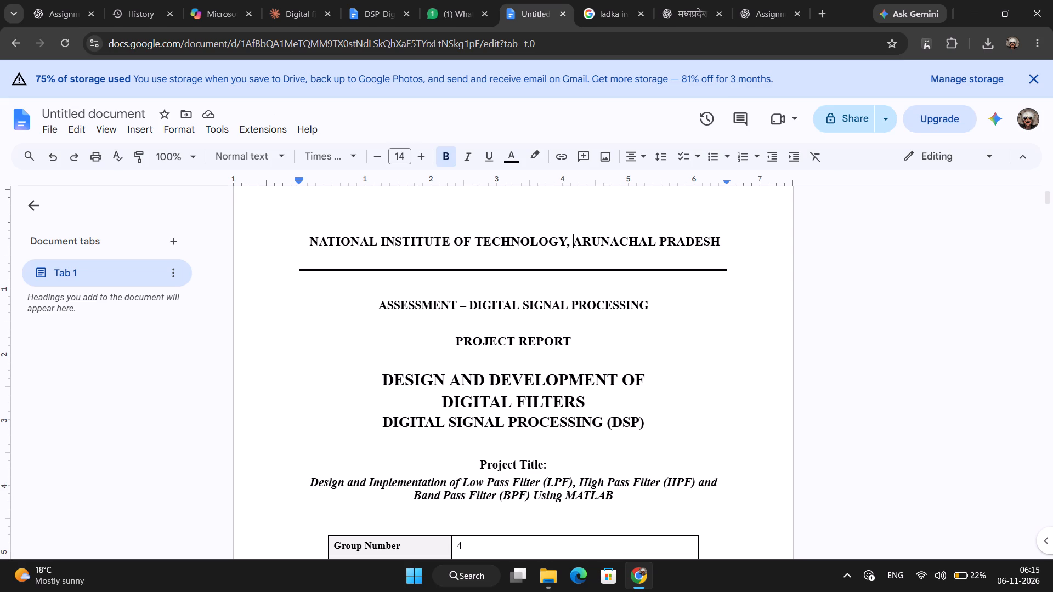
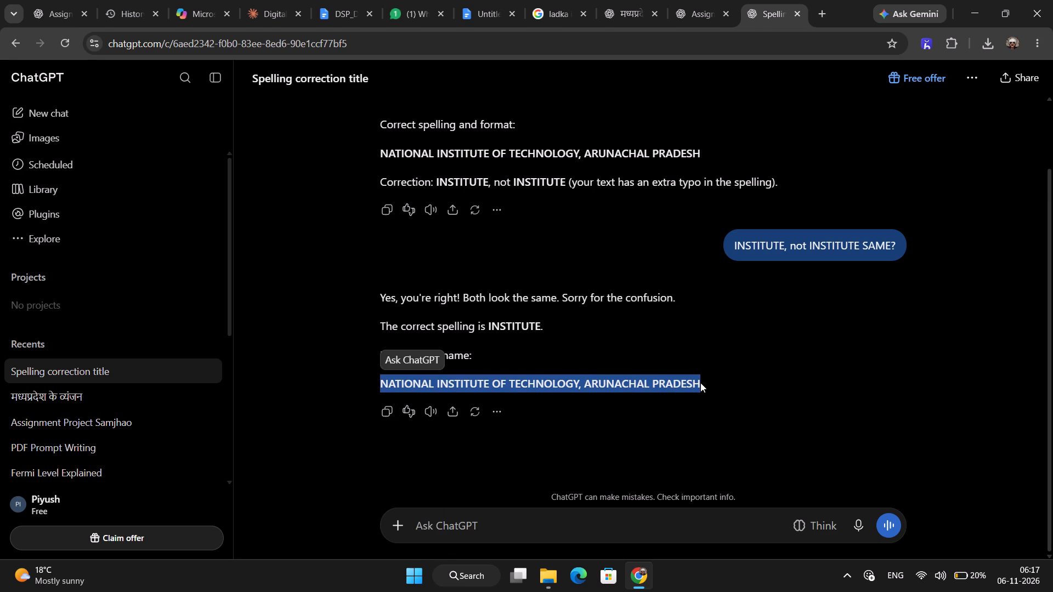
click(497, 4)
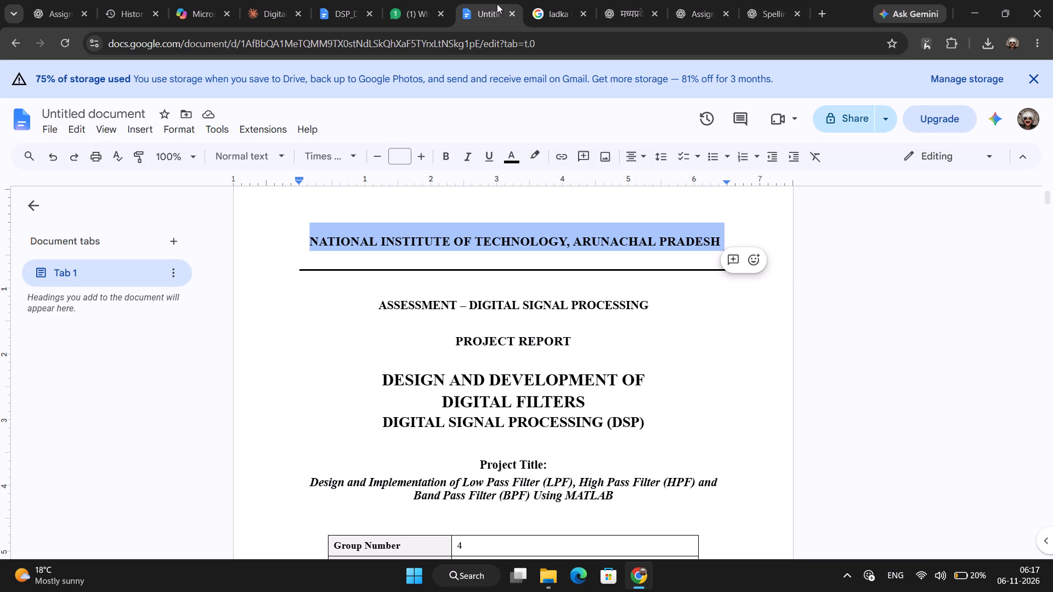
click(349, 236)
drag(312, 241, 717, 241)
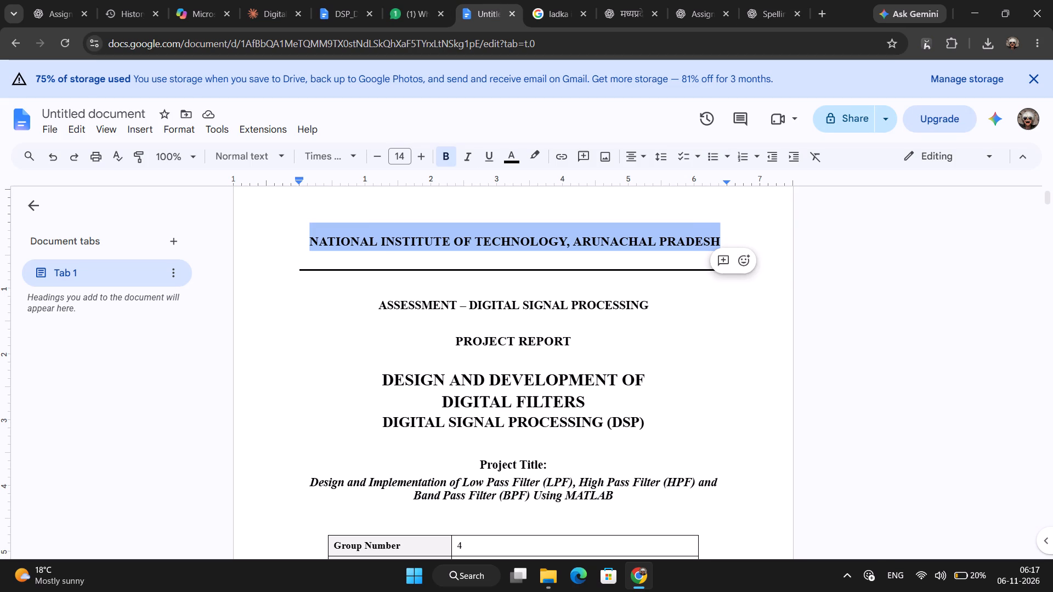
key(ctrl+v)
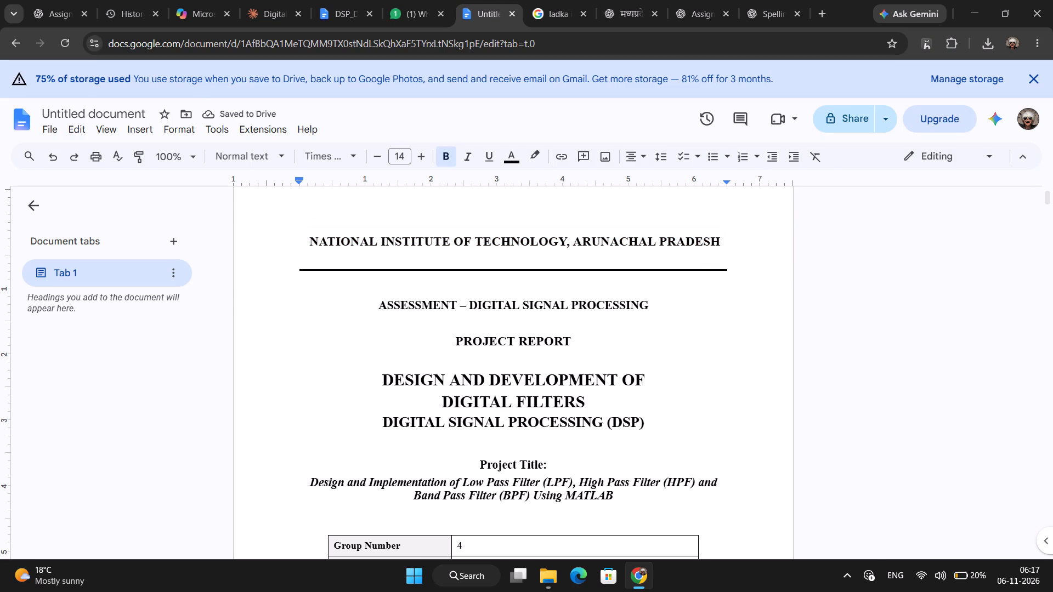
Review the whole report from the cover page through the contents, numbered sections, parameter table, word figures and result table to section 10.
scroll(395, 380, down, 1)
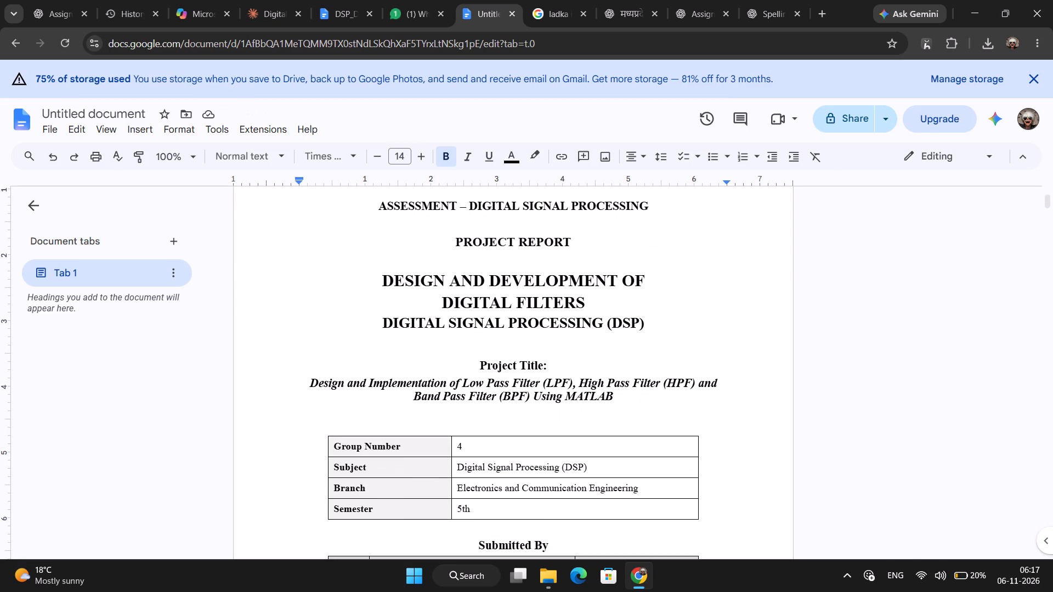
scroll(395, 380, down, 3)
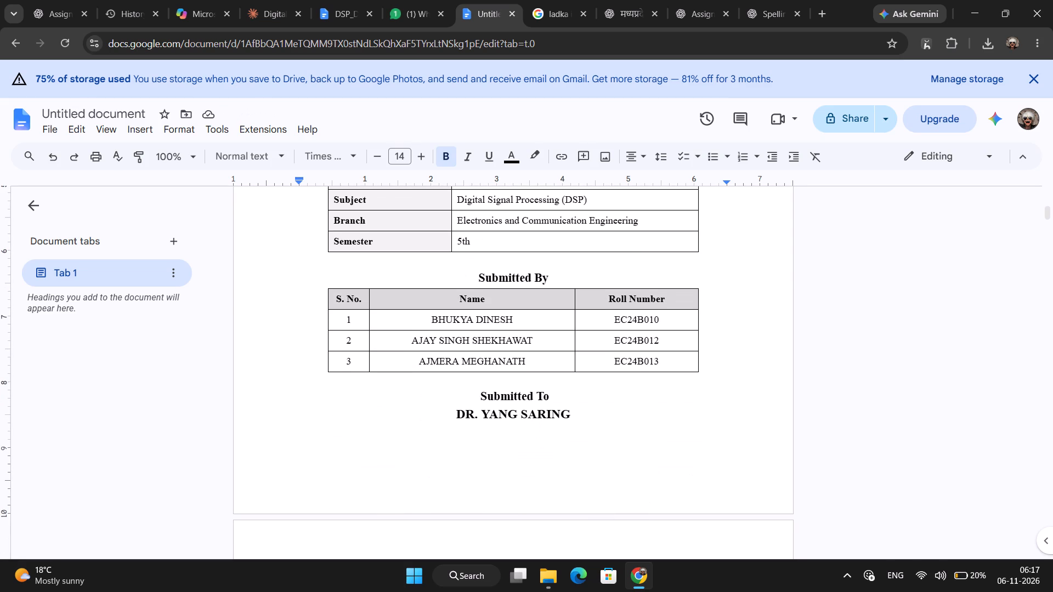
scroll(395, 380, down, 5)
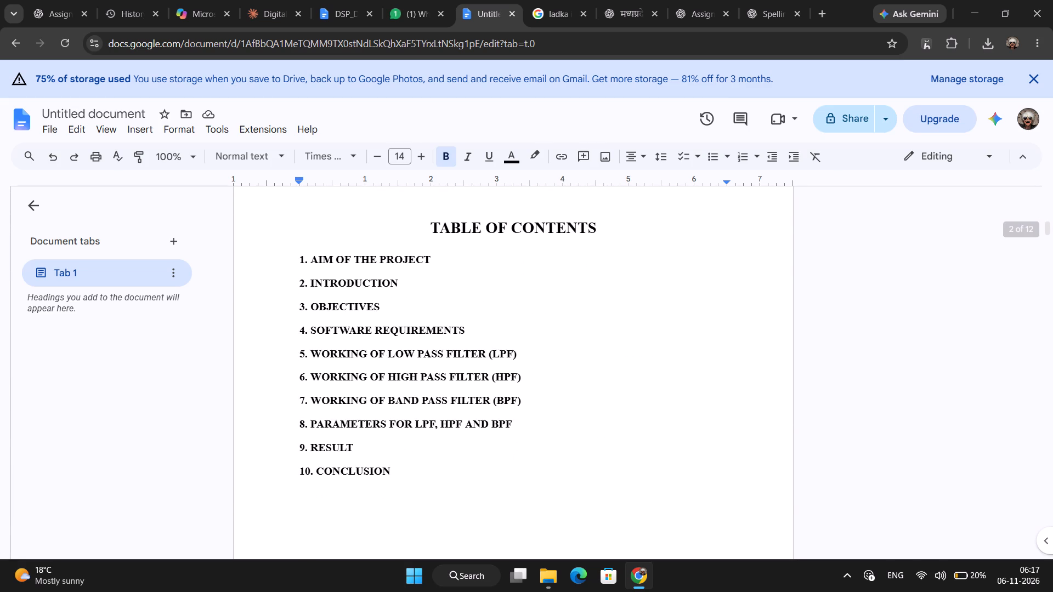
scroll(395, 380, down, 1)
scroll(395, 380, up, 1)
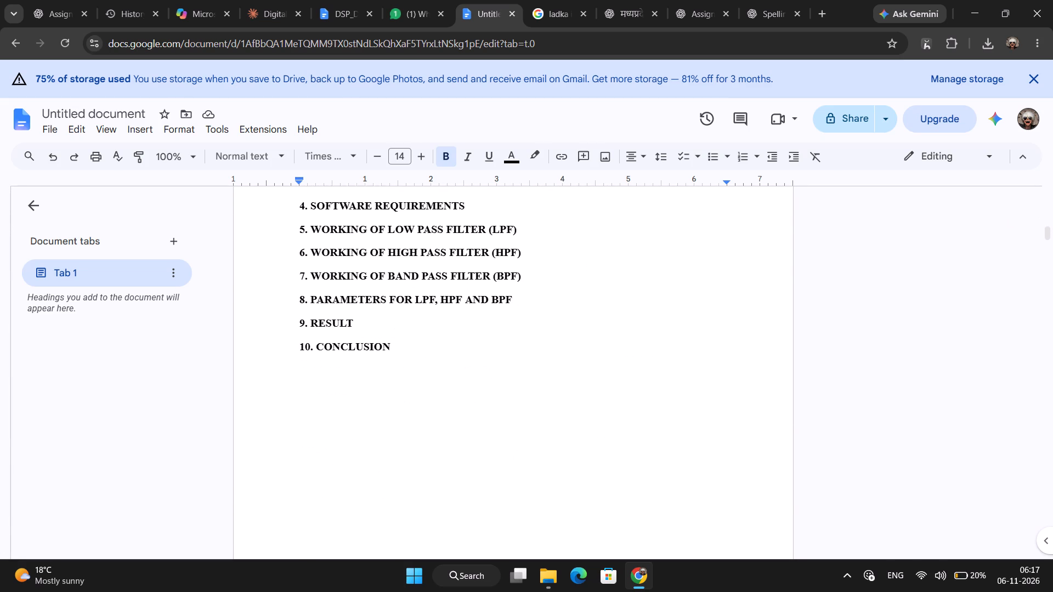
scroll(395, 380, up, 1)
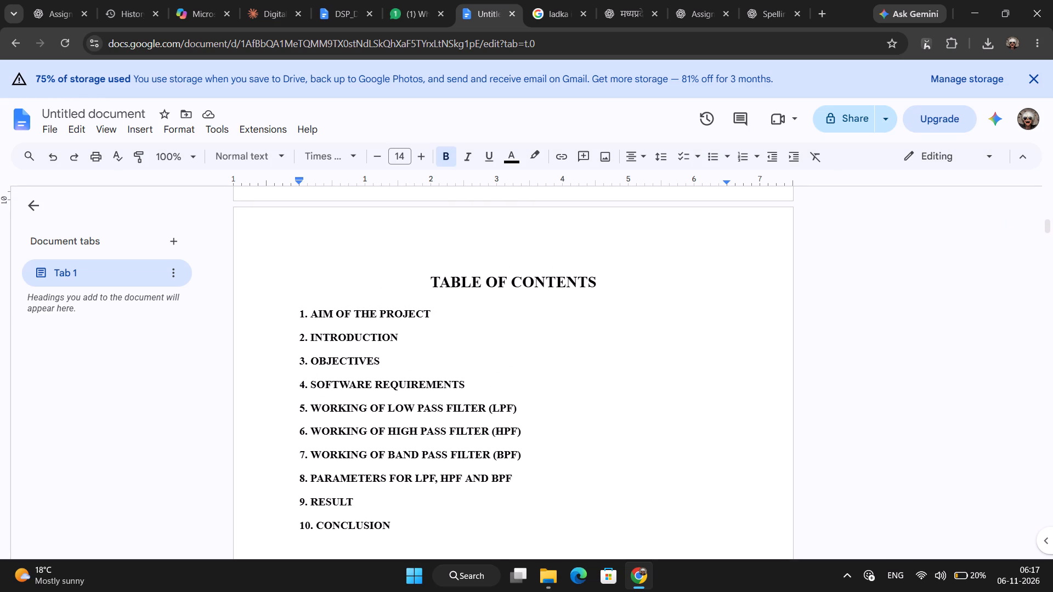
scroll(395, 380, down, 5)
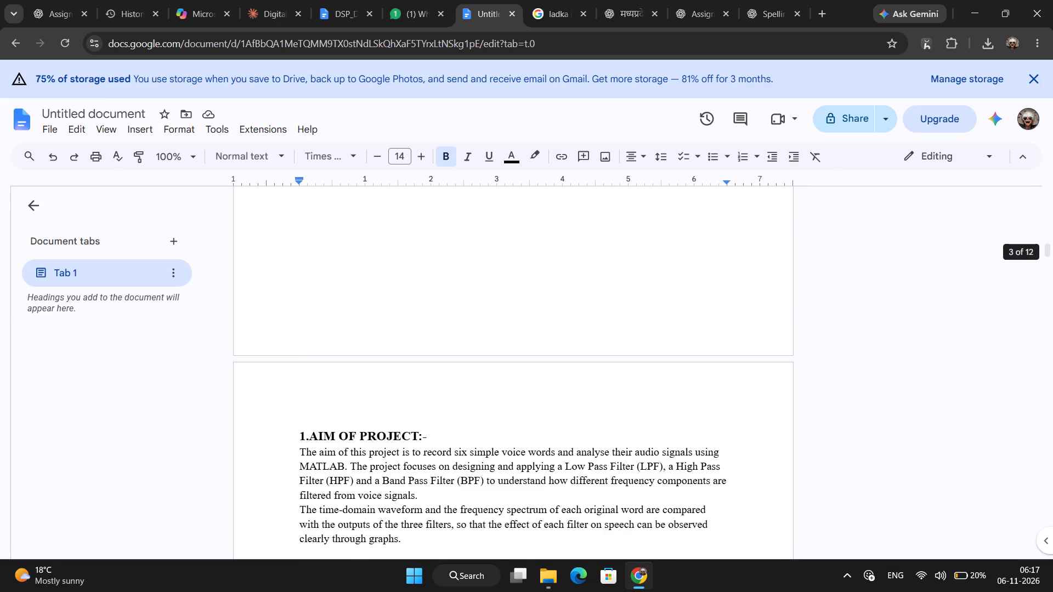
scroll(395, 380, down, 5)
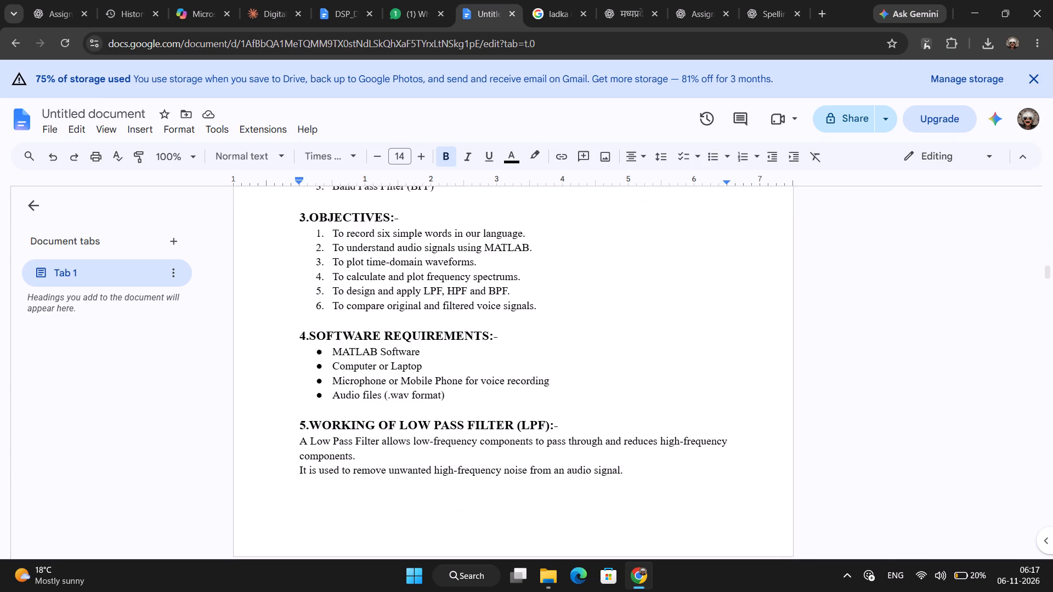
scroll(395, 380, down, 5)
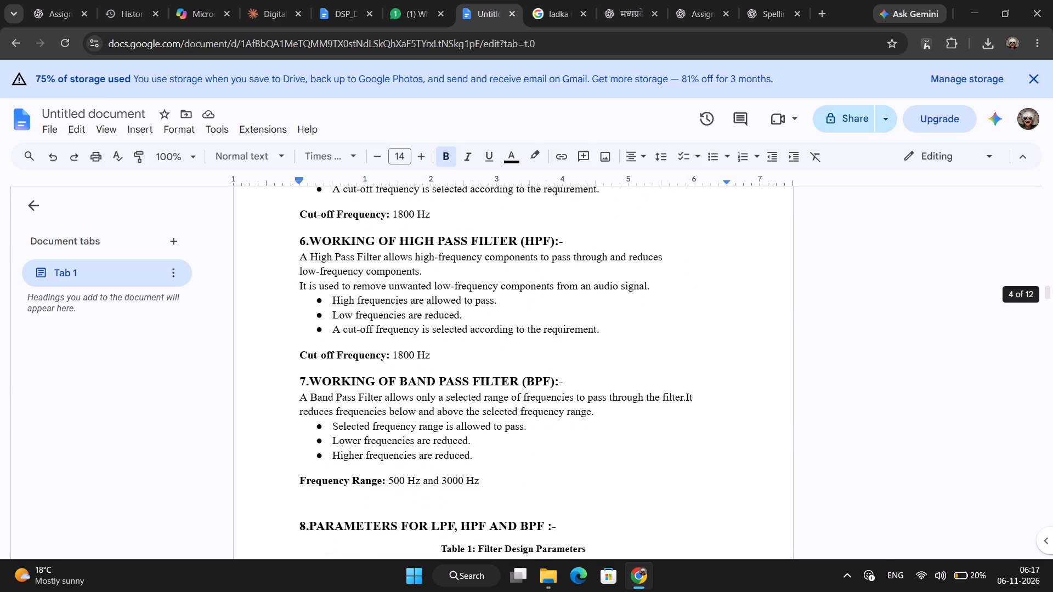
scroll(395, 380, down, 4)
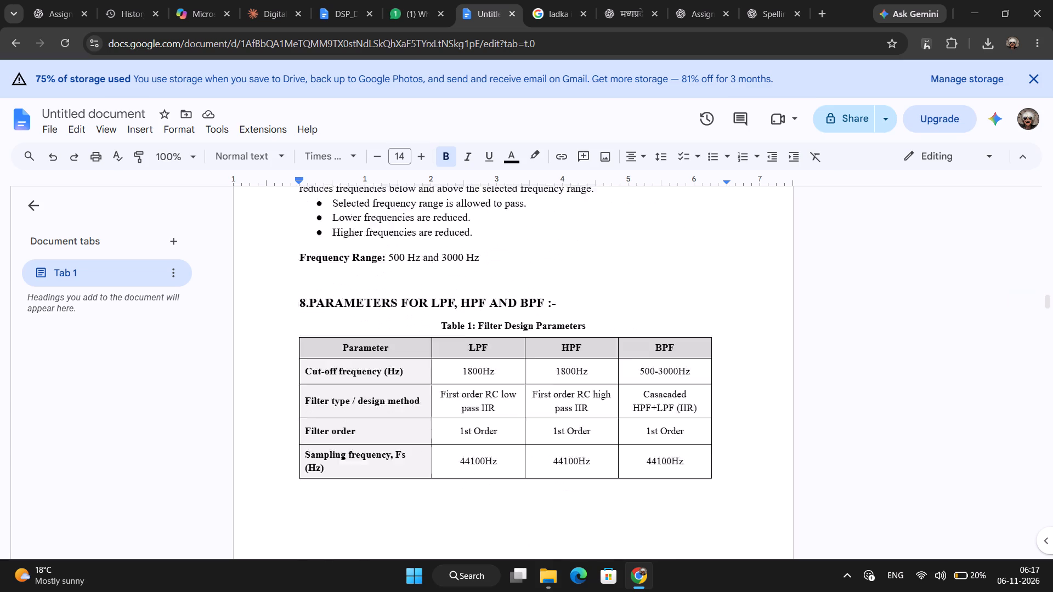
scroll(395, 380, down, 1)
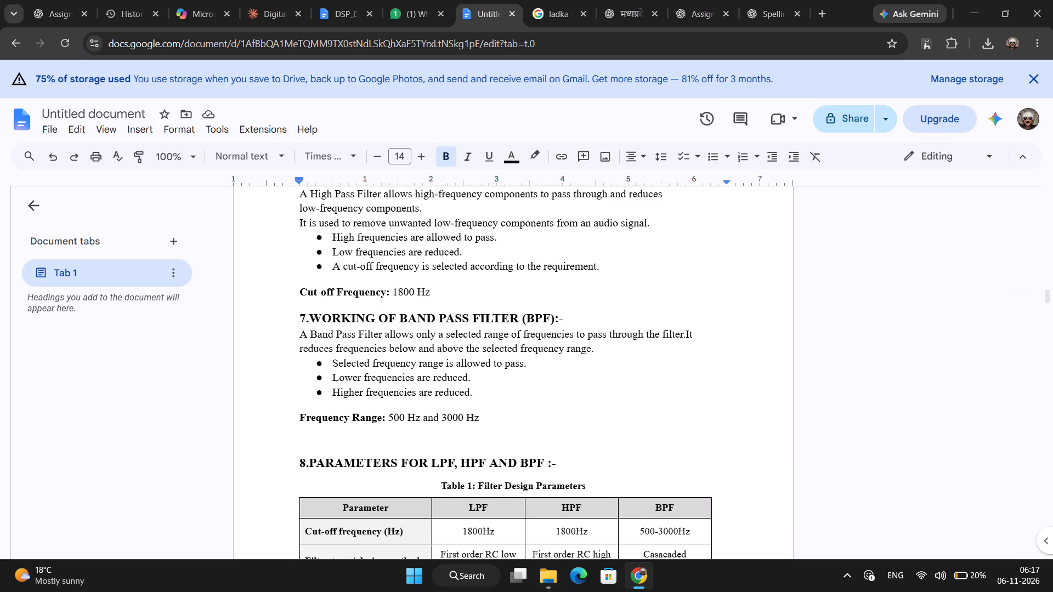
scroll(395, 380, down, 9)
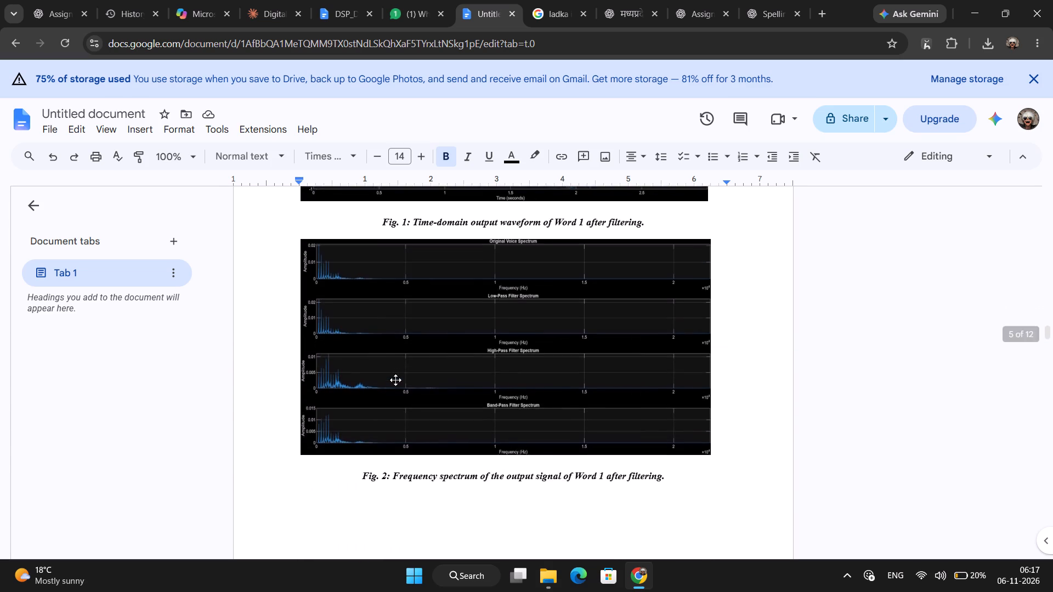
scroll(395, 380, down, 9)
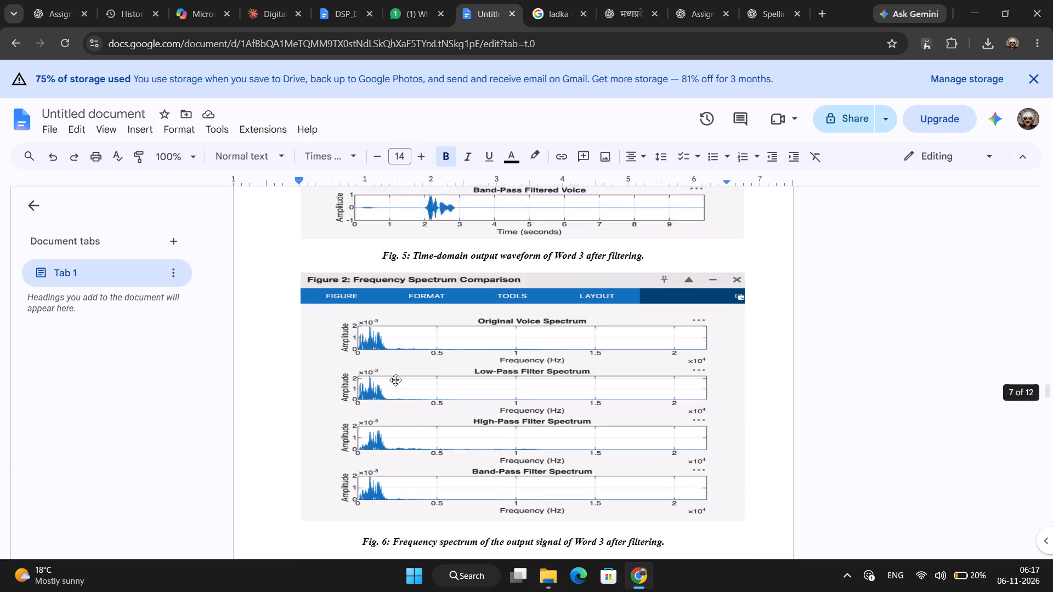
scroll(395, 380, down, 8)
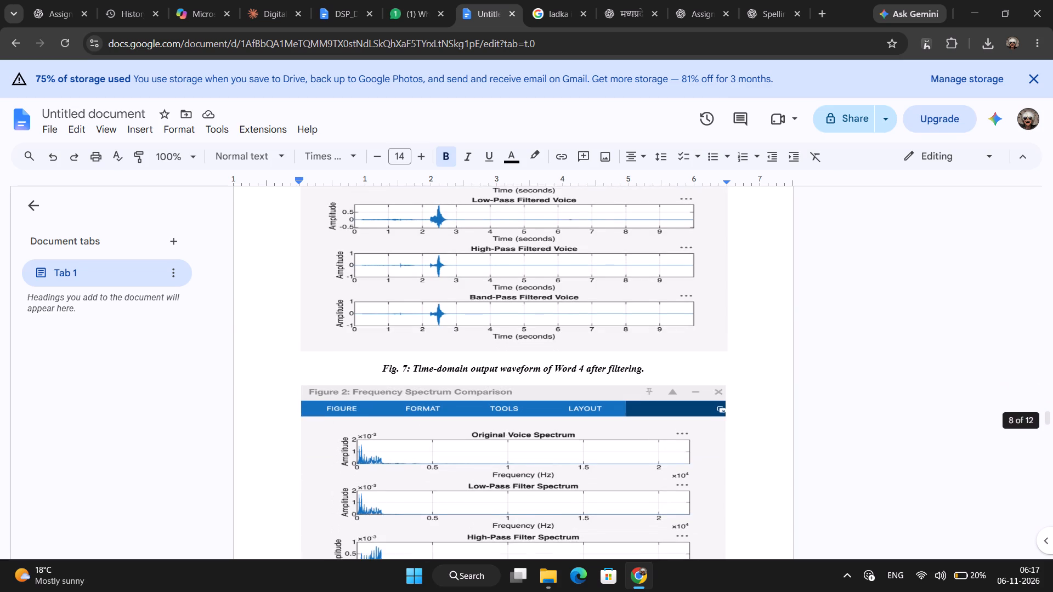
scroll(395, 380, up, 1)
scroll(395, 380, down, 6)
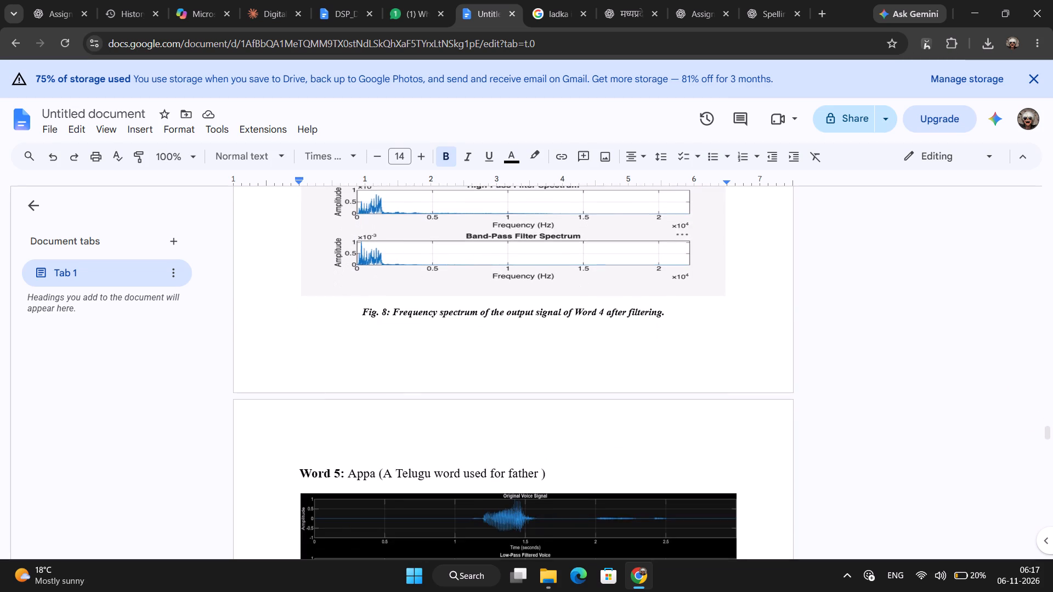
scroll(395, 380, down, 11)
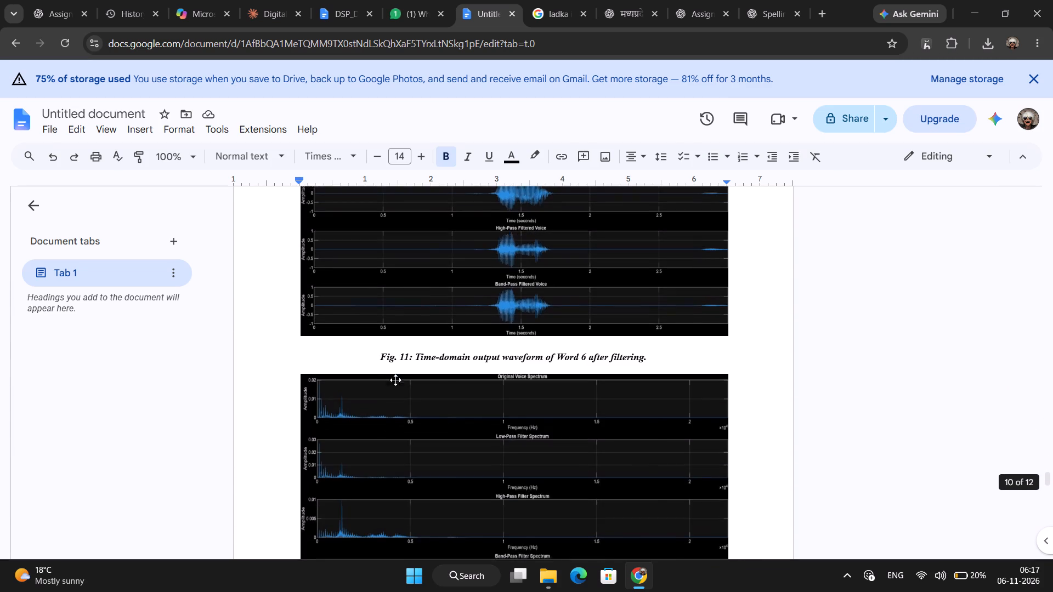
scroll(395, 380, down, 7)
scroll(395, 380, up, 2)
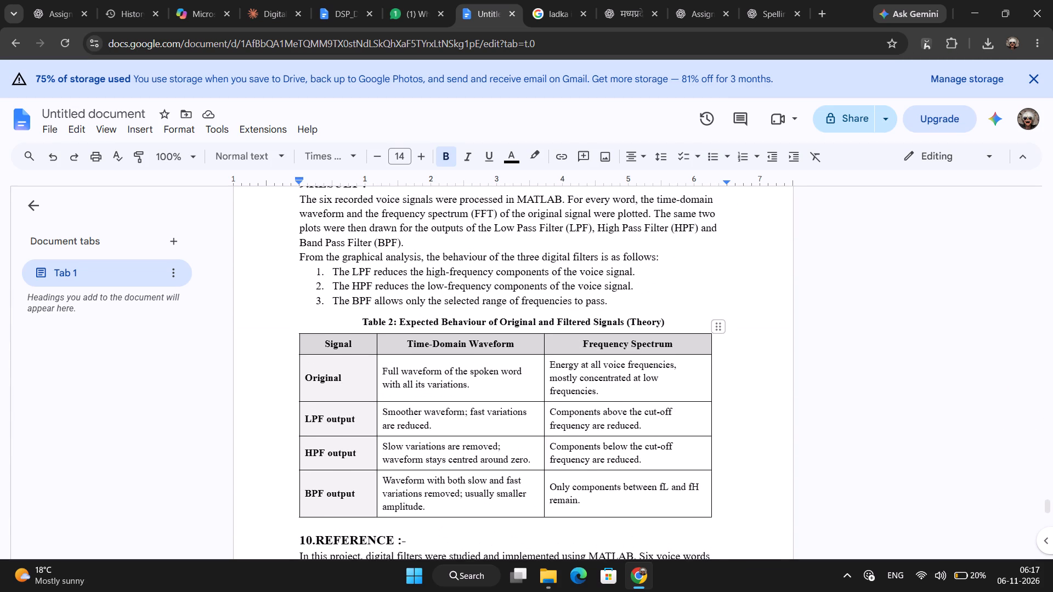
scroll(395, 380, down, 4)
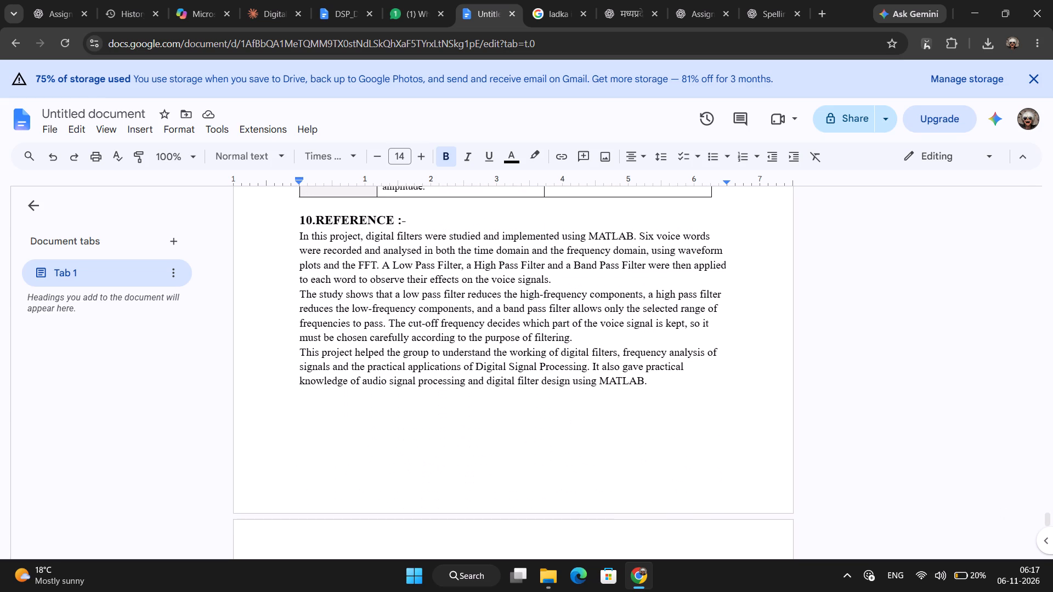
Insert a blank line below the "10.REFERENCE :-" heading and between each of the three paragraphs of that section.
click(411, 211)
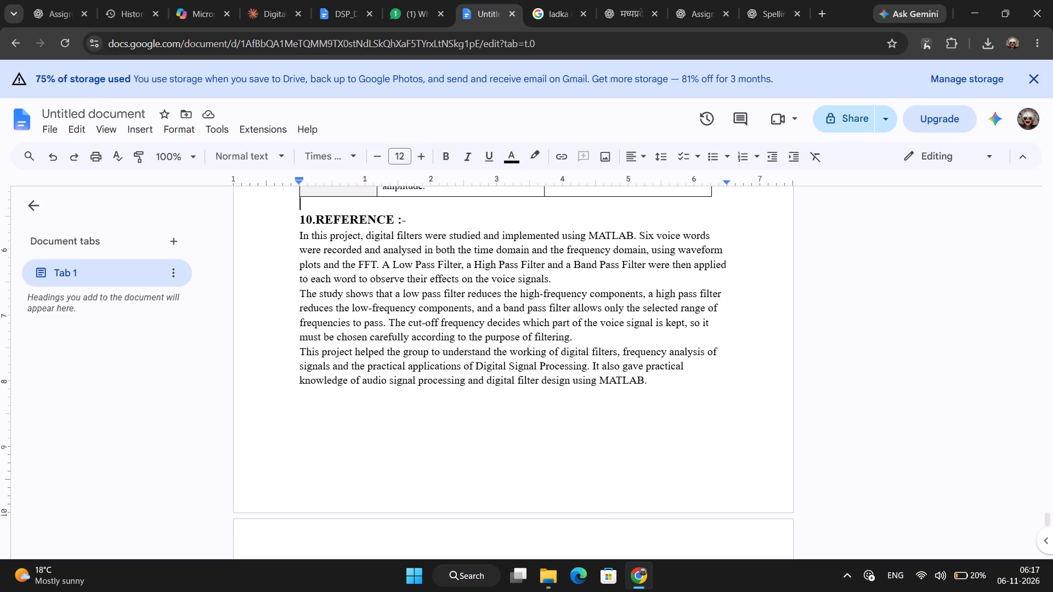
click(416, 225)
key(Return)
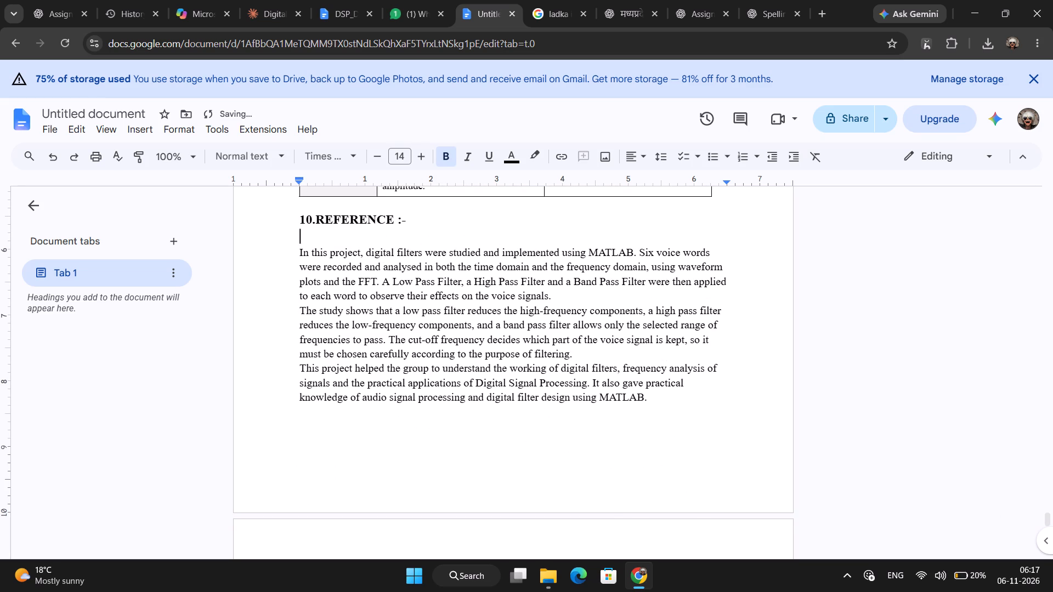
click(551, 299)
key(Return)
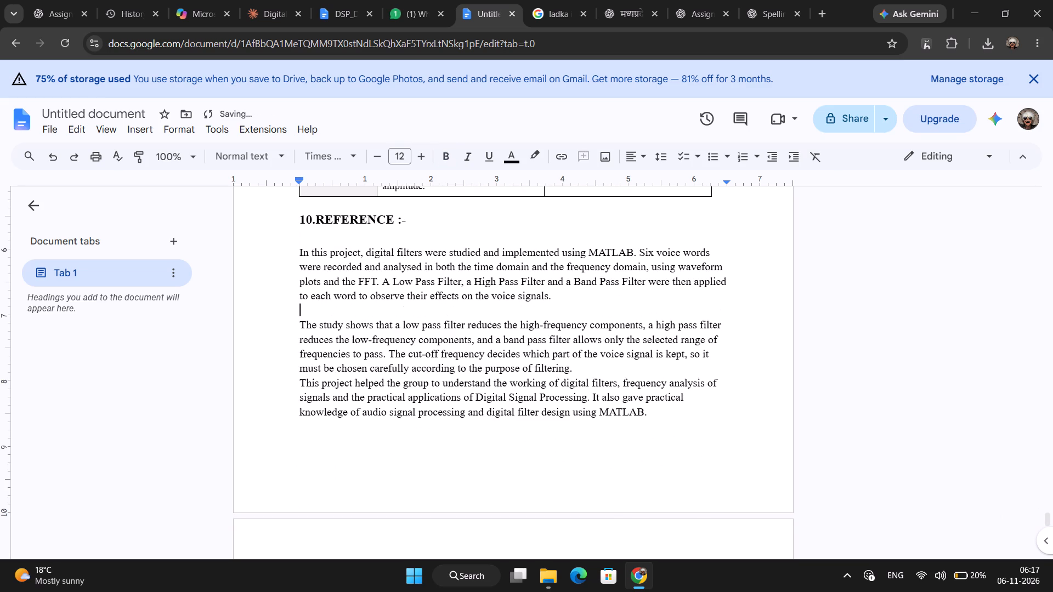
click(575, 371)
key(Return)
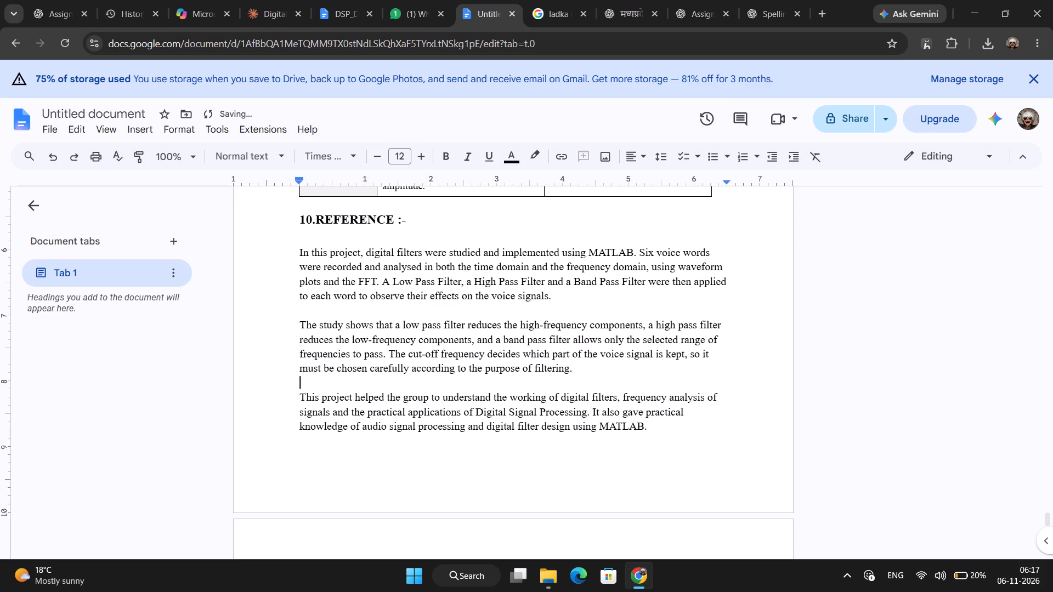
Download the report document as a PDF.
scroll(575, 371, up, 1)
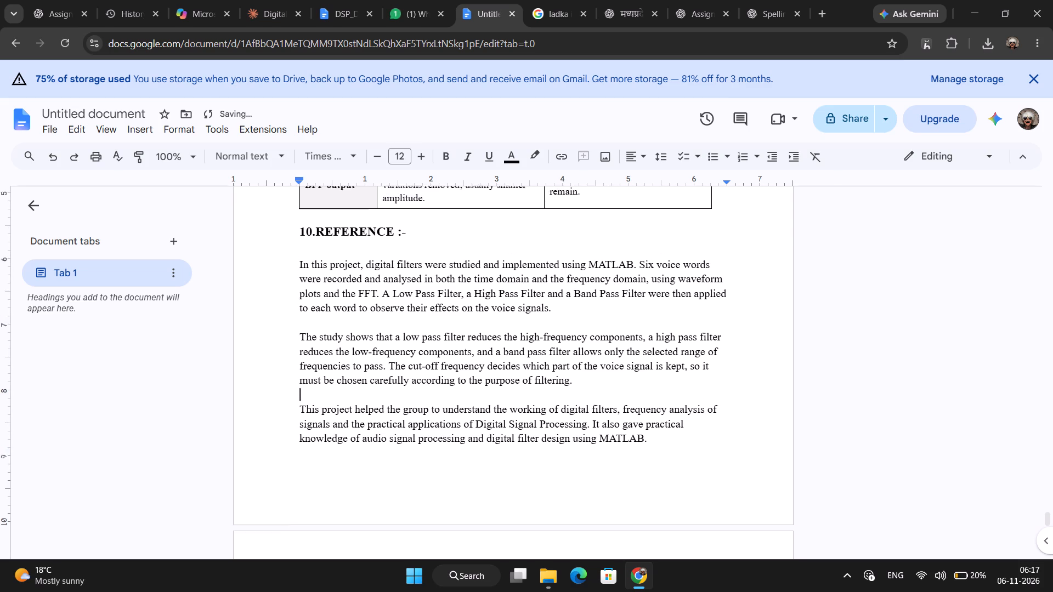
scroll(575, 371, up, 1)
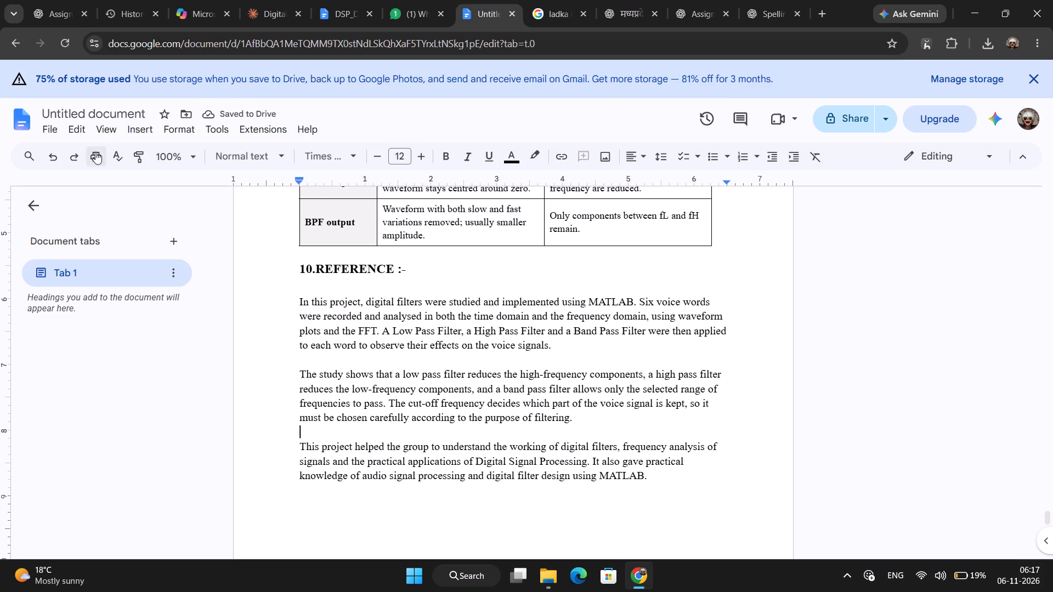
click(49, 133)
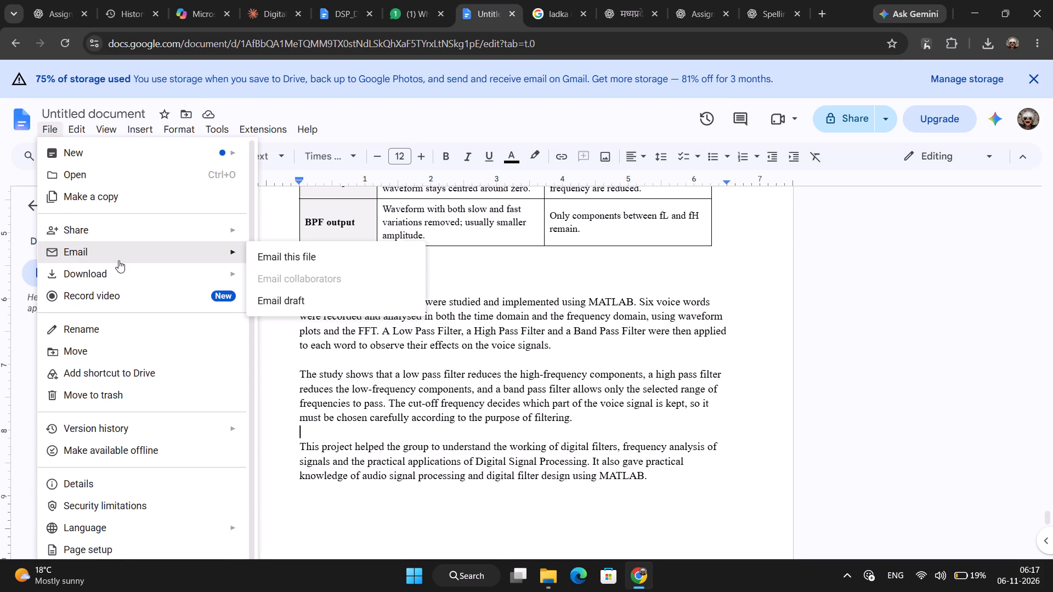
click(302, 299)
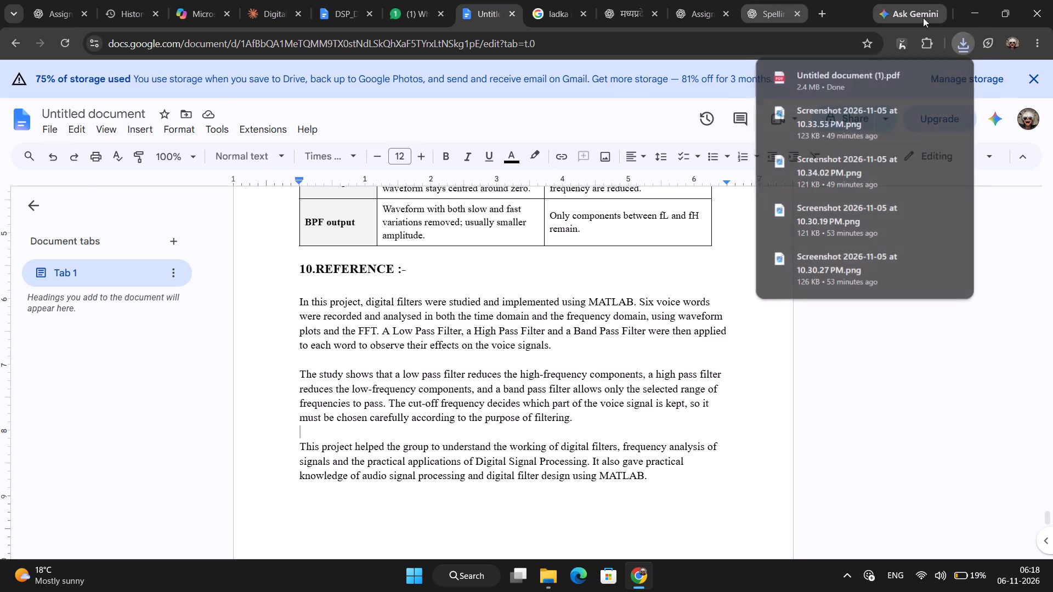
Open the exported PDF "Untitled document (1).pdf" and check its cover page and table of contents.
click(888, 82)
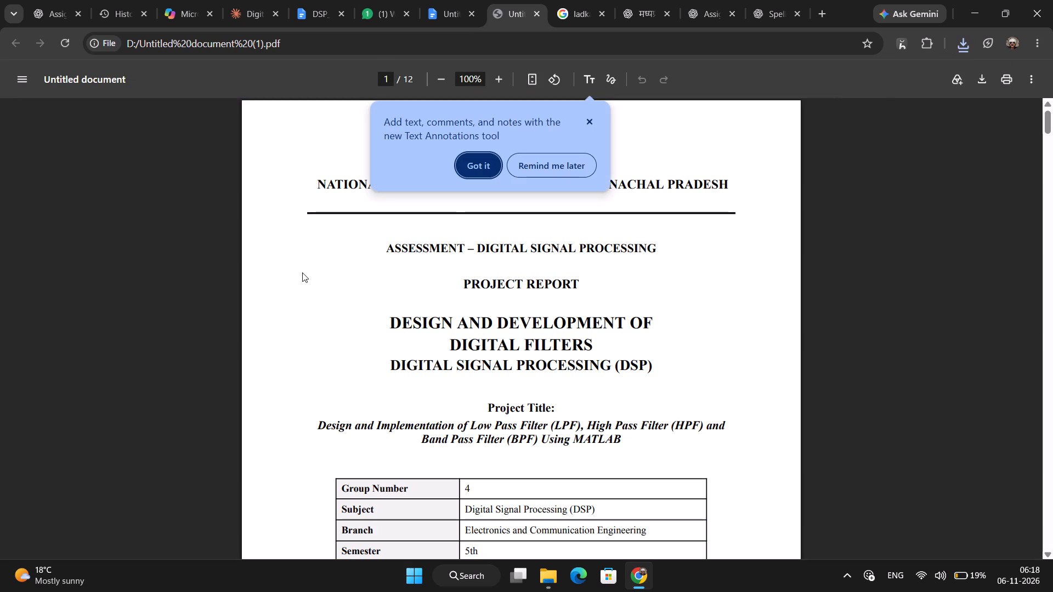
click(591, 114)
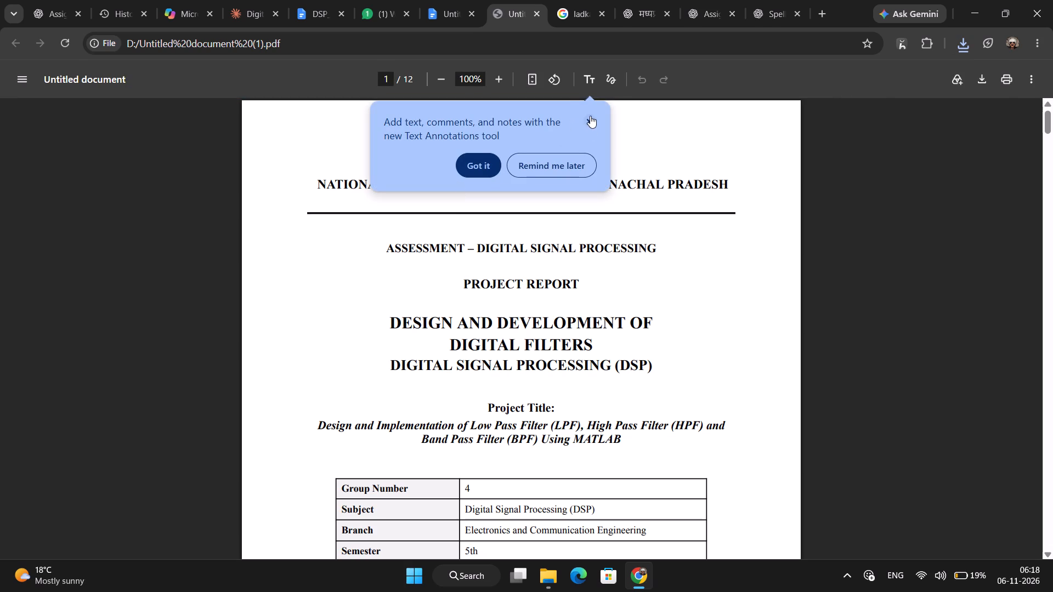
click(589, 118)
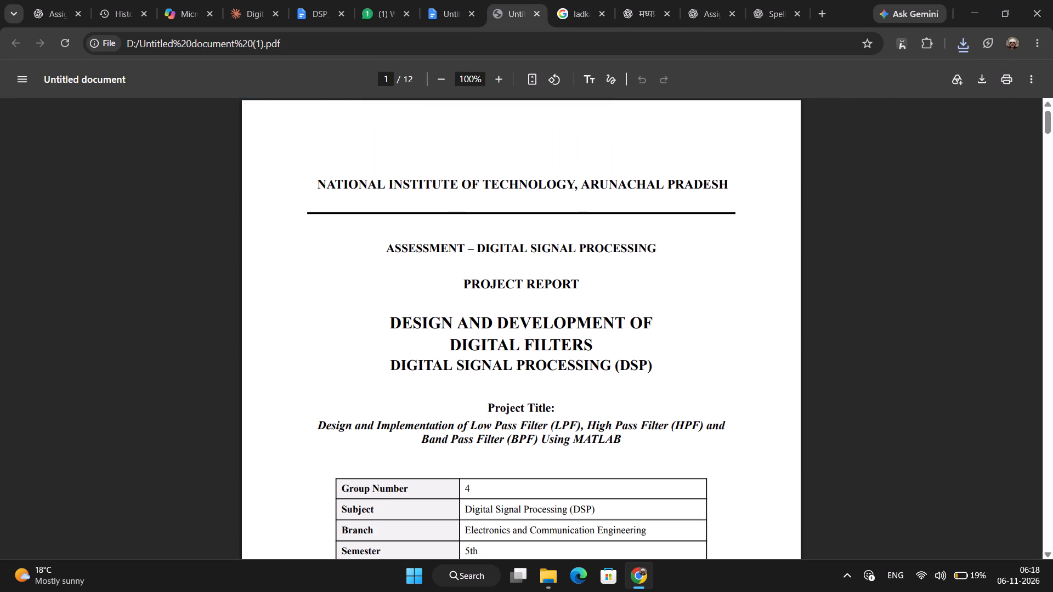
scroll(458, 439, down, 1)
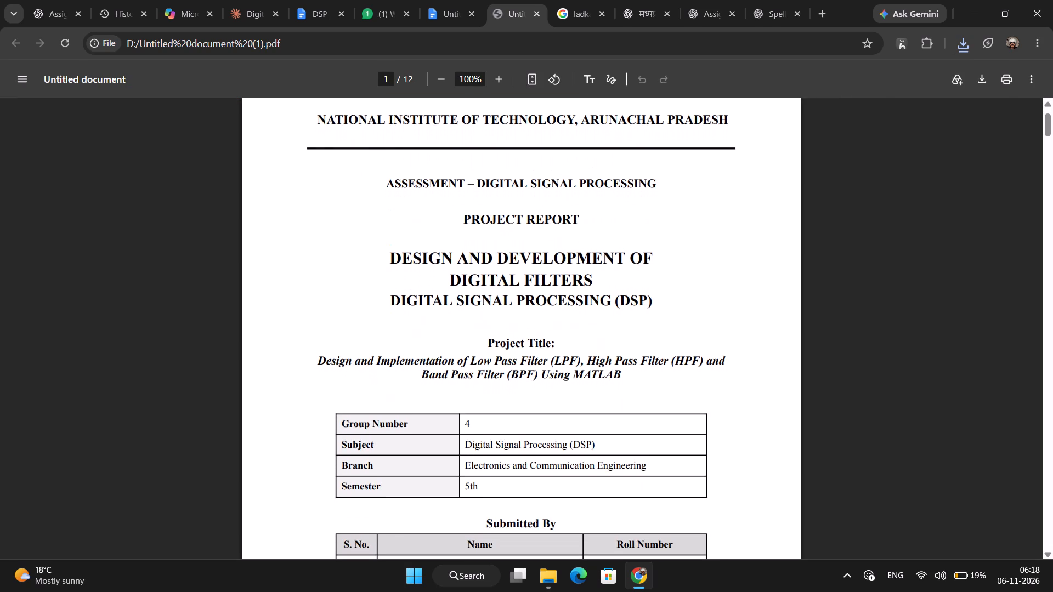
scroll(458, 439, down, 1)
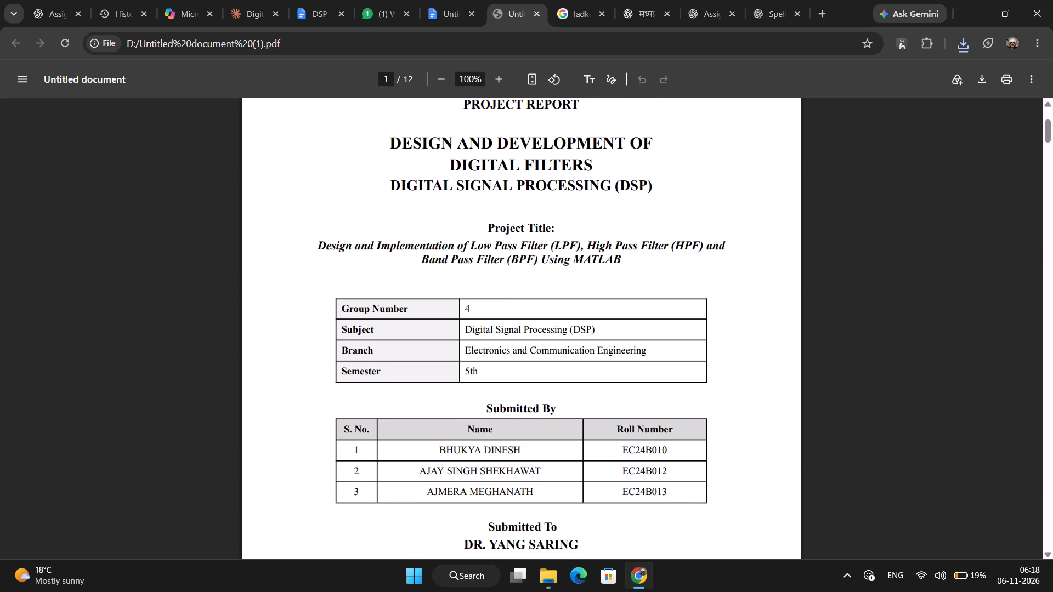
scroll(458, 439, down, 2)
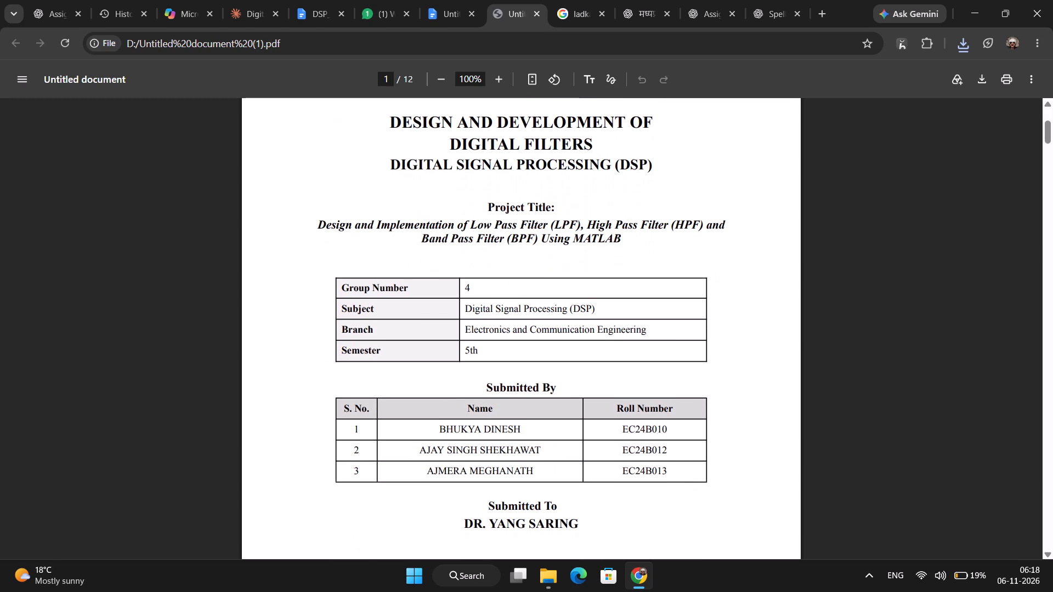
scroll(458, 439, down, 2)
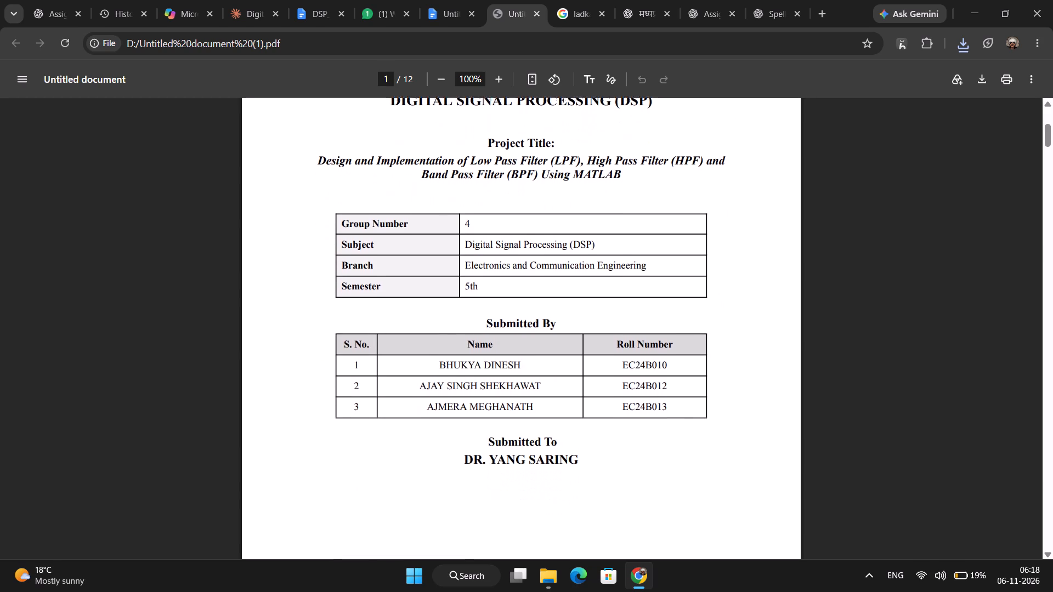
scroll(458, 439, down, 3)
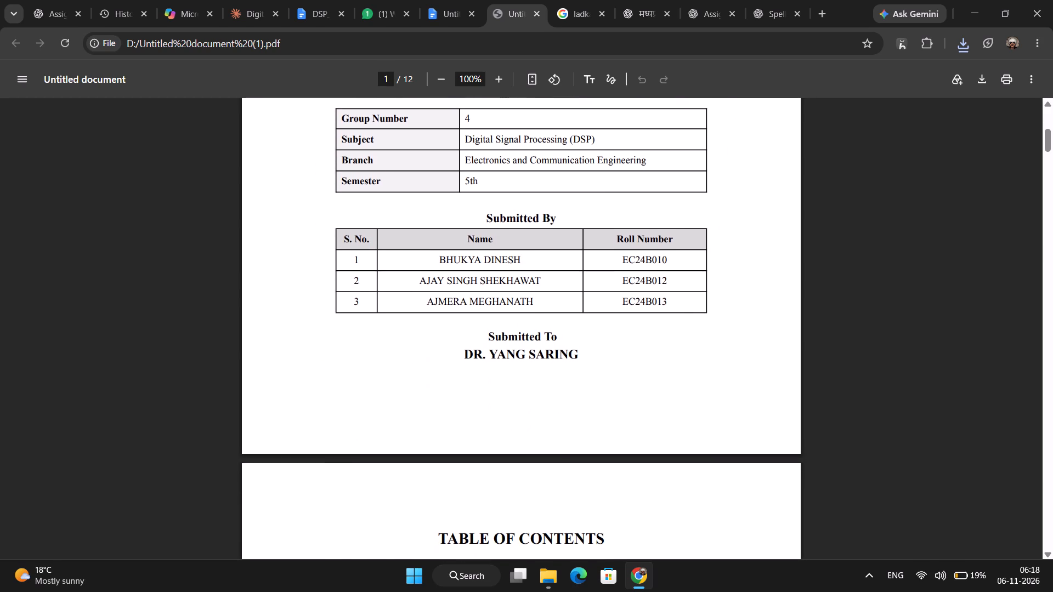
scroll(458, 439, down, 3)
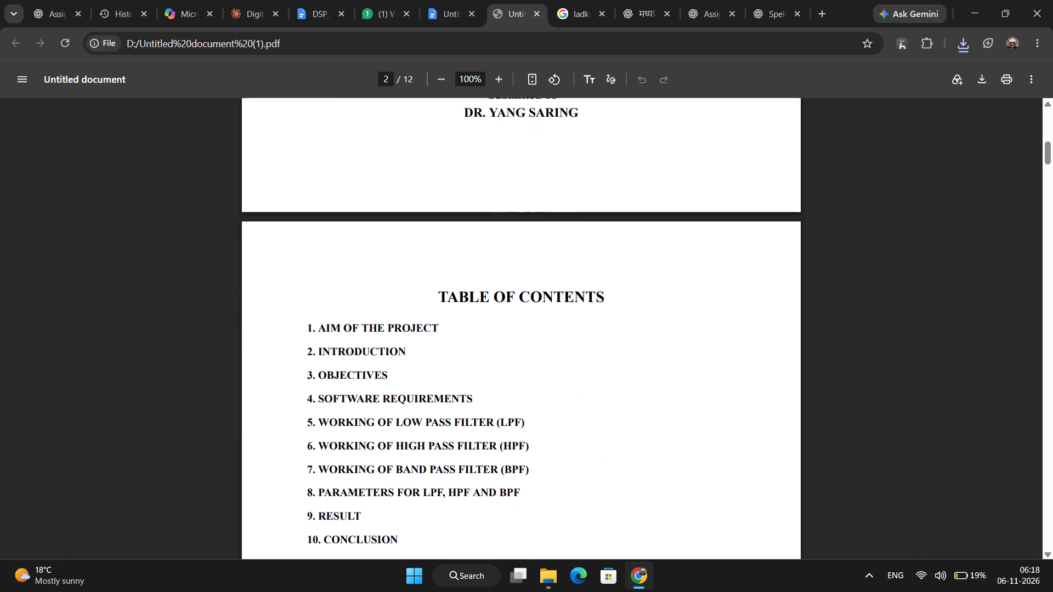
scroll(458, 439, down, 1)
drag(327, 278, 432, 503)
click(432, 503)
scroll(432, 503, down, 1)
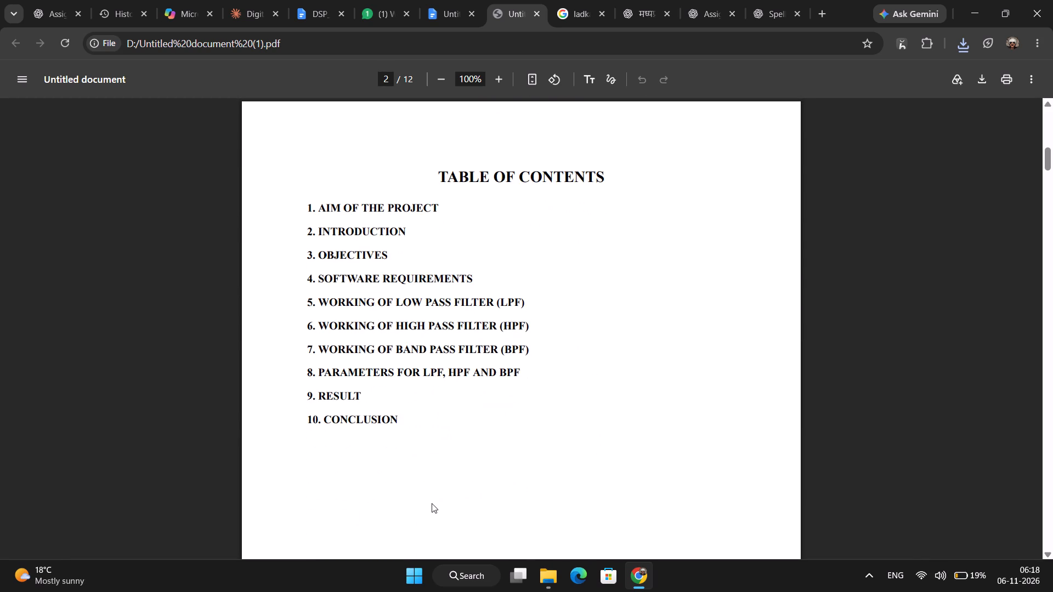
Review the rest of the PDF, from section 1 through the word figures to section 10 and the last page.
scroll(432, 503, down, 6)
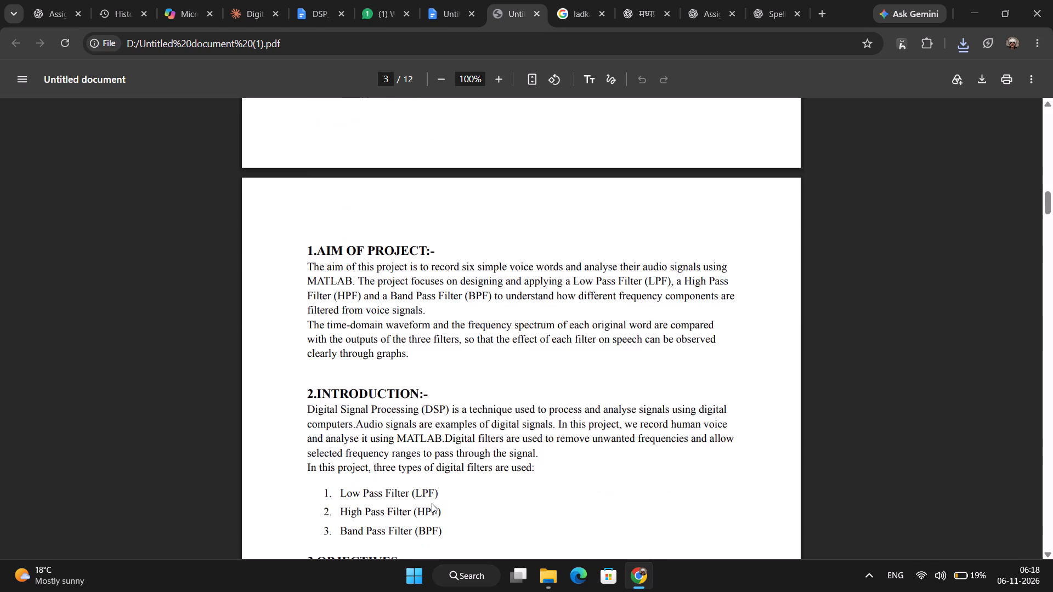
scroll(432, 503, down, 2)
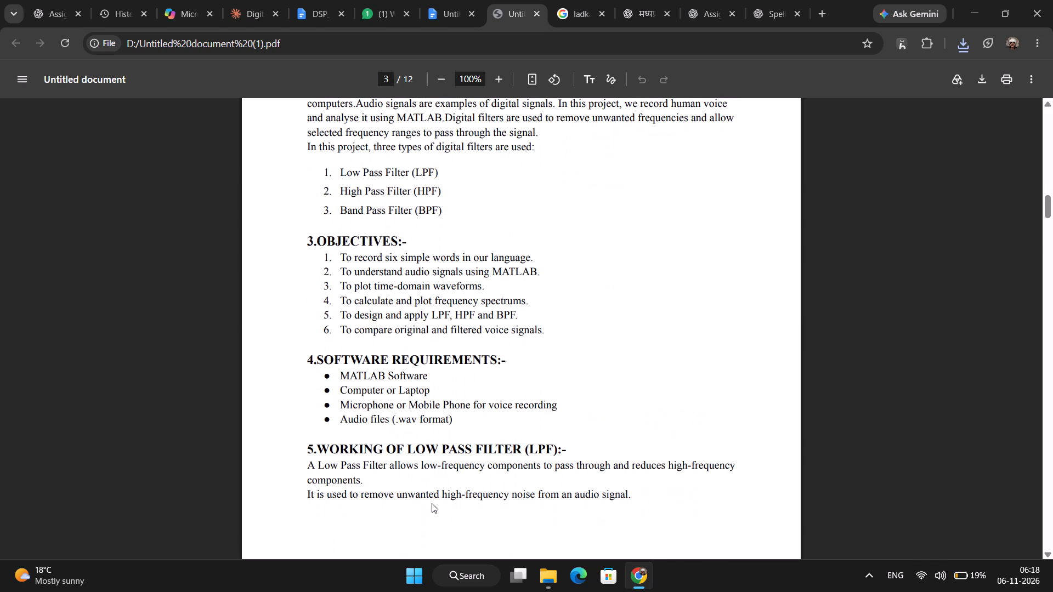
scroll(432, 503, down, 4)
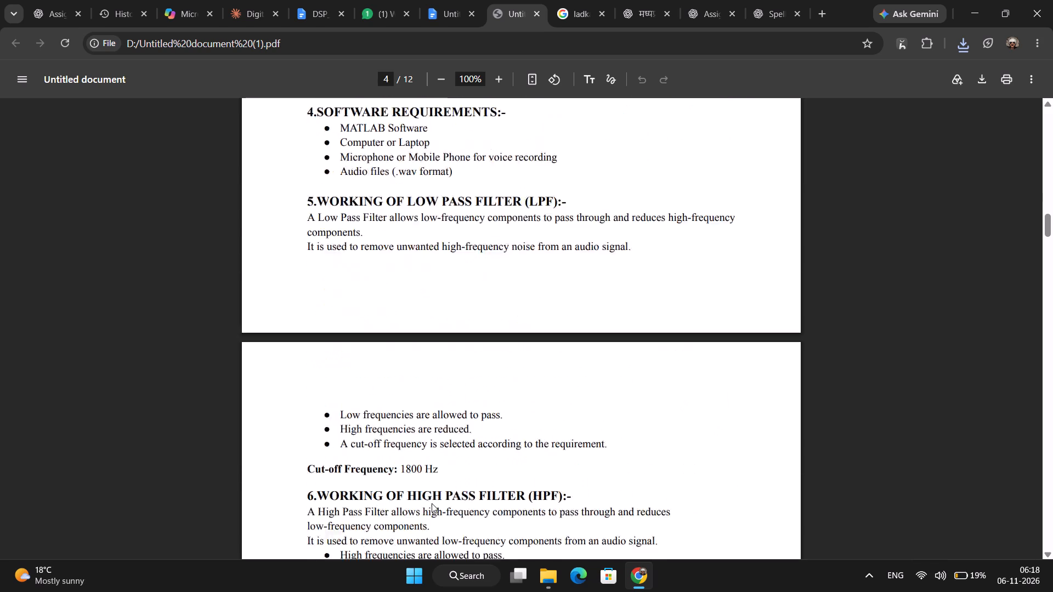
scroll(432, 503, down, 13)
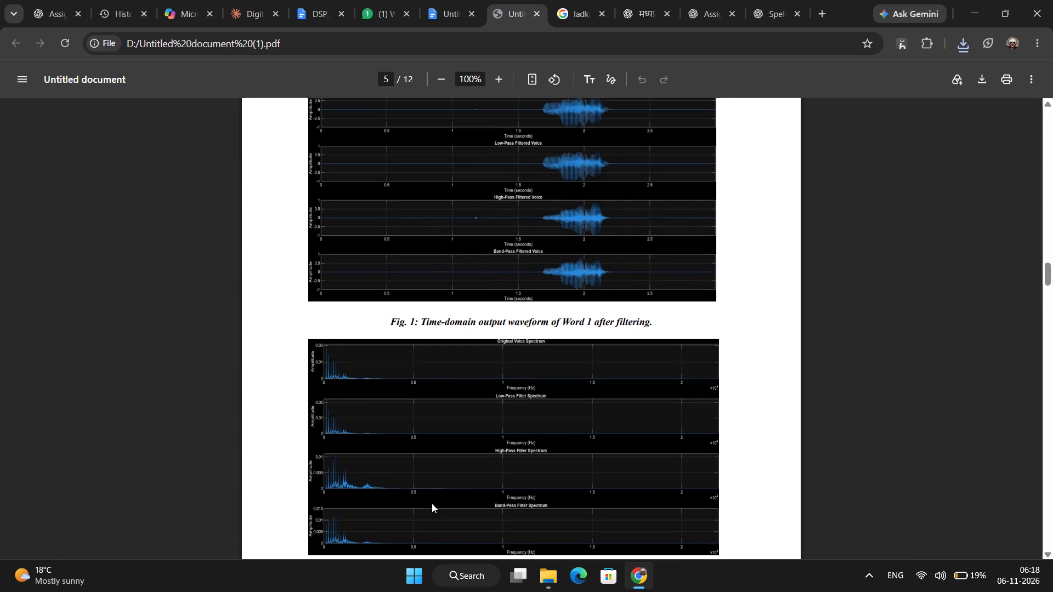
scroll(432, 503, down, 13)
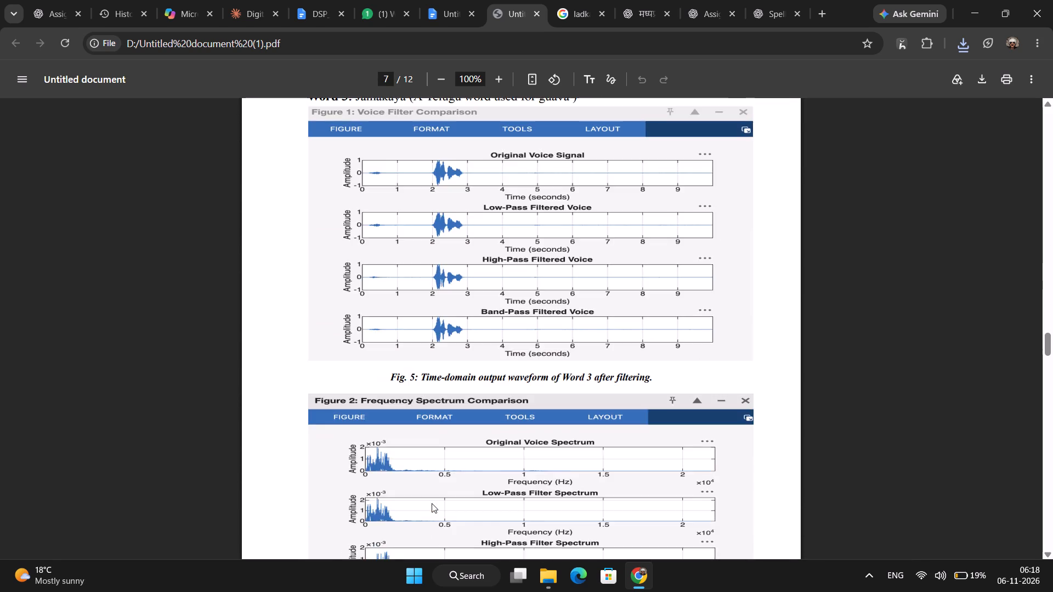
scroll(432, 503, down, 13)
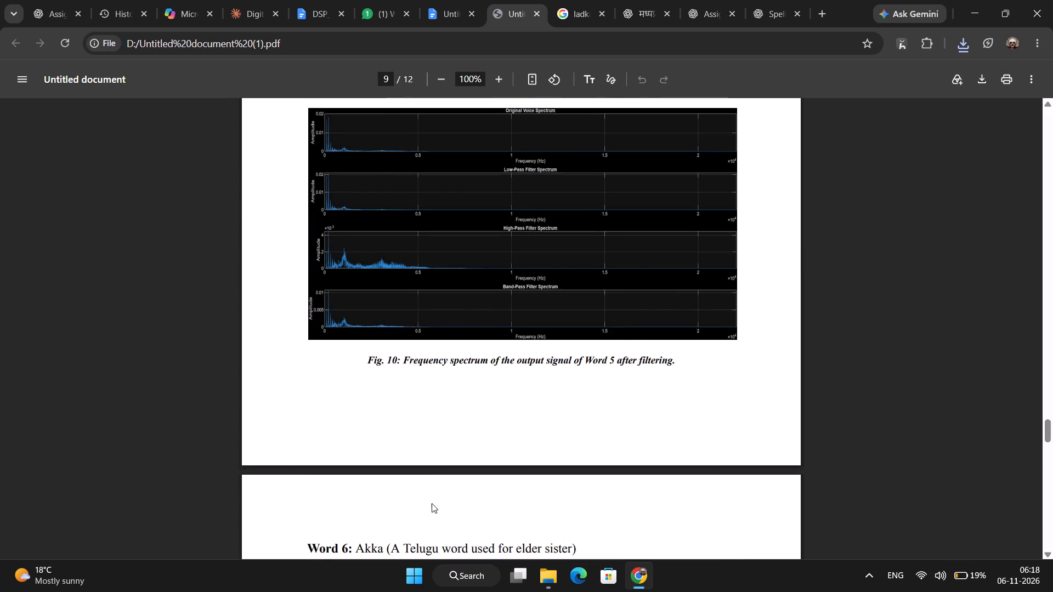
scroll(432, 503, down, 12)
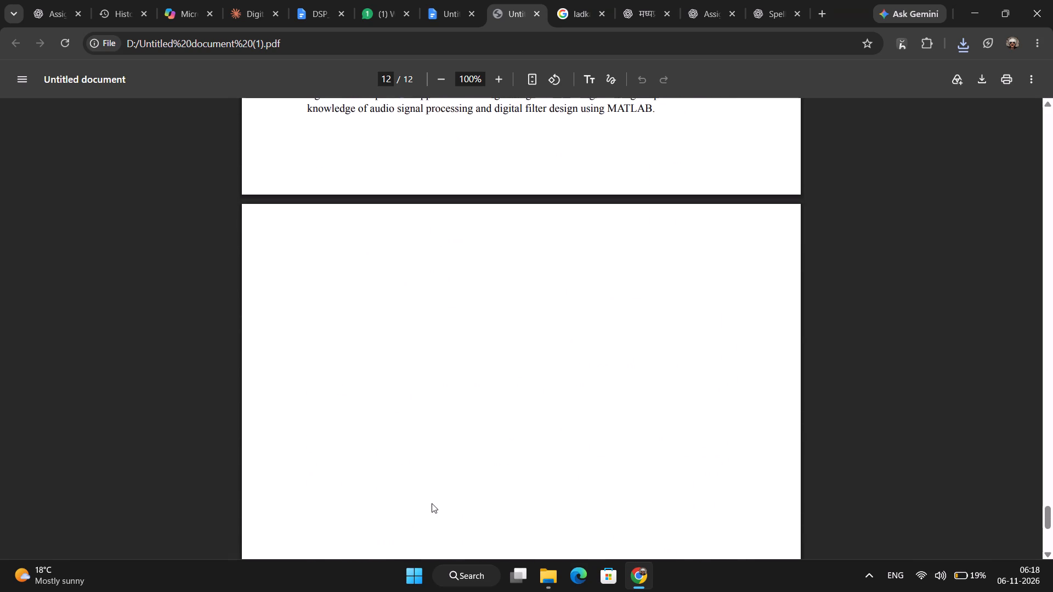
scroll(432, 503, down, 4)
scroll(432, 503, up, 4)
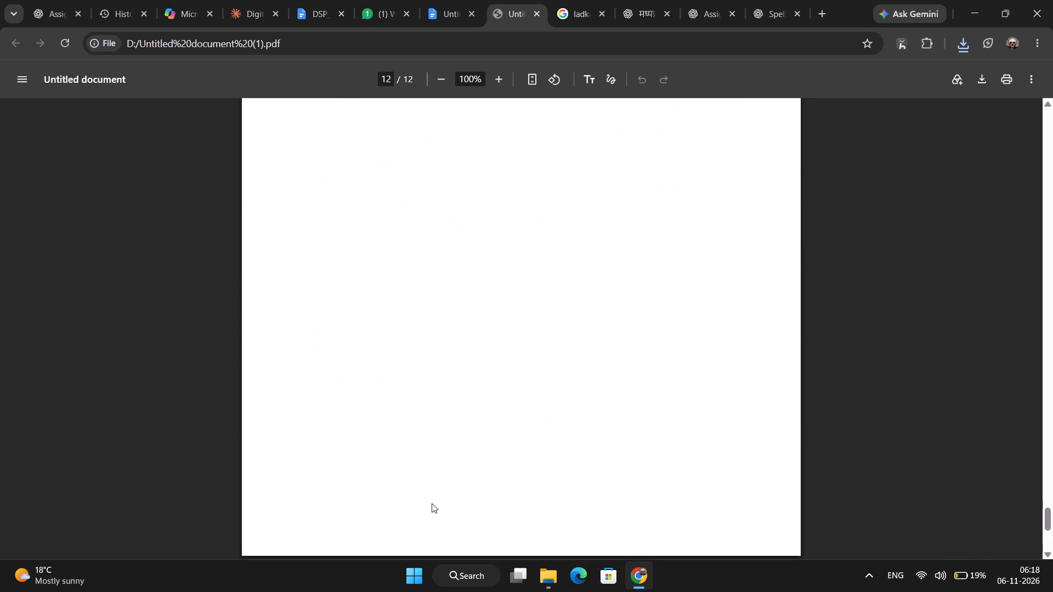
scroll(432, 503, up, 3)
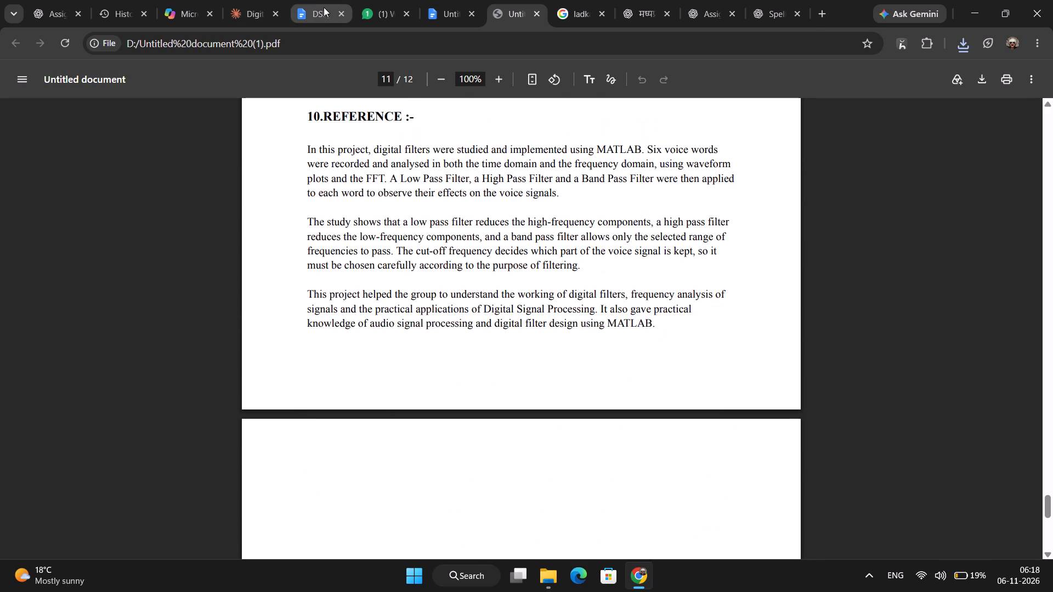
In the report document, remove the blank last page after section 10 by deleting its empty lines.
click(435, 2)
scroll(439, 448, down, 3)
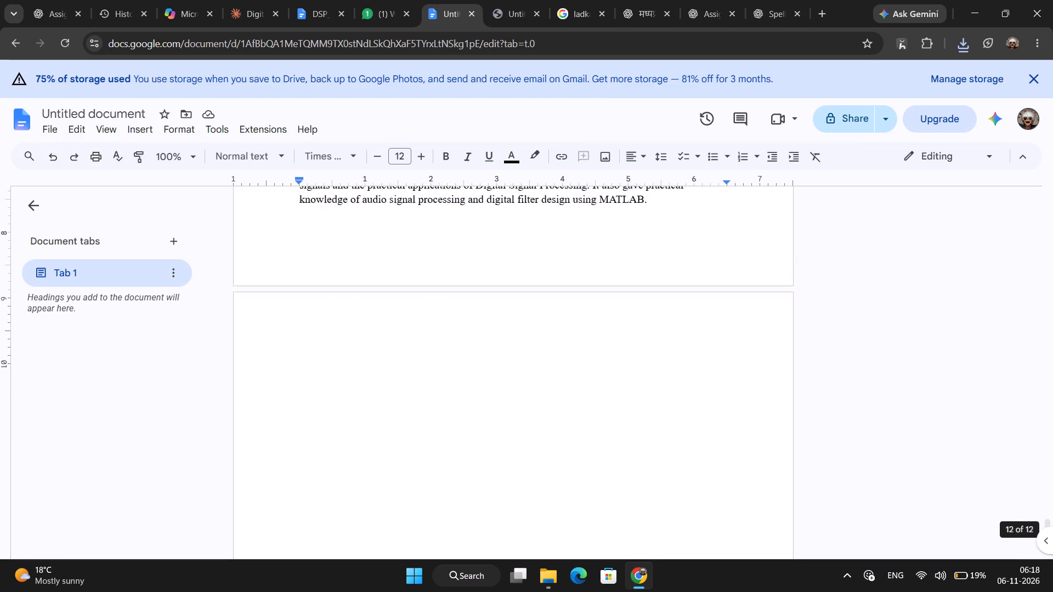
scroll(439, 448, down, 1)
click(400, 414)
key(BackSpace)
key(BackSpace)
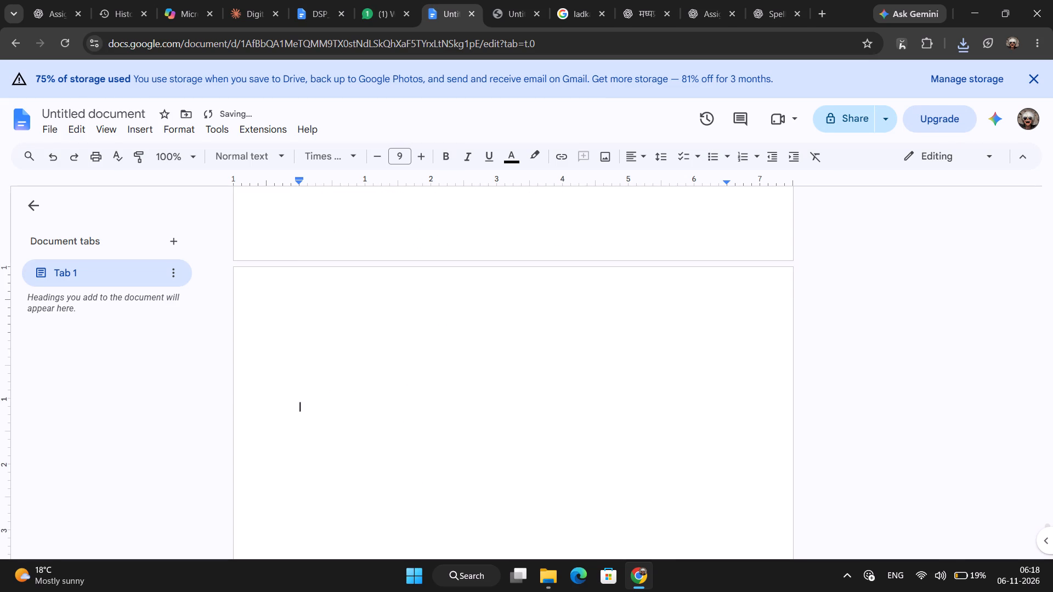
key(BackSpace)
key(BackSpace)
key(BackSpace)
key(BackSpace)
key(BackSpace)
key(BackSpace)
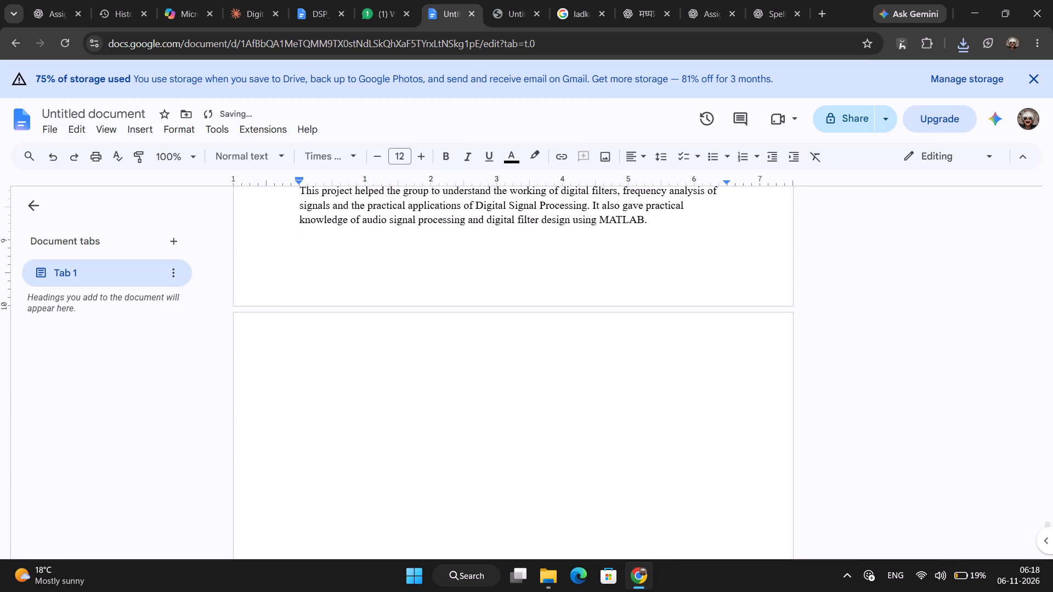
click(364, 478)
right_click(364, 478)
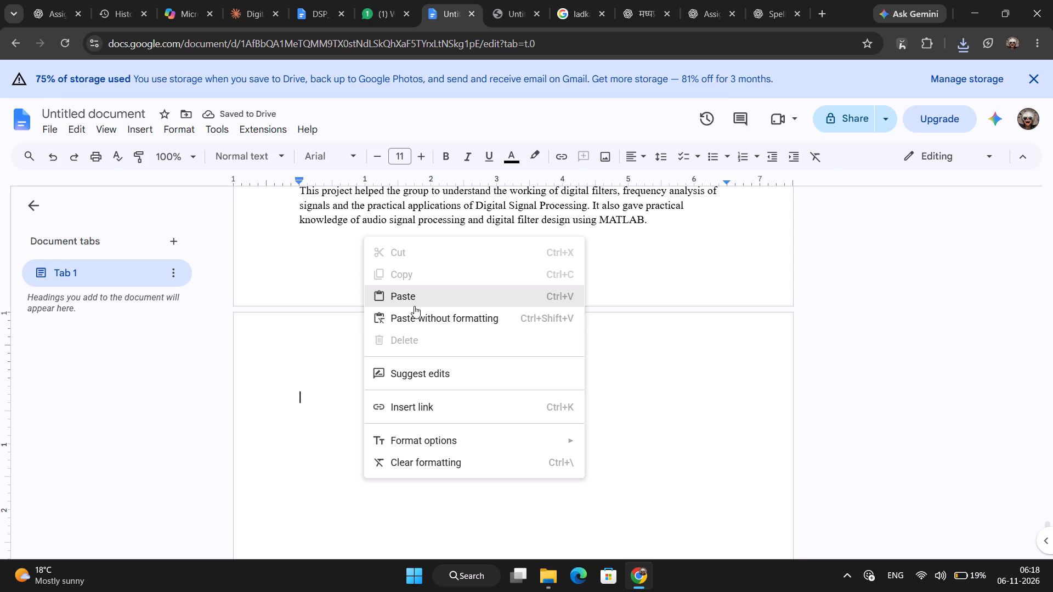
click(298, 406)
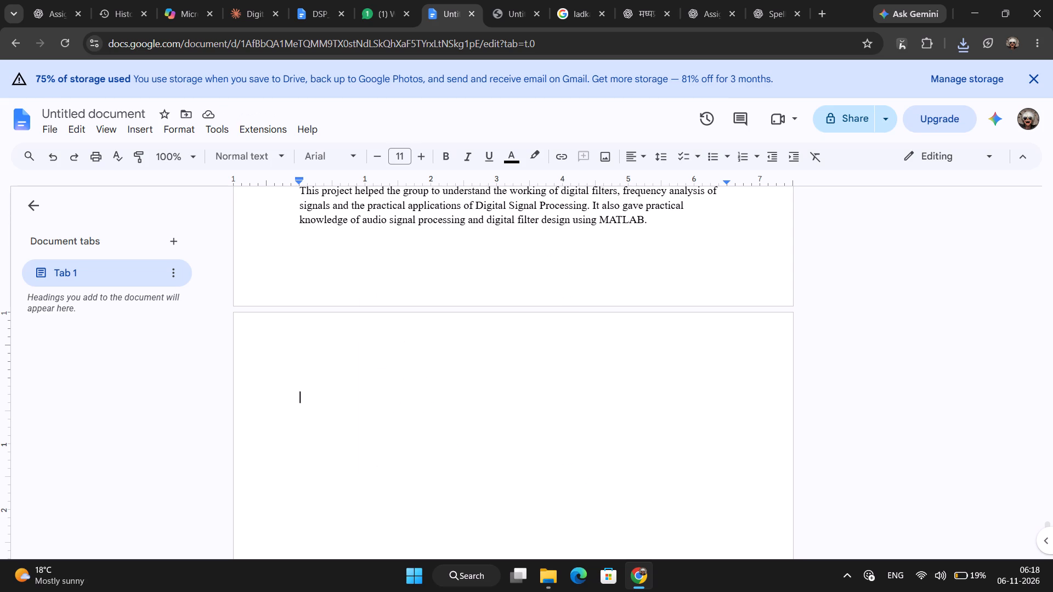
scroll(298, 406, down, 10)
click(370, 451)
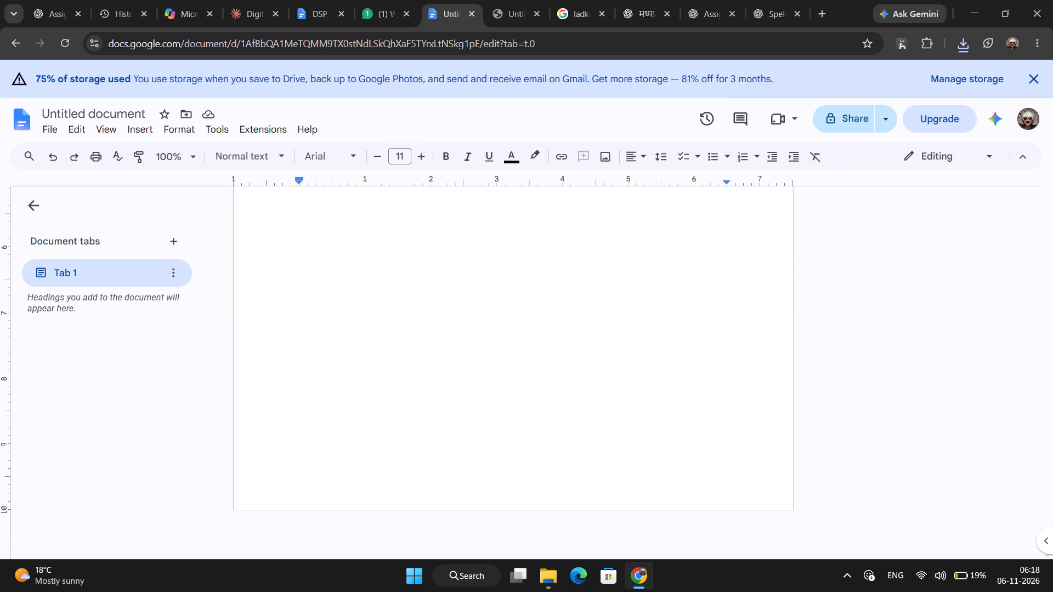
scroll(370, 451, up, 4)
click(370, 451)
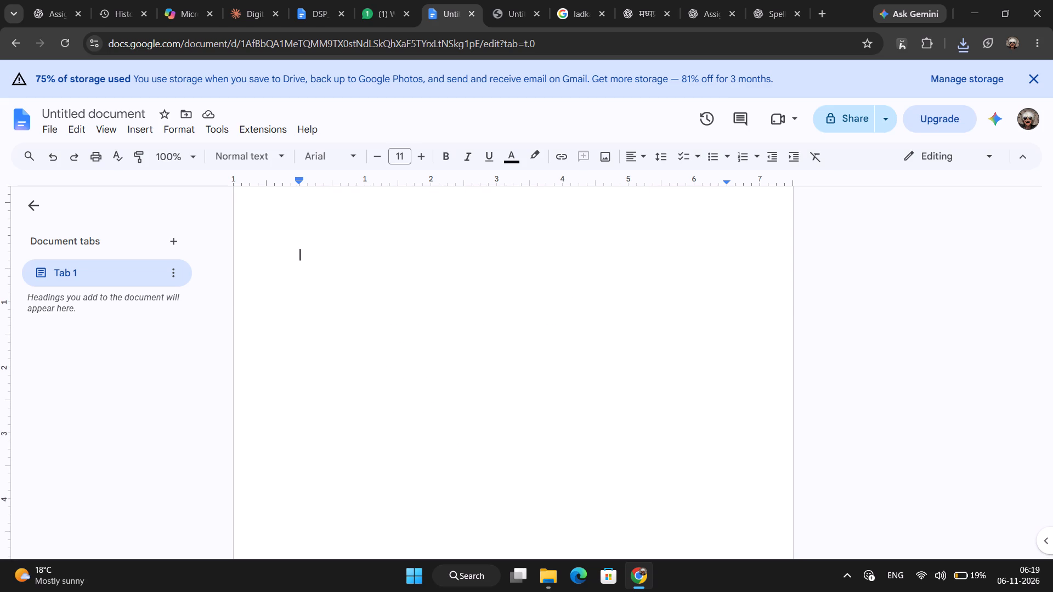
key(BackSpace)
key(BackSpace)
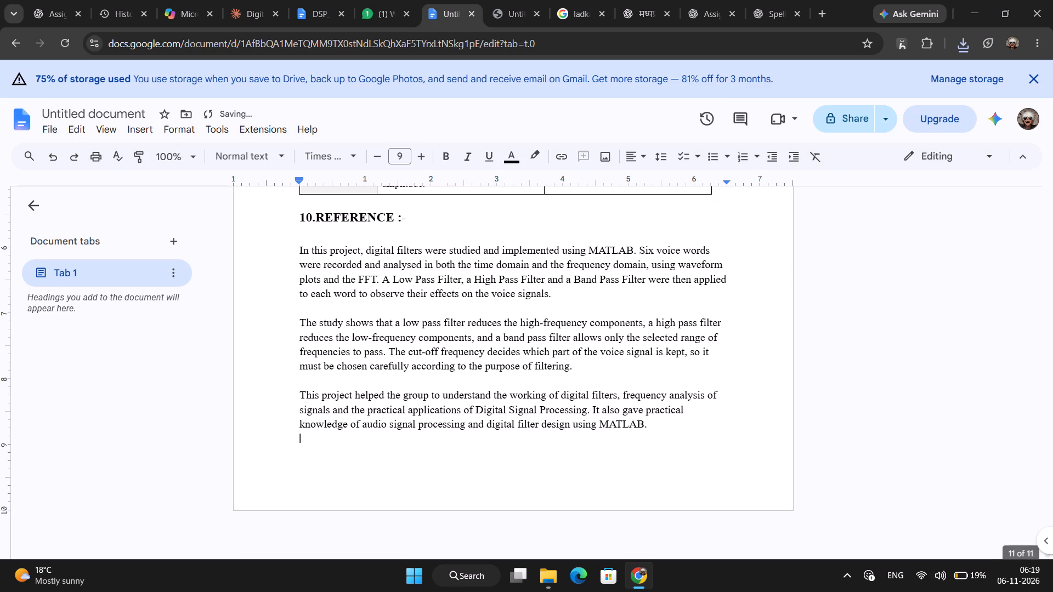
scroll(370, 451, down, 1)
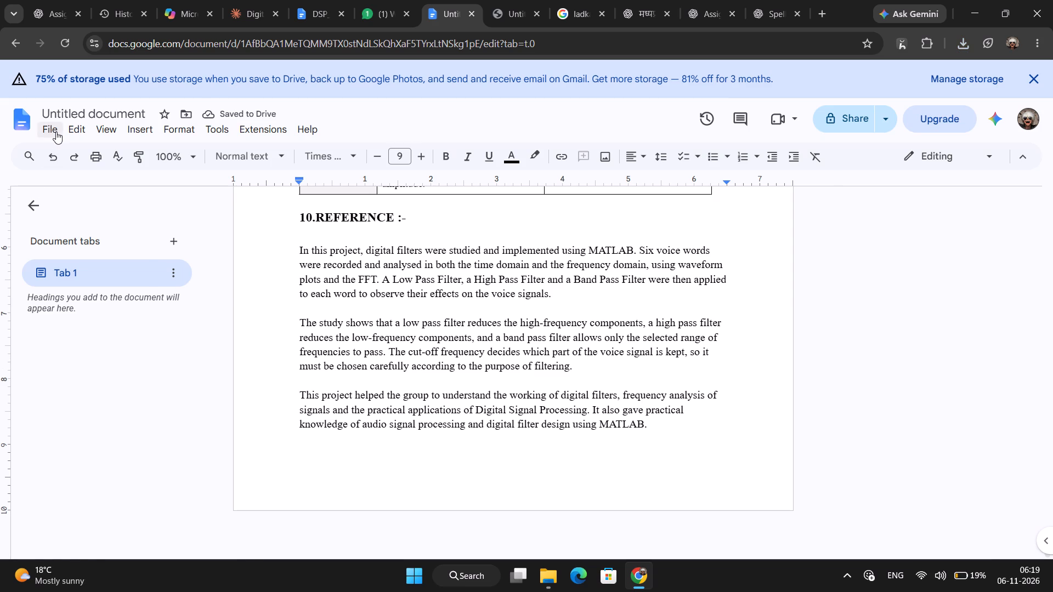
Download the report document as a PDF again.
click(56, 132)
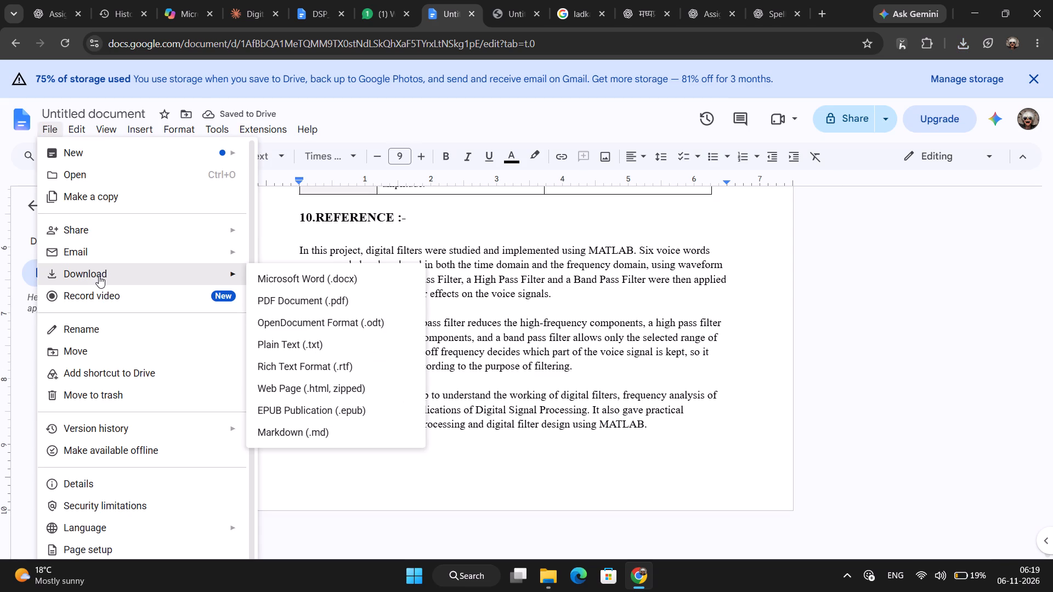
click(305, 304)
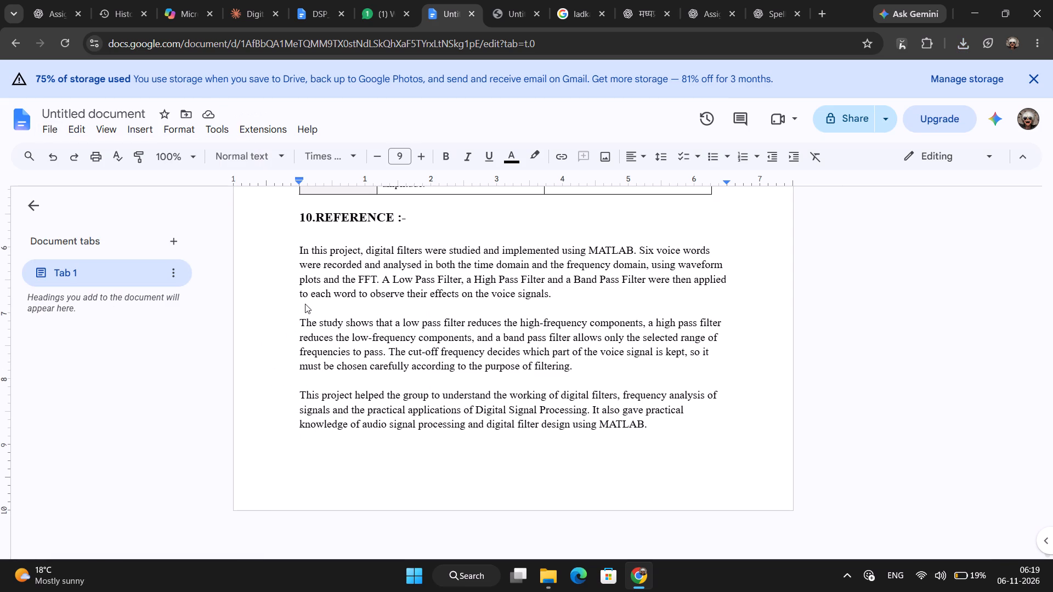
Check the font size and bold formatting of the section 10 and section 9 headings, going back past the word figures.
scroll(501, 281, up, 5)
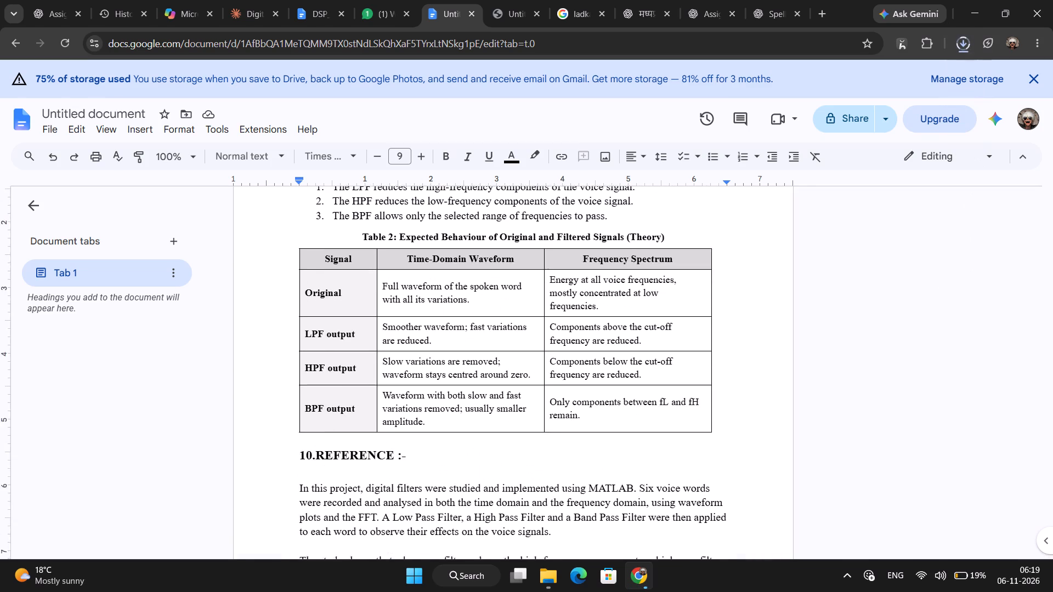
click(360, 469)
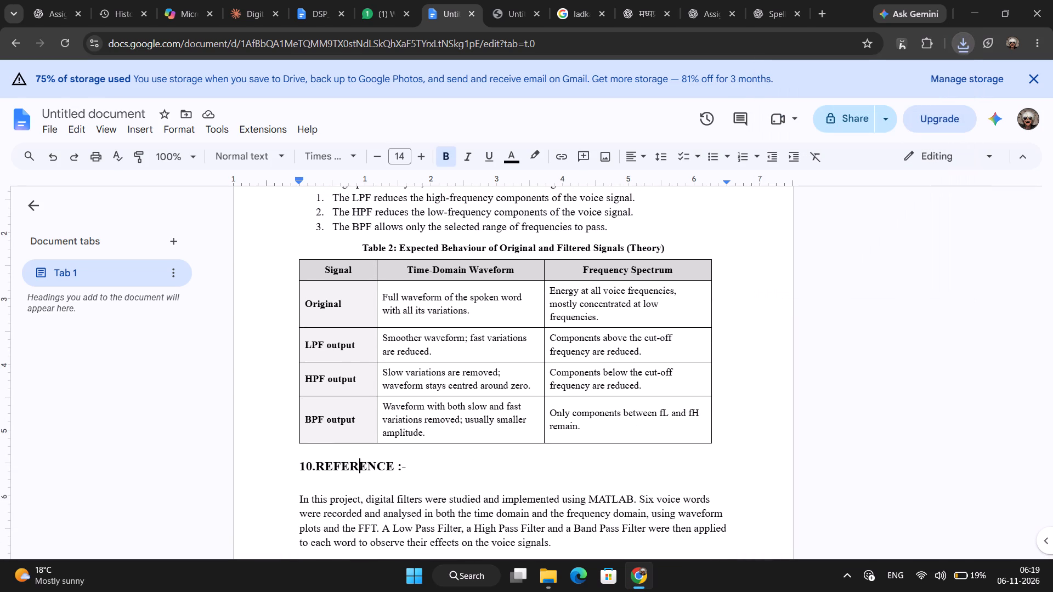
drag(411, 473, 301, 476)
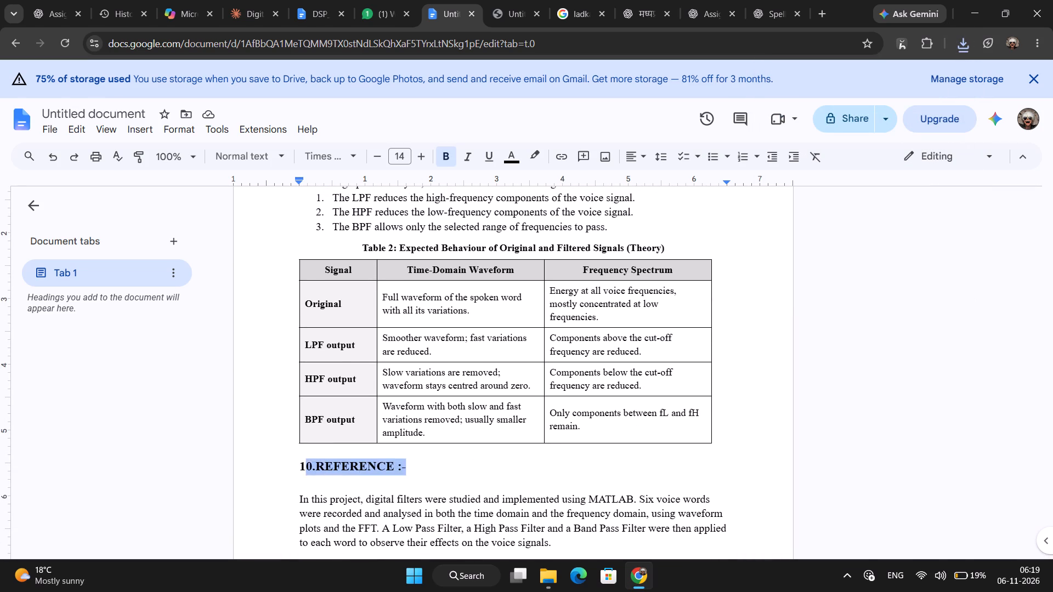
drag(301, 476, 290, 473)
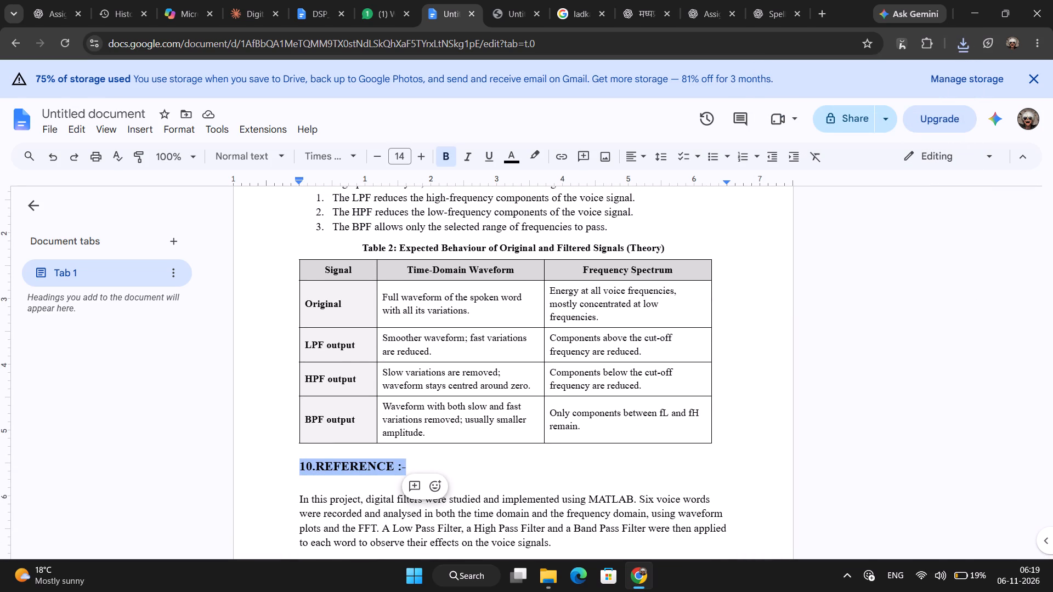
scroll(290, 473, up, 3)
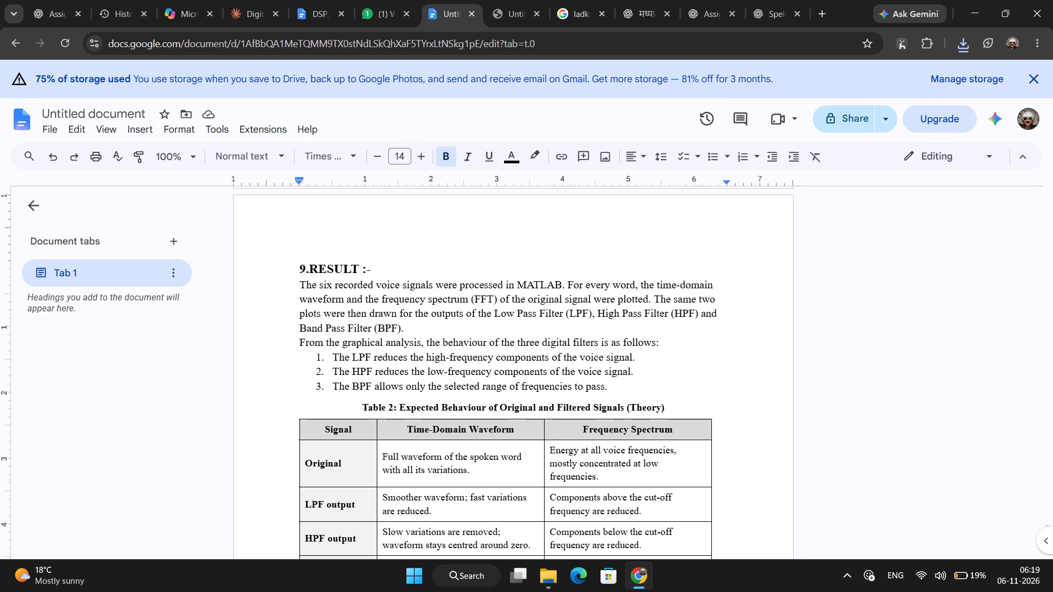
click(373, 272)
click(377, 327)
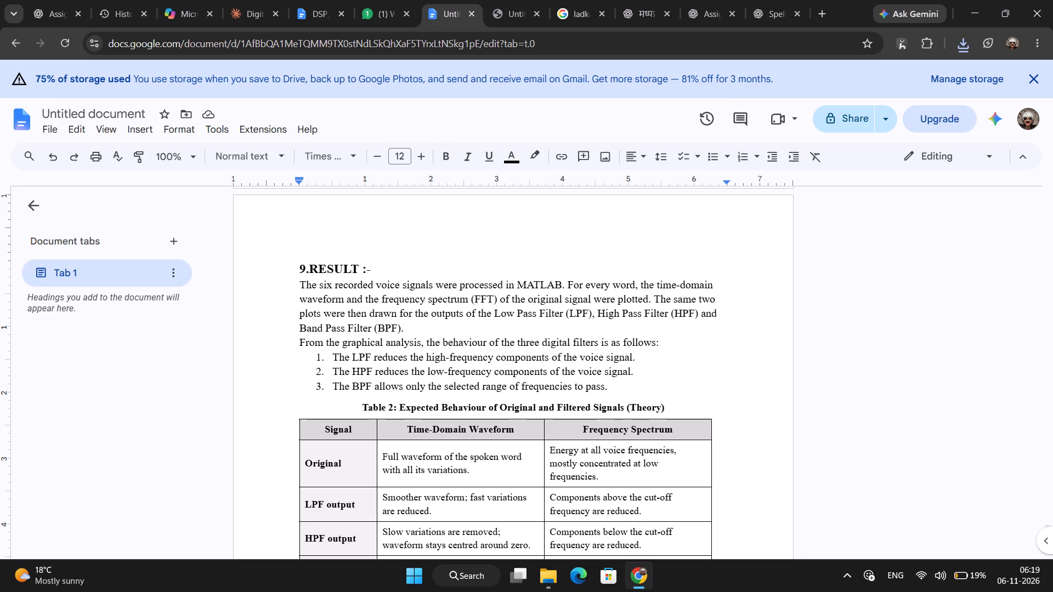
drag(372, 272, 280, 264)
scroll(280, 264, up, 5)
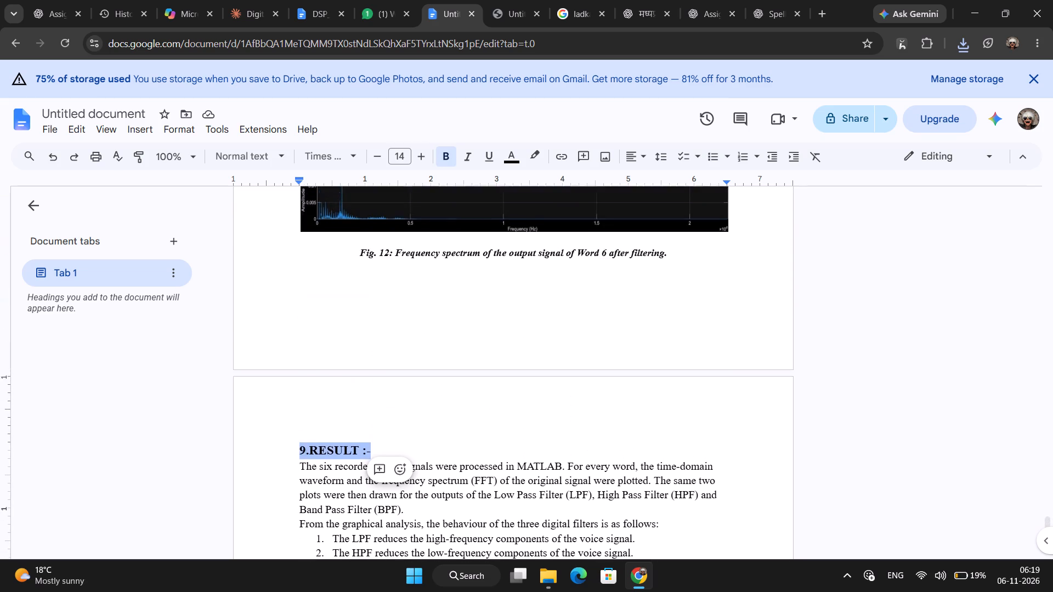
scroll(280, 264, up, 6)
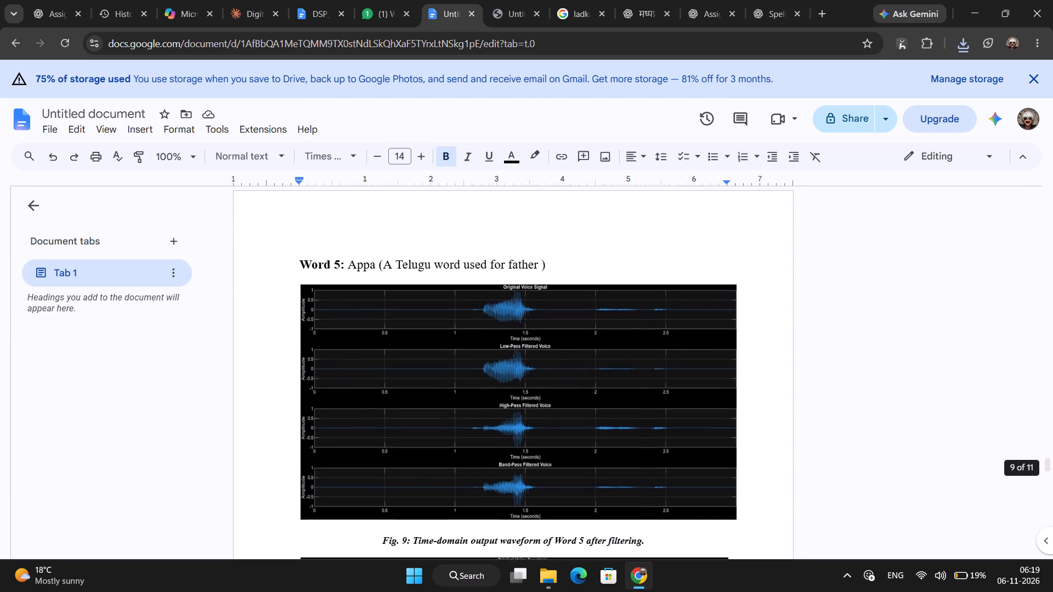
scroll(280, 264, up, 11)
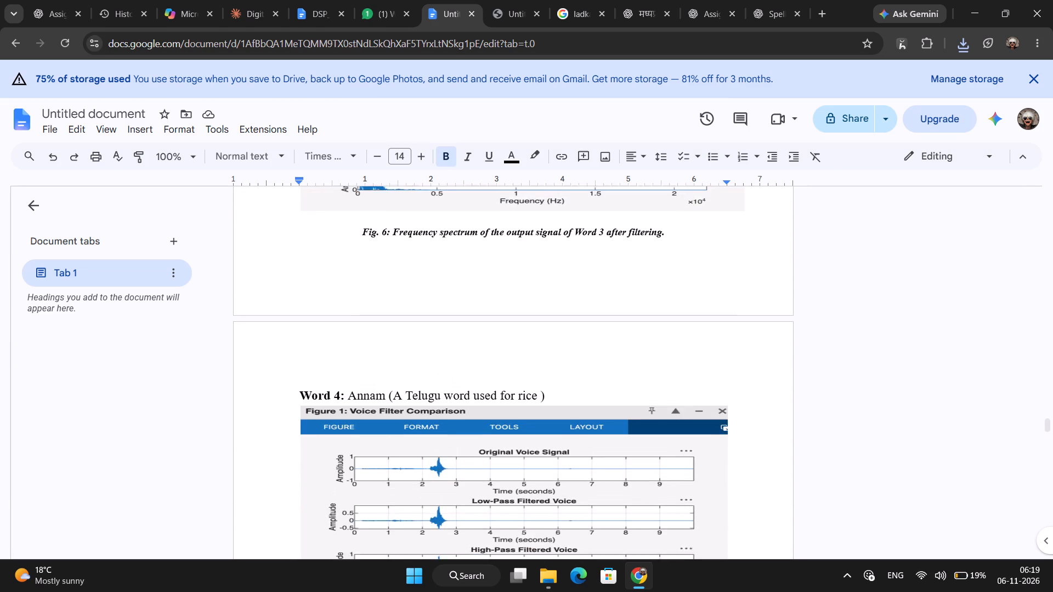
scroll(280, 264, up, 9)
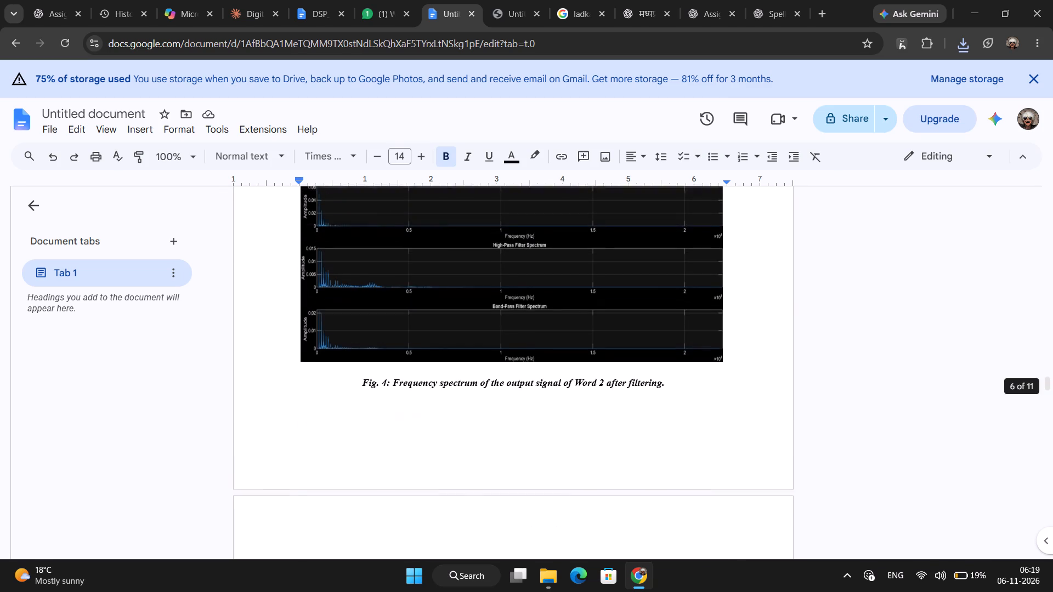
scroll(280, 264, up, 9)
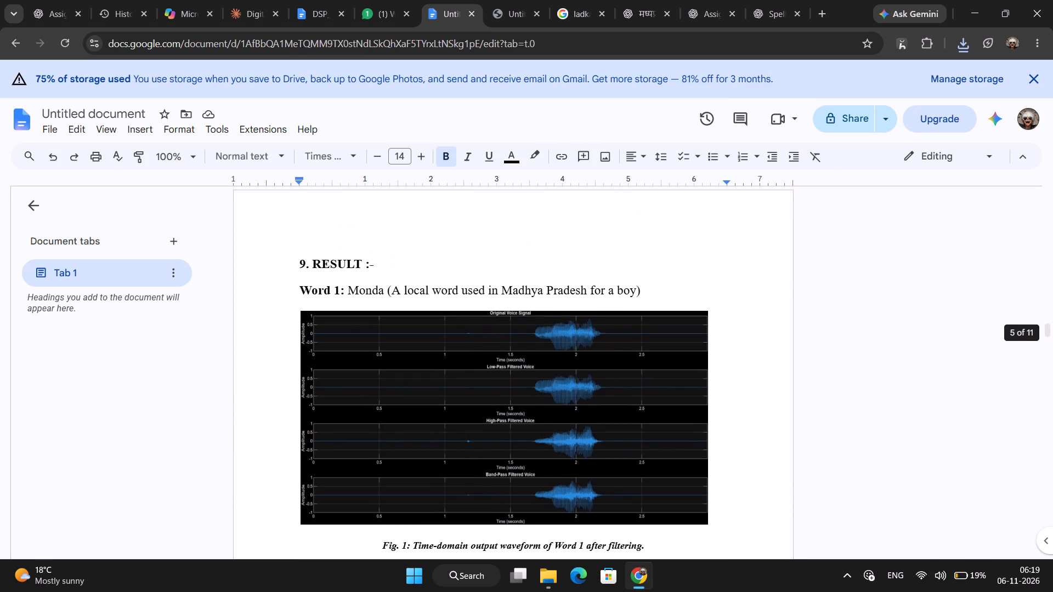
drag(376, 268, 295, 257)
scroll(295, 257, up, 4)
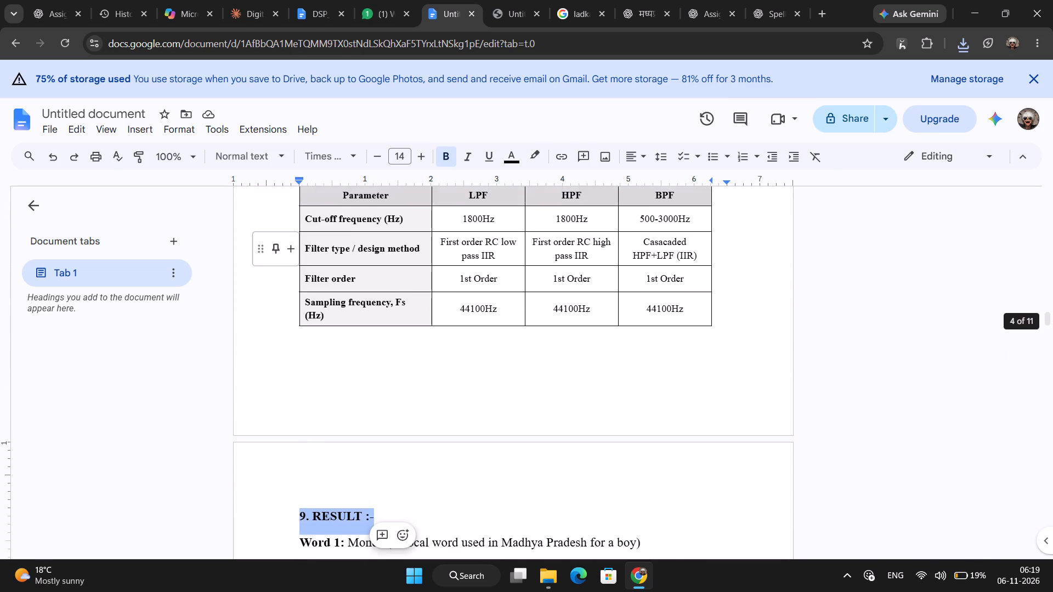
scroll(295, 257, up, 2)
Check the formatting of the remaining section headings, from 8 Parameters back to 1 Aim of Project.
click(382, 450)
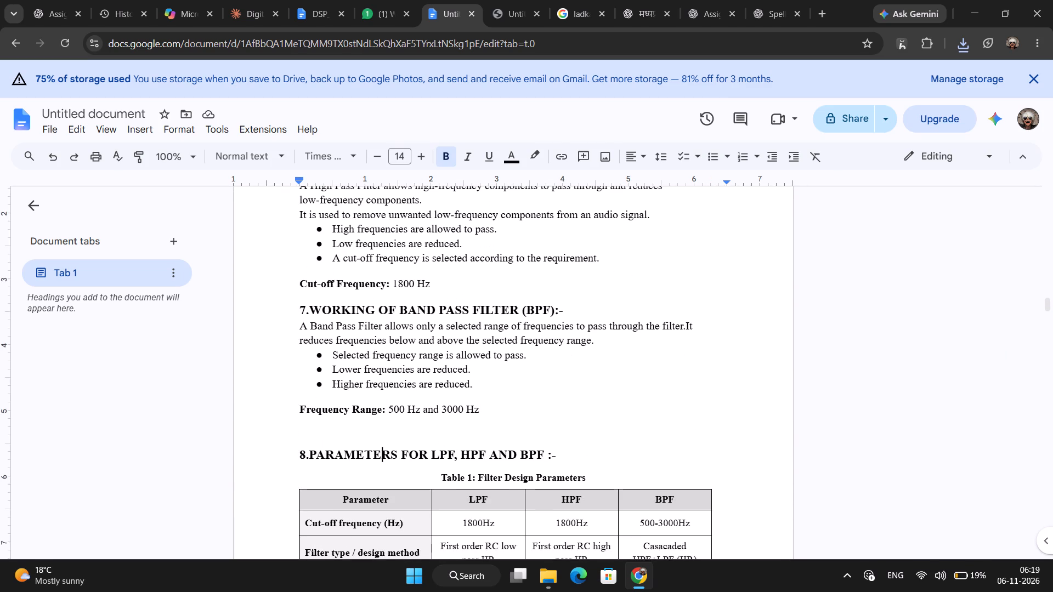
click(378, 316)
scroll(378, 316, up, 2)
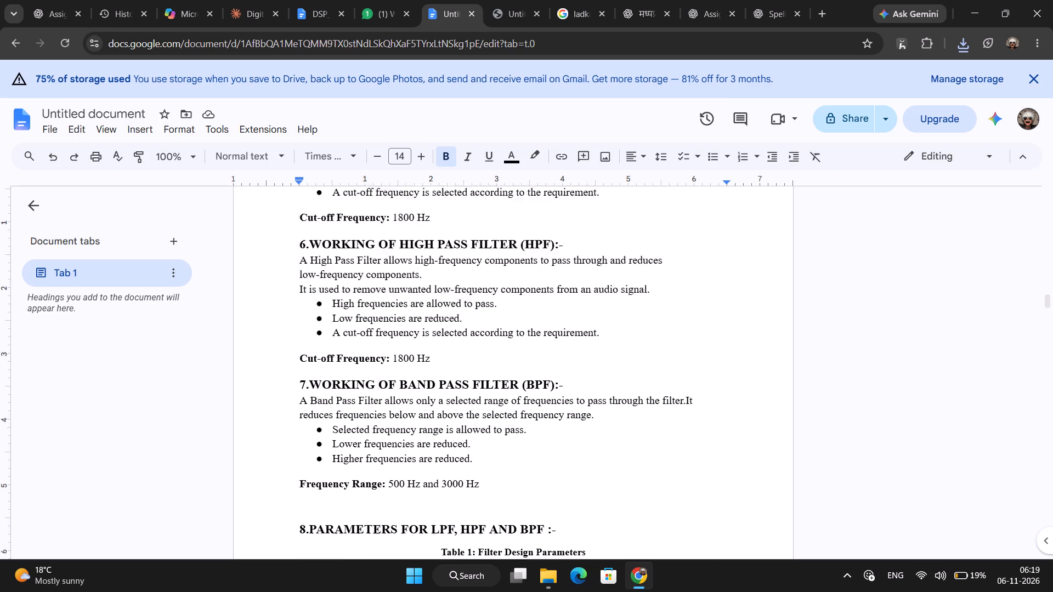
scroll(378, 316, up, 1)
click(358, 355)
scroll(358, 355, up, 3)
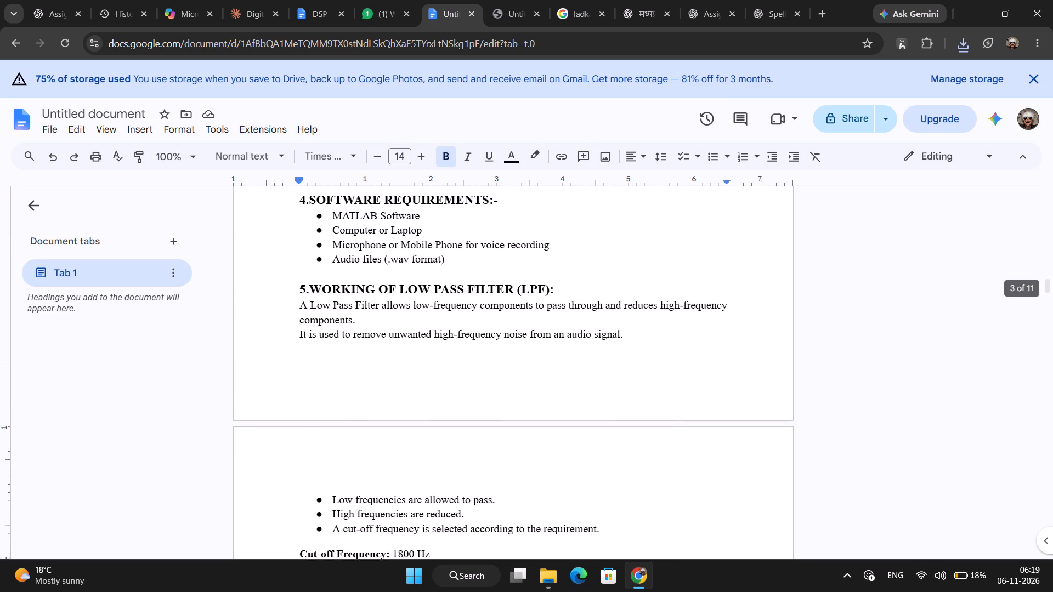
scroll(358, 355, up, 1)
click(371, 285)
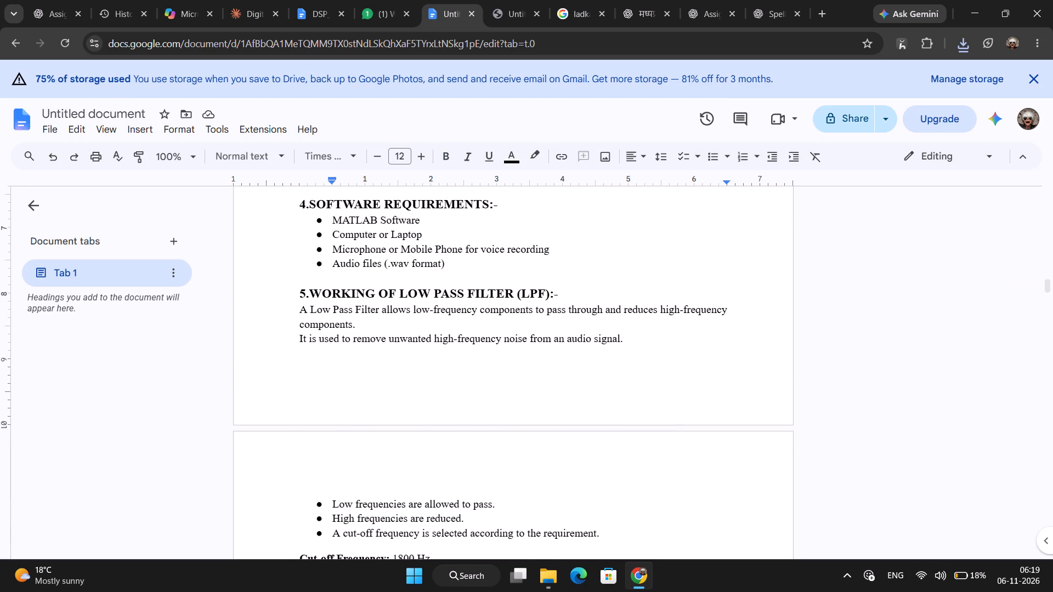
click(373, 200)
scroll(373, 200, up, 3)
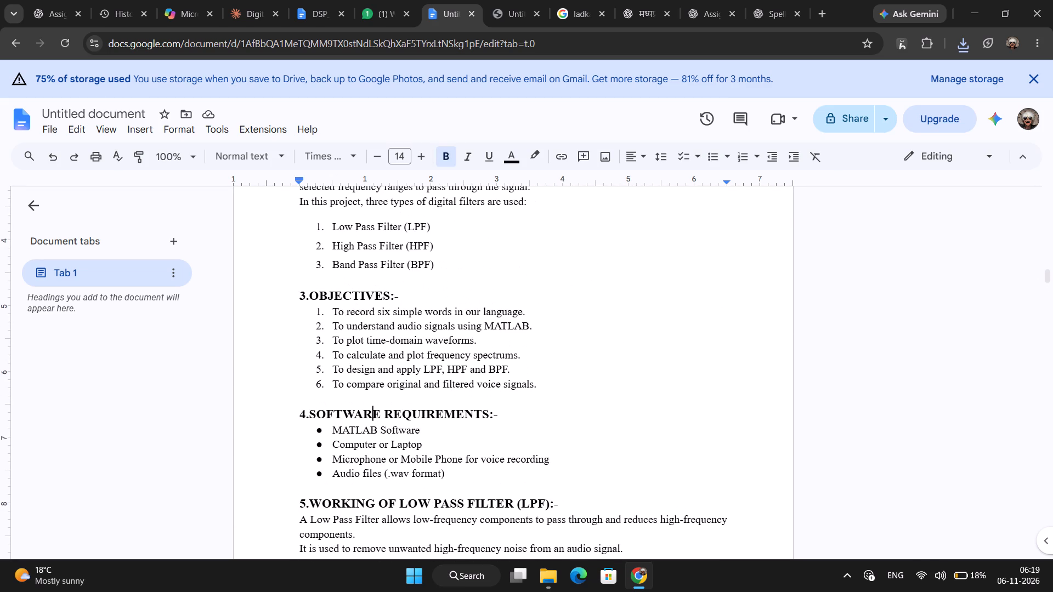
click(358, 290)
scroll(358, 290, up, 2)
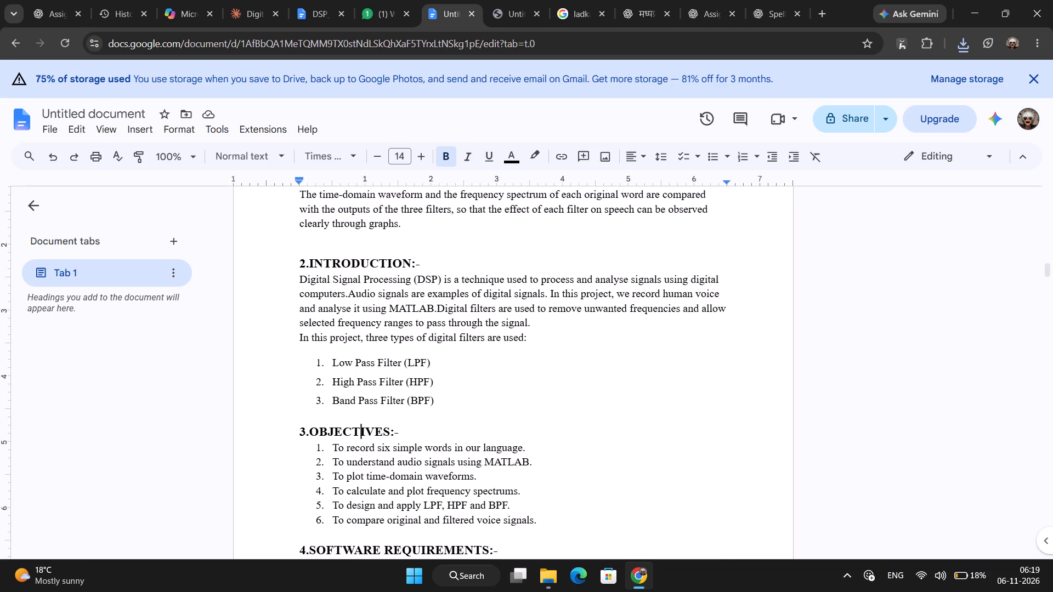
click(364, 267)
scroll(364, 267, up, 3)
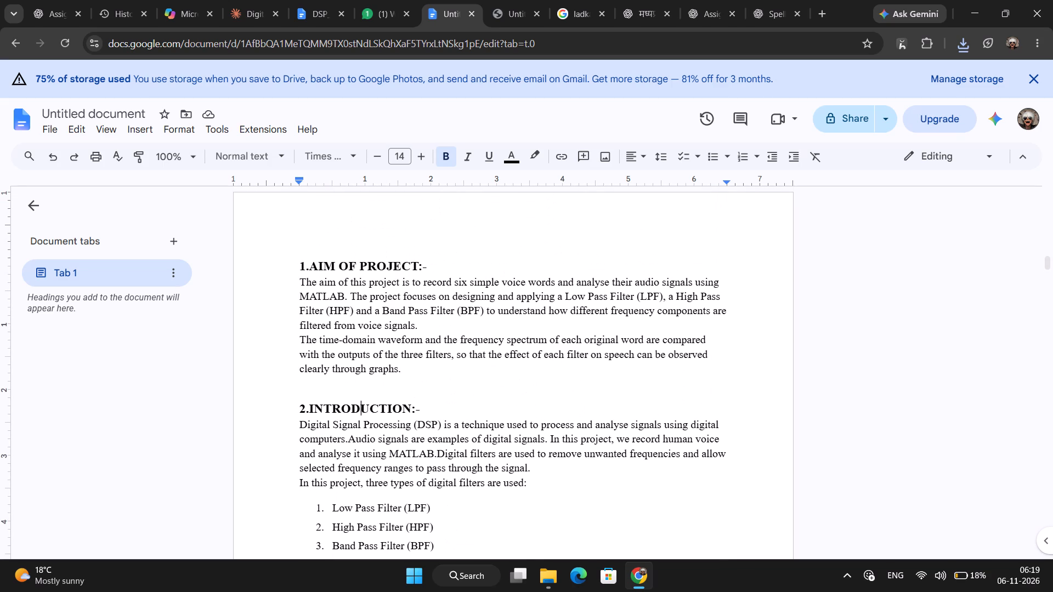
click(364, 263)
Review the table of contents and go through the report again from section 1 to the end of section 10.
scroll(273, 350, up, 7)
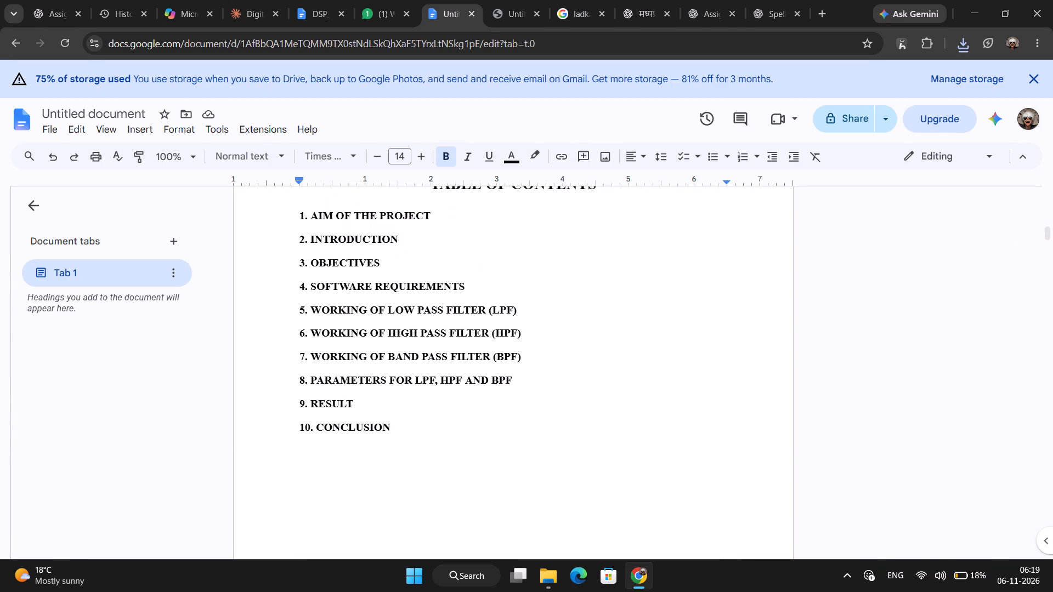
scroll(273, 350, up, 1)
scroll(273, 350, down, 2)
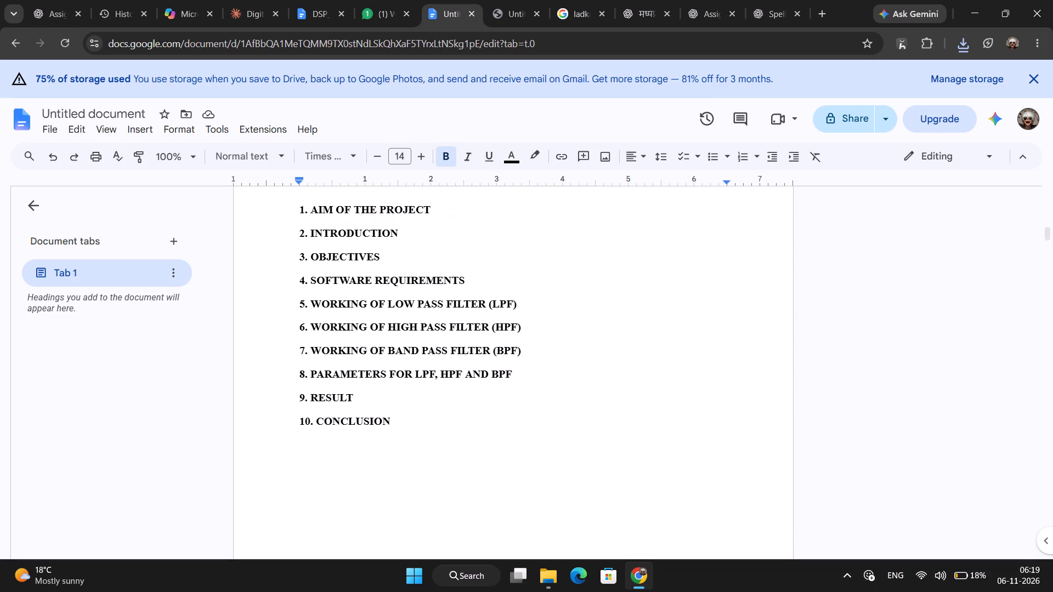
scroll(273, 350, down, 5)
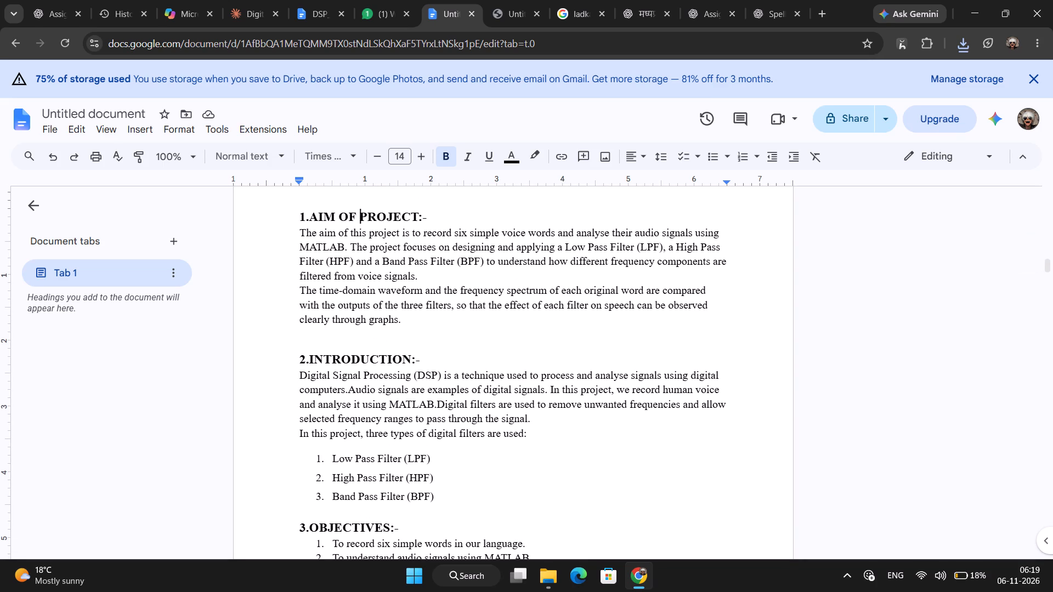
scroll(273, 350, down, 3)
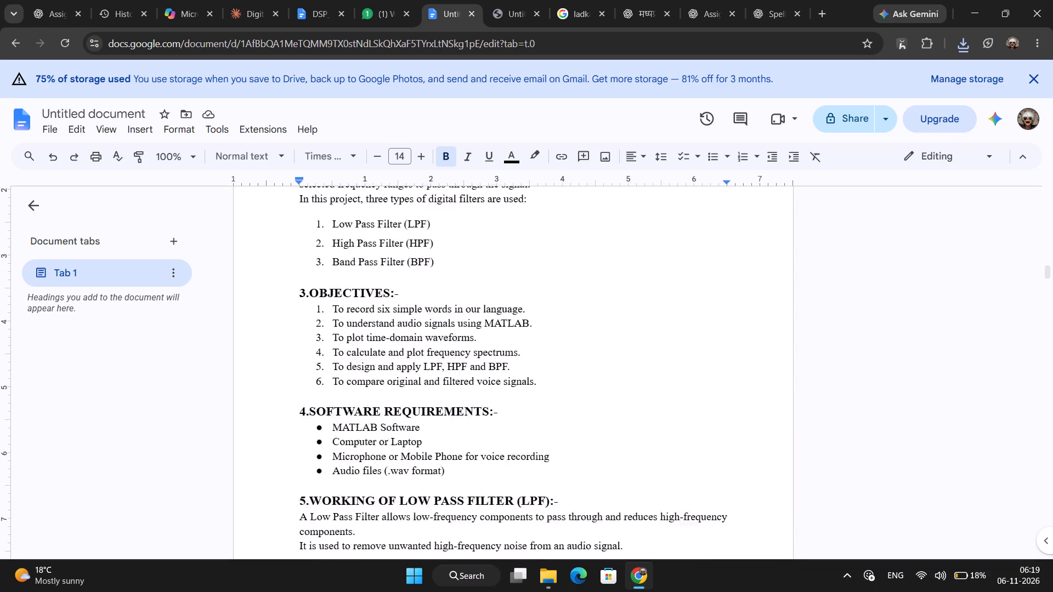
scroll(273, 350, down, 1)
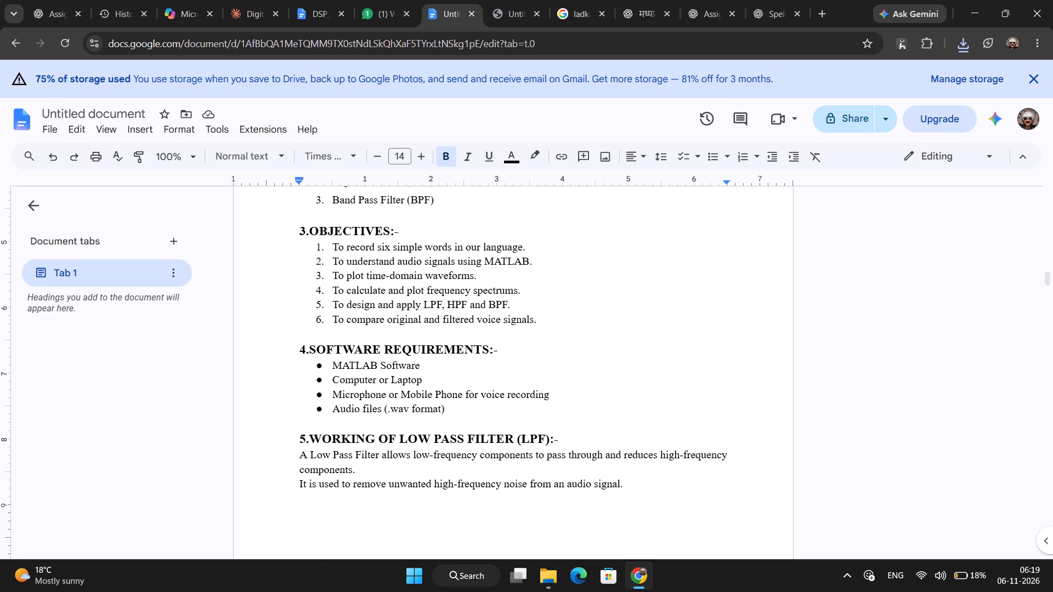
scroll(273, 350, down, 10)
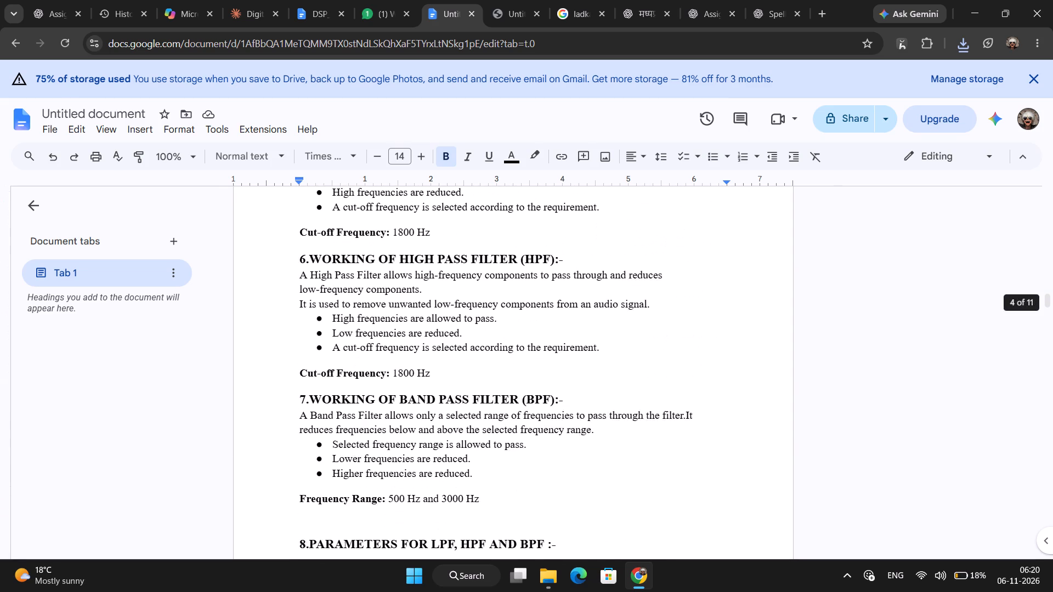
scroll(273, 350, down, 3)
scroll(739, 289, down, 13)
scroll(739, 289, down, 20)
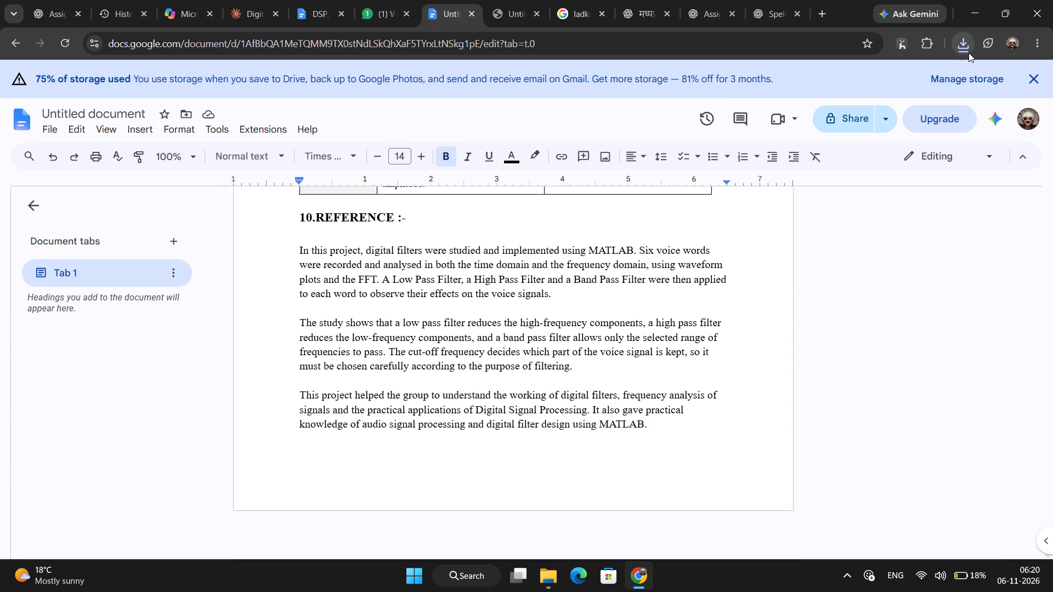
Switch to File Explorer and open the exported PDF Untitled document (2) from New Volume (D:).
click(969, 53)
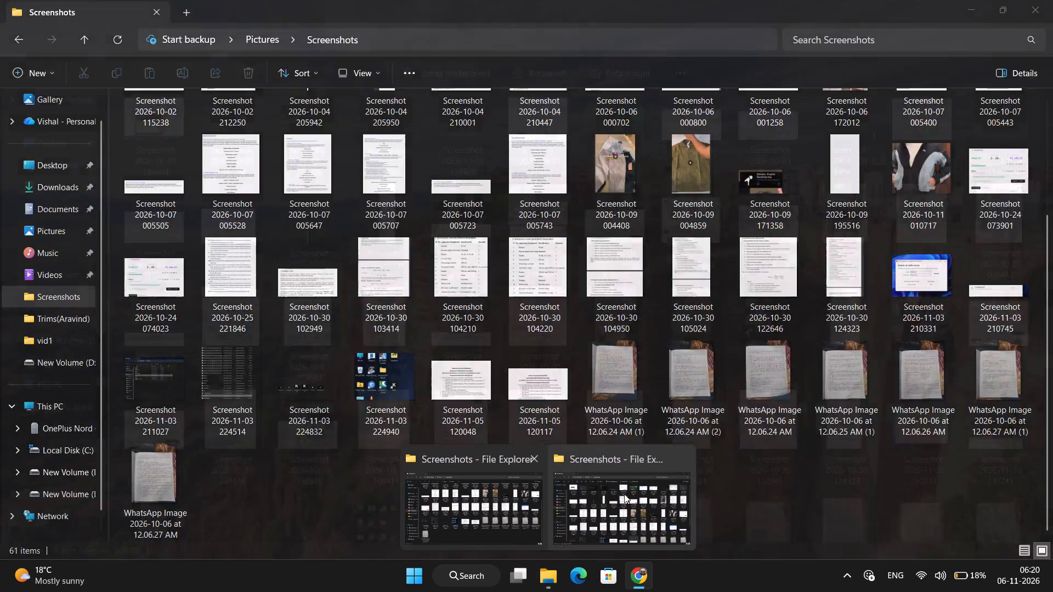
click(469, 499)
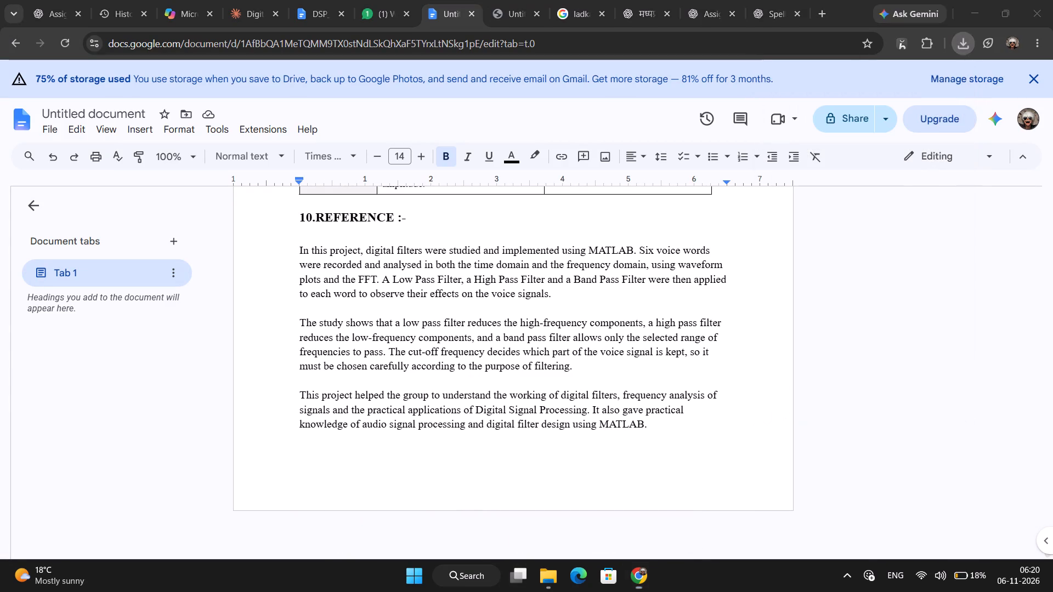
click(1052, 0)
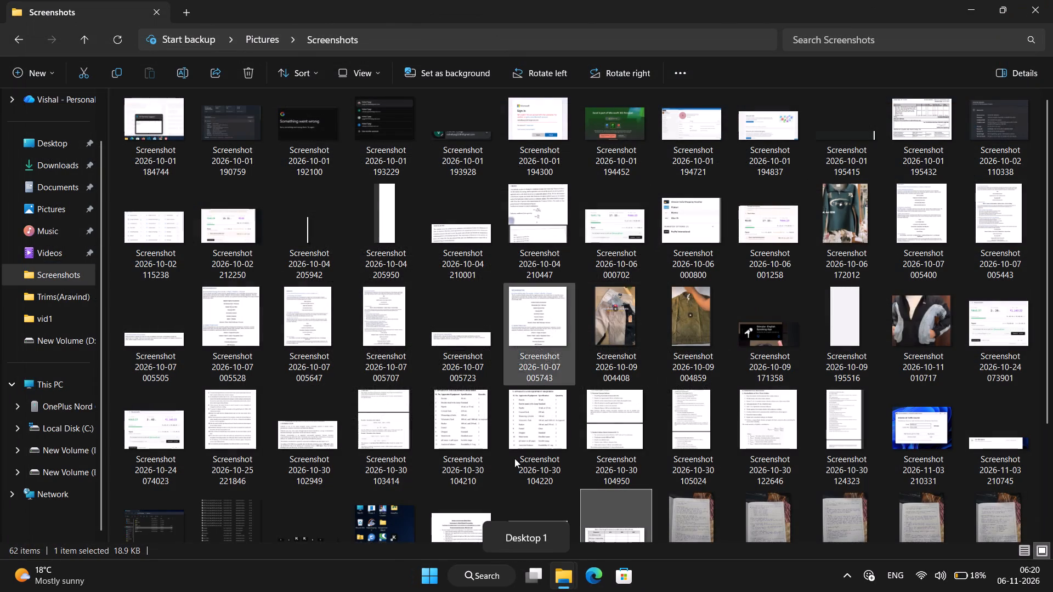
click(73, 442)
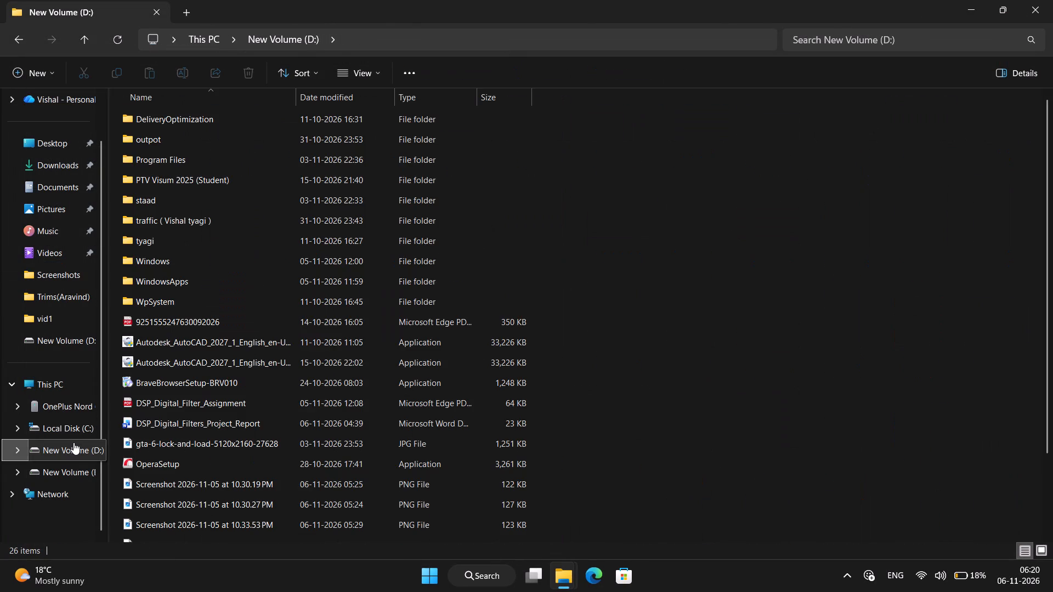
scroll(338, 322, down, 11)
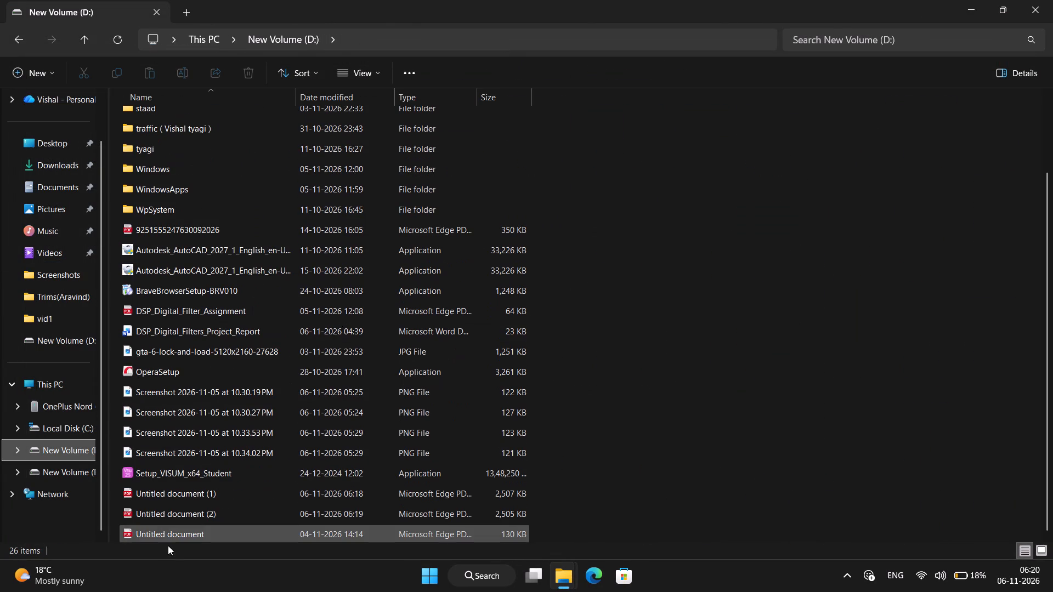
triple_click(182, 521)
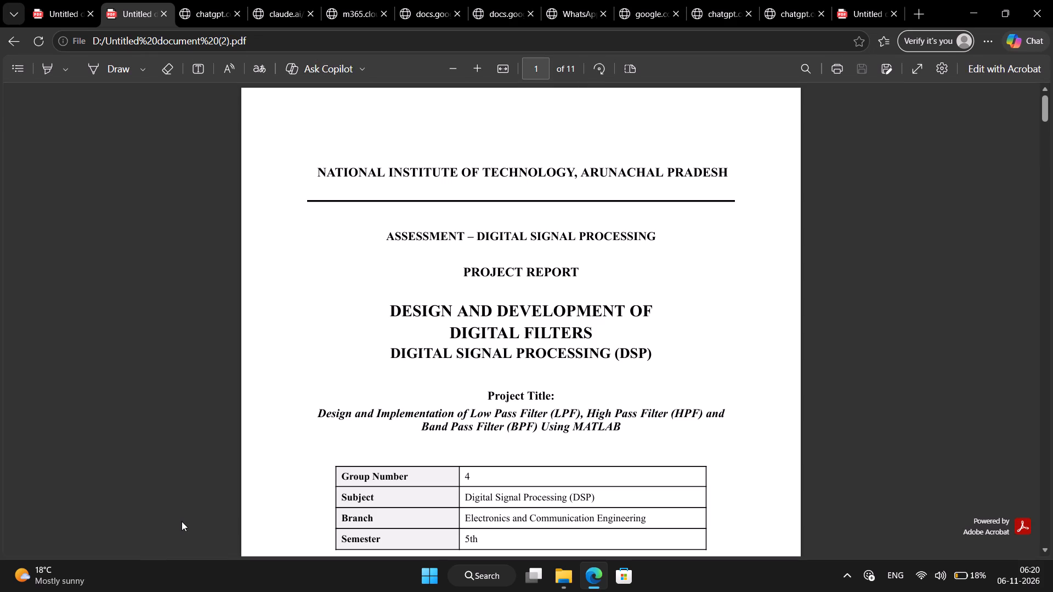
click(182, 521)
Look through the exported PDF to its last page and back up through the Word 6 to Word 1 figures.
scroll(182, 521, down, 20)
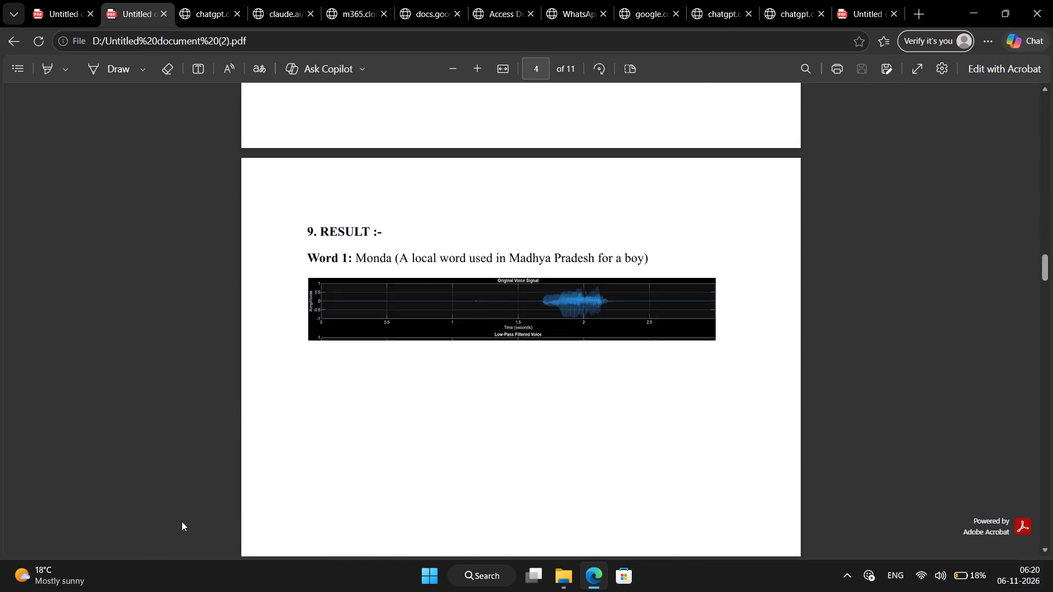
scroll(182, 521, down, 19)
scroll(182, 521, up, 2)
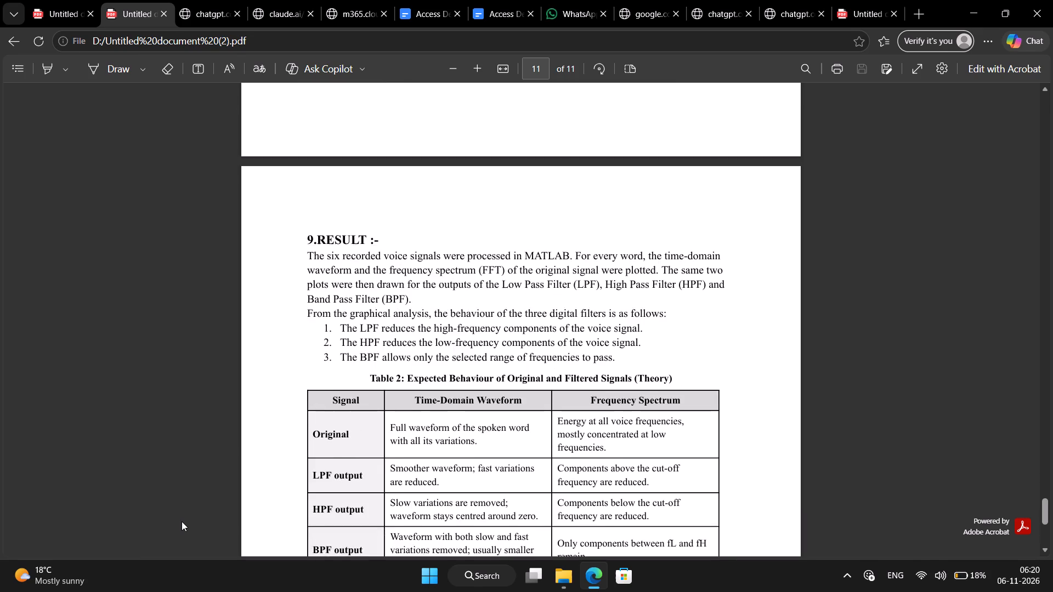
scroll(182, 521, up, 6)
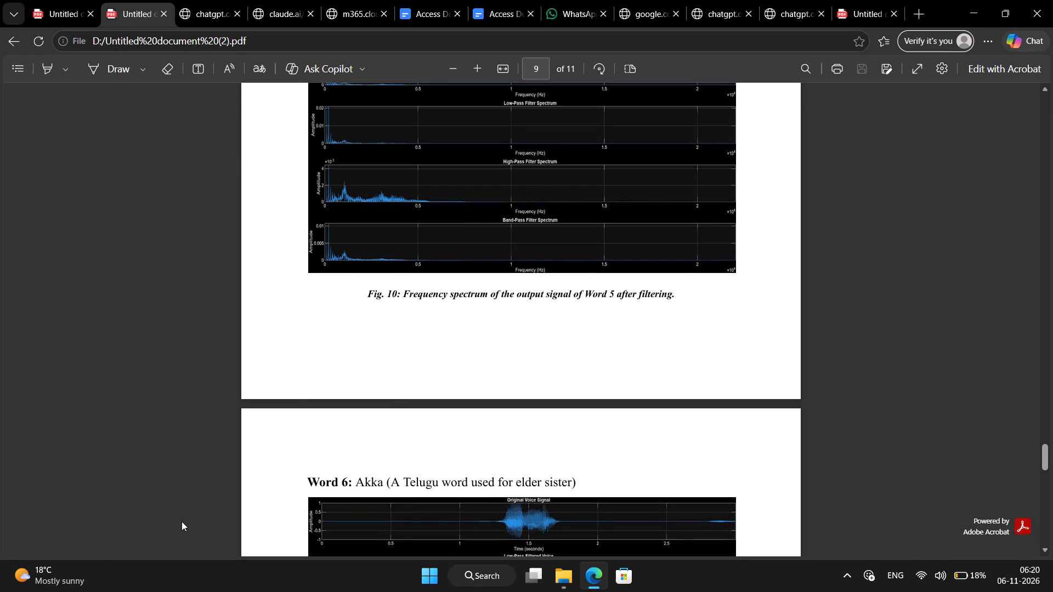
scroll(182, 521, up, 5)
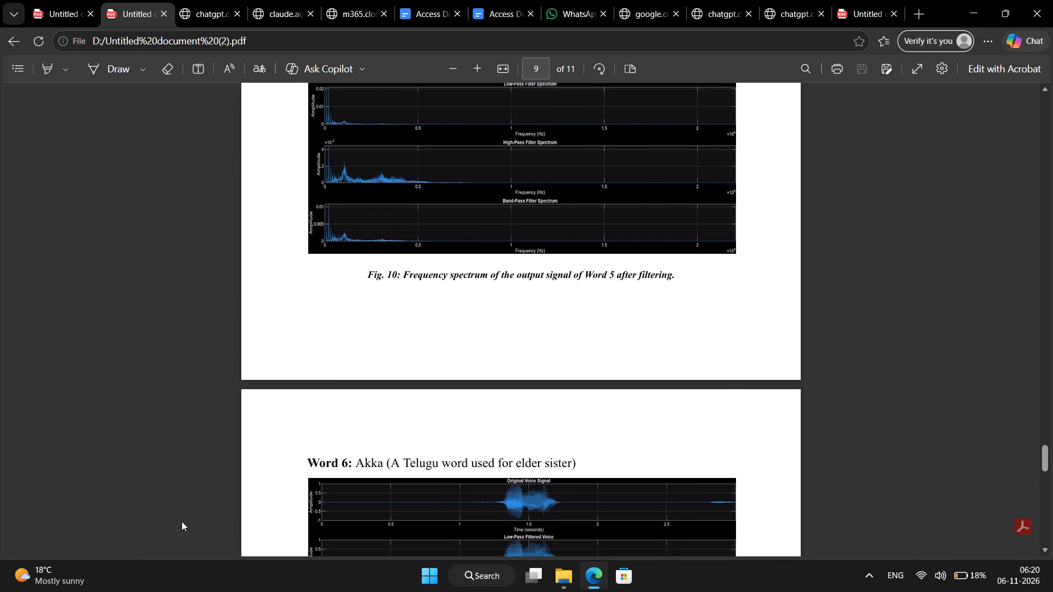
scroll(182, 521, up, 4)
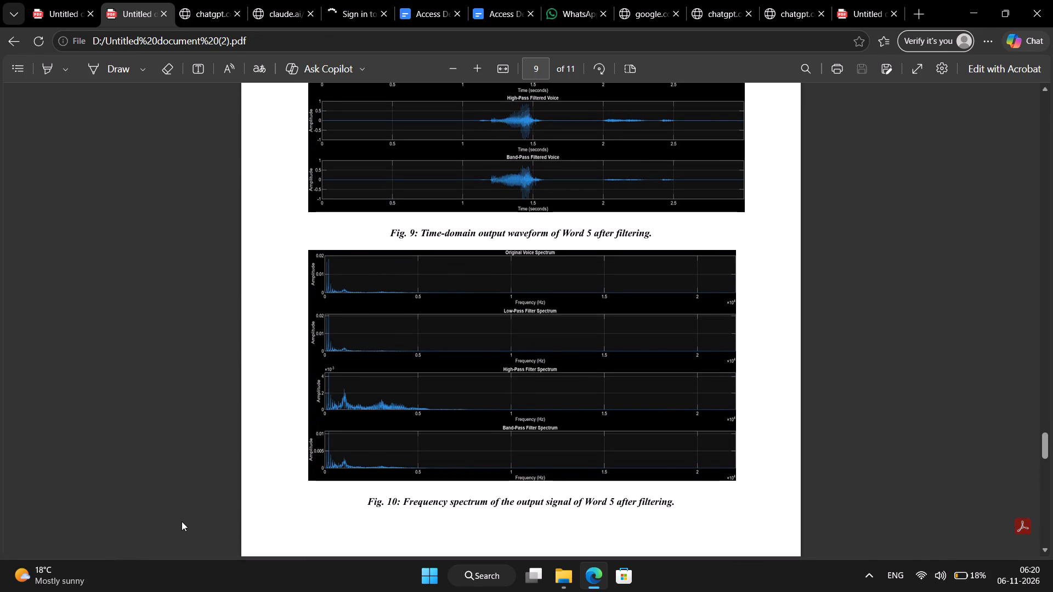
scroll(182, 521, up, 7)
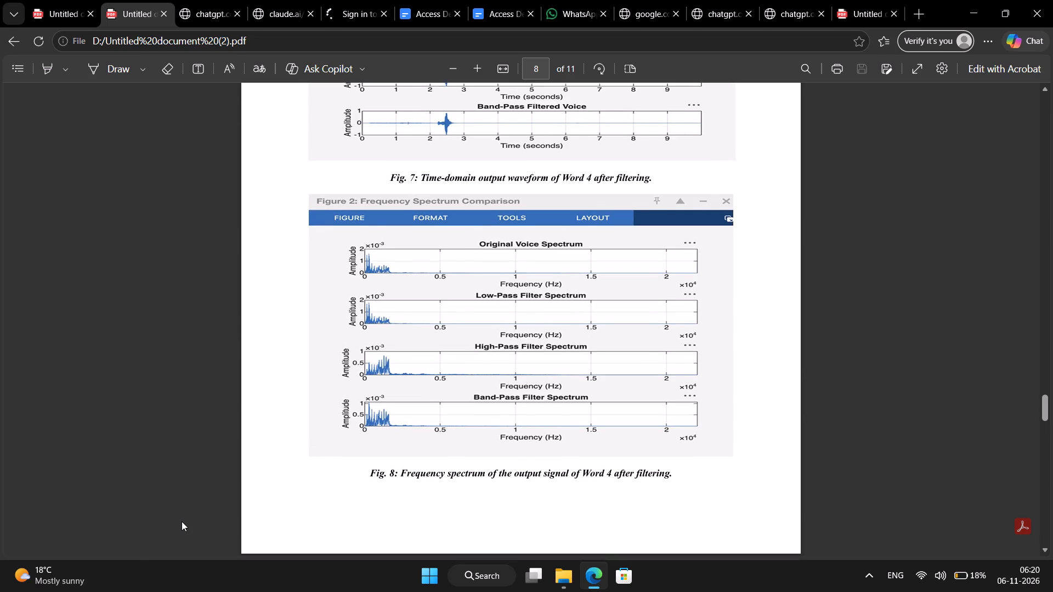
scroll(182, 521, up, 9)
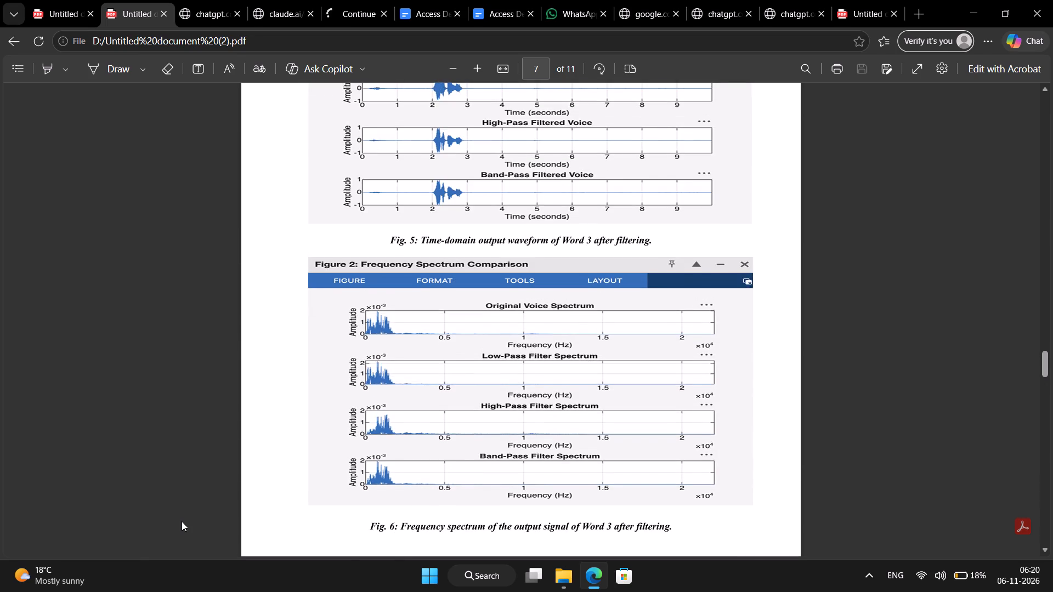
scroll(182, 521, up, 8)
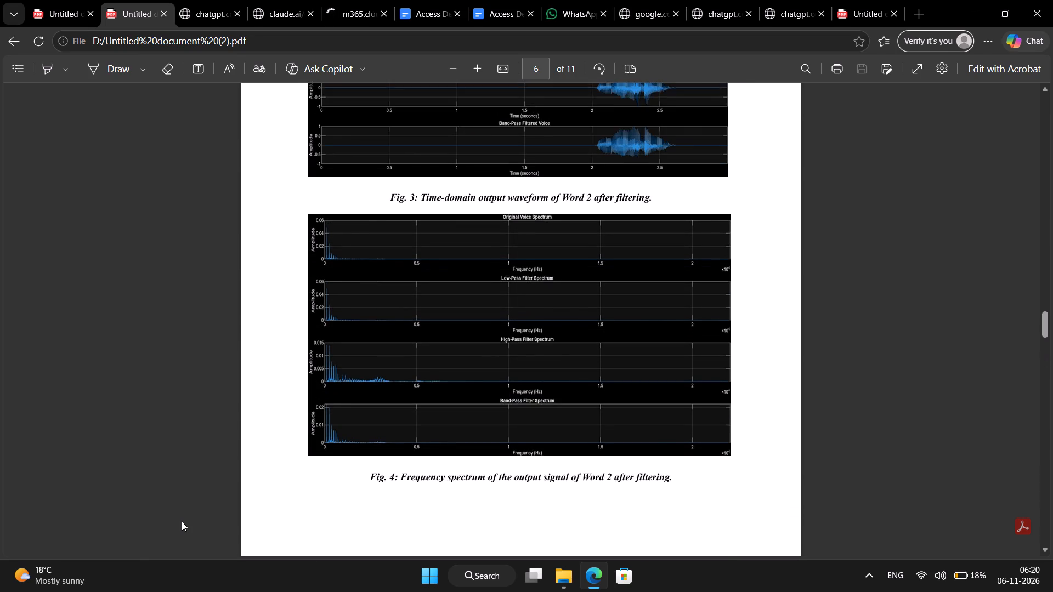
scroll(182, 521, up, 5)
Check the PDF pages again from the Word 1 figures to the end of section 10, and close the viewer.
scroll(182, 521, down, 1)
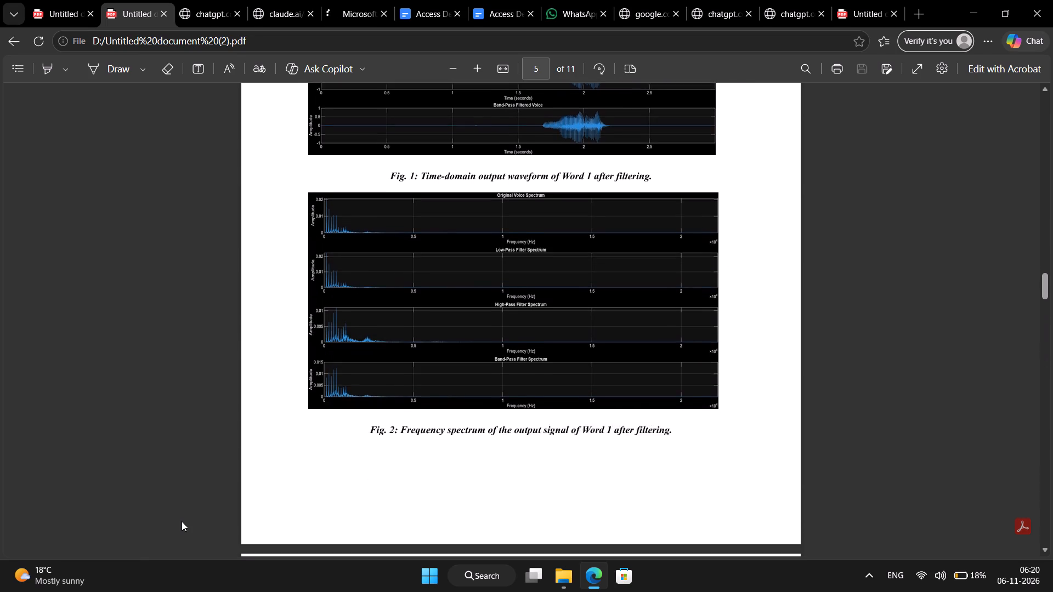
scroll(182, 521, down, 7)
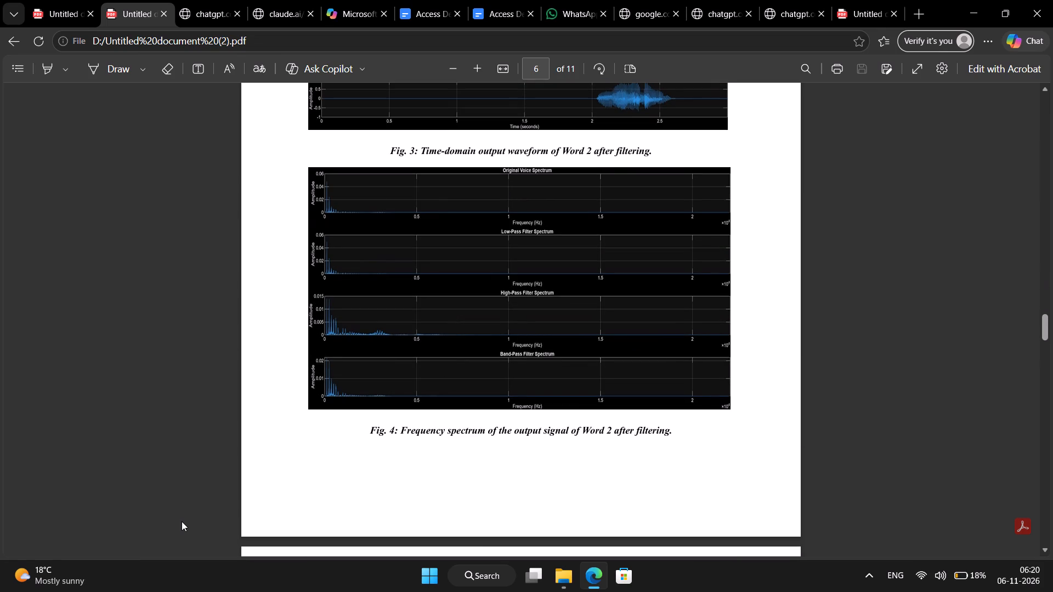
scroll(182, 521, down, 7)
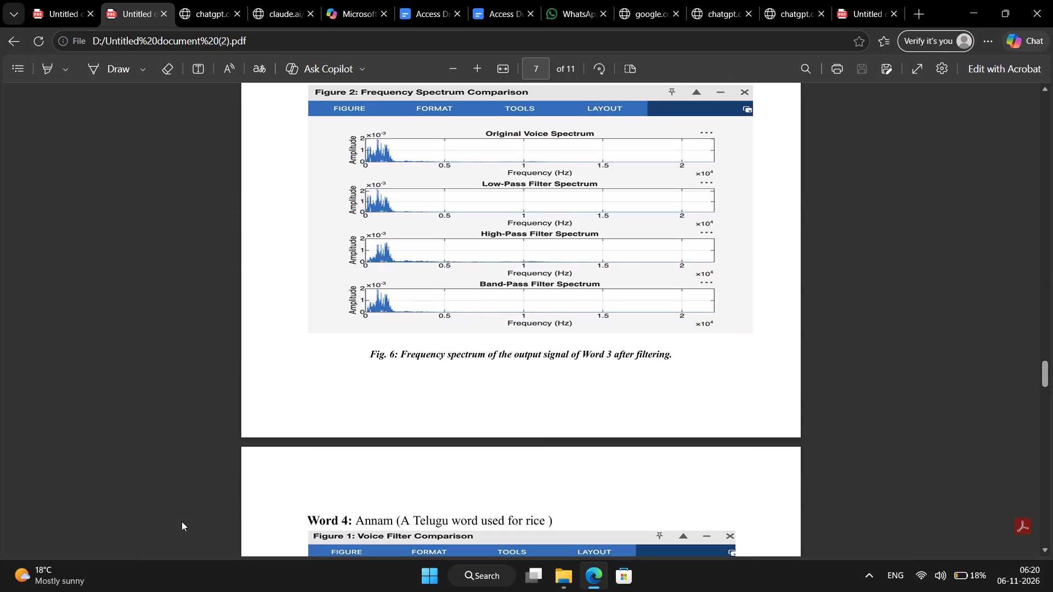
scroll(182, 521, up, 1)
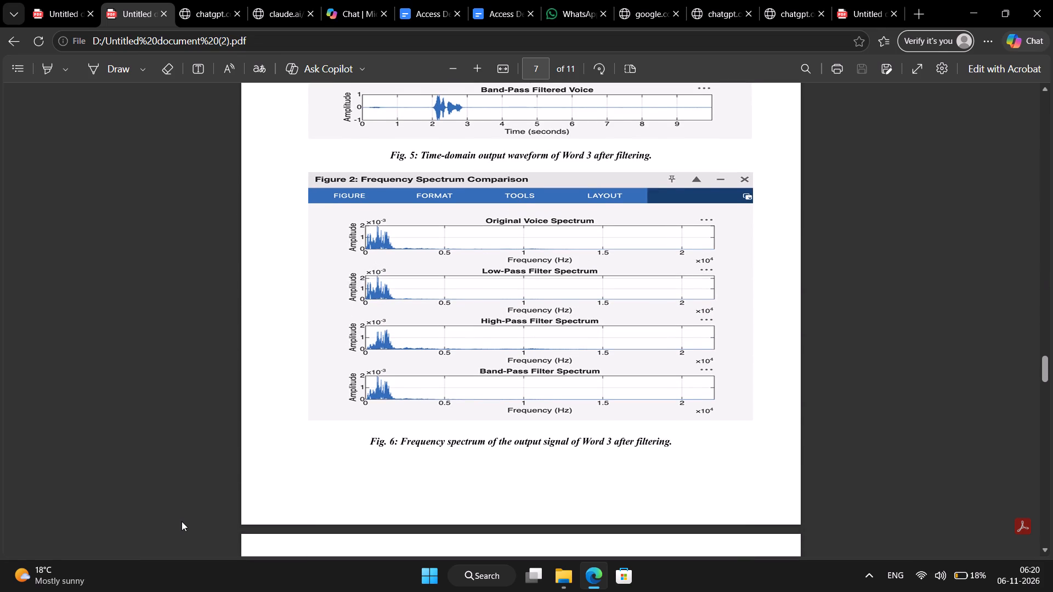
scroll(182, 521, down, 5)
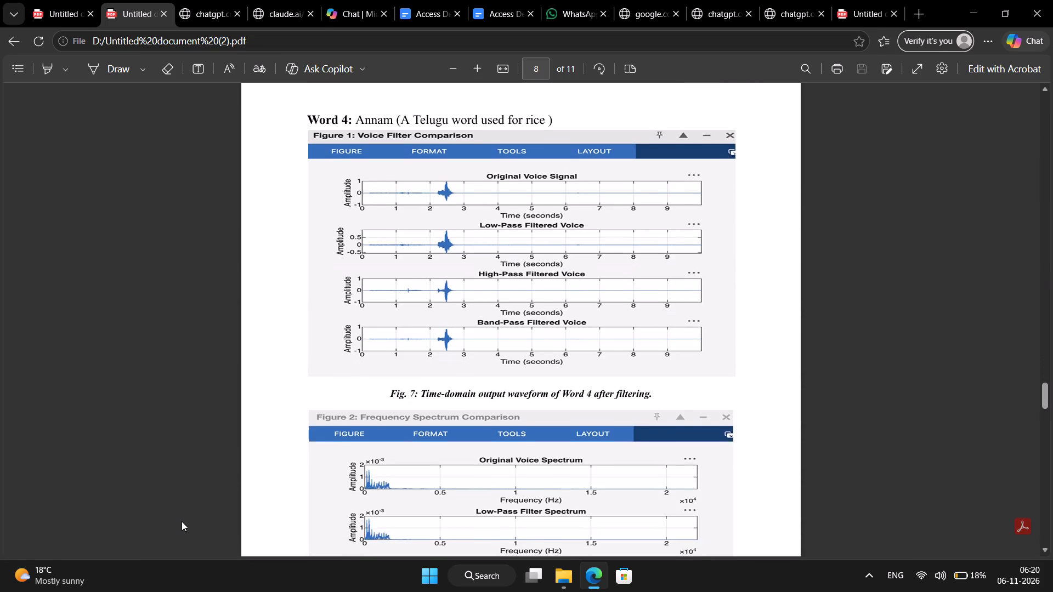
scroll(182, 521, down, 7)
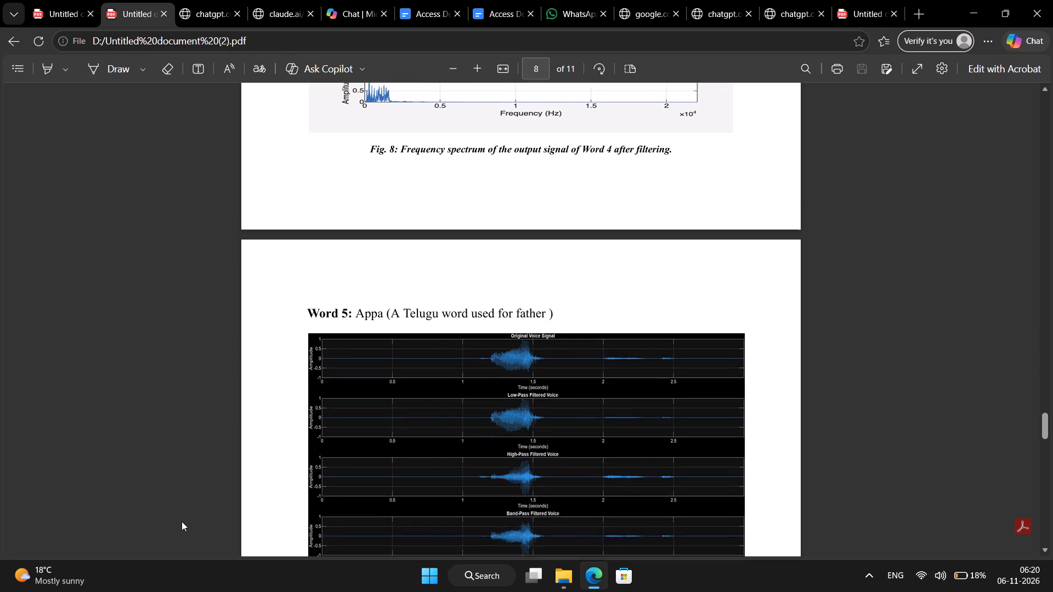
scroll(182, 521, down, 6)
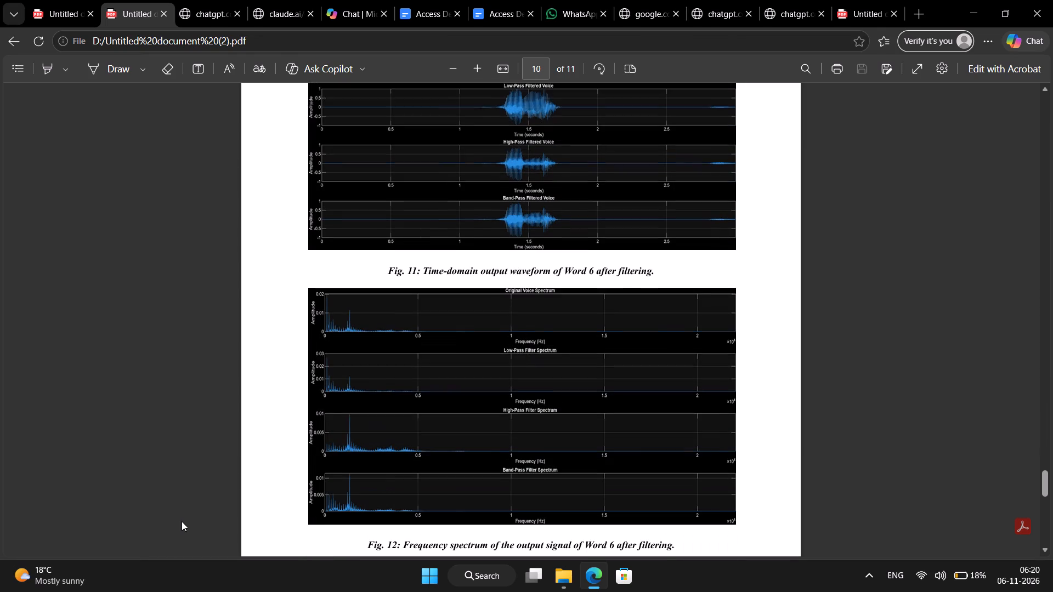
scroll(182, 521, down, 3)
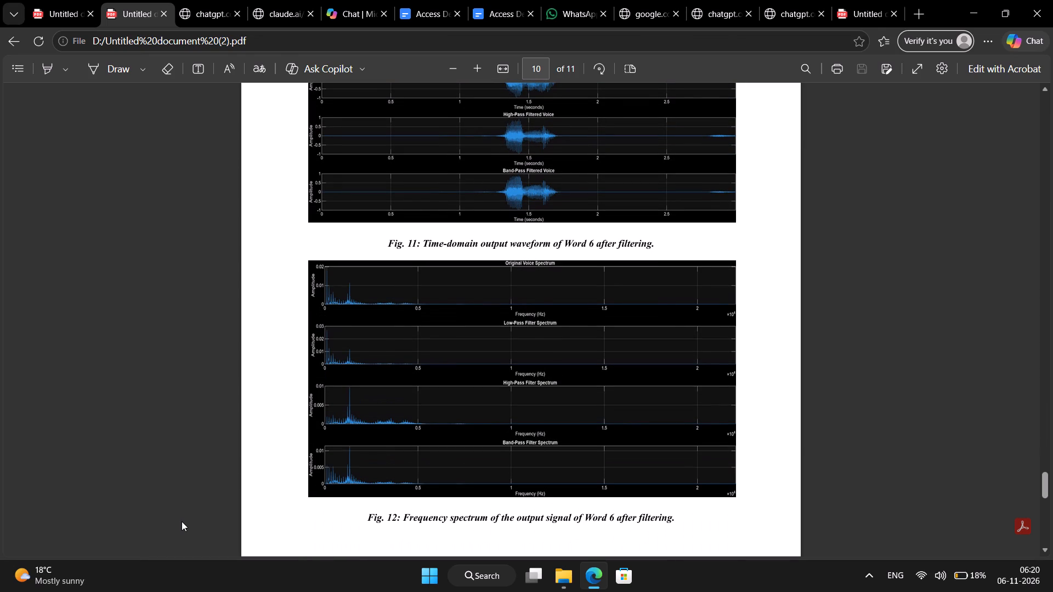
scroll(182, 521, down, 3)
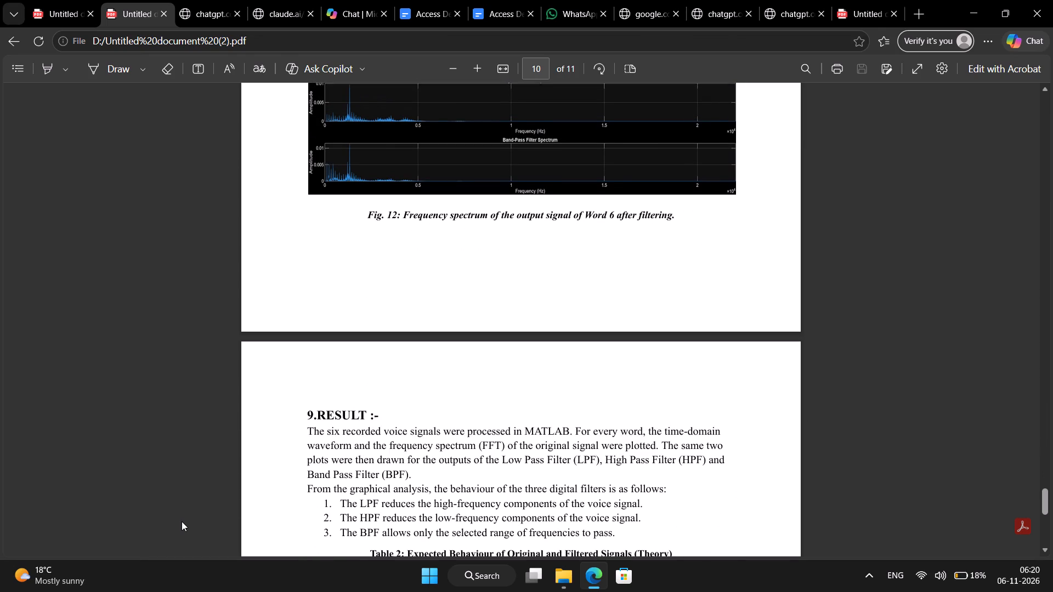
scroll(182, 521, down, 12)
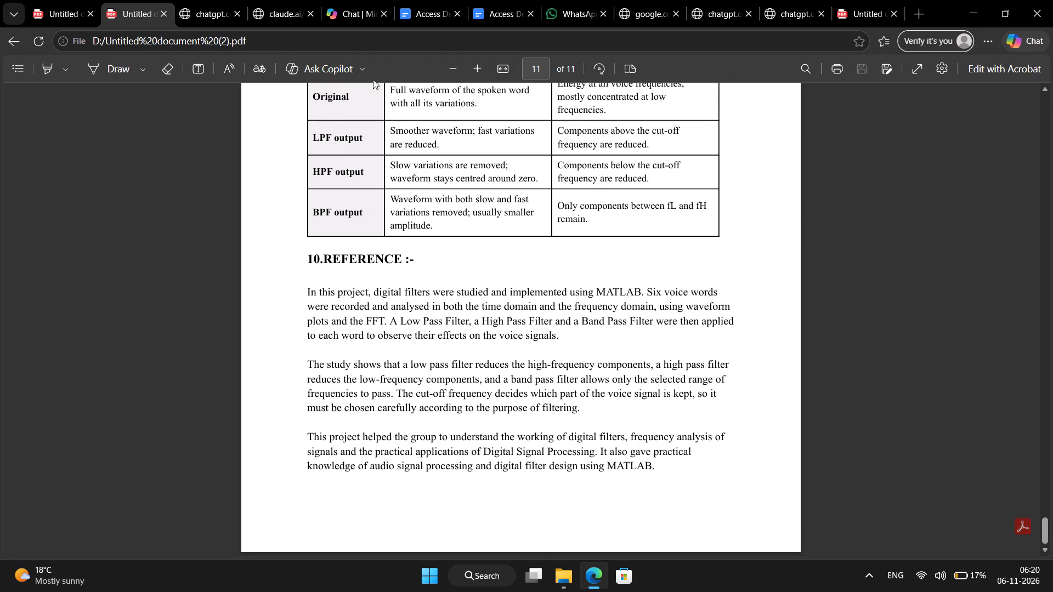
click(1035, 1)
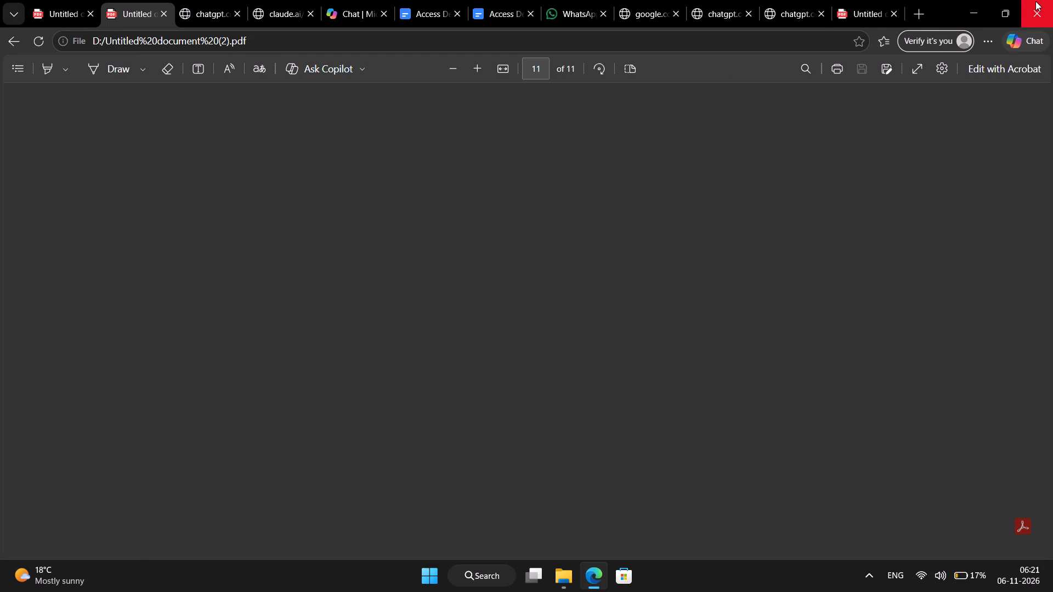
Rename the PDF file Untitled document (2) as GROUP__4TH through its file properties.
right_click(231, 513)
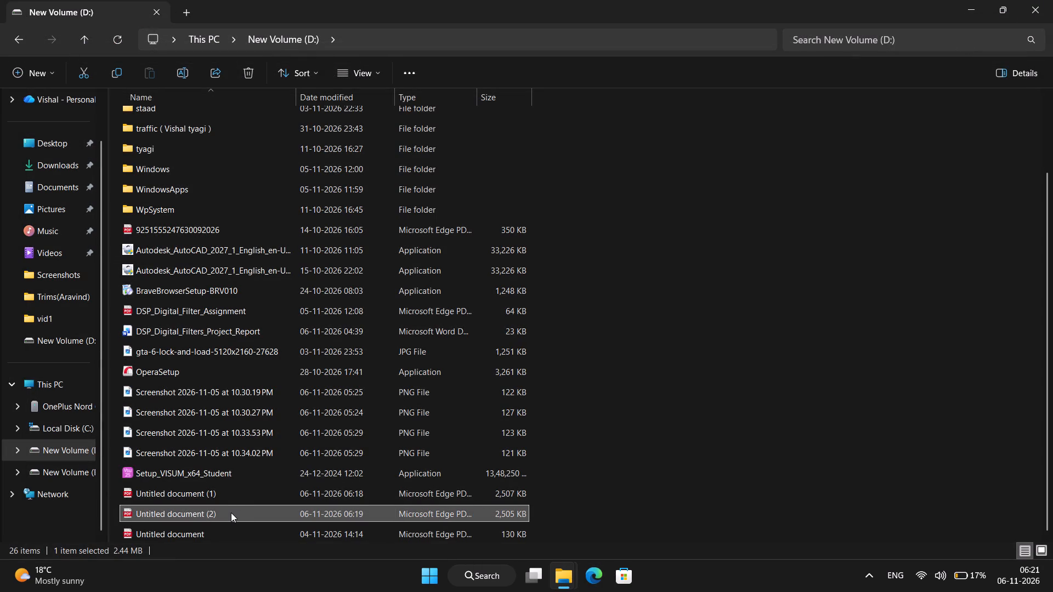
click(319, 434)
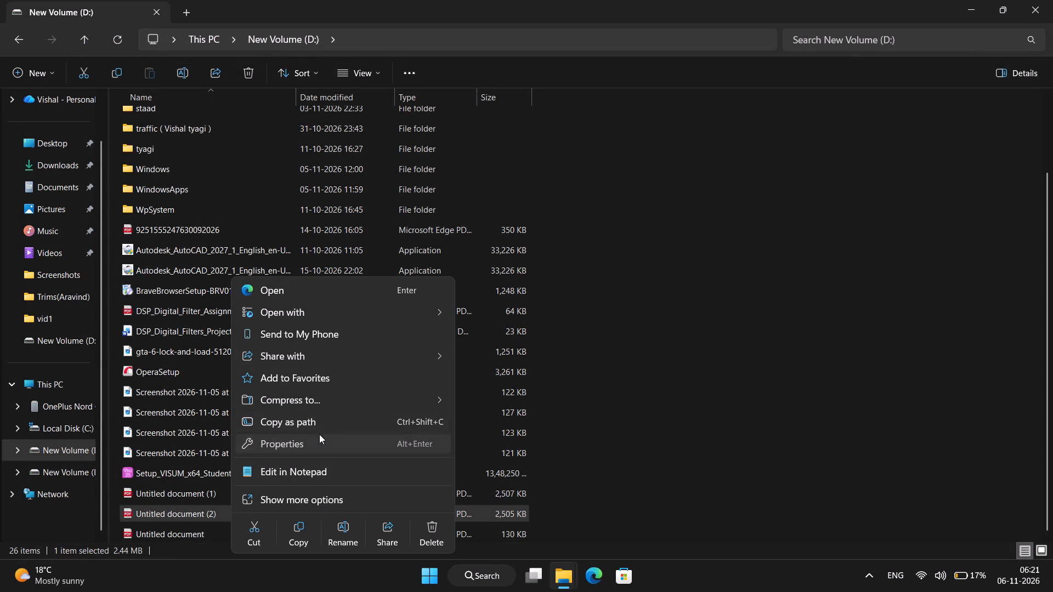
click(379, 266)
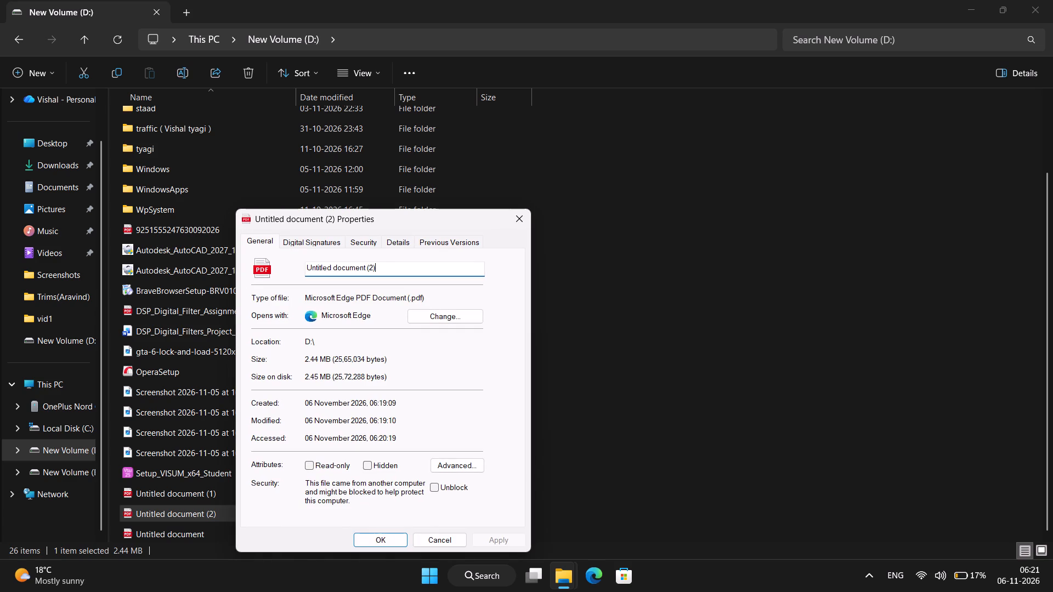
key(BackSpace)
key(BackSpace)
key(BackSpace)
key(BackSpace)
key(BackSpace)
key(BackSpace)
key(BackSpace)
key(BackSpace)
key(BackSpace)
key(BackSpace)
key(BackSpace)
key(BackSpace)
key(BackSpace)
key(BackSpace)
key(BackSpace)
key(BackSpace)
key(BackSpace)
key(BackSpace)
key(BackSpace)
key(BackSpace)
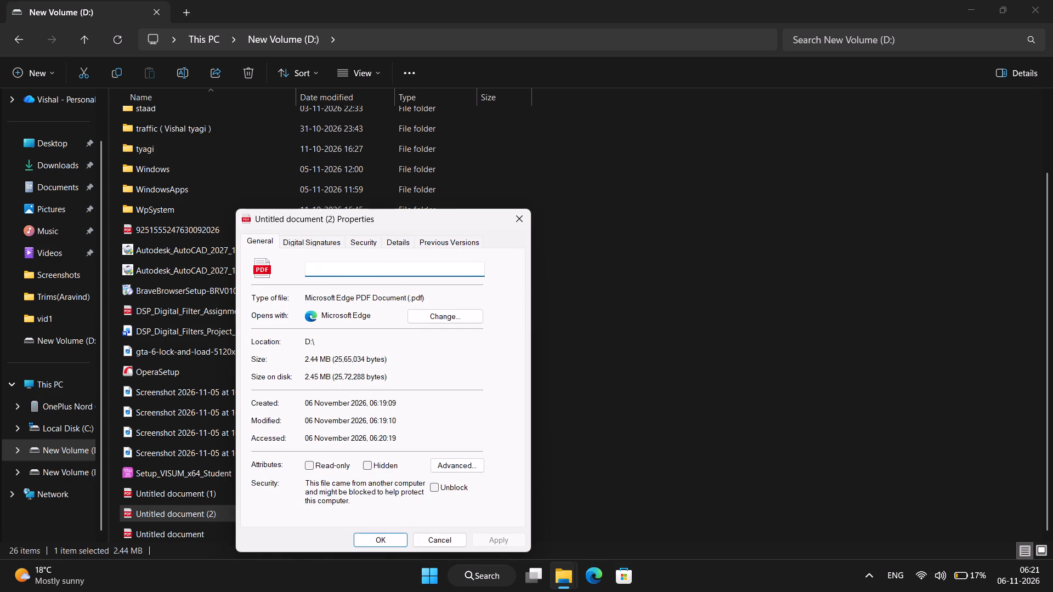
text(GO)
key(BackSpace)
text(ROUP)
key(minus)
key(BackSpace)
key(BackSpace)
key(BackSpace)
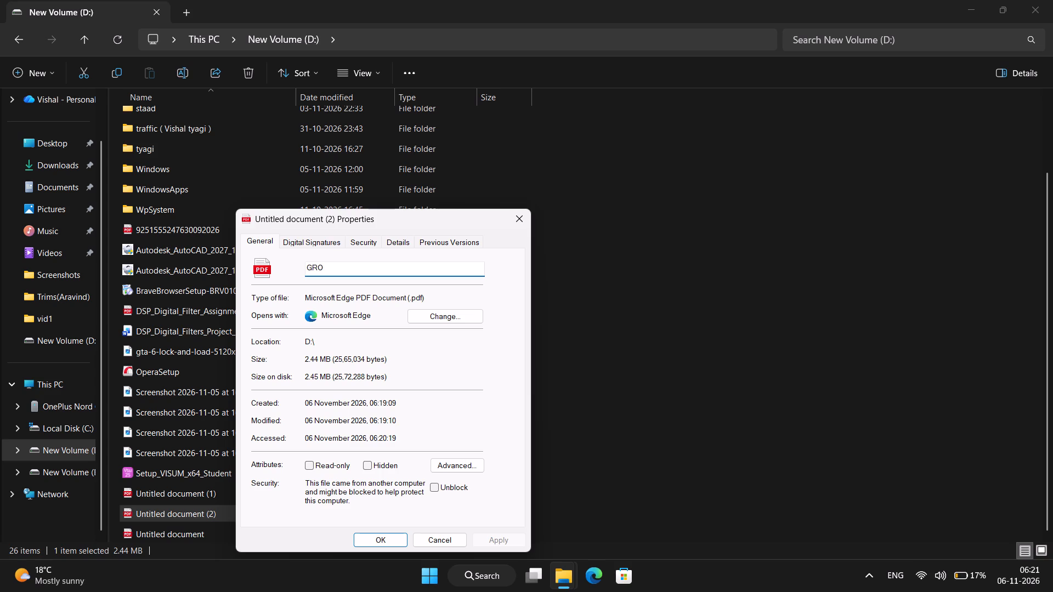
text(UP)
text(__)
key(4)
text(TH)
Apply the new file name GROUP__4TH to the exported PDF and close the New Volume (D:) window.
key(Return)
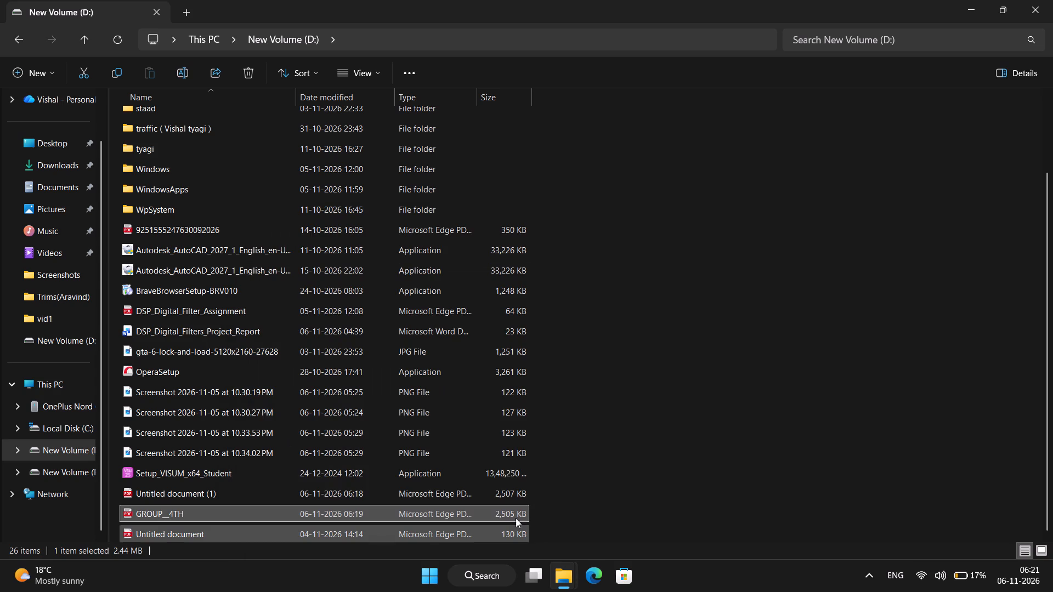
click(1052, 0)
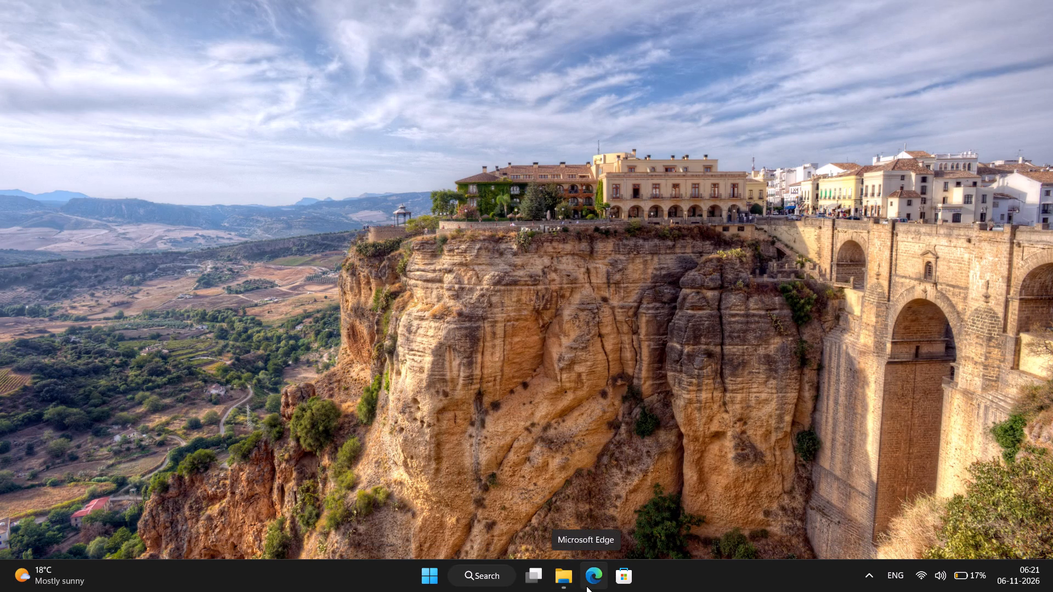
Show the hidden system tray icons.
click(870, 589)
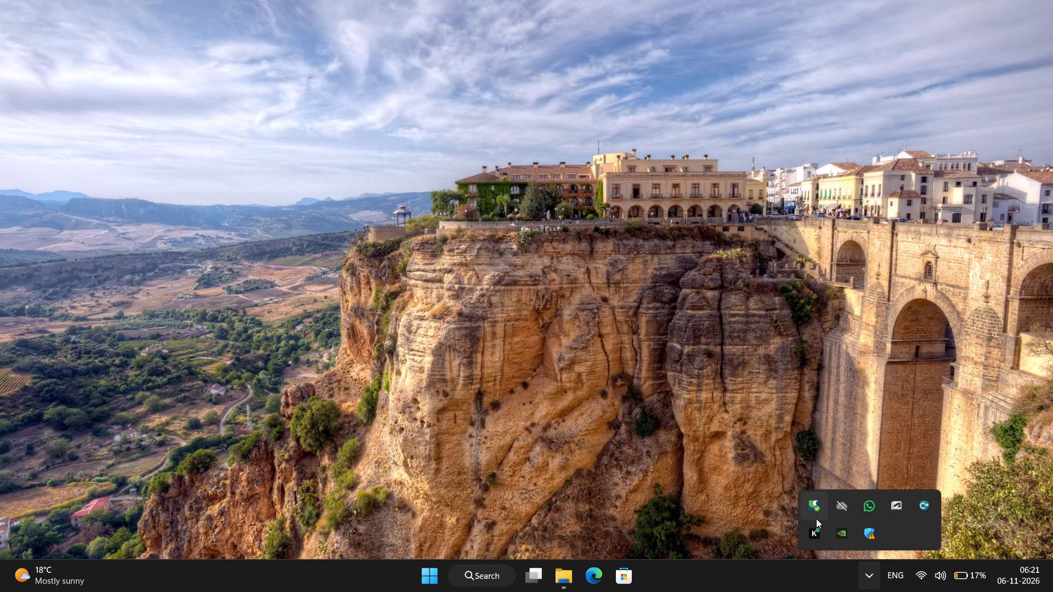
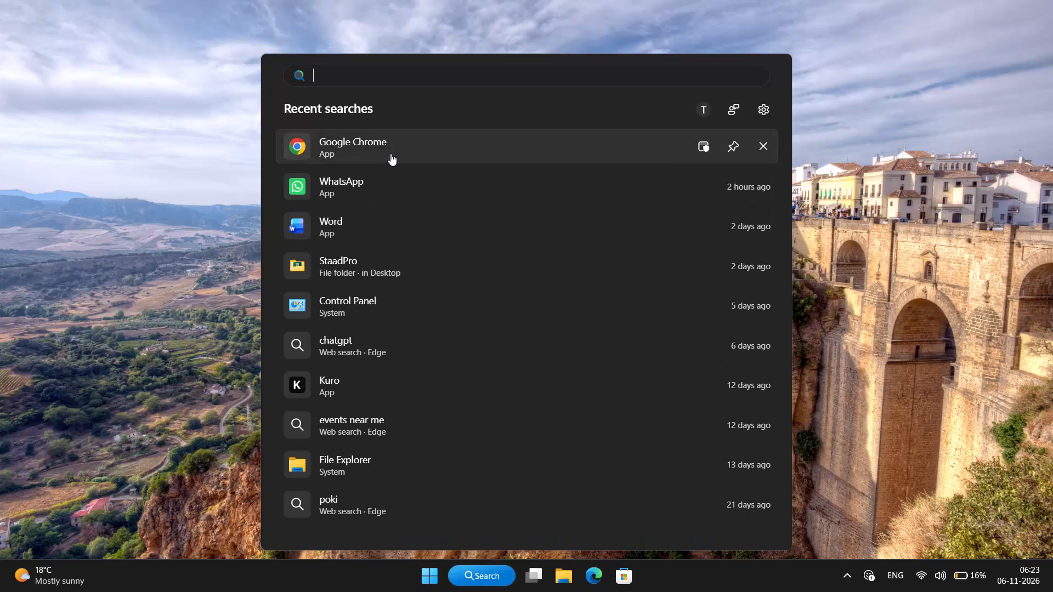
Launch Google Chrome and open a browser window with a new tab.
click(390, 153)
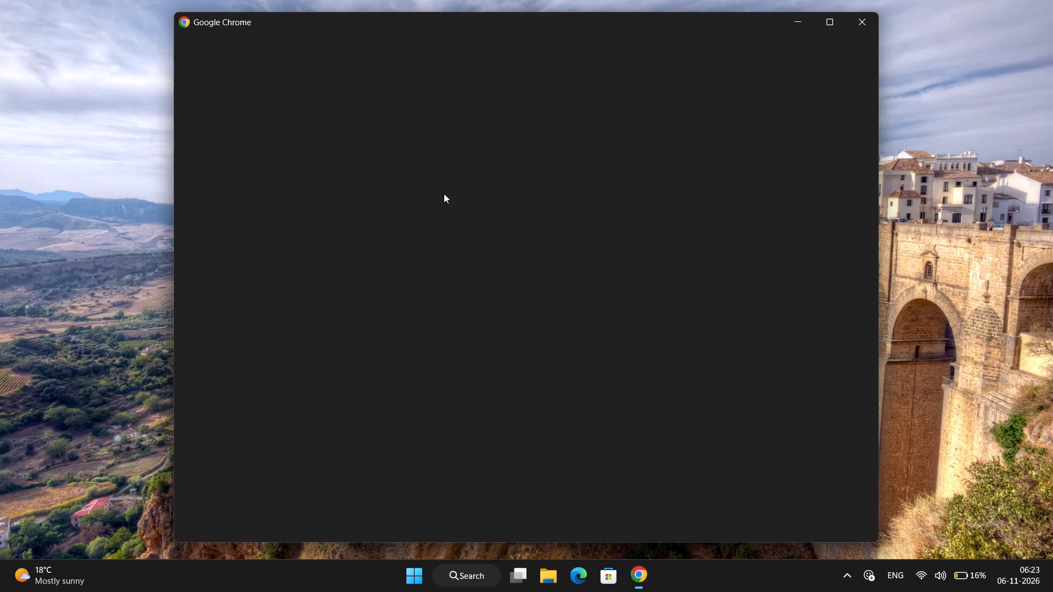
click(529, 337)
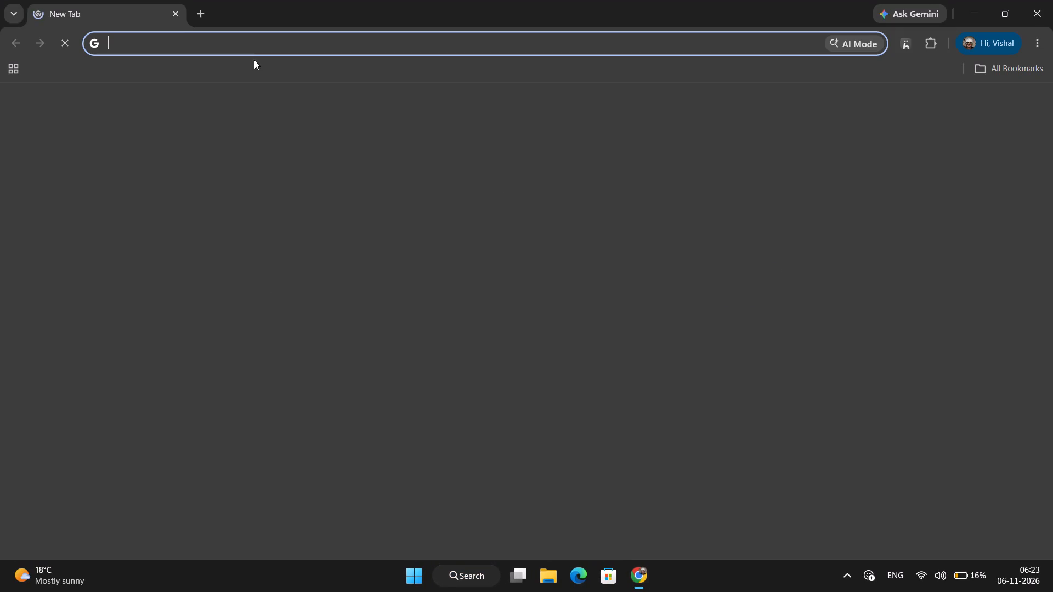